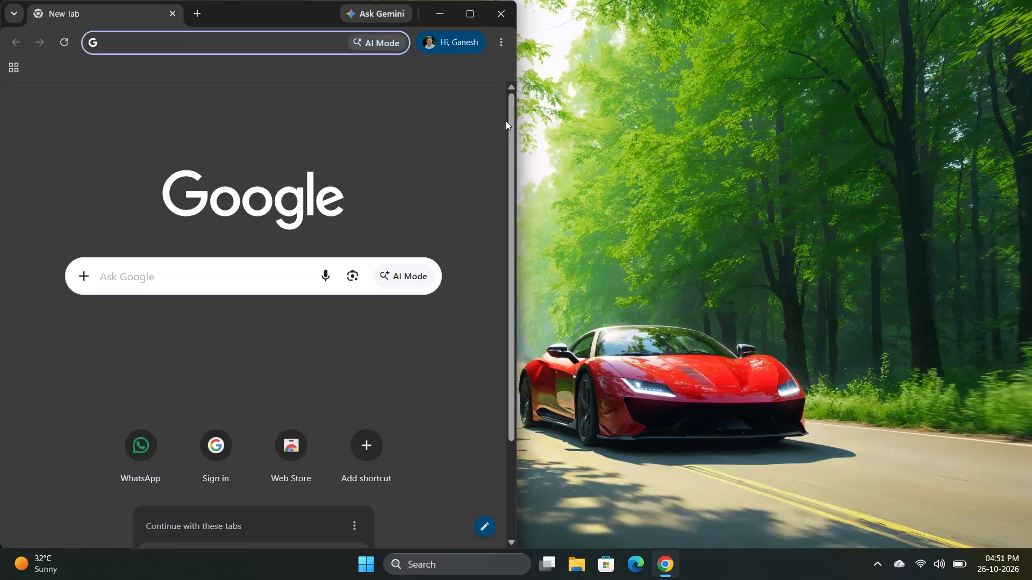
Maximize the browser window, search Google for tshare and open the TShare website from the results.
left_click(470, 15)
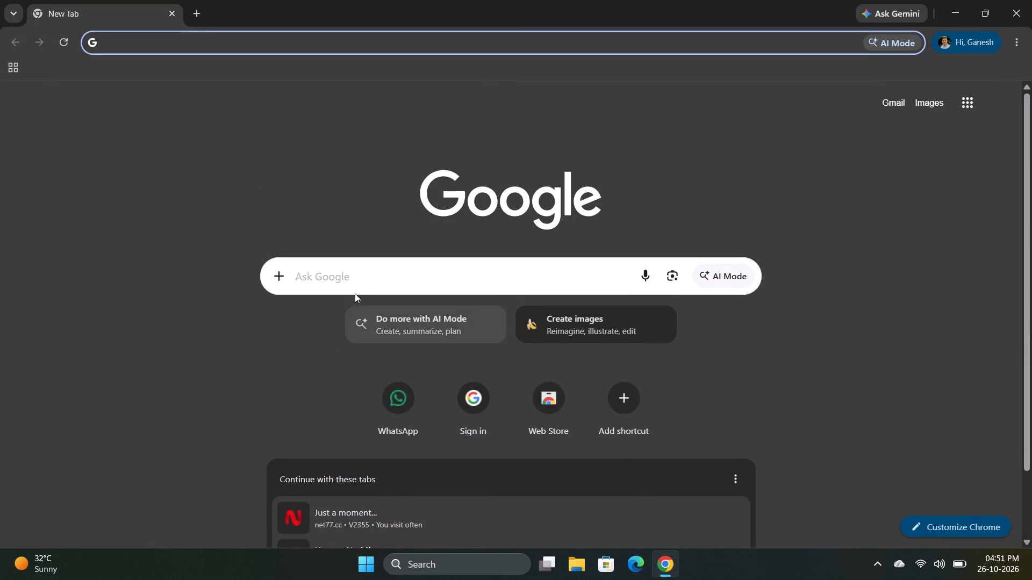
left_click(361, 275)
left_click(156, 329)
scroll(156, 329, "down", 1)
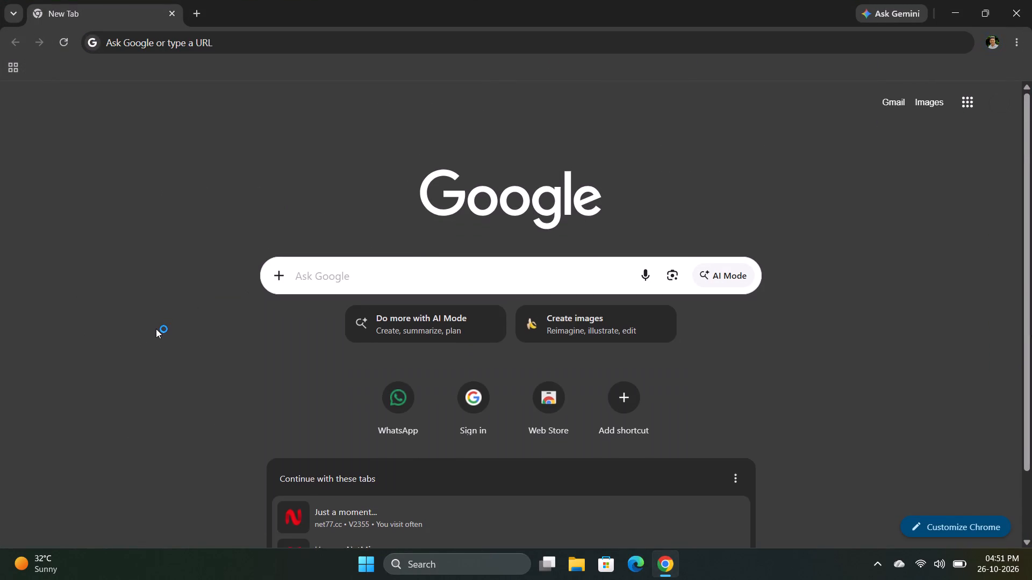
scroll(156, 329, "down", 1)
left_click(369, 193)
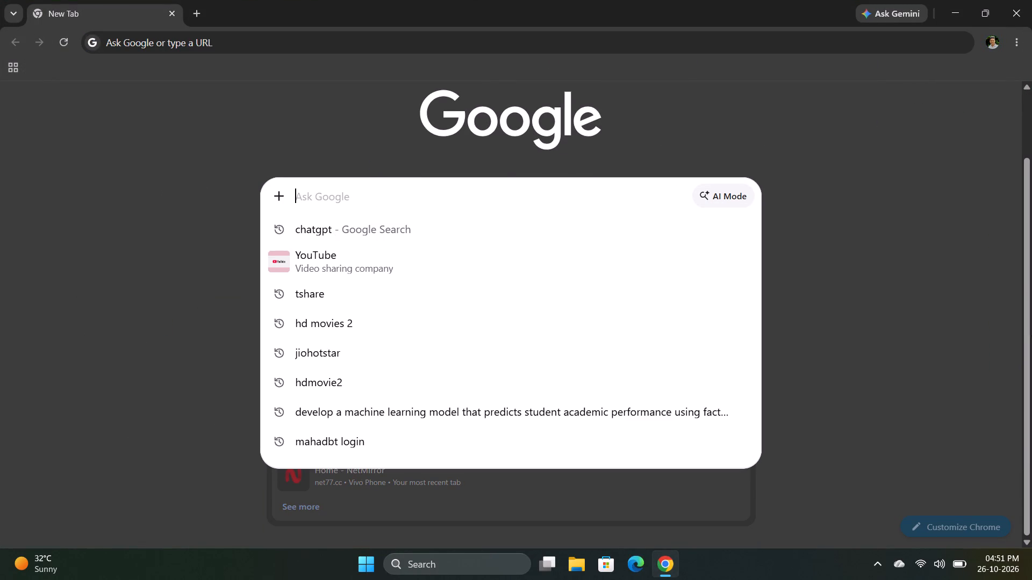
left_click(370, 291)
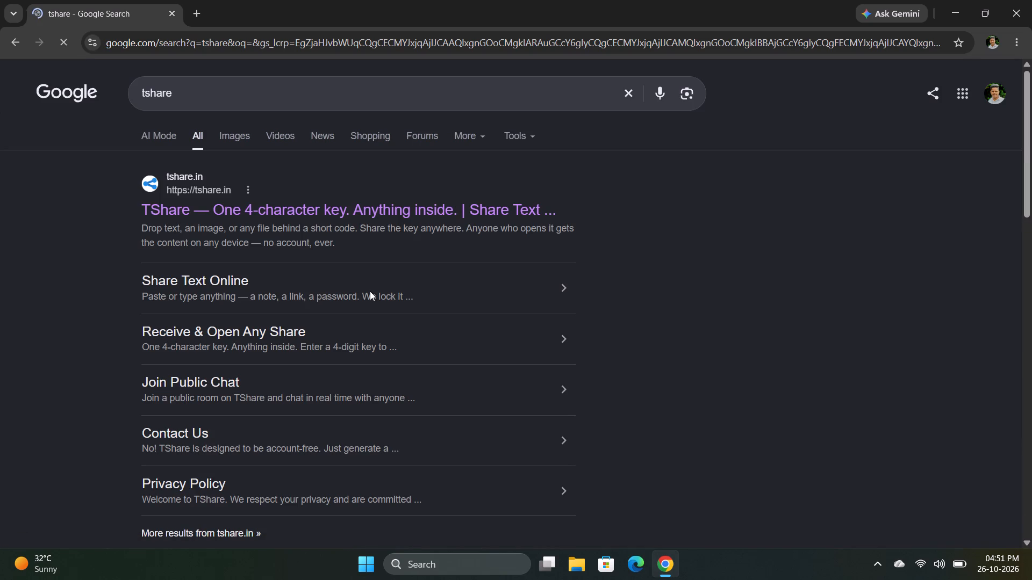
left_click(349, 218)
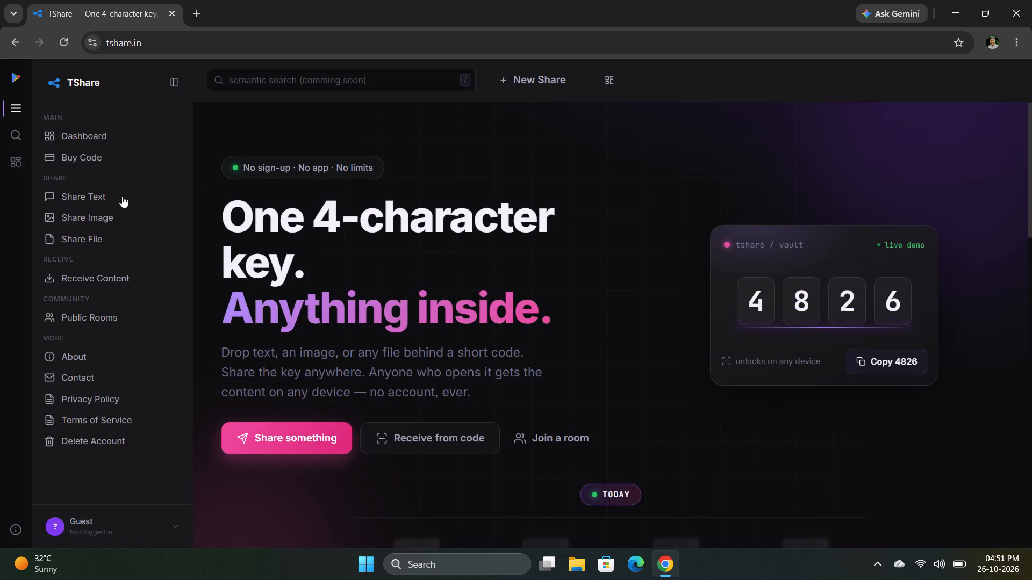
Open TShare's Receive Content page and activate the first box of the 4-character code entry.
left_click(116, 274)
scroll(389, 327, "down", 3)
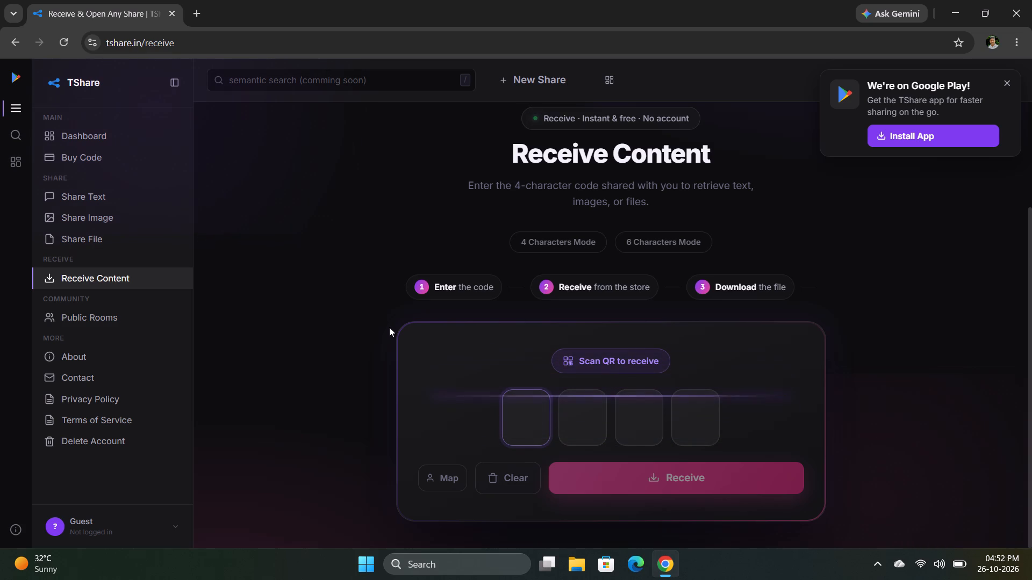
left_click(389, 327)
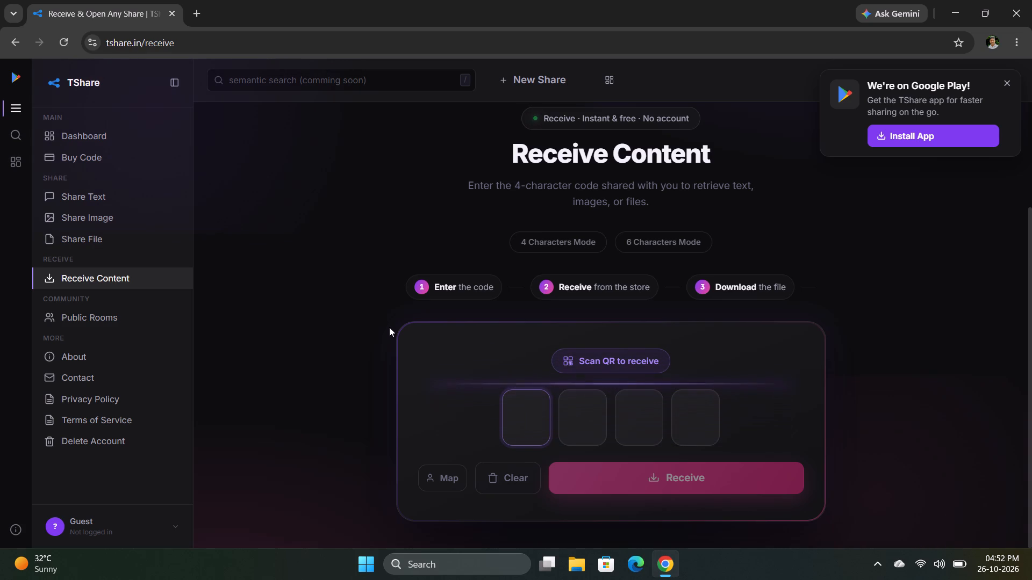
left_click(511, 431)
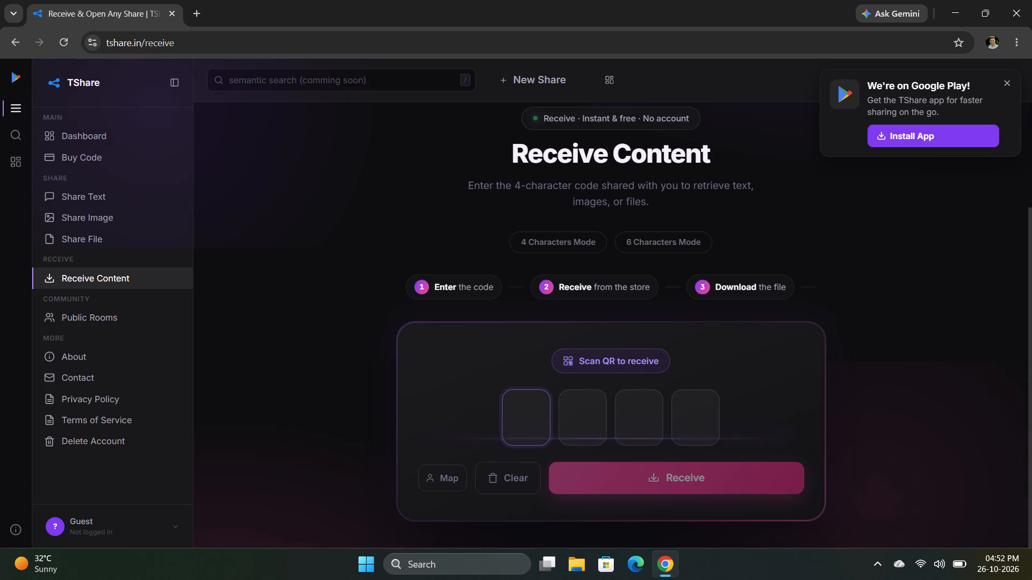
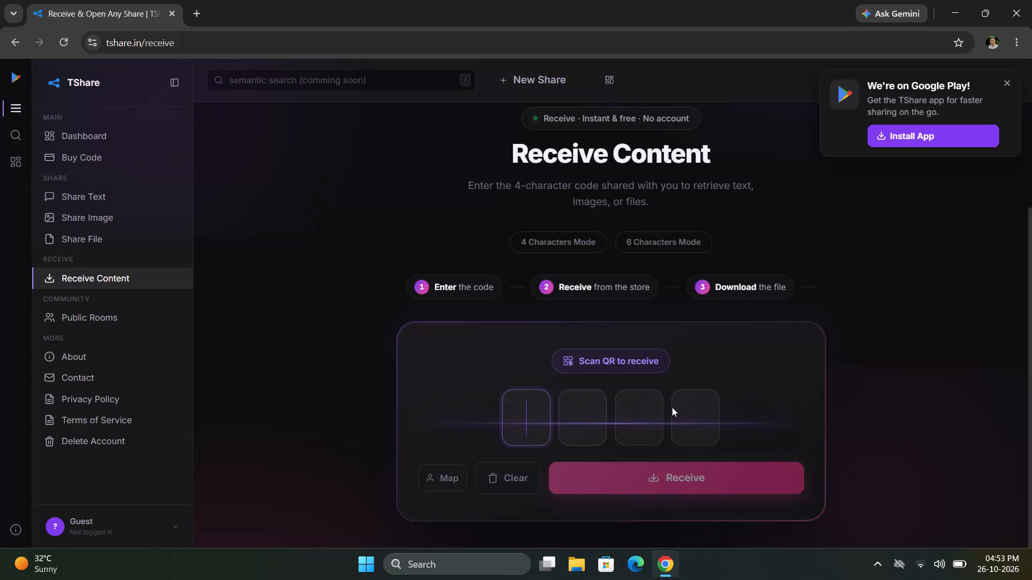
Switch to the Windows quick settings and get the computer's Wi-Fi connection online.
left_click(951, 579)
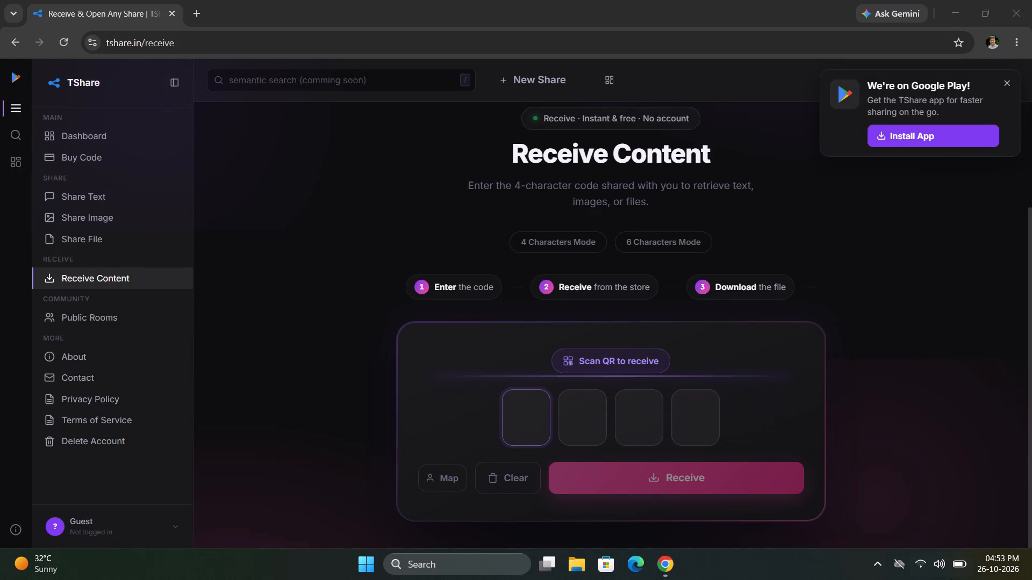
left_click(838, 252)
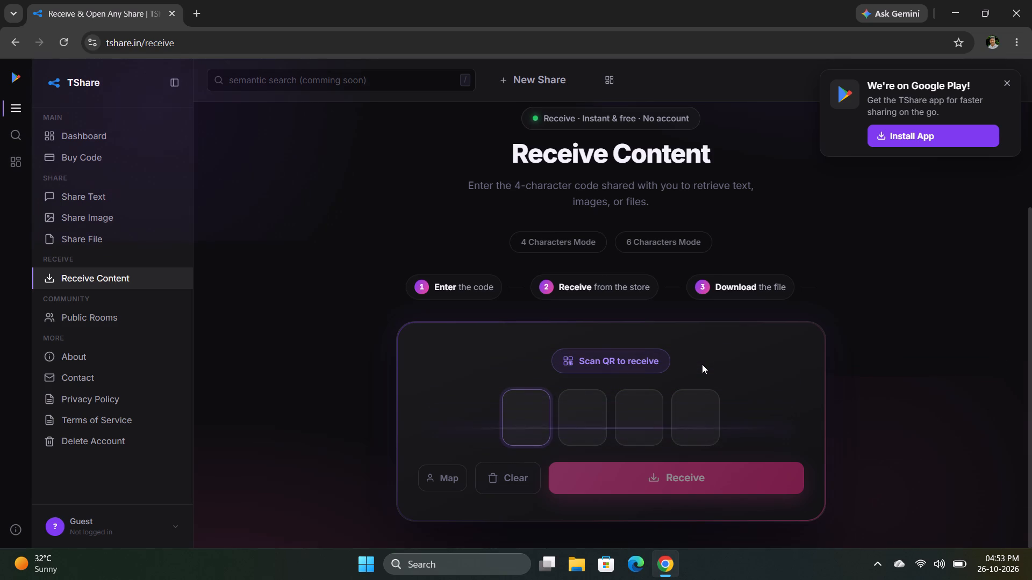
Enter the 4-character share code on the Receive Content page and retrieve the shared file.
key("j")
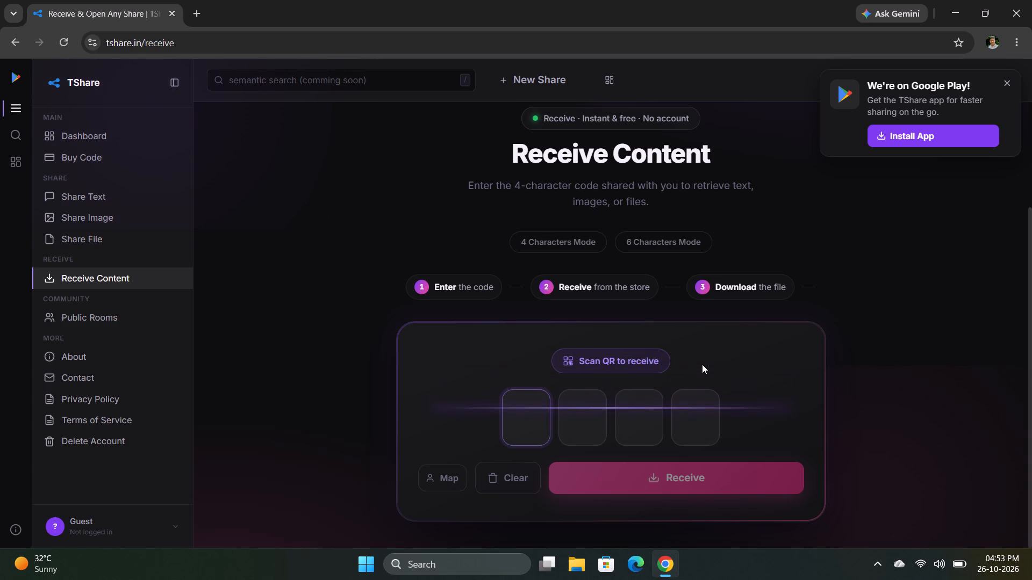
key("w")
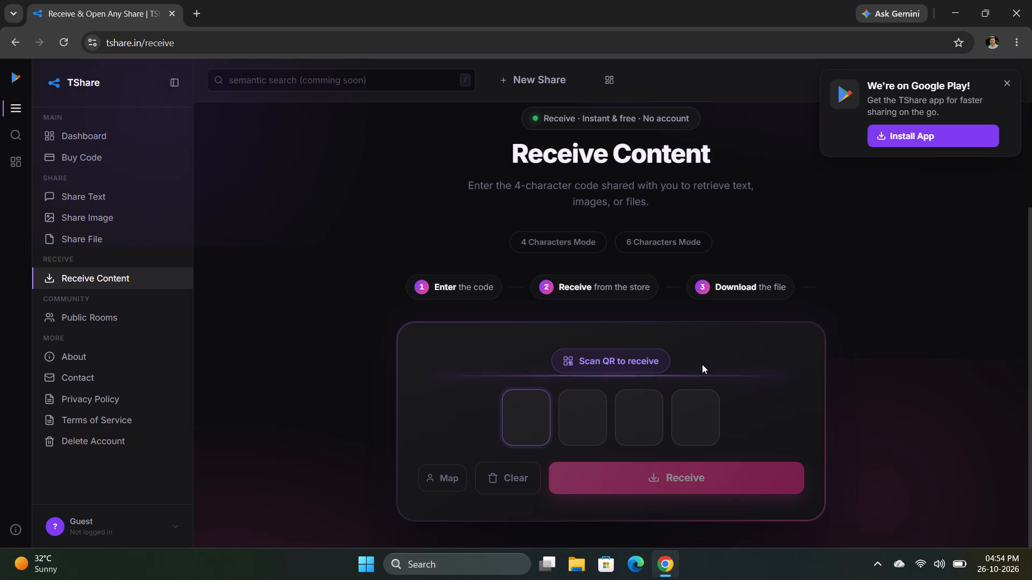
left_click(535, 418)
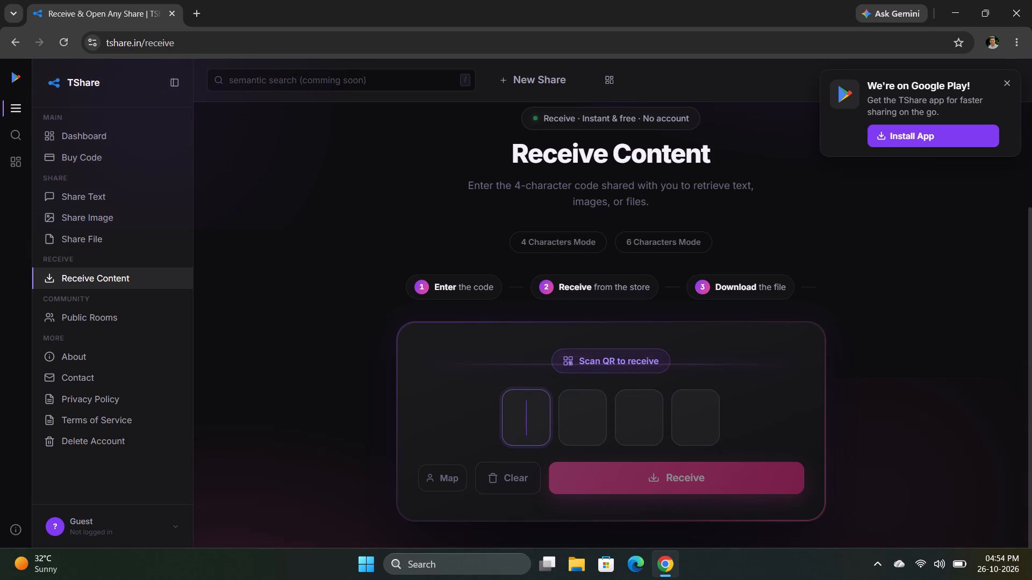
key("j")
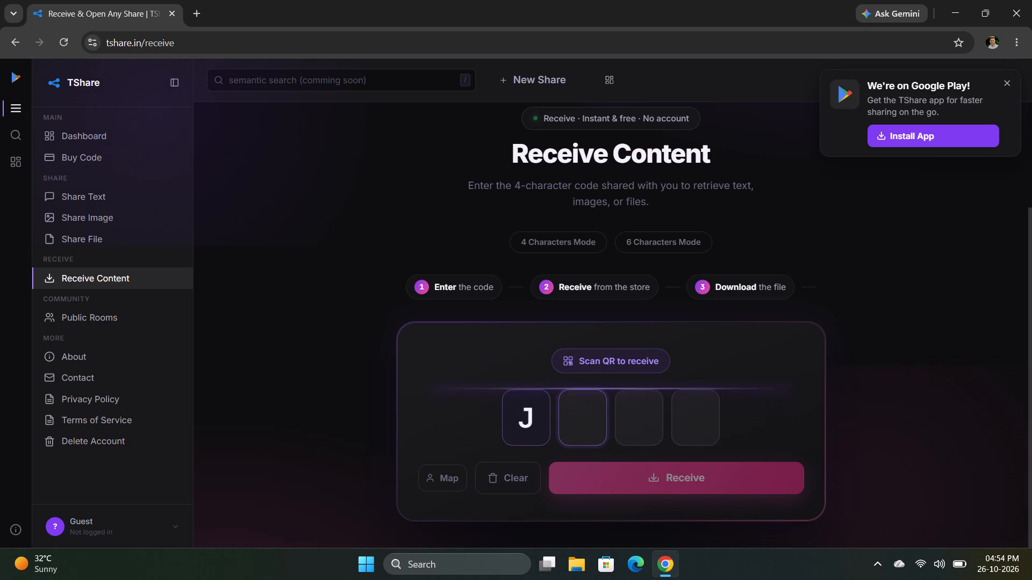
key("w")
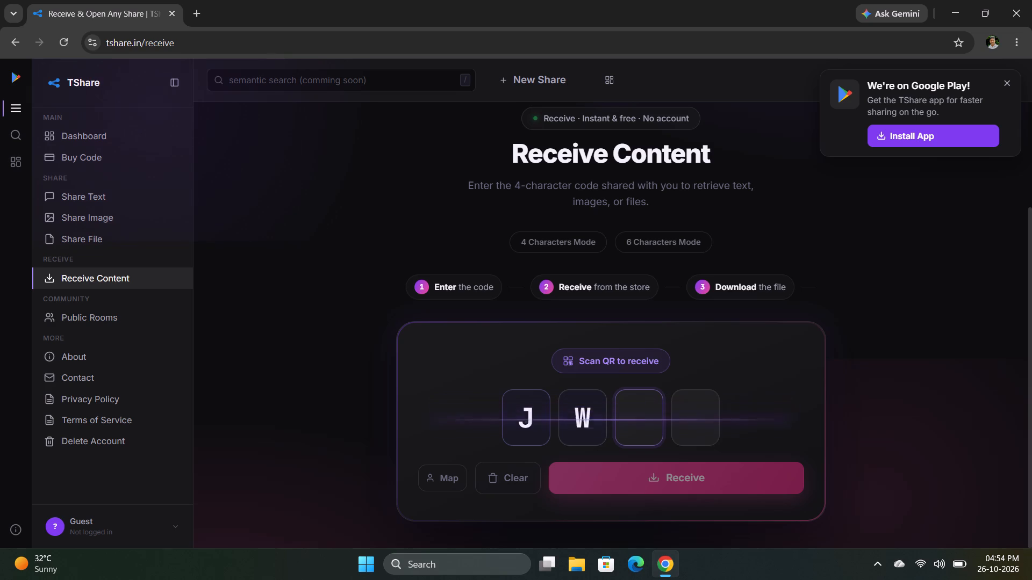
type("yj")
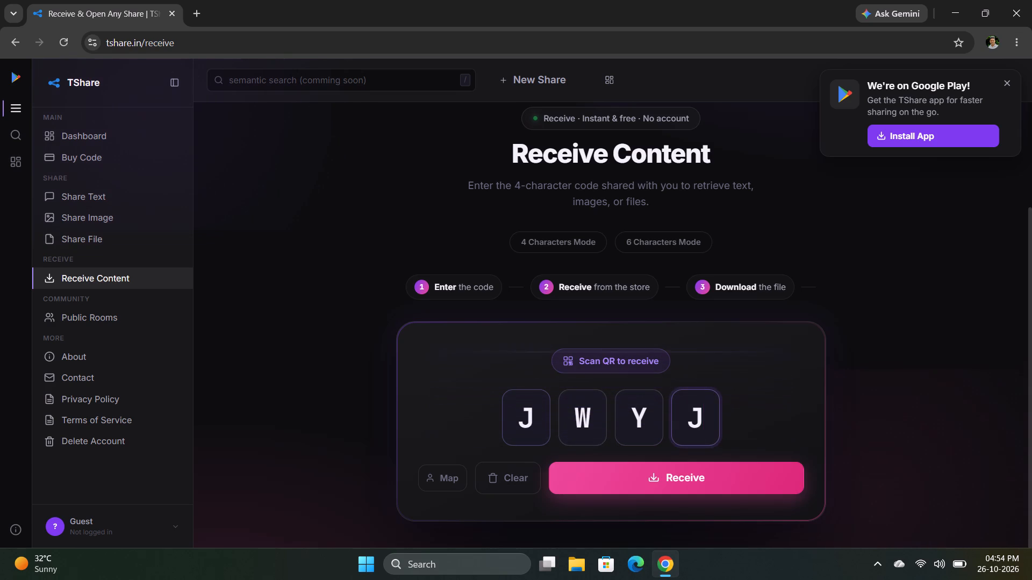
left_click(608, 470)
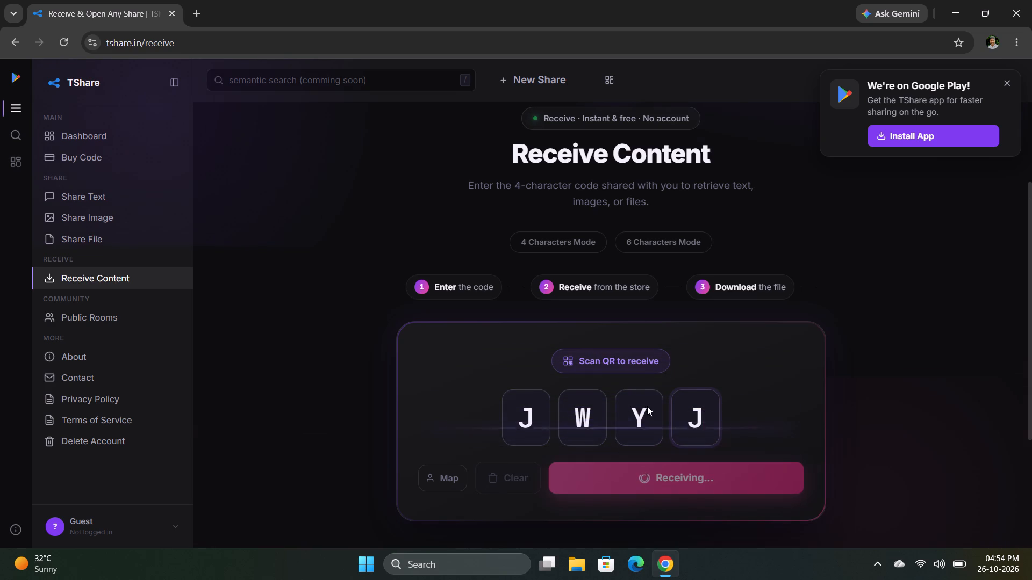
Download the received file 1443 (1).pdf from TShare.
scroll(766, 342, "down", 3)
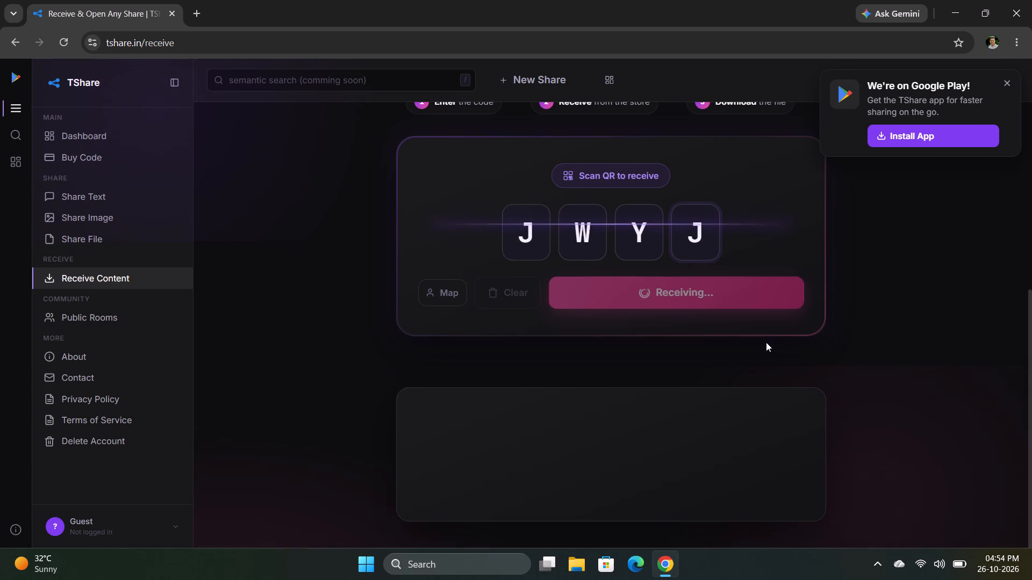
scroll(766, 342, "up", 1)
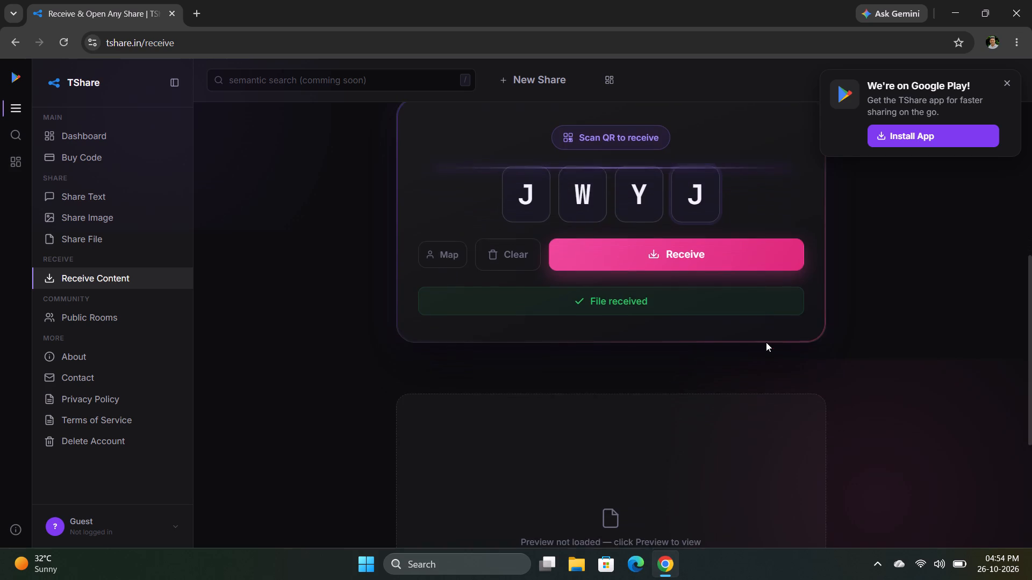
scroll(766, 342, "up", 1)
scroll(766, 342, "down", 5)
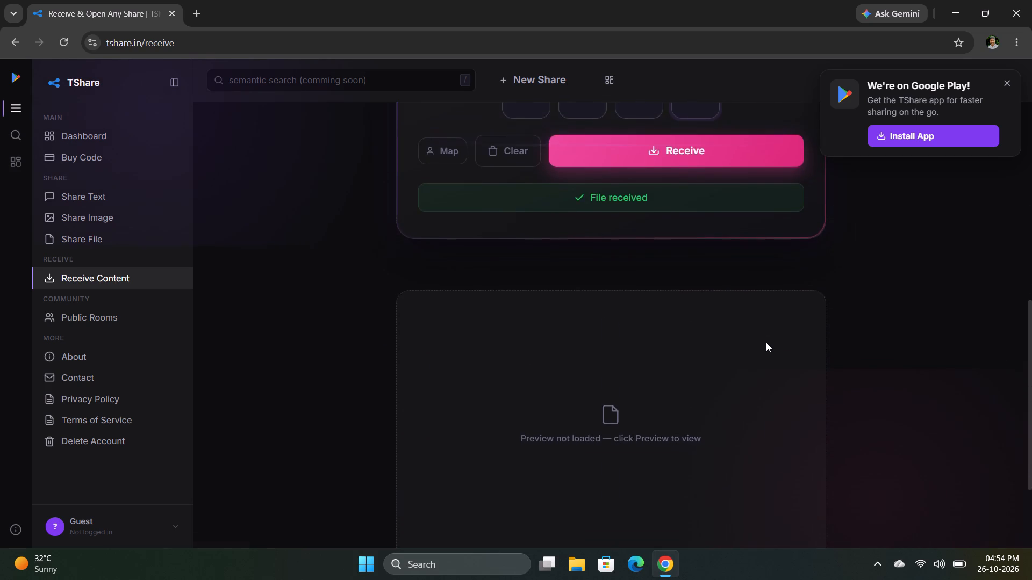
scroll(766, 342, "down", 1)
left_click(579, 502)
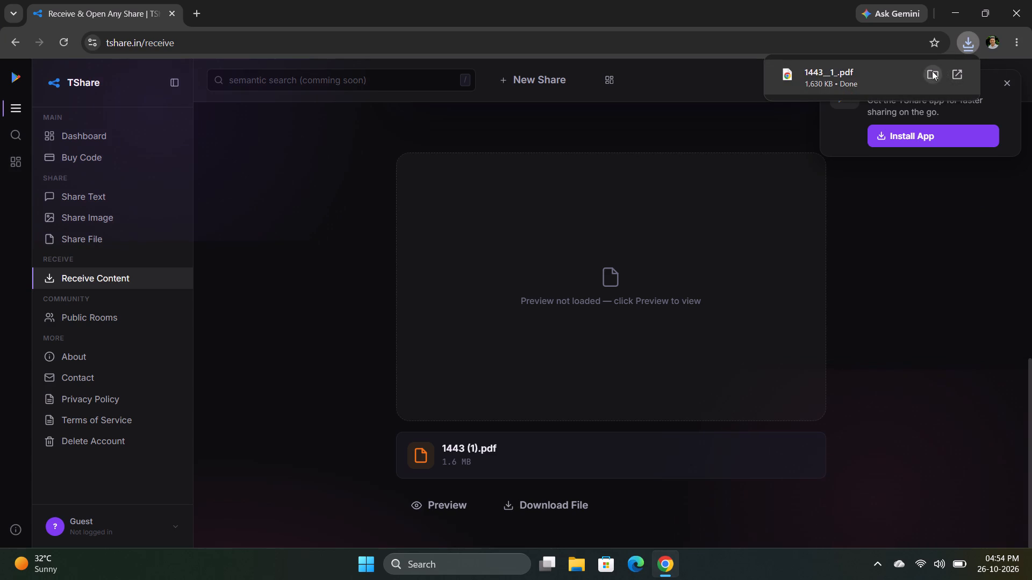
Show the downloaded PDF in the Downloads folder and check which apps can open it.
left_click(932, 71)
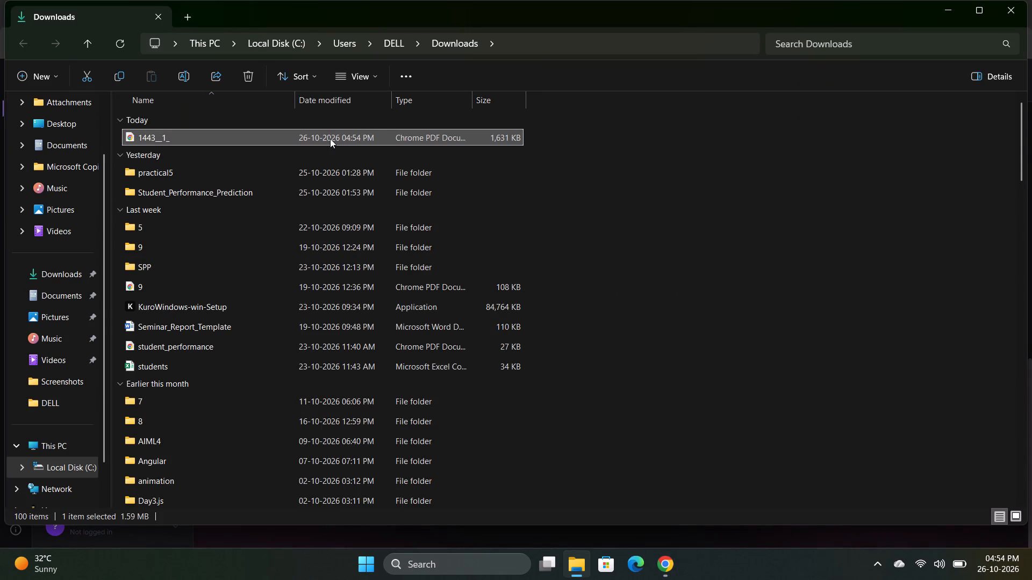
right_click(330, 139)
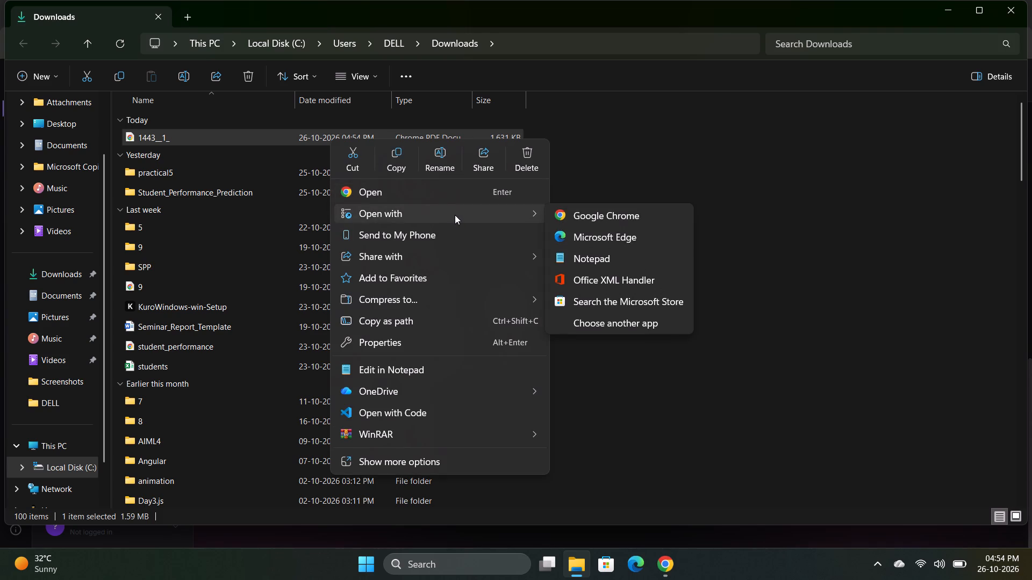
left_click(600, 174)
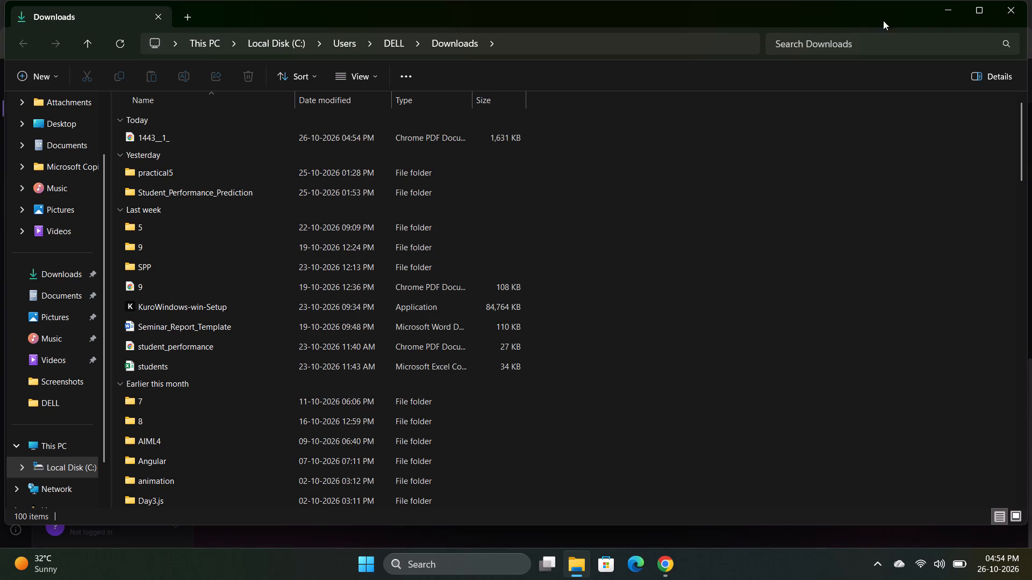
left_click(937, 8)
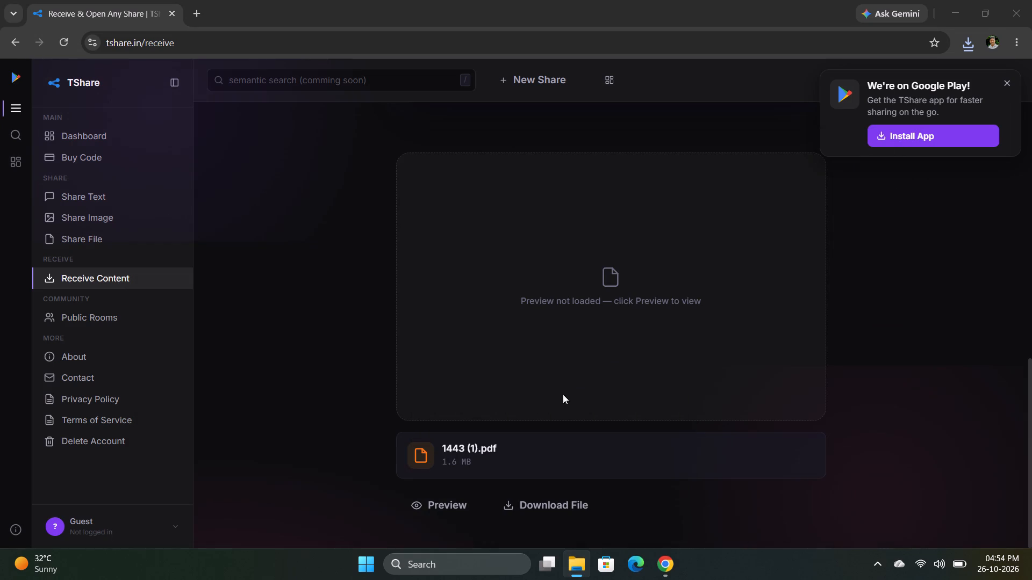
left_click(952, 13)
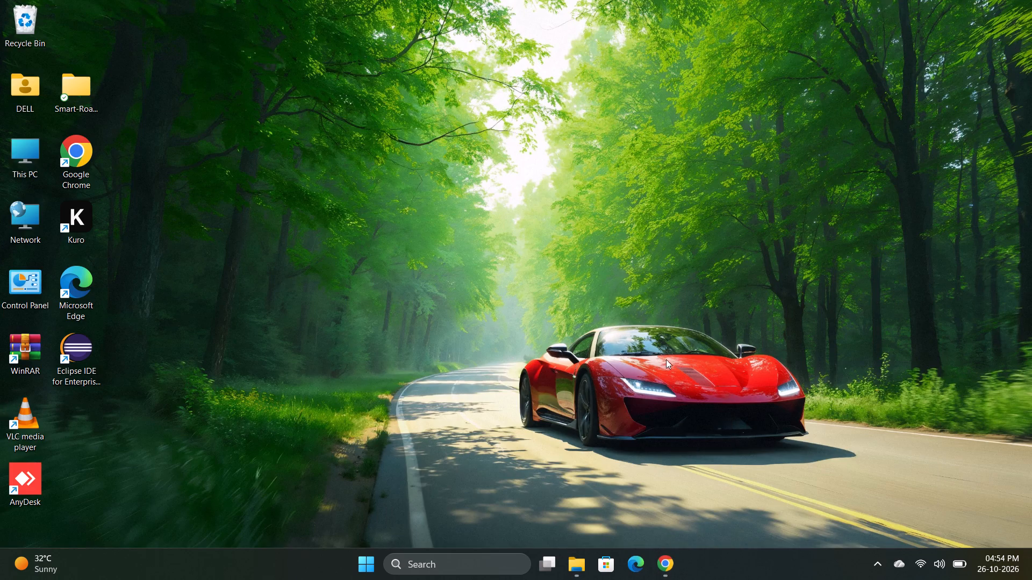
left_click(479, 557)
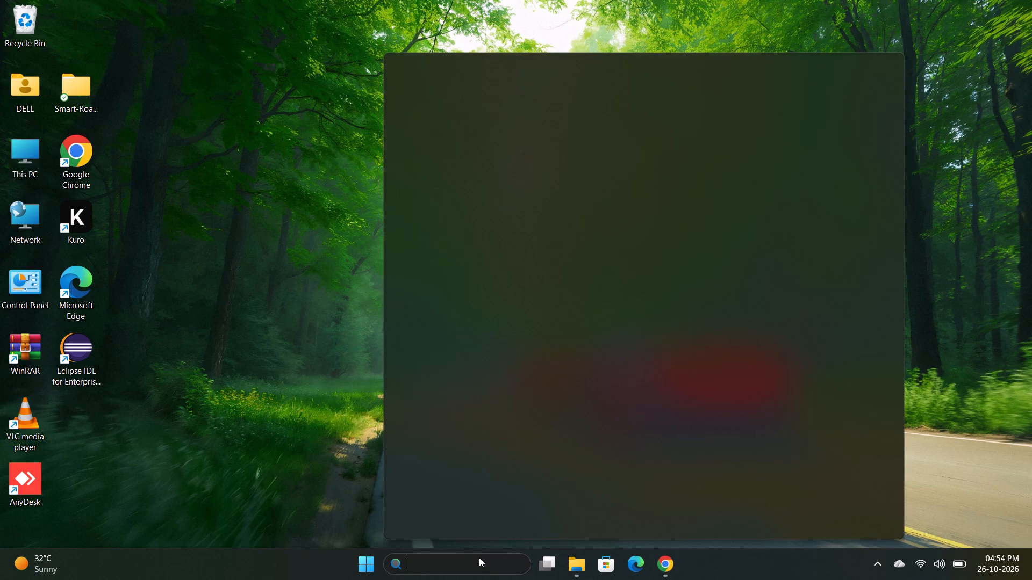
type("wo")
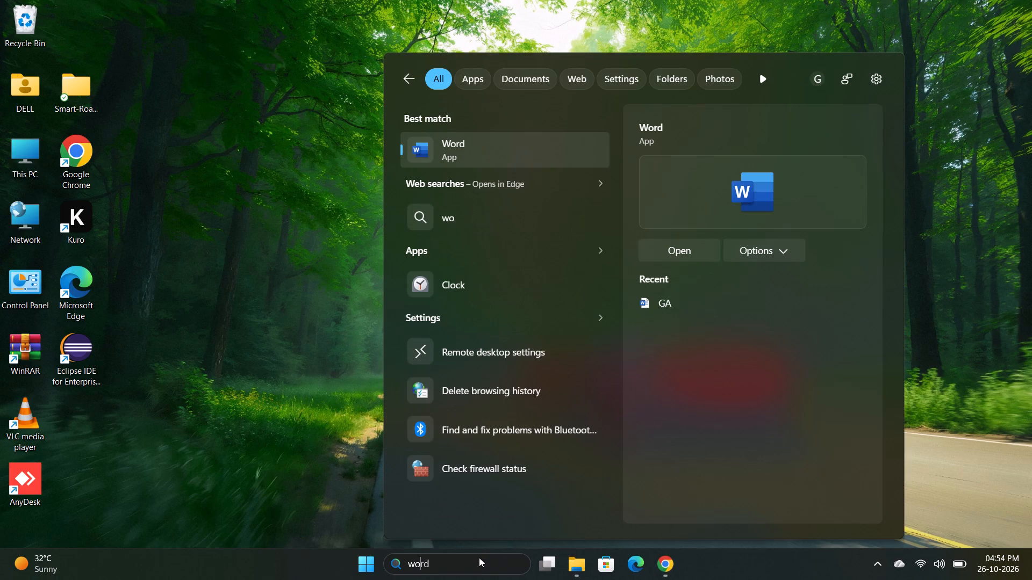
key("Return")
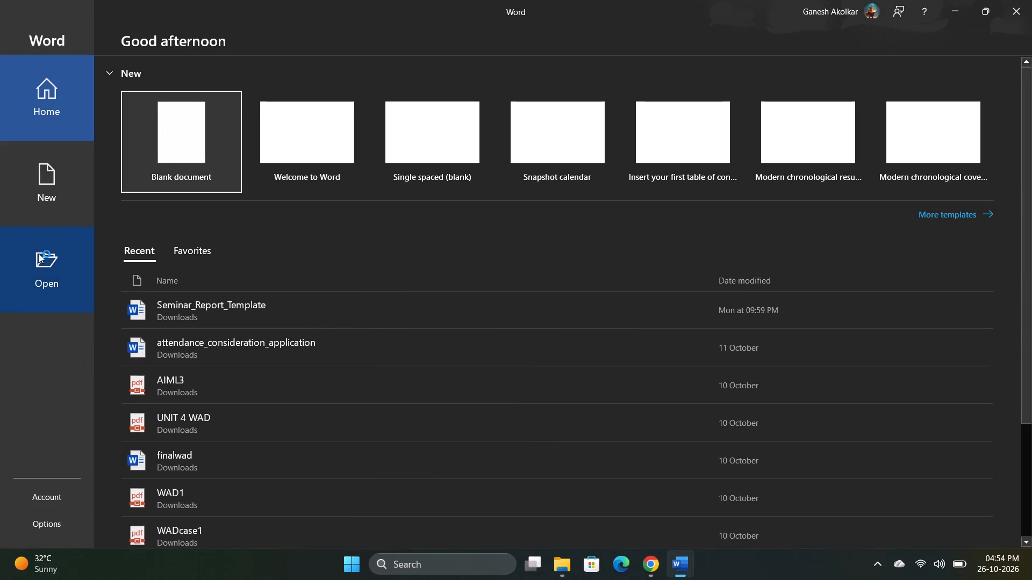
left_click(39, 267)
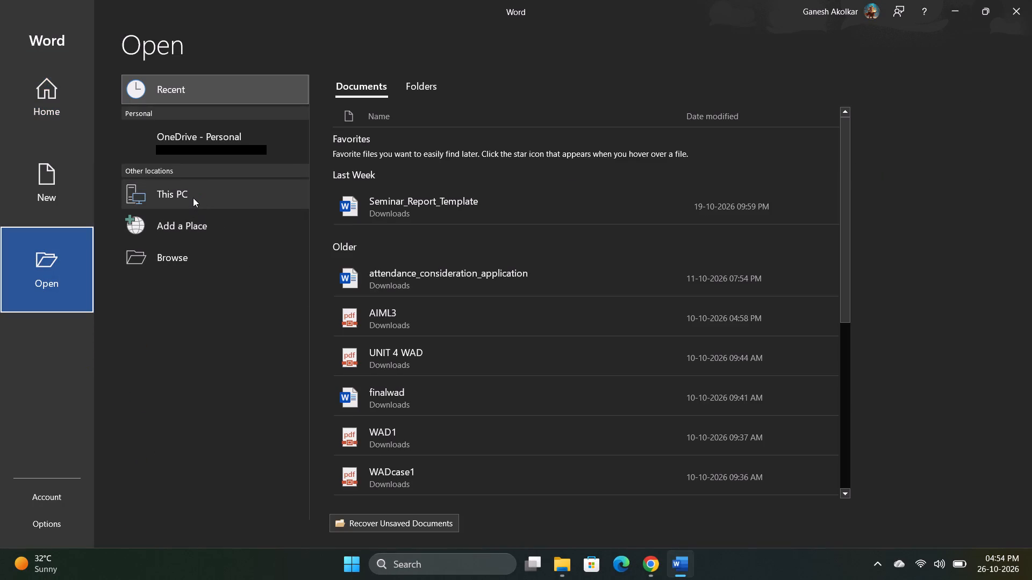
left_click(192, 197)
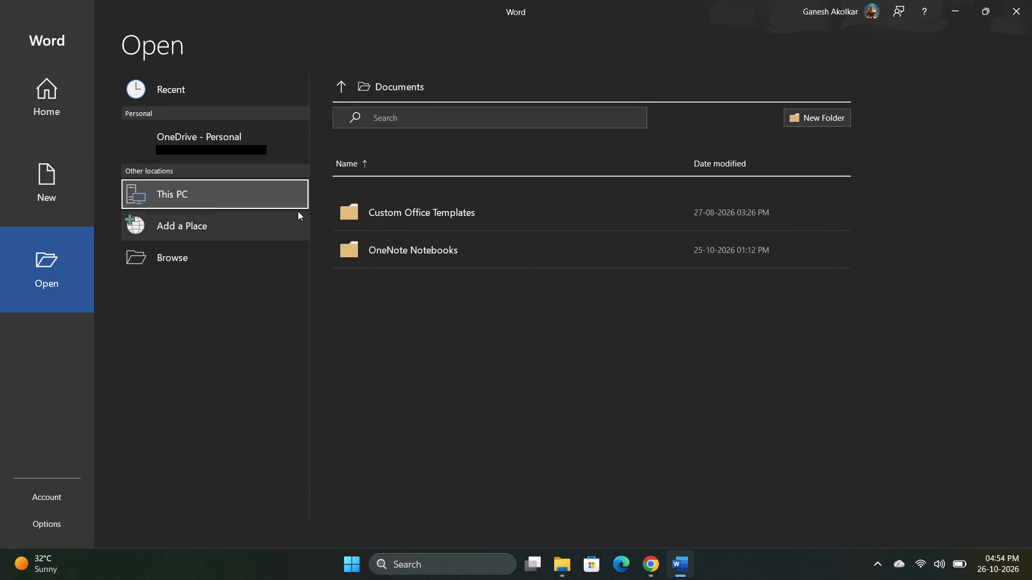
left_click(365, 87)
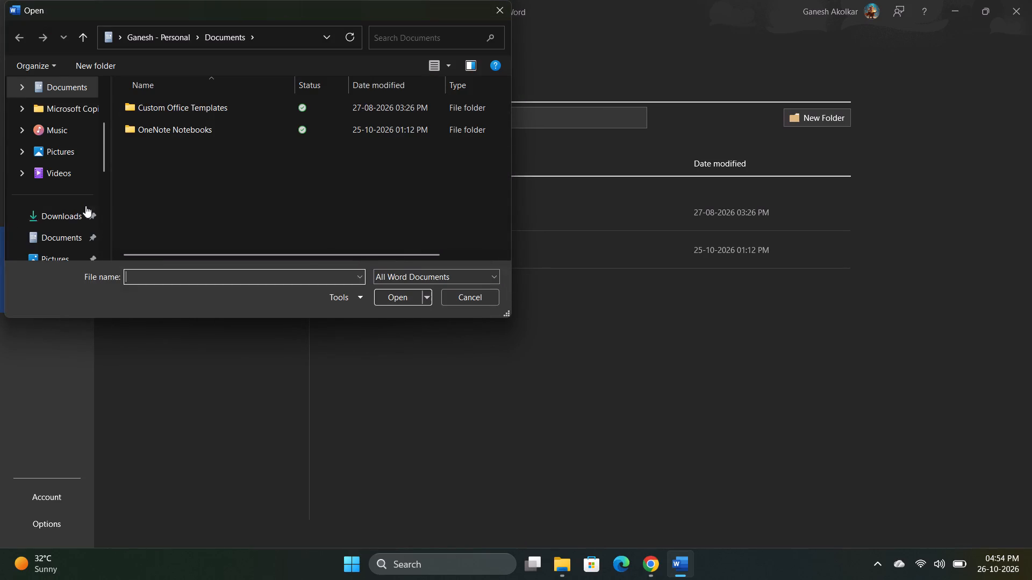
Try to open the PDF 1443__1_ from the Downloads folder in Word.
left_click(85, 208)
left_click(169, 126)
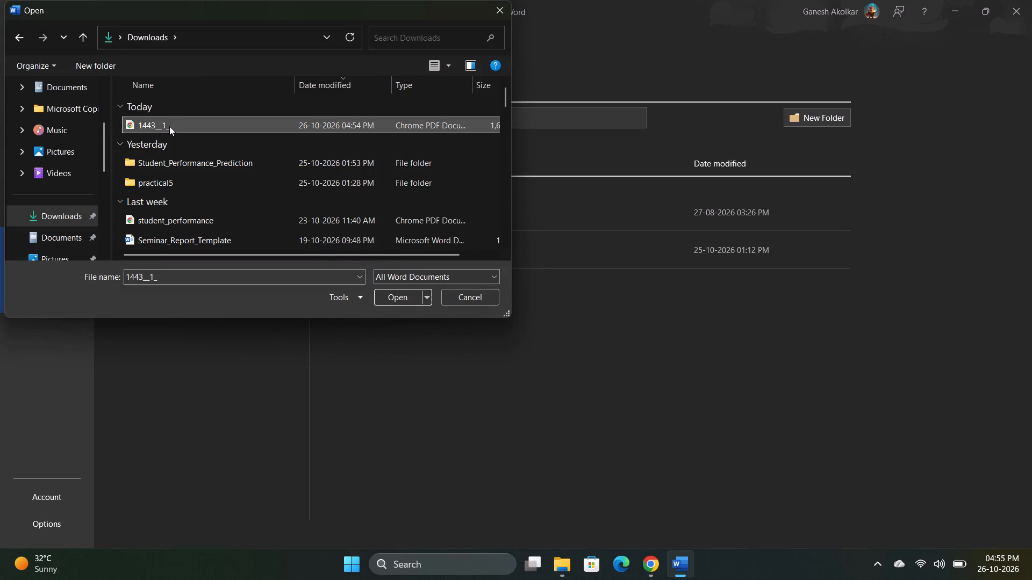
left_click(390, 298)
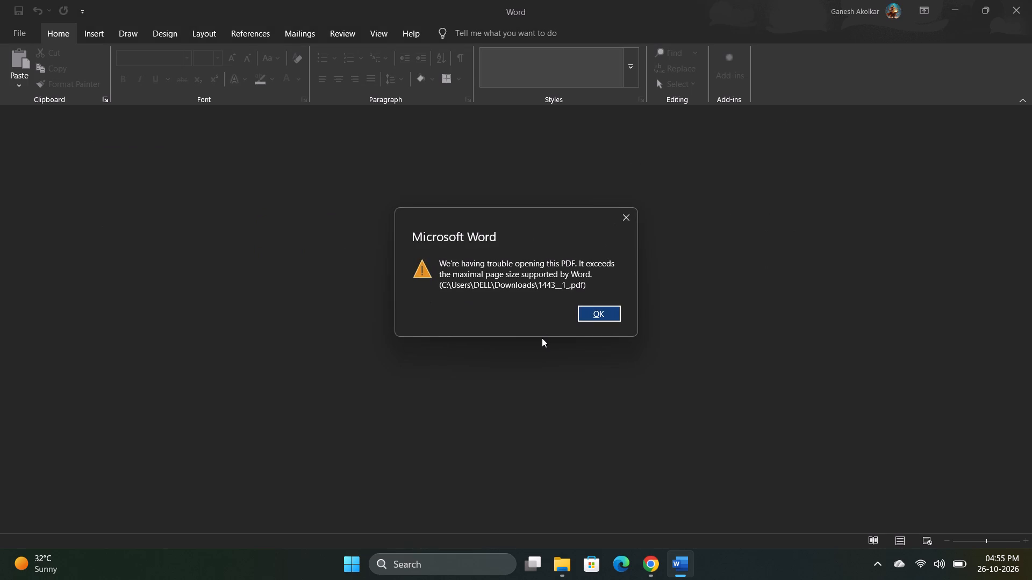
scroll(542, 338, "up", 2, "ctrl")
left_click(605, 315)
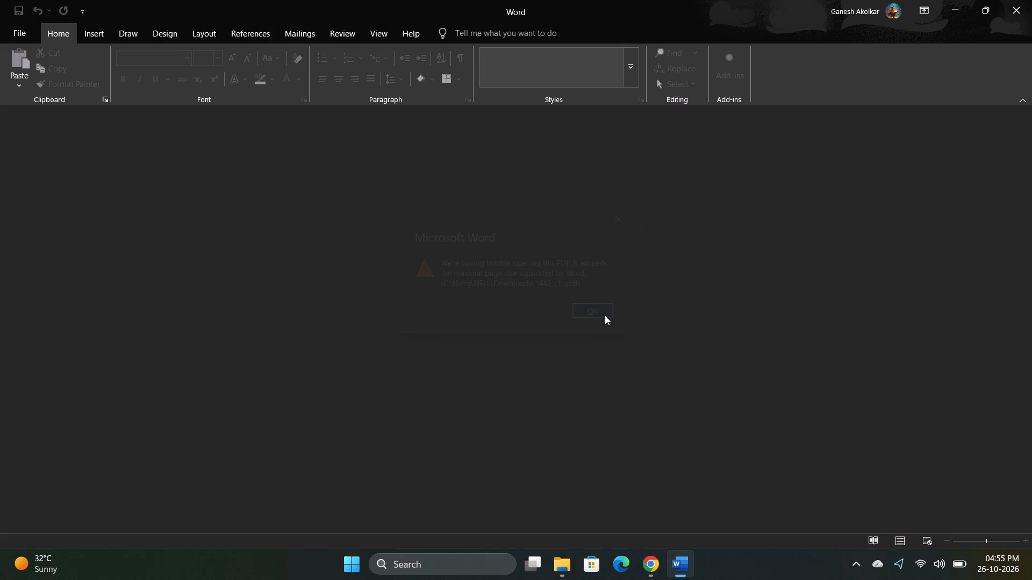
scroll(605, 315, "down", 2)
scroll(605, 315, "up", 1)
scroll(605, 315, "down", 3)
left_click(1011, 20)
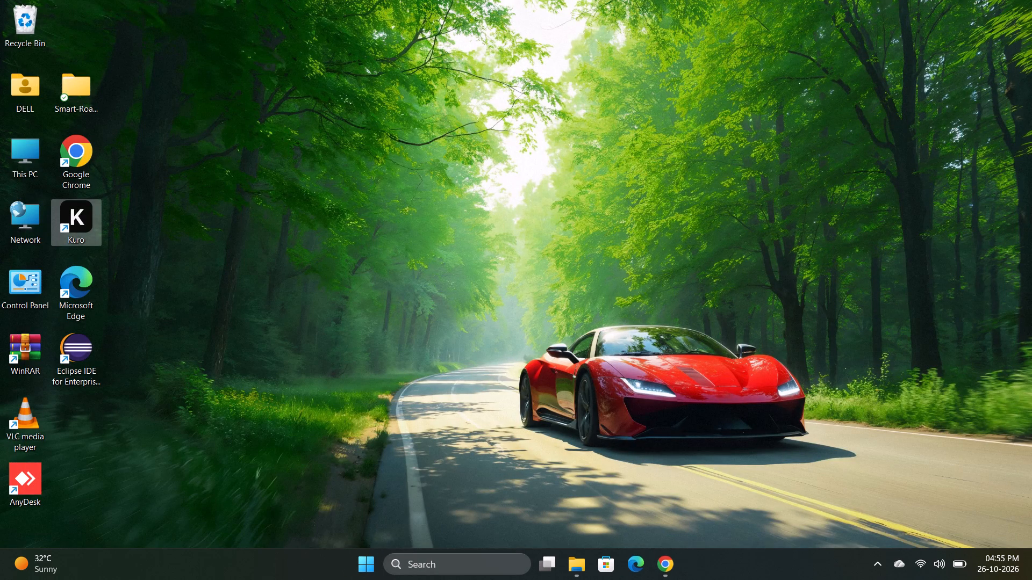
Return to Chrome, search Google for pdf to word in a new tab and open iLovePDF's PDF to Word converter.
left_click(666, 562)
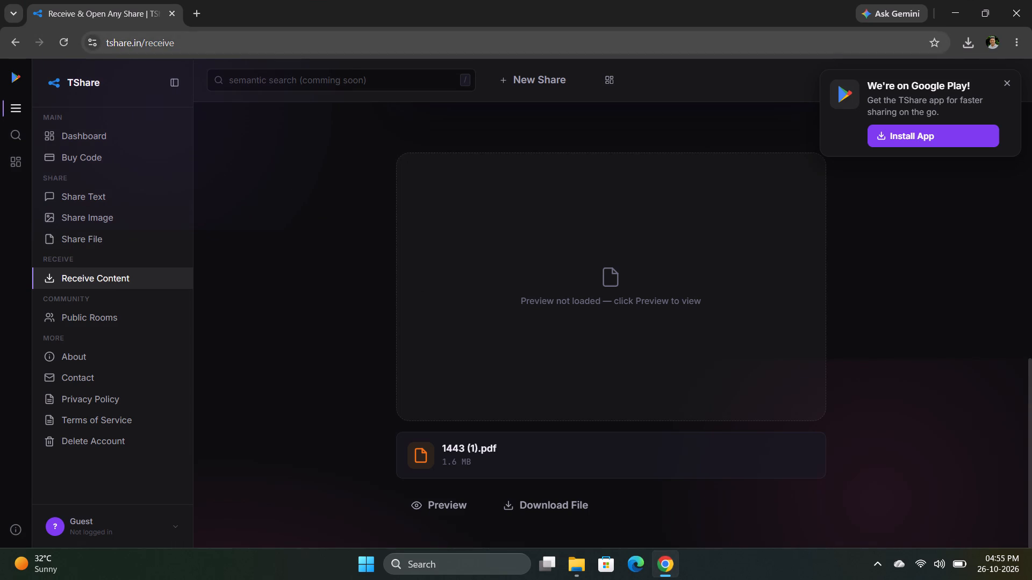
left_click(195, 8)
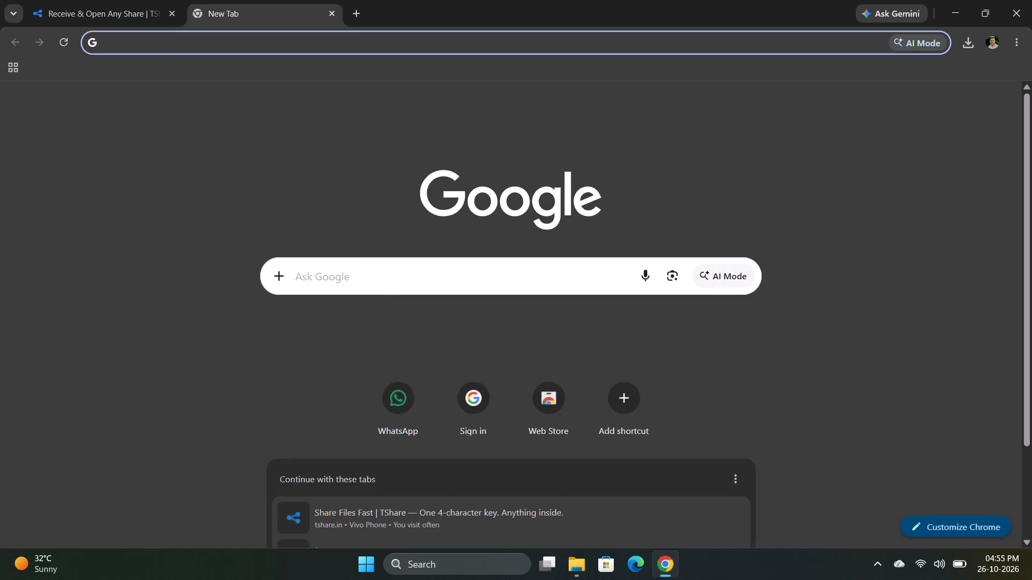
left_click(353, 272)
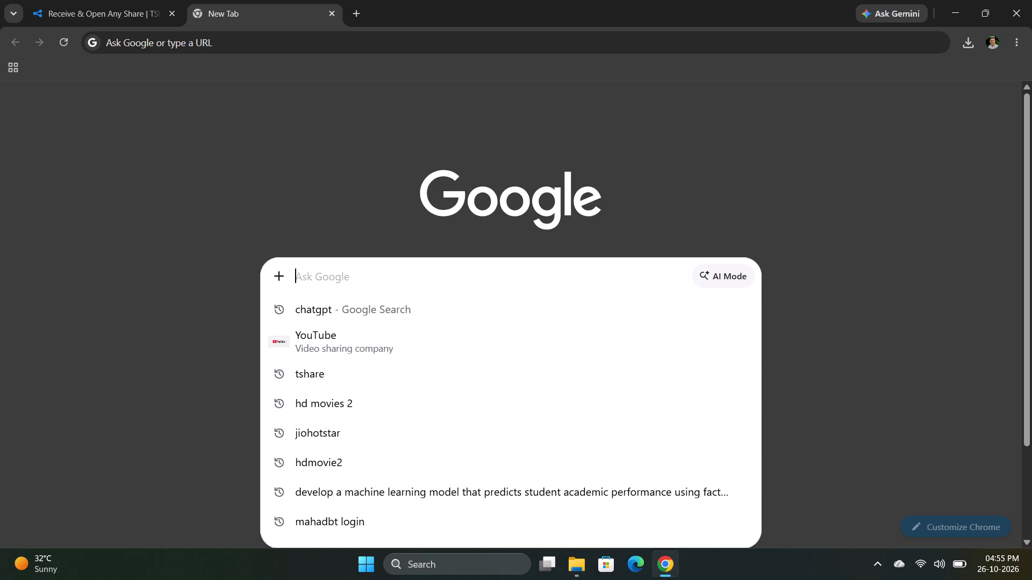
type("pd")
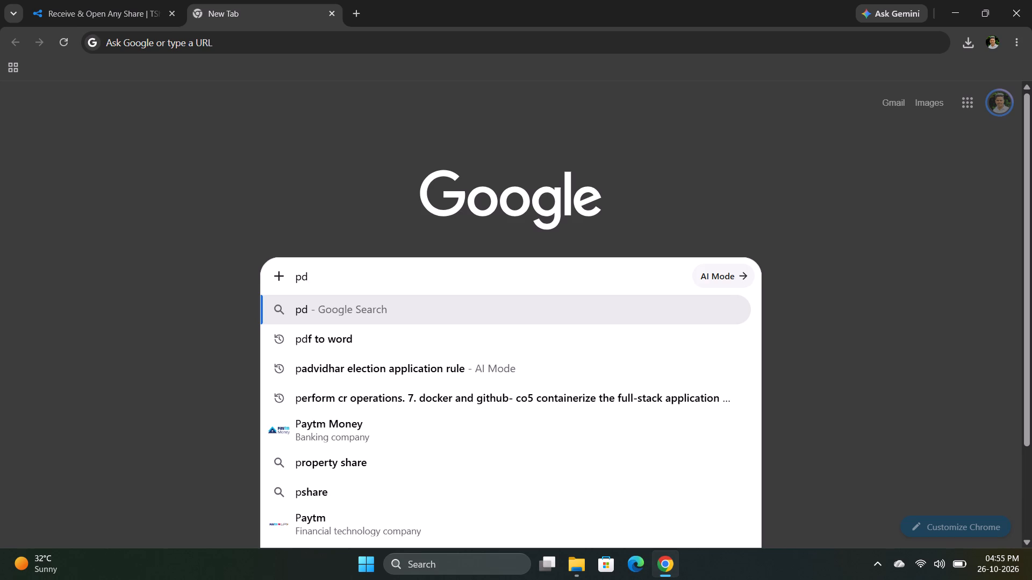
left_click(320, 336)
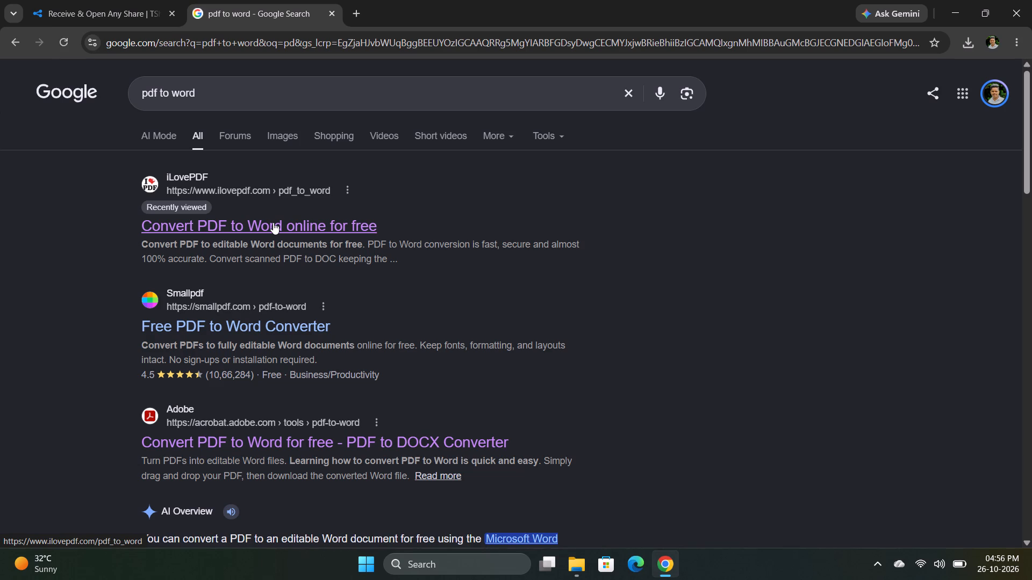
left_click(273, 222)
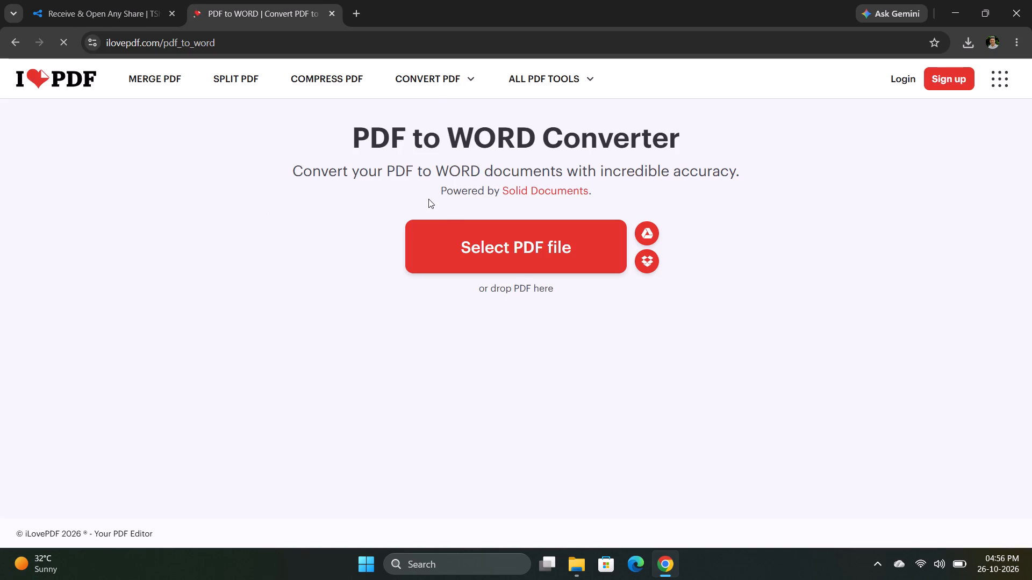
Load 1443__1_.pdf from the Downloads folder into the converter and start its conversion to Word without OCR.
left_click(458, 229)
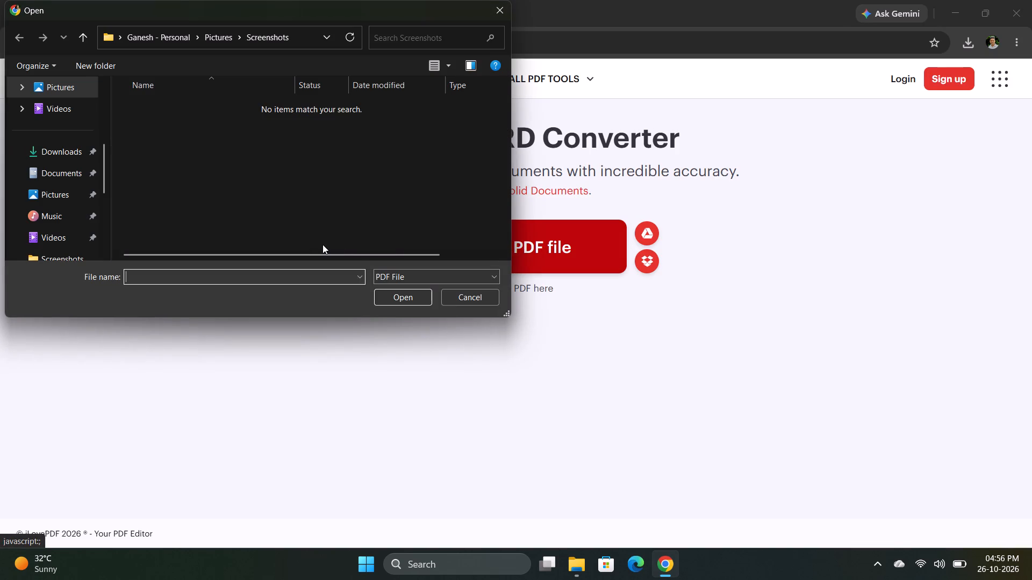
left_click(53, 150)
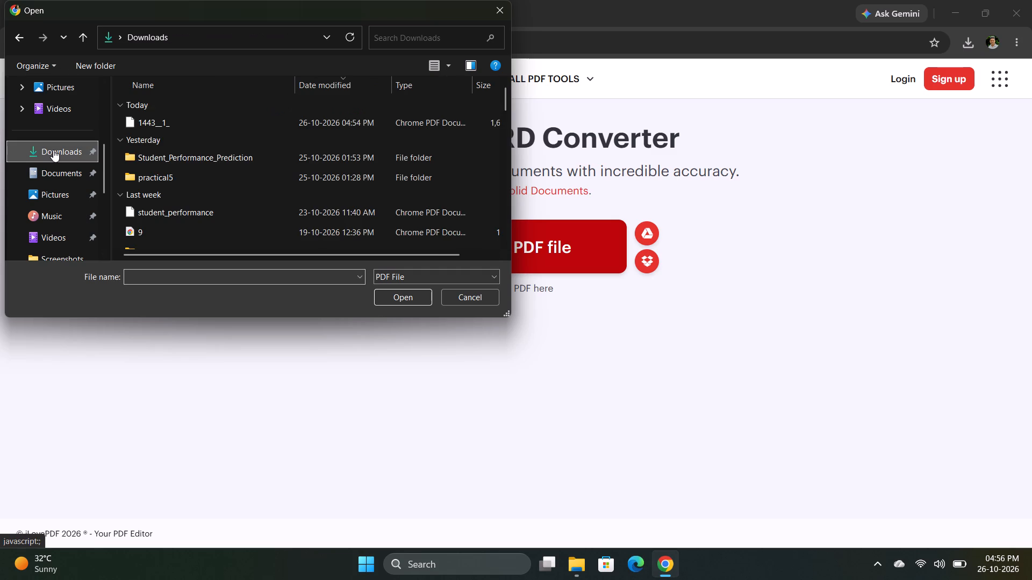
left_click(166, 123)
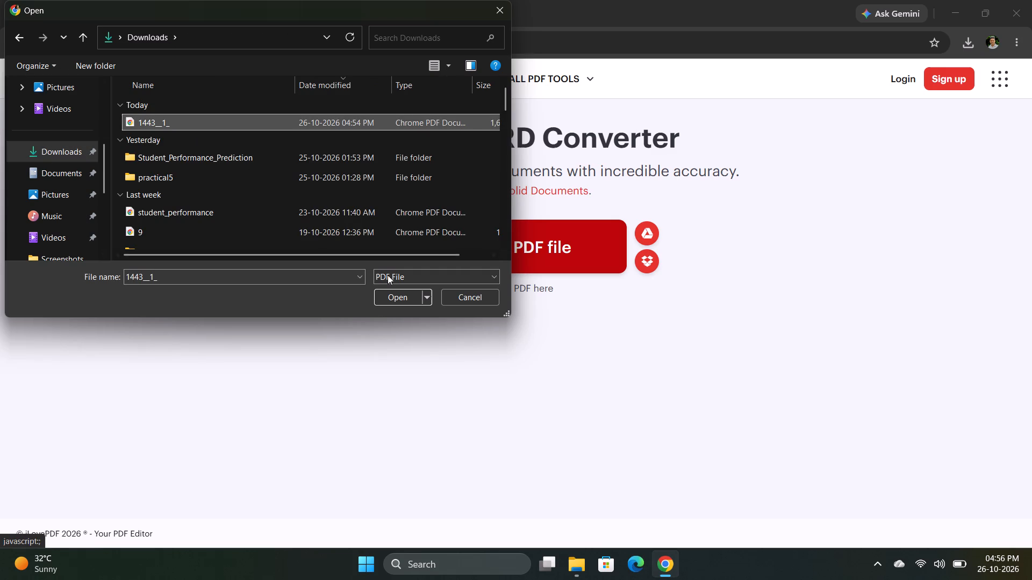
left_click(396, 295)
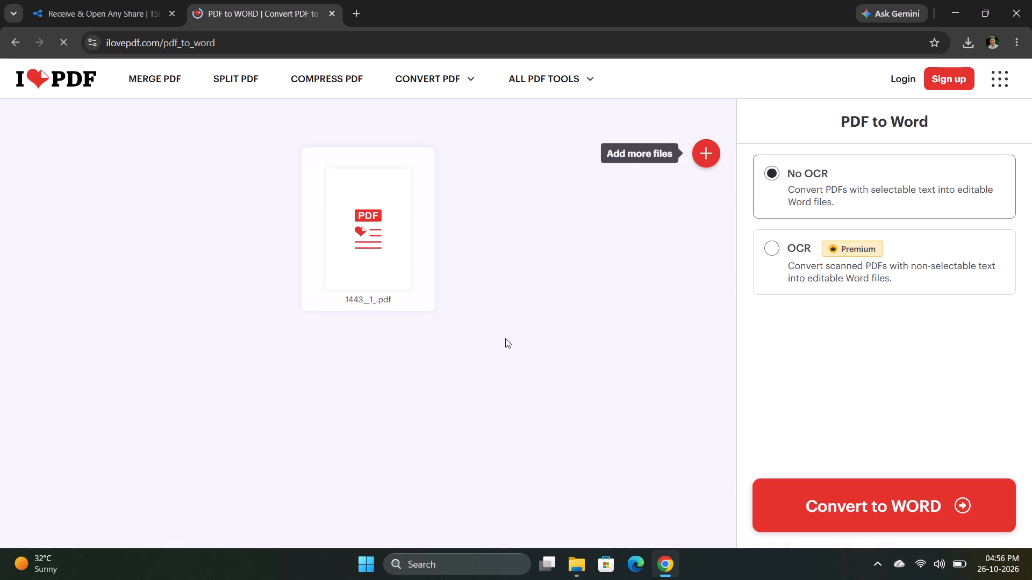
scroll(505, 338, "down", 4)
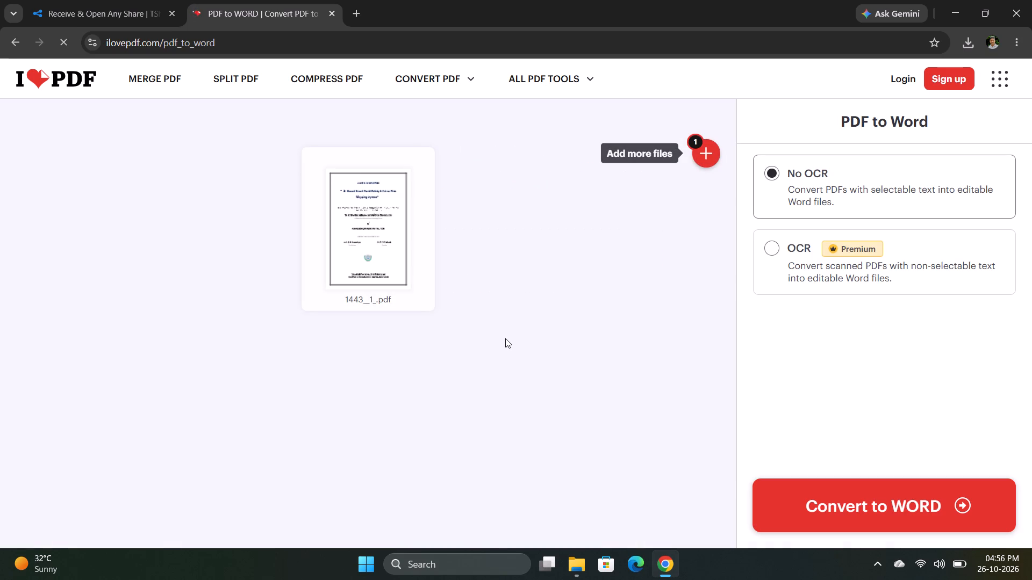
left_click(815, 497)
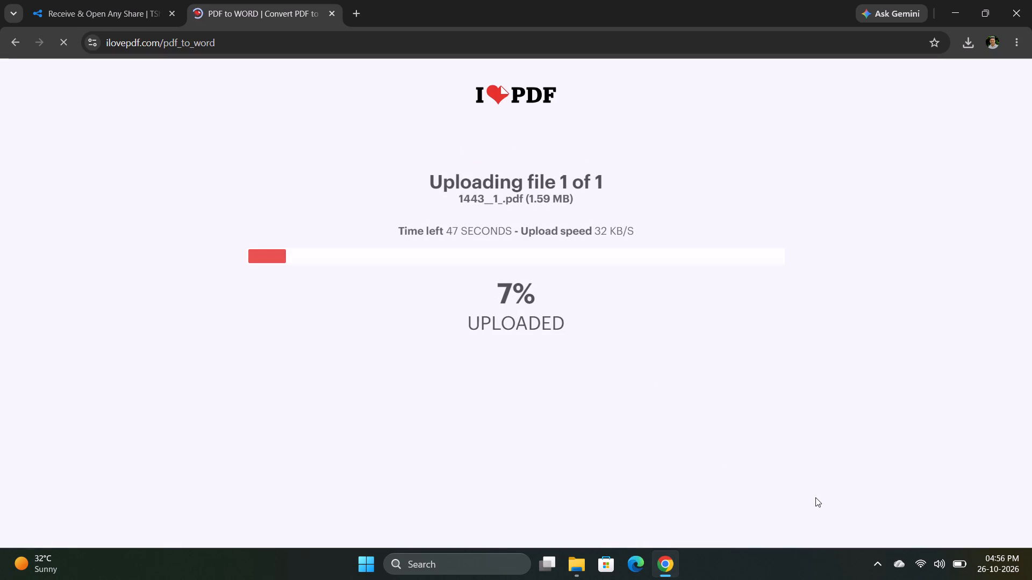
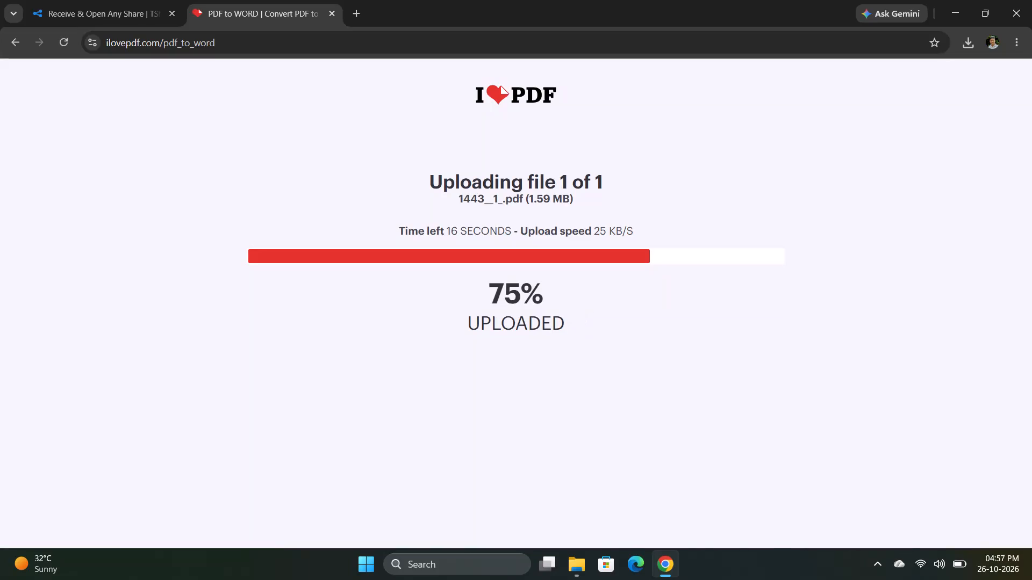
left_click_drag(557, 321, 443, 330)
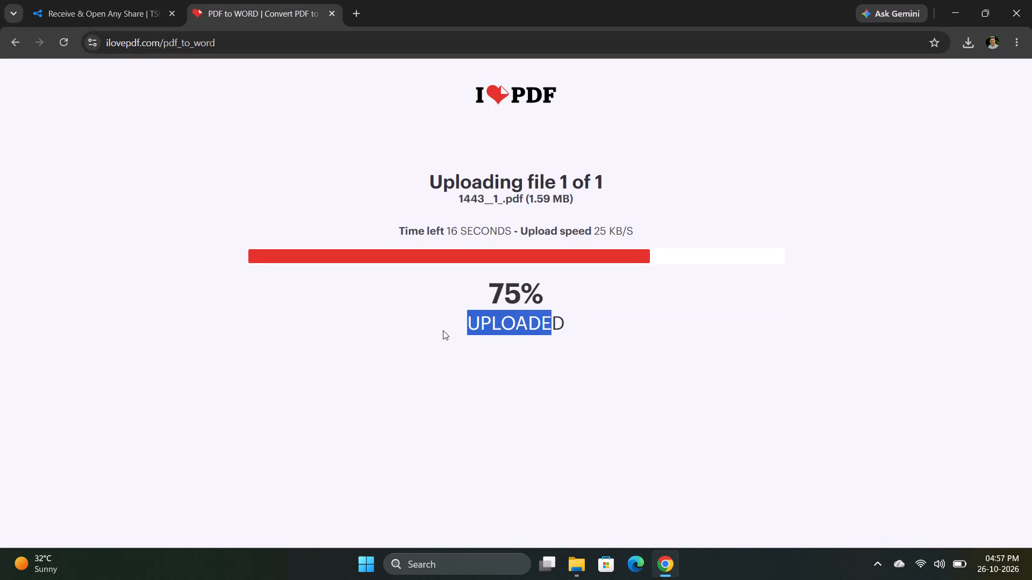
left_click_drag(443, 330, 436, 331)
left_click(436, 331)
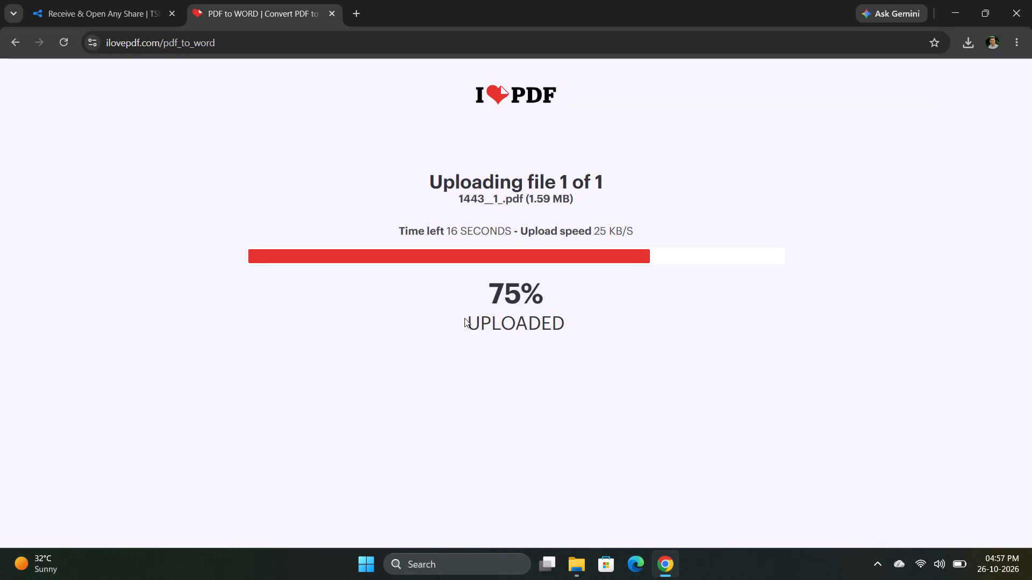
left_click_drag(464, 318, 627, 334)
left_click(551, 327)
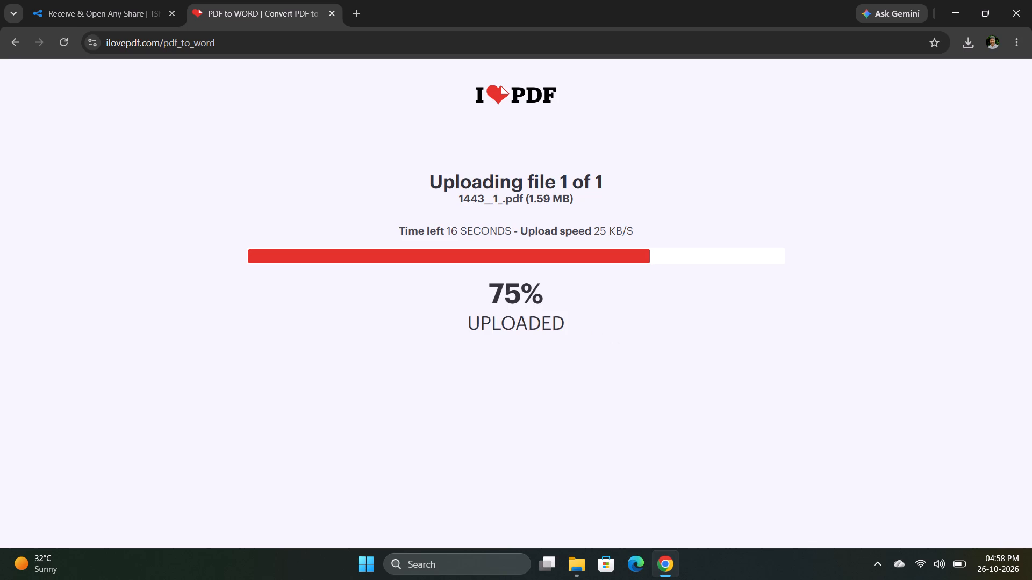
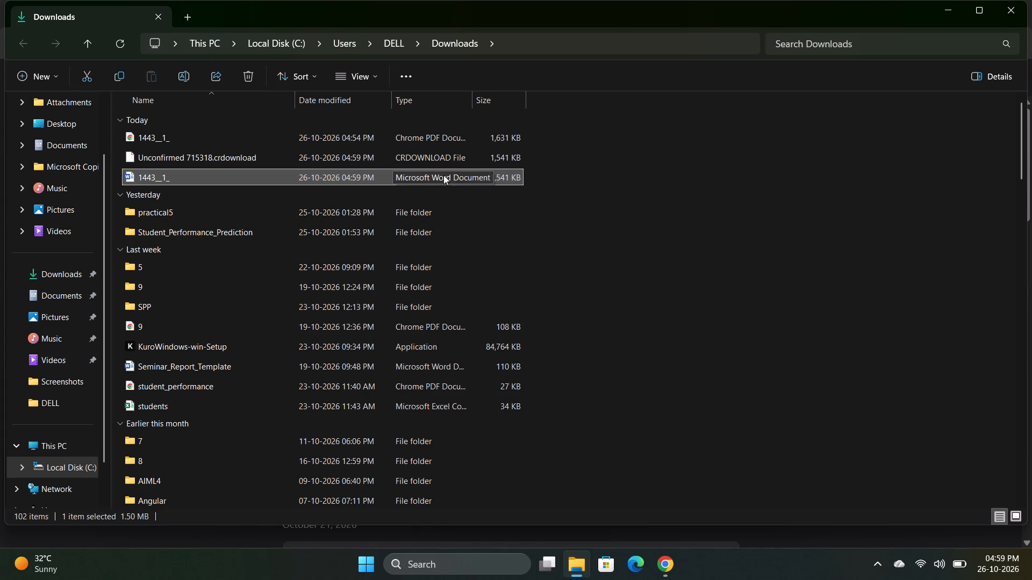
Open the downloaded Word document 1443__1_ and enable editing.
double_click(295, 181)
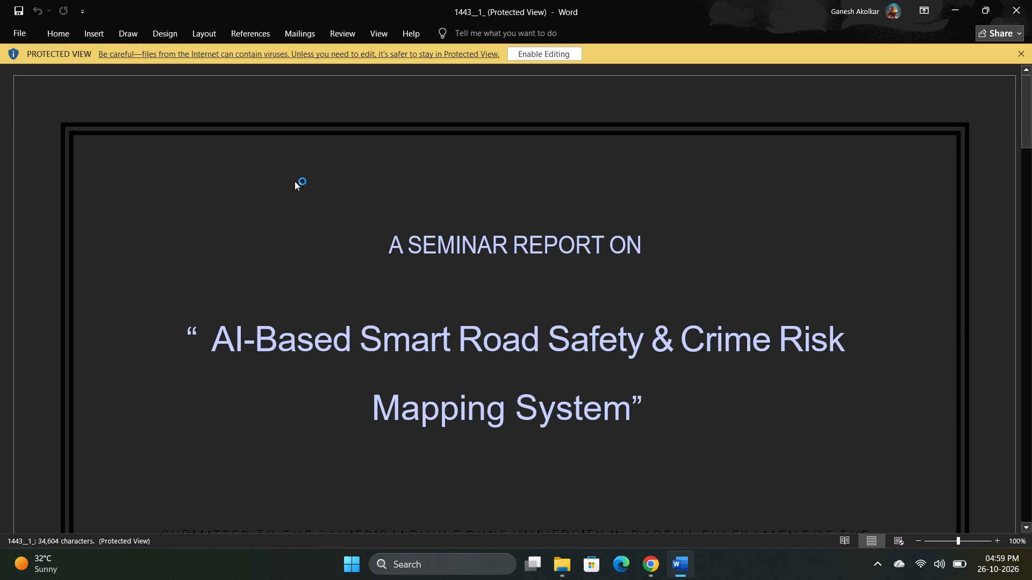
left_click(535, 54)
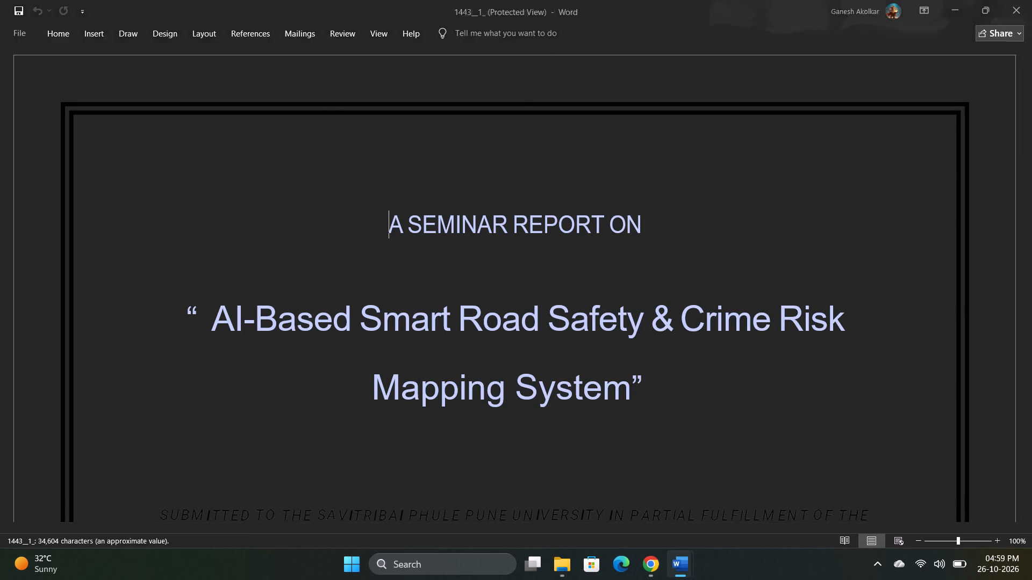
Examine the converted report's layout from the title page through the certificate pages at different zoom levels.
scroll(512, 200, "down", 6, "ctrl")
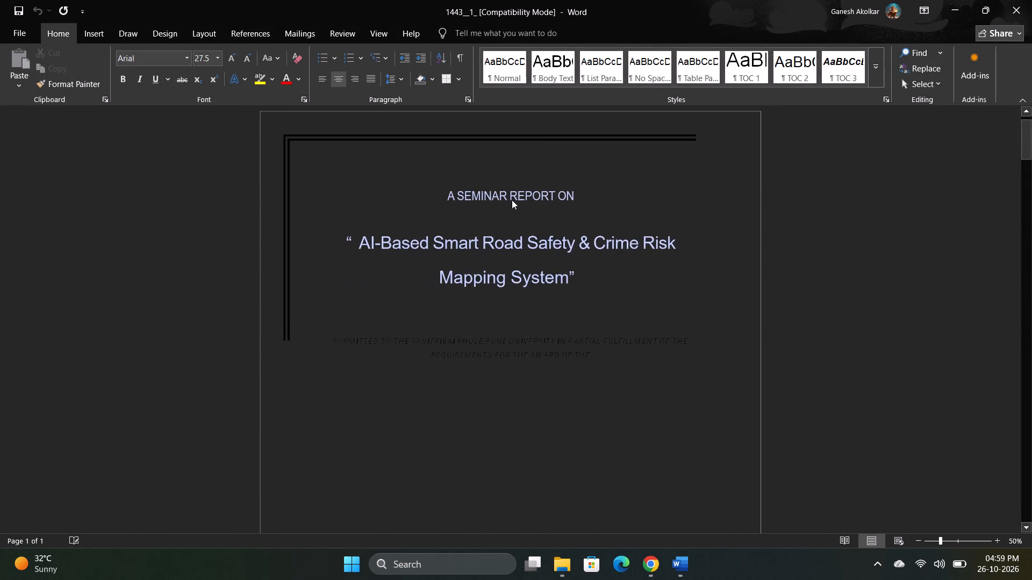
scroll(368, 358, "down", 3)
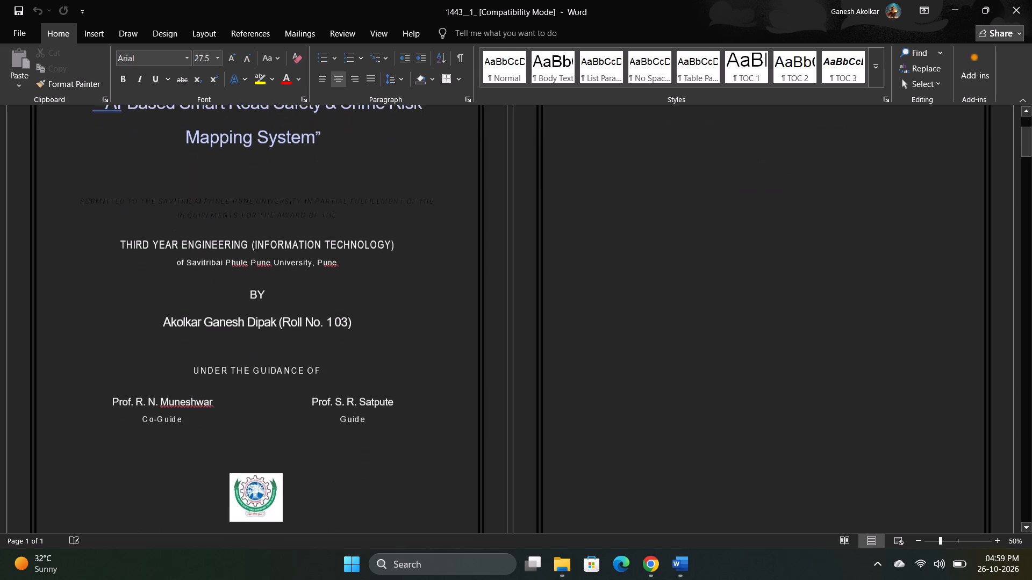
scroll(368, 358, "down", 2)
scroll(368, 358, "up", 1)
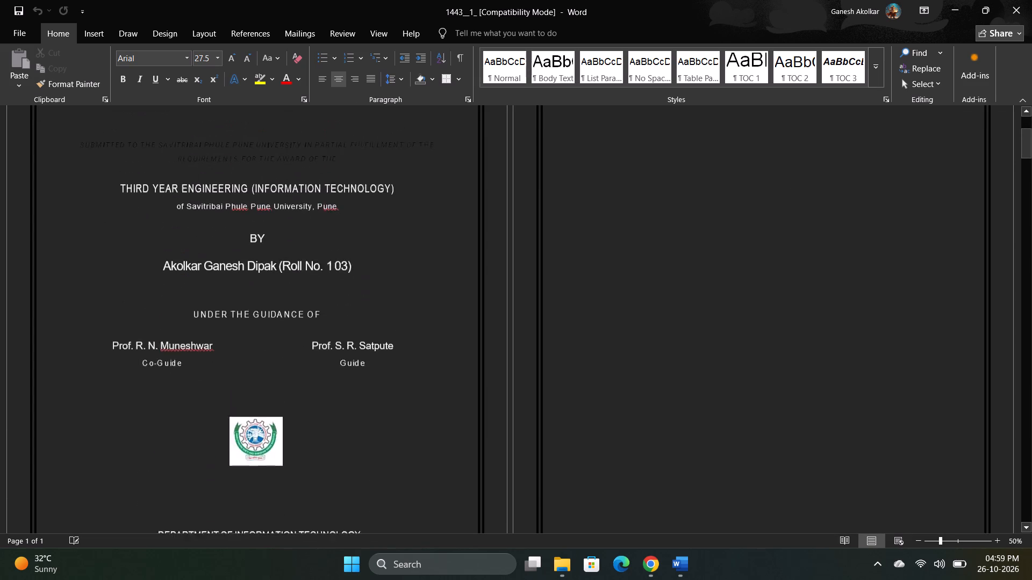
scroll(368, 358, "up", 1)
scroll(368, 358, "down", 2)
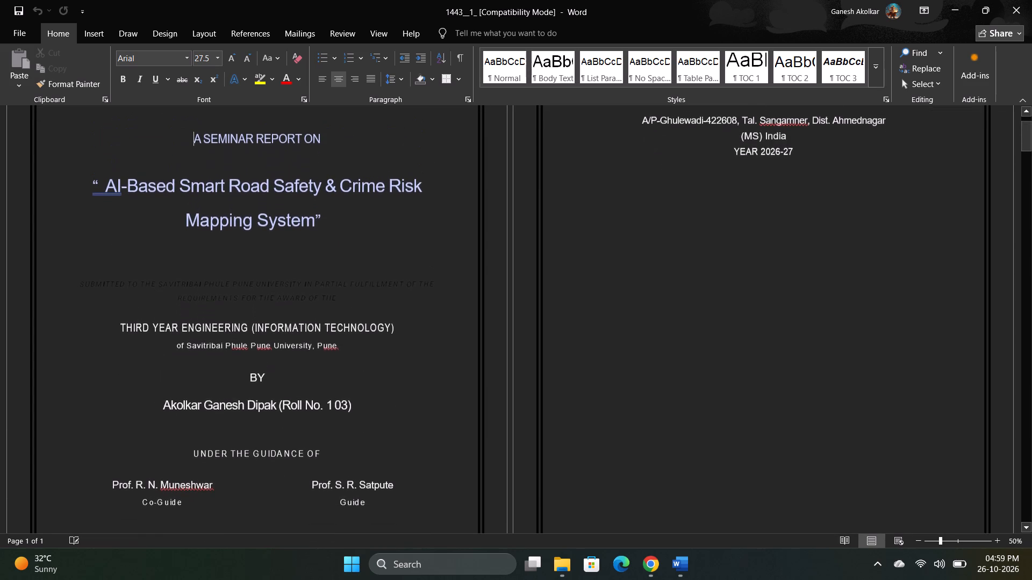
scroll(368, 358, "down", 2)
scroll(368, 358, "up", 2)
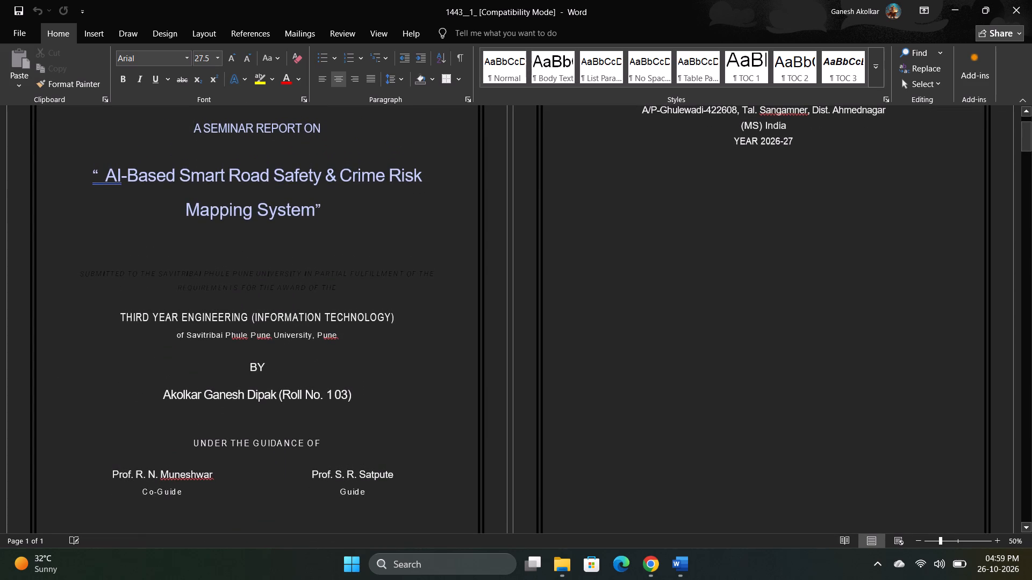
scroll(276, 309, "up", 4, "ctrl")
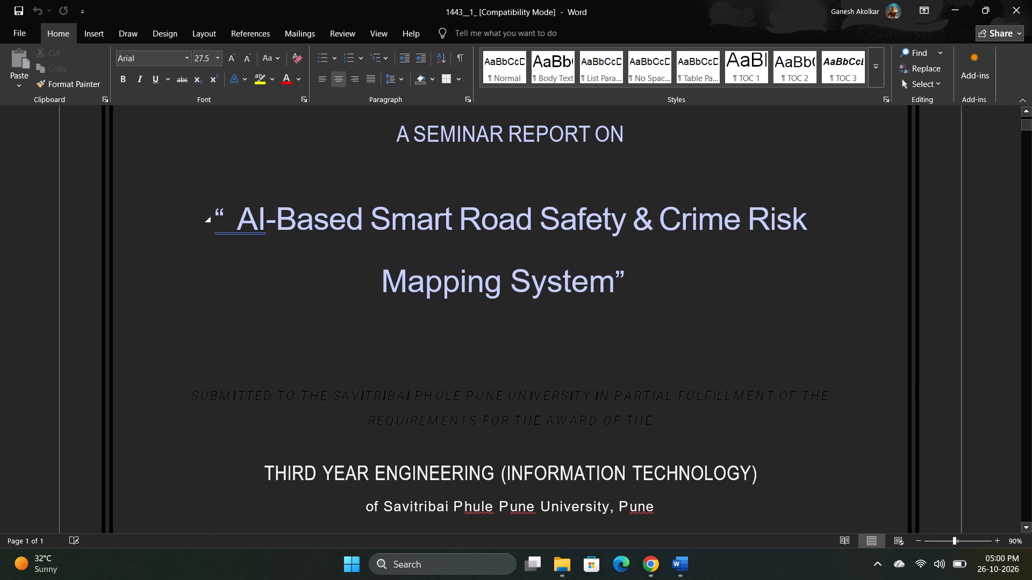
scroll(276, 309, "down", 5, "ctrl")
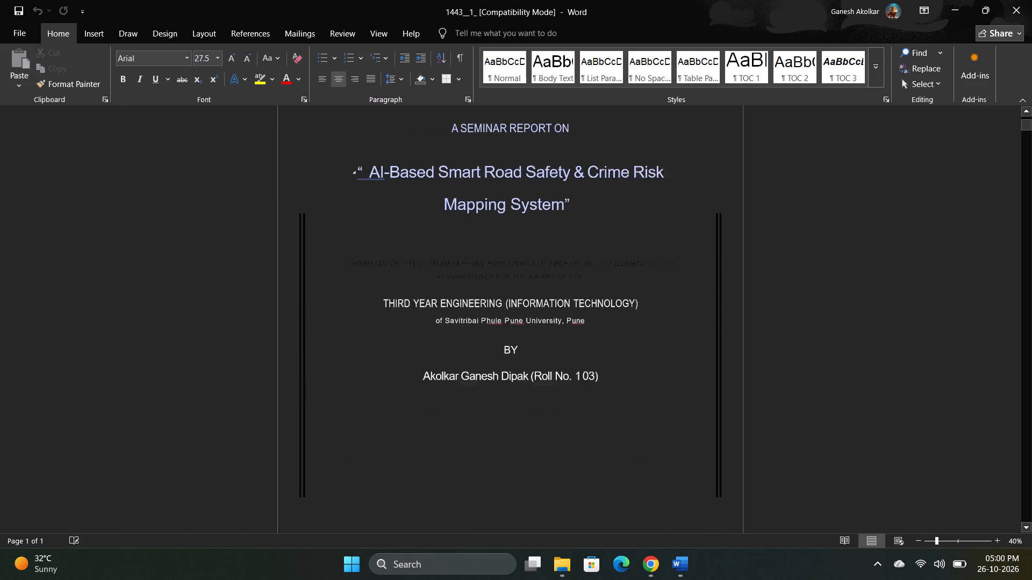
scroll(369, 331, "down", 3)
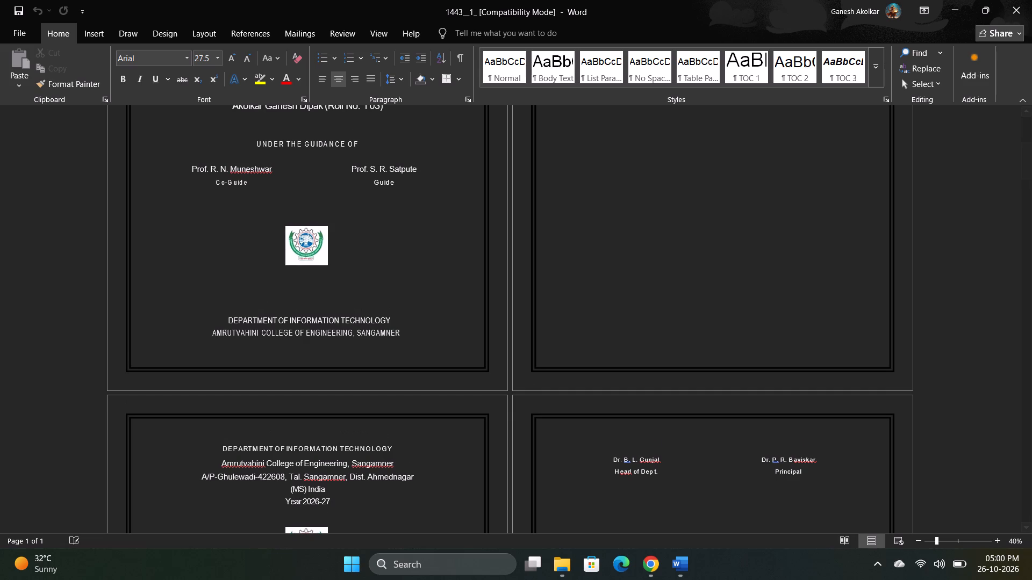
key("ctrl+minus")
key("ctrl+minus")
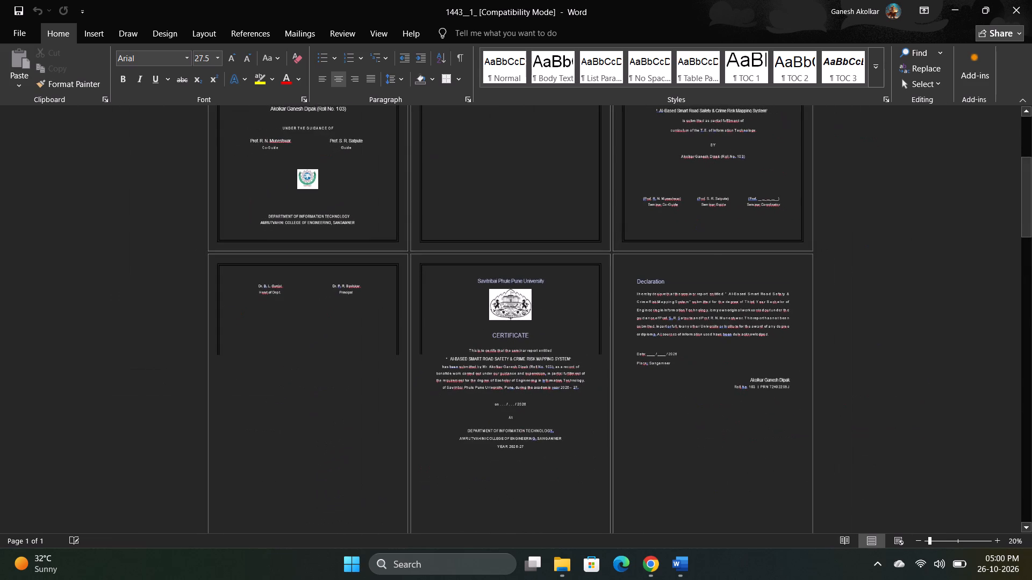
key("ctrl+equal")
key("ctrl+equal")
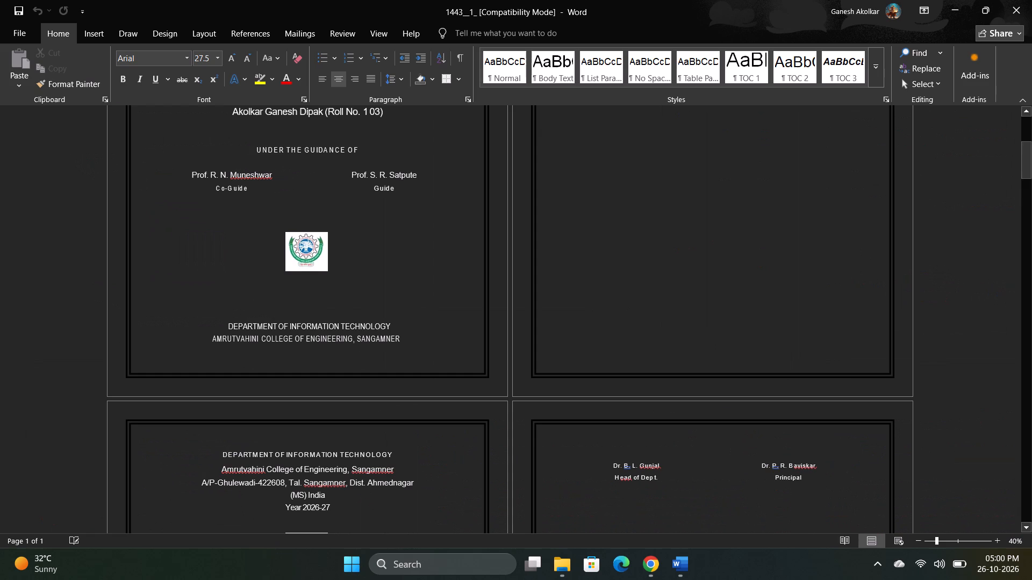
key("ctrl+equal")
key("ctrl+equal")
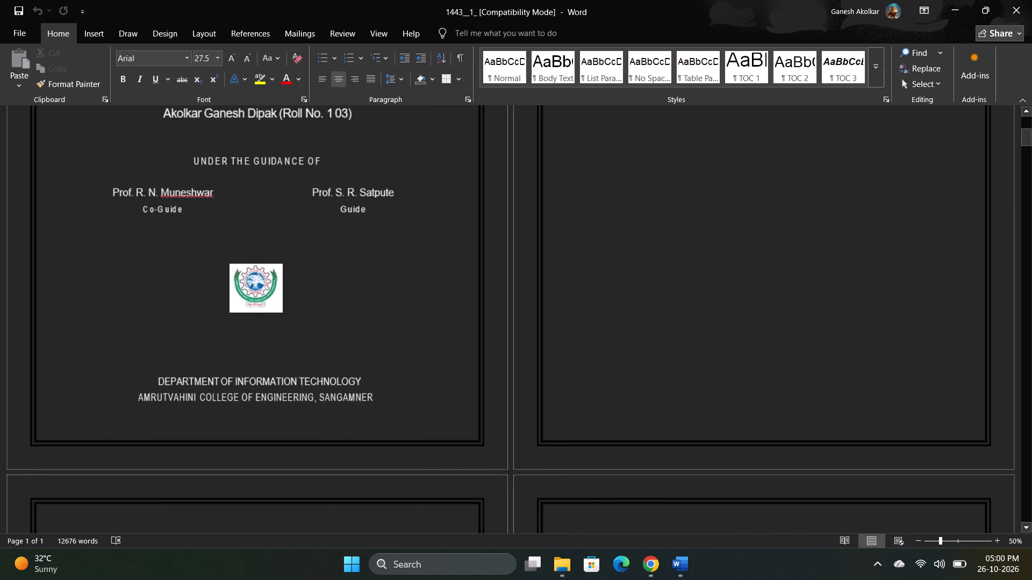
key("ctrl+equal")
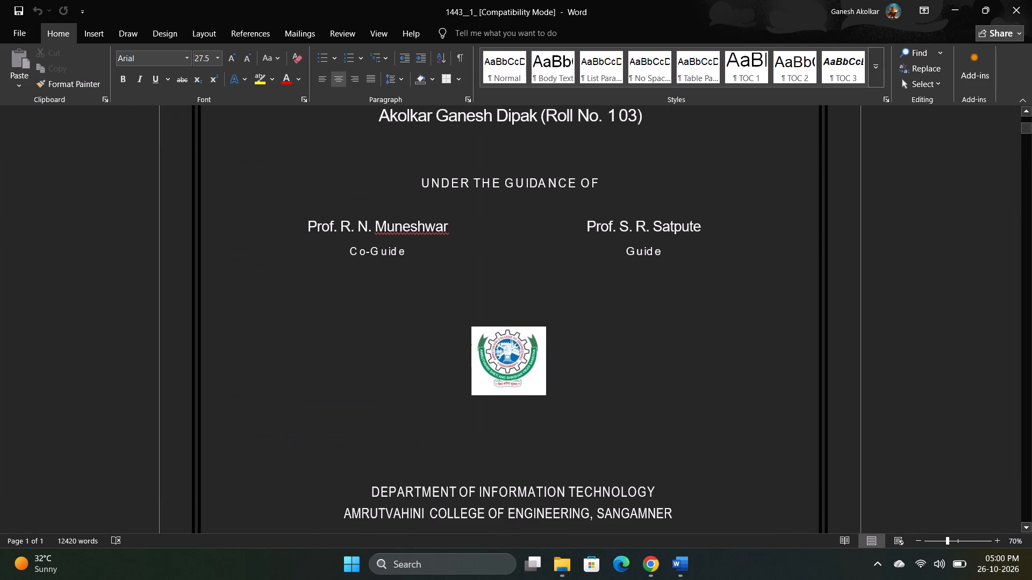
key("ctrl+minus")
key("ctrl+minus")
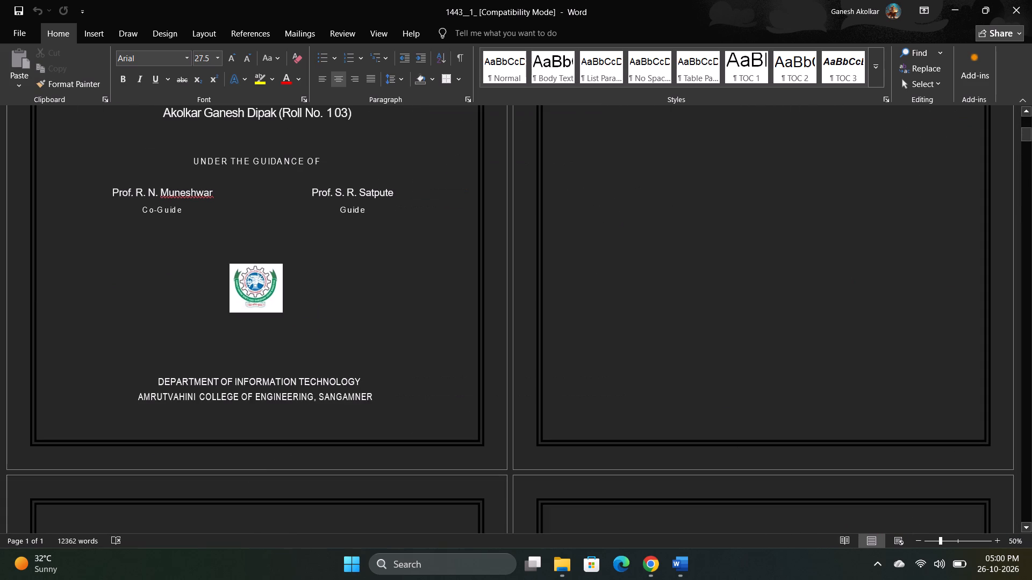
key("ctrl+equal")
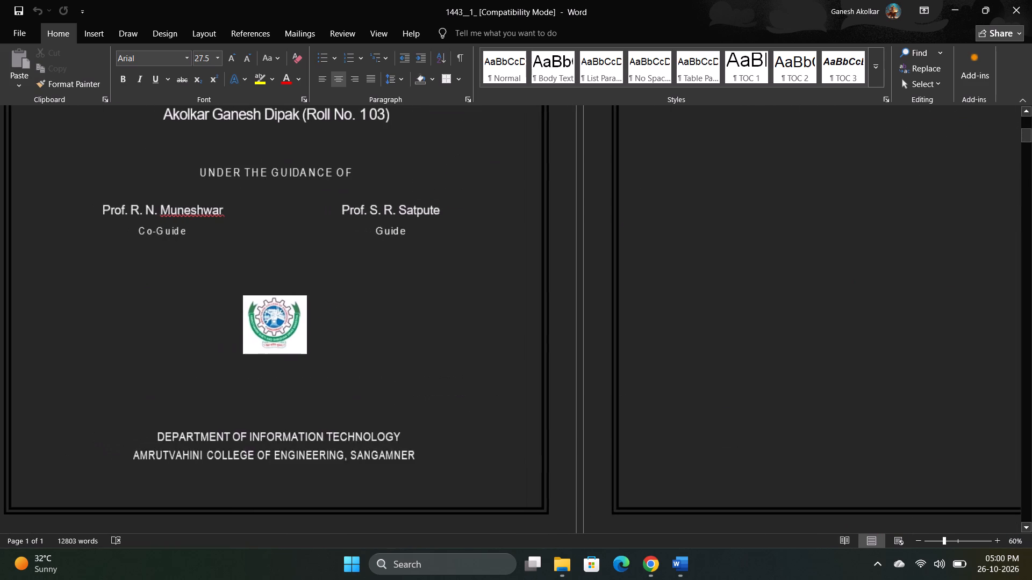
scroll(369, 331, "down", 14)
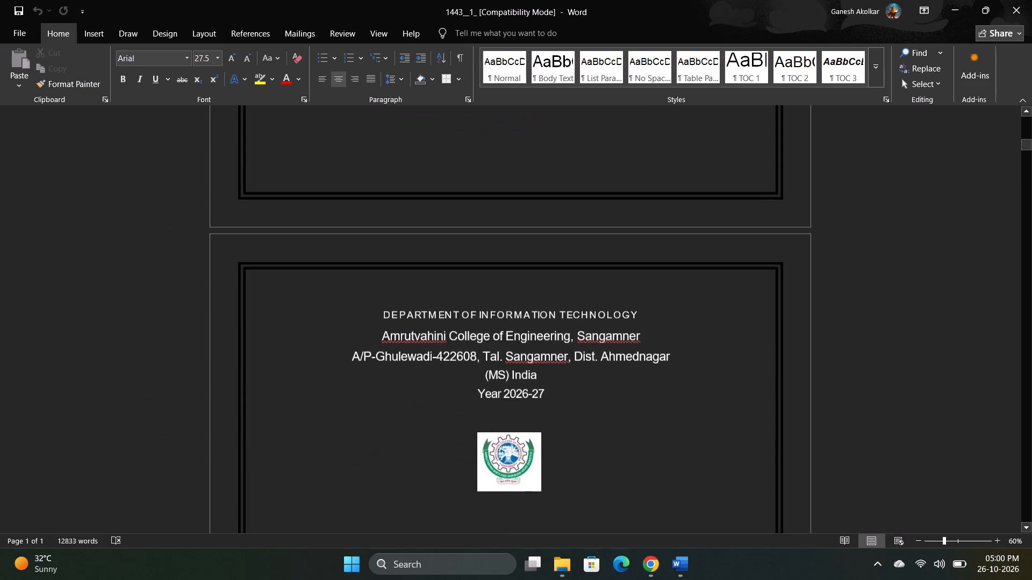
scroll(369, 331, "down", 8)
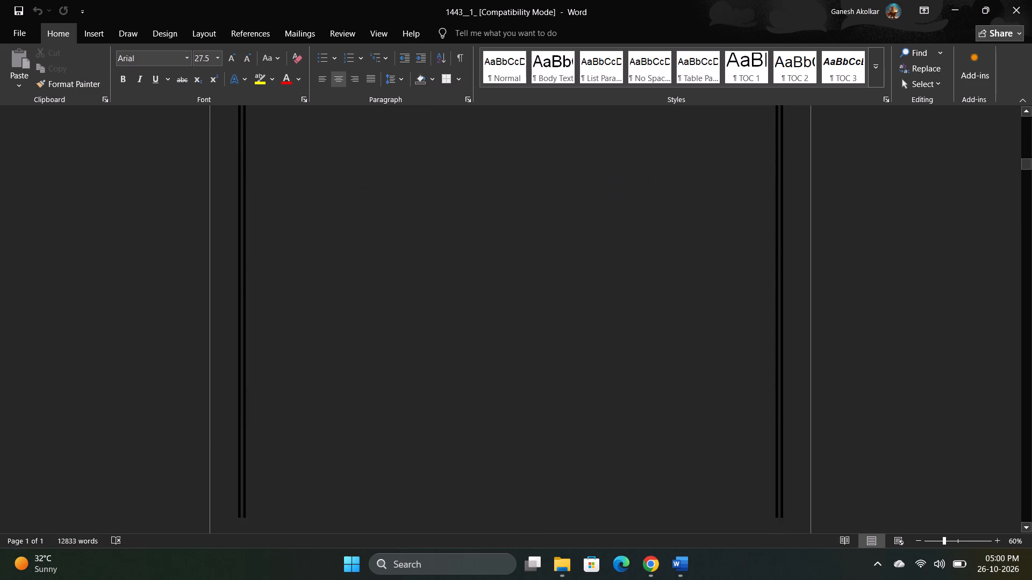
scroll(369, 331, "down", 1)
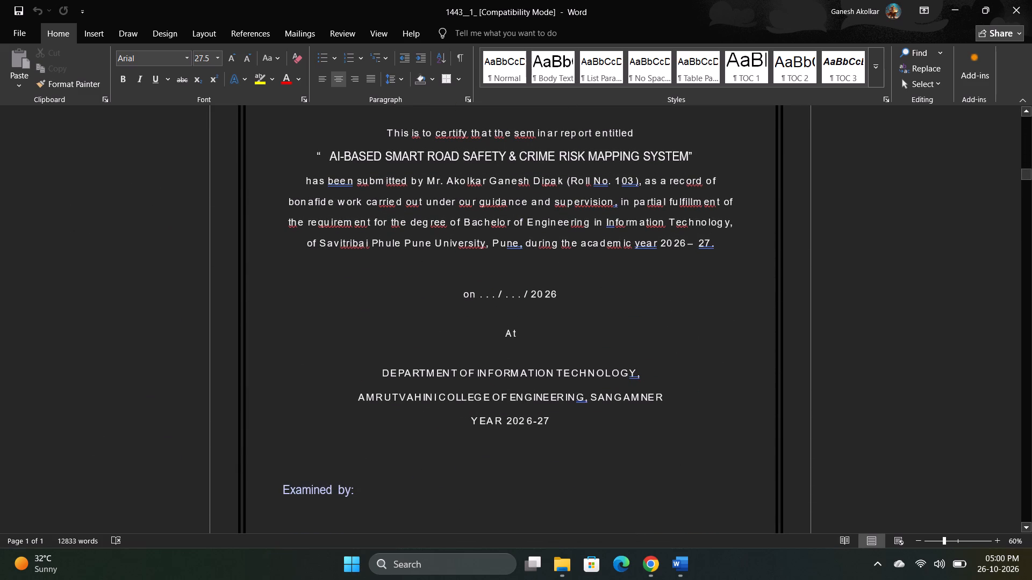
Delete blank lines between the student's name and the seminar guide signature row on page 3.
scroll(369, 331, "up", 4)
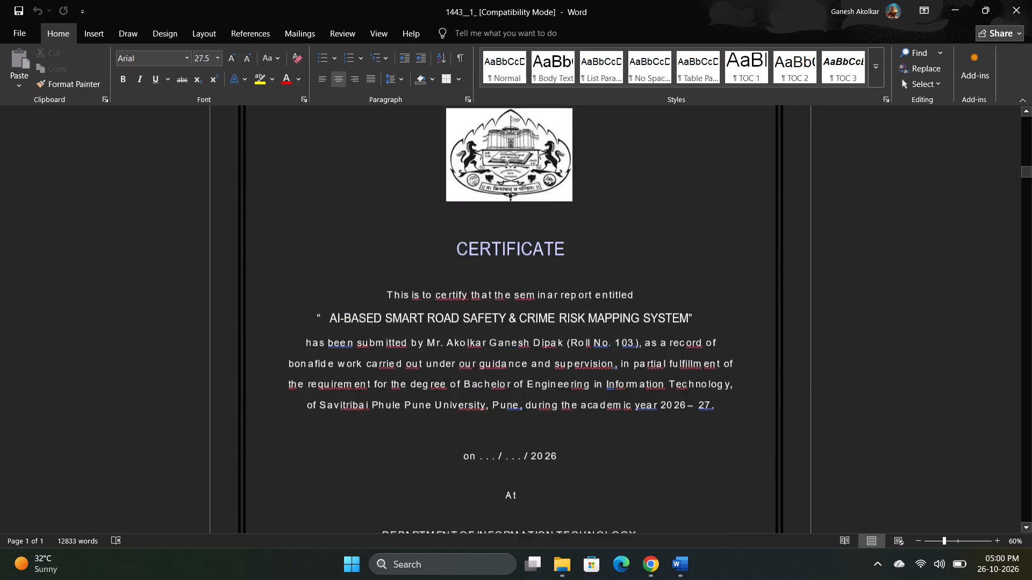
scroll(369, 331, "up", 7)
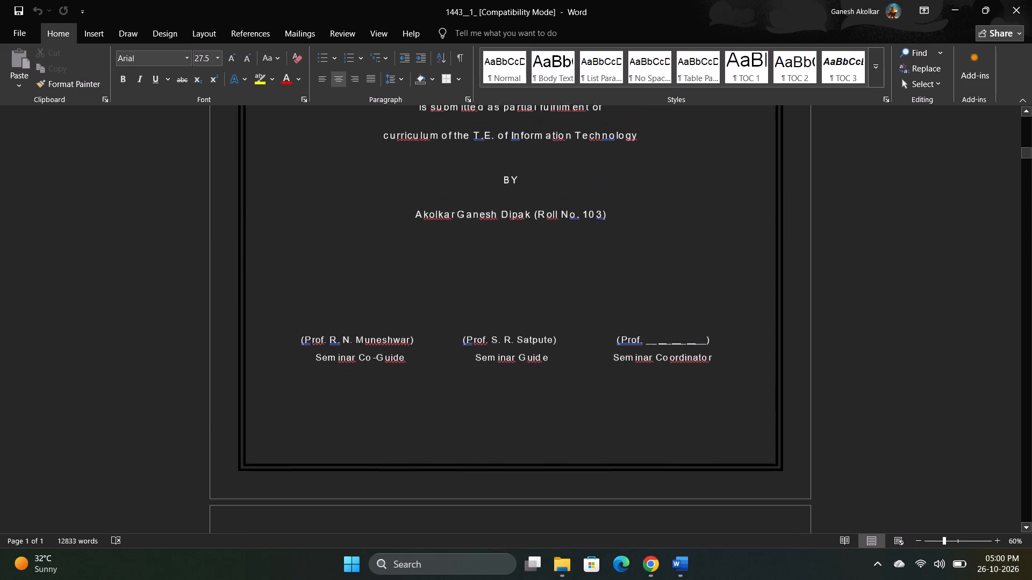
scroll(369, 331, "up", 1)
left_click(358, 326)
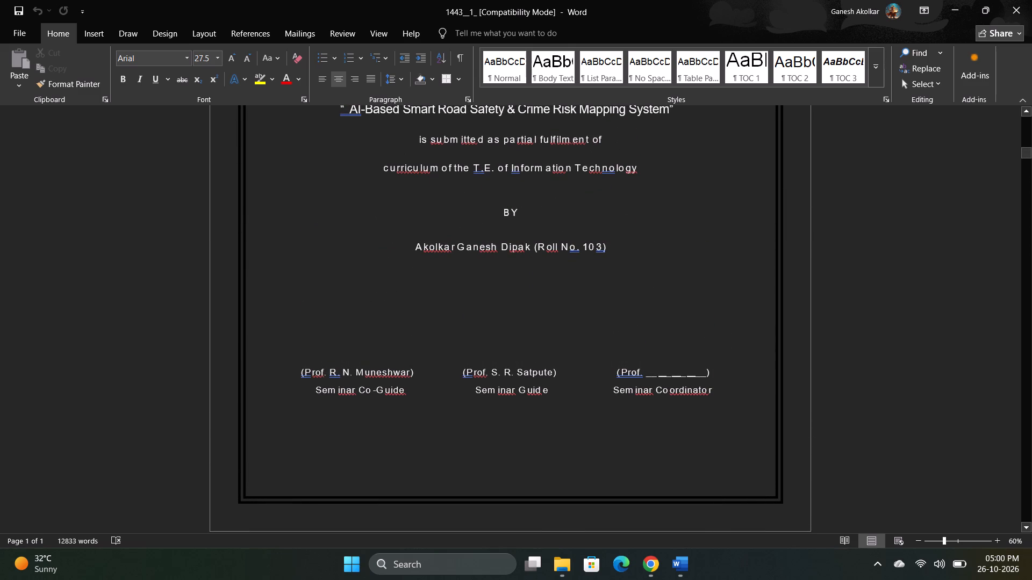
key("BackSpace")
key("BackSpace")
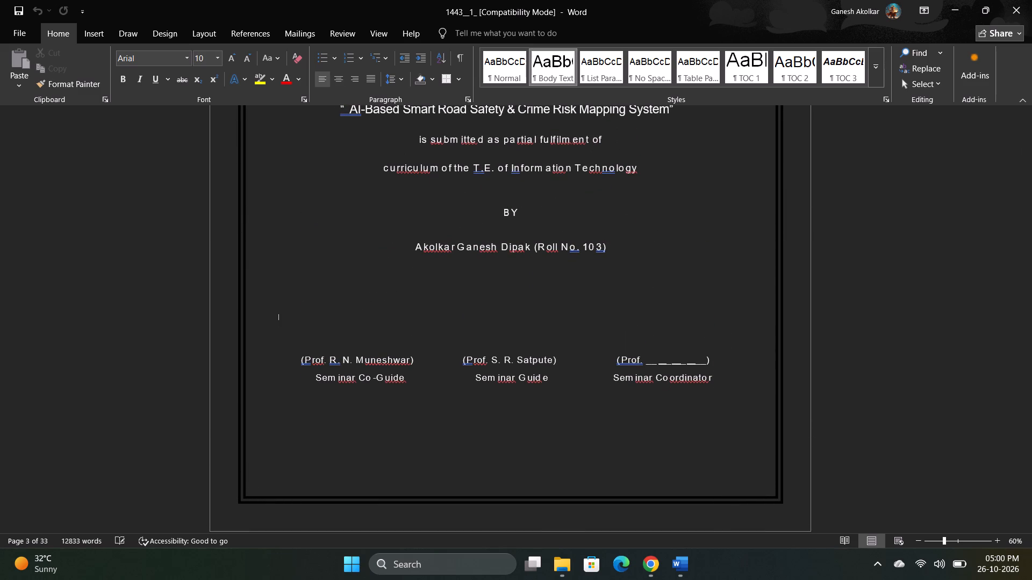
key("BackSpace")
key("BackSpace")
key("BackSpace")
key("BackSpace")
key("BackSpace")
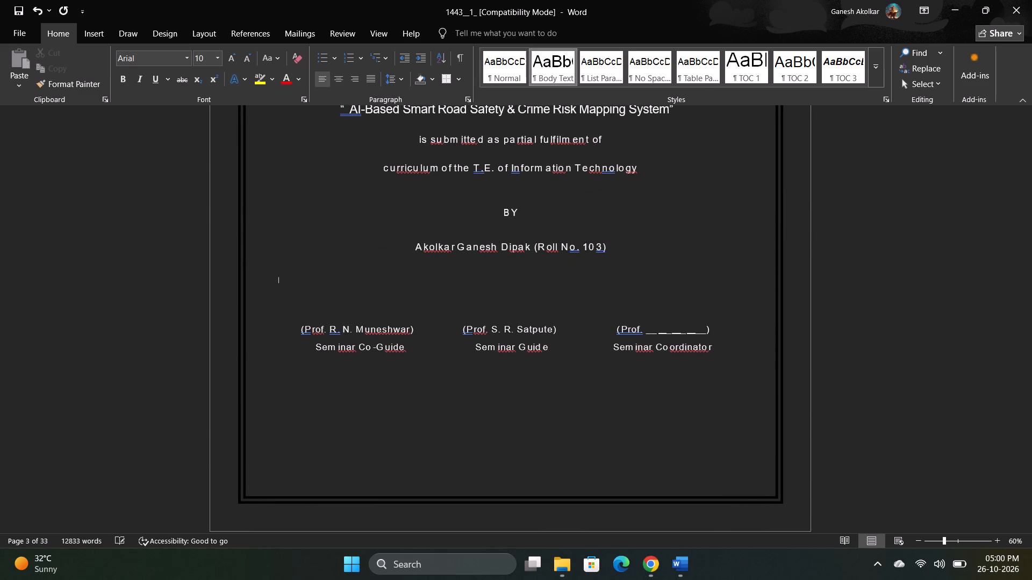
Try to remove the blank space above the Head of Dept. and Principal signatures on page 4.
scroll(358, 326, "down", 2)
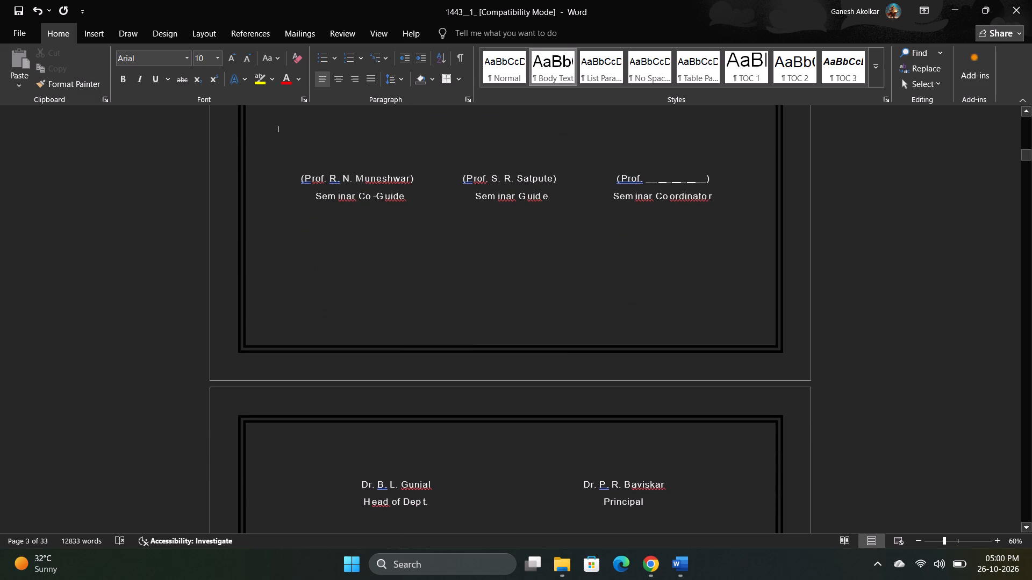
left_click(332, 458)
left_click(332, 458)
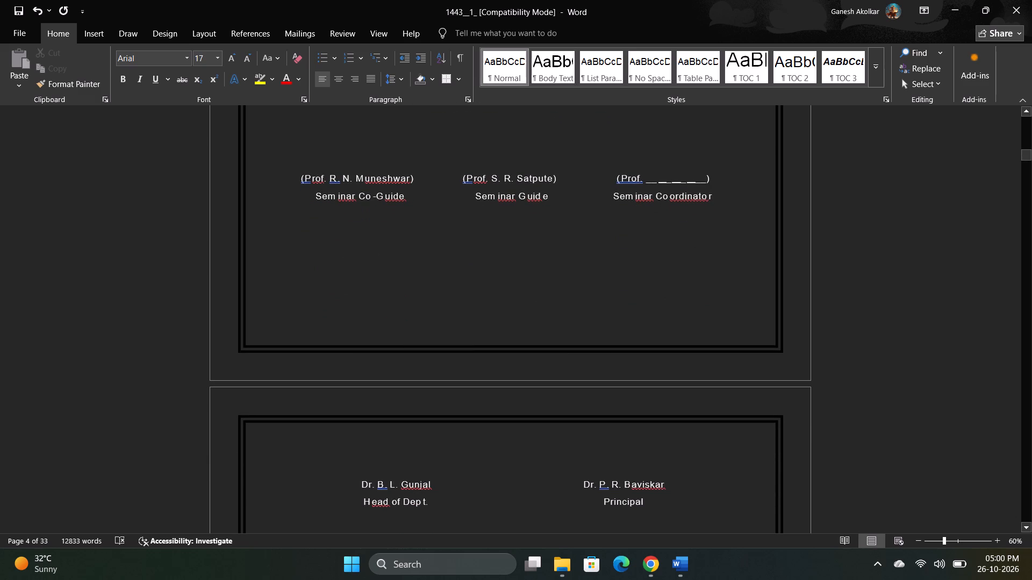
key("BackSpace")
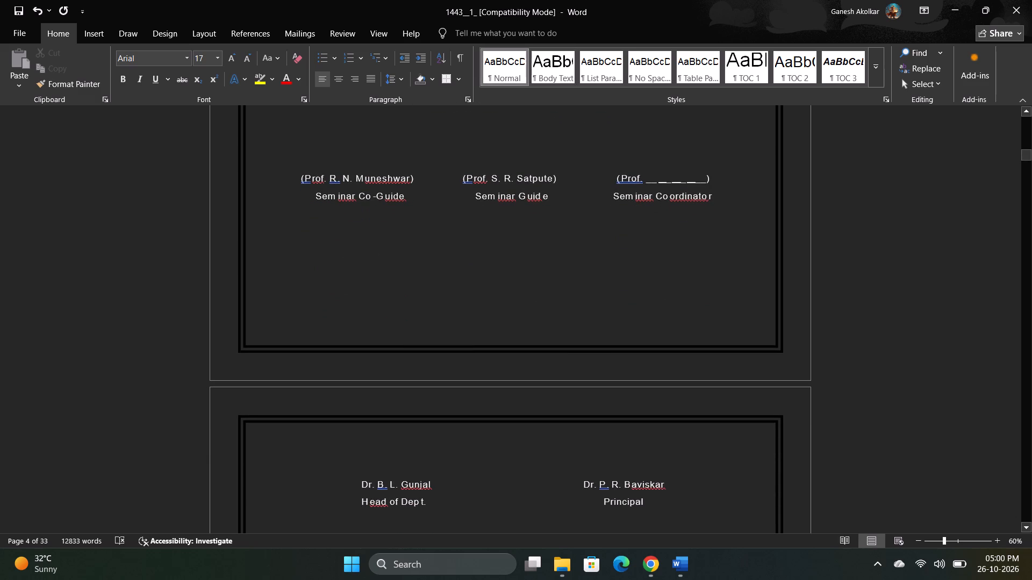
Remove more of the blank space above the seminar guide signature row on page 3.
scroll(424, 258, "up", 2)
left_click(424, 258)
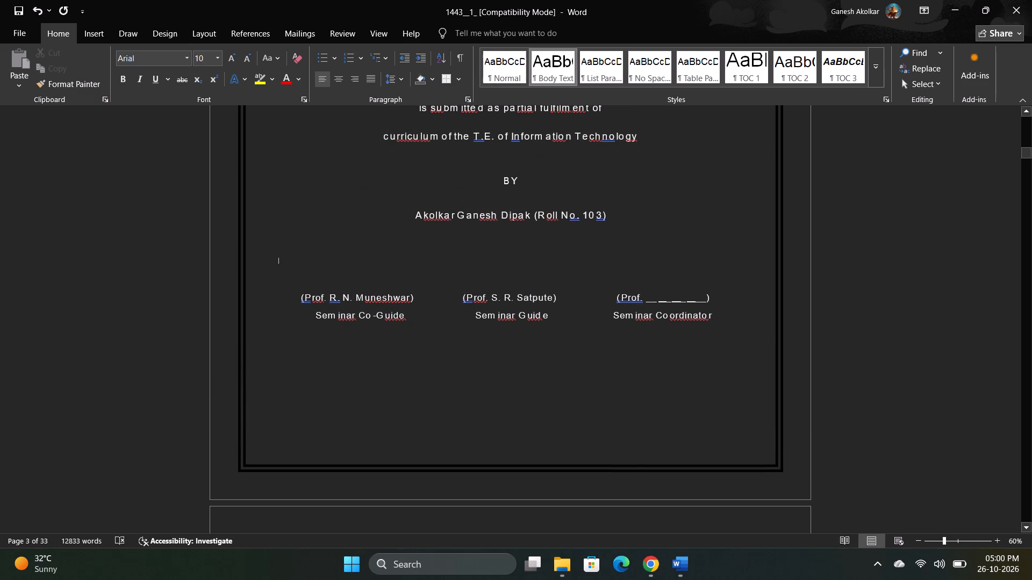
key("BackSpace")
key("BackSpace")
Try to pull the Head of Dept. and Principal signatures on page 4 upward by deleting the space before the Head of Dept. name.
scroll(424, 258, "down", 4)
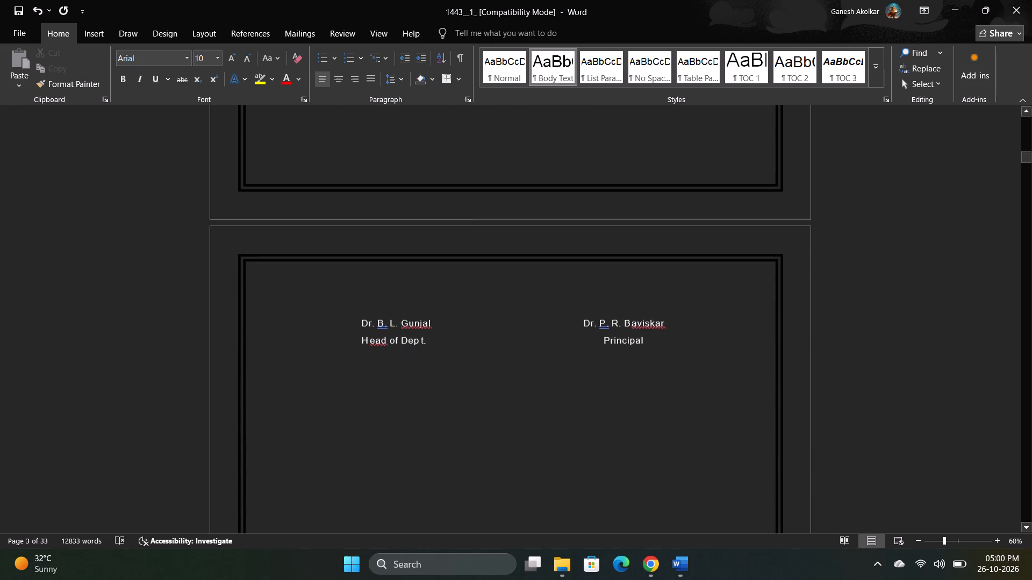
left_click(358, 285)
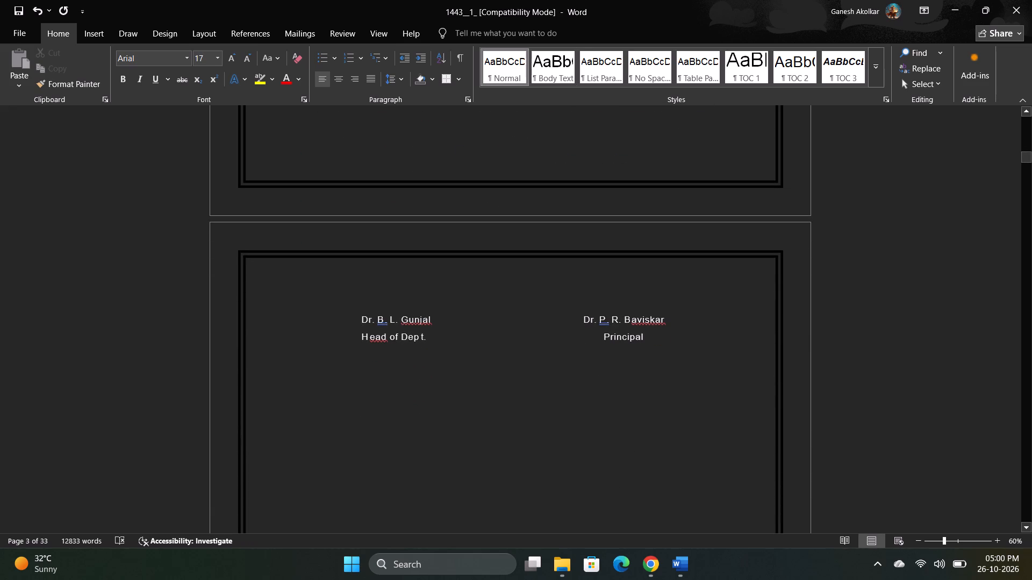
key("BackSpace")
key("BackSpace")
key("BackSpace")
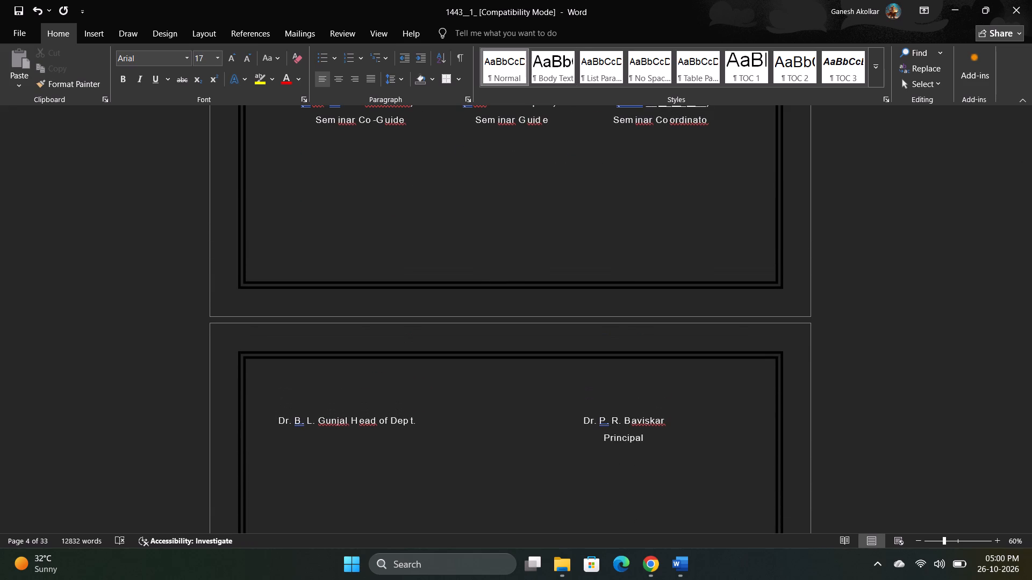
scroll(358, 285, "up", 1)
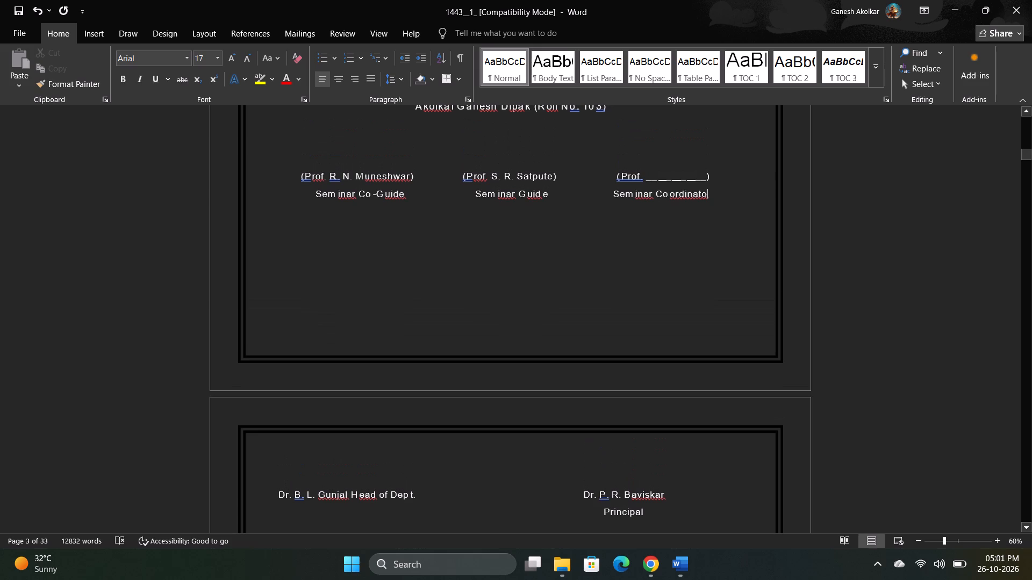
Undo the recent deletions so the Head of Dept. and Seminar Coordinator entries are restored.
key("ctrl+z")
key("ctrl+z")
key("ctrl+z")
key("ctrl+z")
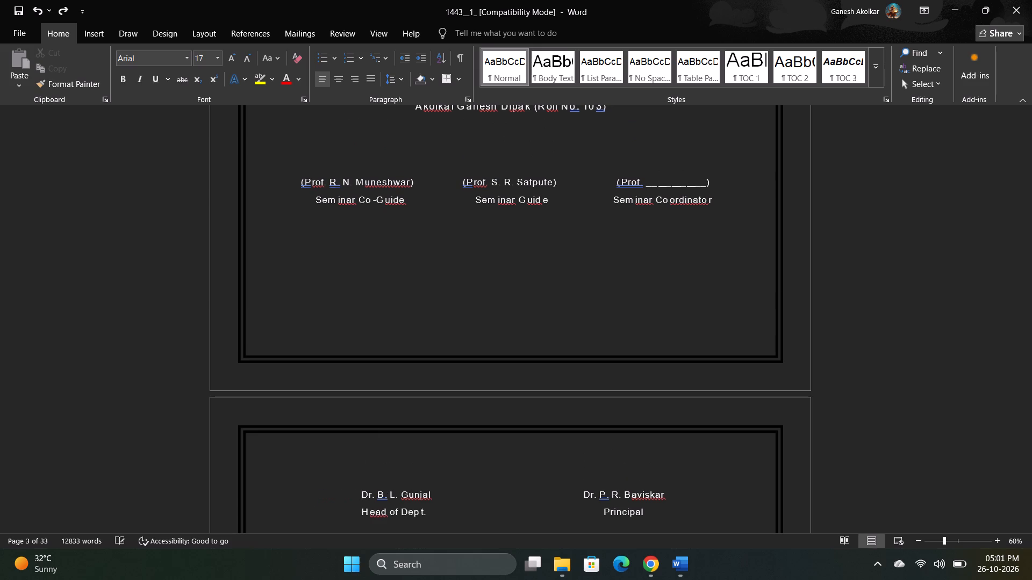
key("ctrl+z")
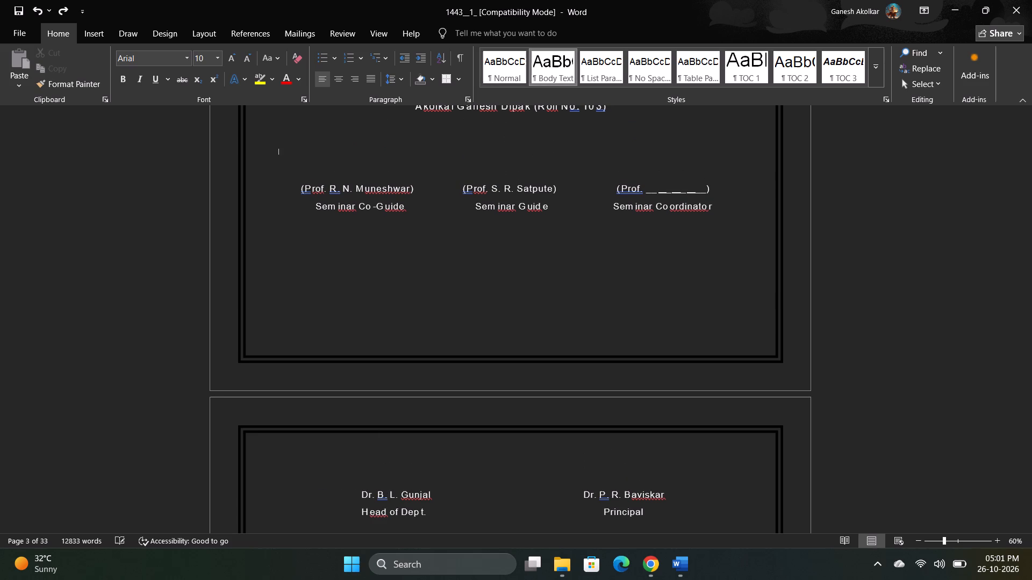
Delete the blank lines directly below the student's name on page 3, keeping the closing bracket after the roll number.
scroll(358, 285, "down", 1)
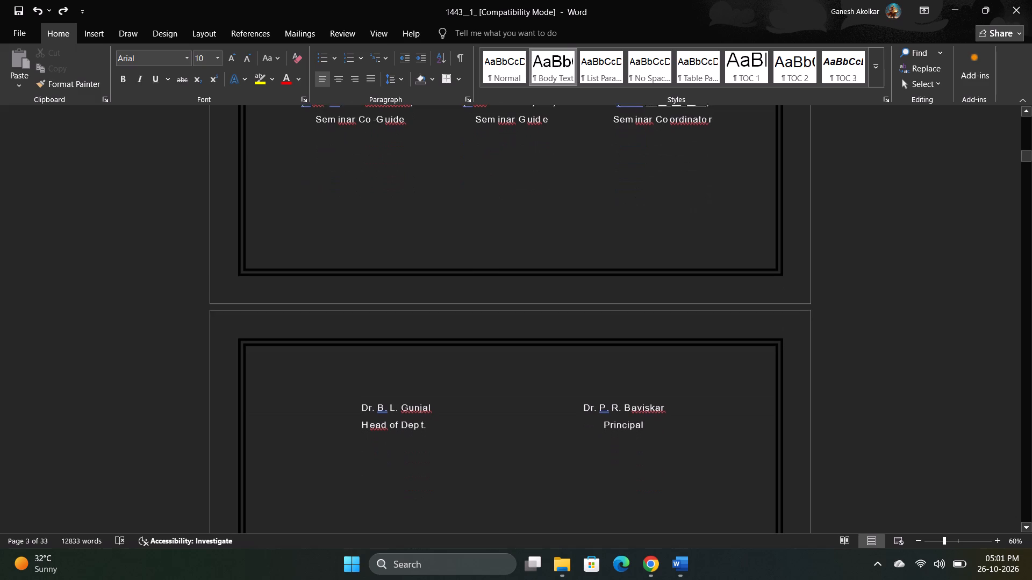
scroll(470, 229, "up", 1)
left_click(470, 229)
left_click(470, 229)
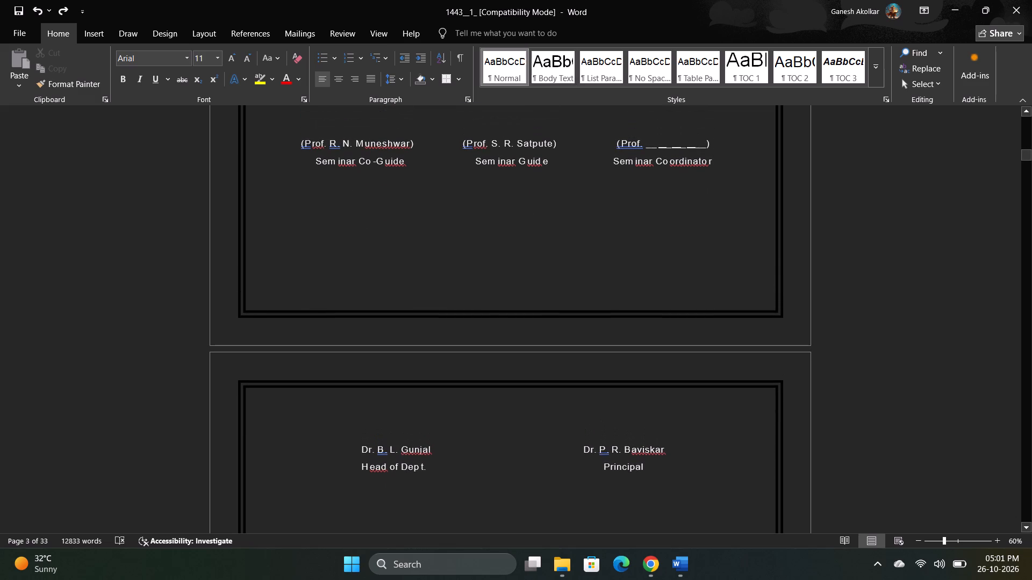
left_click(476, 201)
scroll(511, 214, "up", 1)
left_click(346, 181)
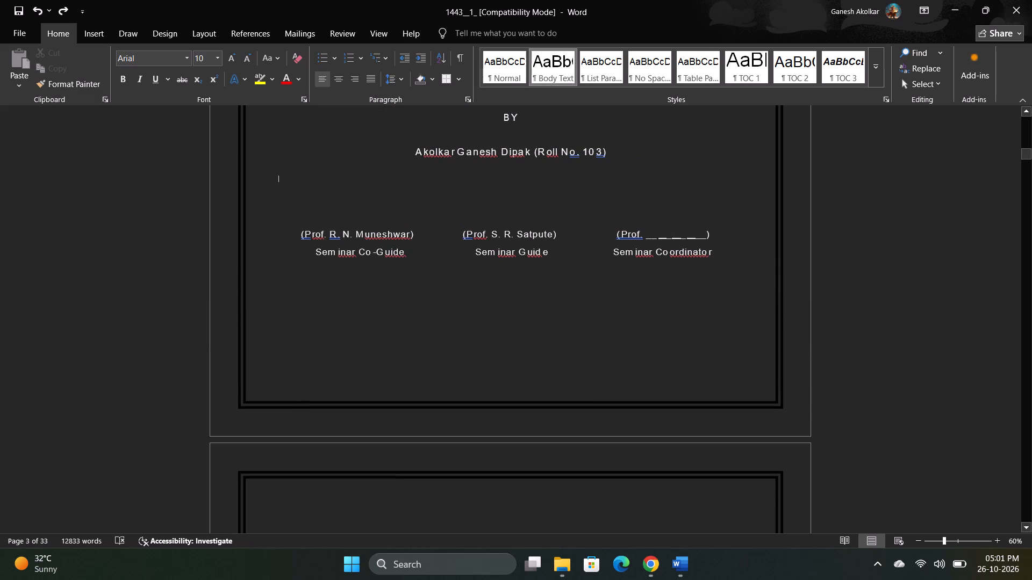
key("BackSpace")
key("BackSpace")
key("BackSpace")
key("BackSpace")
key("BackSpace")
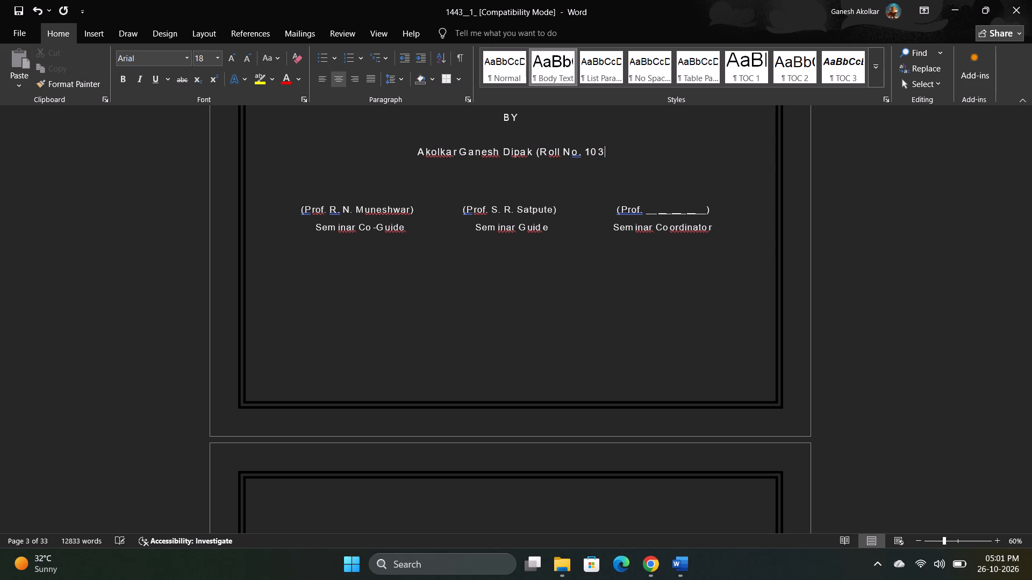
key("ctrl+z")
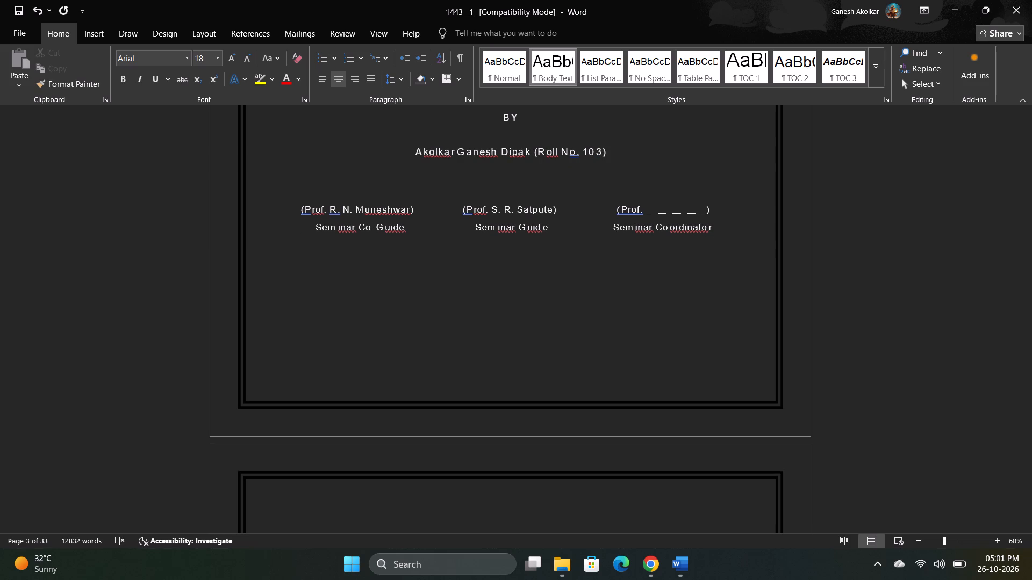
Set the font of the Head of Dept. and Principal signatures on page 4 to Times New Roman.
scroll(346, 181, "down", 1)
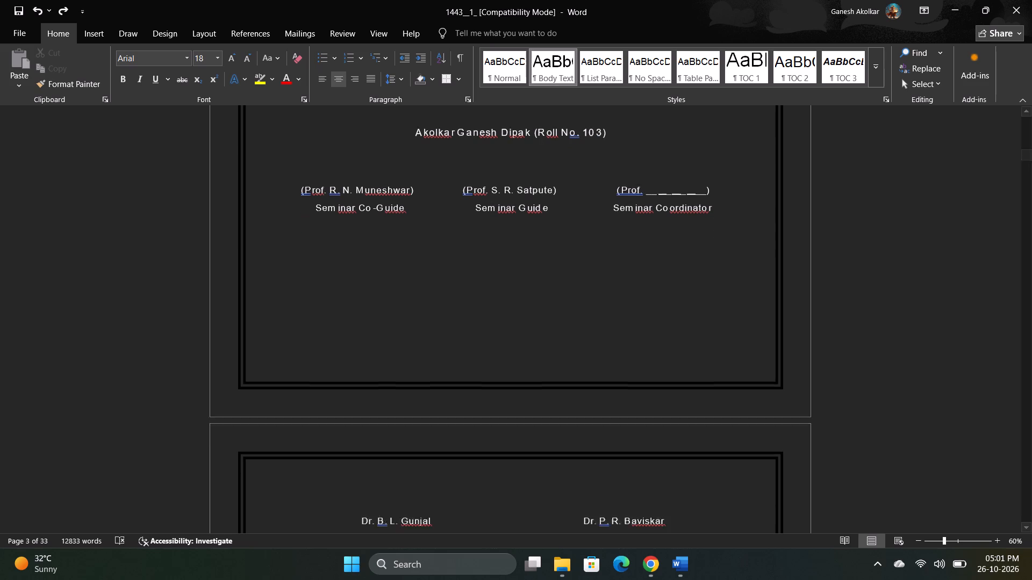
scroll(346, 181, "down", 2)
left_click(334, 317)
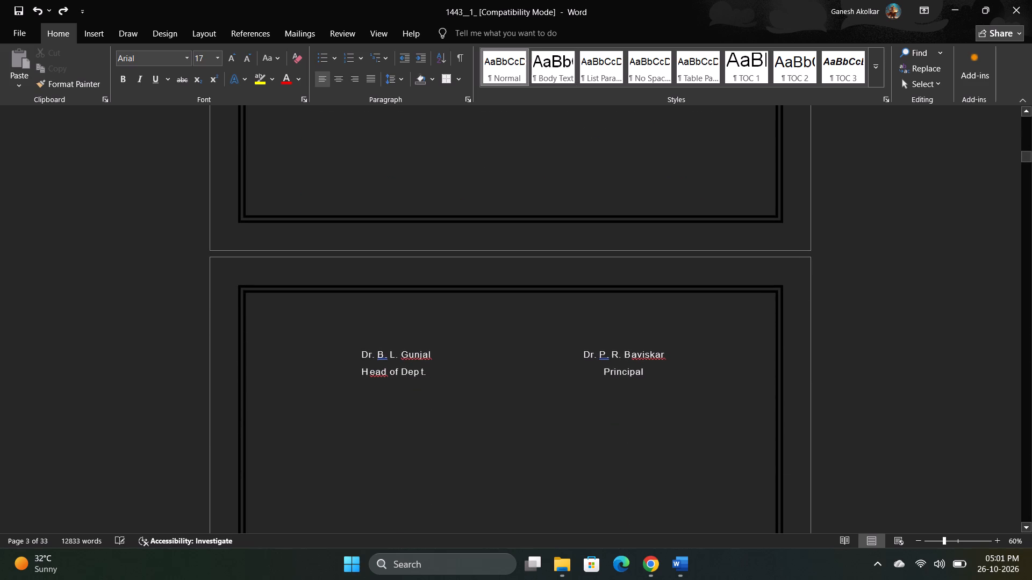
left_click_drag(334, 317, 352, 329)
left_click_drag(352, 329, 665, 368)
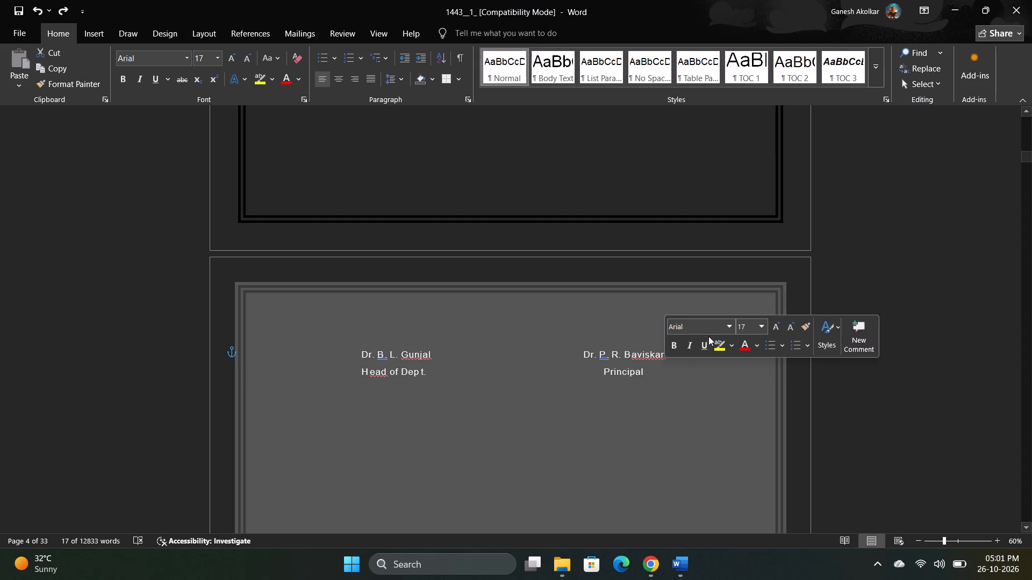
left_click(732, 328)
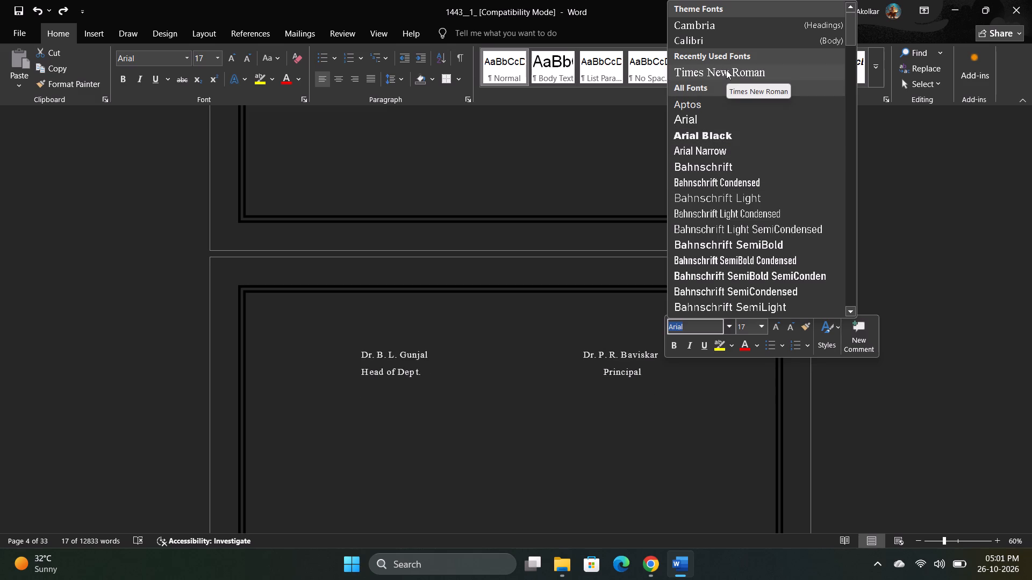
left_click(726, 70)
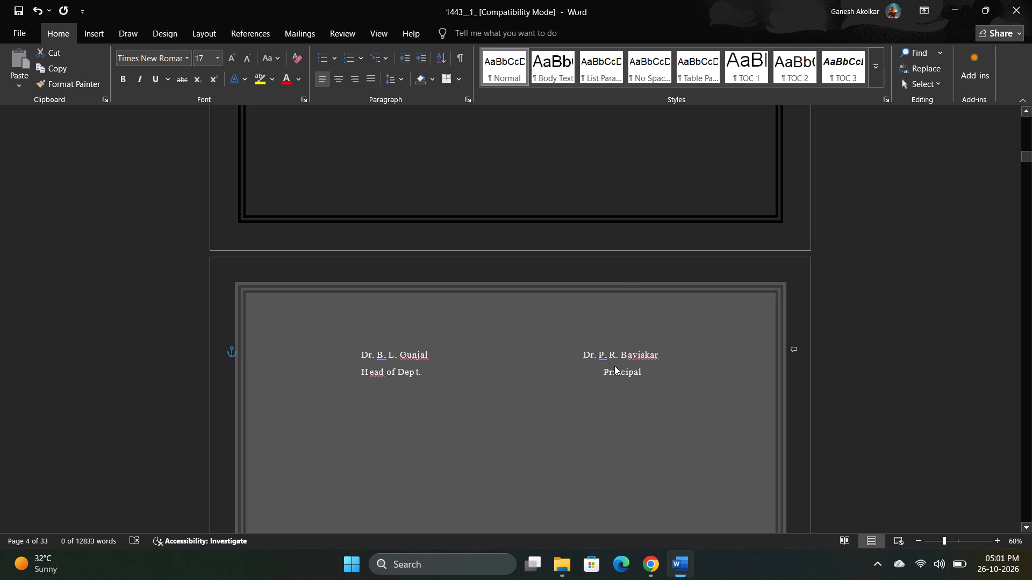
left_click(547, 411)
Copy the Head of Dept. name and title from the signature block on page 4.
scroll(547, 411, "up", 1)
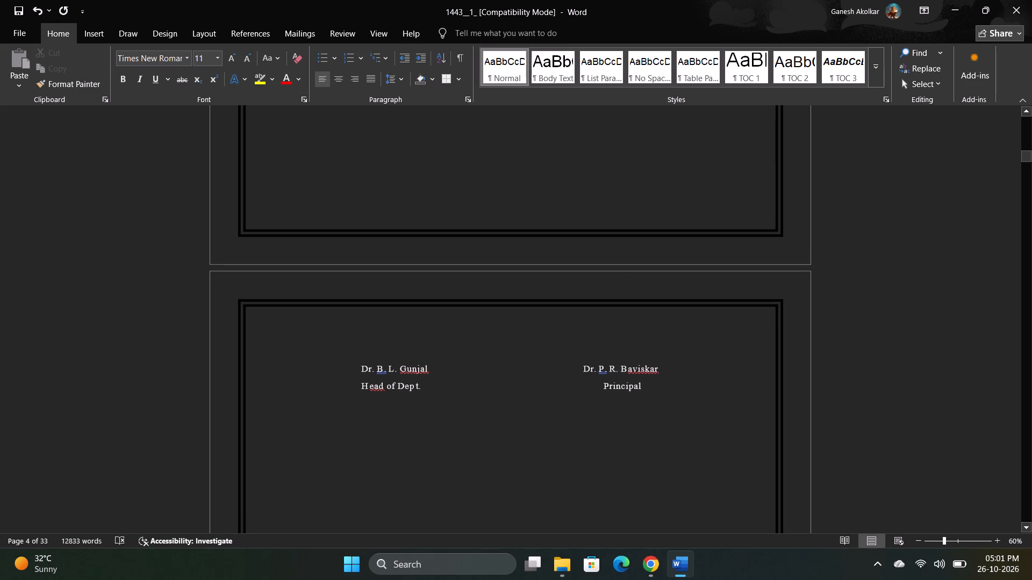
scroll(547, 411, "up", 1)
scroll(476, 394, "up", 2)
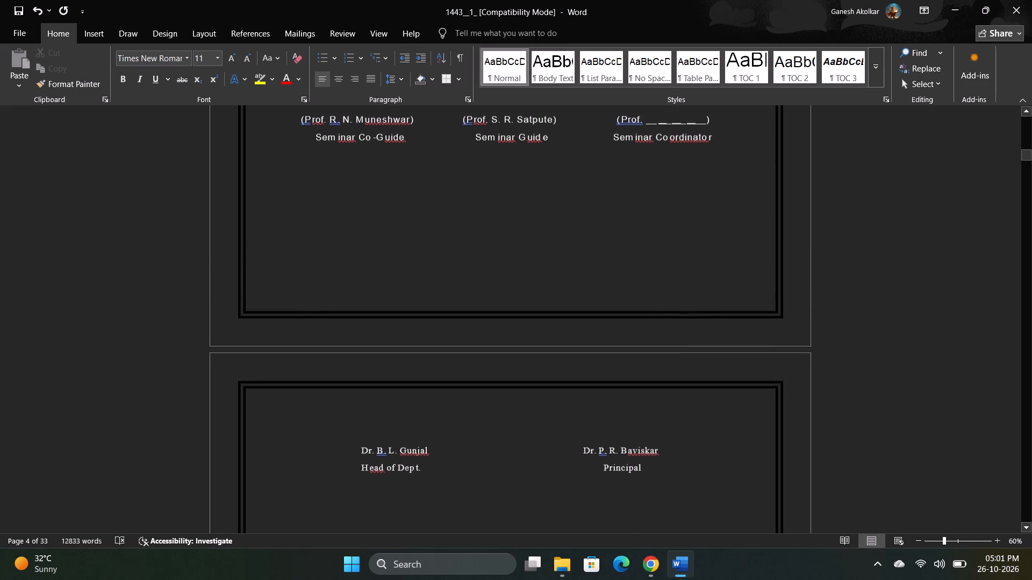
left_click(363, 281)
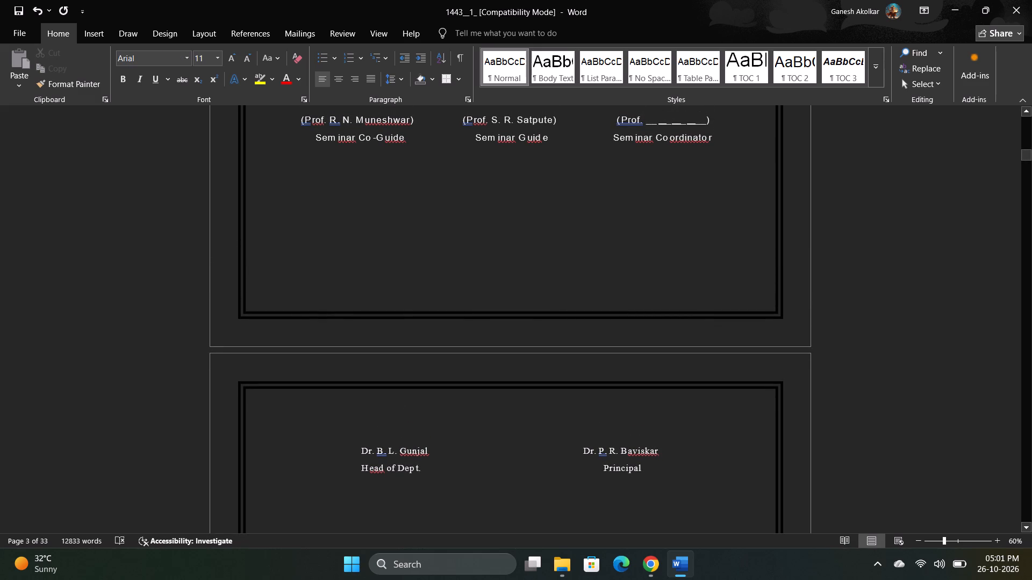
left_click_drag(346, 440, 448, 469)
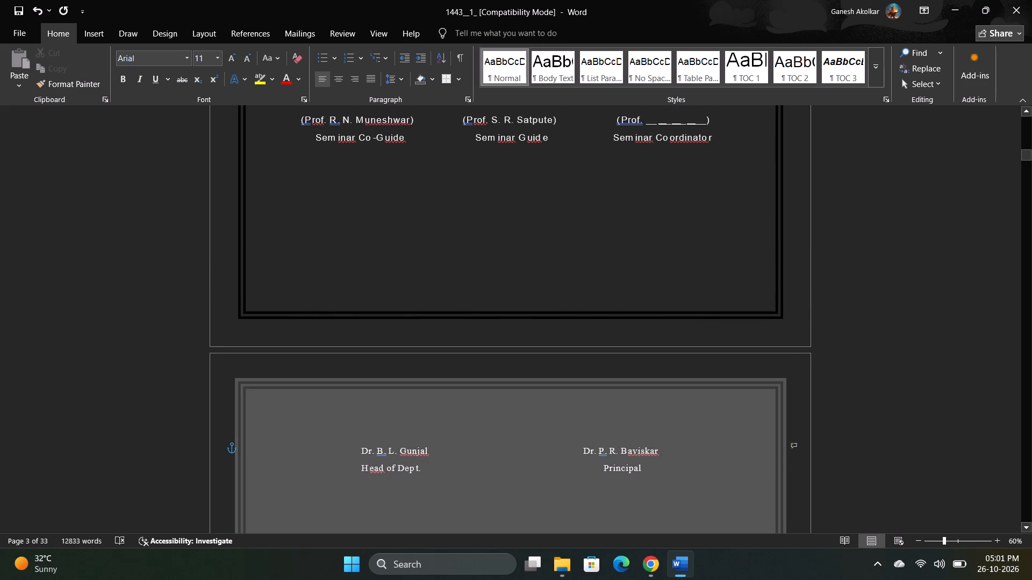
left_click_drag(448, 469, 447, 471)
left_click(447, 471)
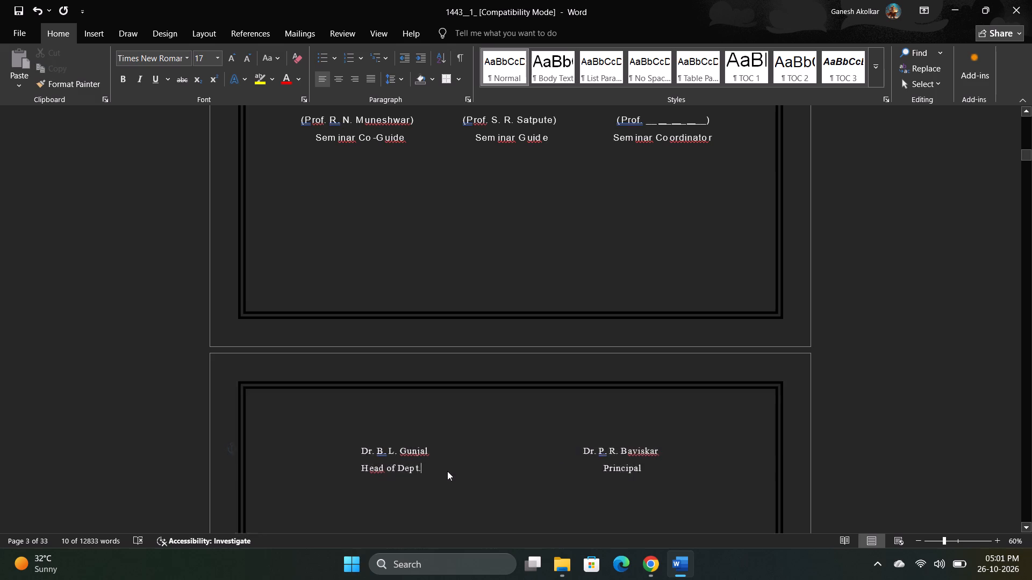
scroll(447, 471, "down", 4)
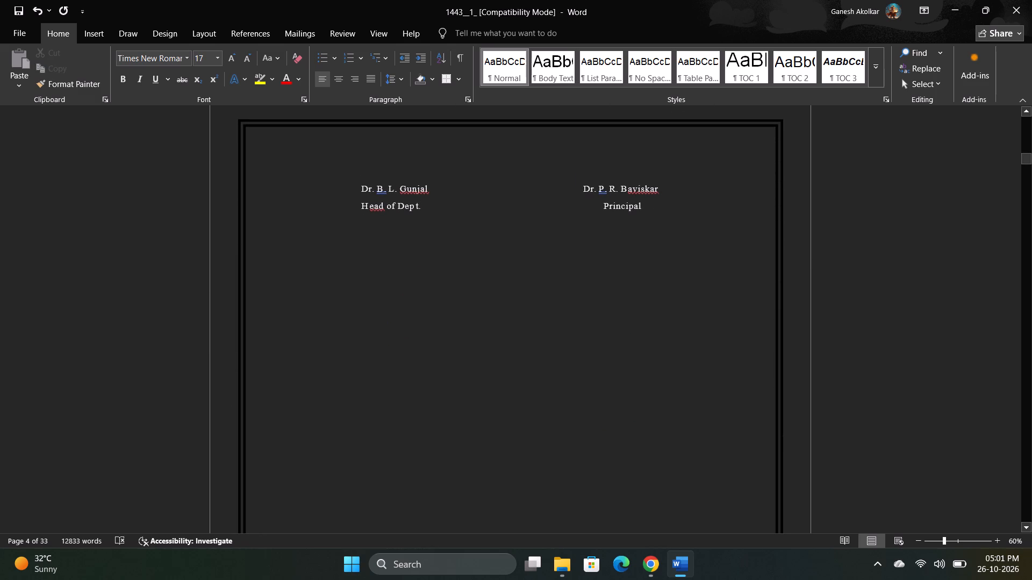
left_click_drag(354, 191, 424, 210)
key("ctrl+c")
Insert five blank lines below the Seminar Coordinator entry on page 3.
scroll(424, 210, "up", 1)
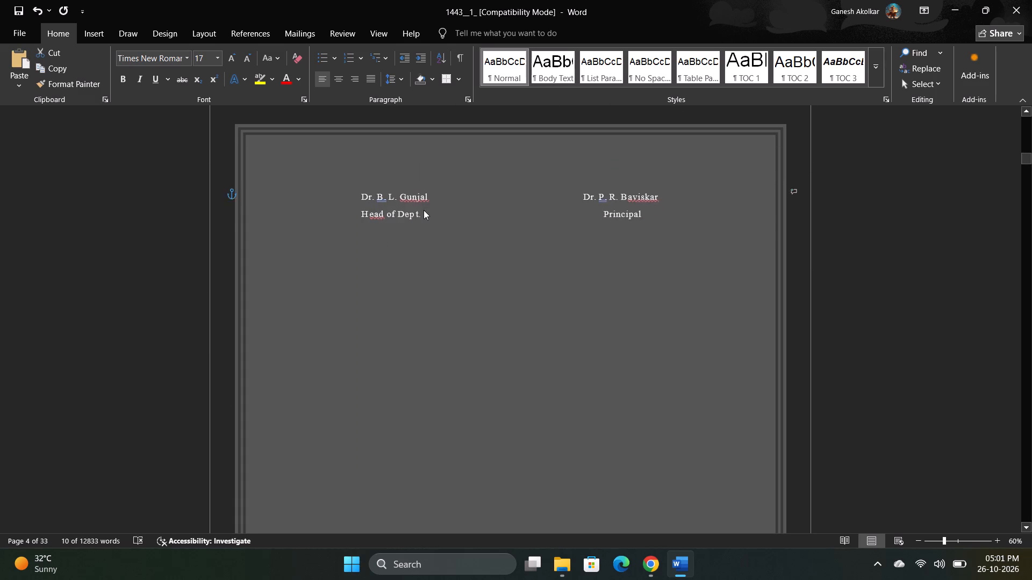
scroll(424, 210, "up", 2)
left_click(455, 260)
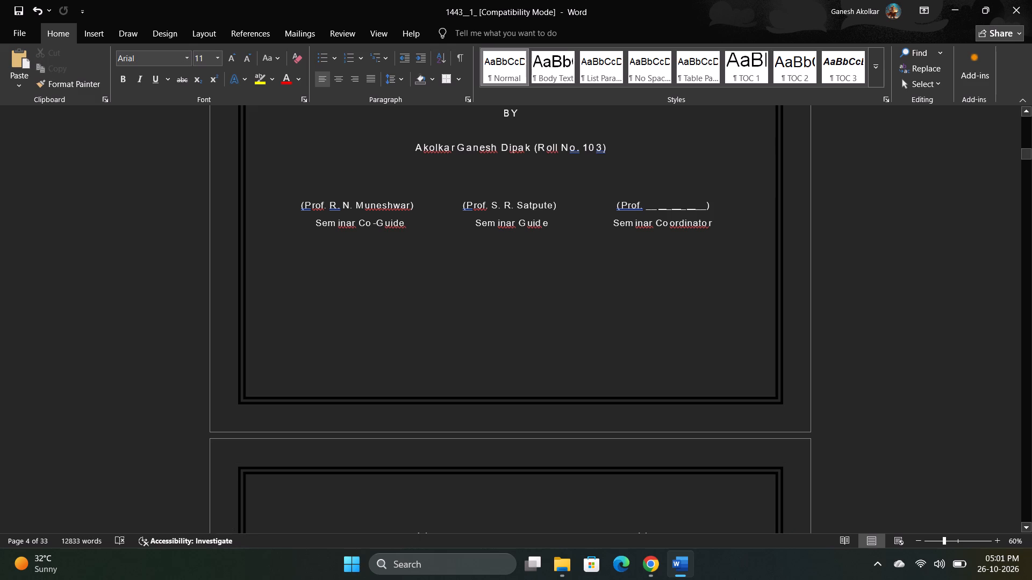
left_click(723, 229)
key("Return")
key("Return")
key("Return")
key("BackSpace")
key("Return")
key("Return")
key("Return")
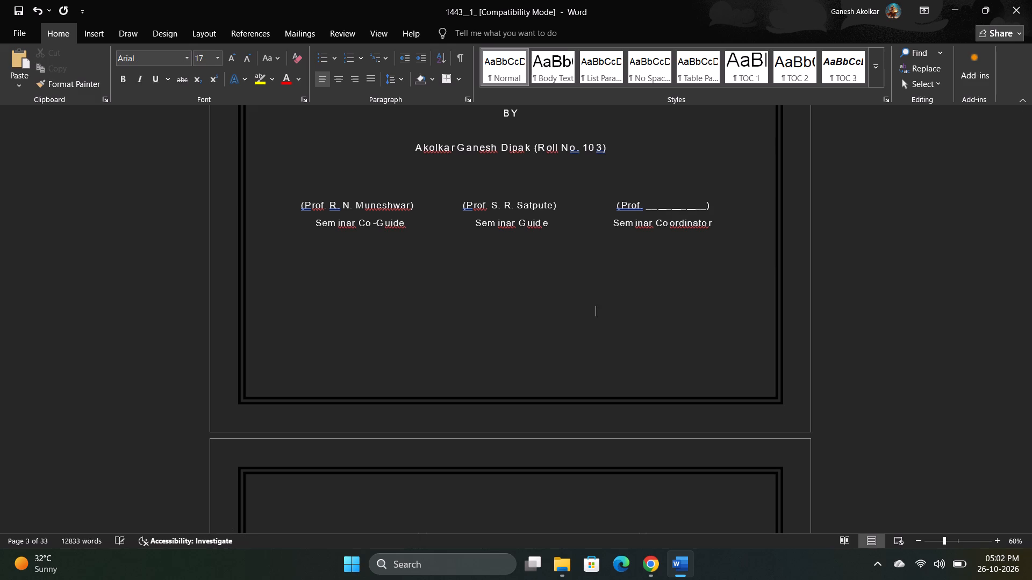
key("Return")
key("BackSpace")
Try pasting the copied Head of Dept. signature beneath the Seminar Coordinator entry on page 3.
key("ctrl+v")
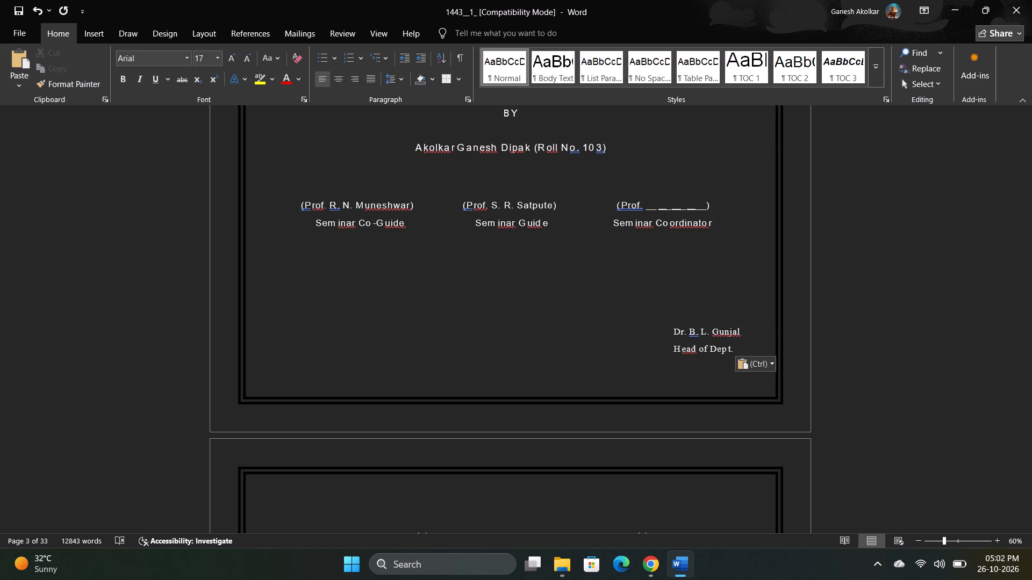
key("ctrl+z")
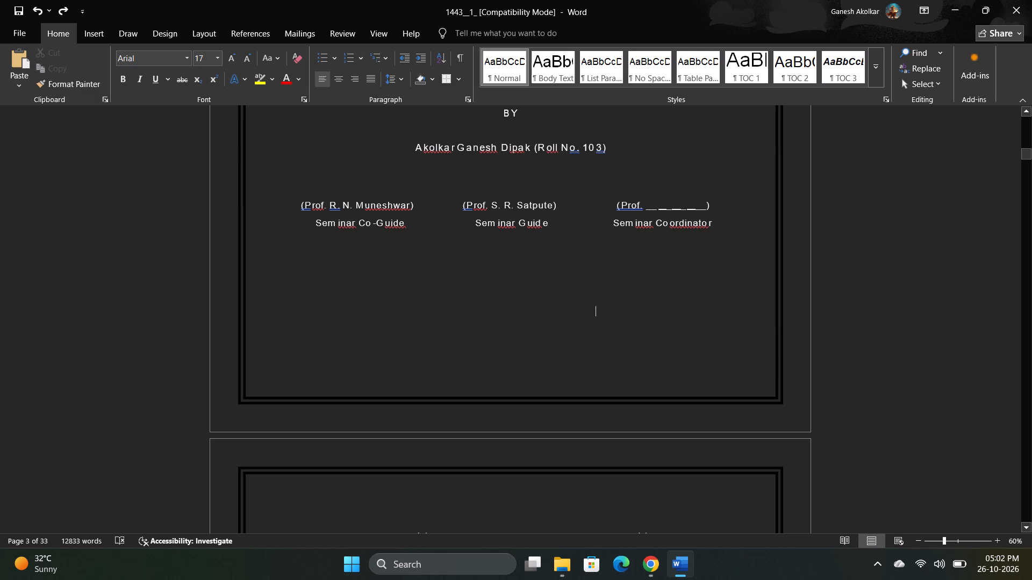
Insert six blank lines below the Seminar Co-Guide entry on page 3.
left_click(418, 214)
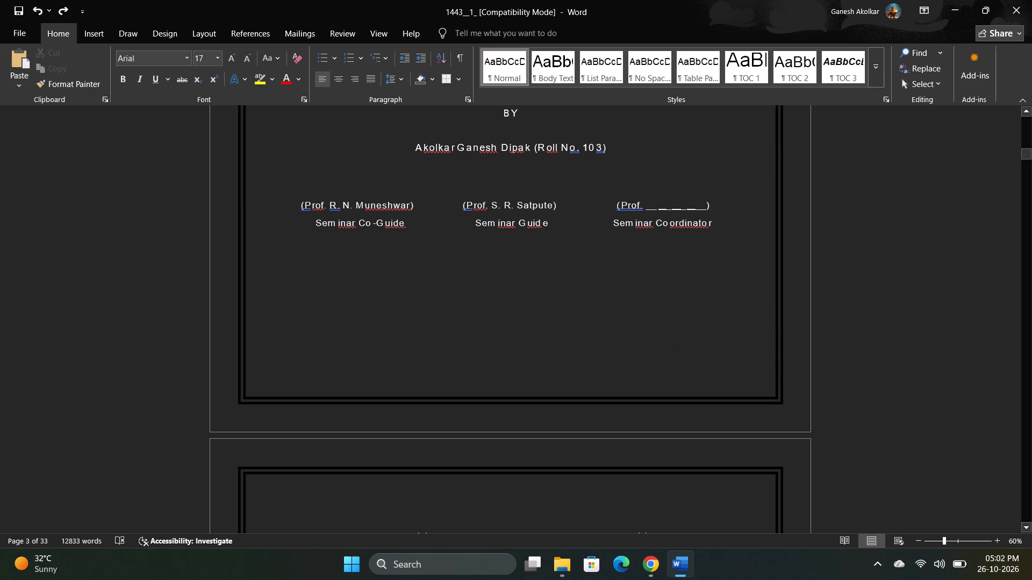
left_click(416, 233)
key("Return")
key("Return")
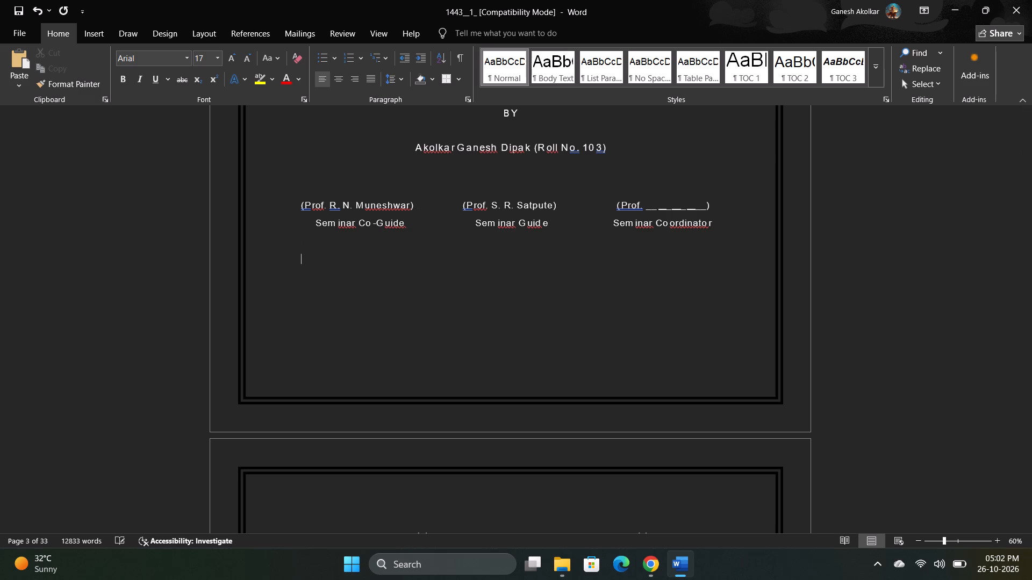
key("Return")
key("Return")
key("Return")
key("Return")
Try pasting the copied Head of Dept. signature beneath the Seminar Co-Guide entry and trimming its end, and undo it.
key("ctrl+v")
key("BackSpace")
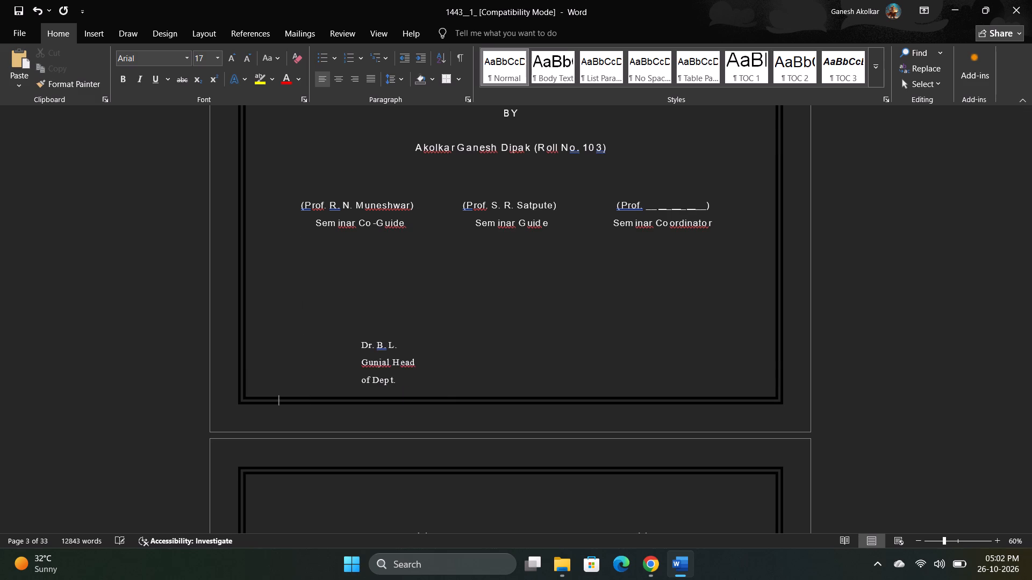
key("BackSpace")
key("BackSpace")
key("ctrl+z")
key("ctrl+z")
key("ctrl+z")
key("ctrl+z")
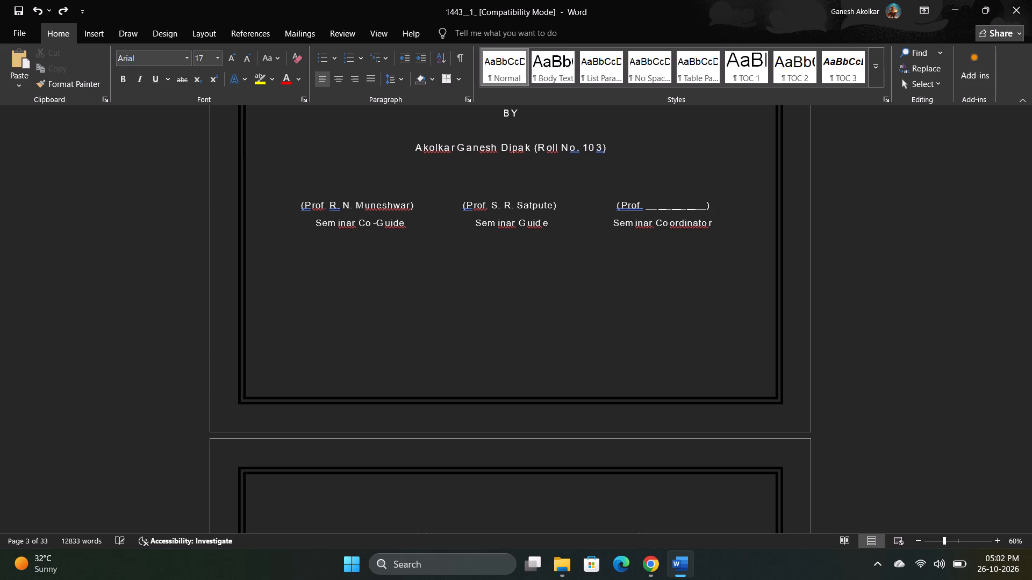
Remove the surplus blank space beneath the Seminar Co-Guide entry and paste the copied Head of Dept. signature there.
key("BackSpace")
key("BackSpace")
key("ctrl+v")
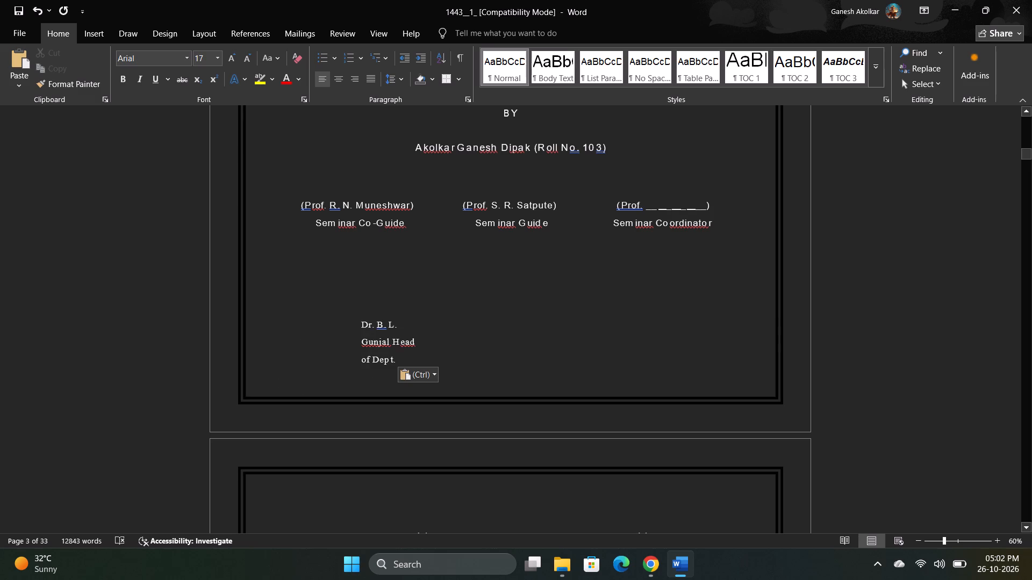
Remove the pasted signature's indent and put "Head of Dept." on its own line below the name.
left_click(355, 316)
key("BackSpace")
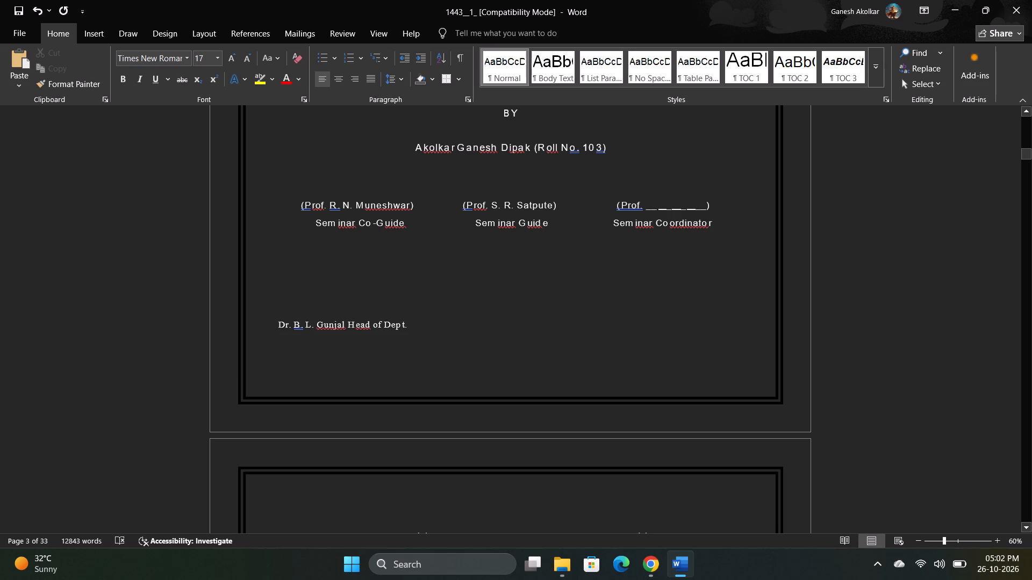
key("Left")
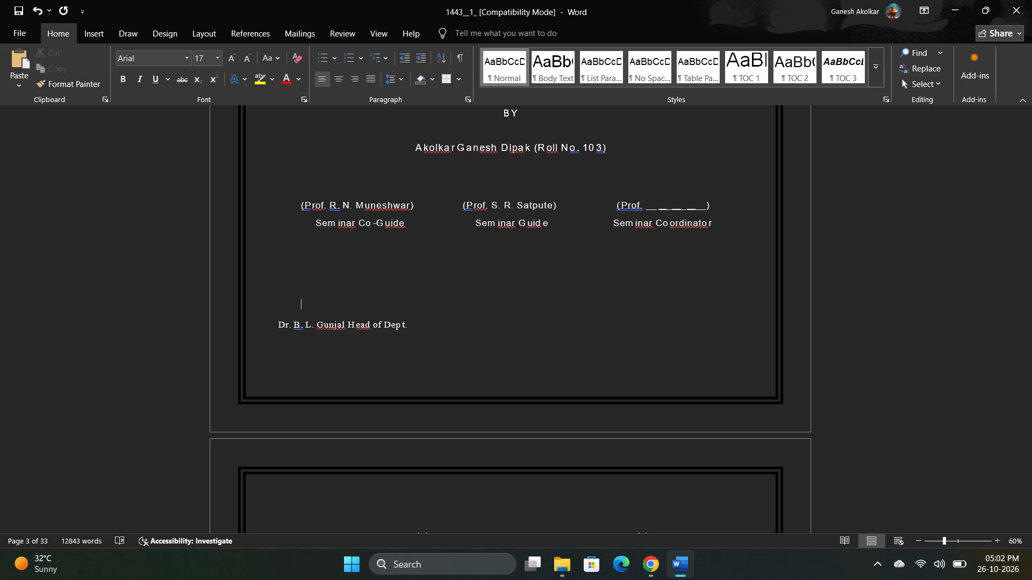
left_click(350, 322)
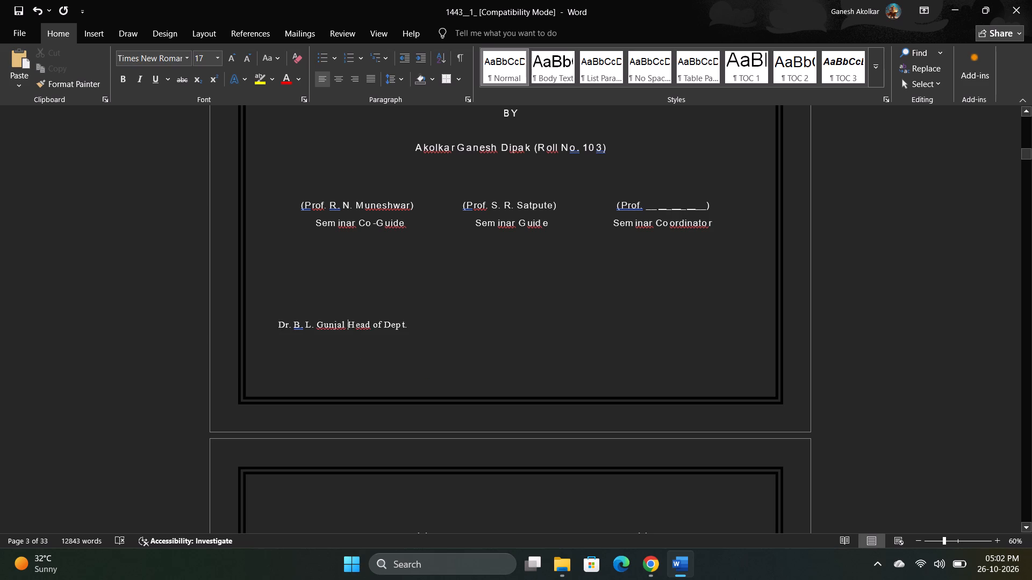
key("Return")
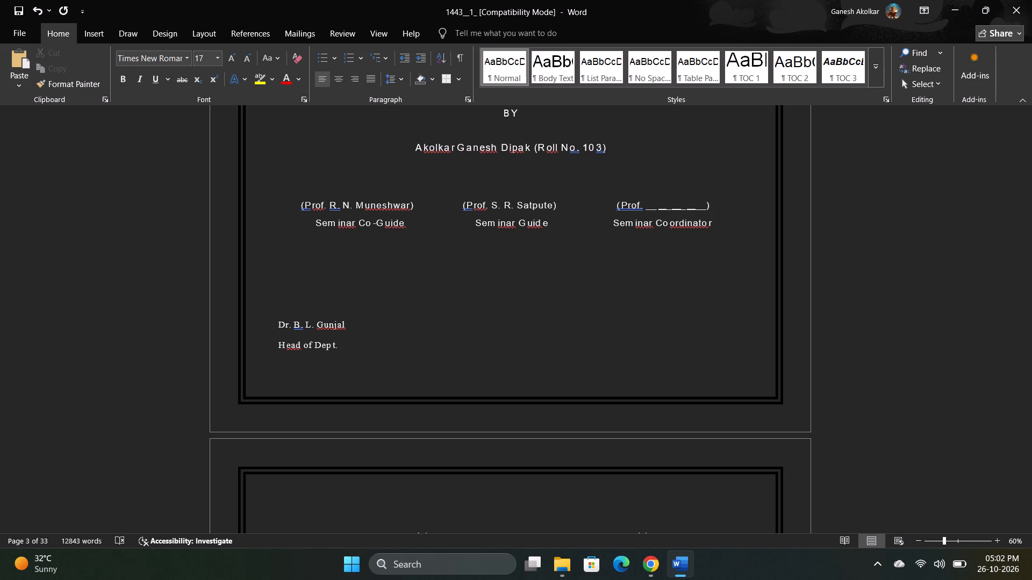
Indent the Head of Dept. name line on page 3 with leading spaces to sit beneath the Seminar Co-Guide entry.
left_click(273, 320)
key("space")
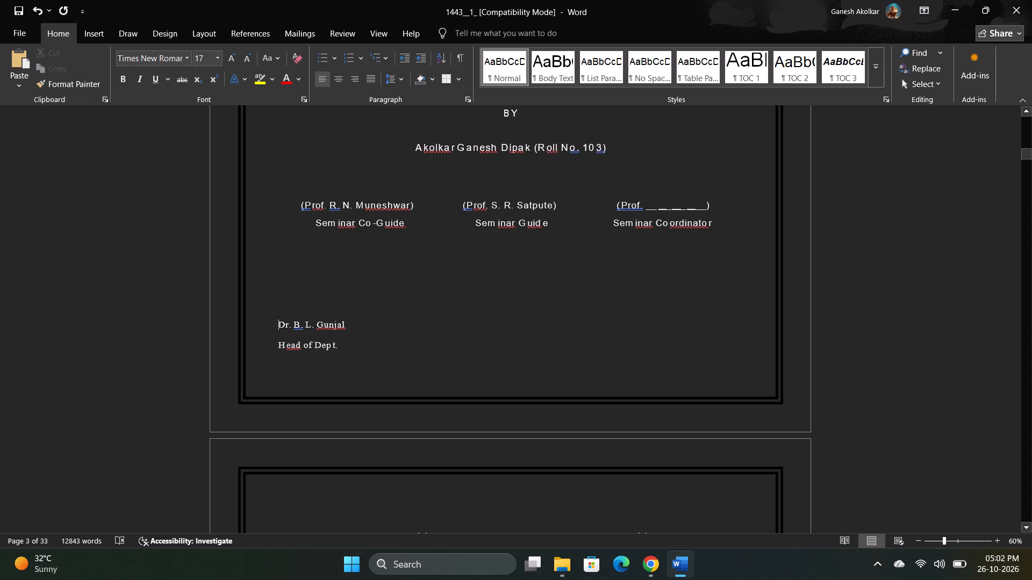
key("space")
key("space")
key("space")
key("space")
key("space")
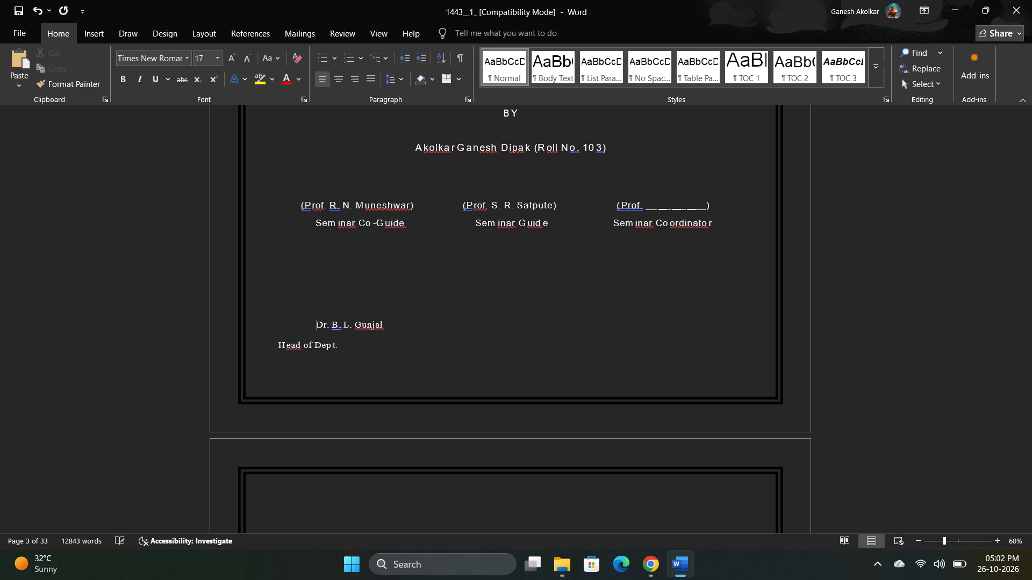
key("space")
key("space")
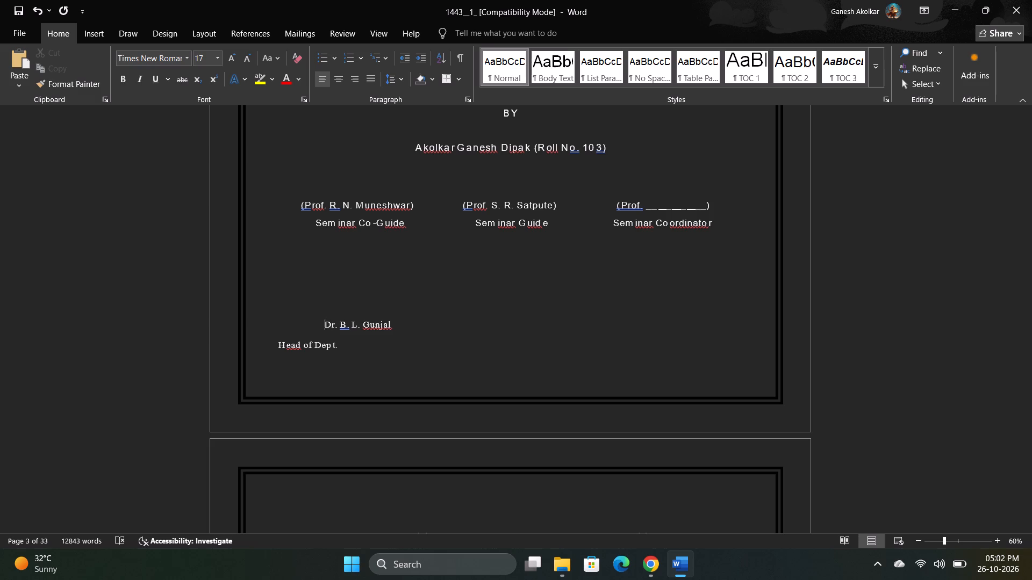
Indent the "Head of Dept." title line on page 3 with leading spaces to align it beneath the name.
key("Down")
key("Left")
key("Left")
key("Left")
key("Left")
key("Left")
key("Left")
key("Left")
key("Left")
key("Left")
key("Left")
key("Left")
key("space")
key("space")
key("space")
key("space")
key("space")
key("space")
key("space")
key("space")
key("space")
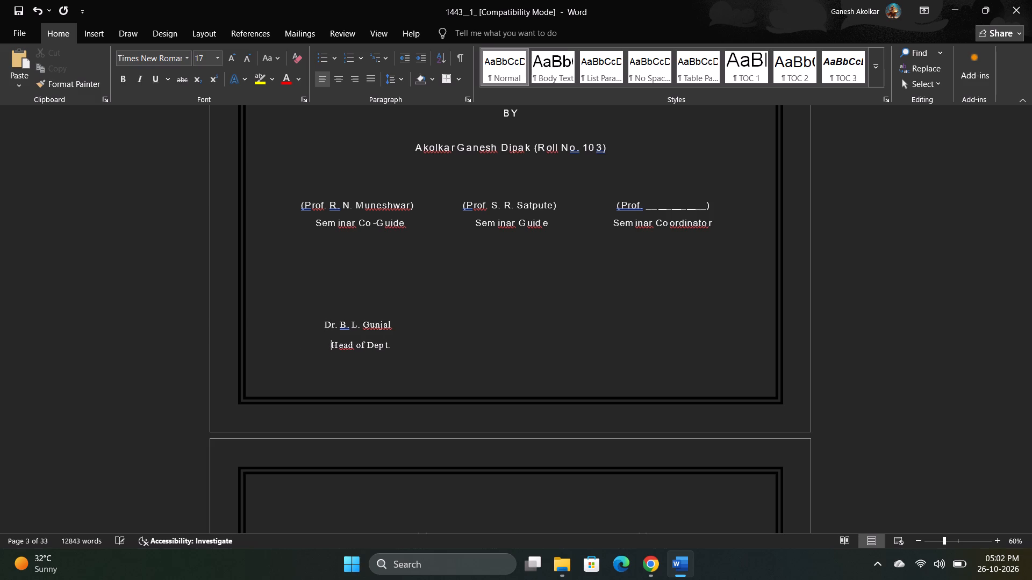
key("BackSpace")
key("BackSpace")
Copy the Principal's name and title from the signature block on page 4.
scroll(656, 346, "down", 2)
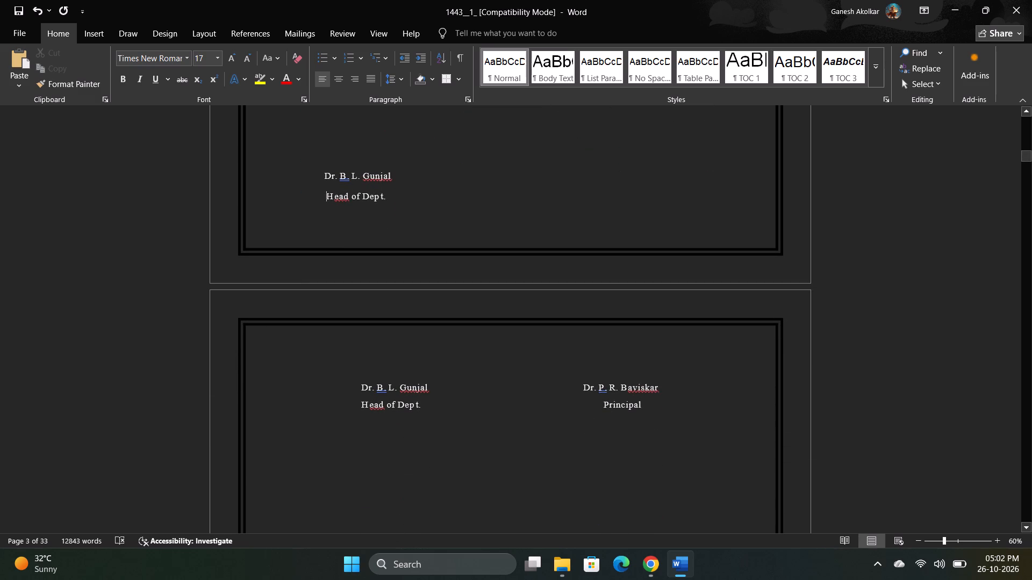
left_click_drag(577, 385, 612, 395)
left_click_drag(612, 395, 639, 412)
key("ctrl+c")
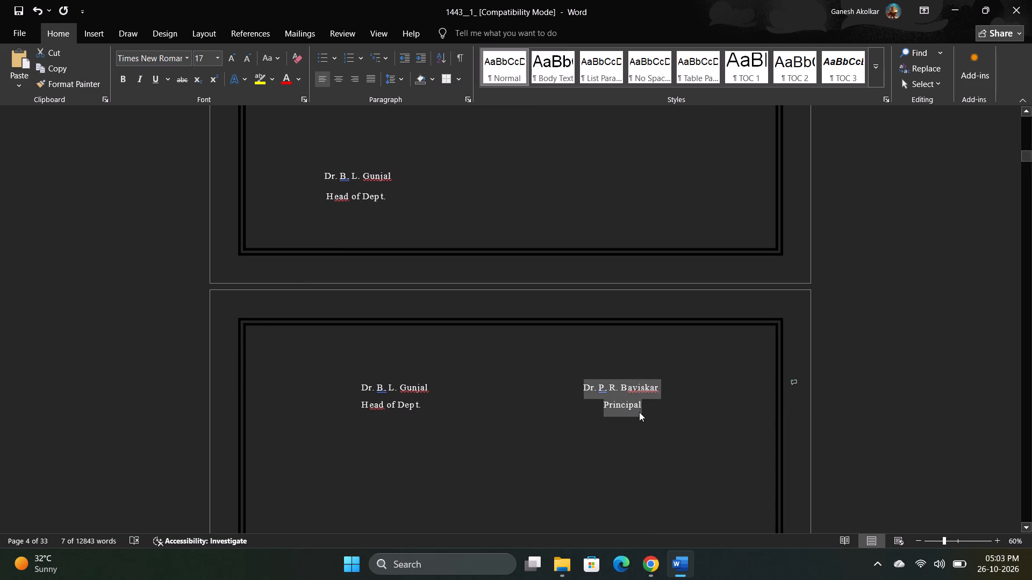
Insert four line breaks below the Seminar Coordinator entry on page 3 and paste the copied Principal signature.
scroll(684, 230, "up", 2)
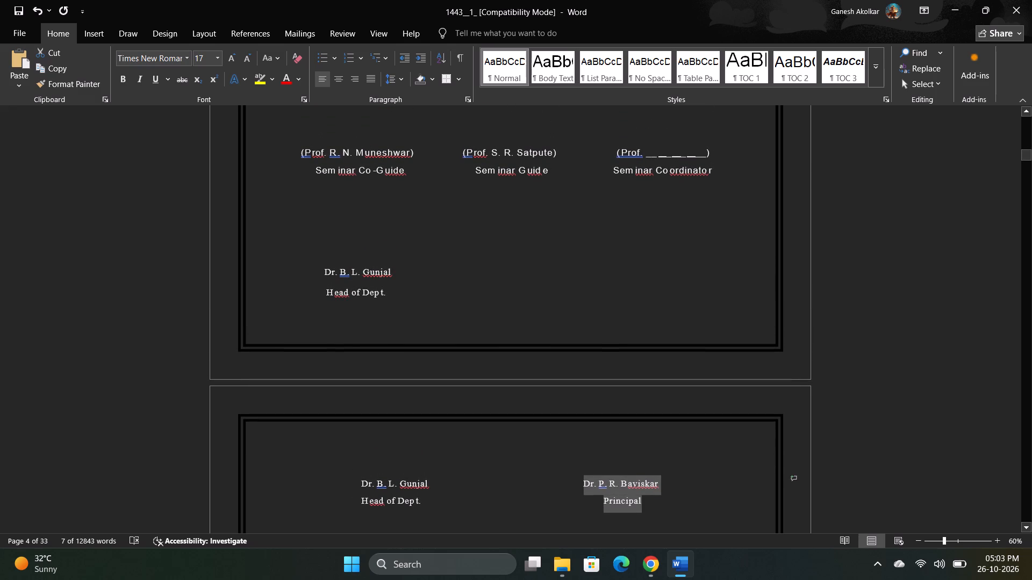
left_click(722, 176)
key("Return")
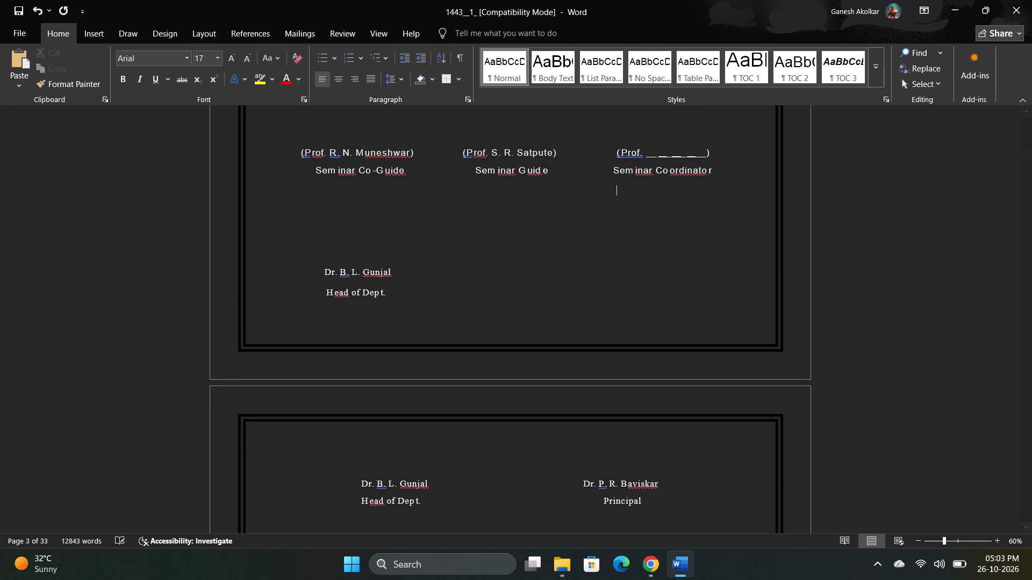
key("Return")
key("Return")
key("Return")
key("ctrl+v")
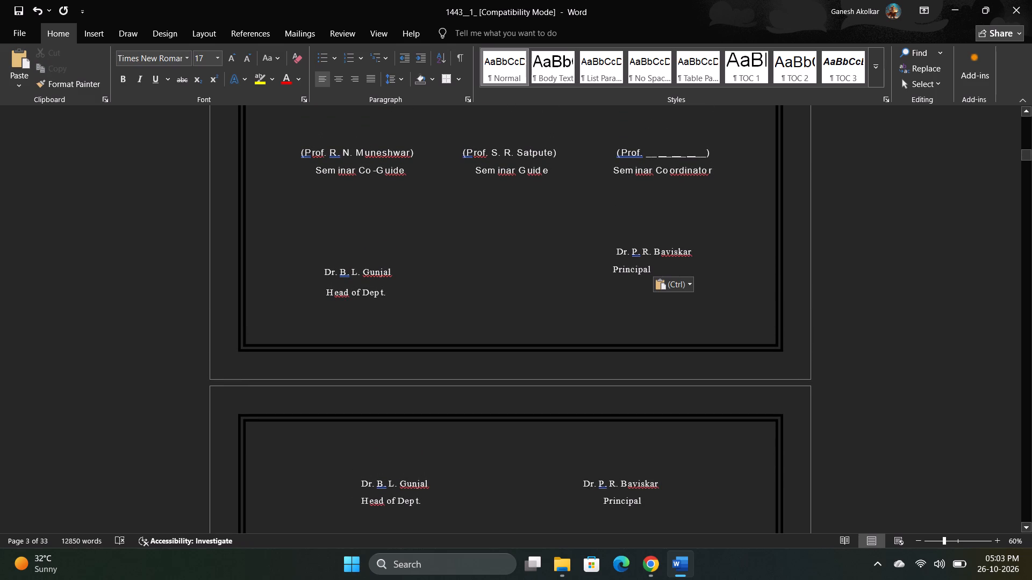
Move the pasted Principal signature down one line to level it with the Head of Dept. signature.
left_click(611, 249)
key("Return")
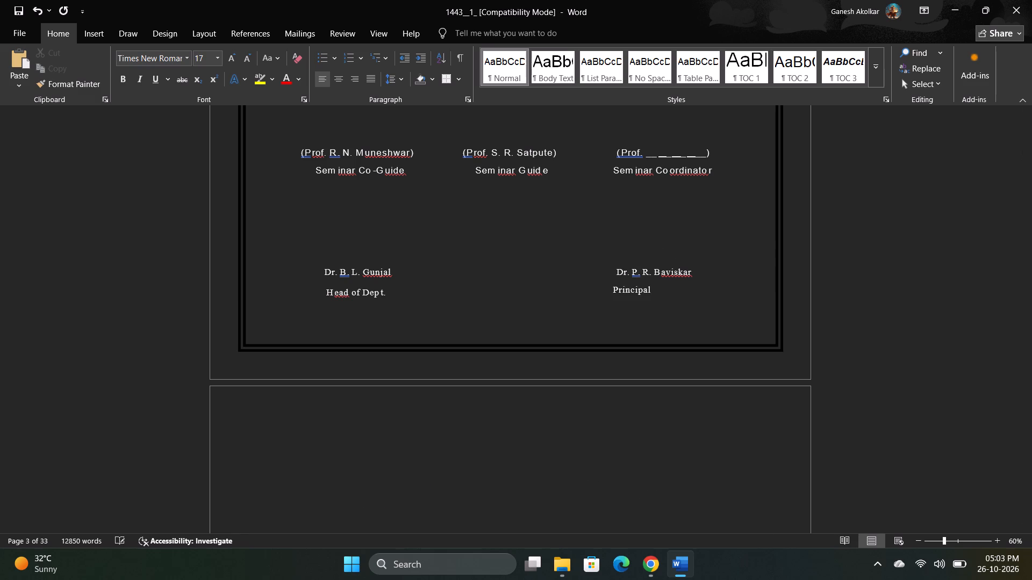
Examine the certificate on page 3 and the pages after it to check the page layout.
scroll(611, 249, "down", 11)
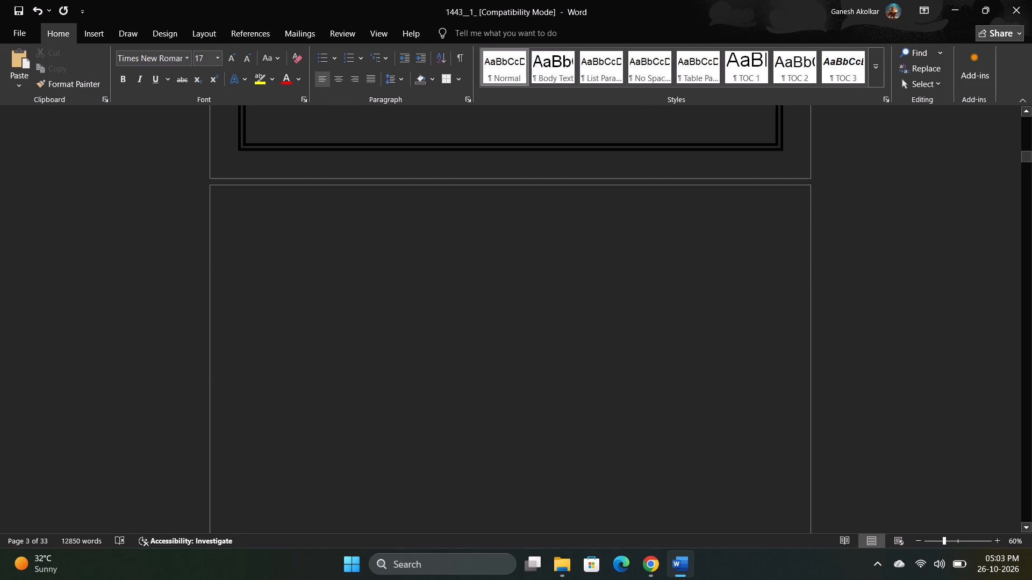
scroll(611, 249, "down", 4)
scroll(611, 249, "up", 1)
scroll(611, 249, "down", 1)
scroll(611, 249, "up", 2)
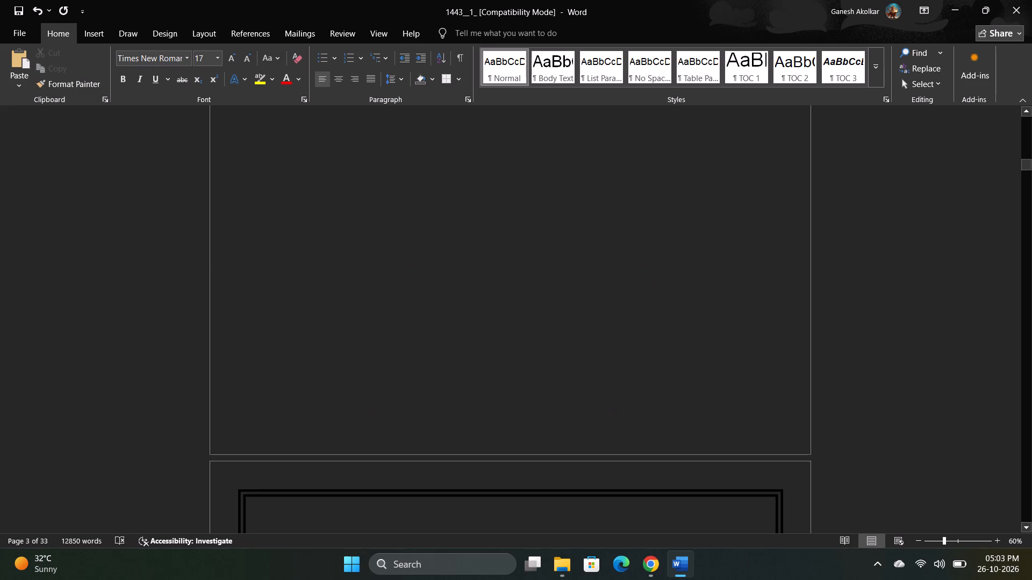
scroll(611, 249, "up", 3)
scroll(611, 249, "down", 2)
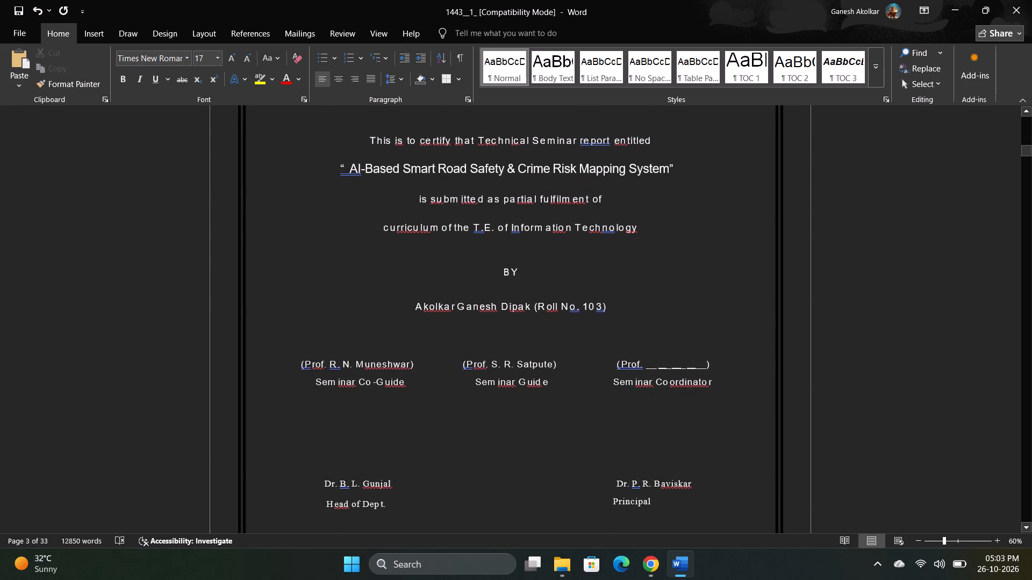
scroll(611, 249, "down", 2)
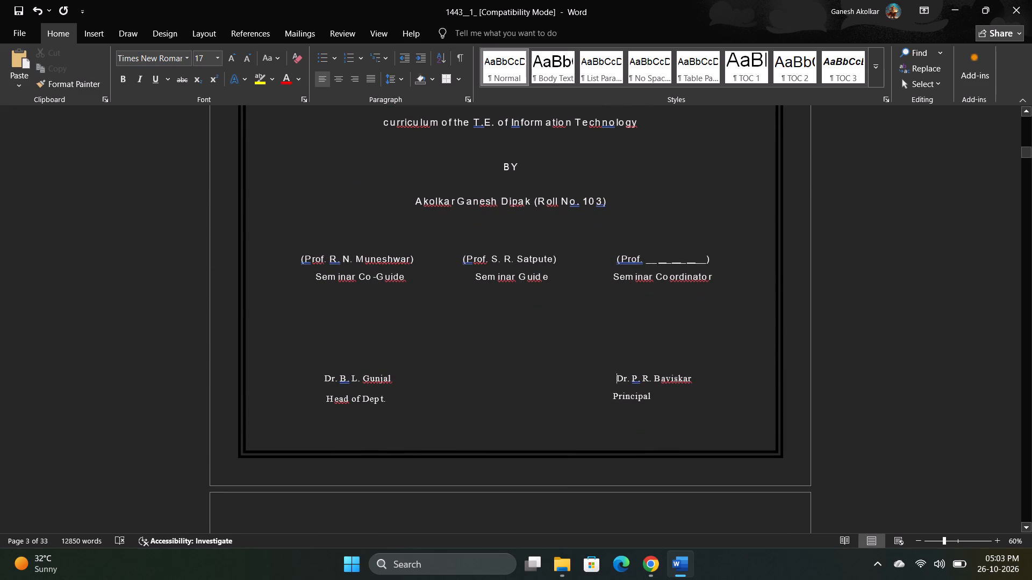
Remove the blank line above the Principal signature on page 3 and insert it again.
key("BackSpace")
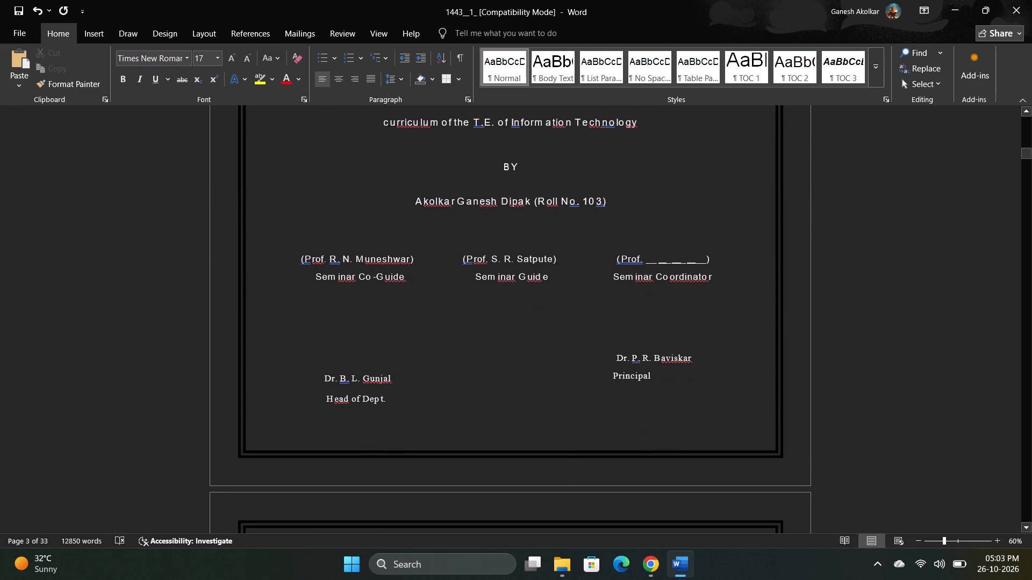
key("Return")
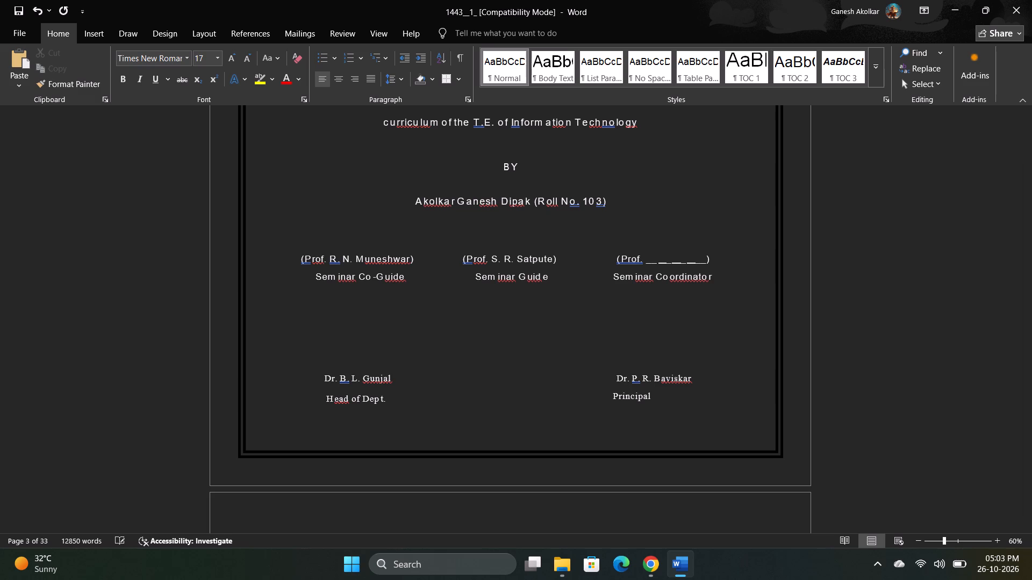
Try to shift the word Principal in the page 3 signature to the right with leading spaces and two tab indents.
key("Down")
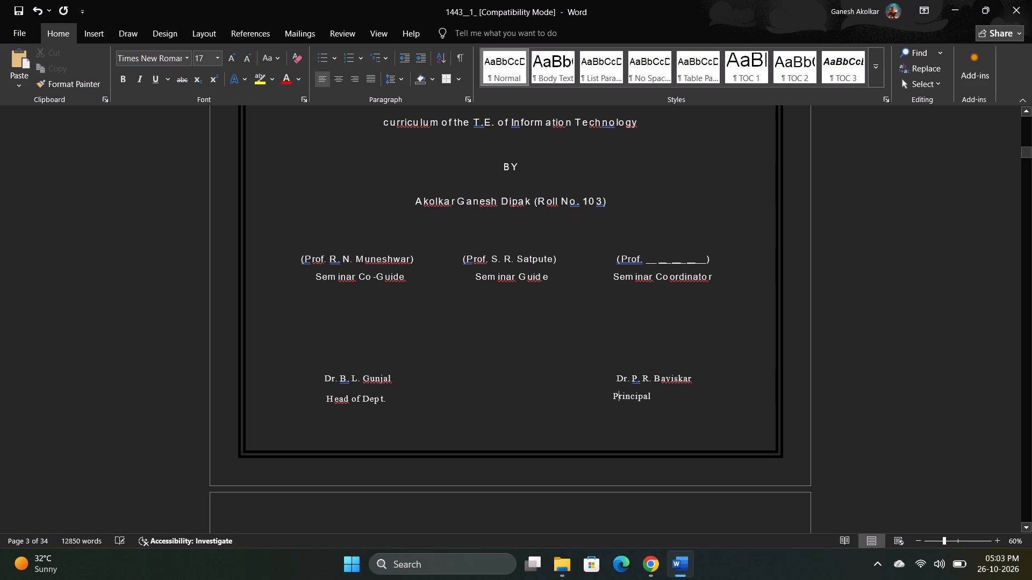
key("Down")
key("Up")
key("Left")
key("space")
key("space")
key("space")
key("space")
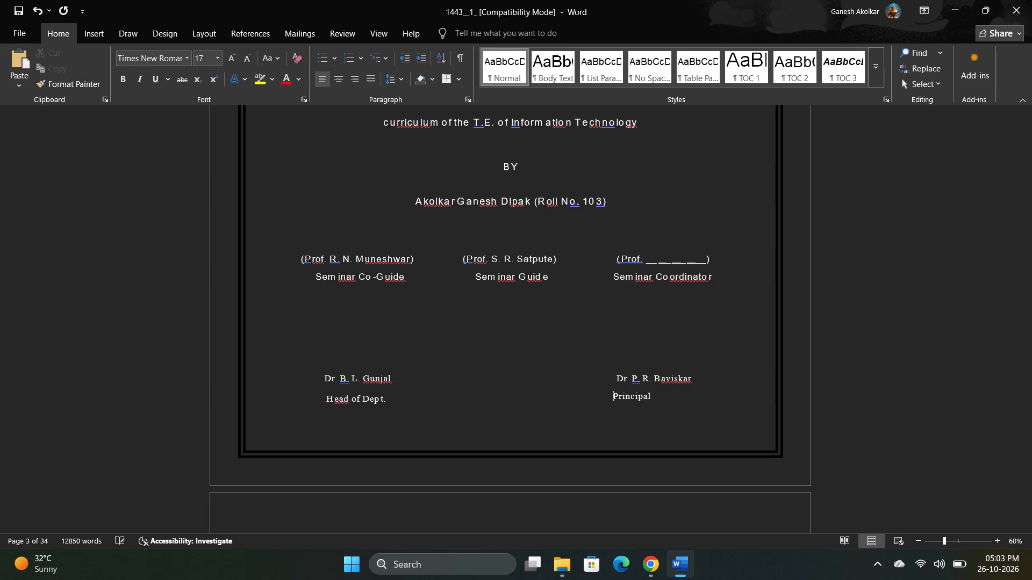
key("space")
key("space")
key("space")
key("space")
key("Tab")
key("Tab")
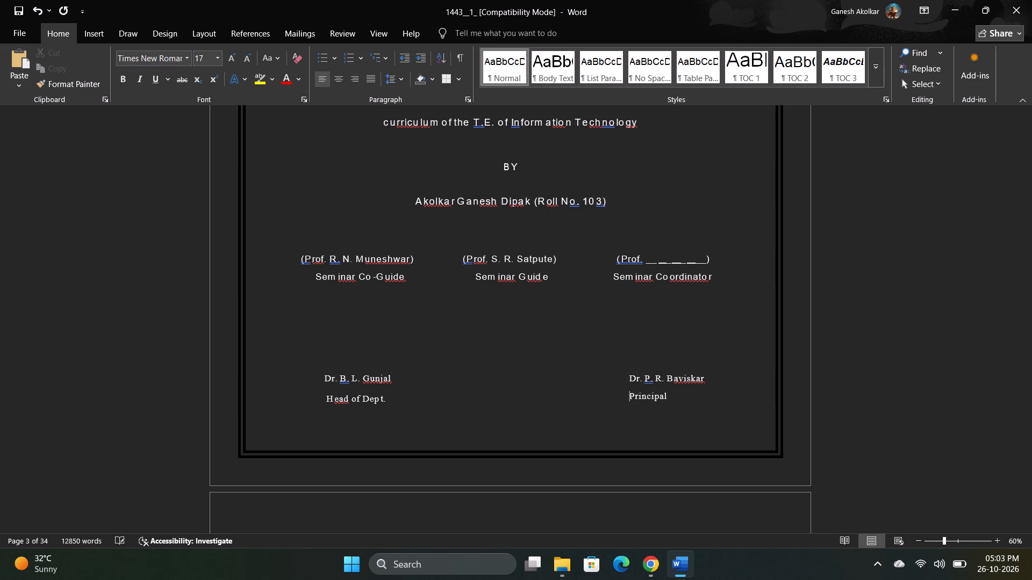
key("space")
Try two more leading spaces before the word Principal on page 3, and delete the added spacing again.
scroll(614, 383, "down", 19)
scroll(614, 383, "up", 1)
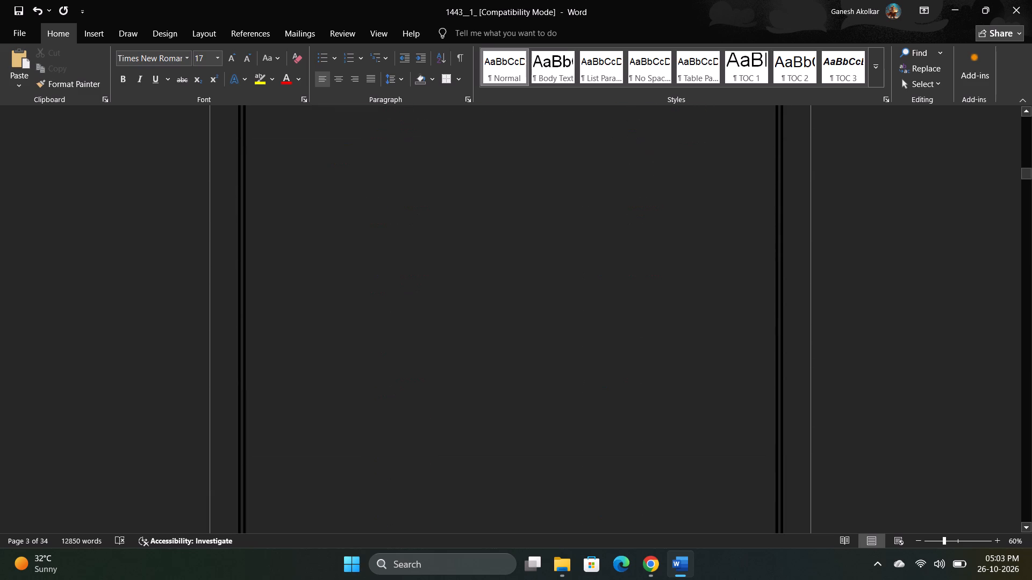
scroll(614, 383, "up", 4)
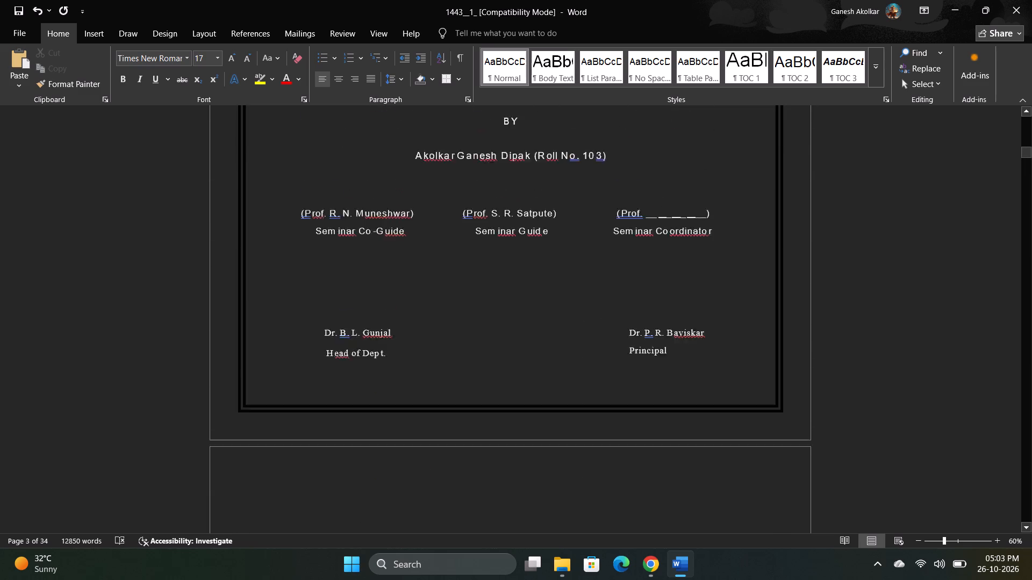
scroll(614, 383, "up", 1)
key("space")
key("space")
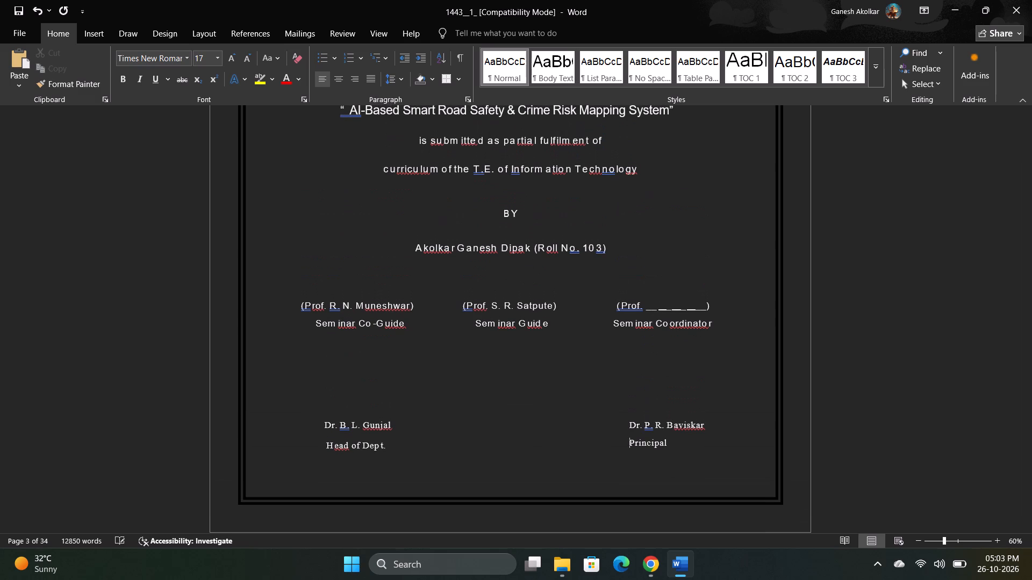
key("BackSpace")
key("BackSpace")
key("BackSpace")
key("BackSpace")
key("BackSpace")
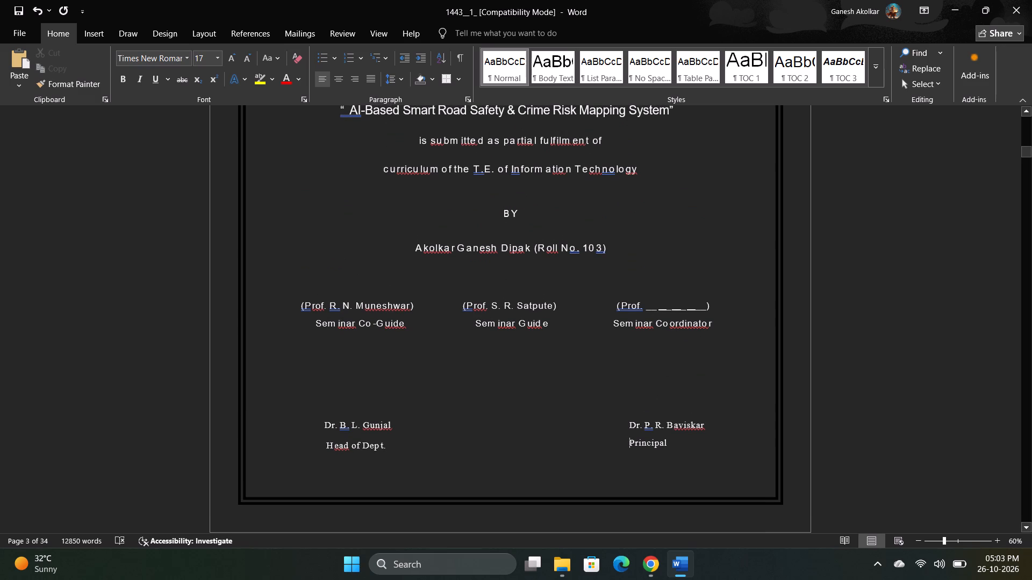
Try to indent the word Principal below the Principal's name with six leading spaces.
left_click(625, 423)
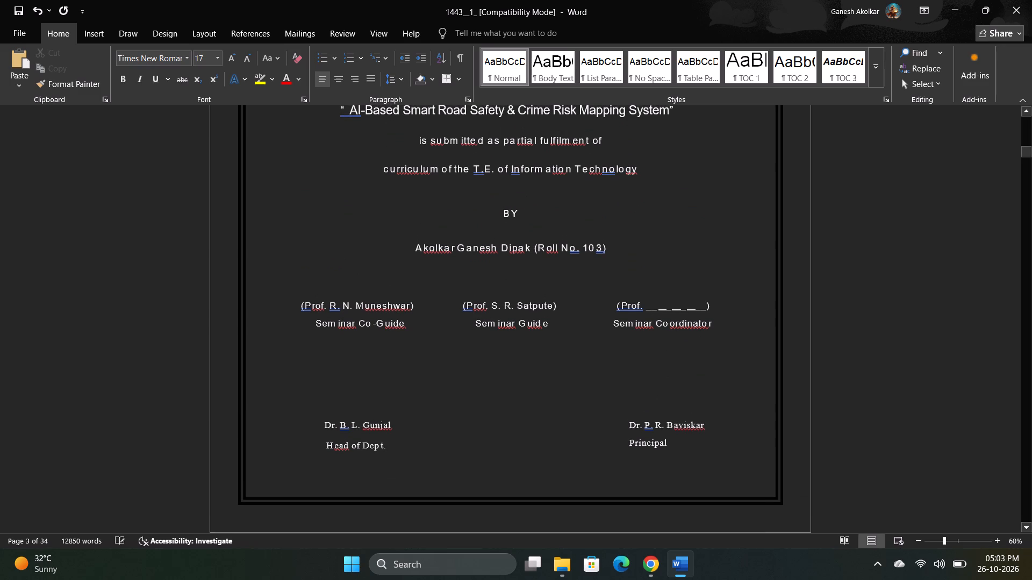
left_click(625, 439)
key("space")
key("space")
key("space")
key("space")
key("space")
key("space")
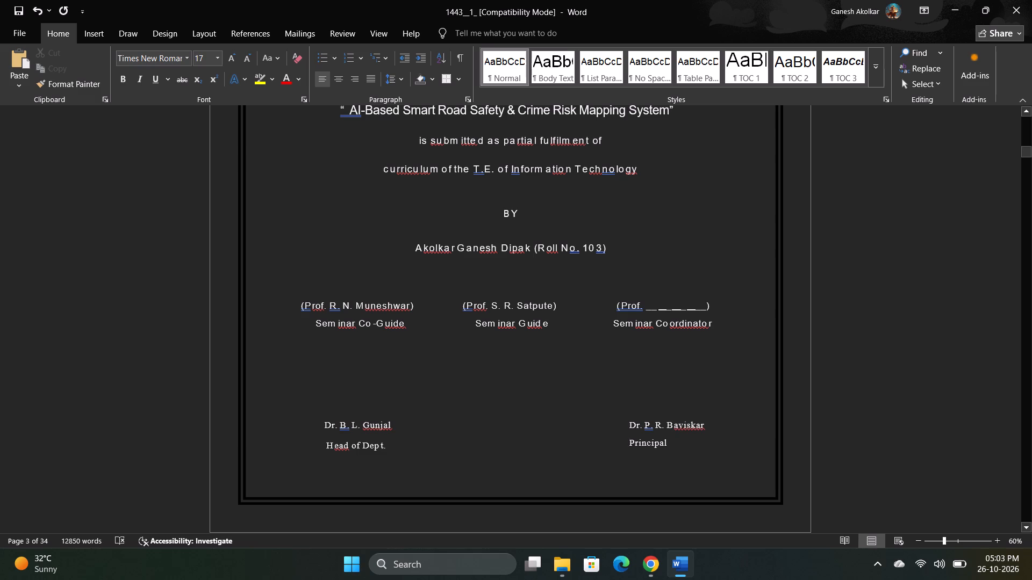
Remove the left indent before the Principal's name, and undo the extra line deletion and the spaces added after it.
left_click(626, 424)
key("space")
key("BackSpace")
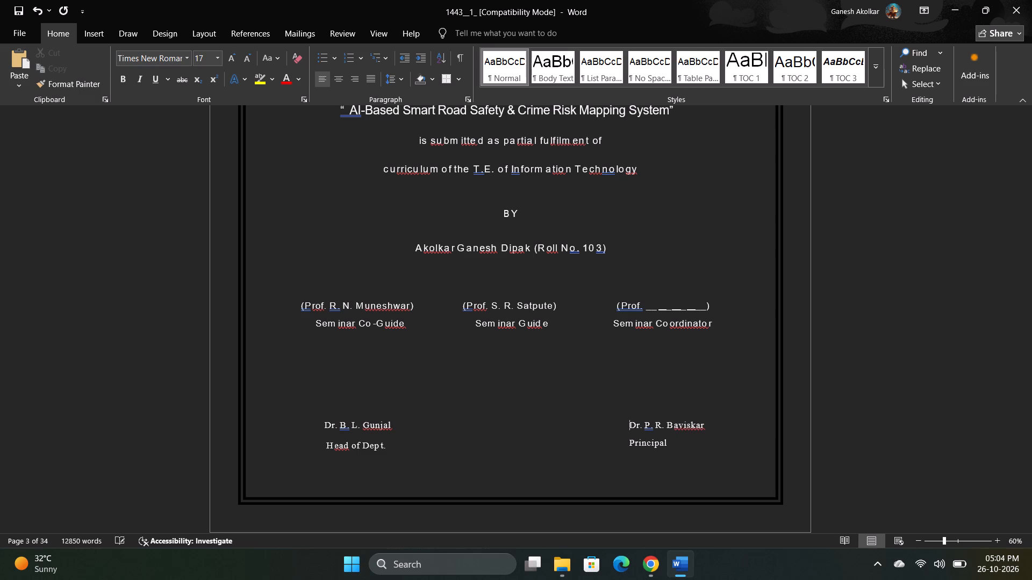
key("BackSpace")
key("BackSpace")
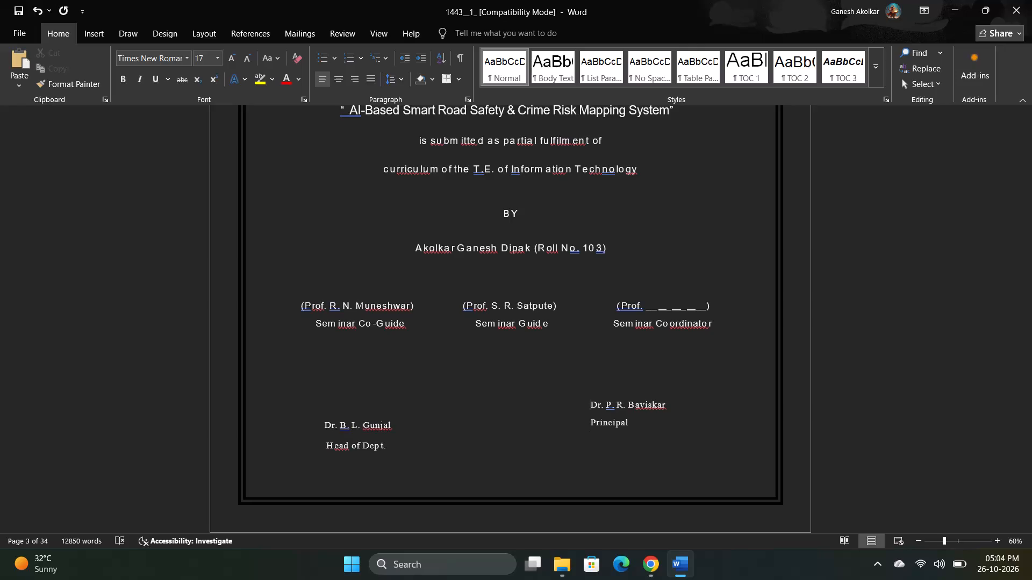
key("space")
key("space")
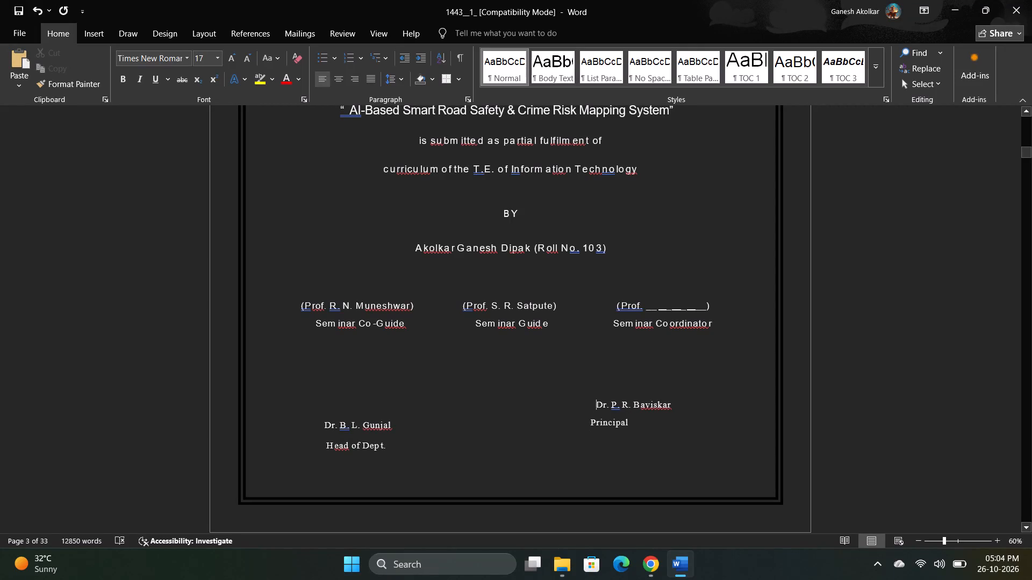
key("ctrl+z")
key("ctrl+z")
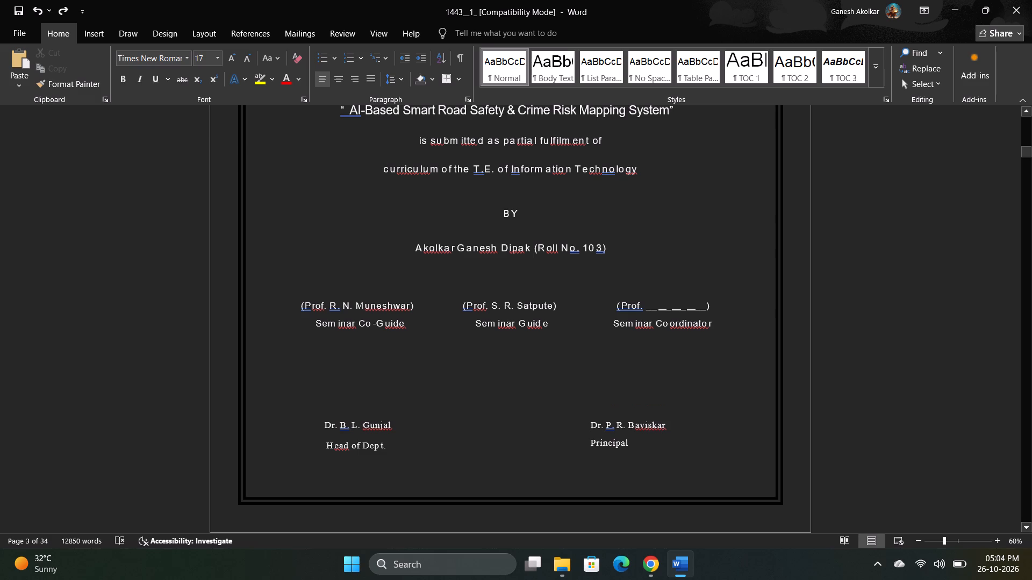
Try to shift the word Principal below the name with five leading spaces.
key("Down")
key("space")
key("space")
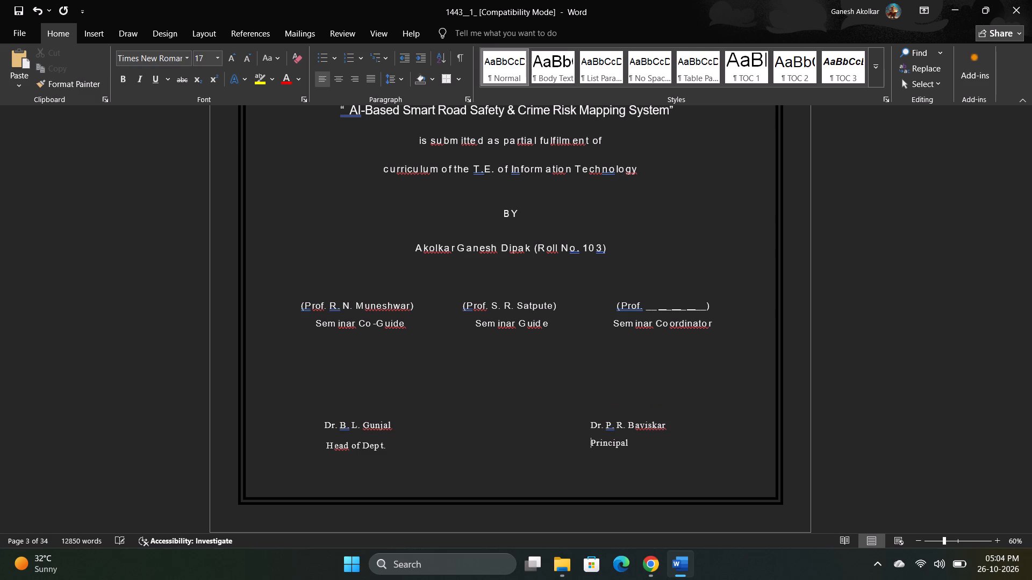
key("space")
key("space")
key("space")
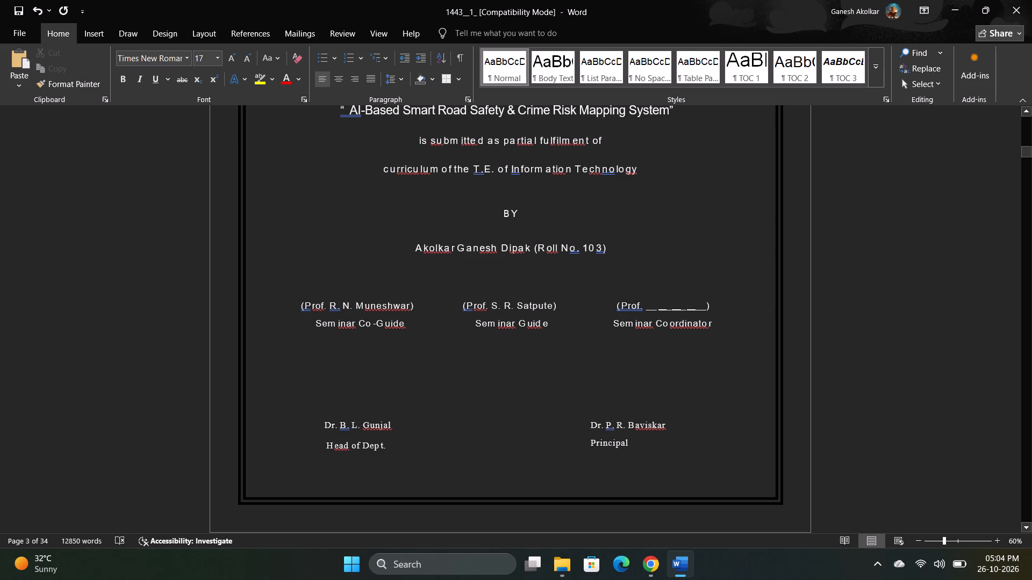
Shift the Principal's name to the right on its line with eleven leading spaces.
left_click(587, 421)
key("space")
key("space")
key("space")
key("space")
key("space")
key("space")
key("space")
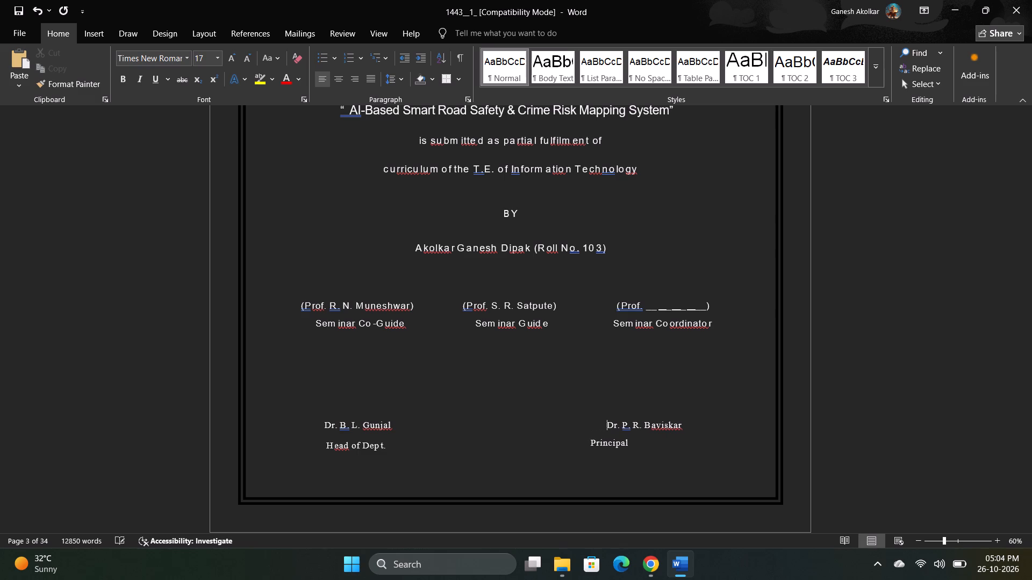
key("space")
key("space")
key("space")
key("space")
key("space")
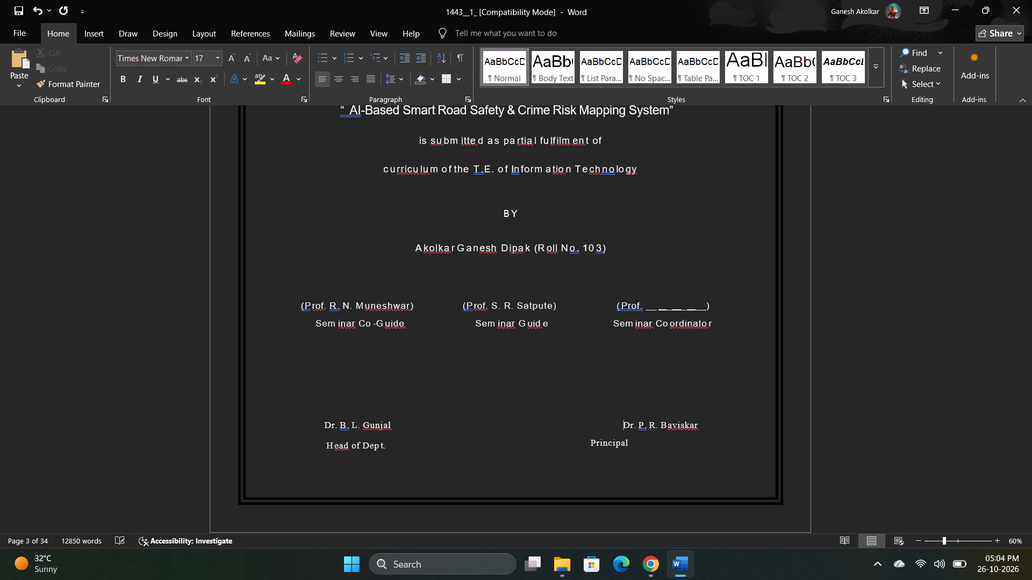
key("BackSpace")
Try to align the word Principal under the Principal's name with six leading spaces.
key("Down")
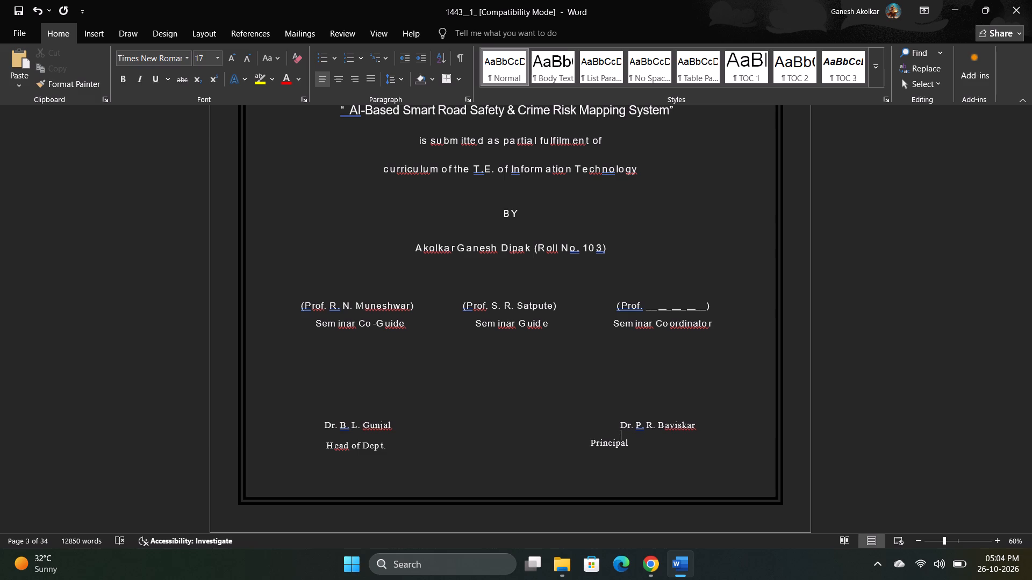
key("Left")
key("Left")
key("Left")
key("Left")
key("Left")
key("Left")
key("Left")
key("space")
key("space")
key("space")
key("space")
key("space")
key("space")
Delete the word Principal and re-enter it on a new line below the Principal's name, indented by seven spaces.
left_click_drag(637, 443, 594, 443)
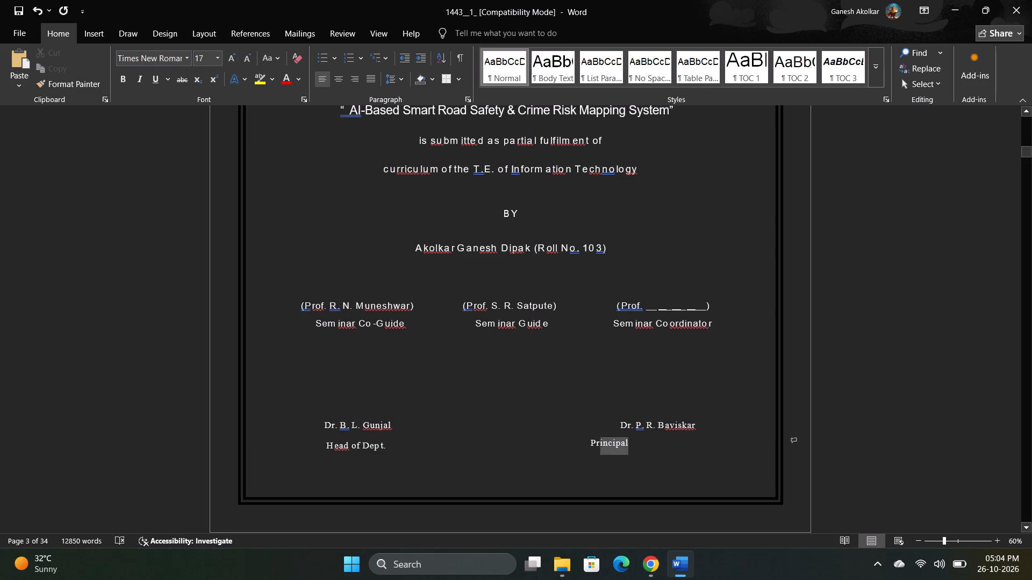
left_click_drag(594, 443, 583, 443)
key("BackSpace")
left_click(696, 430)
key("Return")
key("space")
key("space")
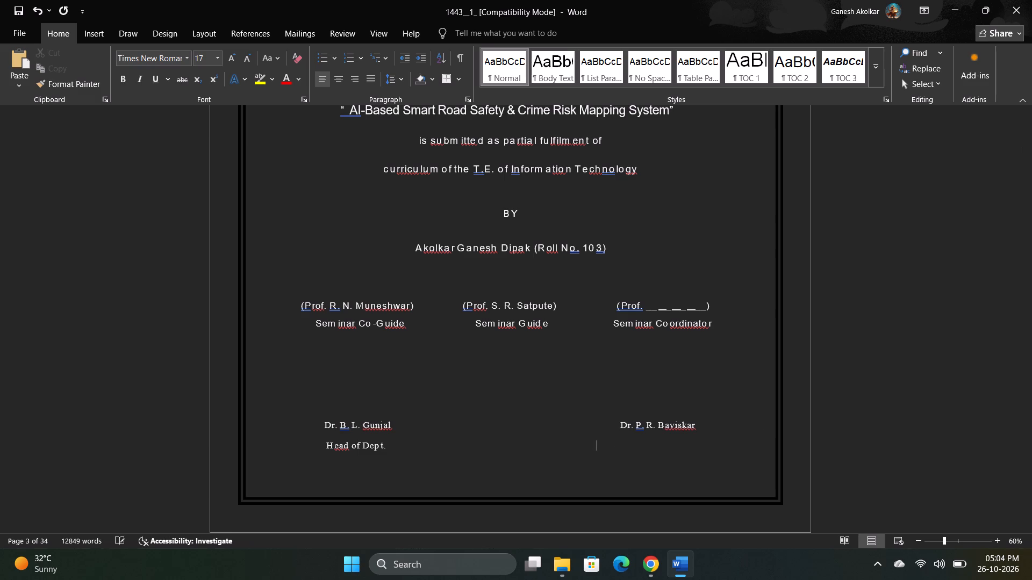
key("space")
key("space")
key("space")
key("space")
key("space")
type("Principal")
Examine the signatures on page 3 and the pages after it to check the layout.
scroll(696, 430, "down", 7)
scroll(696, 430, "up", 1)
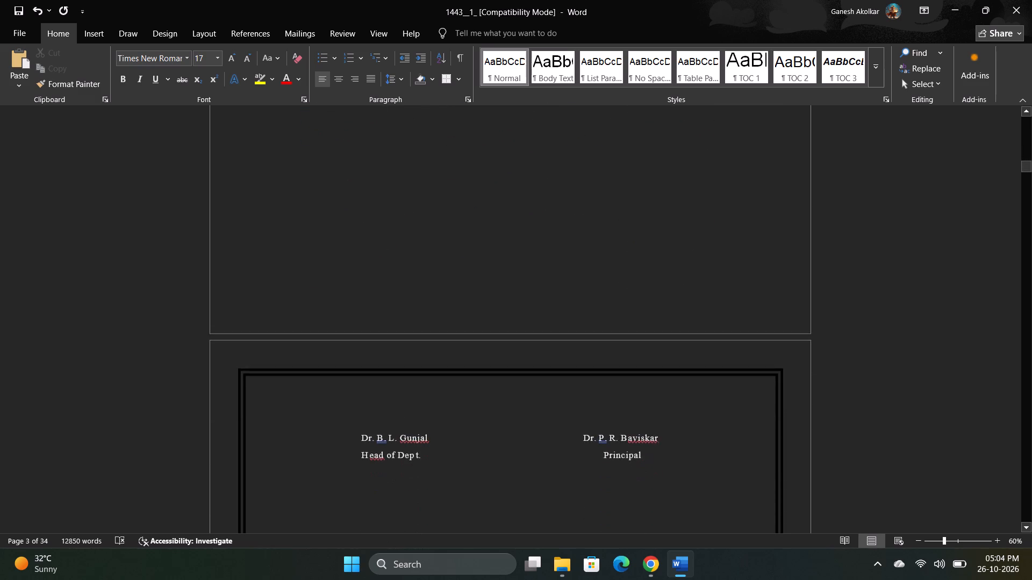
scroll(696, 430, "up", 2)
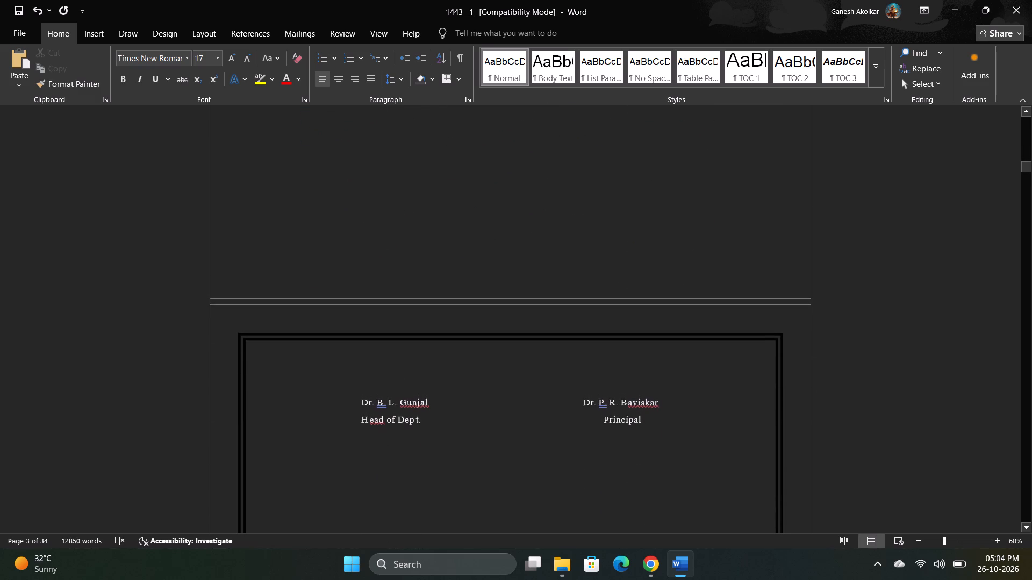
scroll(696, 430, "up", 1)
scroll(696, 430, "down", 1)
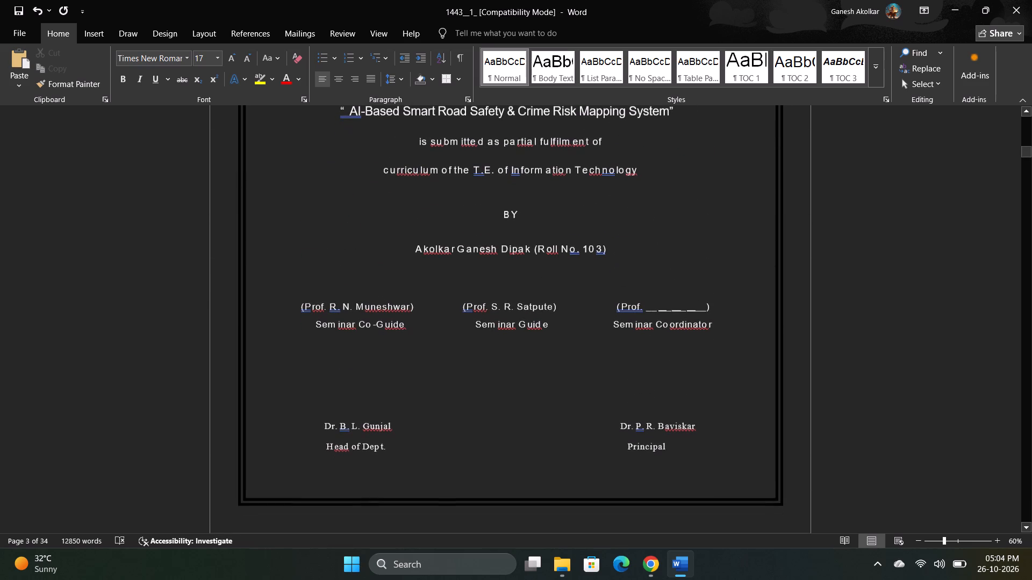
Compare the Head of Dept. and Principal signatures on page 3 with the layout of the pages after it.
scroll(696, 430, "down", 2)
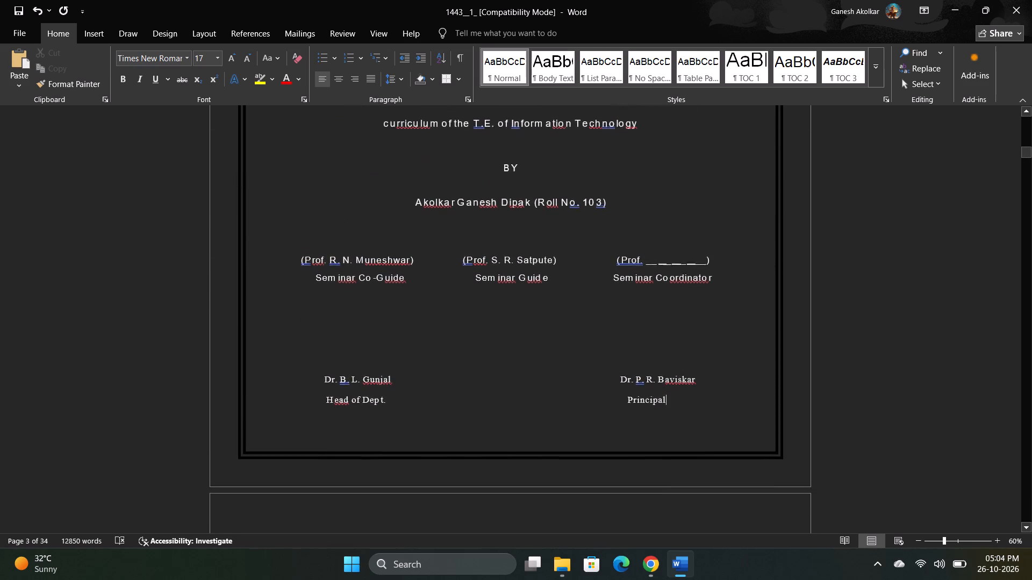
scroll(696, 430, "down", 1)
scroll(696, 430, "up", 2)
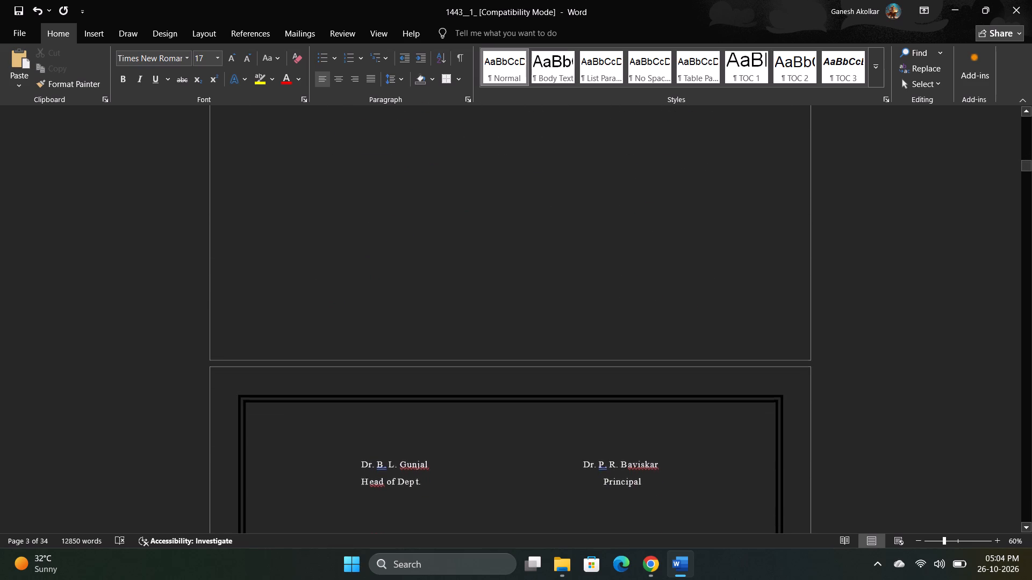
scroll(696, 430, "up", 2)
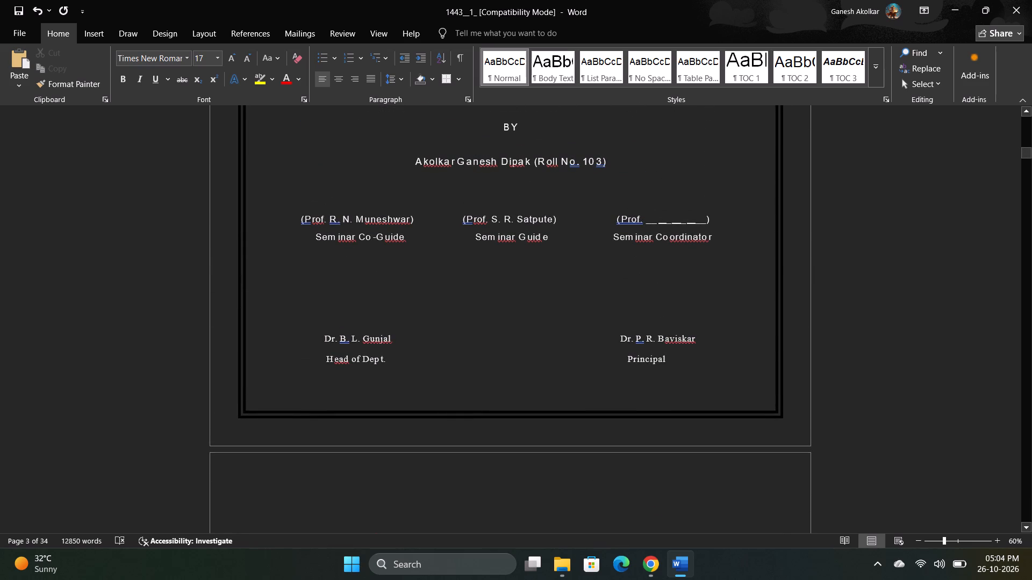
Set the certificate text on page 3, from "This is to certify" down through the seminar guide names, to Times New Roman.
scroll(561, 297, "up", 4)
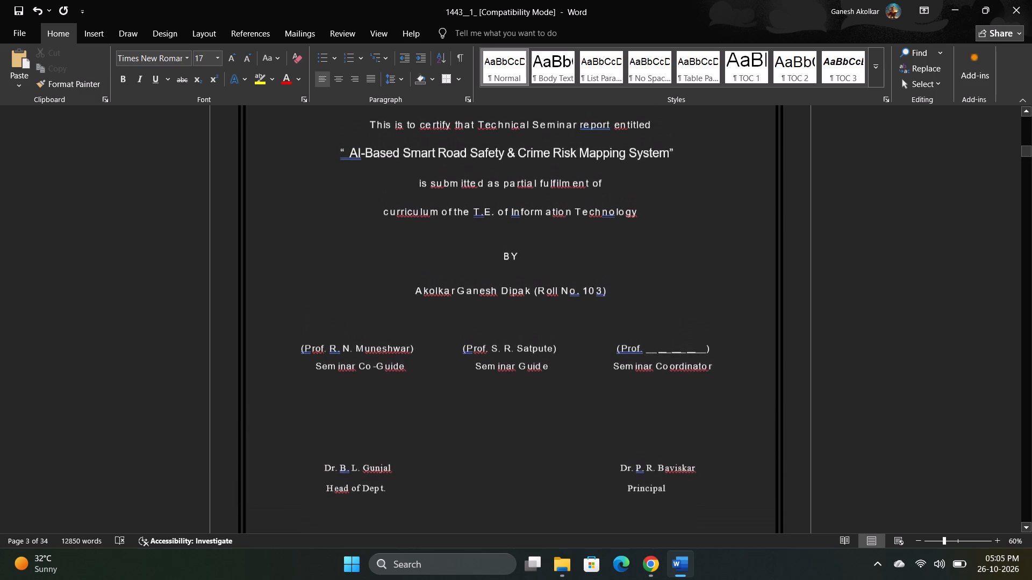
scroll(561, 297, "up", 3)
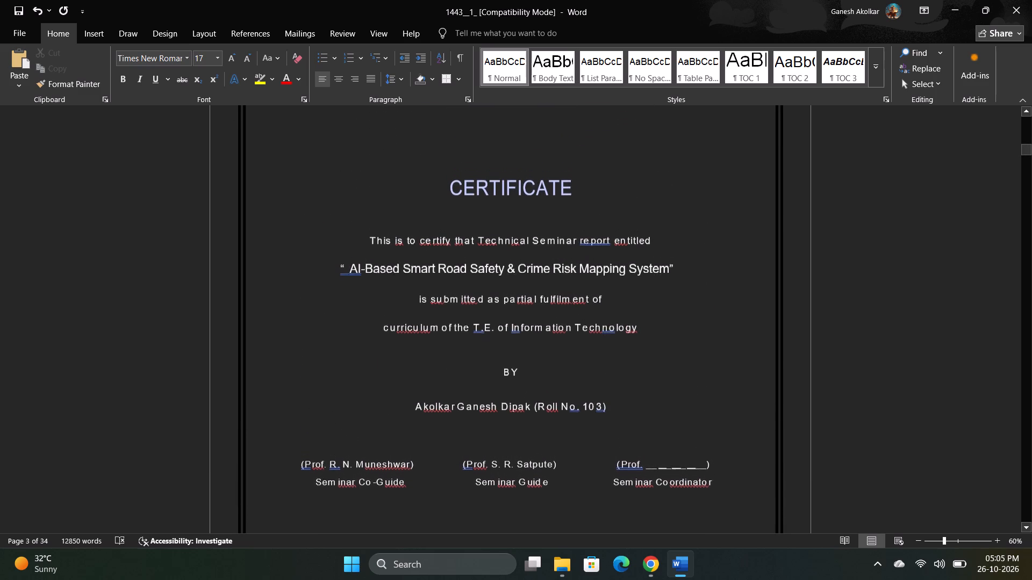
scroll(561, 297, "up", 1)
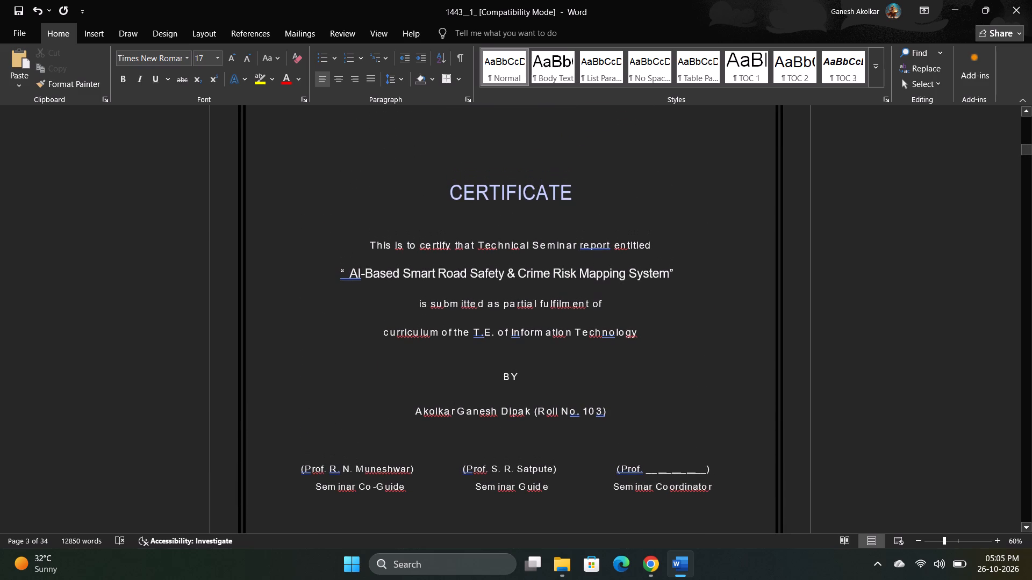
left_click_drag(365, 242, 623, 335)
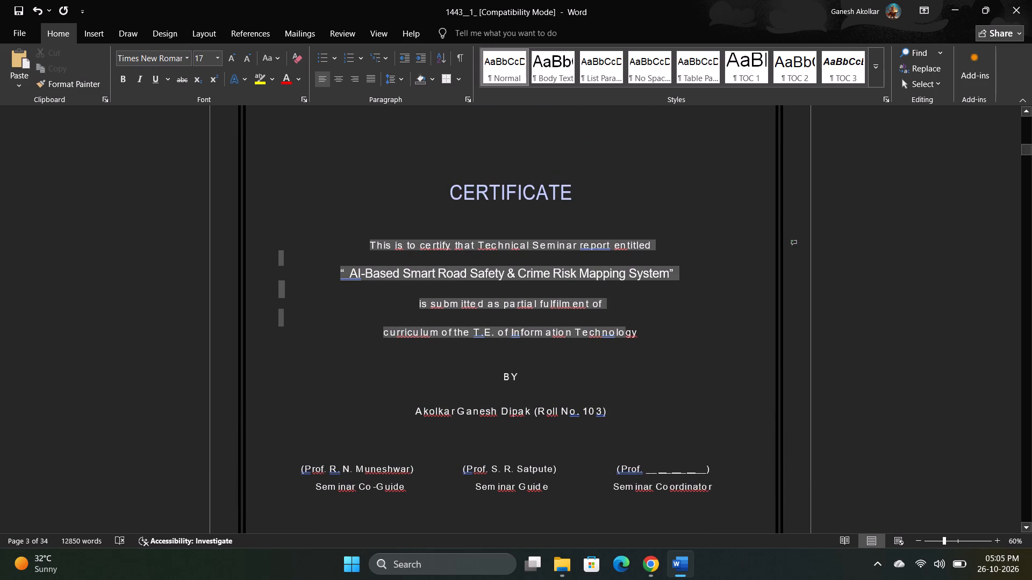
left_click_drag(623, 335, 623, 505)
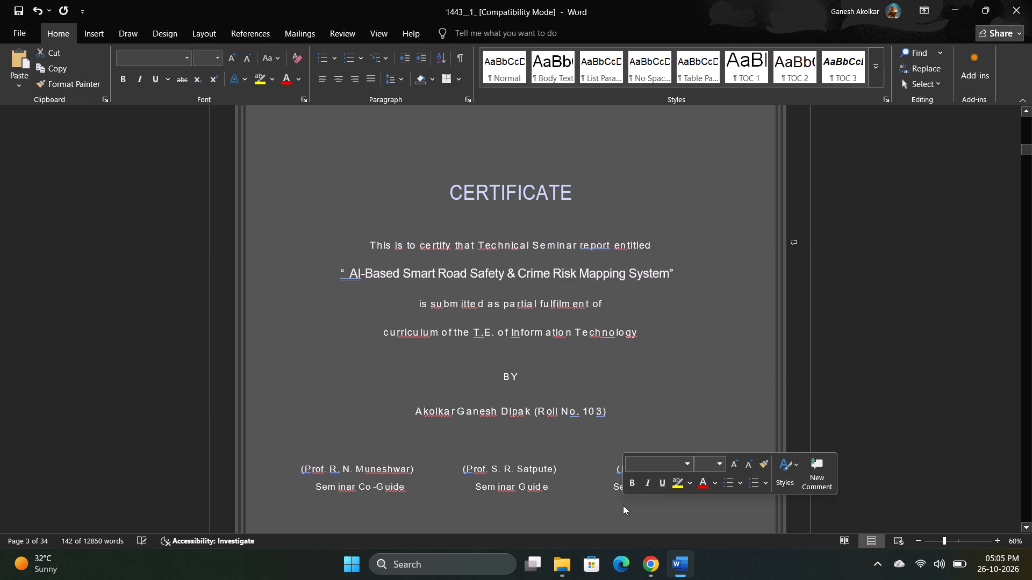
left_click(692, 465)
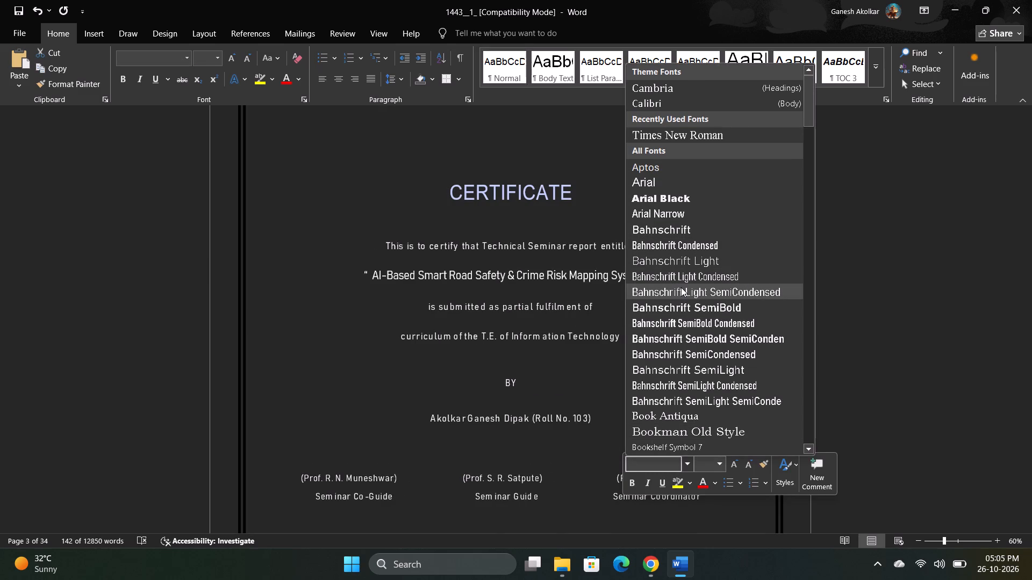
left_click(675, 128)
left_click(635, 244)
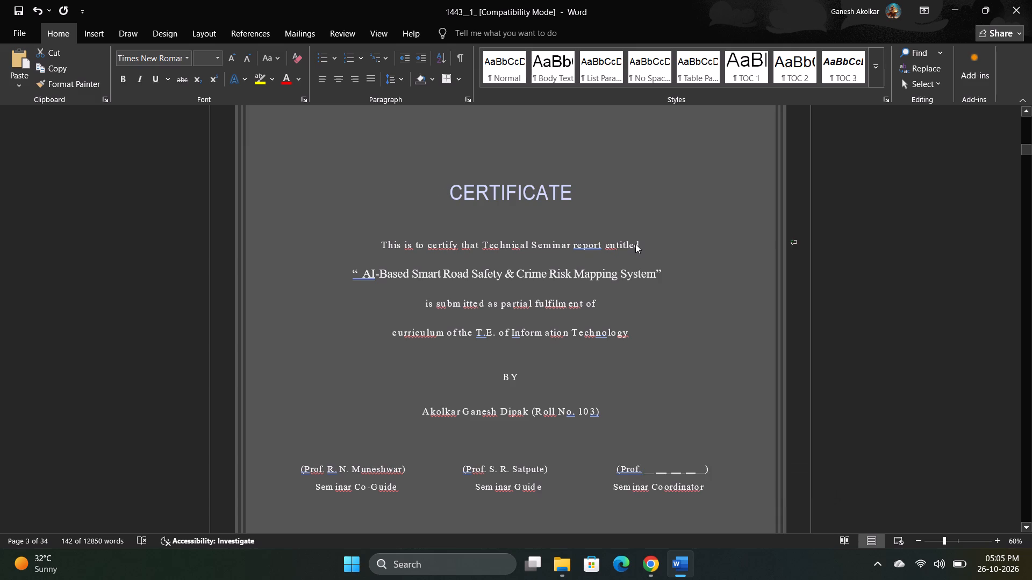
Check the font and size of the certificate lines and the Seminar Coordinator block on page 3.
double_click(609, 244)
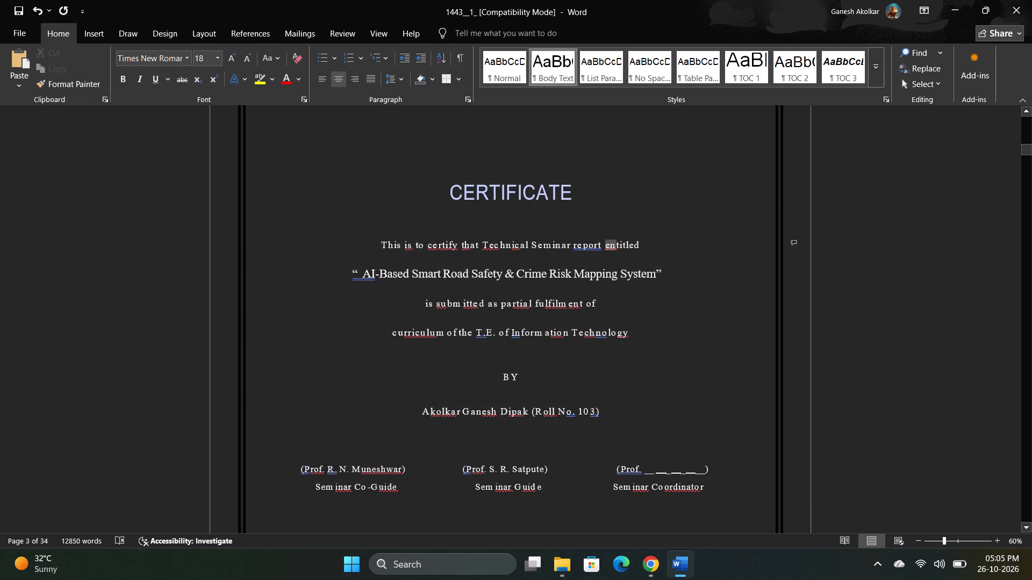
double_click(606, 278)
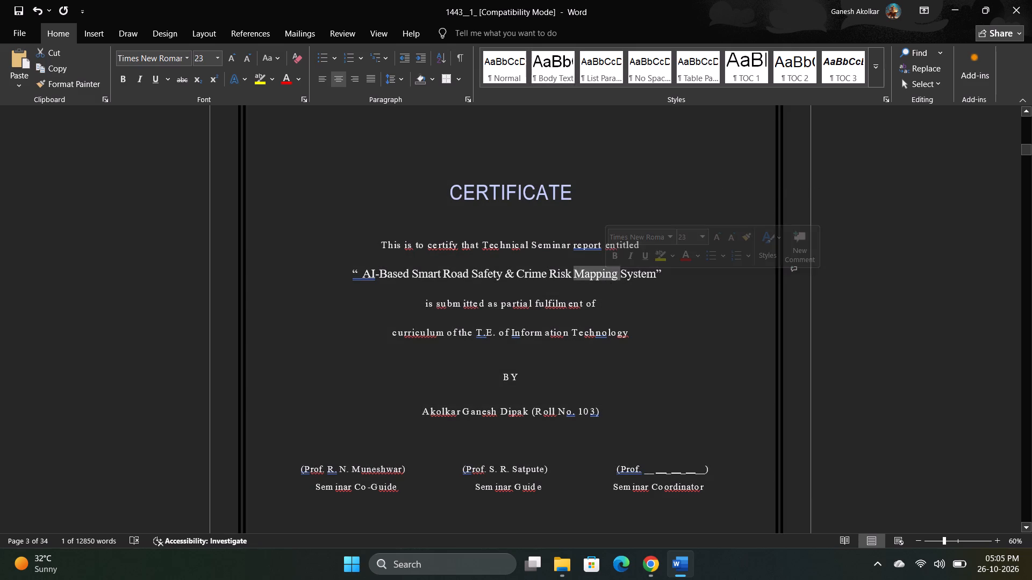
double_click(579, 302)
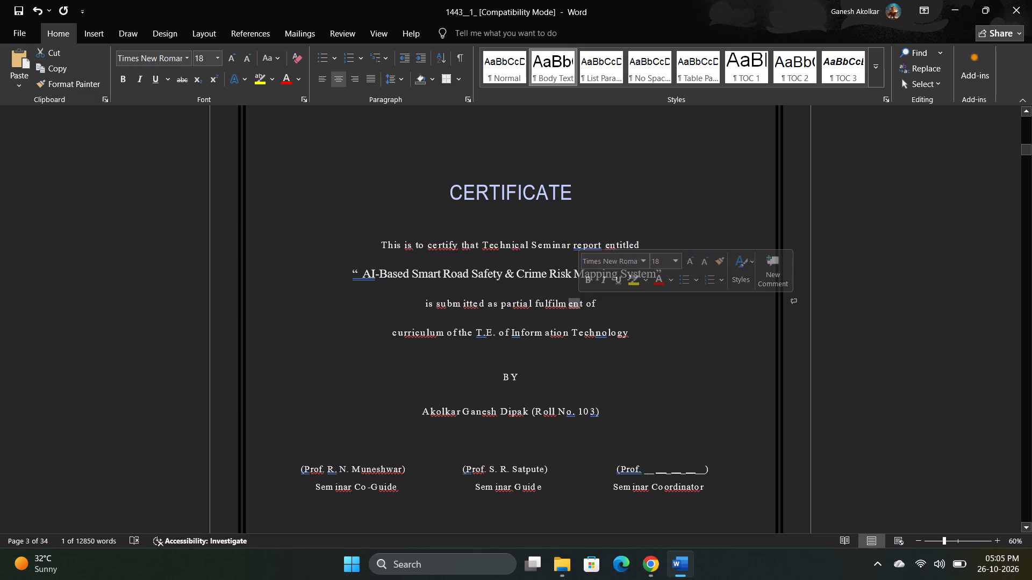
left_click(580, 322)
scroll(580, 322, "down", 4)
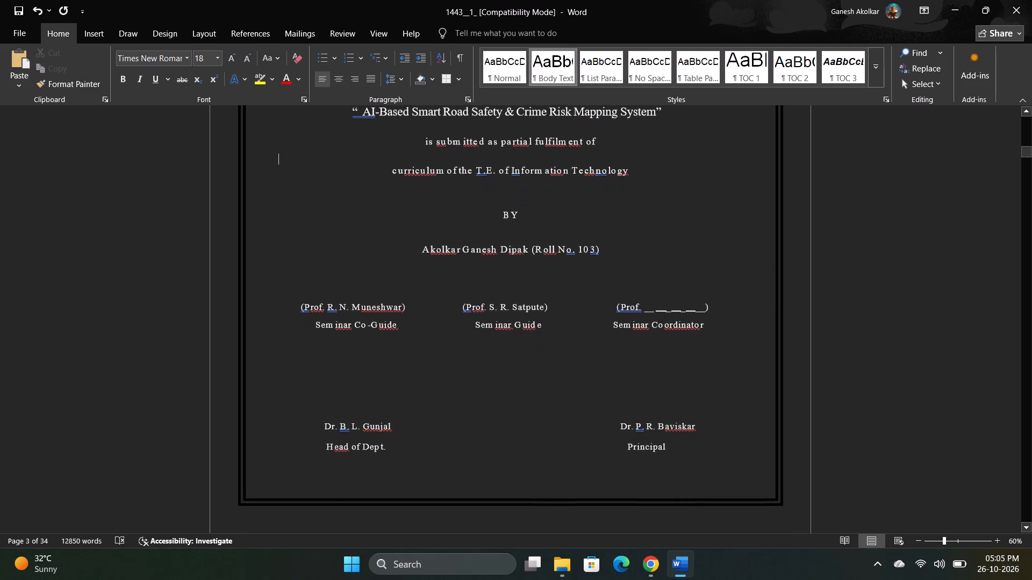
scroll(580, 322, "down", 1)
scroll(580, 322, "up", 1)
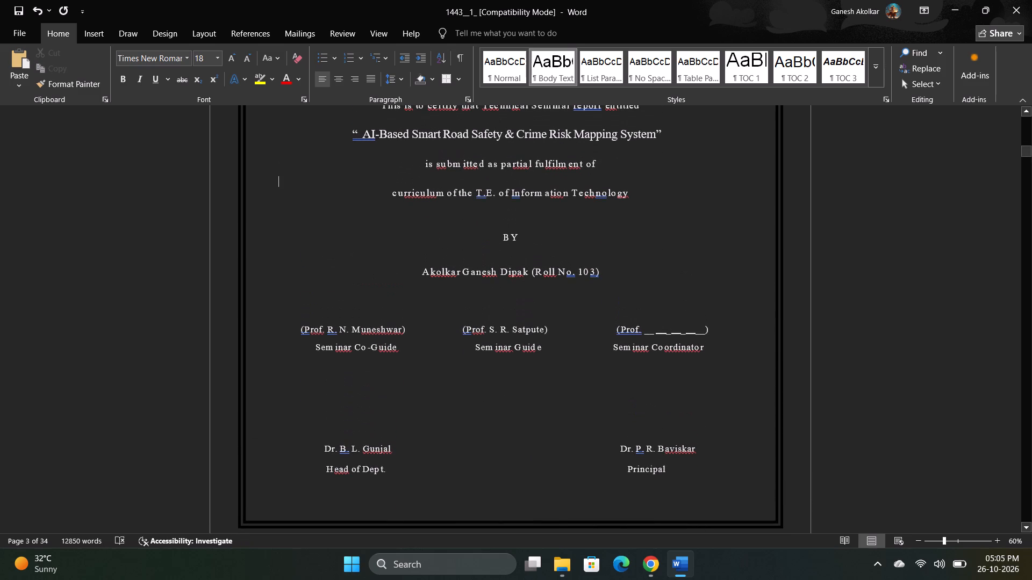
left_click_drag(605, 322, 699, 356)
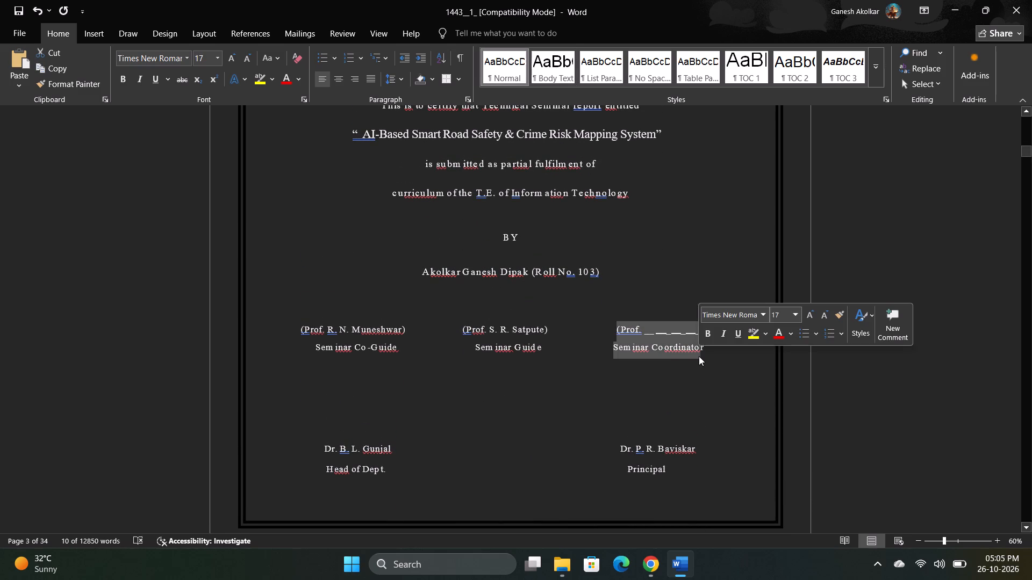
Change the heading lines above the certificate logo, from "DEPARTMENT OF INFORMATION TECHNOLOGY" through "Year 2026-27", to Times New Roman.
scroll(619, 434, "up", 2)
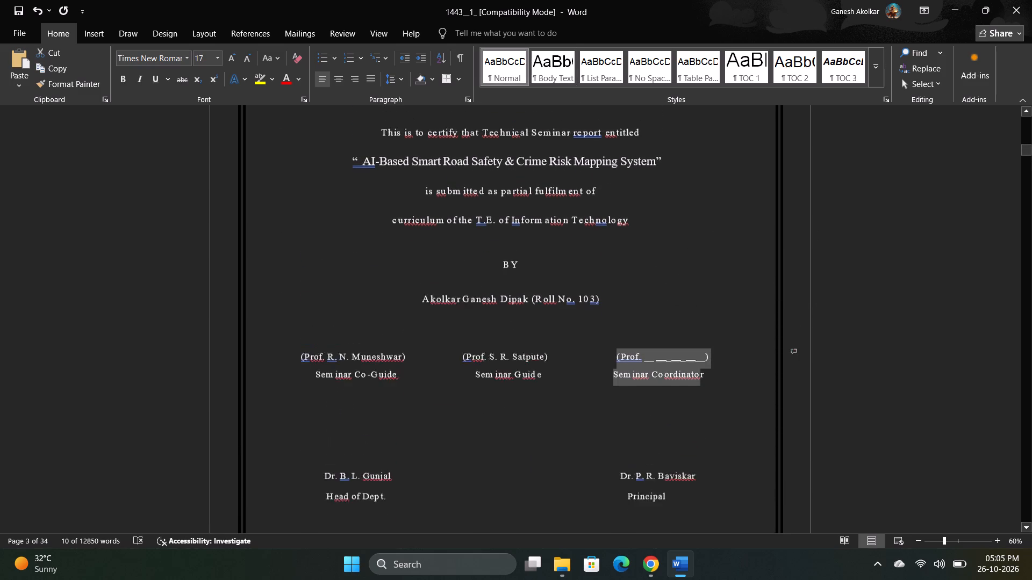
scroll(619, 434, "up", 4)
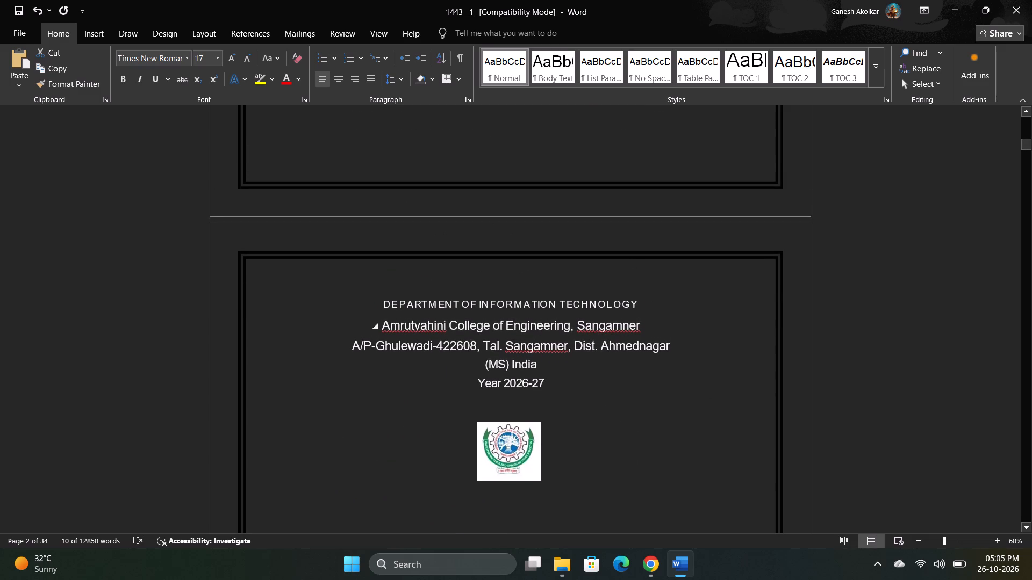
left_click_drag(380, 296, 481, 336)
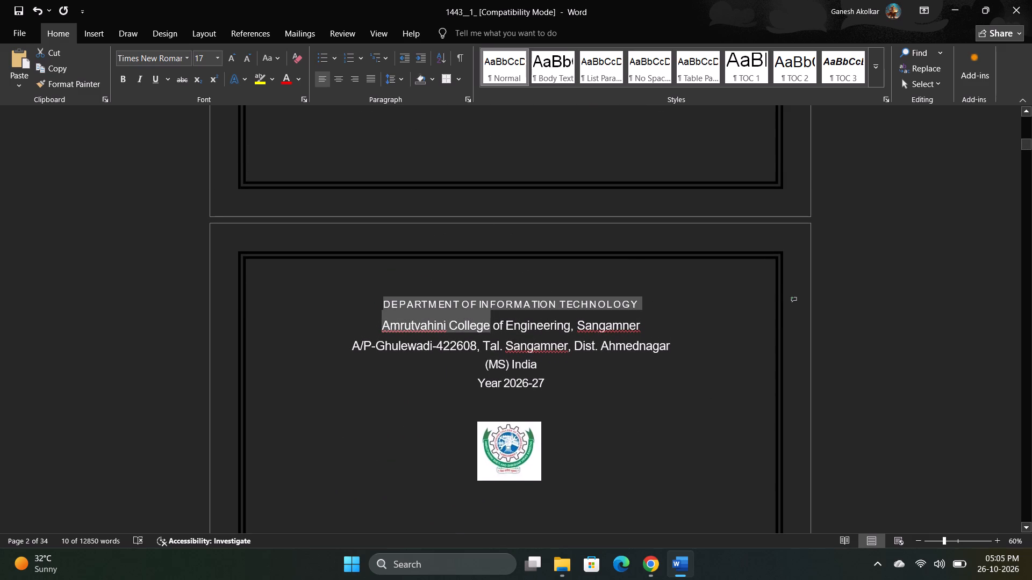
left_click_drag(481, 336, 553, 382)
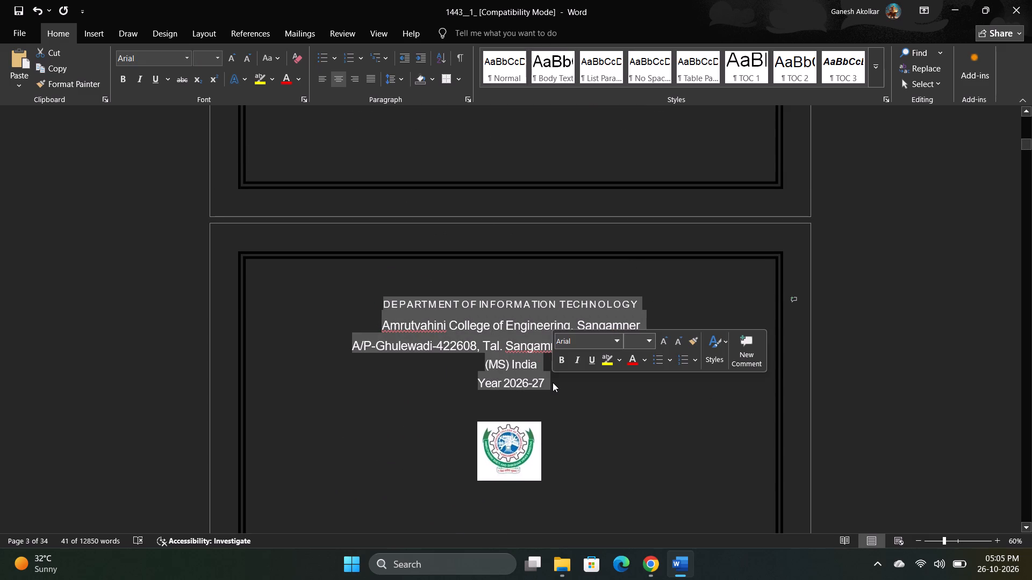
left_click(615, 343)
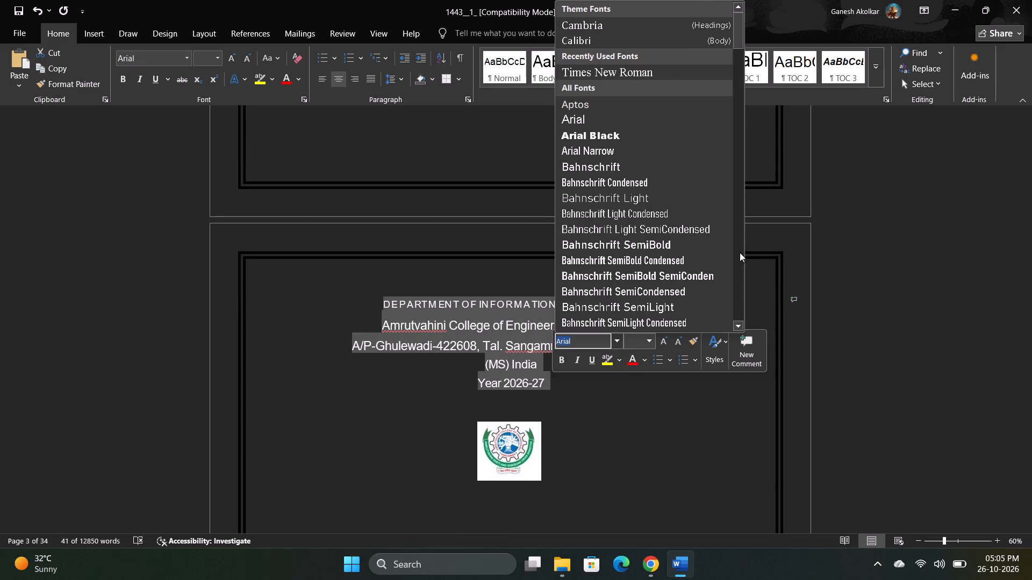
left_click(642, 73)
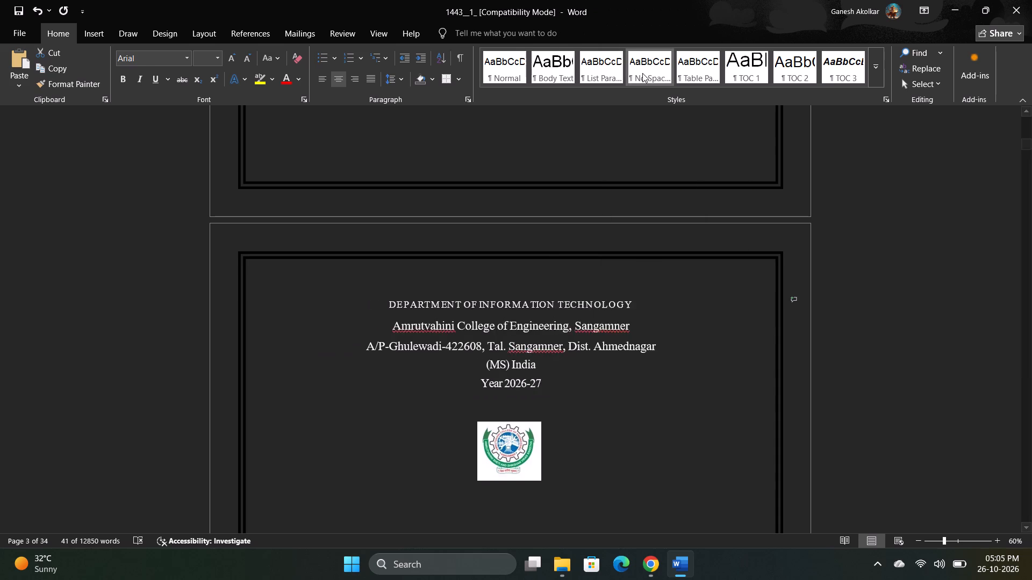
left_click(626, 421)
Try to recolour the dark italic "SUBMITTED TO THE SAVITRIBAI PHULE PUNE UNIVERSITY" lines on page 1 with the off-white theme colour.
scroll(626, 421, "up", 1)
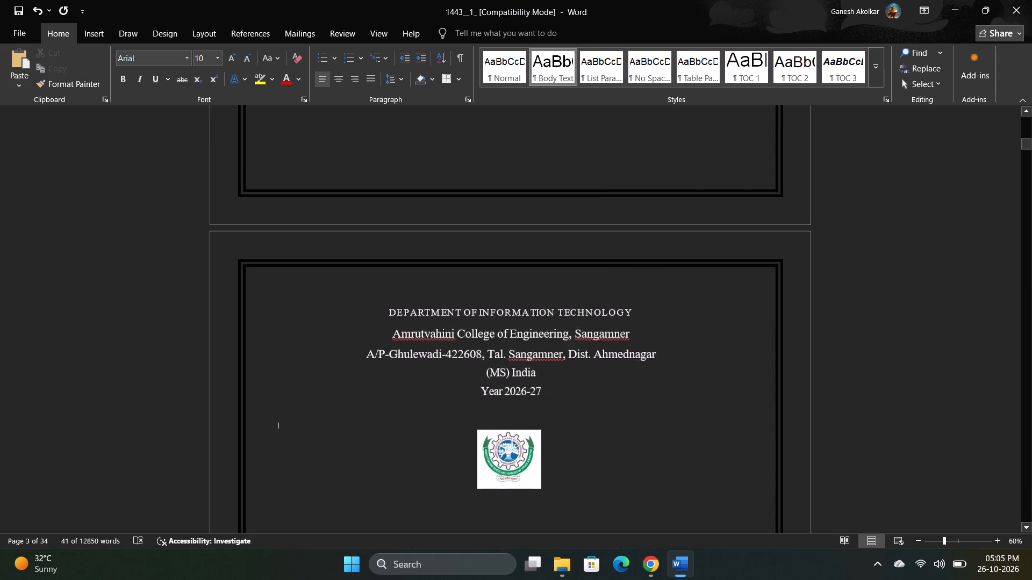
scroll(626, 421, "up", 1)
scroll(626, 421, "down", 4)
scroll(626, 421, "up", 2)
scroll(570, 344, "up", 5)
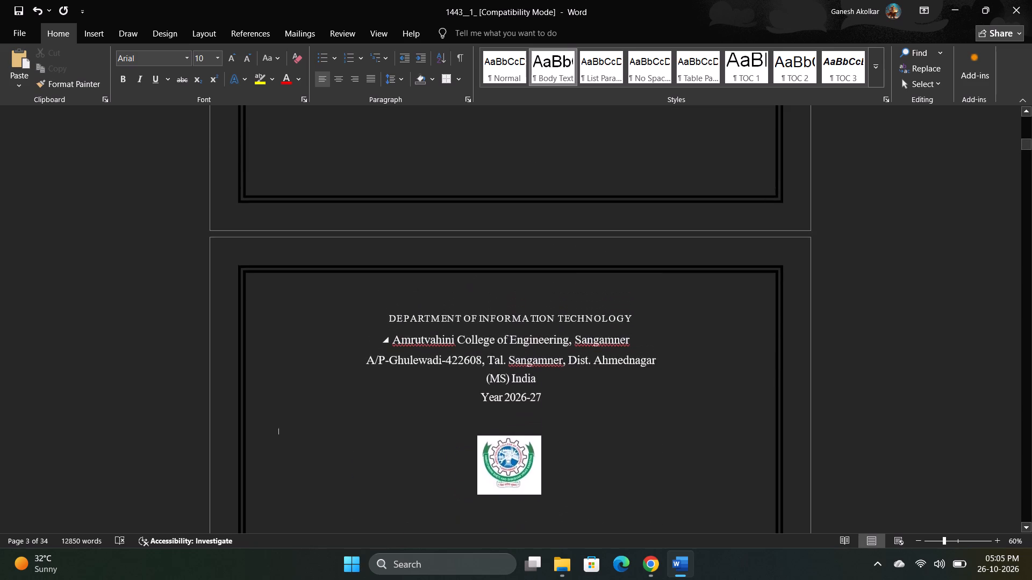
scroll(570, 344, "up", 5)
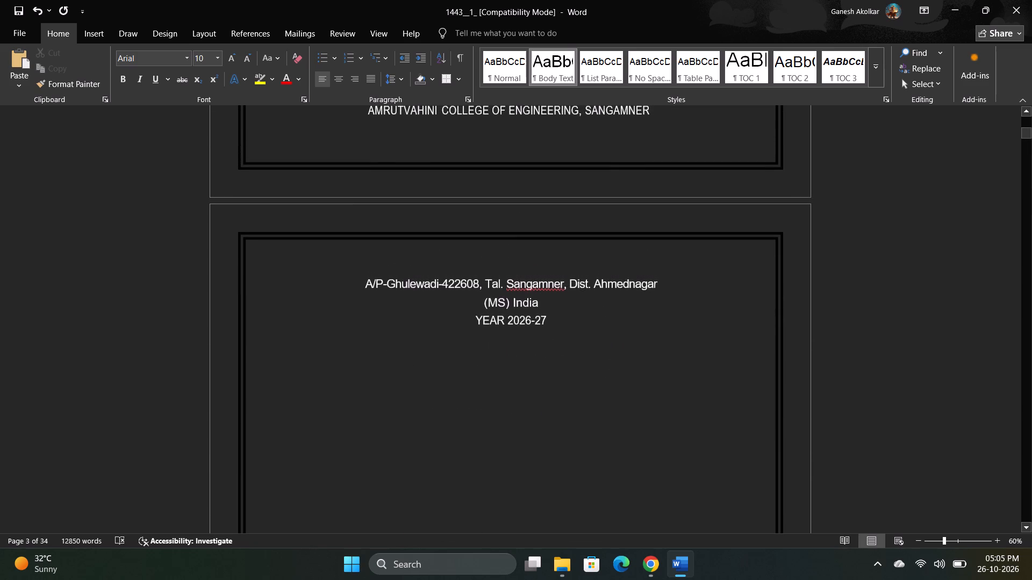
scroll(570, 344, "up", 5)
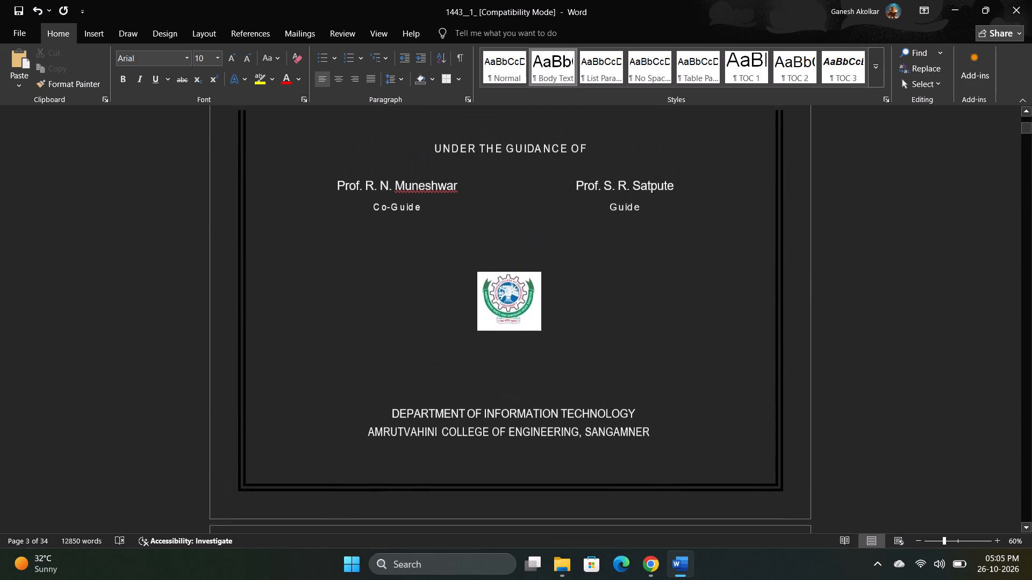
scroll(570, 344, "up", 4)
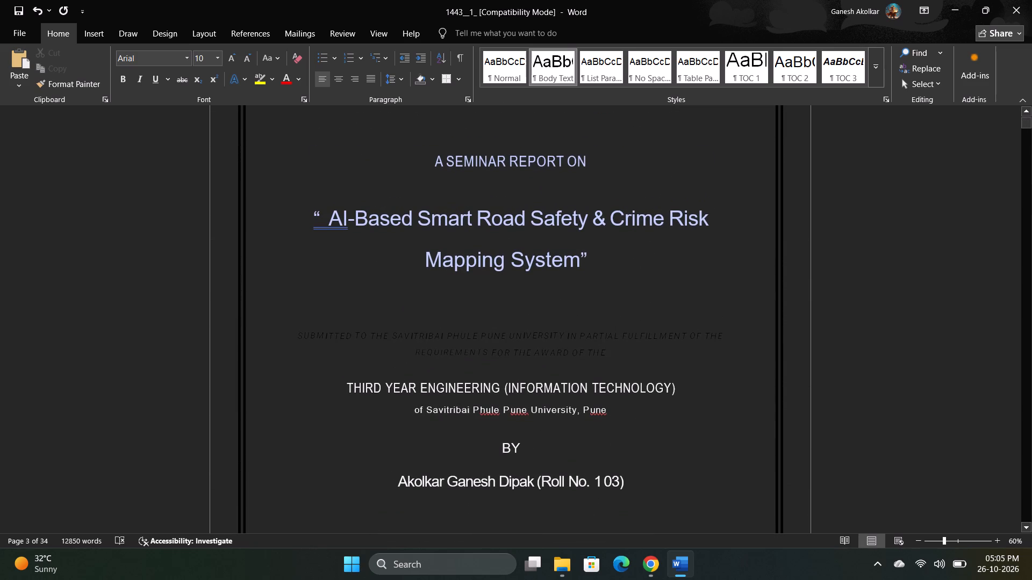
left_click(462, 331)
left_click_drag(282, 331, 608, 345)
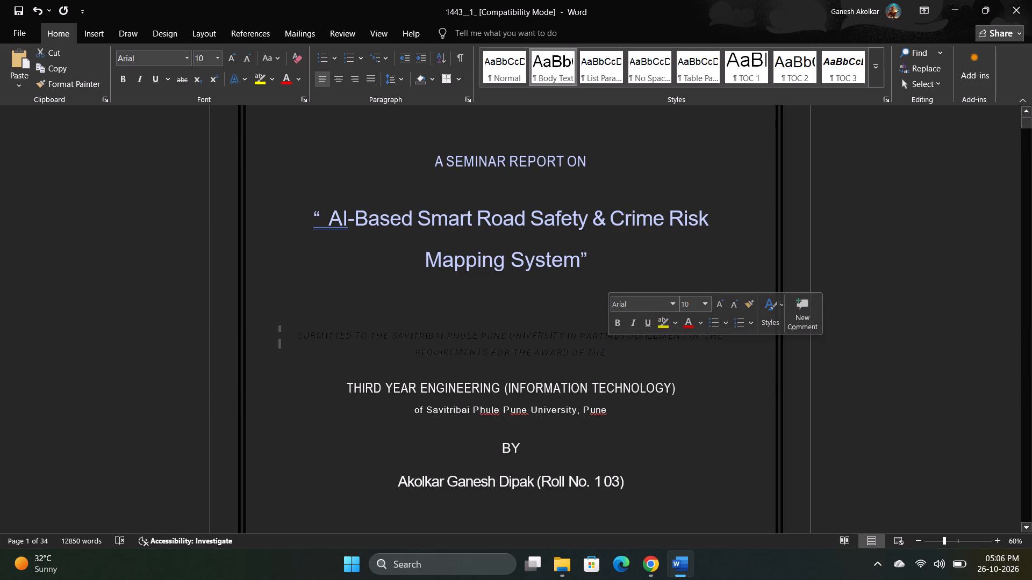
left_click_drag(623, 354, 303, 336)
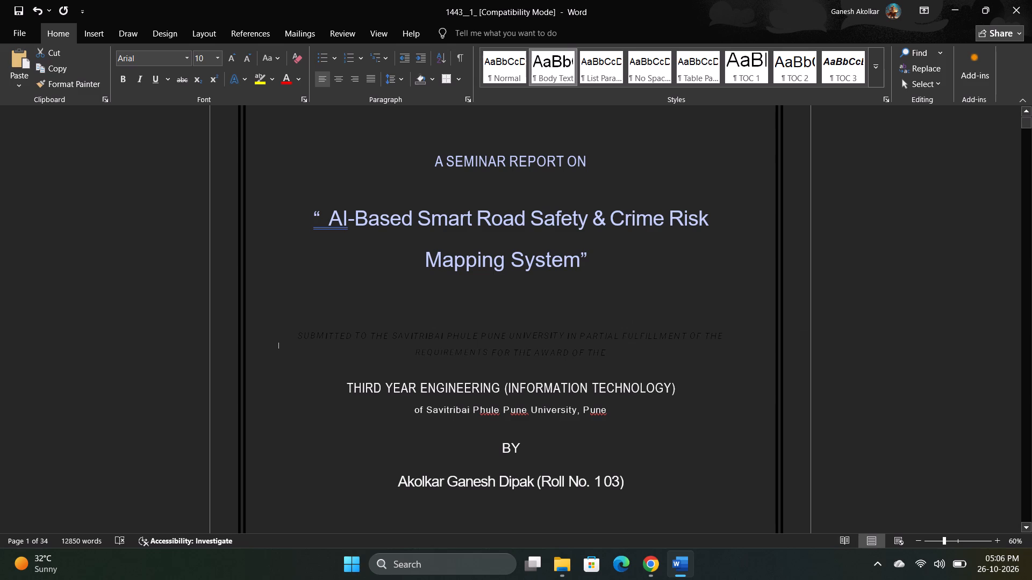
left_click_drag(303, 336, 293, 329)
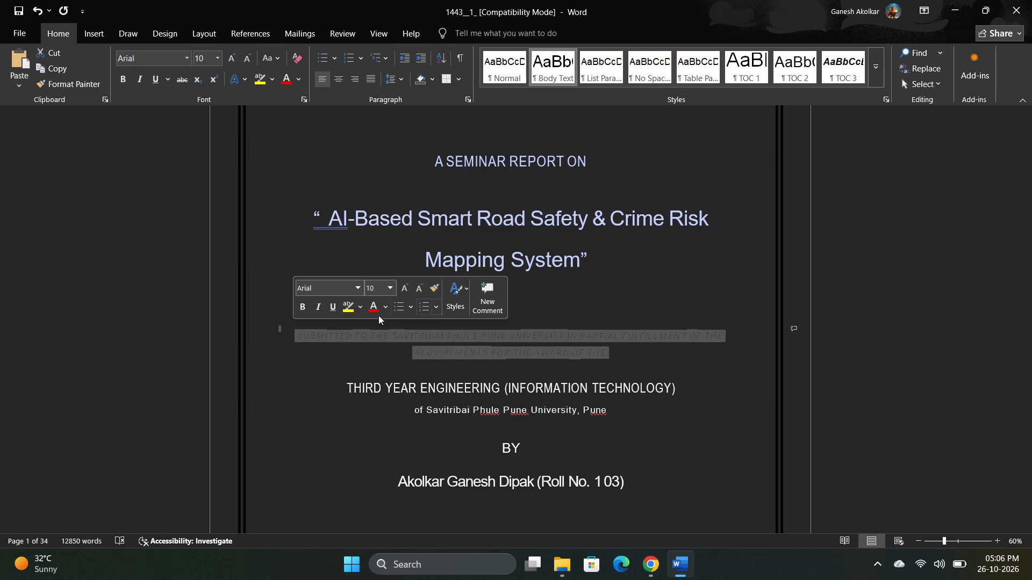
left_click(385, 307)
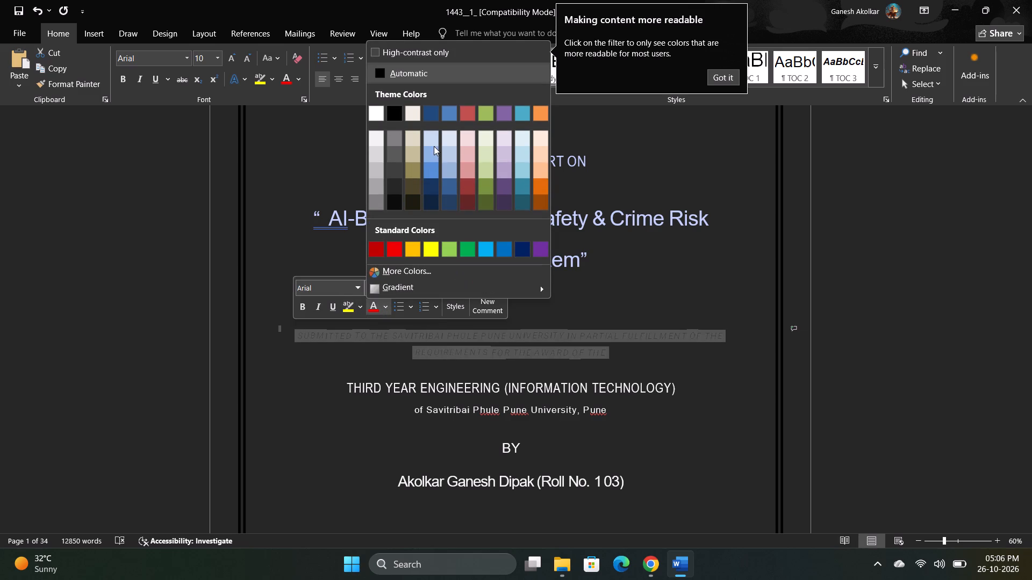
left_click(410, 111)
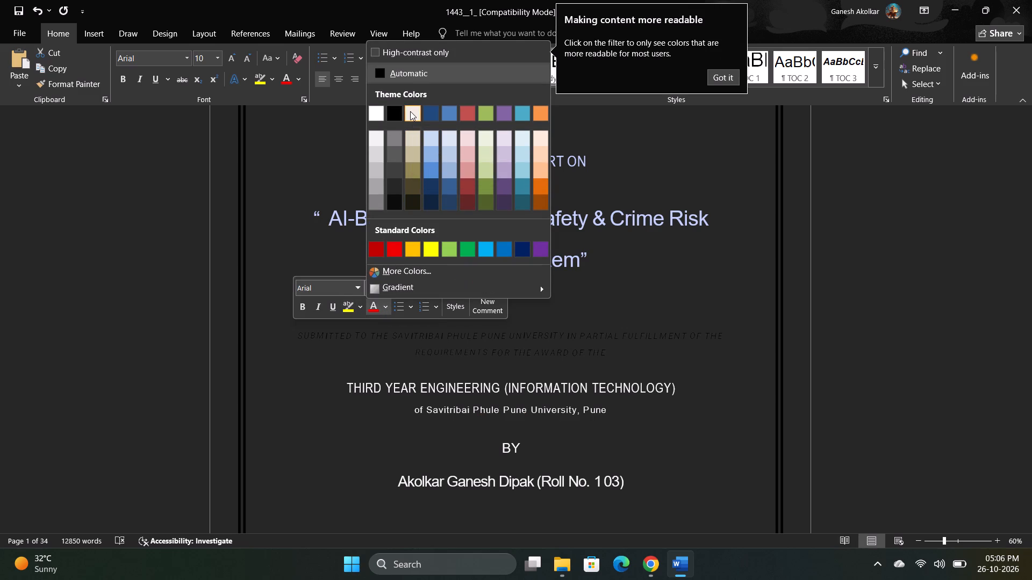
left_click(572, 309)
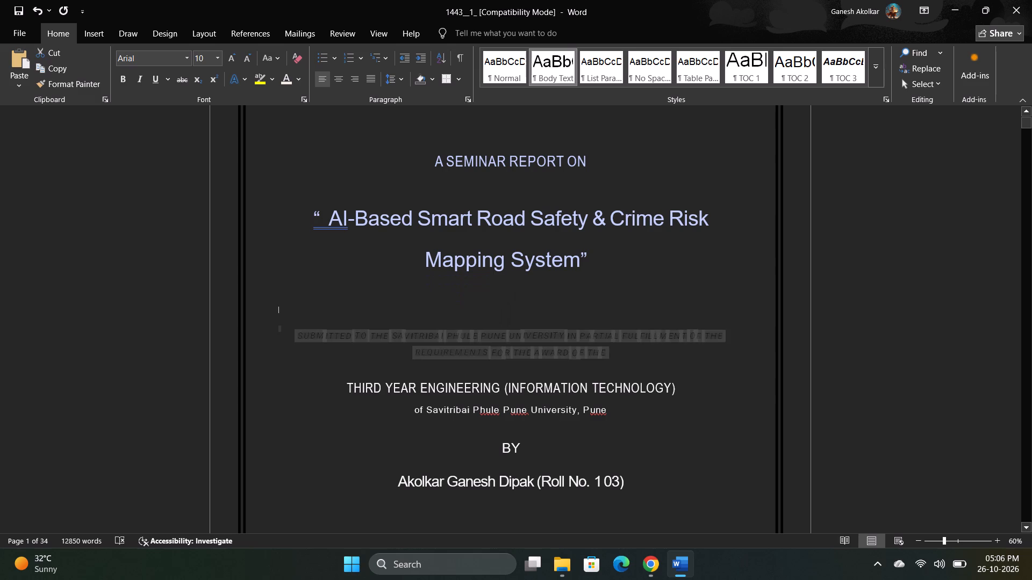
scroll(520, 332, "up", 4, "ctrl")
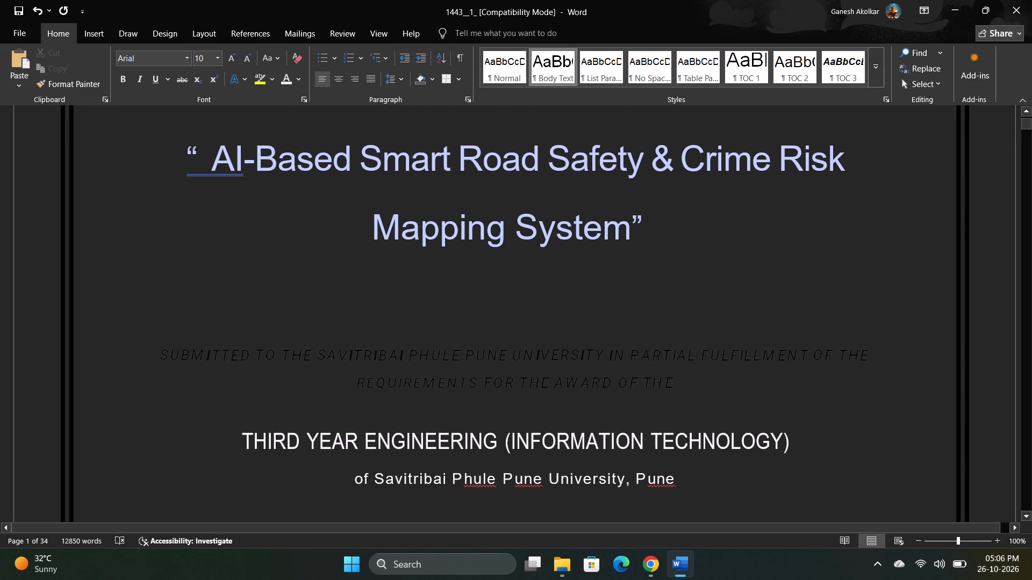
Set the report title on page 1, "AI-Based Smart Road Safety & Crime Risk Mapping System", to Times New Roman.
scroll(520, 332, "down", 5, "ctrl")
scroll(520, 332, "up", 1)
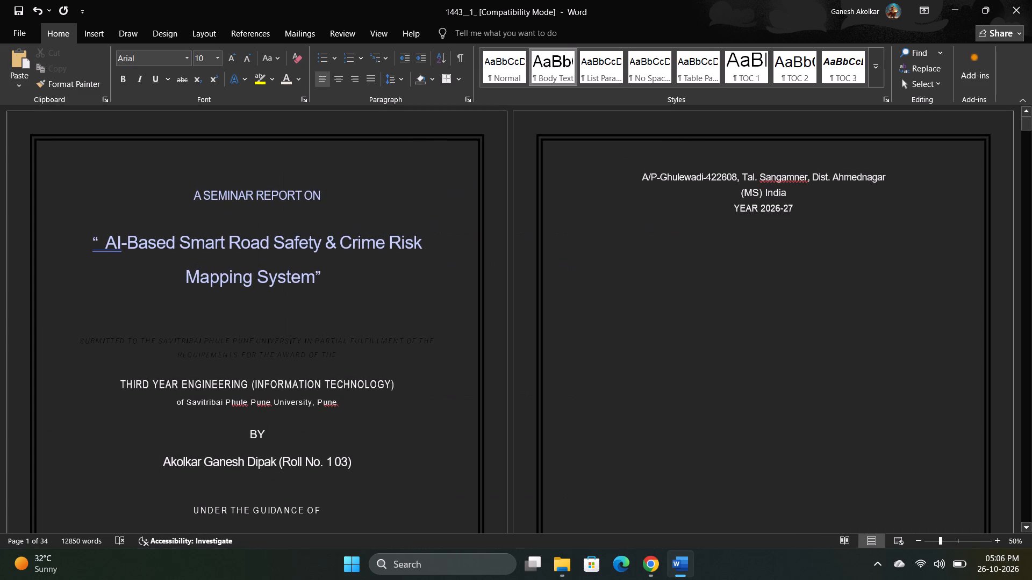
key("ctrl+equal")
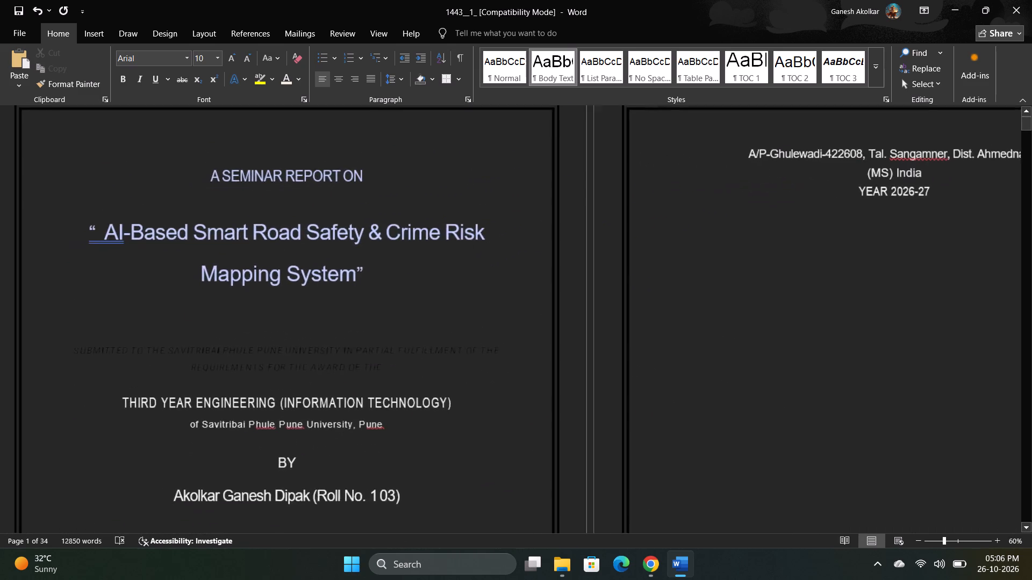
key("ctrl+equal")
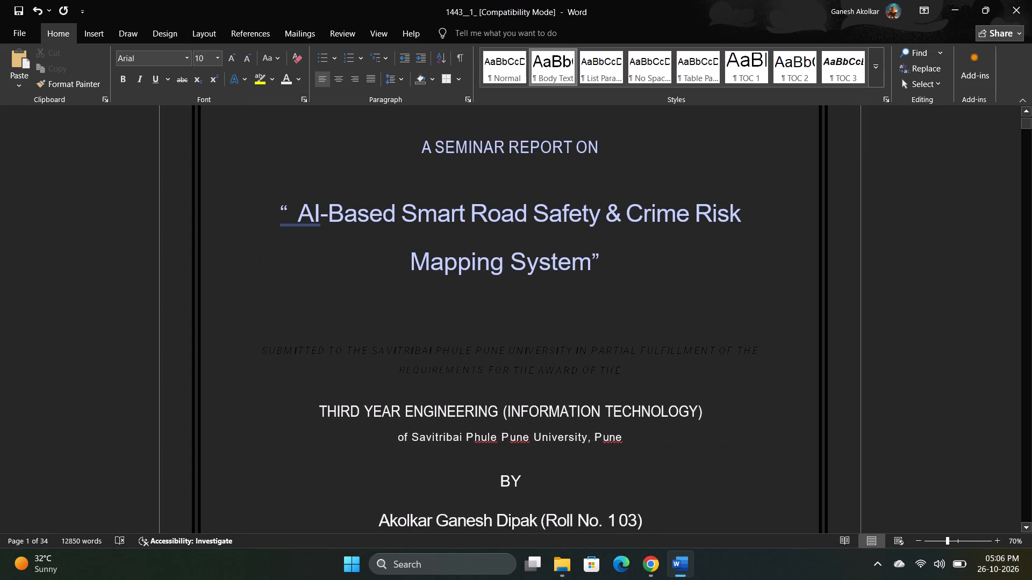
scroll(520, 332, "up", 4)
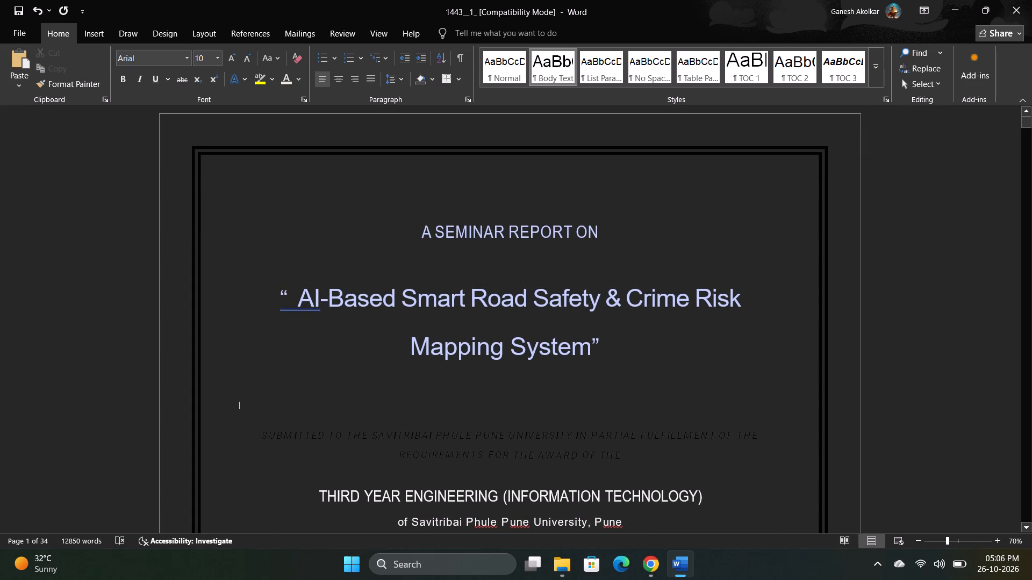
left_click_drag(270, 281, 625, 345)
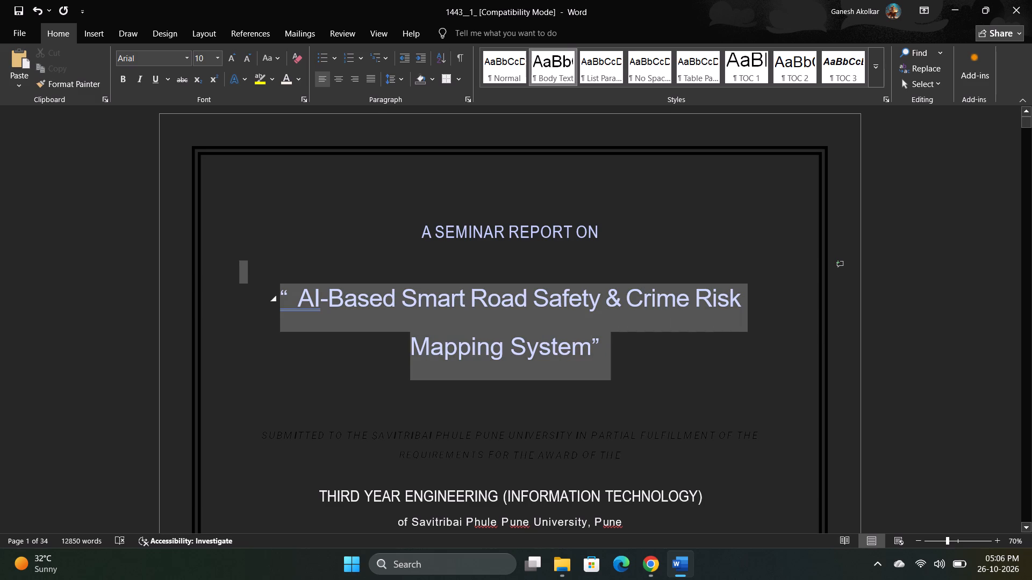
left_click_drag(625, 345, 635, 345)
left_click(696, 308)
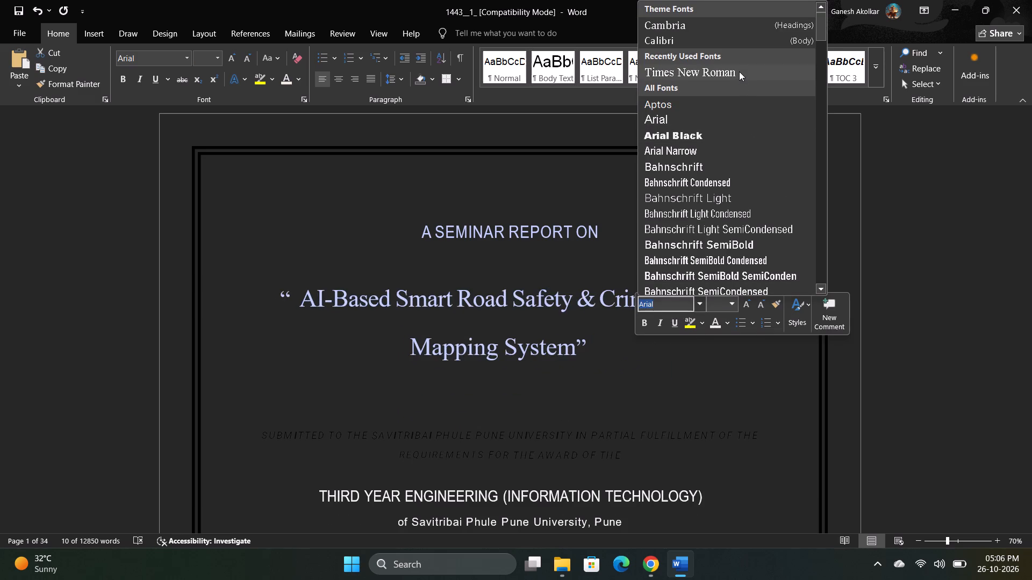
left_click(739, 71)
left_click(690, 355)
Change the student name and roll number line below "BY" on page 1 to Times New Roman.
scroll(690, 355, "down", 2)
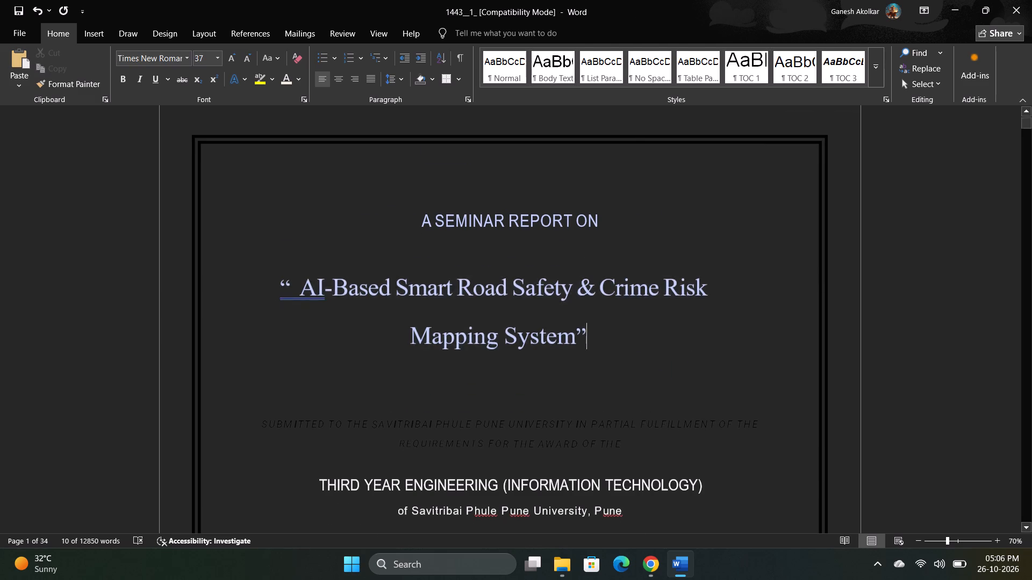
scroll(690, 355, "down", 2)
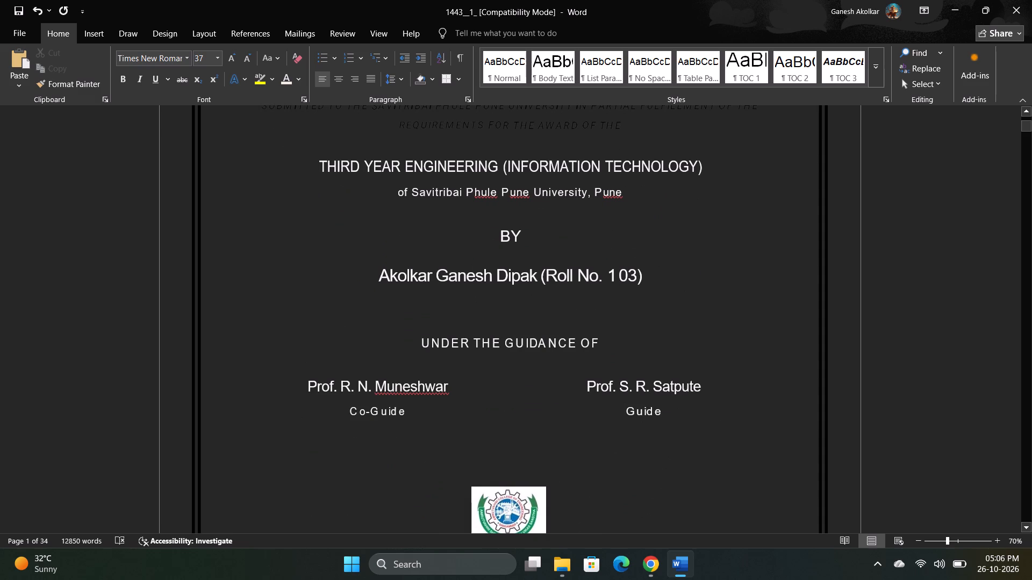
left_click_drag(371, 270, 385, 271)
left_click_drag(385, 271, 683, 278)
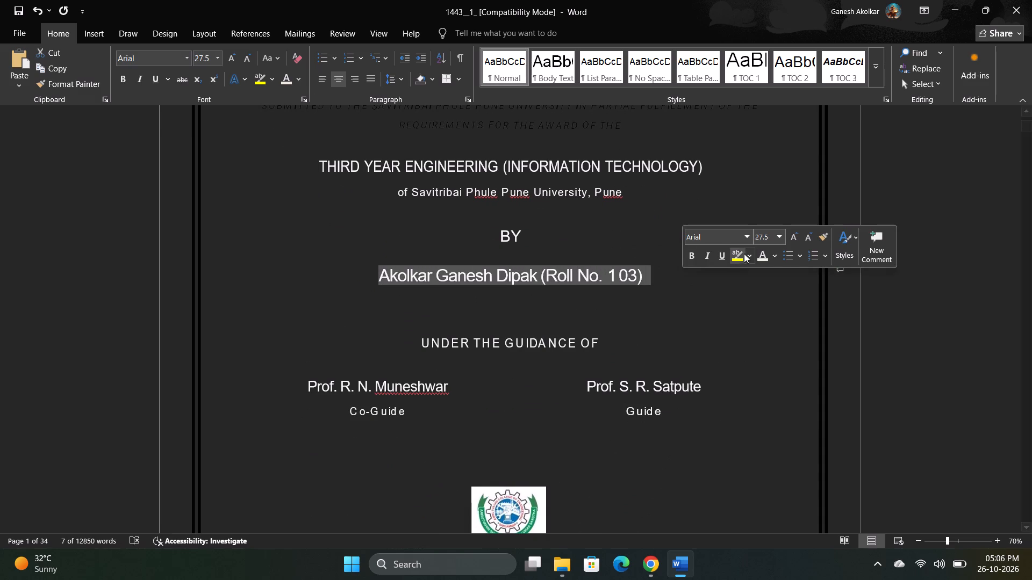
left_click(746, 243)
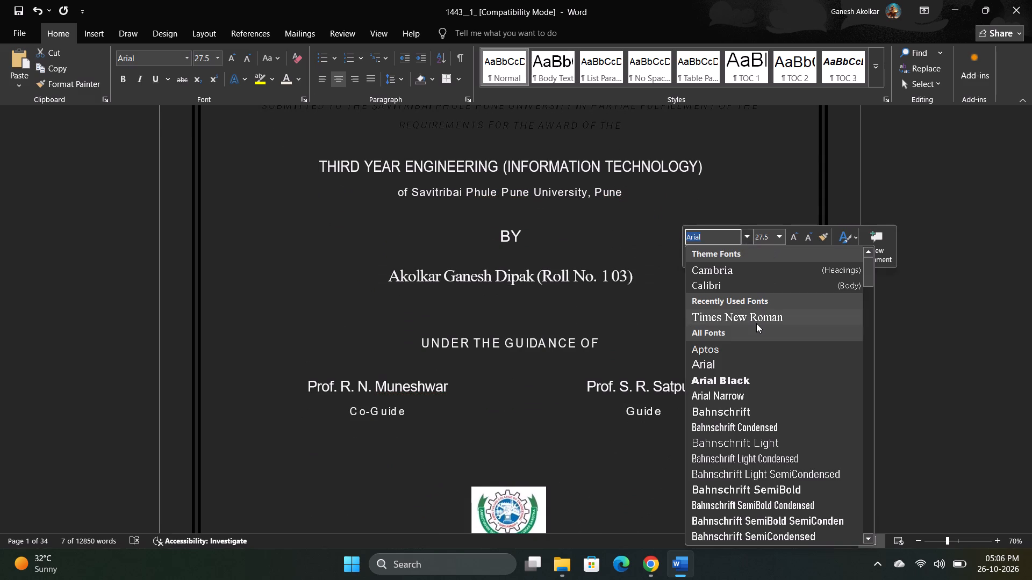
left_click(751, 310)
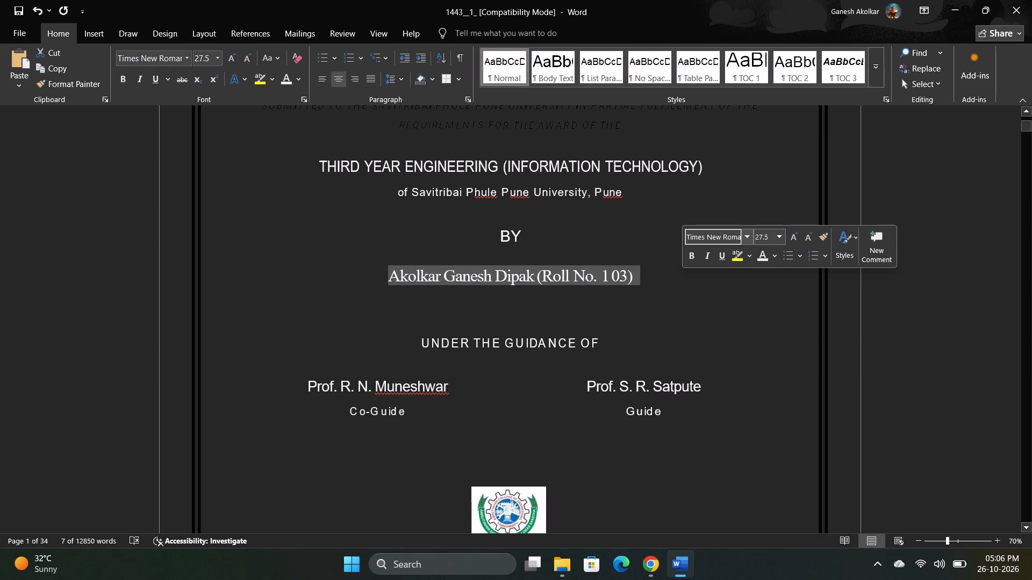
Set both professor names and their "Co-Guide" and "Guide" labels on page 1 to Times New Roman.
left_click_drag(307, 380, 385, 406)
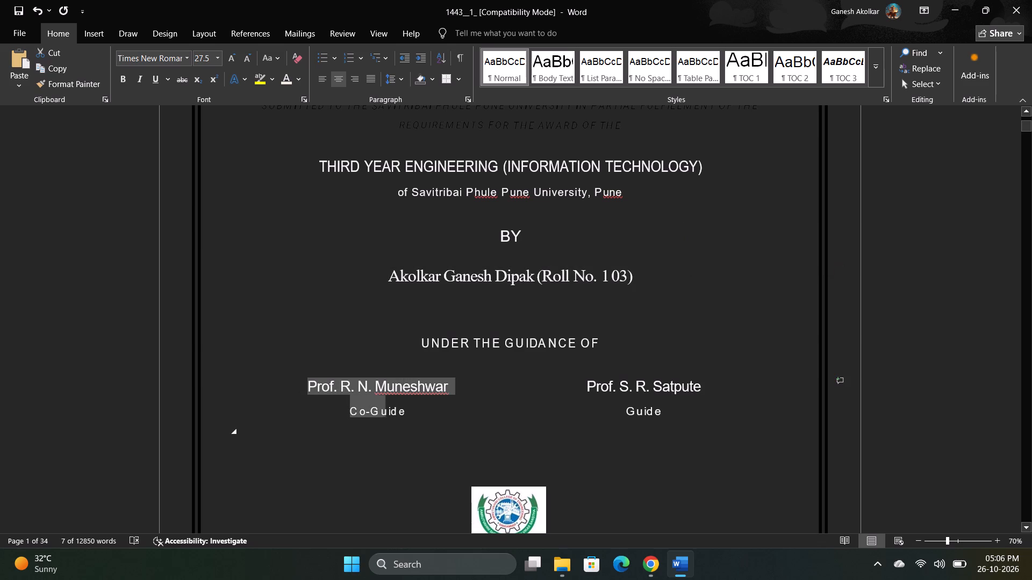
left_click_drag(385, 406, 413, 416)
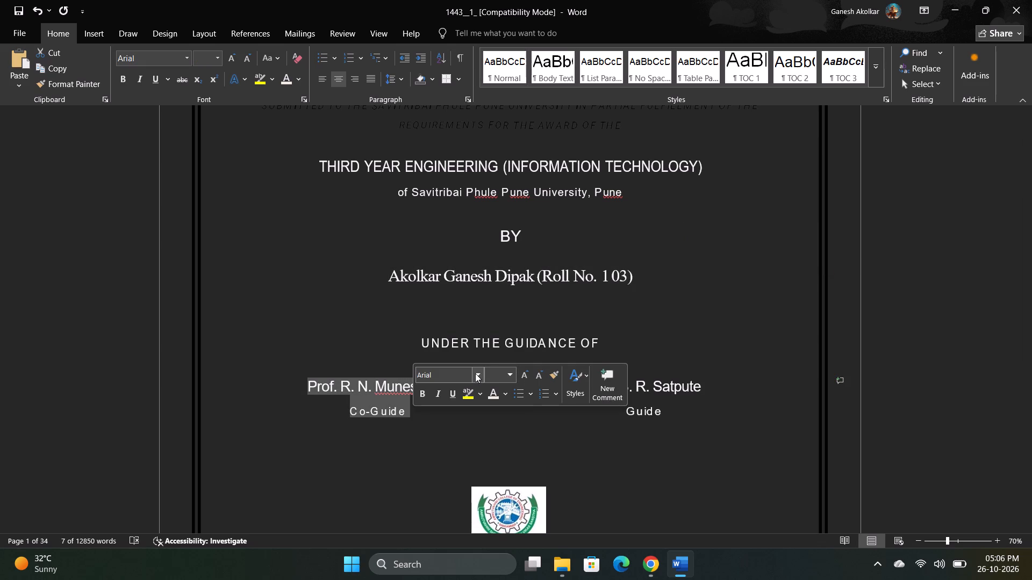
left_click(476, 373)
left_click(536, 75)
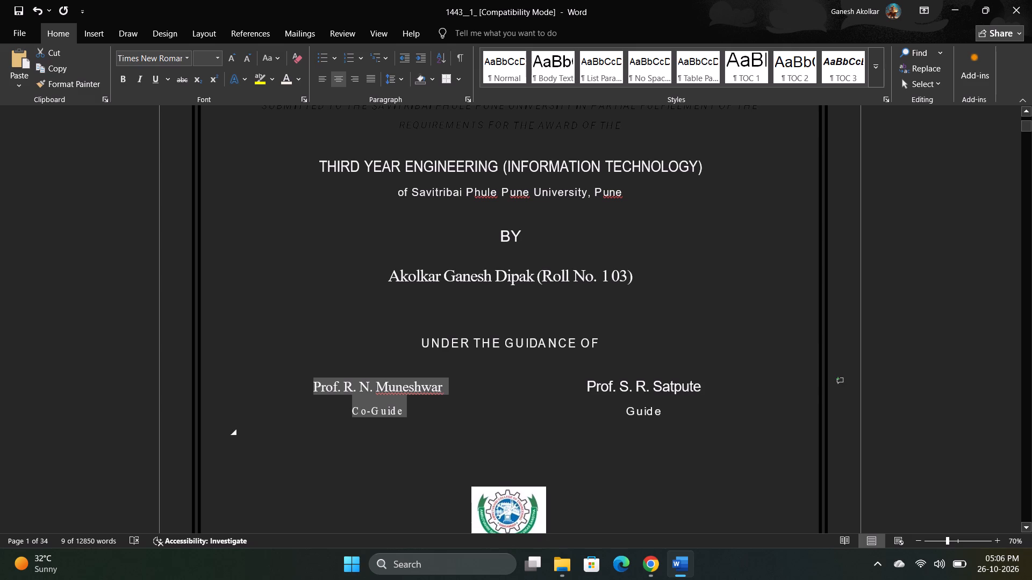
left_click_drag(588, 378, 650, 414)
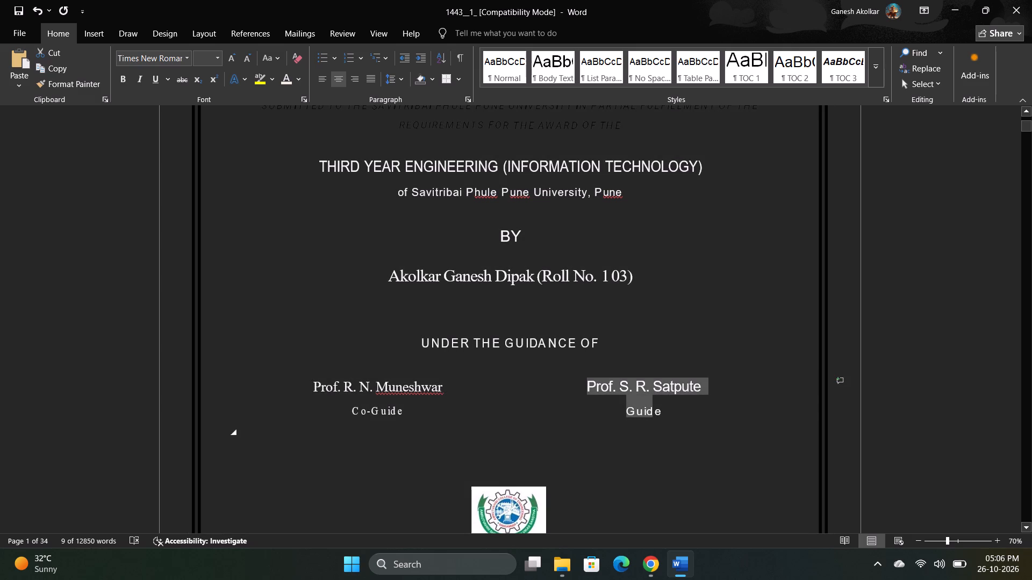
left_click_drag(650, 414, 660, 413)
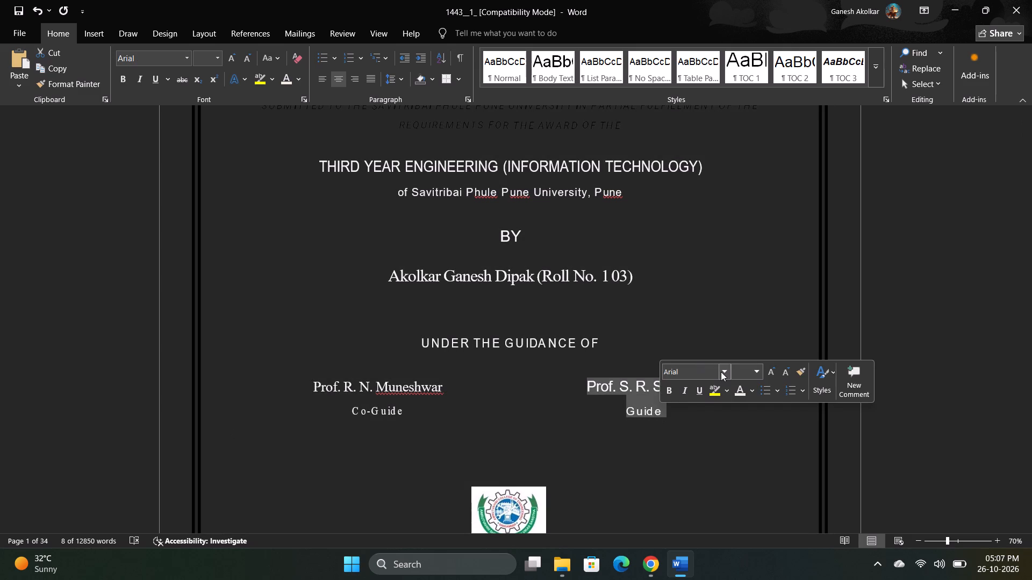
left_click(721, 372)
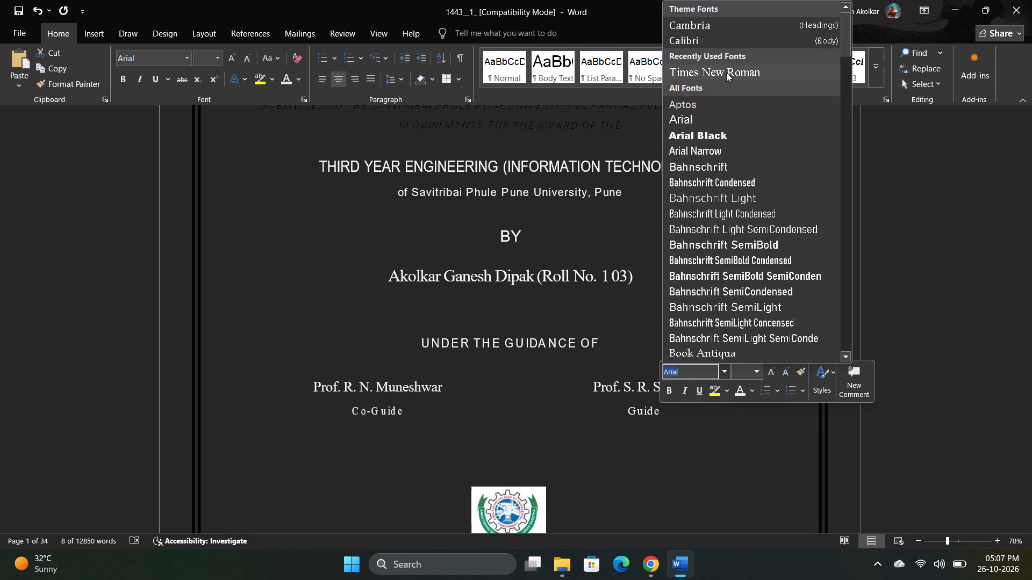
left_click(726, 73)
left_click(602, 407)
Delete blank lines between the college logo and "DEPARTMENT OF INFORMATION TECHNOLOGY" on page 1.
scroll(602, 407, "down", 3)
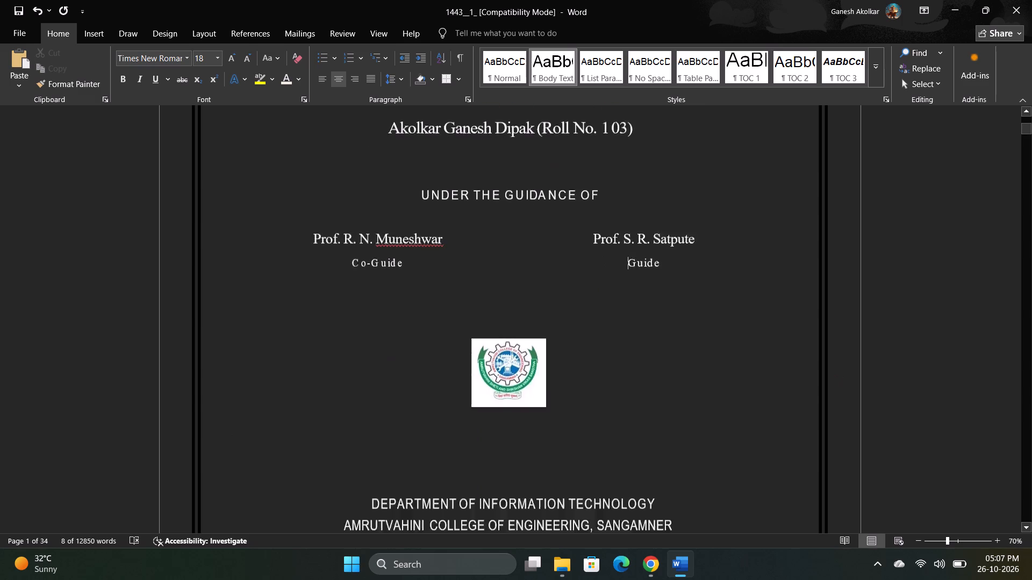
left_click(453, 292)
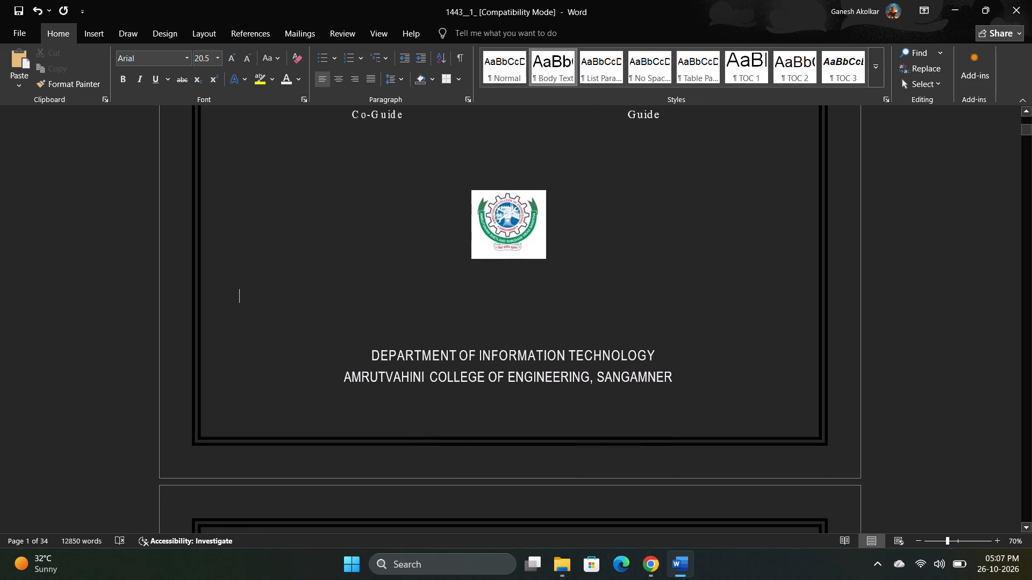
key("BackSpace")
key("BackSpace")
key("BackSpace")
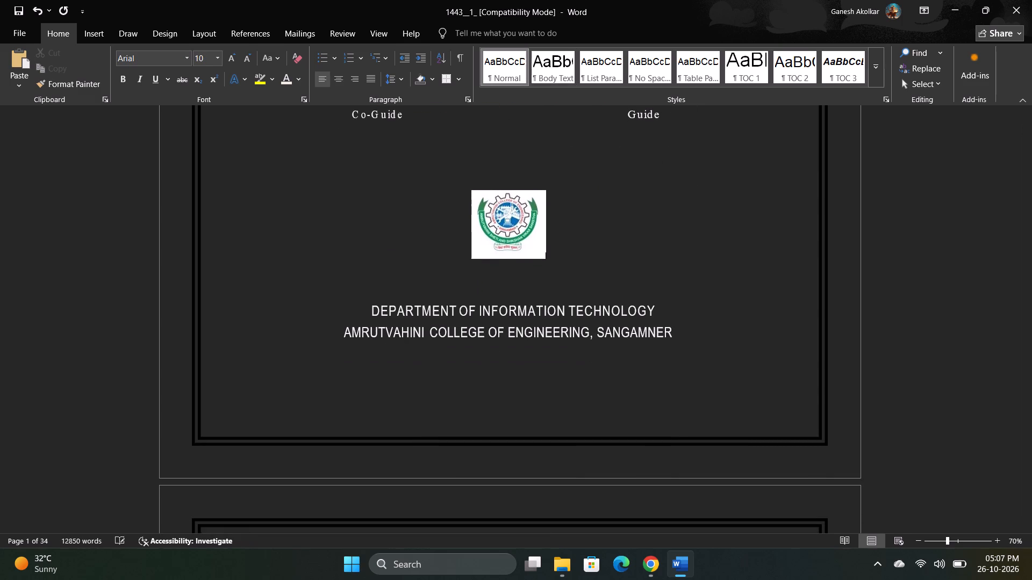
Remove blank lines between the "Co-Guide" and "Guide" labels and the college logo on page 1.
scroll(453, 292, "right", 1)
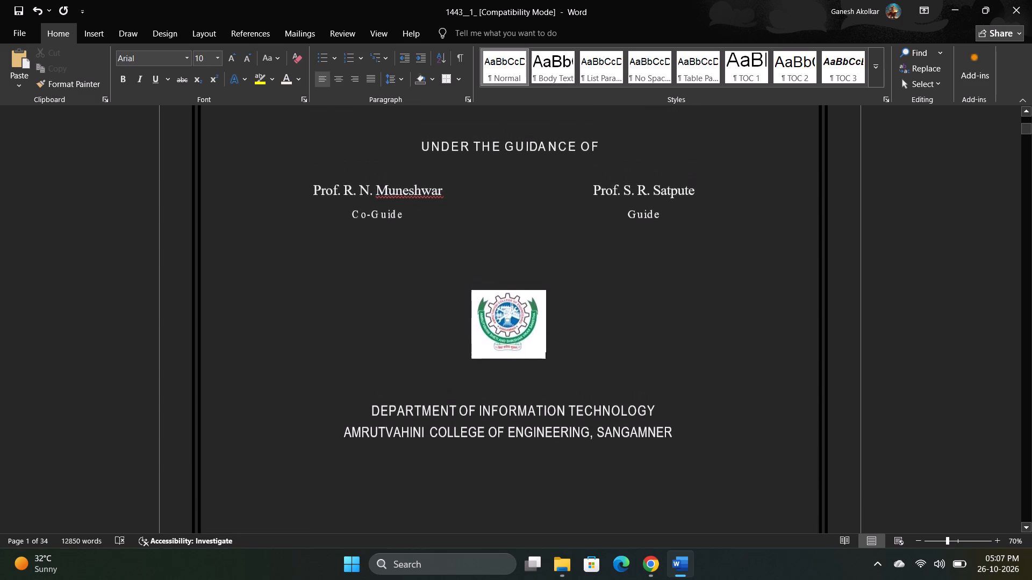
scroll(453, 292, "right", 1)
scroll(453, 292, "up", 1)
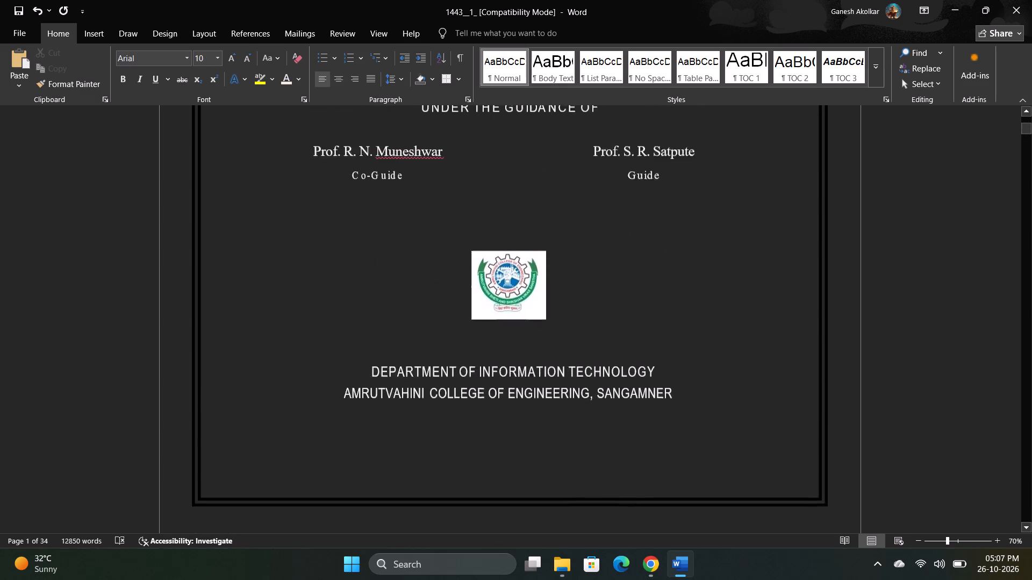
scroll(453, 292, "up", 1)
left_click(441, 265)
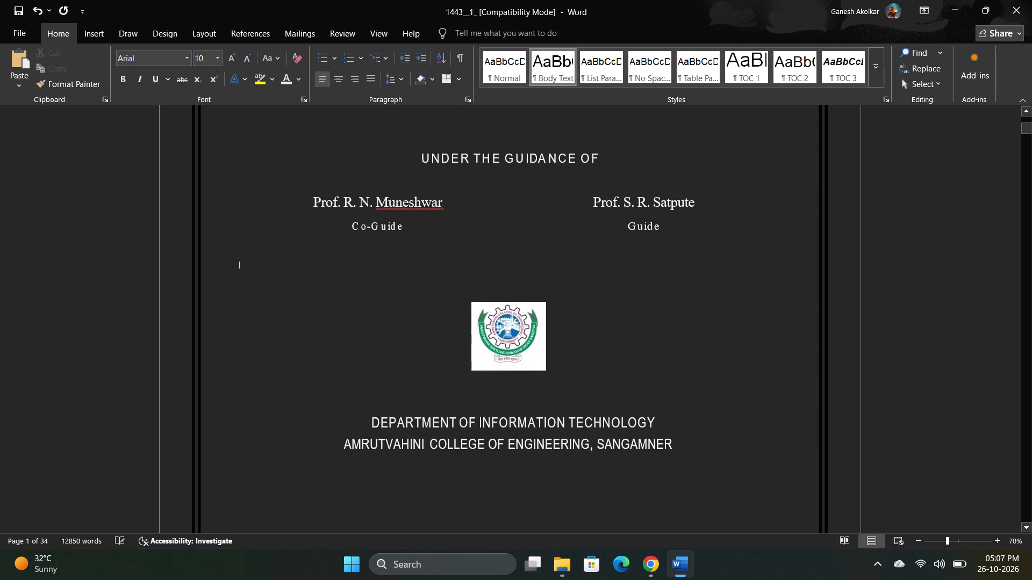
key("BackSpace")
key("BackSpace")
key("BackSpace")
key("BackSpace")
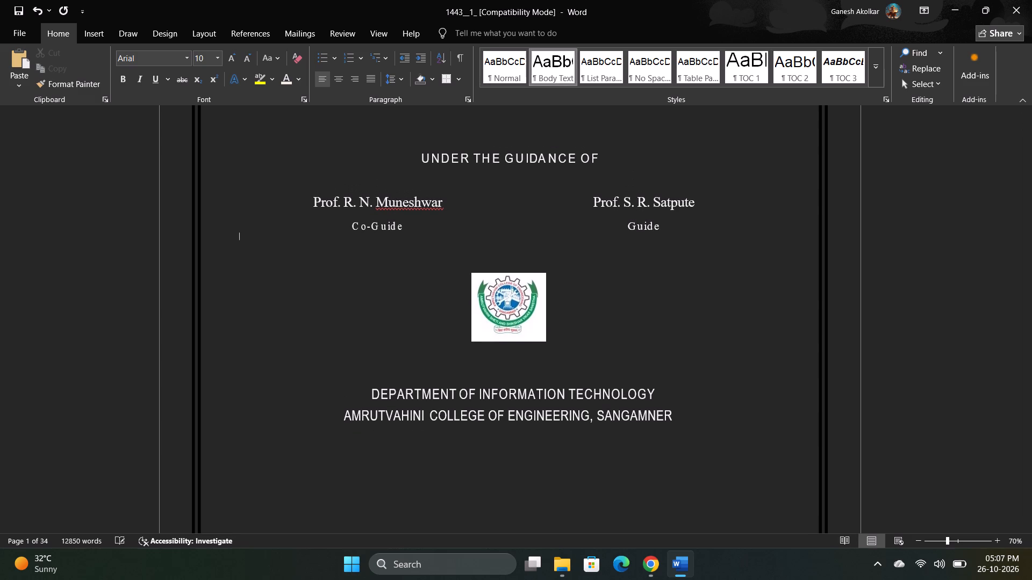
key("BackSpace")
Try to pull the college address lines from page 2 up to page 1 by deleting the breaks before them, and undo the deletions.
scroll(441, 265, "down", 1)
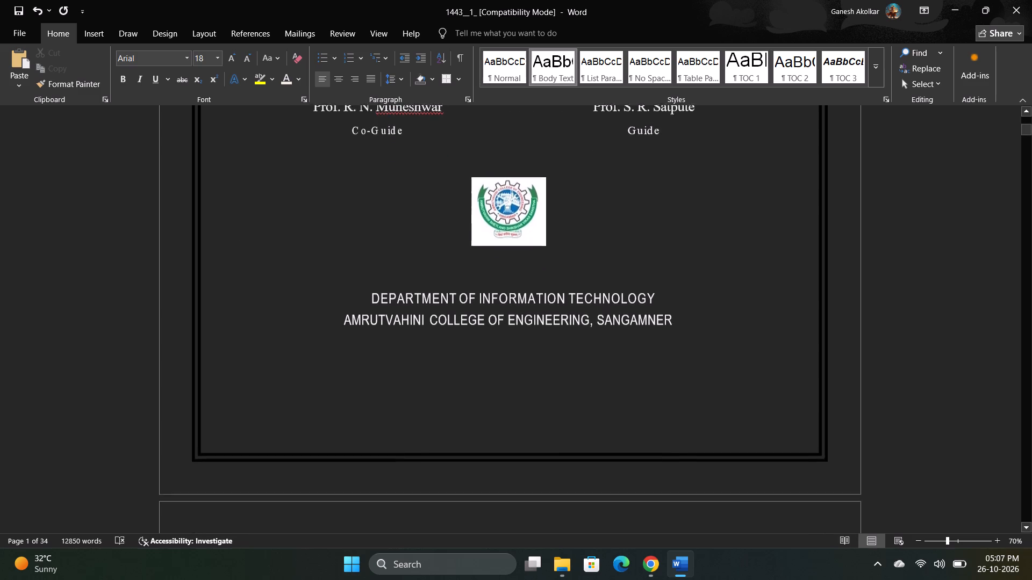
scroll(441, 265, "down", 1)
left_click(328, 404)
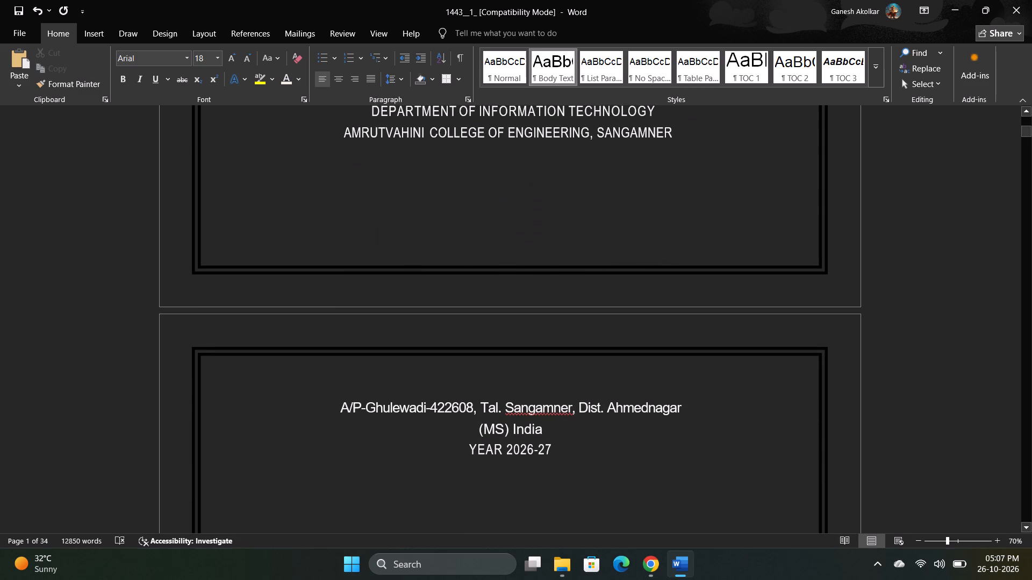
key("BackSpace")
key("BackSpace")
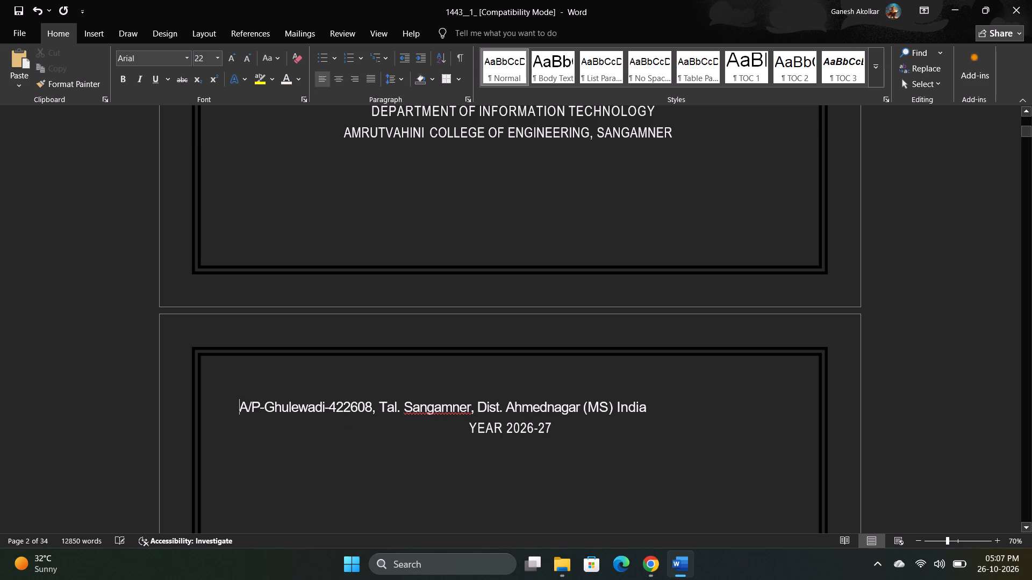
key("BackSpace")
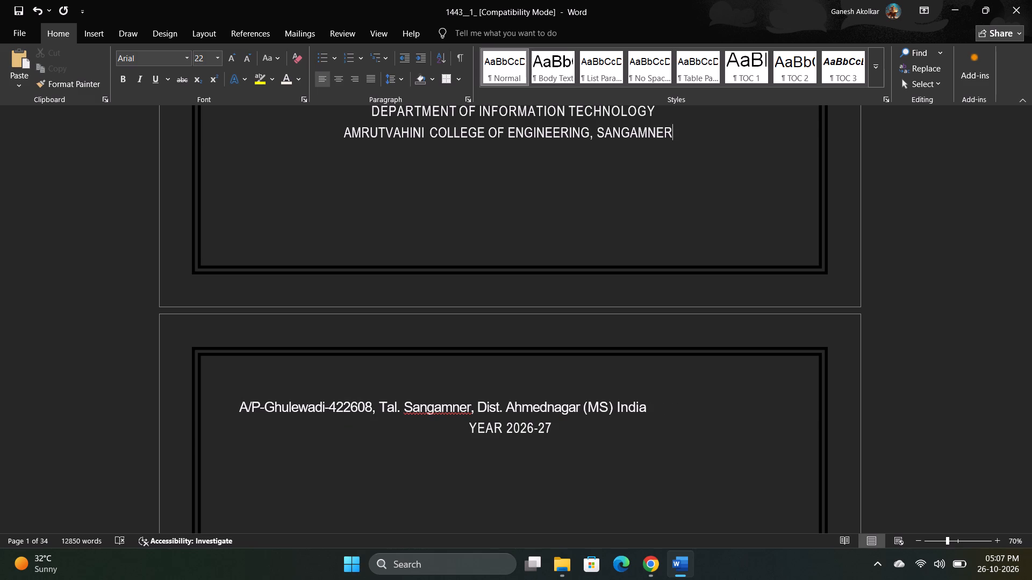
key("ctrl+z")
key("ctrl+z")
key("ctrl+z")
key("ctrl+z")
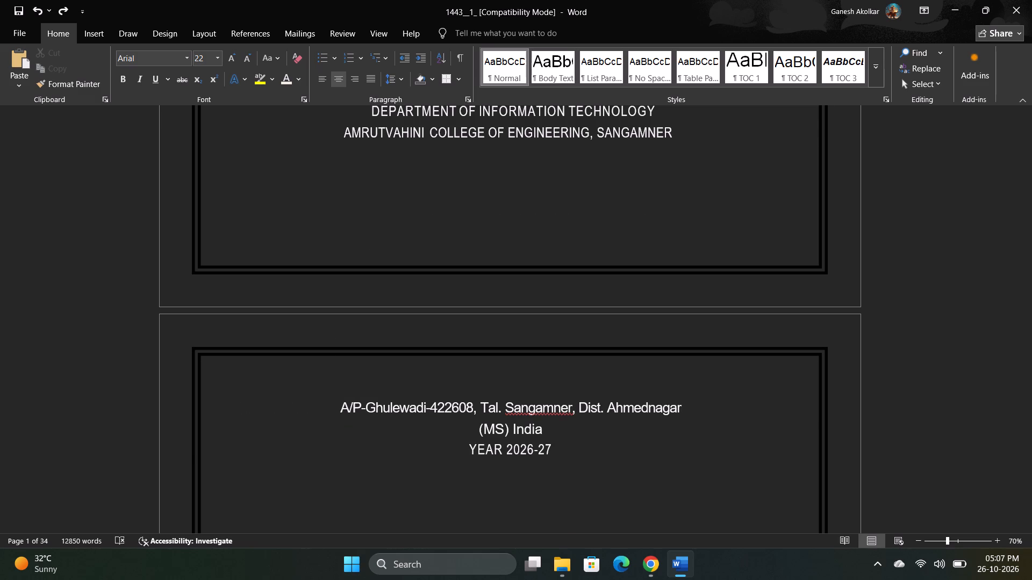
Insert a new empty line below "AMRUTVAHINI COLLEGE OF ENGINEERING, SANGAMNER" on page 1.
scroll(328, 404, "down", 5)
scroll(328, 404, "up", 1)
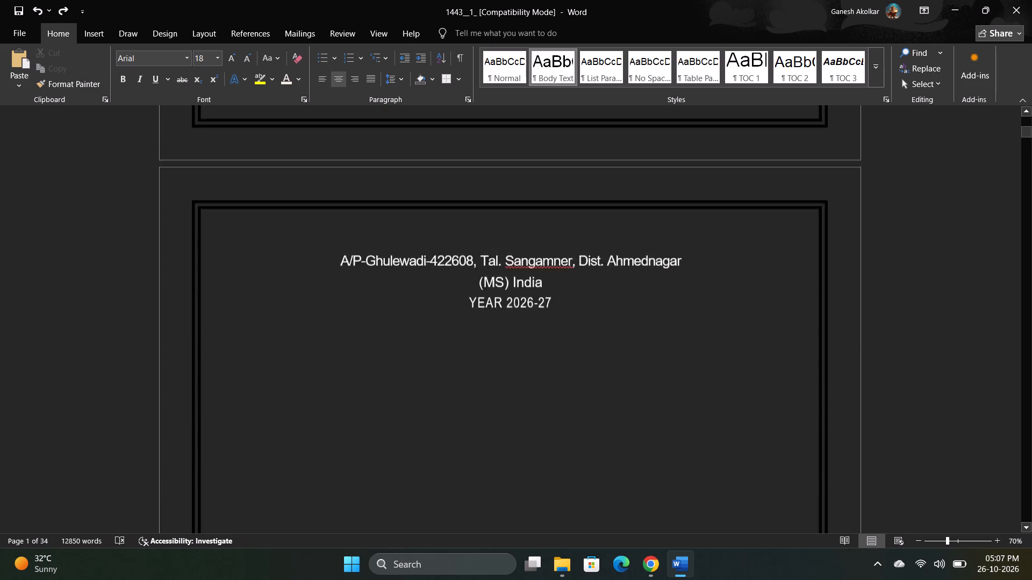
scroll(328, 404, "up", 3)
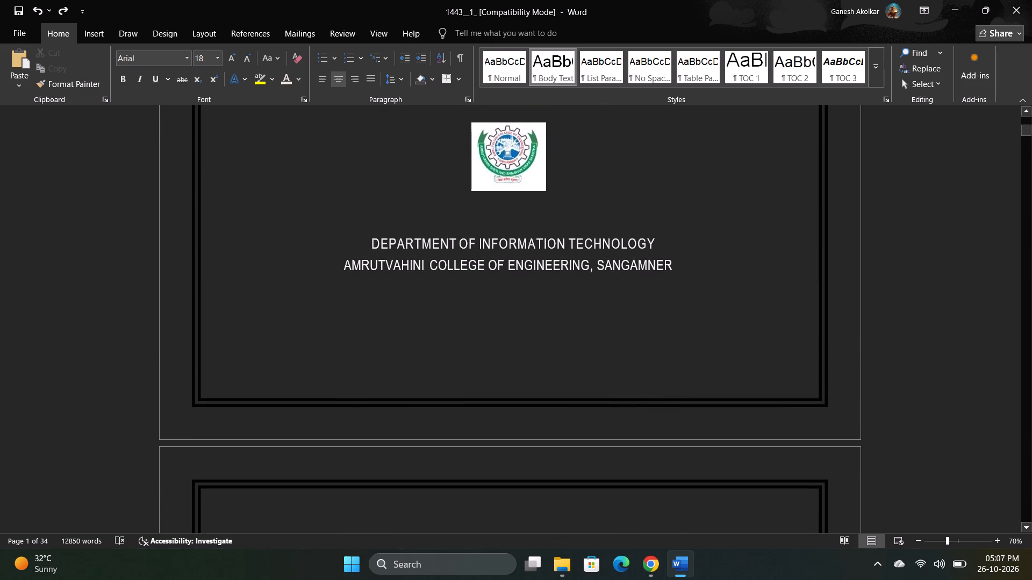
left_click(694, 272)
key("Return")
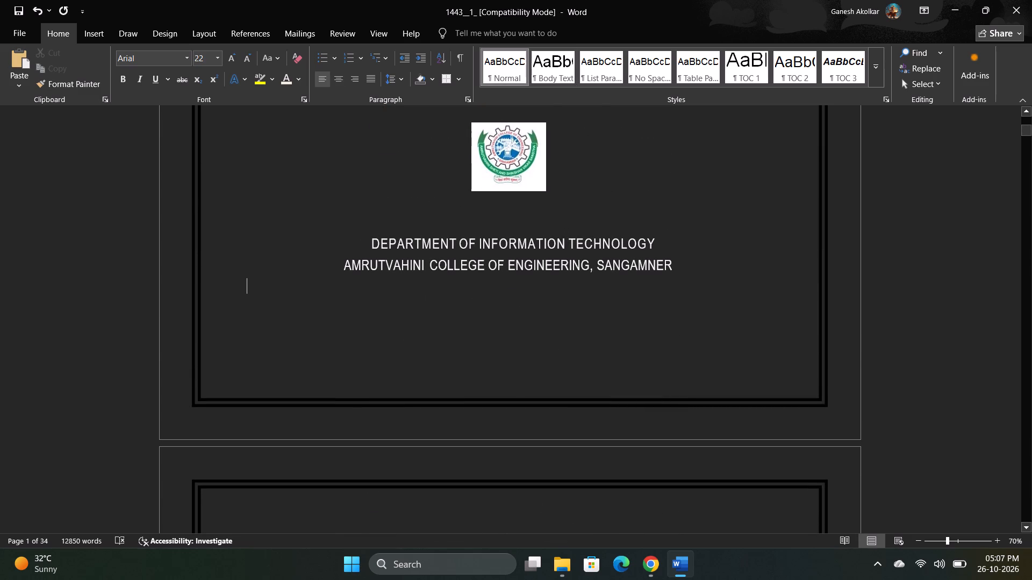
scroll(641, 328, "down", 2)
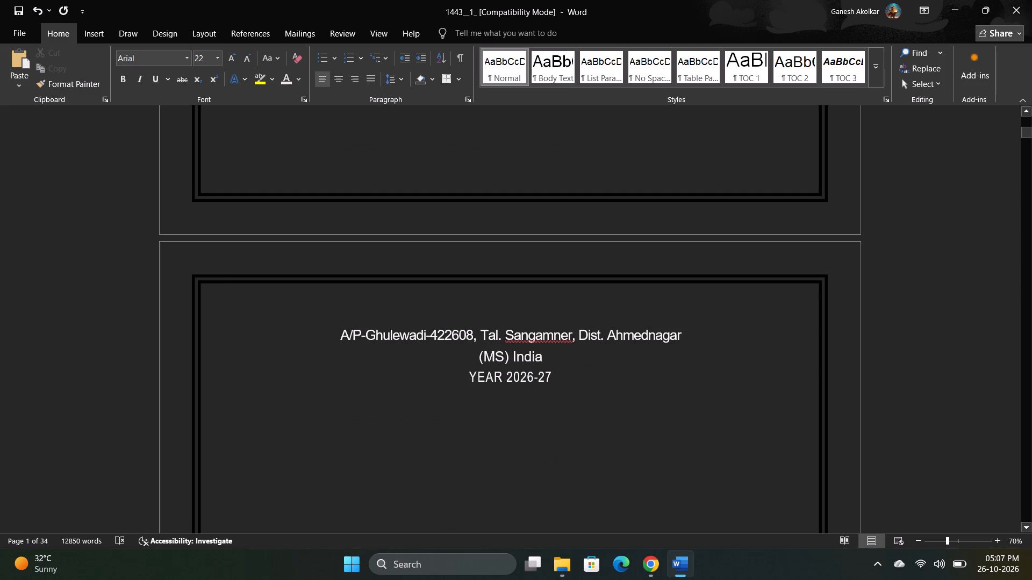
Copy the college address lines and "YEAR 2026-27" from page 2 and paste them below "AMRUTVAHINI COLLEGE OF ENGINEERING, SANGAMNER" on page 1.
left_click_drag(340, 336, 552, 369)
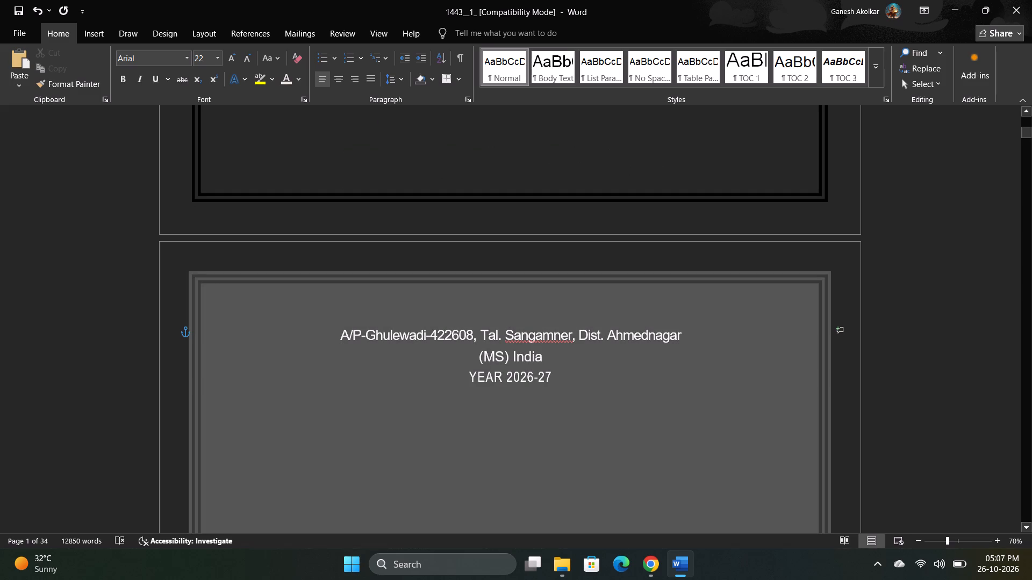
left_click_drag(552, 369, 464, 342)
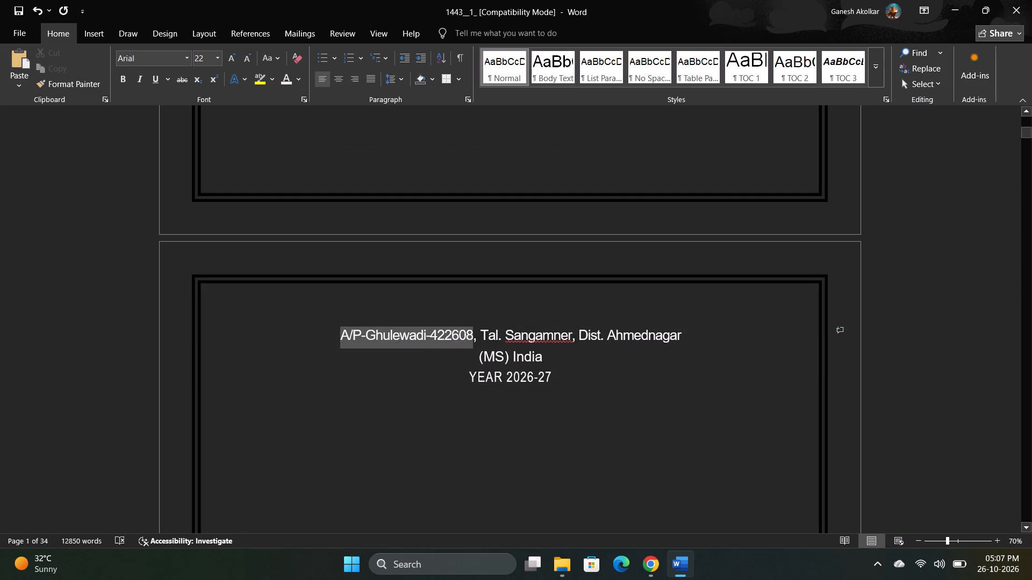
left_click_drag(464, 342, 546, 377)
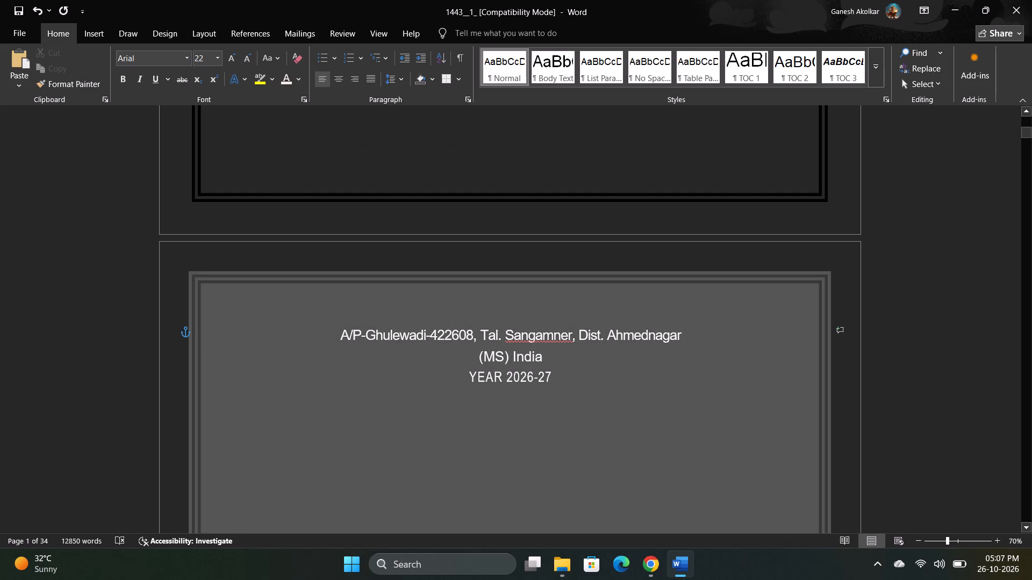
left_click_drag(546, 377, 550, 378)
key("ctrl+c")
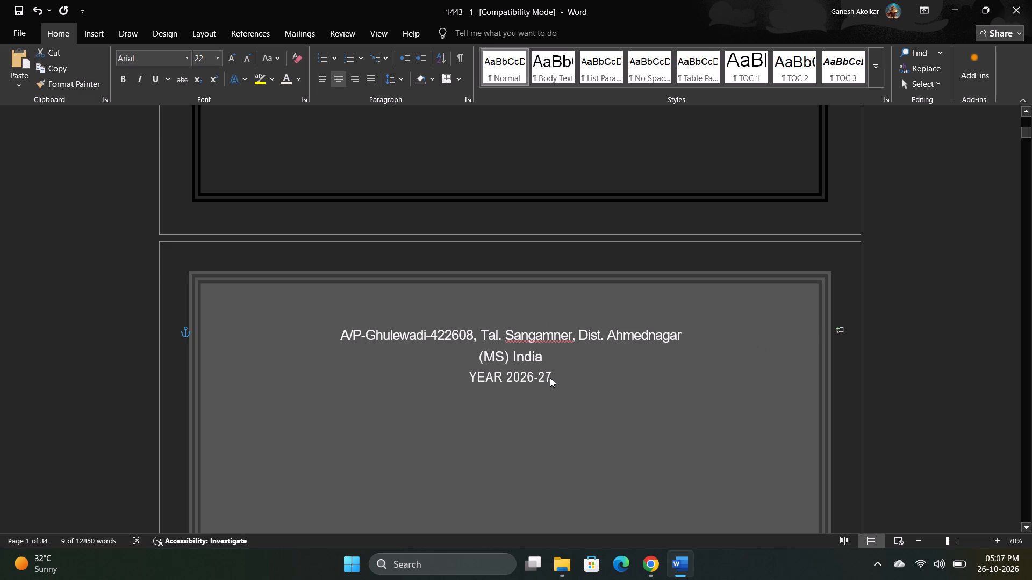
scroll(550, 378, "up", 3)
left_click(685, 250)
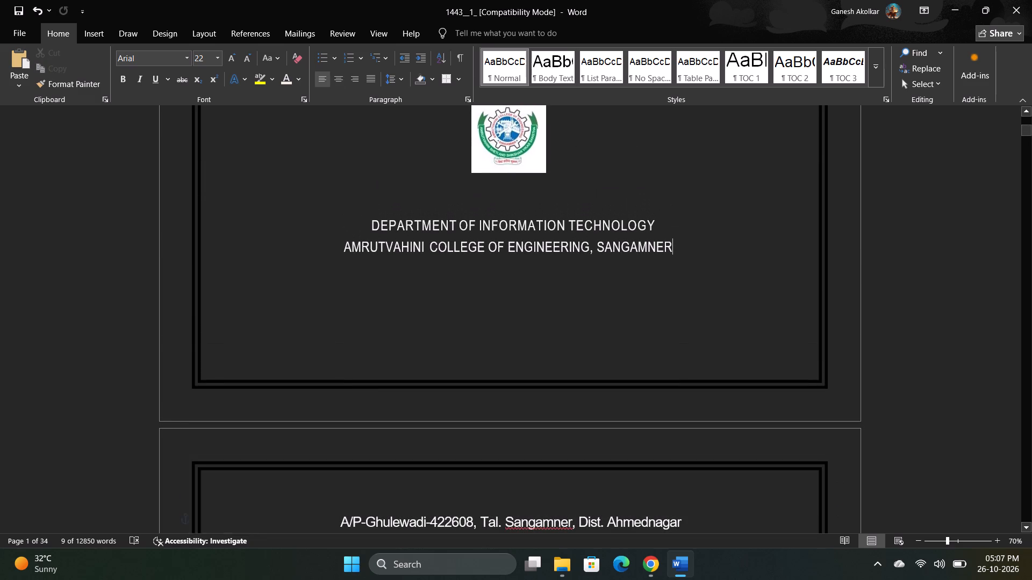
key("Return")
key("ctrl+v")
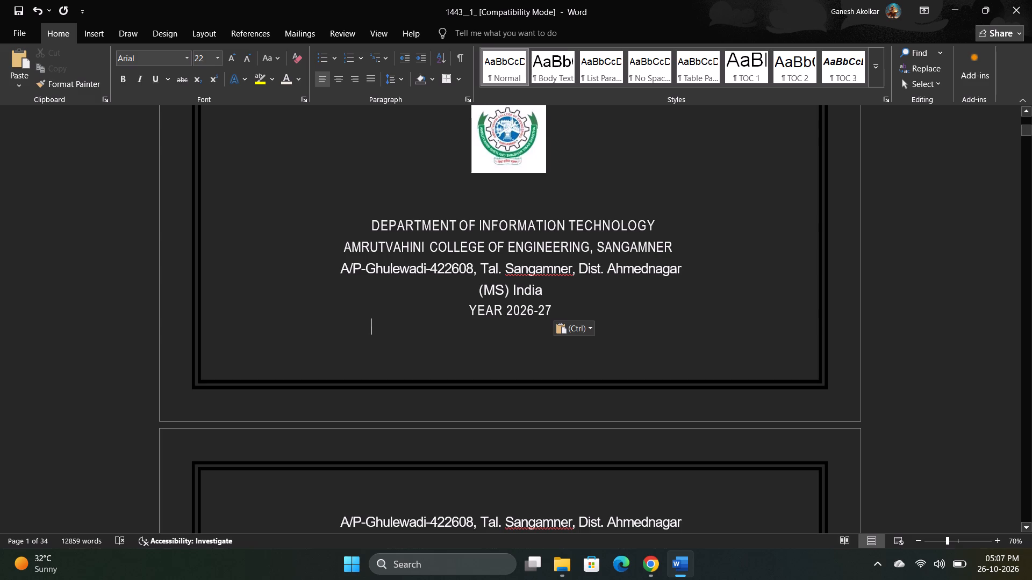
Review the title page's layout and check the font of the "A SEMINAR REPORT ON" heading.
scroll(688, 257, "up", 1)
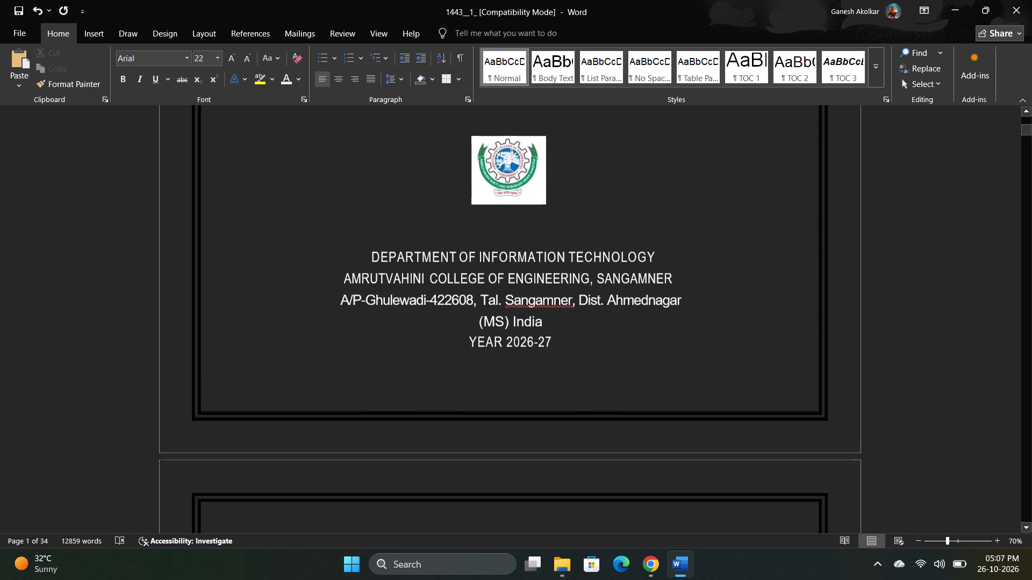
scroll(688, 257, "up", 6)
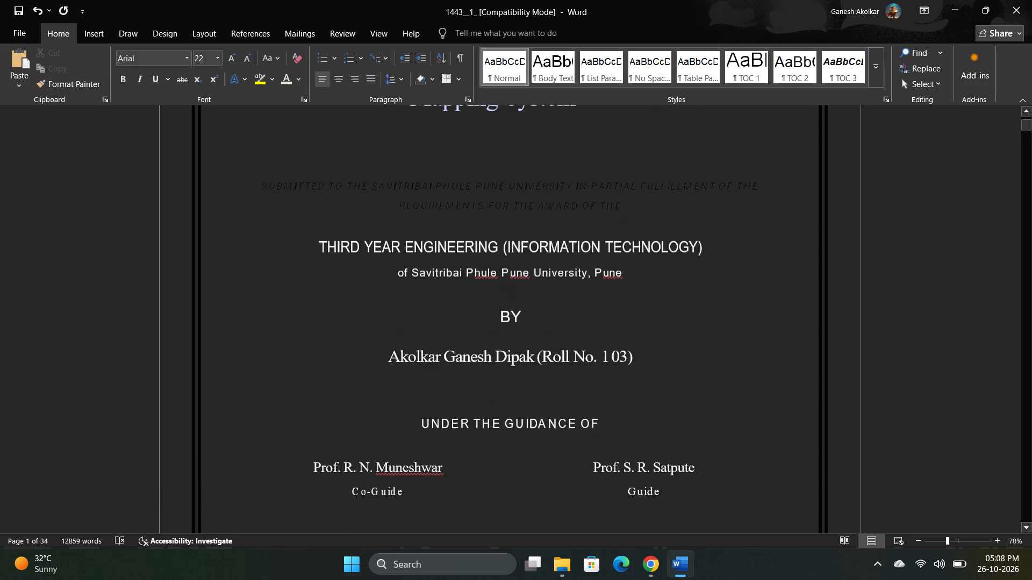
scroll(688, 257, "up", 4)
scroll(688, 257, "down", 1)
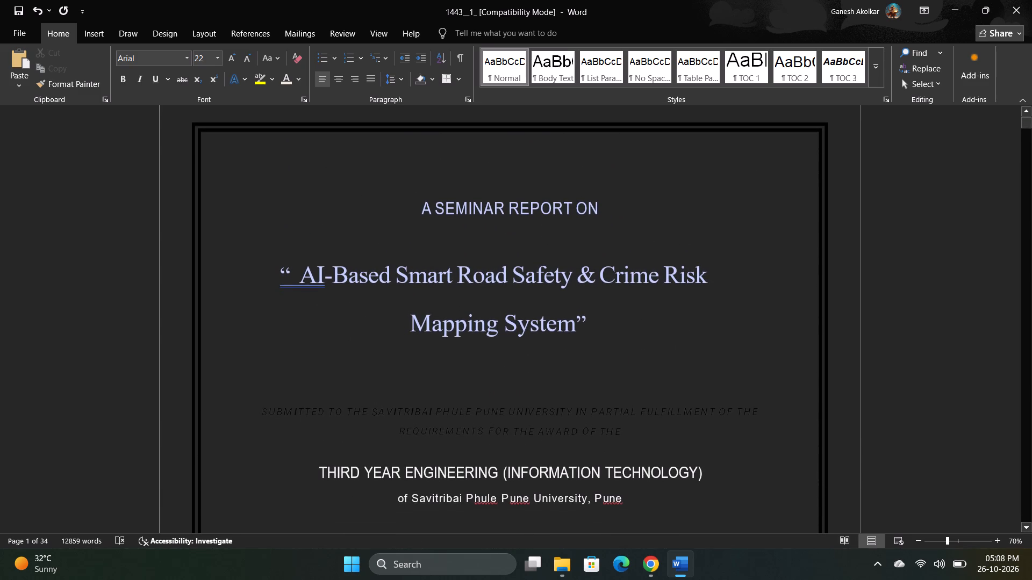
scroll(688, 257, "down", 1)
double_click(558, 208)
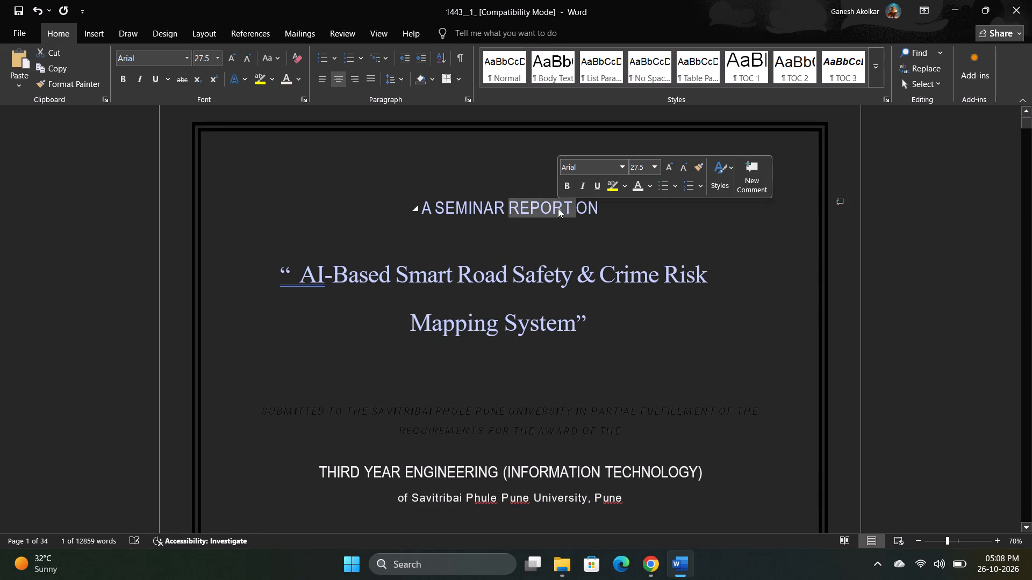
left_click(556, 244)
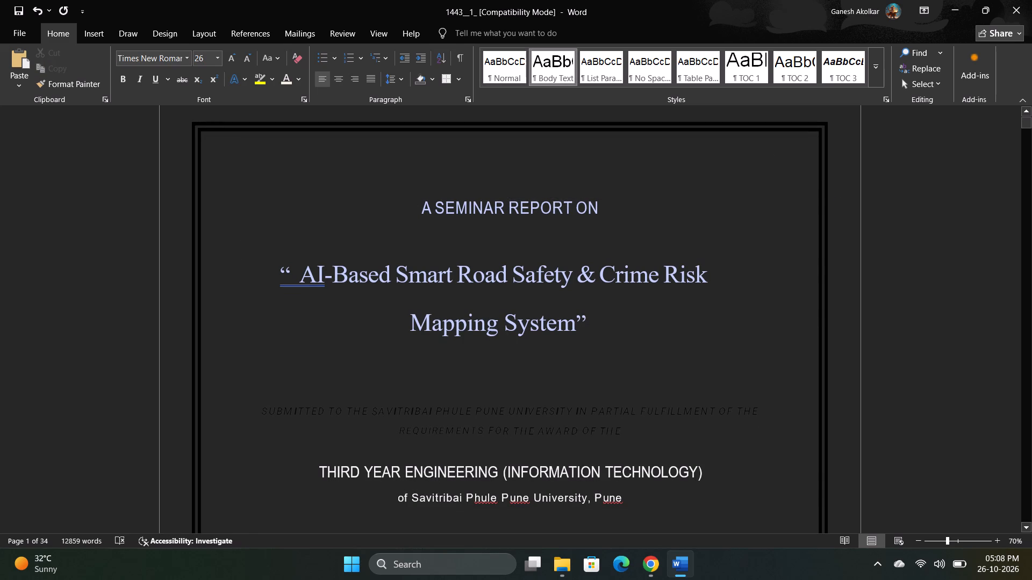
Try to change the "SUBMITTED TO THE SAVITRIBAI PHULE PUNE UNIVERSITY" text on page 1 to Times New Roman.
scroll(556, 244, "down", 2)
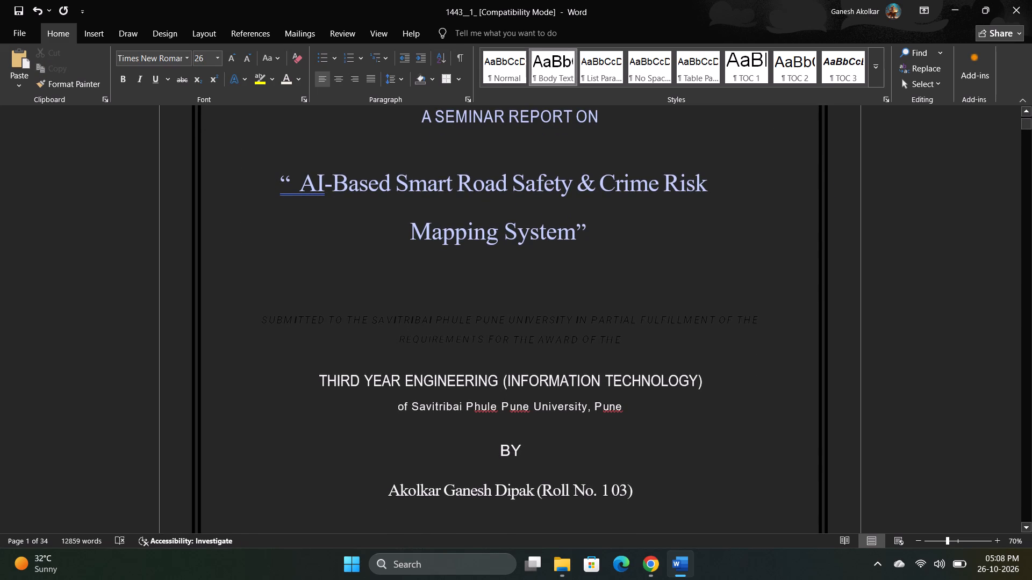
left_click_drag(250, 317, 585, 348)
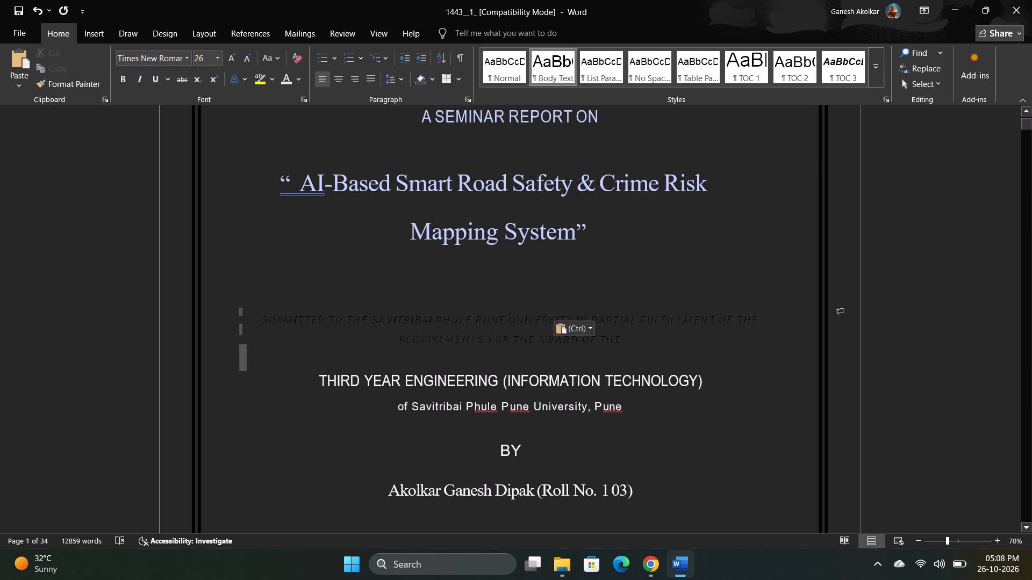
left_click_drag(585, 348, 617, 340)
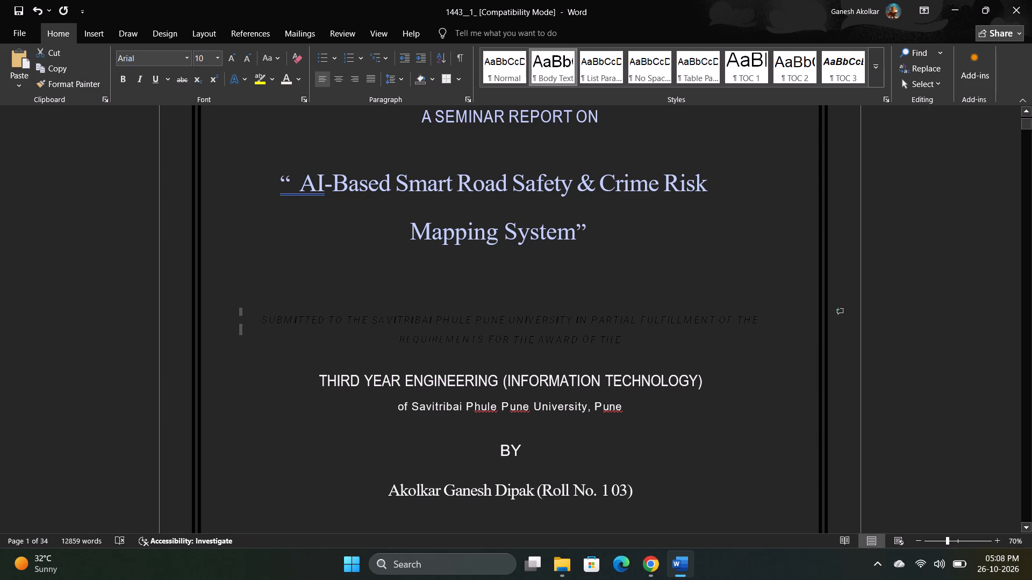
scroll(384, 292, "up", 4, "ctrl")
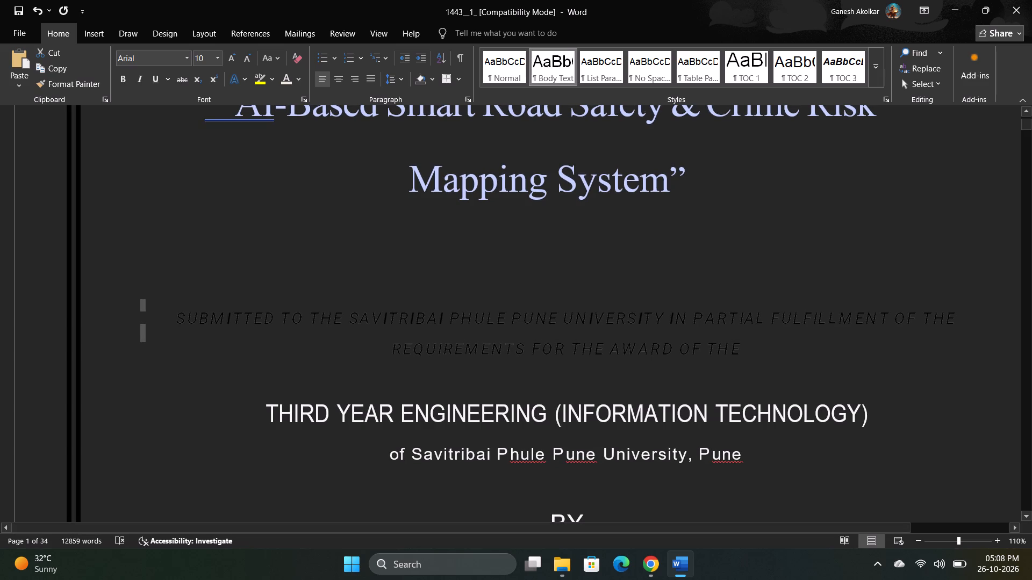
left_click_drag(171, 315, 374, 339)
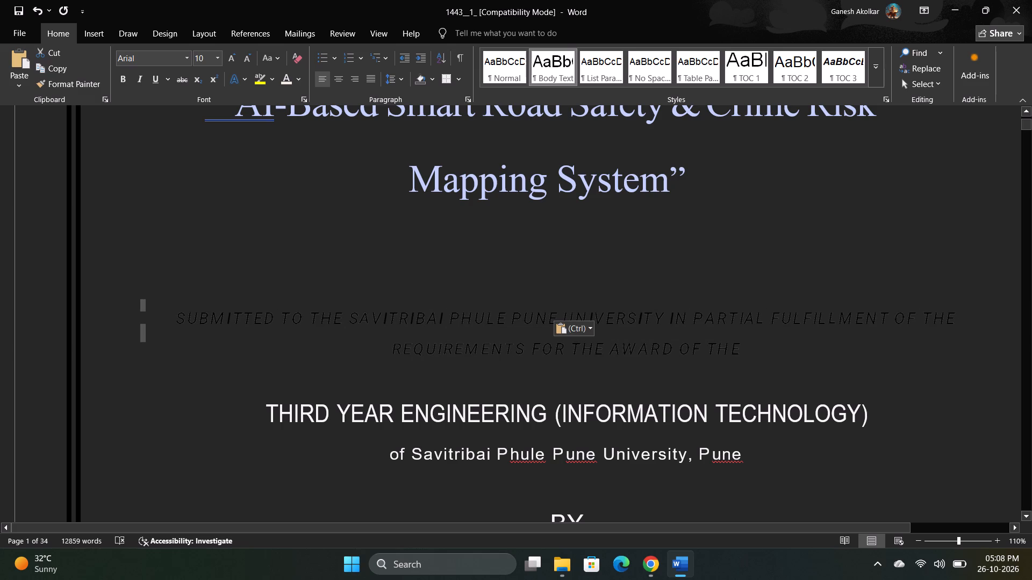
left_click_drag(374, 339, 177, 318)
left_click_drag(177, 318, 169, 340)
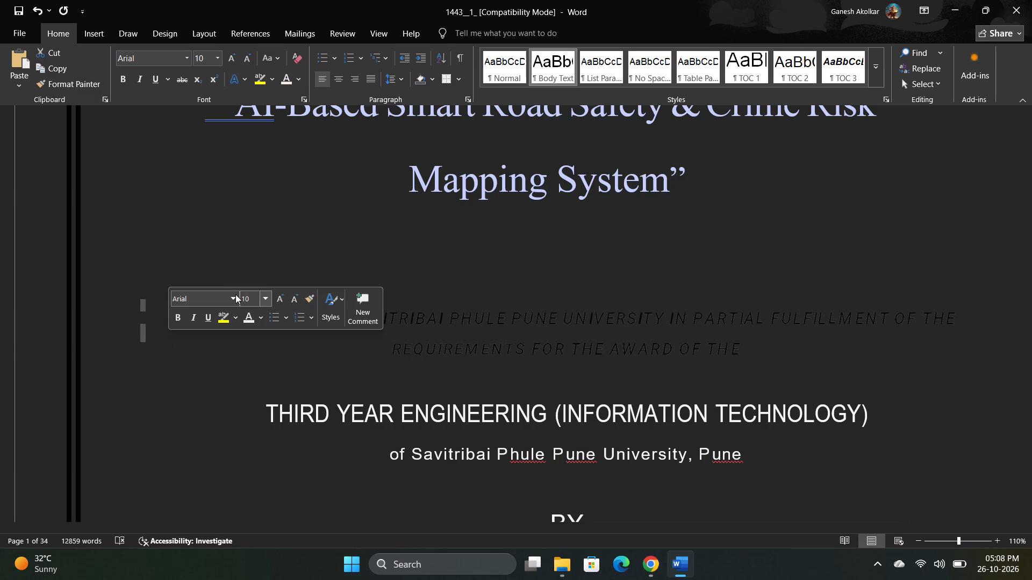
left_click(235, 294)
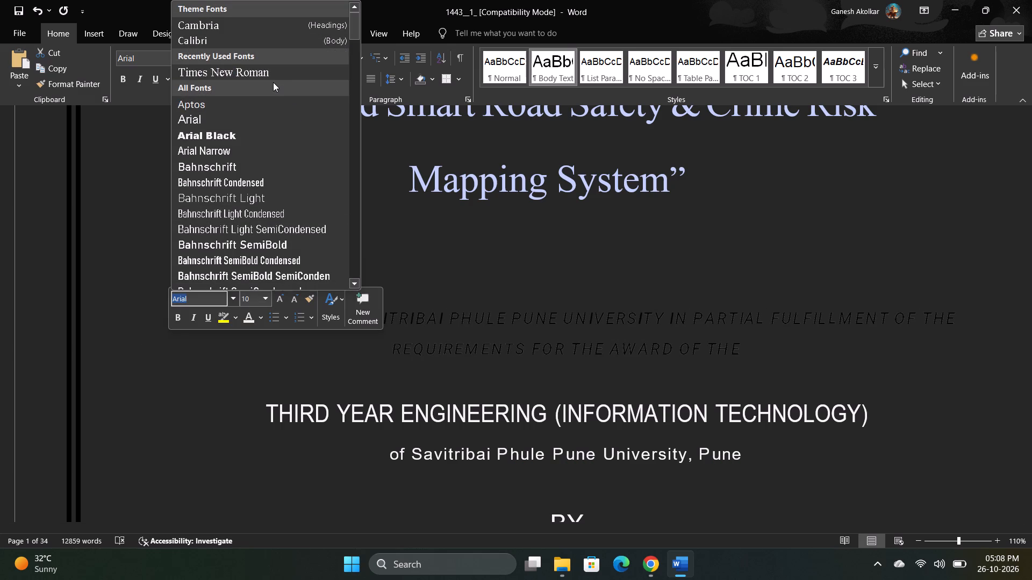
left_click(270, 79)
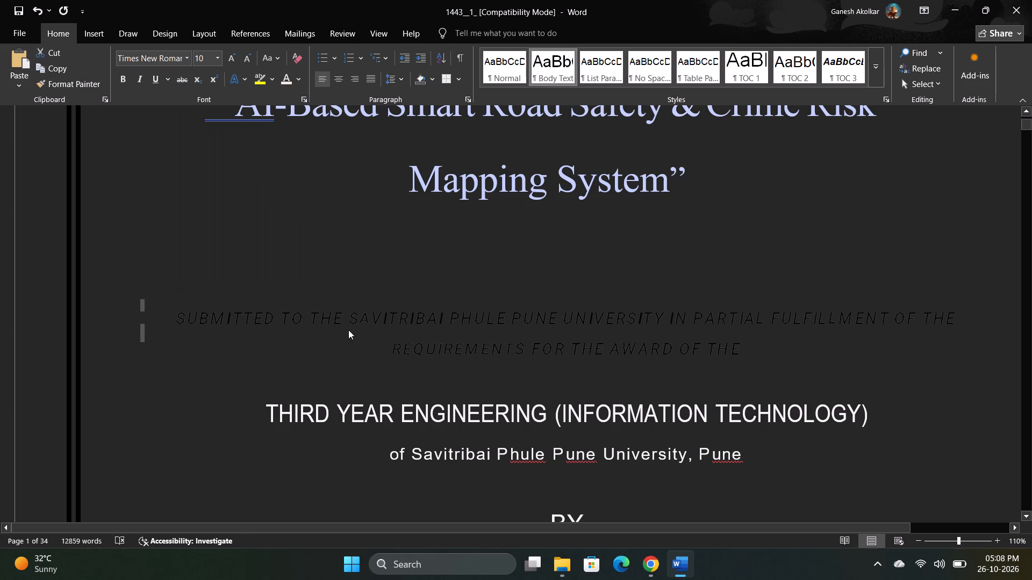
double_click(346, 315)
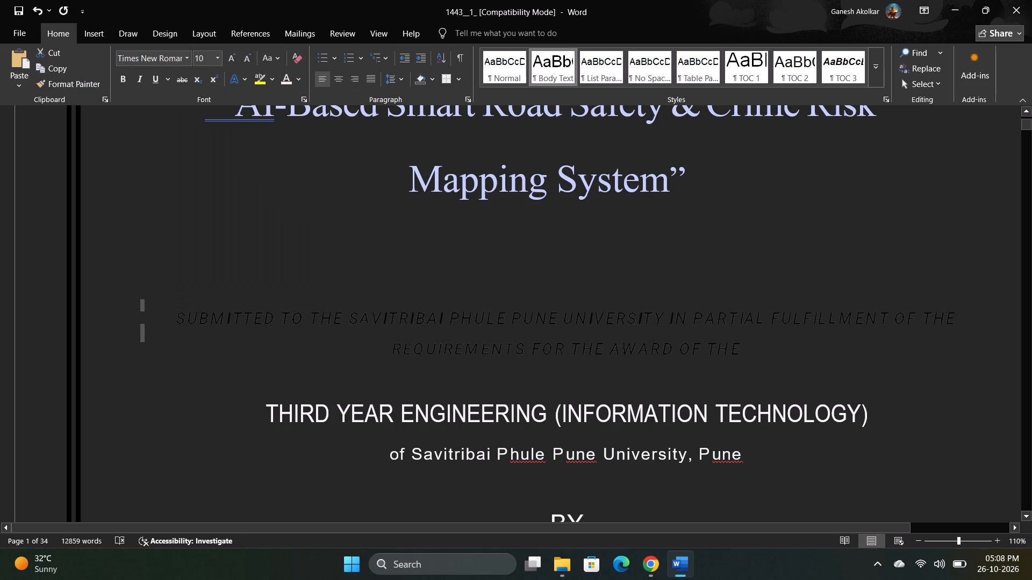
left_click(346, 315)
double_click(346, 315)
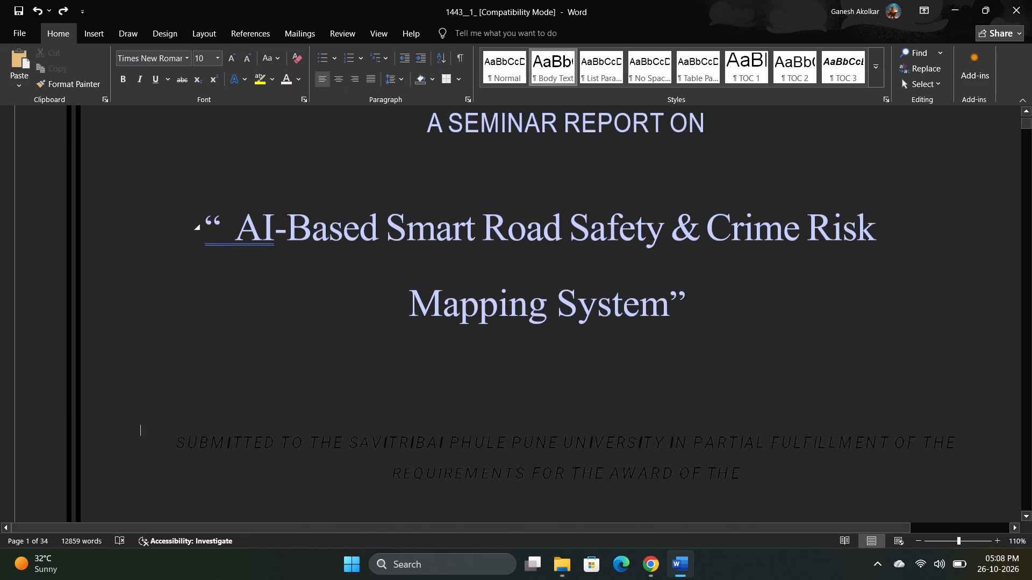
Delete the duplicated college address lines and the "YEAR 2026" text from the top of page 2.
scroll(346, 315, "down", 1)
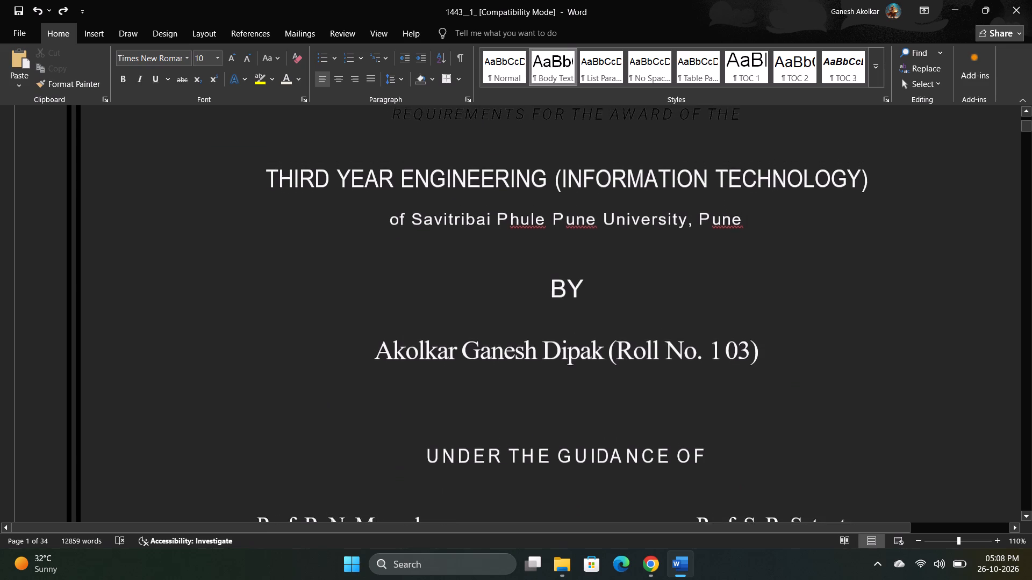
scroll(346, 315, "down", 1)
scroll(346, 315, "up", 1)
scroll(346, 315, "down", 1)
scroll(346, 315, "down", 4, "ctrl")
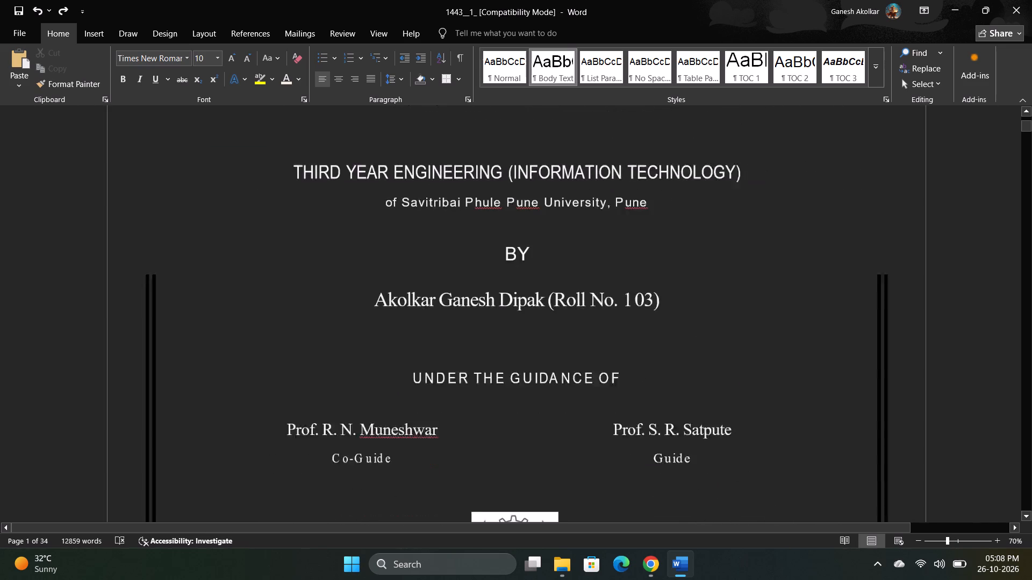
key("Down")
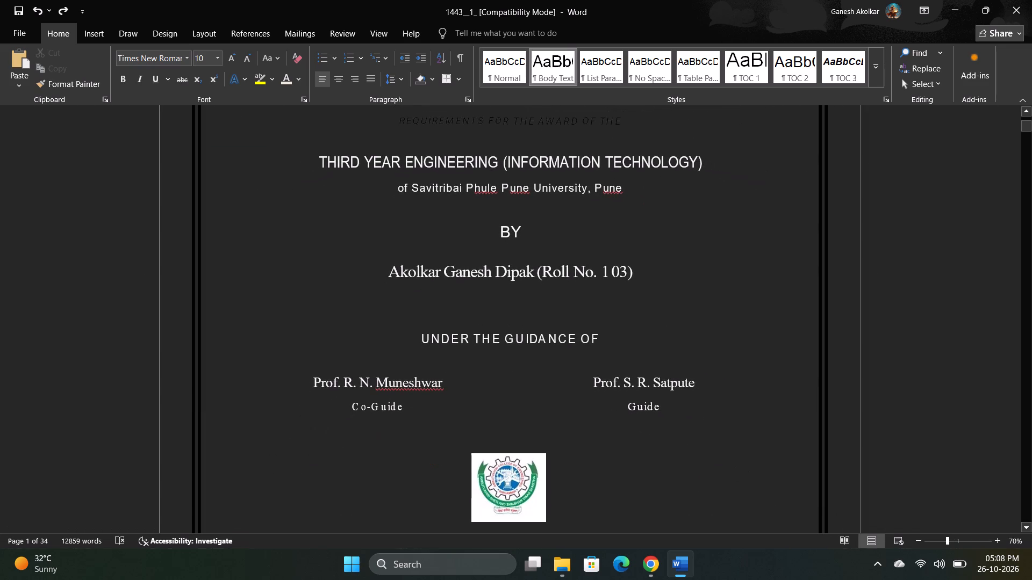
scroll(346, 315, "down", 7)
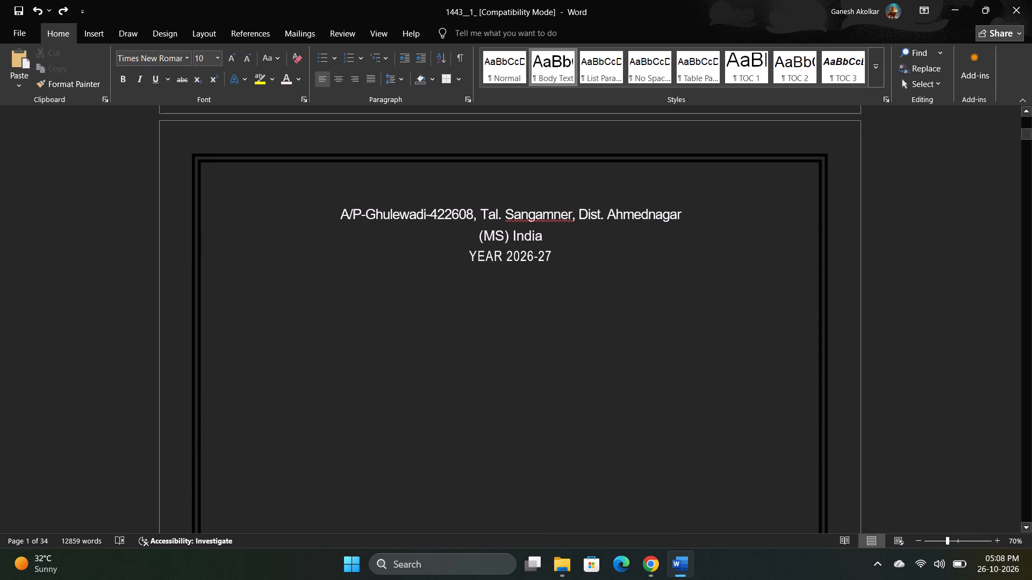
scroll(346, 315, "down", 1)
left_click(346, 315)
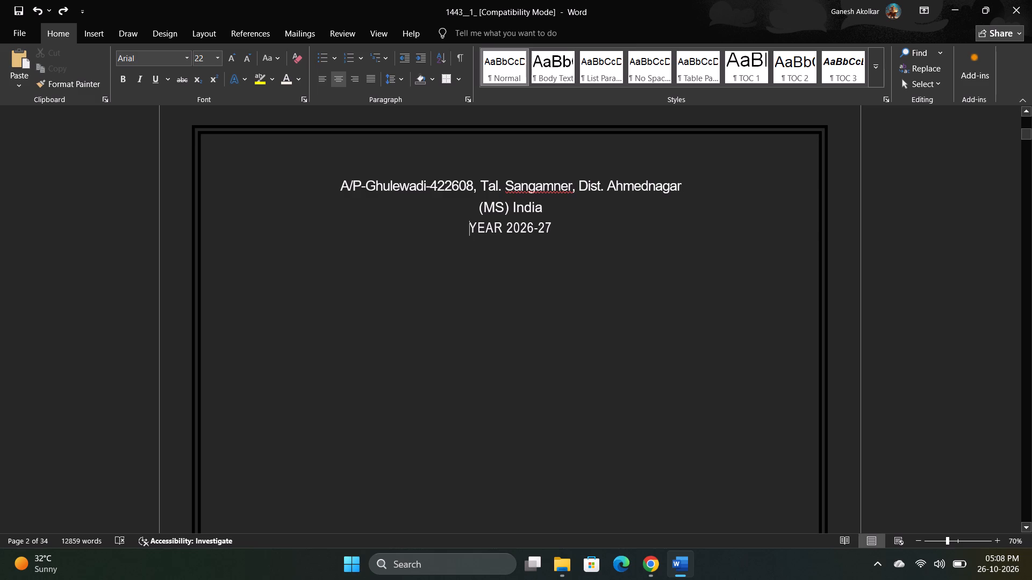
left_click_drag(335, 184, 515, 241)
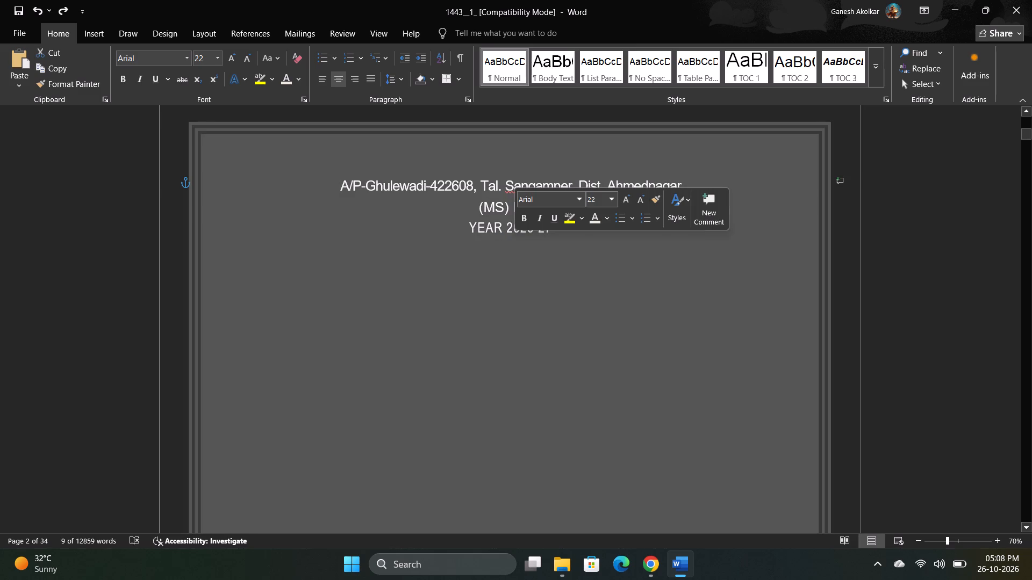
key("Delete")
scroll(515, 241, "up", 1)
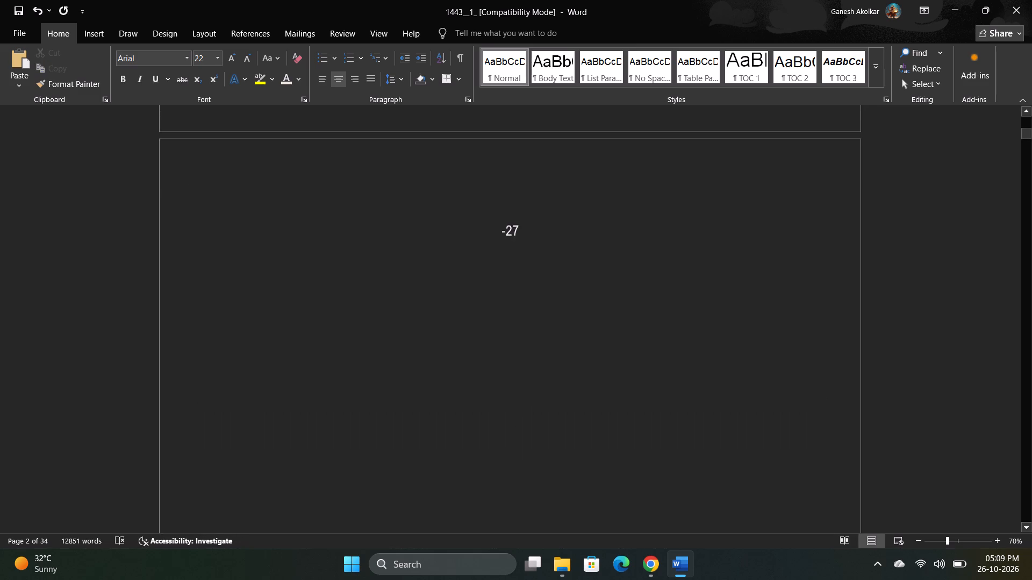
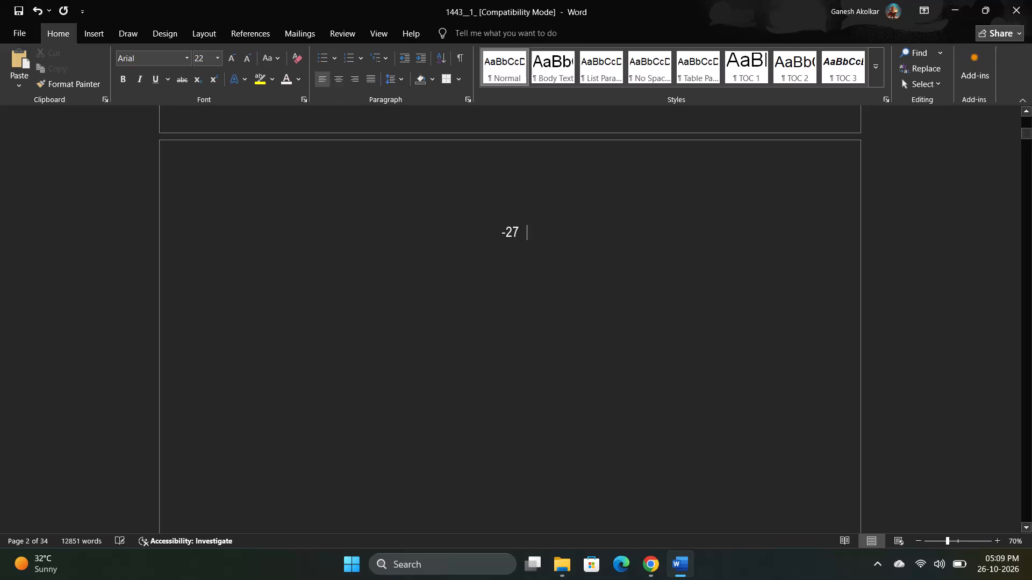
Delete the leftover "-27" text from the top of page 2.
key("BackSpace")
key("BackSpace")
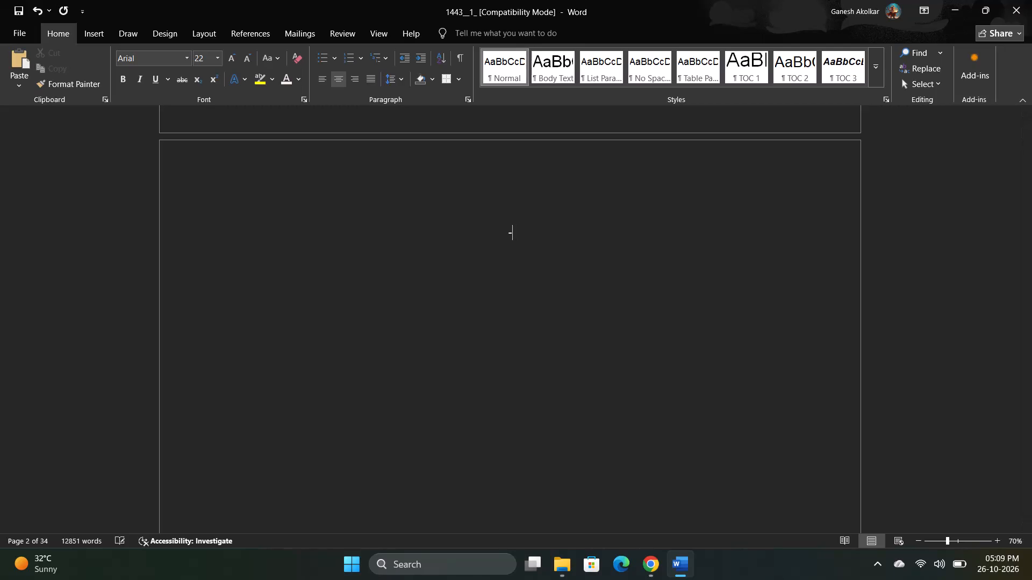
key("BackSpace")
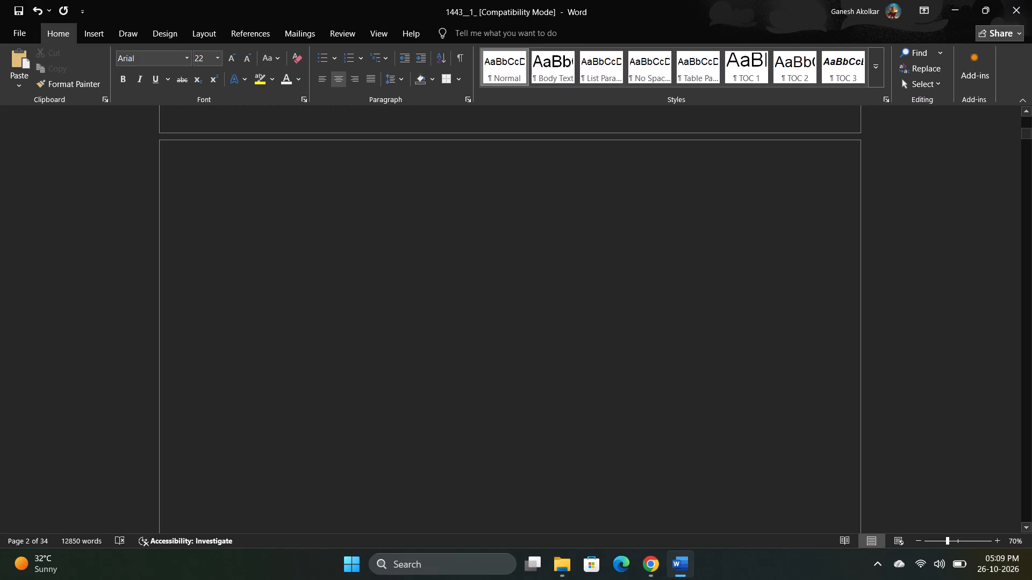
left_click(552, 284)
right_click(552, 284)
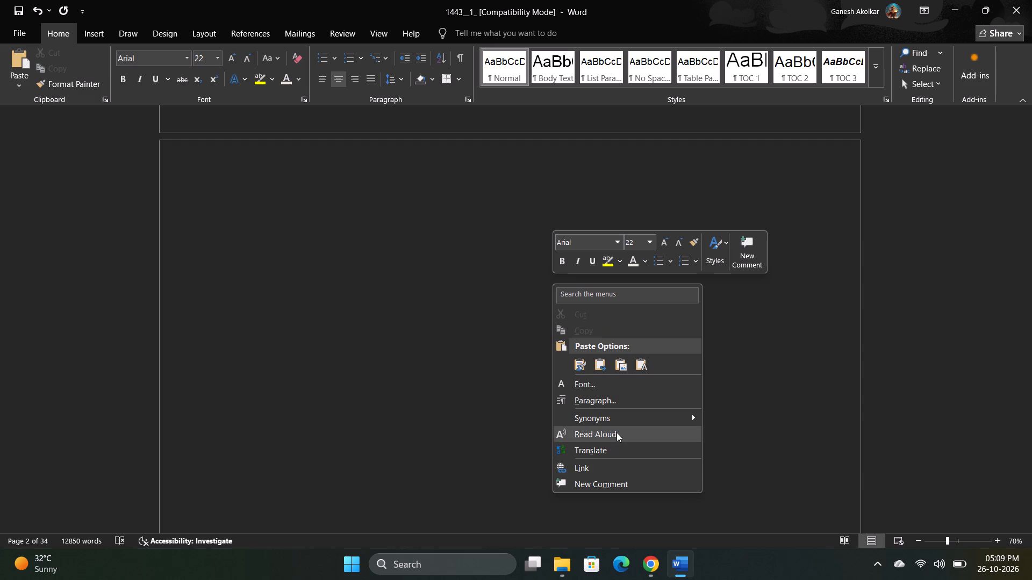
left_click(768, 327)
Minimize the Word, File Explorer and Chrome windows and open Windows Settings.
scroll(768, 327, "up", 5)
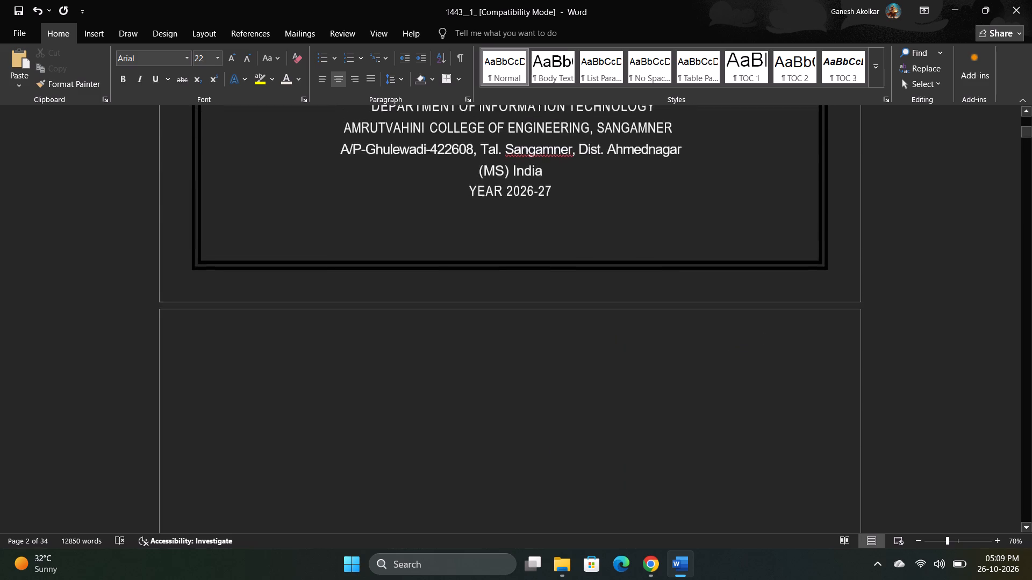
scroll(768, 327, "up", 4)
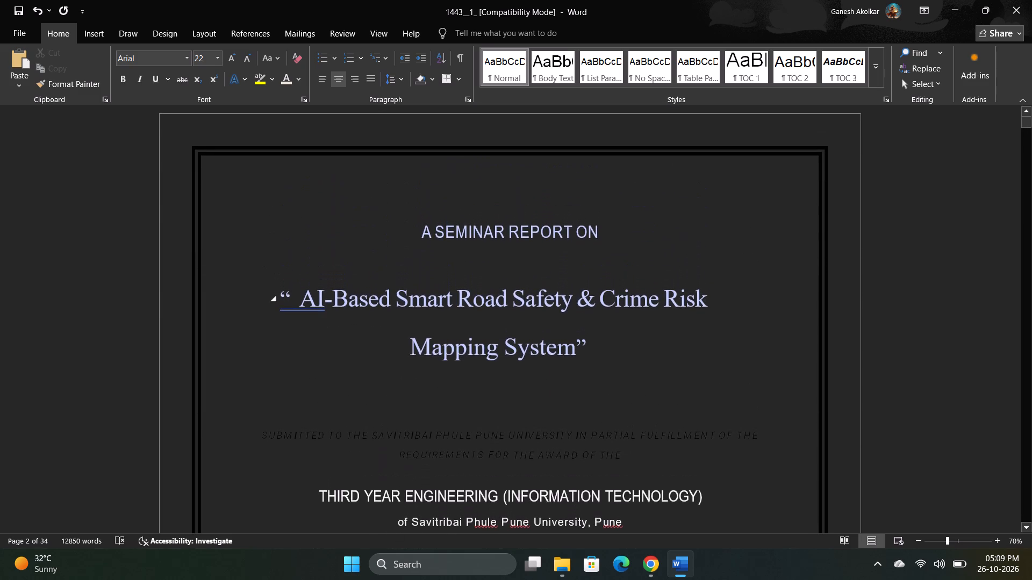
scroll(768, 327, "up", 13)
left_click(952, 4)
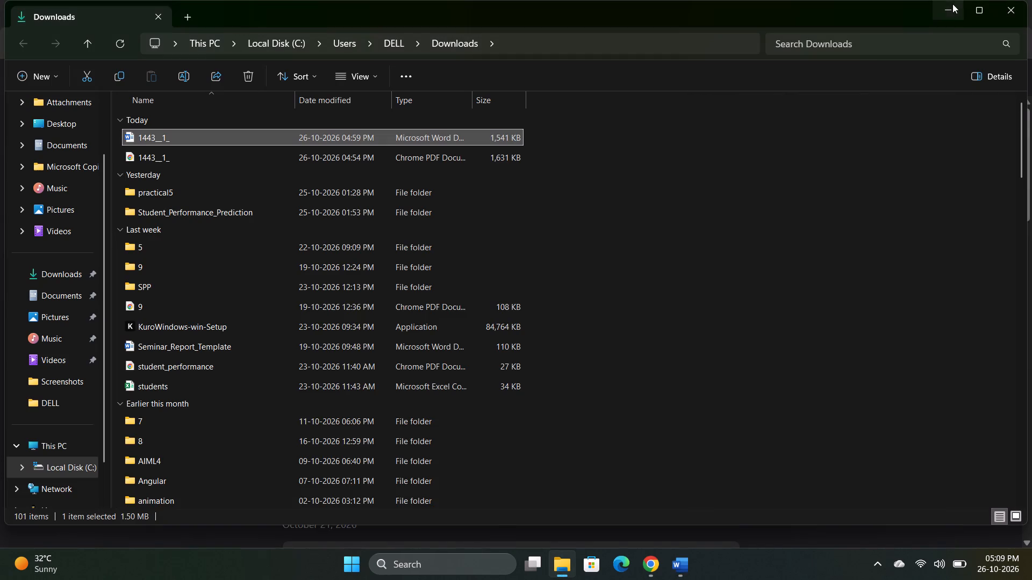
left_click(948, 2)
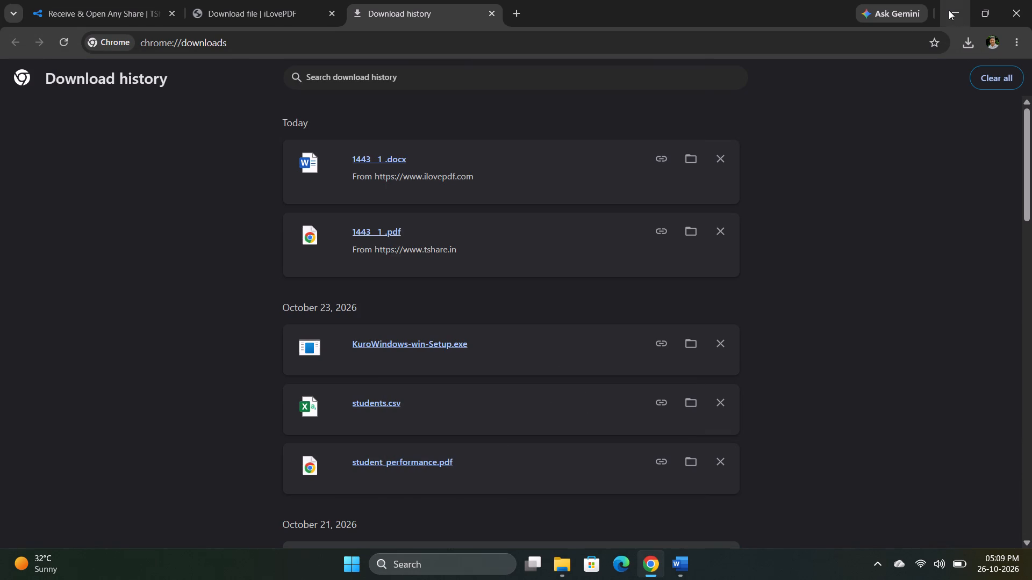
left_click(949, 10)
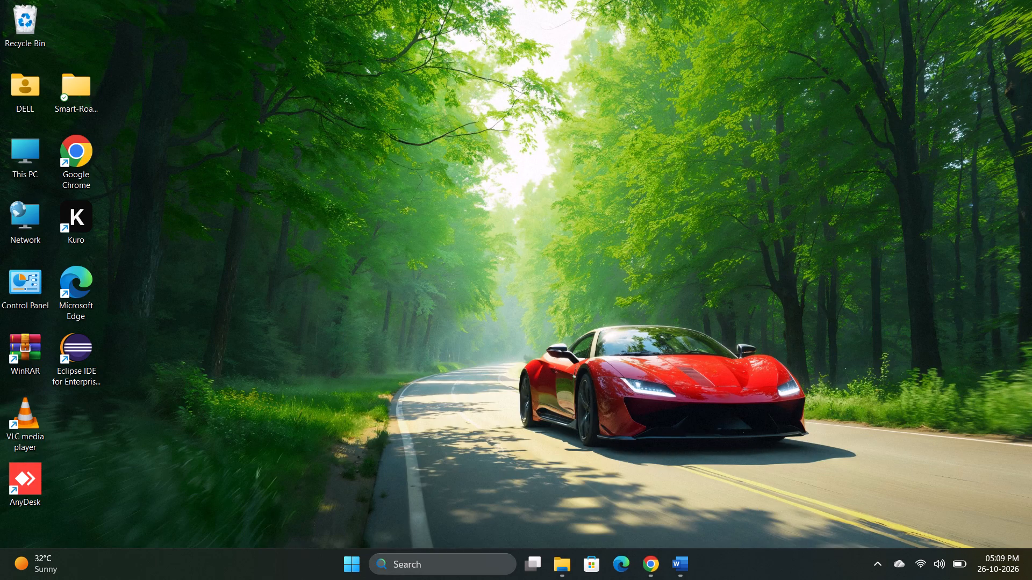
left_click(444, 564)
type("se")
key("Return")
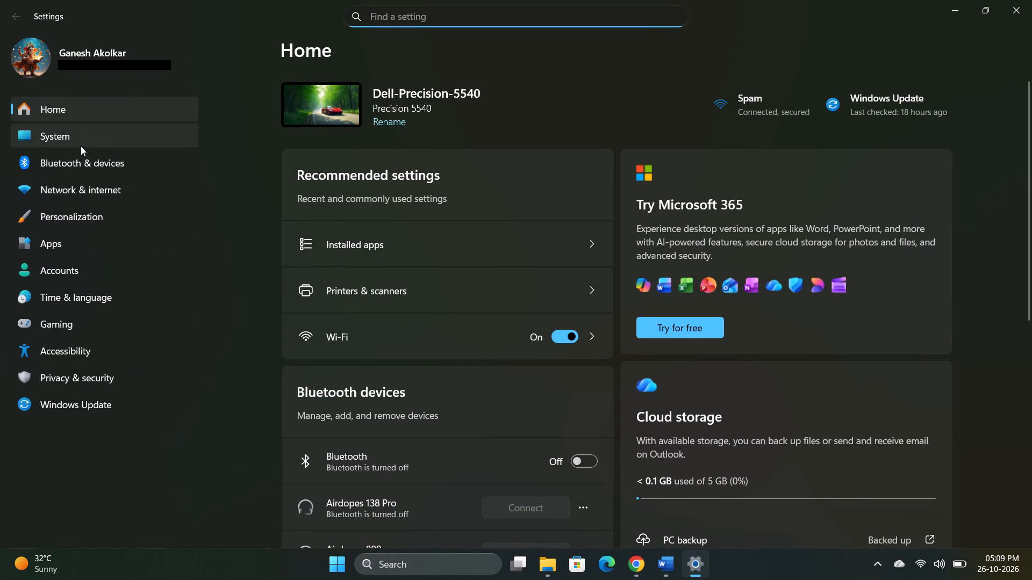
Search Windows Settings for "dark" and open the color mode settings for apps.
left_click(107, 247)
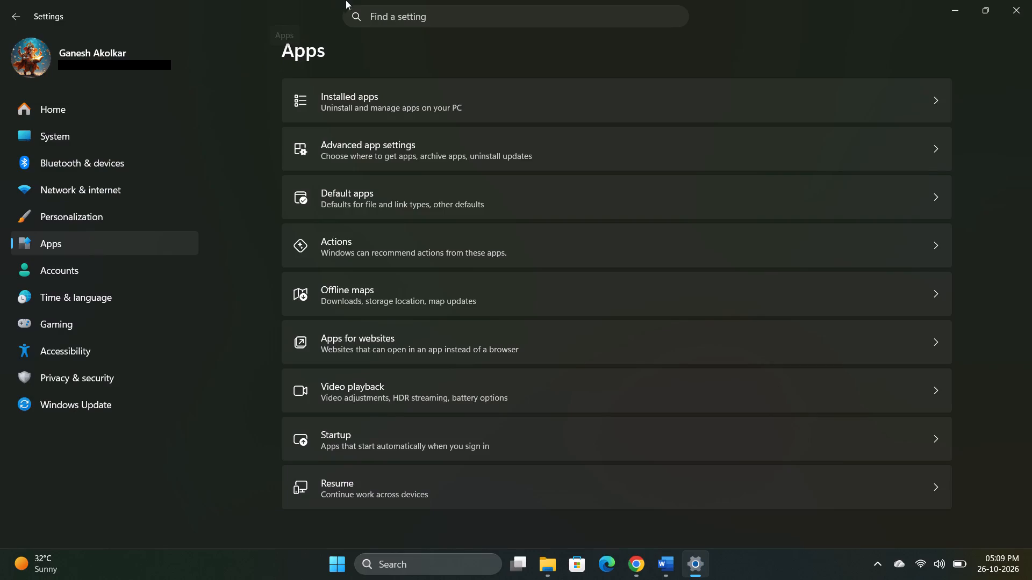
left_click(382, 12)
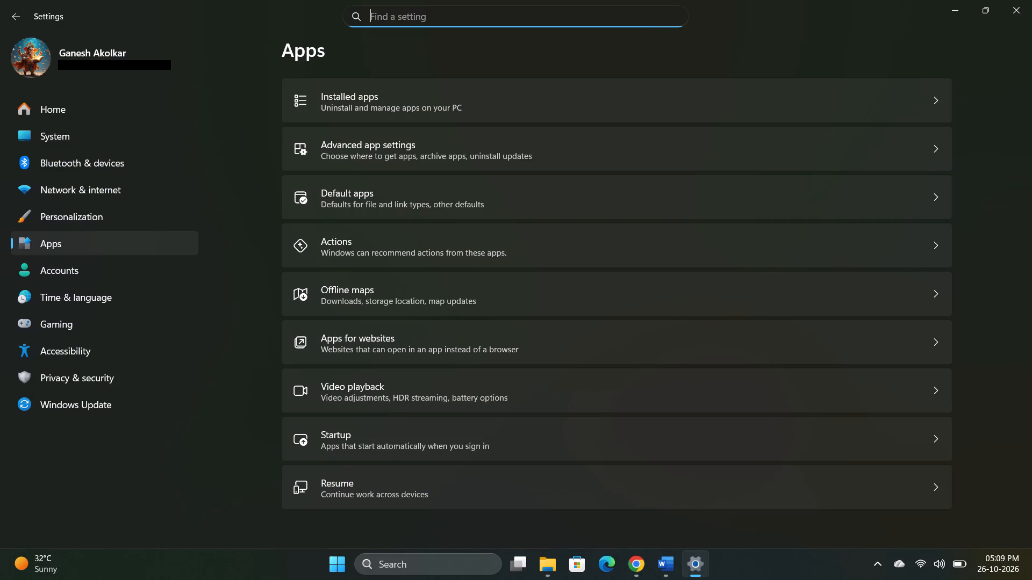
type("da")
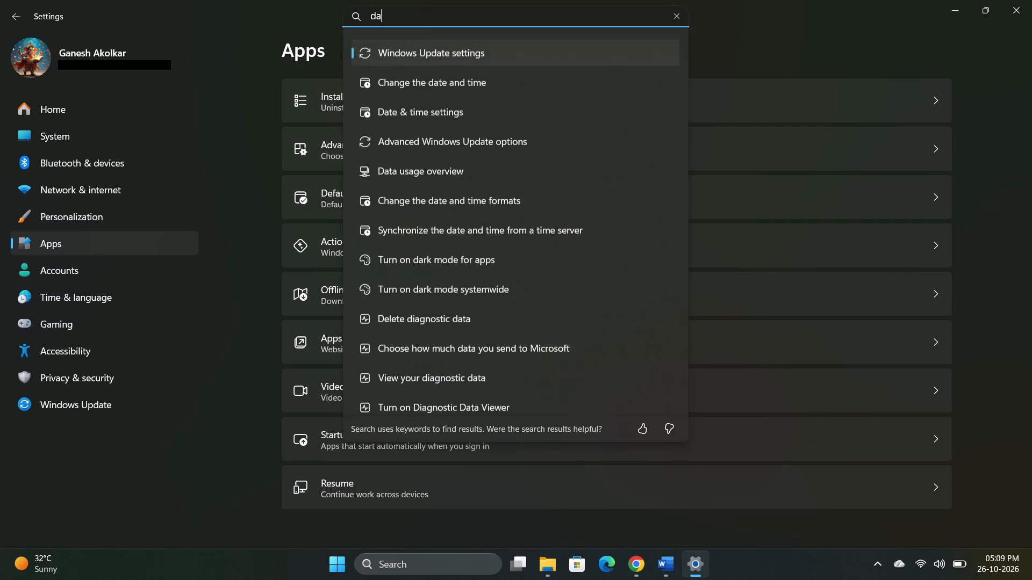
type("re")
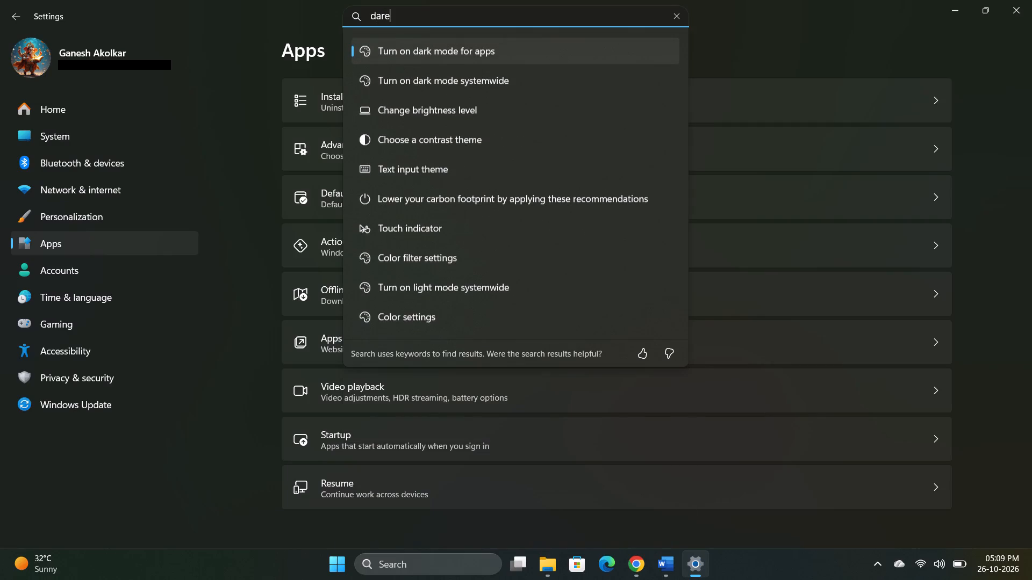
left_click(174, 106)
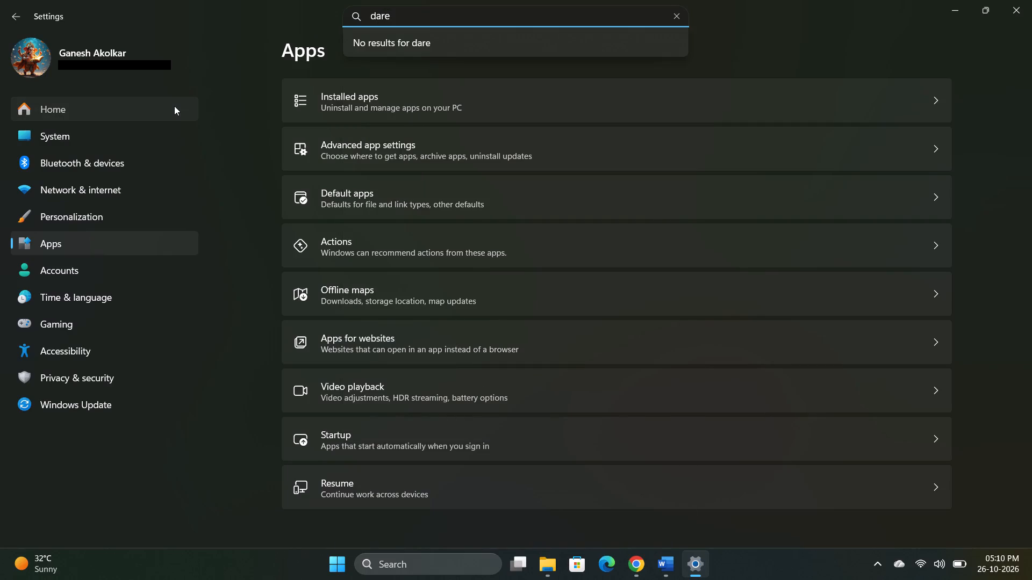
left_click(174, 106)
left_click(389, 10)
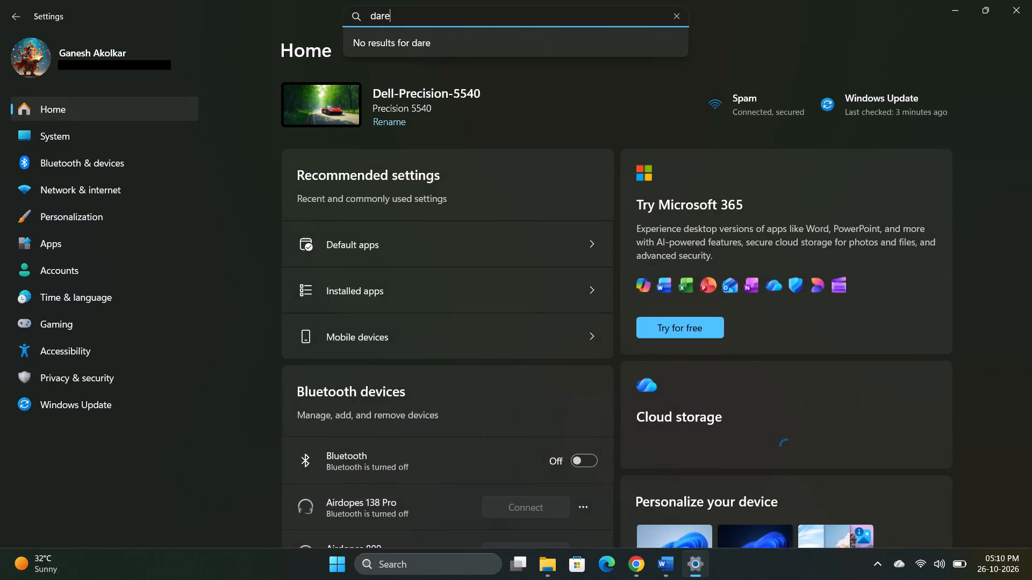
key("Delete")
key("BackSpace")
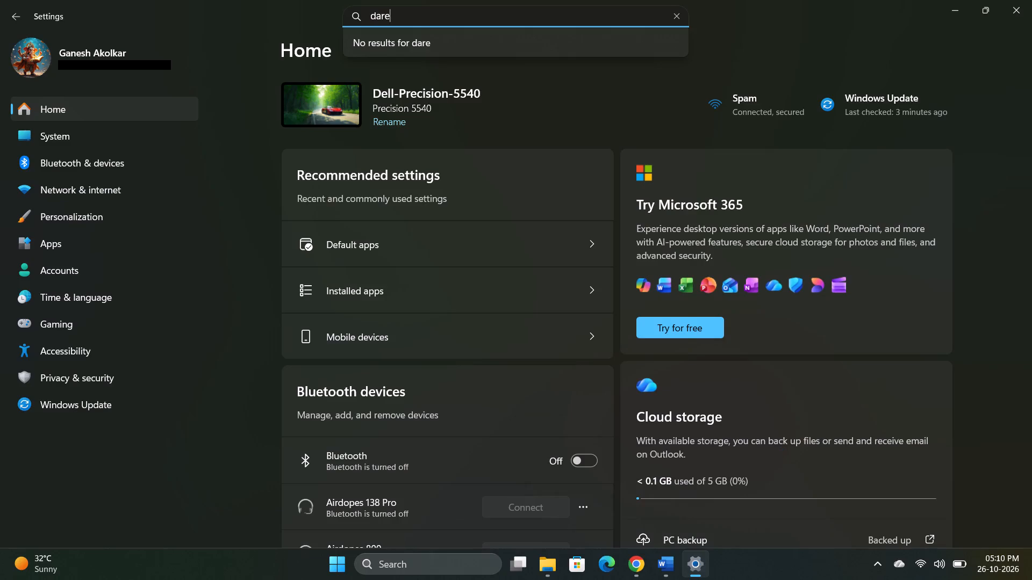
key("k")
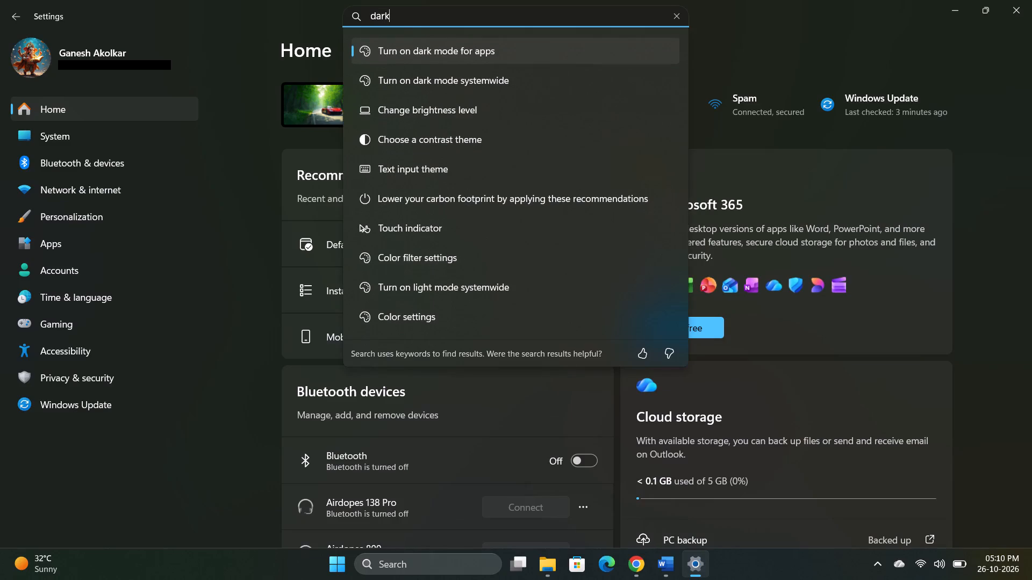
left_click(442, 54)
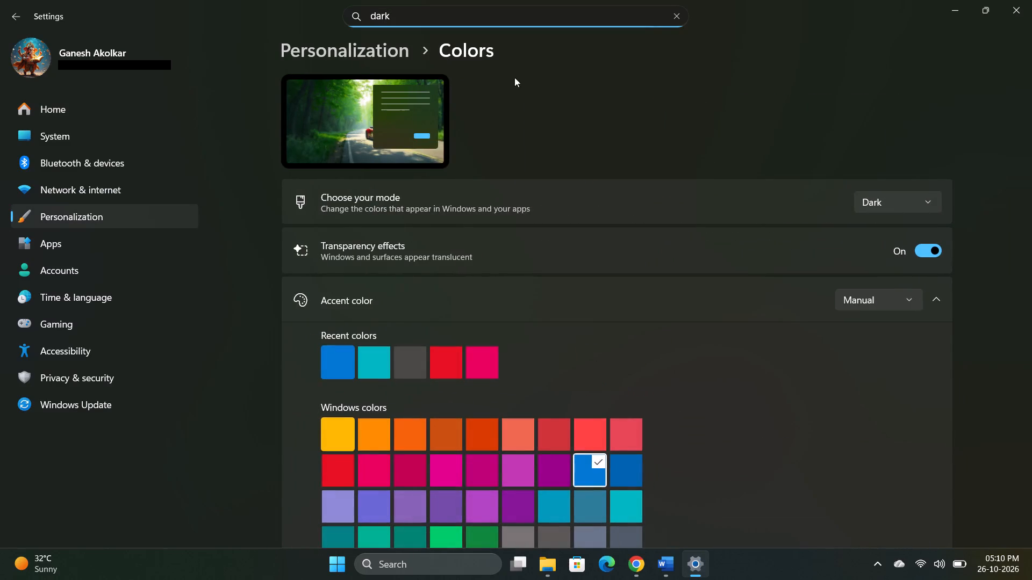
Change the Windows color mode to Light and switch back to the Word document.
left_click(932, 204)
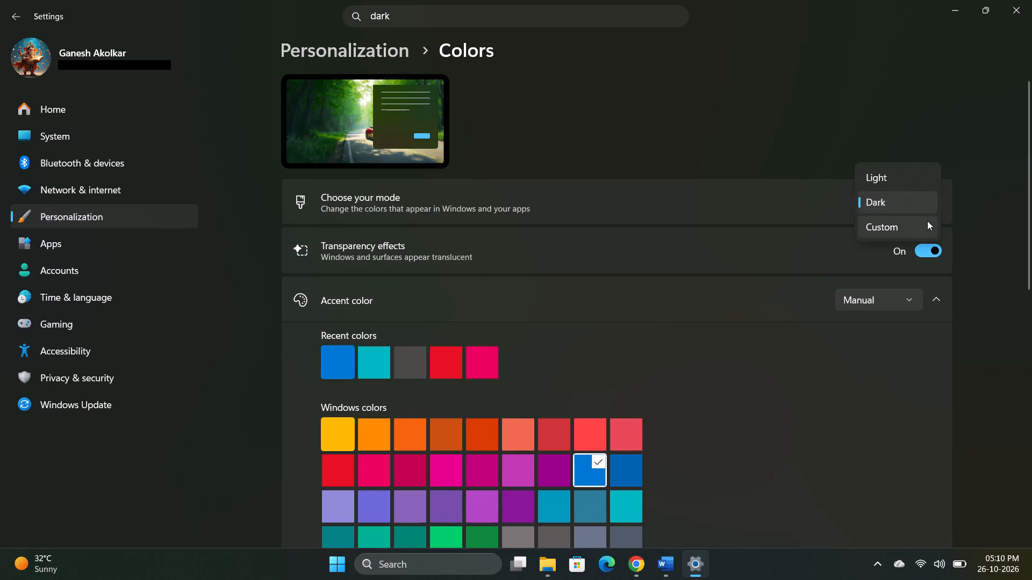
left_click(901, 186)
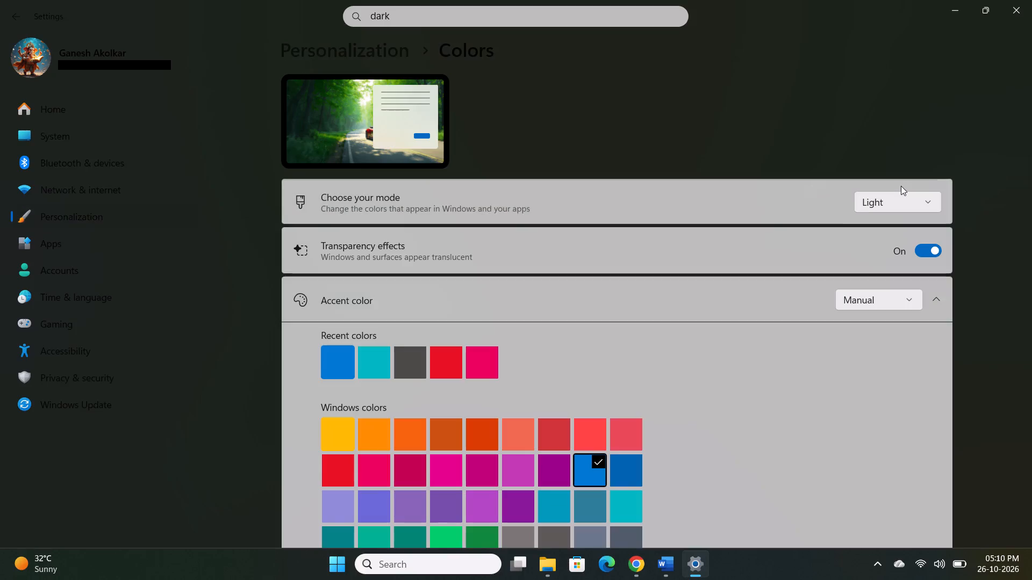
left_click(955, 9)
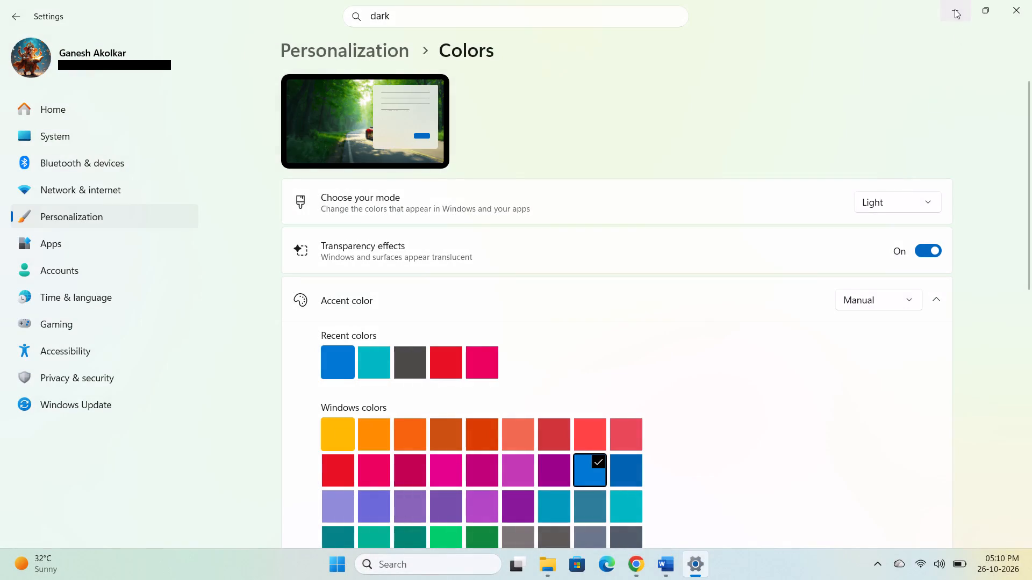
left_click(672, 559)
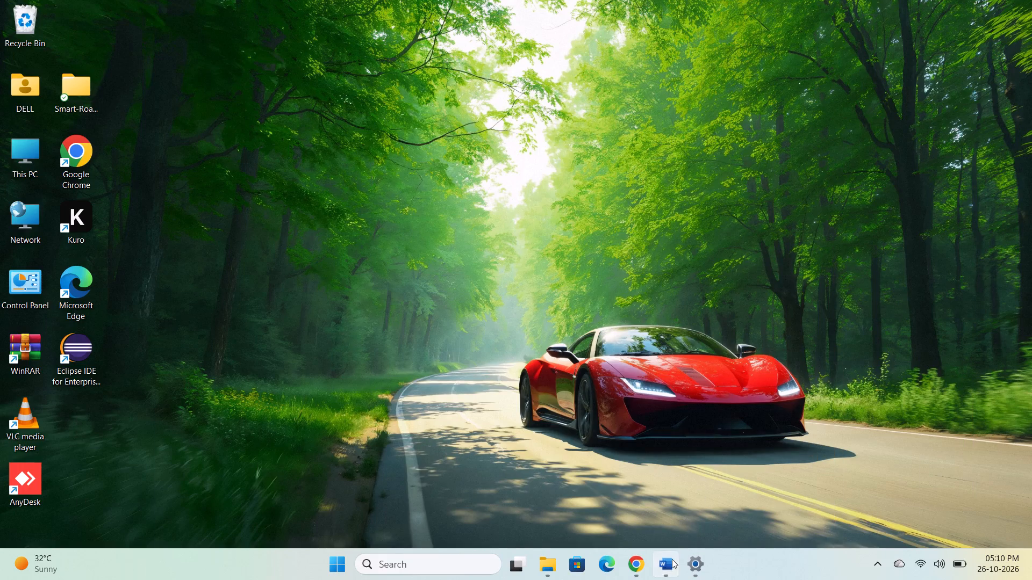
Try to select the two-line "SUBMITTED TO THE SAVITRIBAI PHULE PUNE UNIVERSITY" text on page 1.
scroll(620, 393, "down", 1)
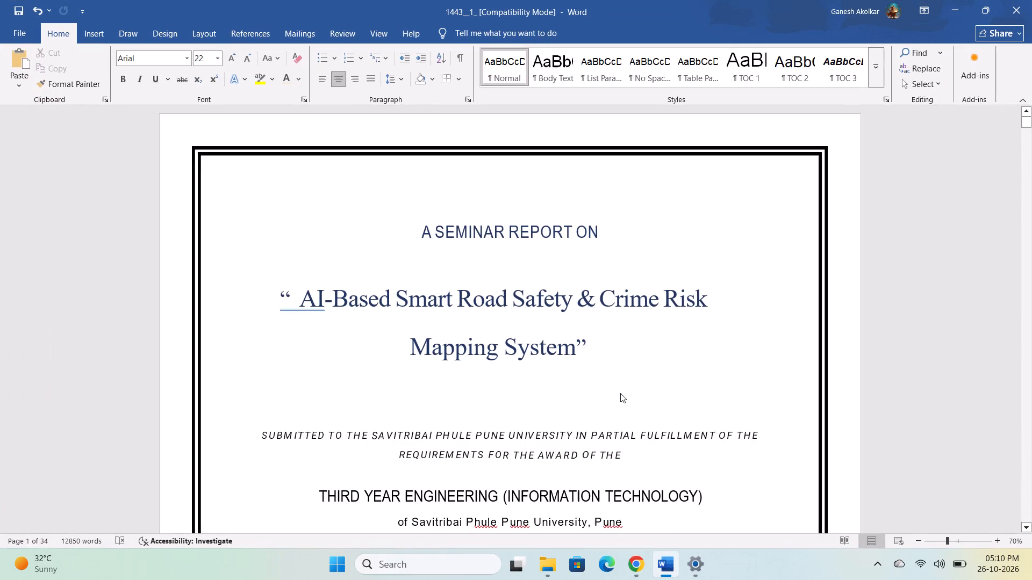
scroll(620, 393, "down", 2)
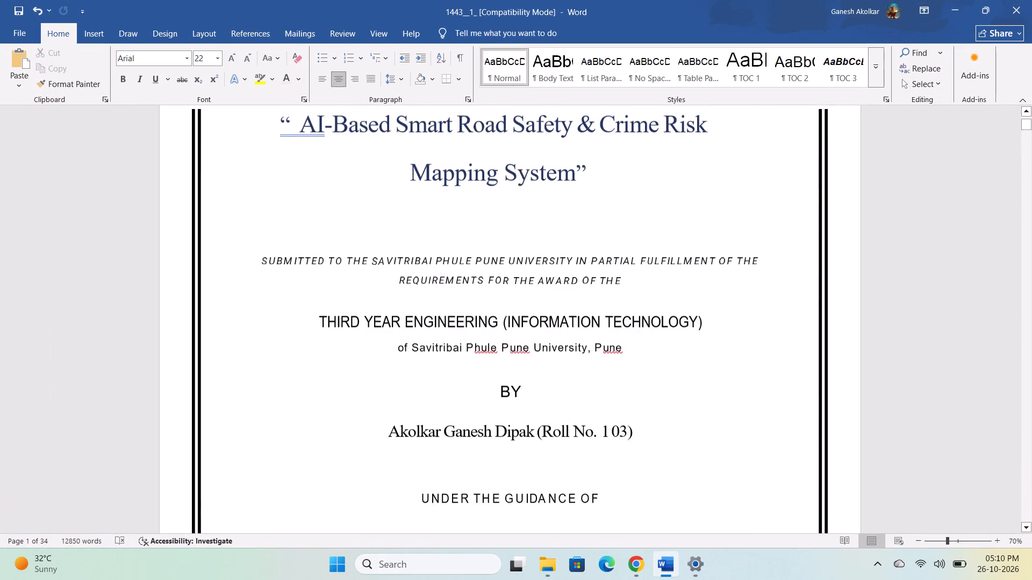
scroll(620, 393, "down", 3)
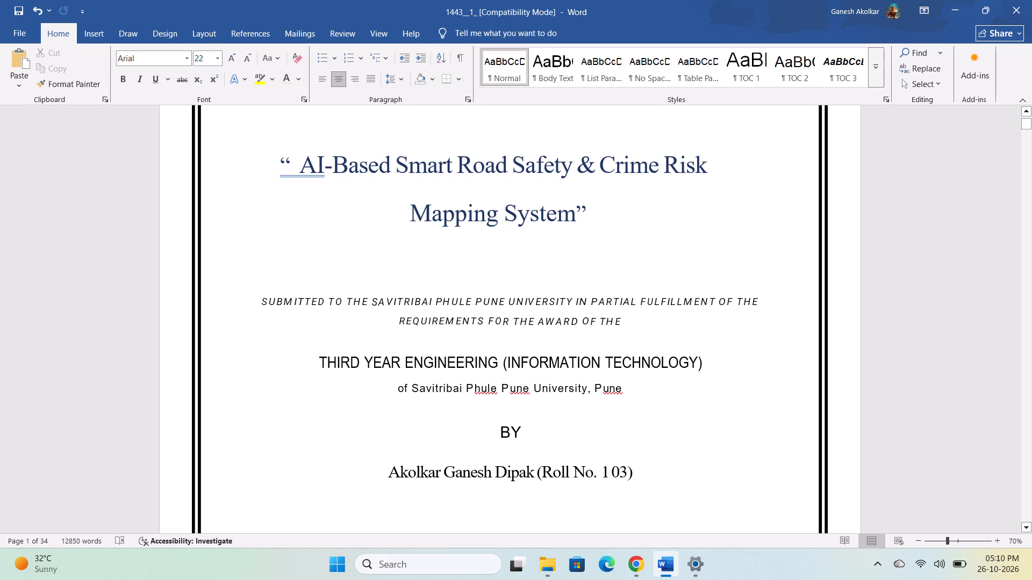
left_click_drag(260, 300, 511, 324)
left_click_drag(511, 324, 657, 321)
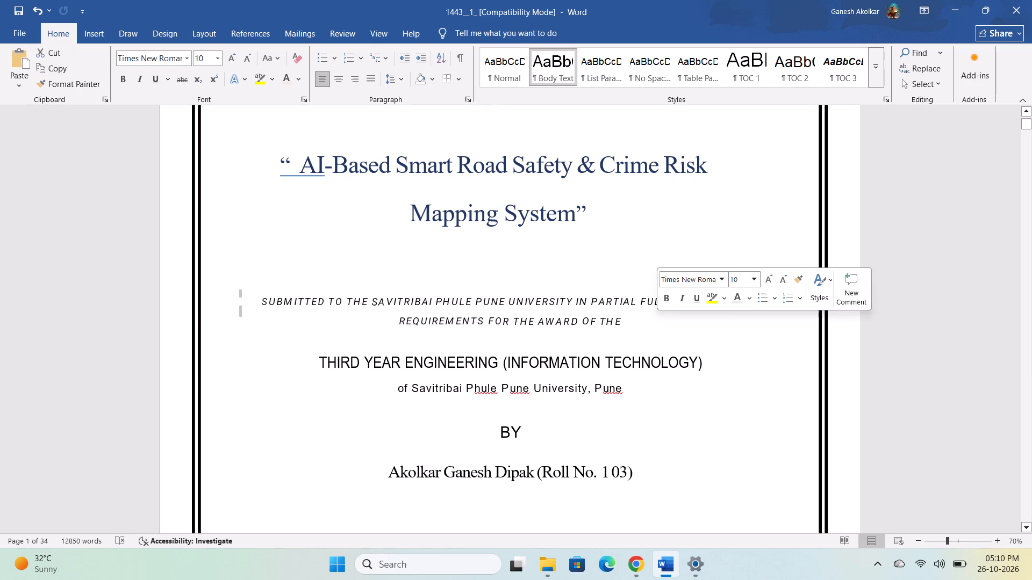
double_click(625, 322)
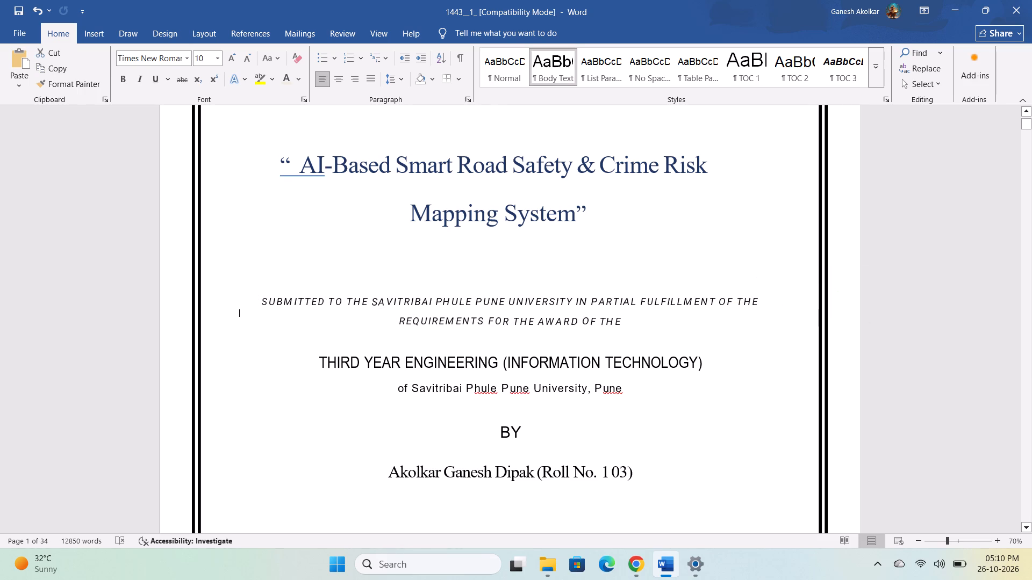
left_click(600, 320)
Review the title page's layout from the "A SEMINAR REPORT ON" heading down to the top of page 2.
scroll(596, 401, "down", 1)
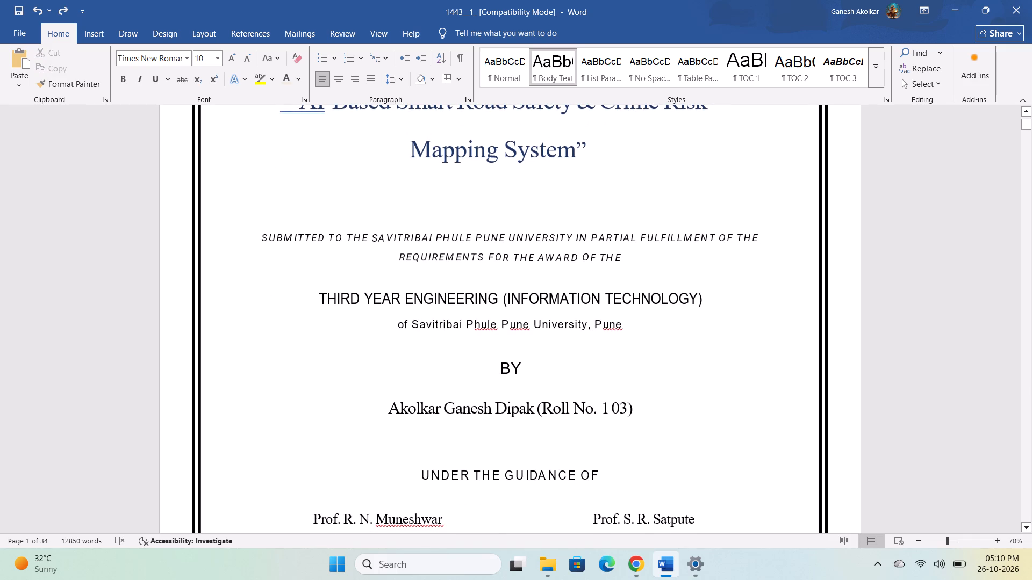
scroll(596, 401, "up", 1)
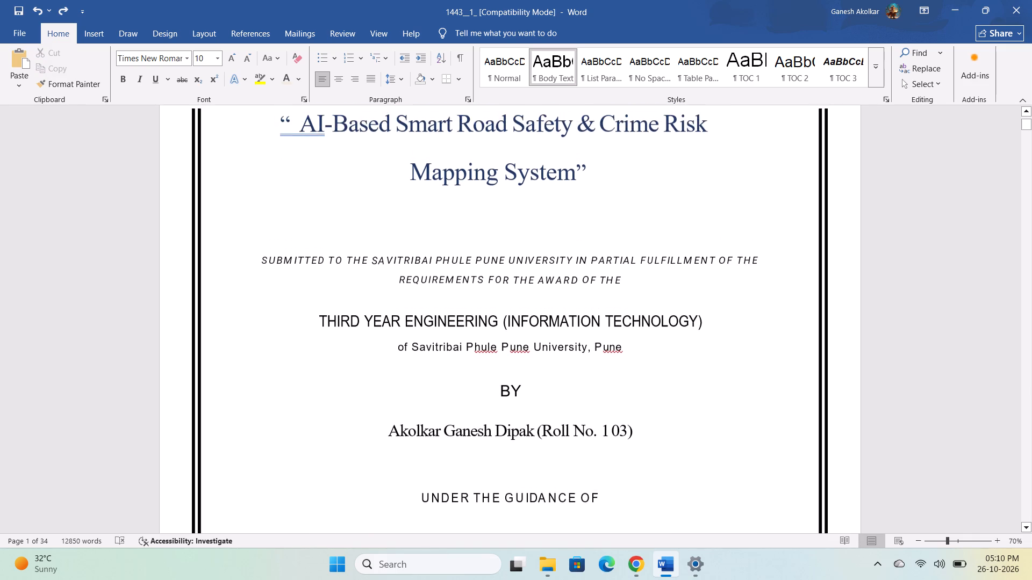
scroll(596, 401, "up", 2)
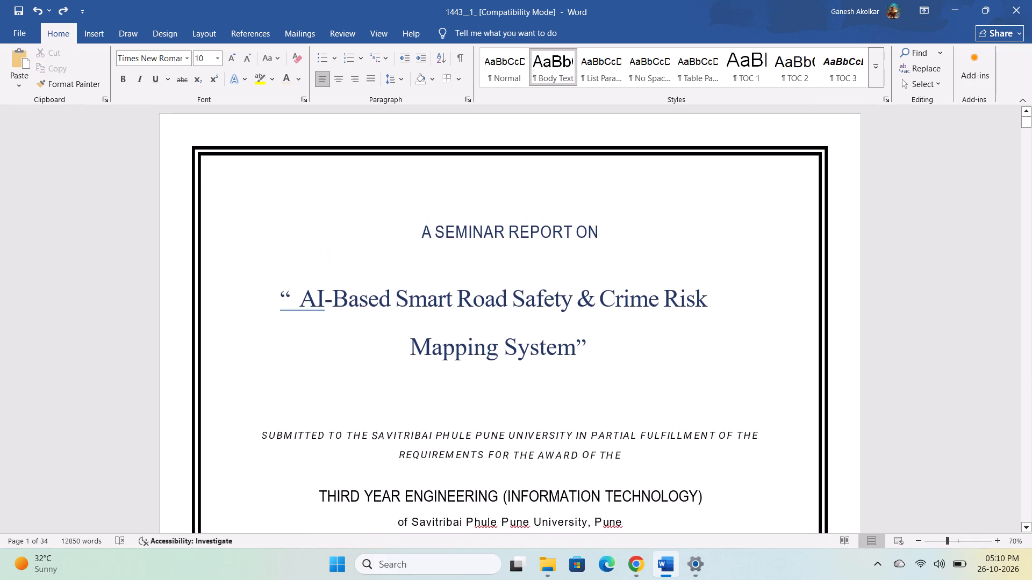
scroll(596, 401, "up", 1)
scroll(596, 401, "down", 5)
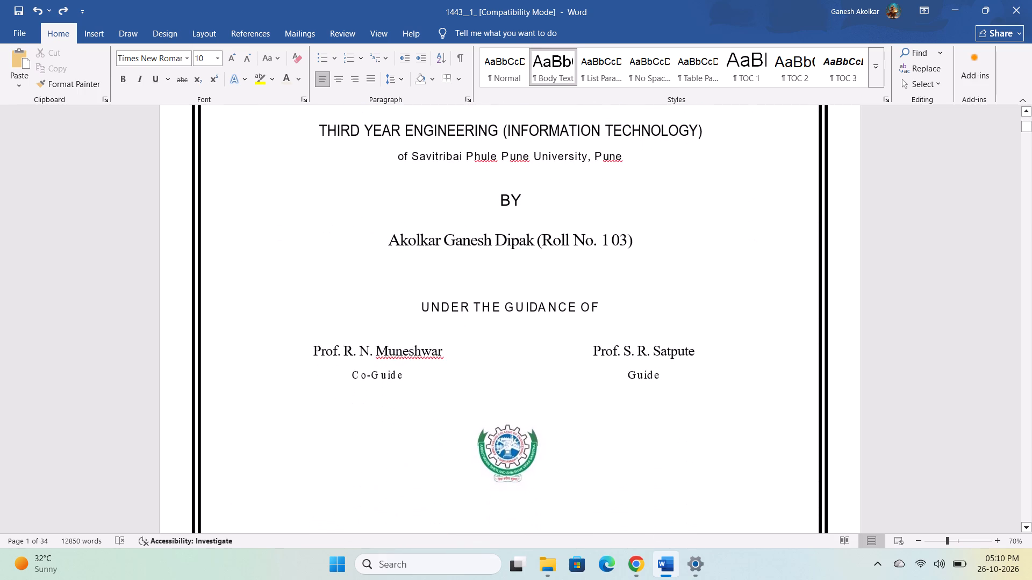
scroll(596, 401, "down", 6)
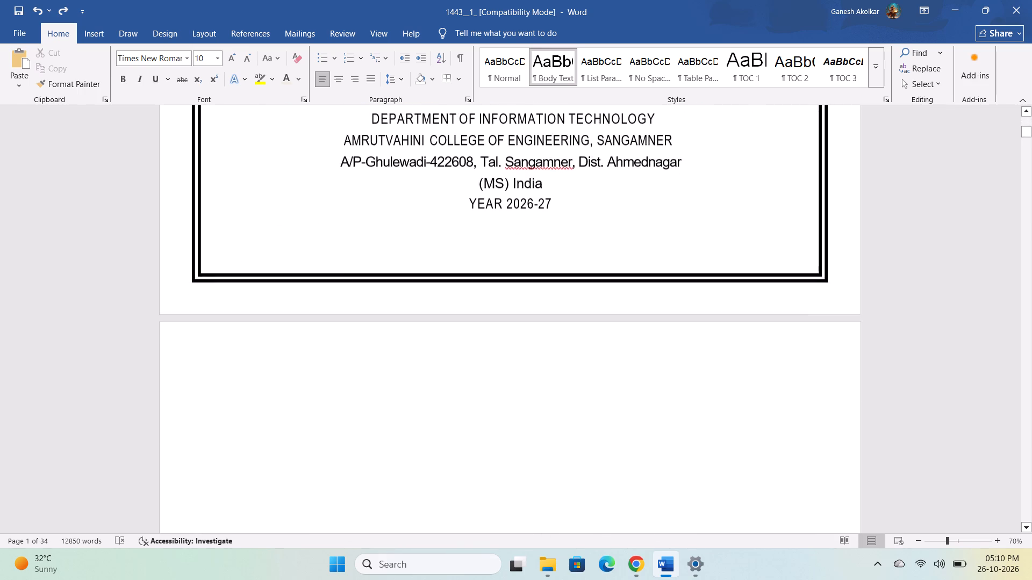
Delete the blank page 2 that follows the title page.
scroll(596, 401, "down", 10)
scroll(596, 401, "right", 1)
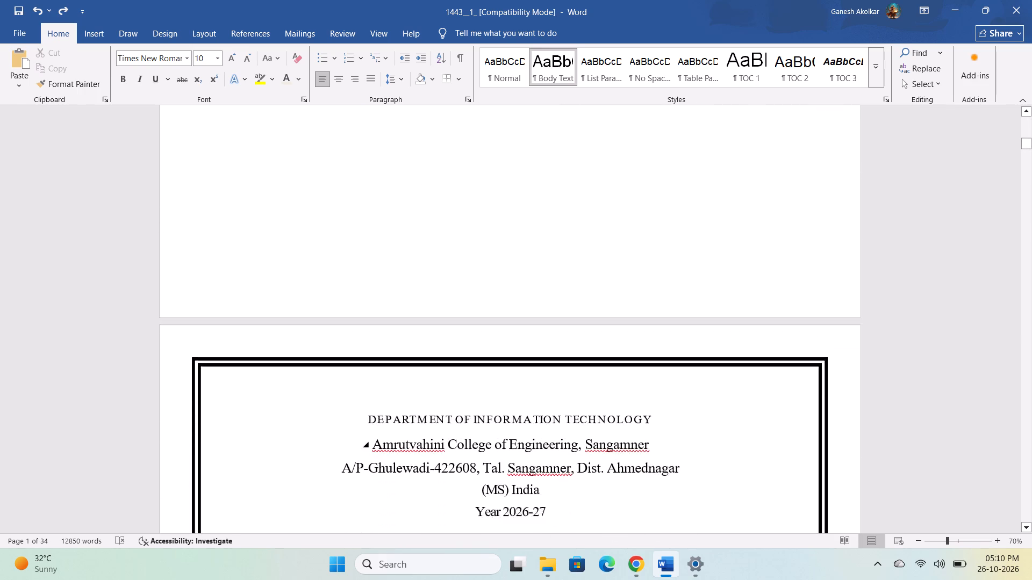
scroll(596, 401, "right", 1)
scroll(596, 401, "up", 1)
scroll(596, 401, "right", 1)
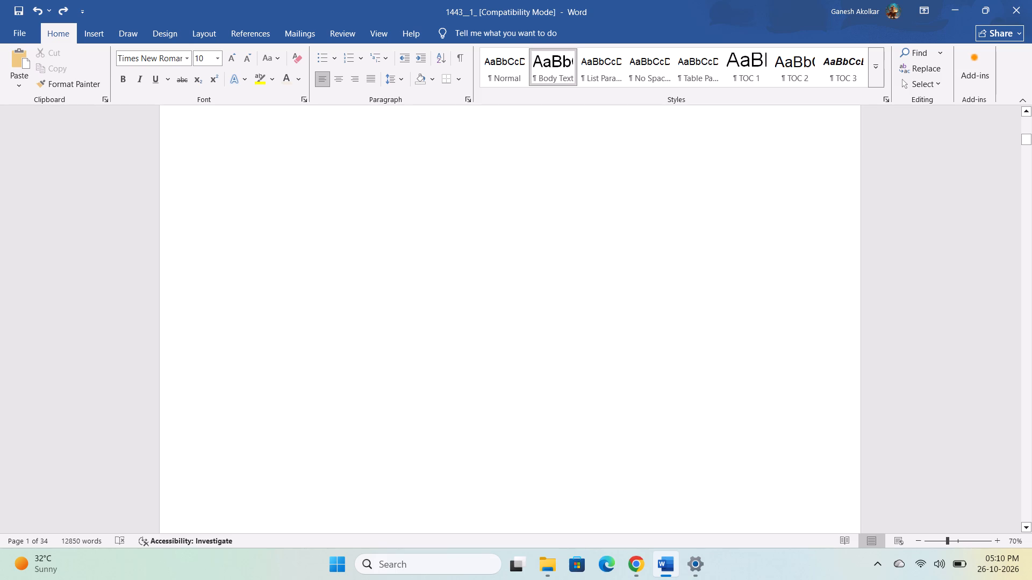
left_click(575, 323)
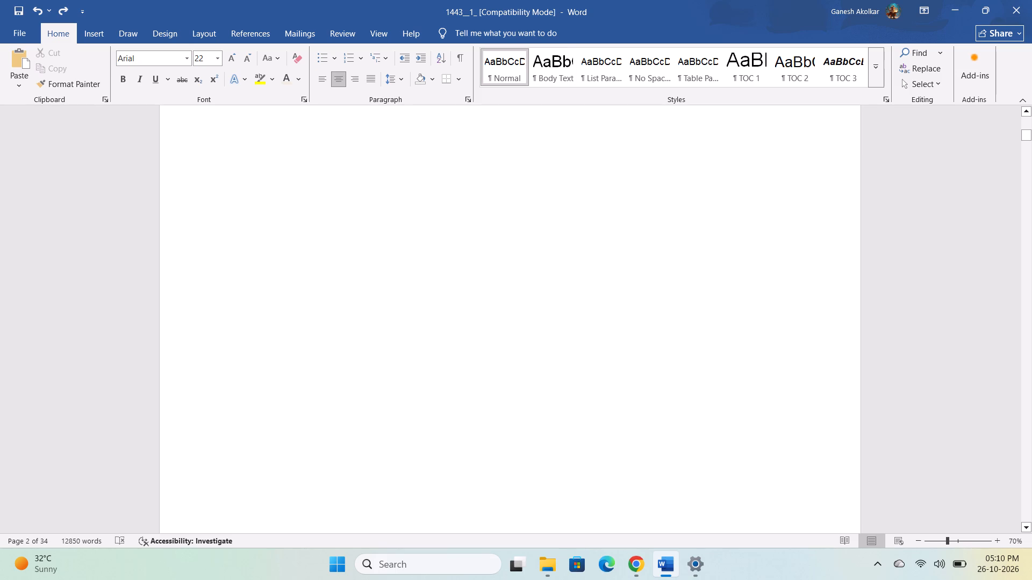
scroll(575, 323, "down", 2, "ctrl")
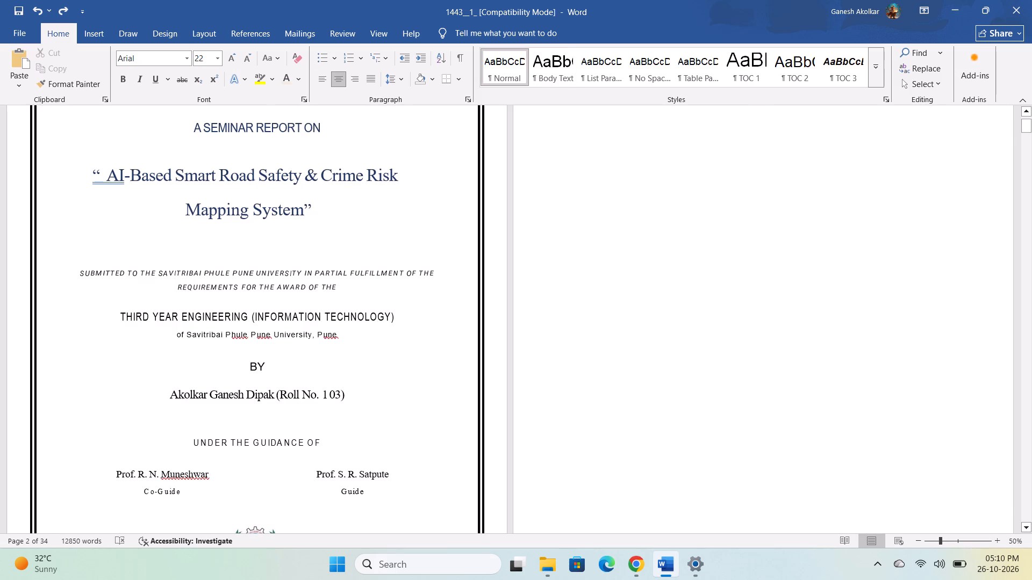
right_click(575, 323)
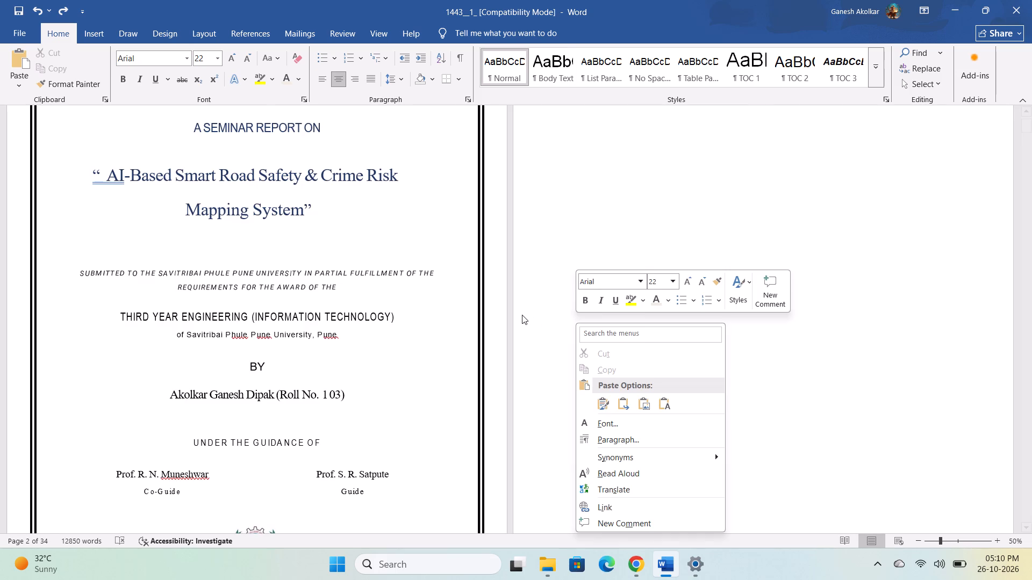
key("ctrl+equal")
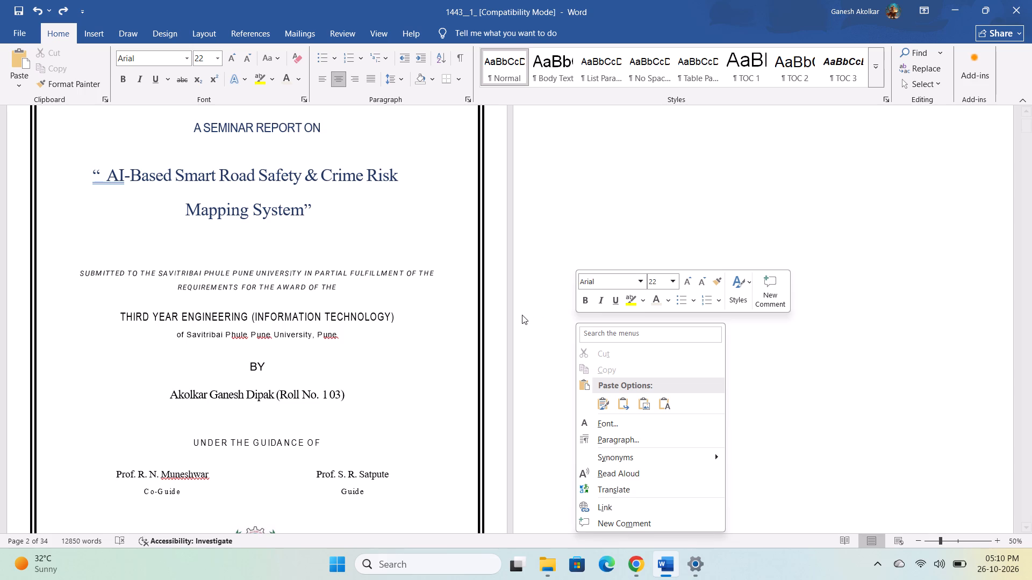
key("ctrl+equal")
left_click(522, 315)
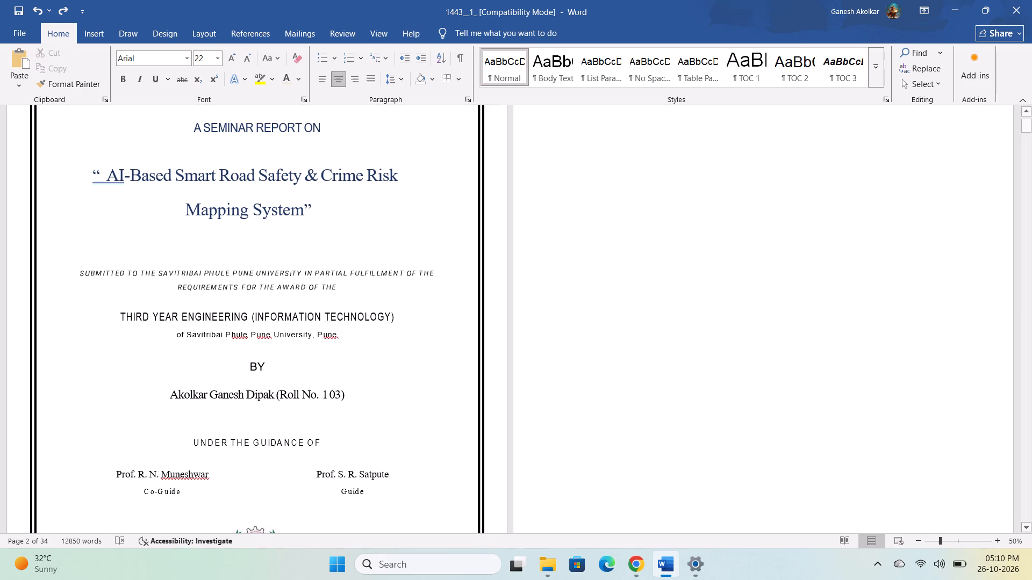
key("ctrl+equal")
key("ctrl+equal")
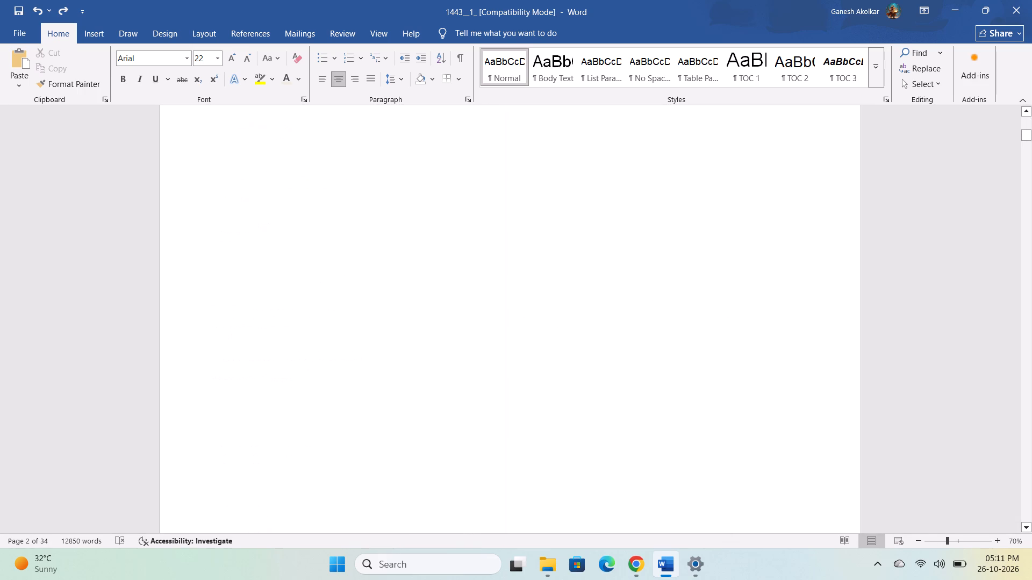
key("ctrl+minus")
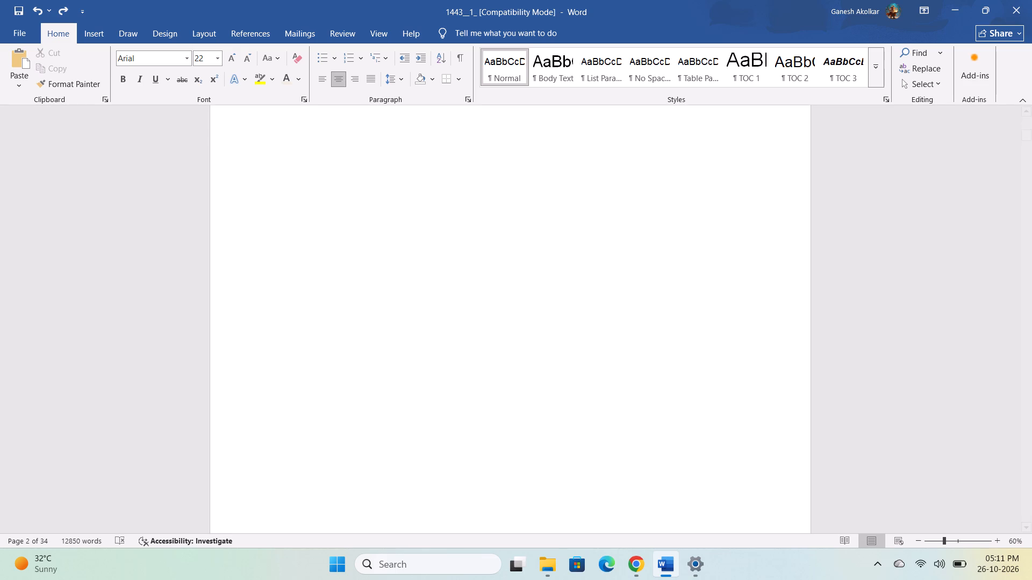
left_click(522, 315)
key("Delete")
Examine the certificate page's wording and letter spacing, from the "This is to certify" line to the Seminar Guide signature block.
scroll(522, 315, "down", 3)
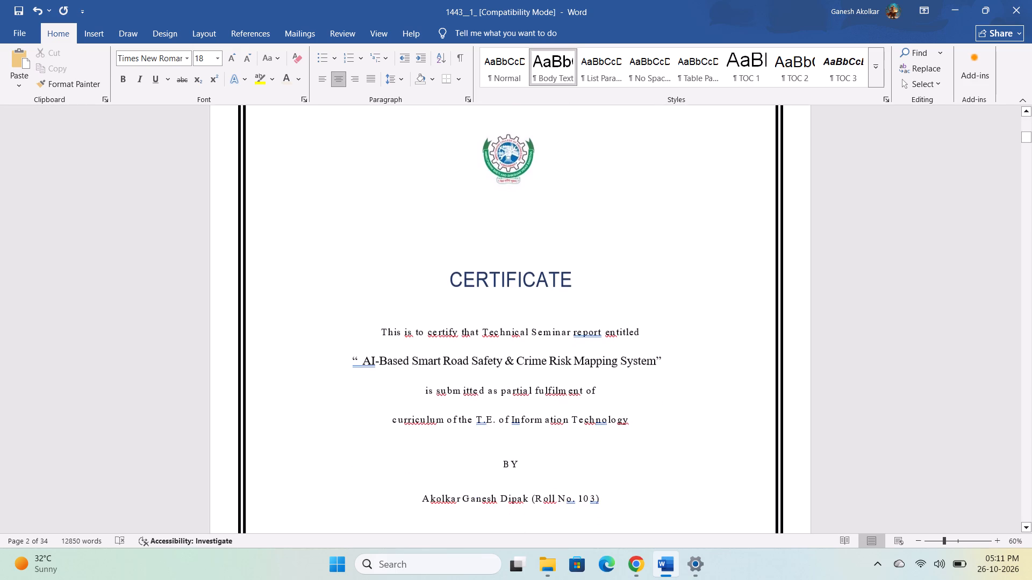
scroll(522, 315, "down", 1)
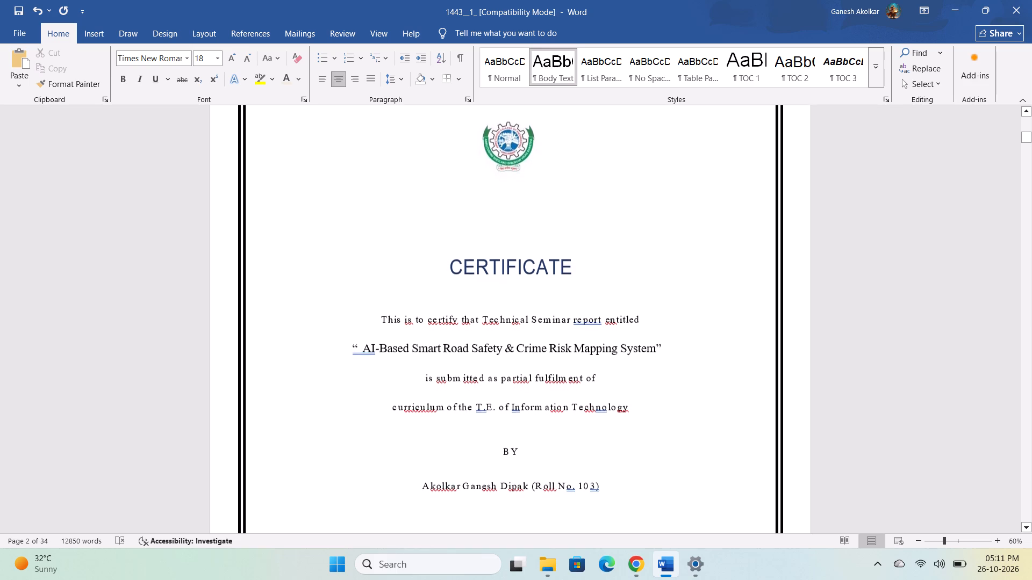
scroll(522, 315, "down", 1)
left_click_drag(380, 318, 448, 318)
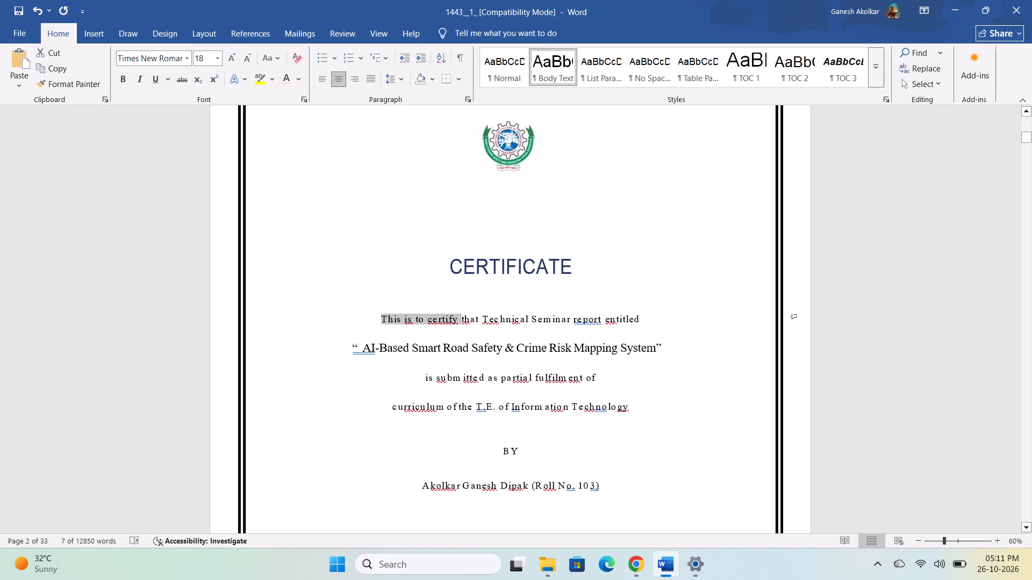
scroll(444, 381, "down", 4)
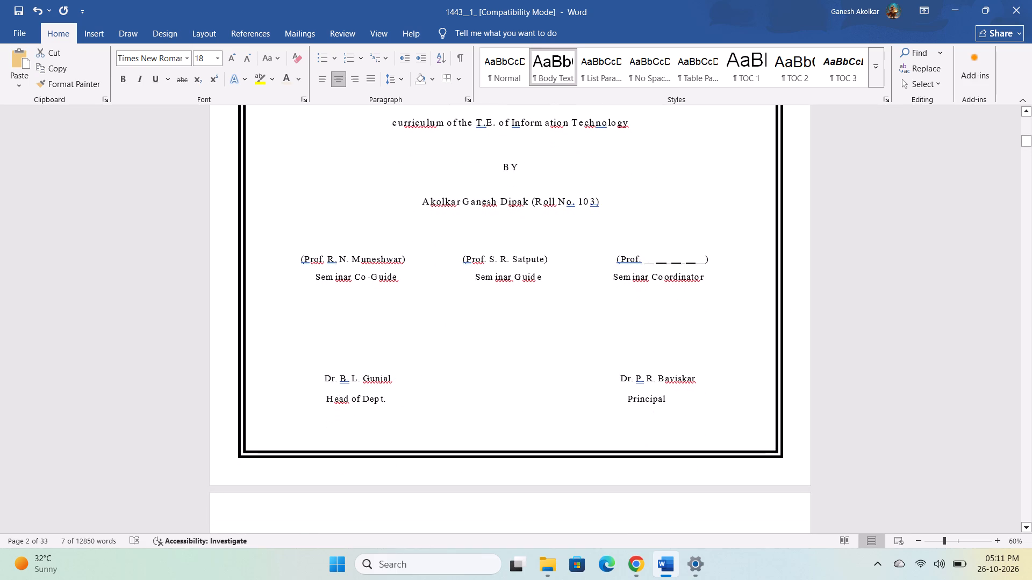
left_click_drag(457, 257, 463, 257)
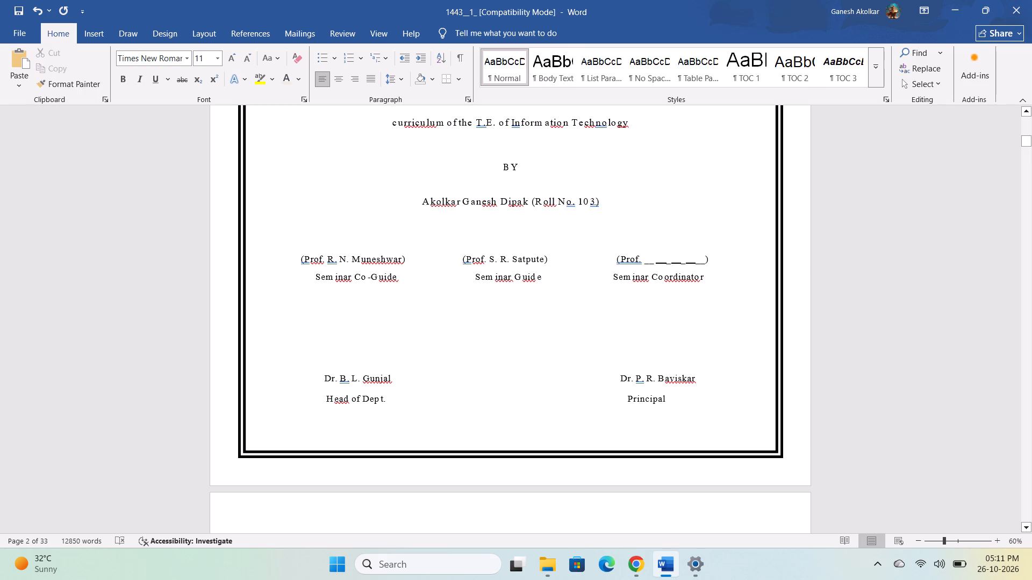
left_click_drag(460, 259, 510, 283)
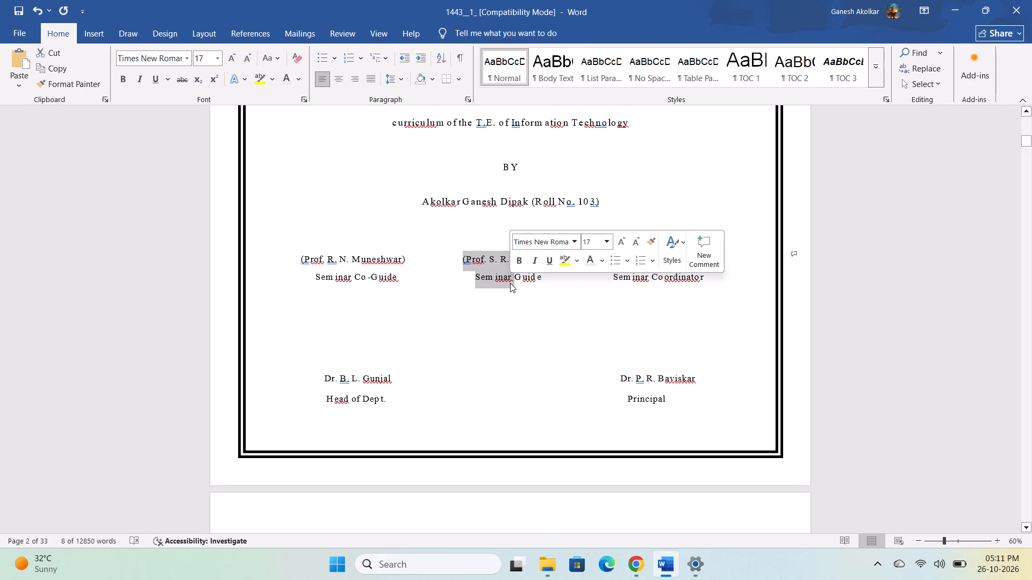
left_click(510, 283)
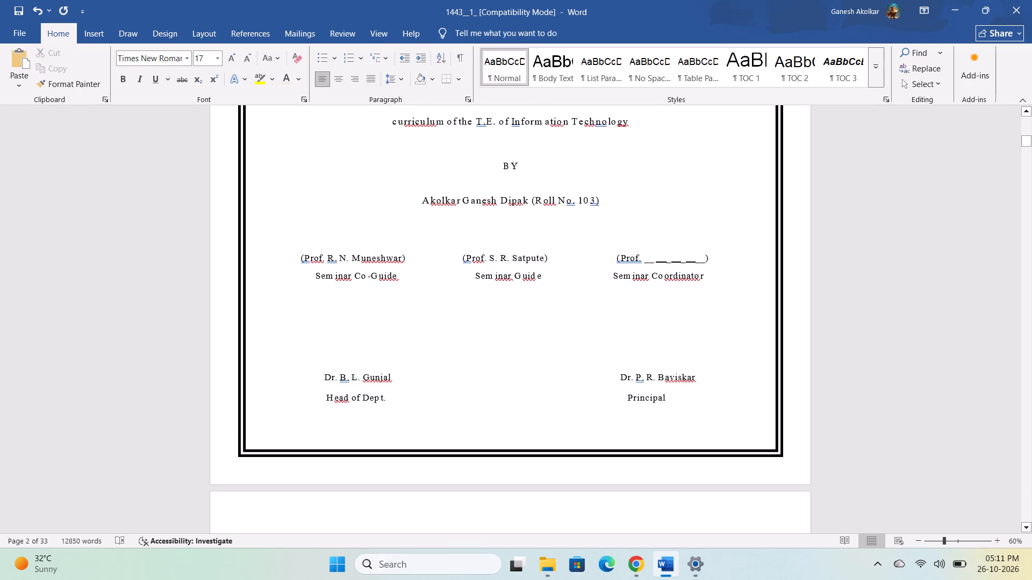
Replace the narrow gap between the first two words of the author's name on the certificate page with two spaces.
left_click(462, 195)
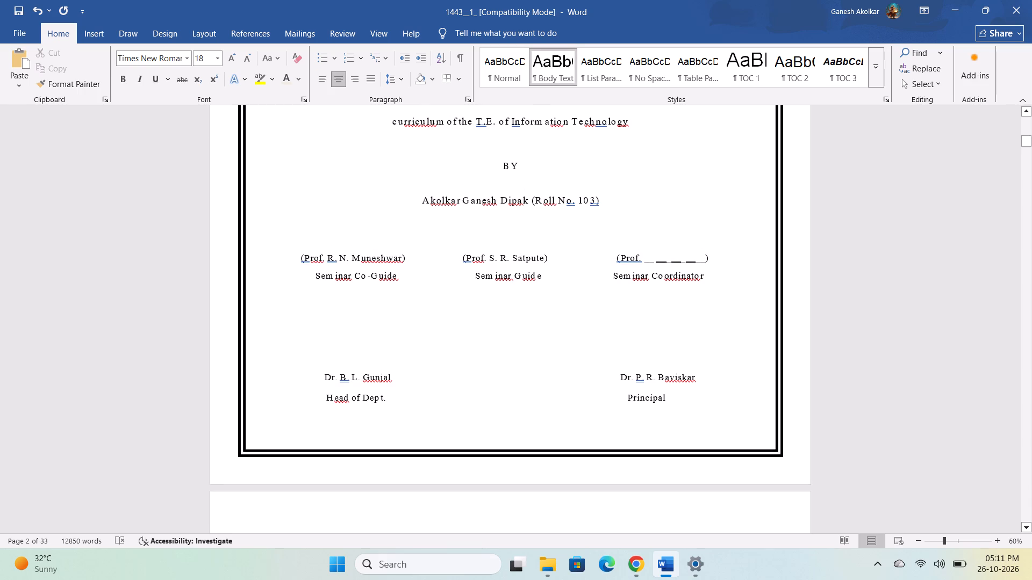
key("BackSpace")
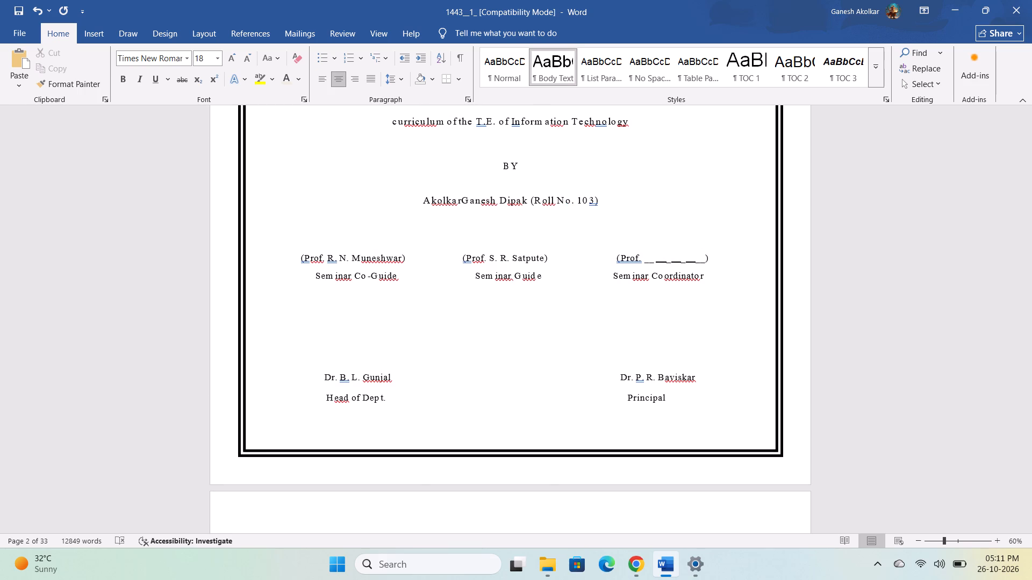
key("space")
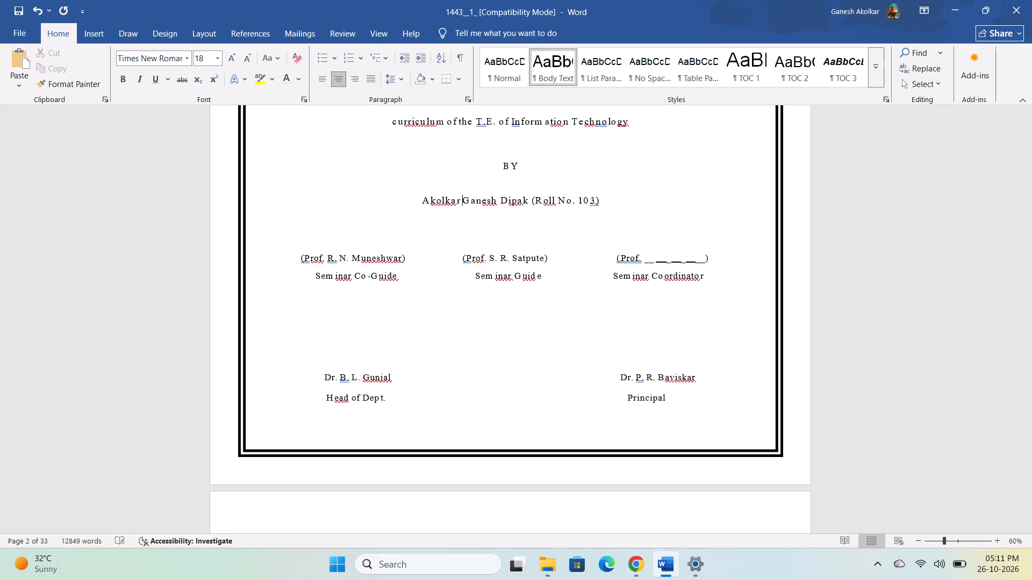
key("space")
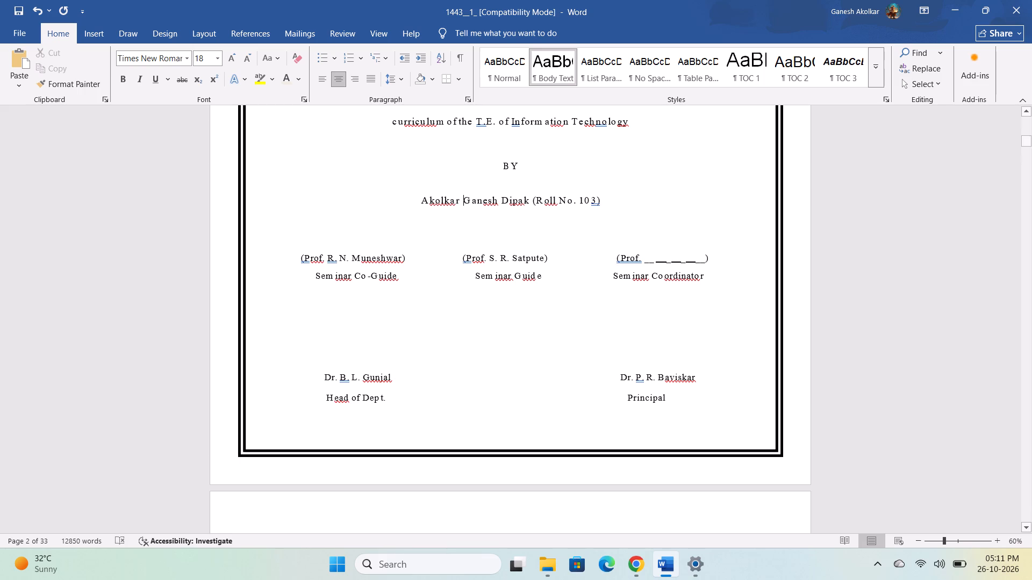
left_click(500, 200)
Remove the stray space after the "G" of "Guide" in the Seminar Guide label on the certificate page.
scroll(496, 333, "down", 3)
scroll(496, 333, "up", 2)
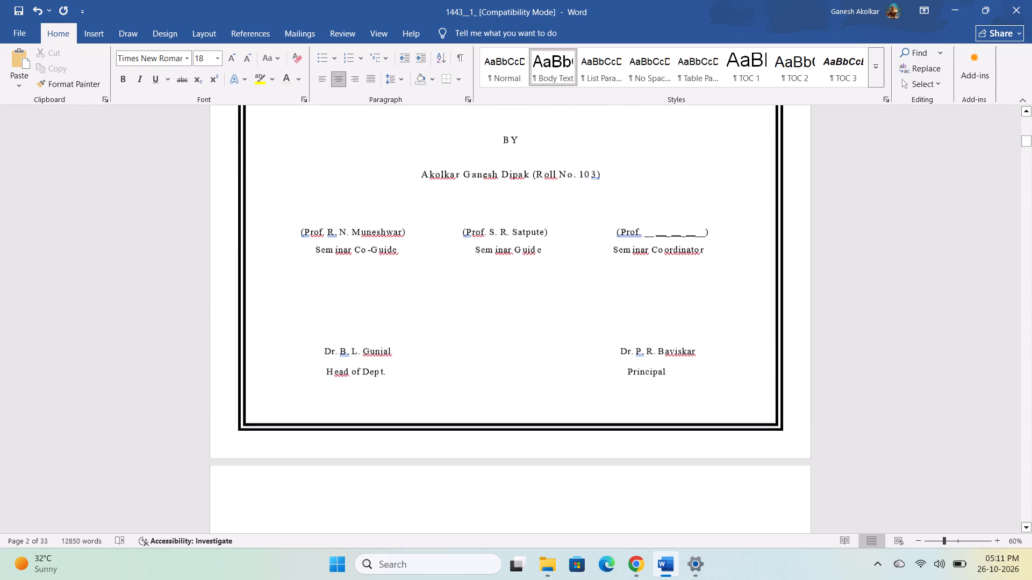
scroll(496, 333, "up", 2)
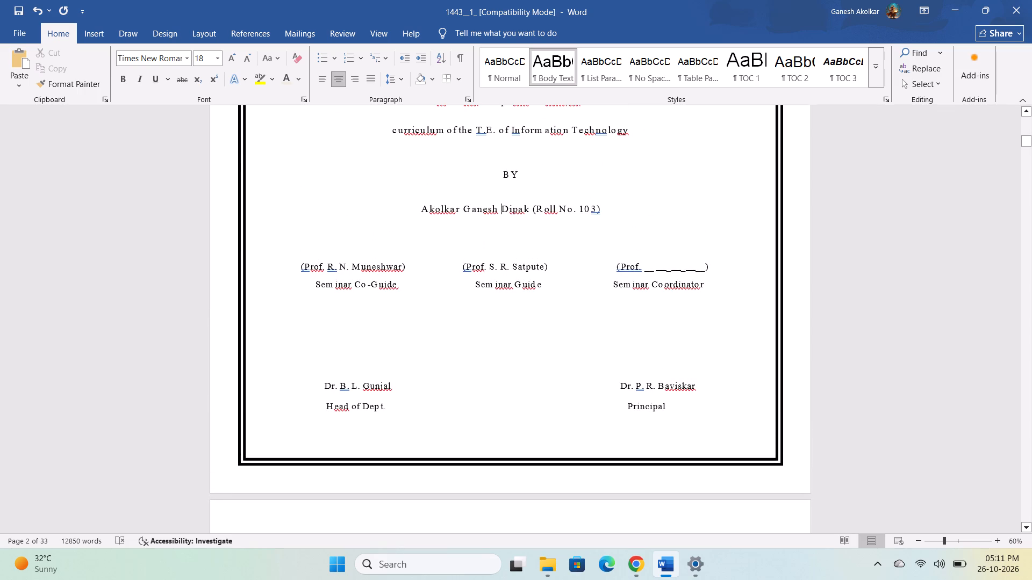
left_click(519, 291)
key("Right")
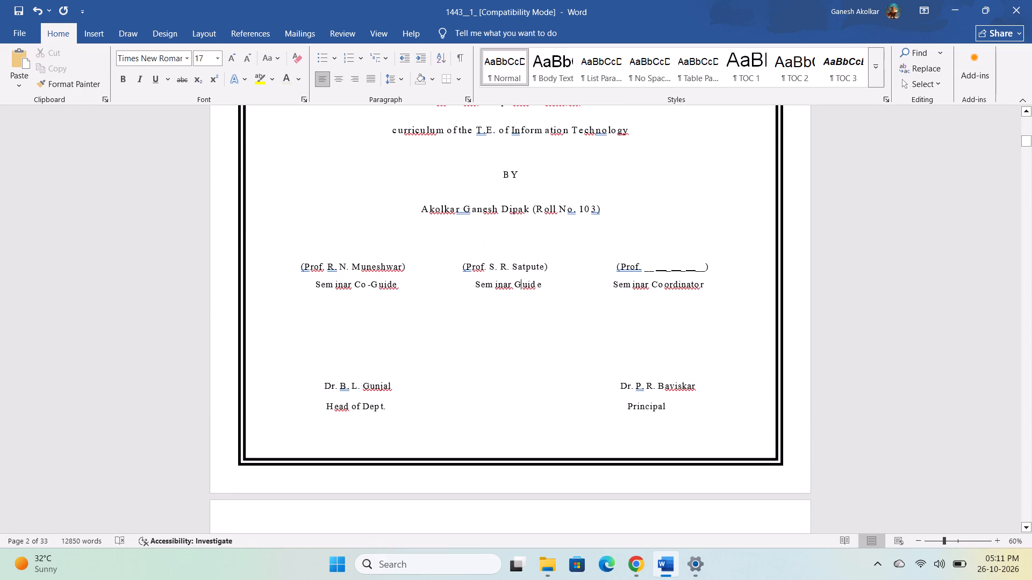
key("BackSpace")
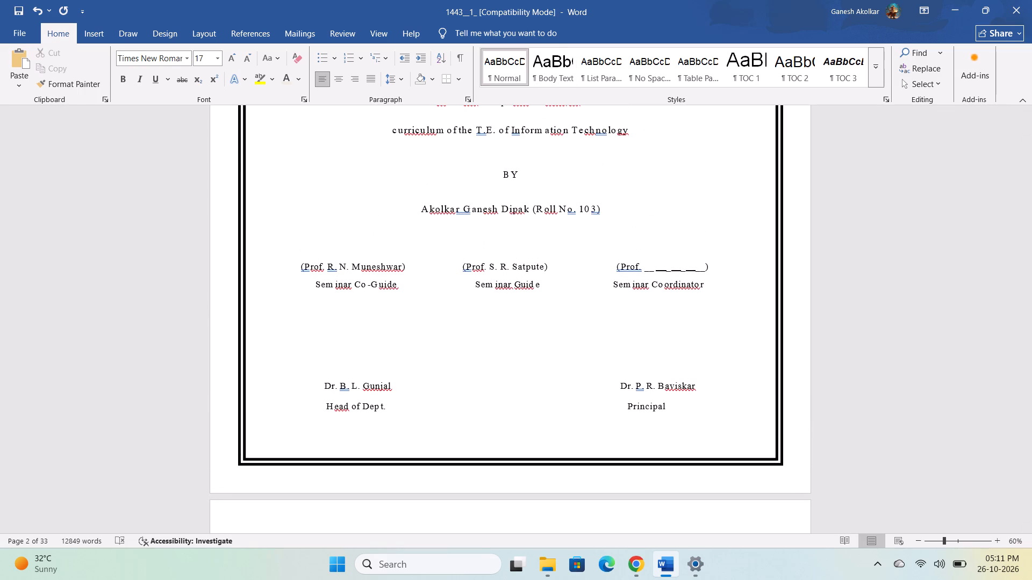
Go back to the top of the title page to check its layout.
scroll(613, 309, "down", 3)
scroll(613, 309, "up", 4)
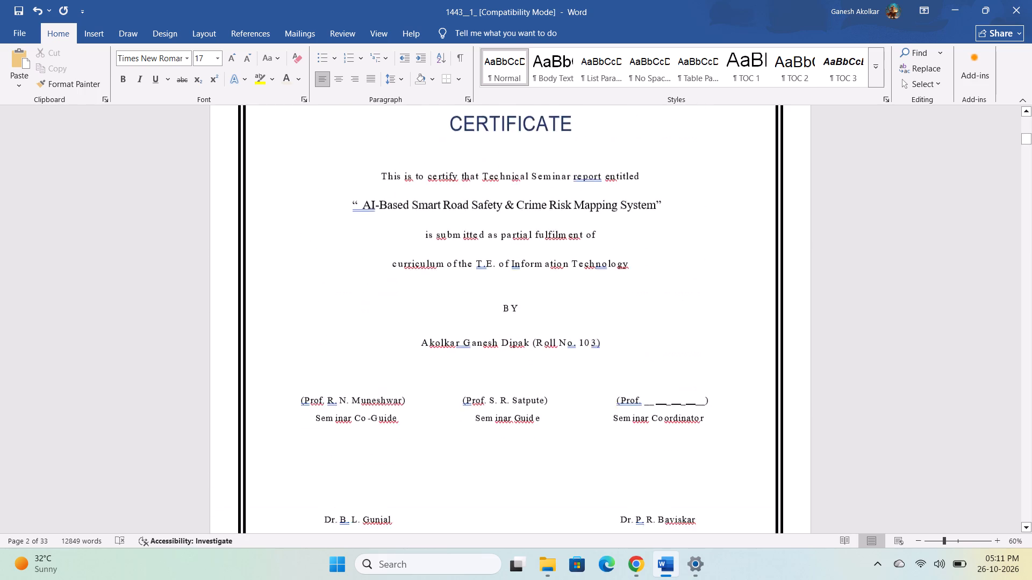
scroll(613, 309, "up", 8)
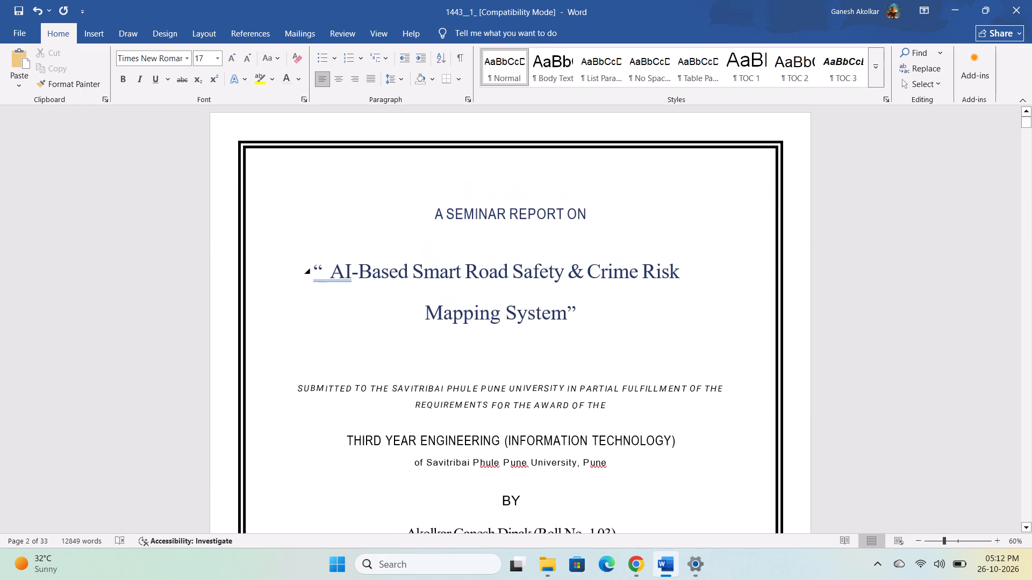
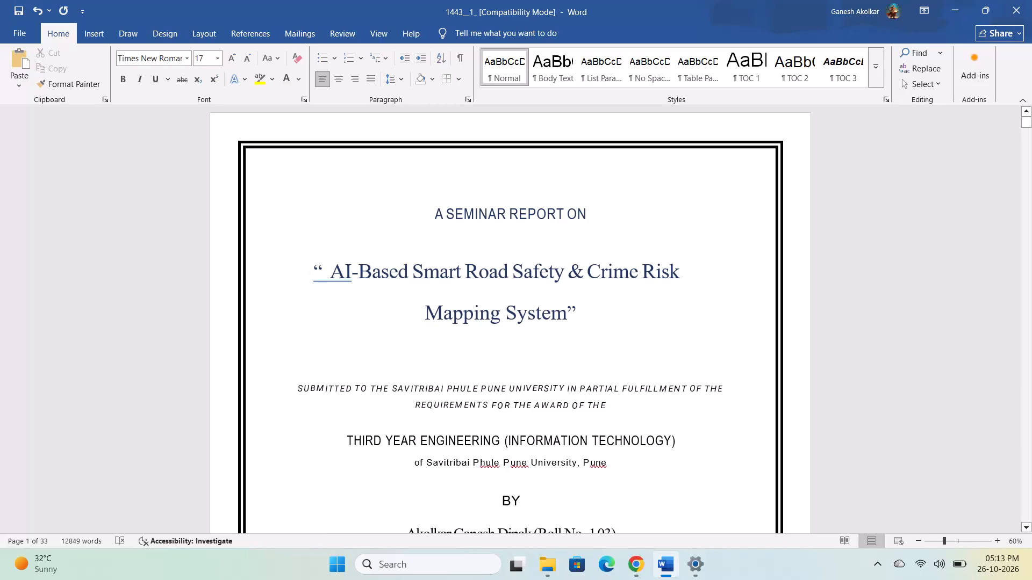
Review the layout and spacing of the title page down to its year line, continuing through the certificate page's signature block.
scroll(597, 382, "down", 1)
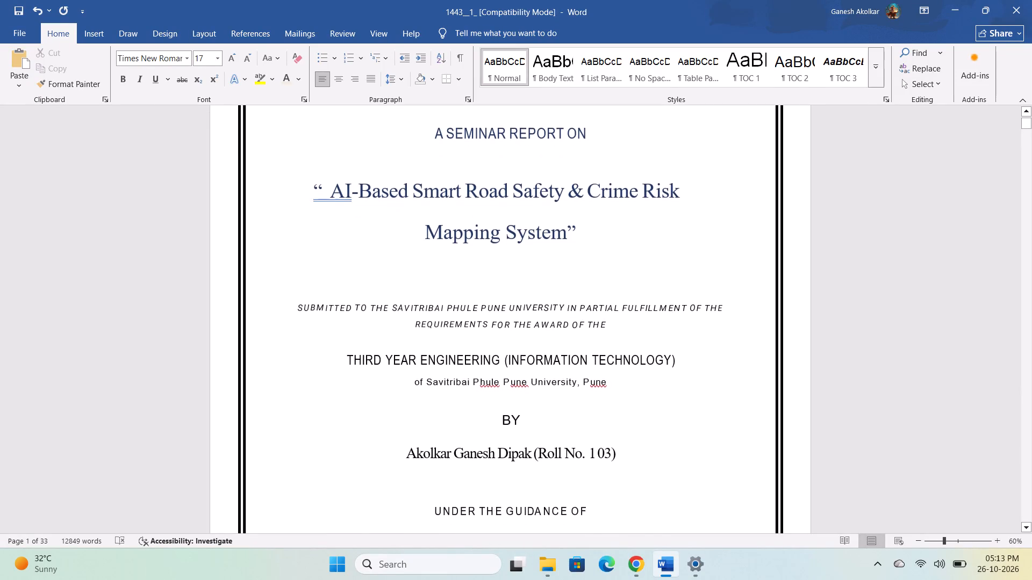
scroll(597, 382, "down", 1)
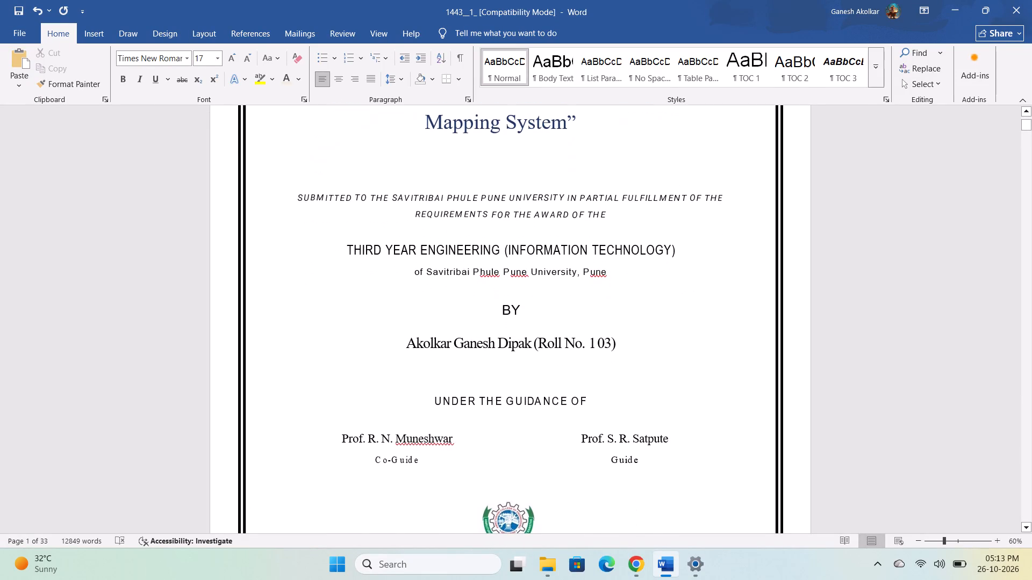
scroll(597, 382, "down", 1)
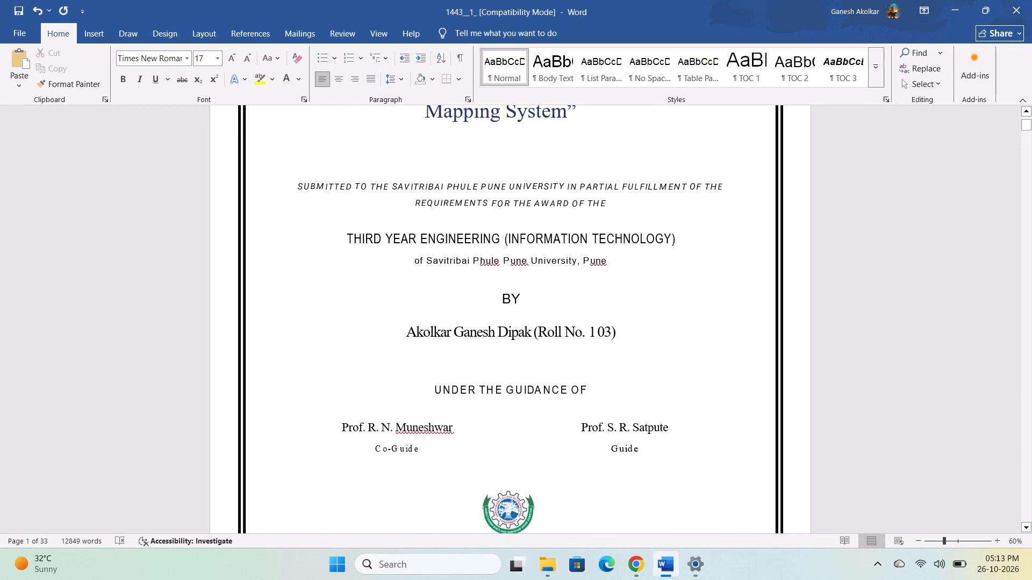
scroll(597, 382, "down", 2)
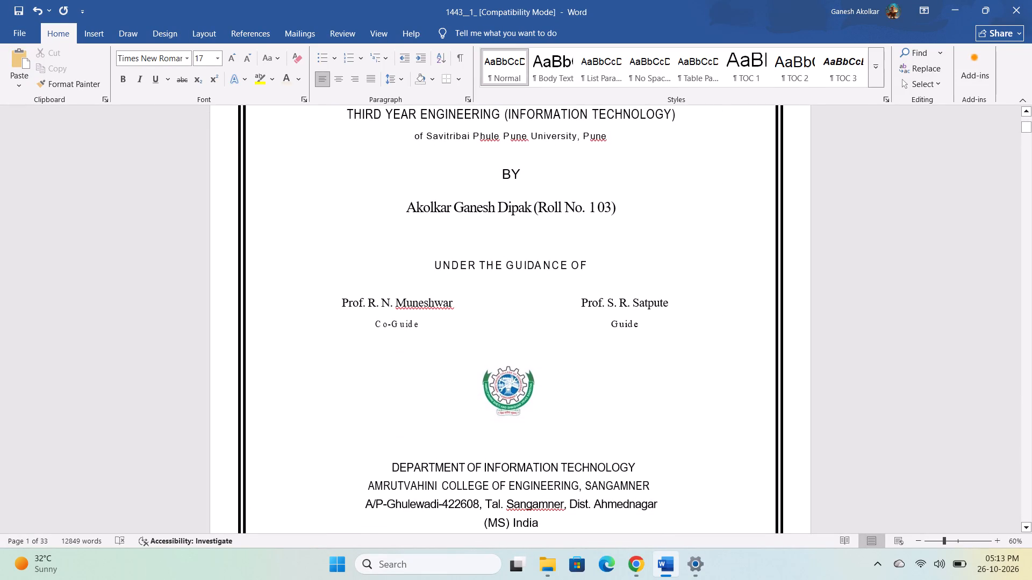
scroll(597, 382, "down", 1)
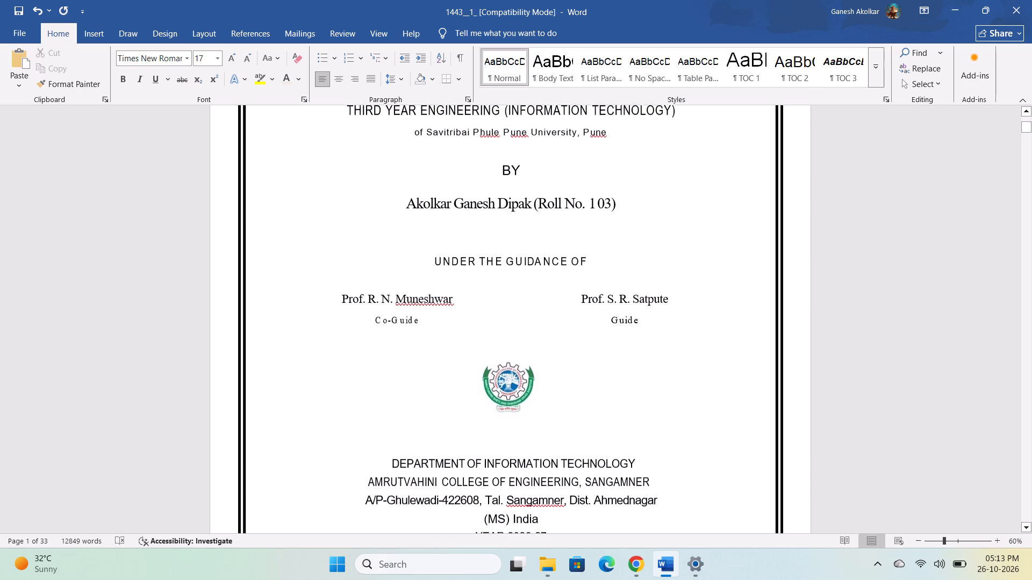
scroll(597, 382, "down", 2)
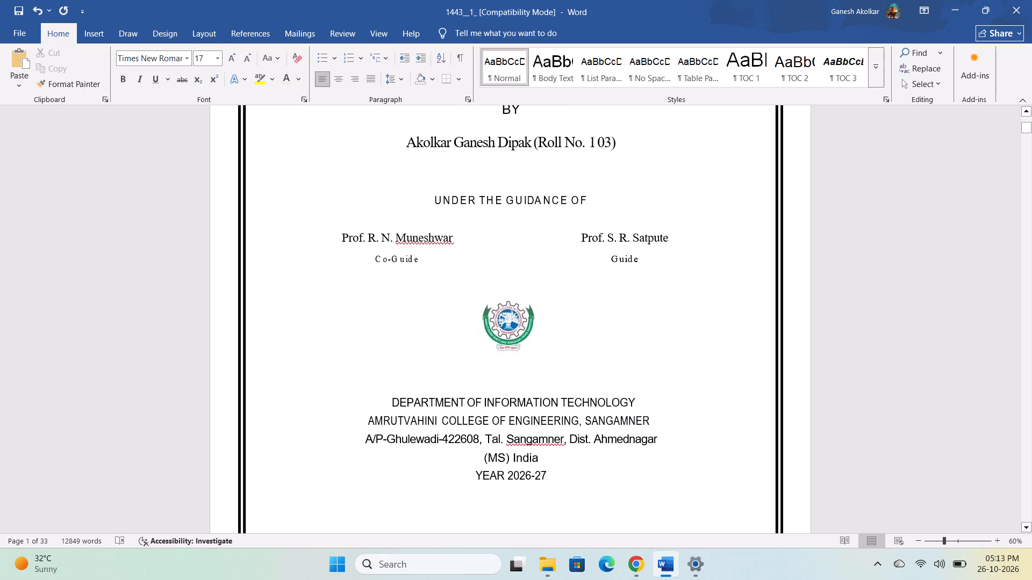
scroll(597, 382, "down", 2)
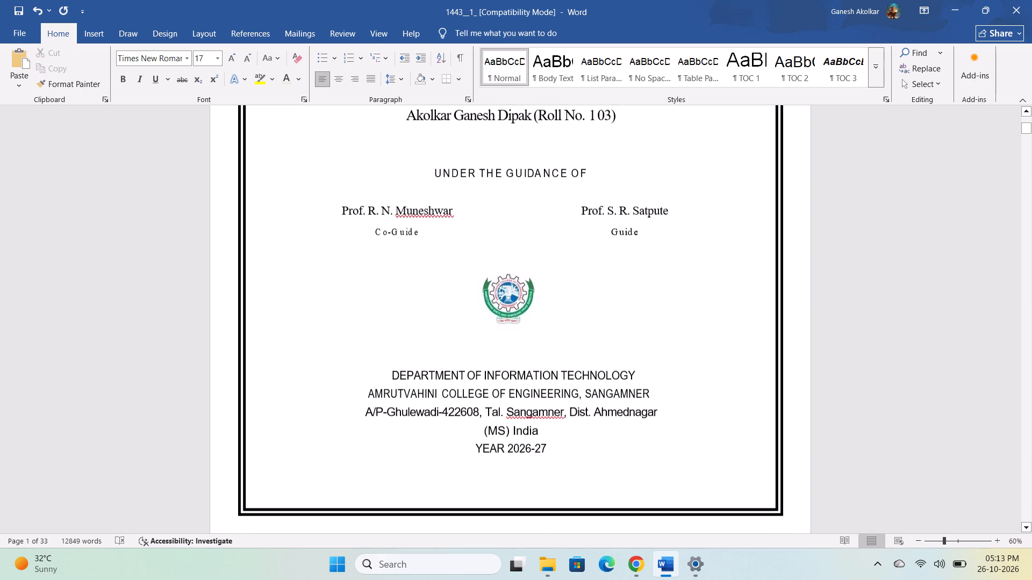
scroll(597, 382, "down", 7)
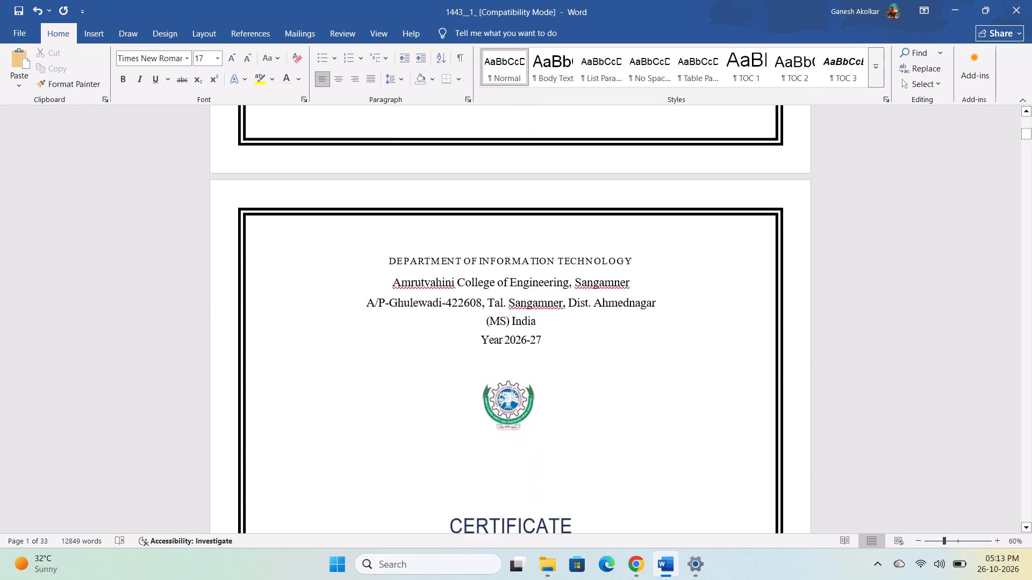
scroll(597, 382, "down", 2)
scroll(597, 382, "up", 2)
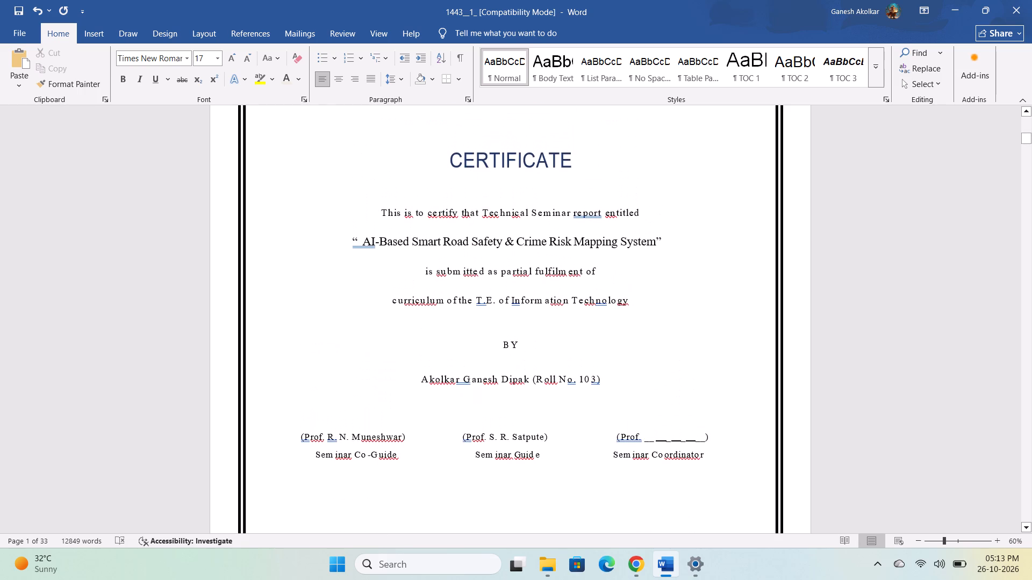
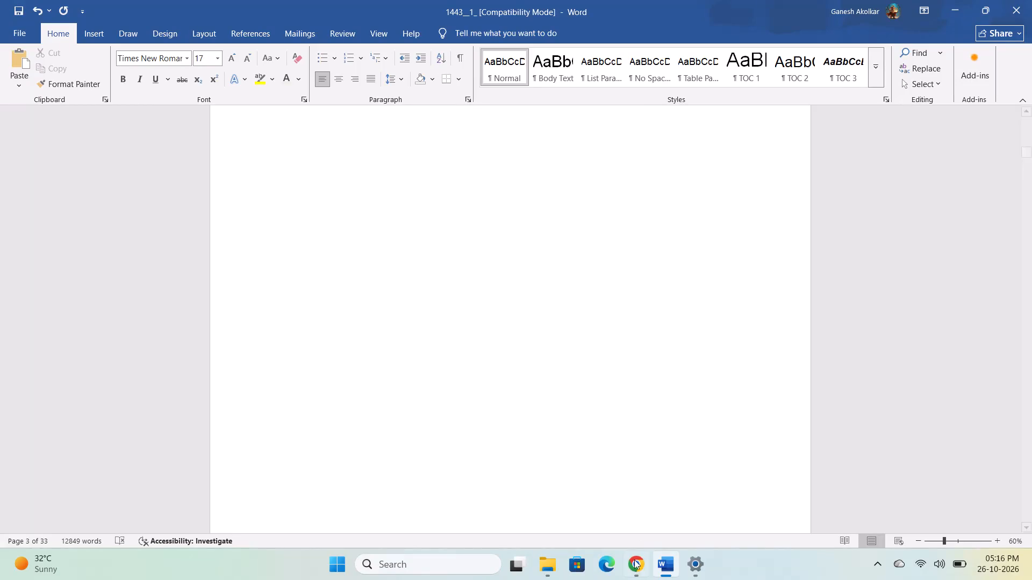
Switch to Chrome and receive a new file on TShare, replacing the previous share code with the new four-character one.
left_click(634, 563)
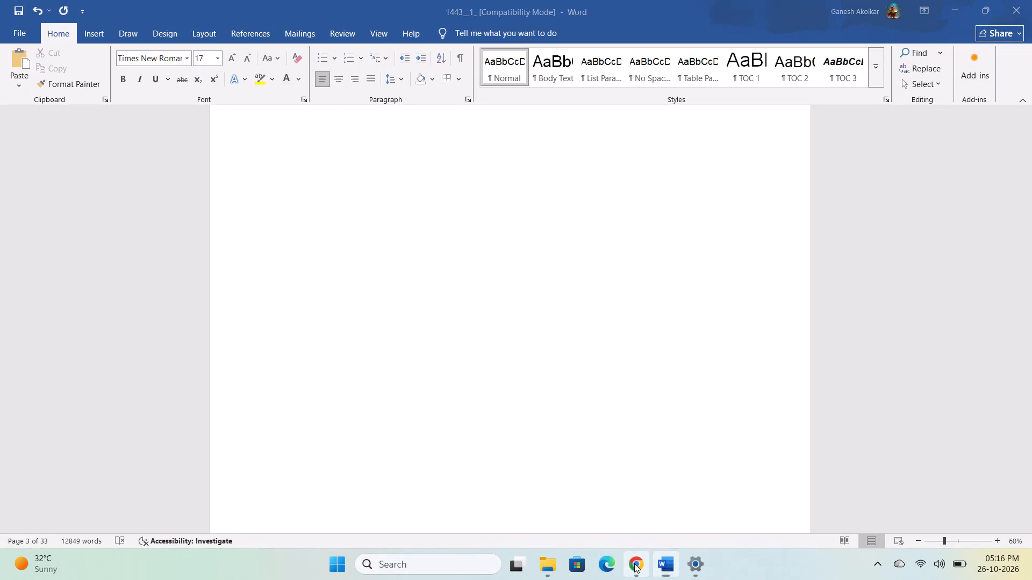
left_click(111, 14)
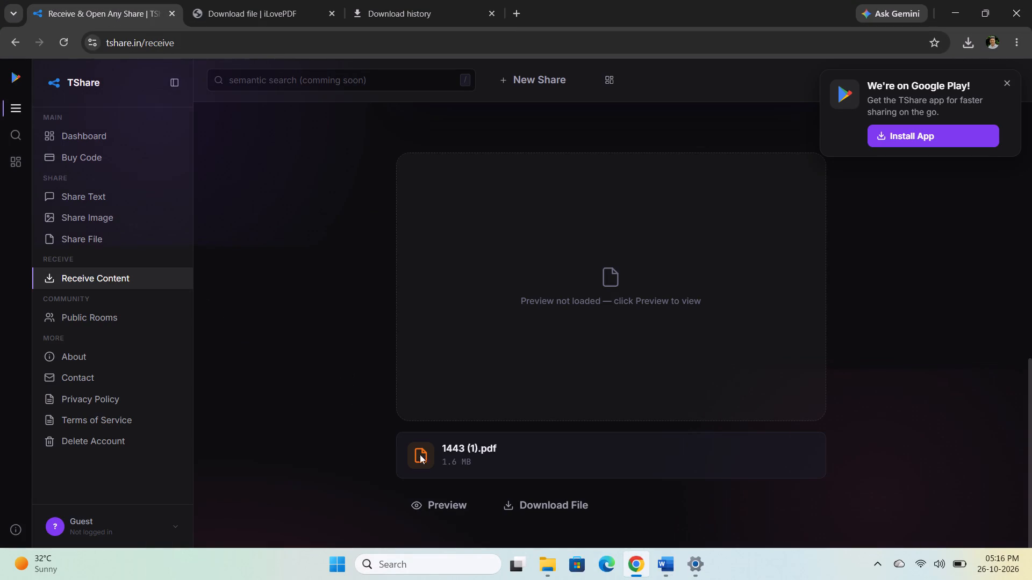
scroll(402, 430, "up", 3)
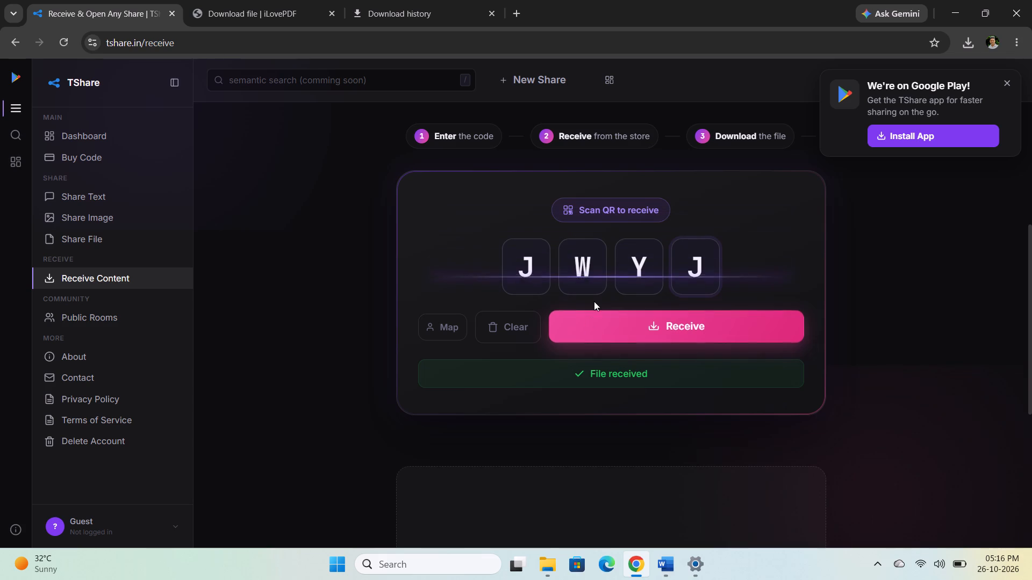
left_click(704, 272)
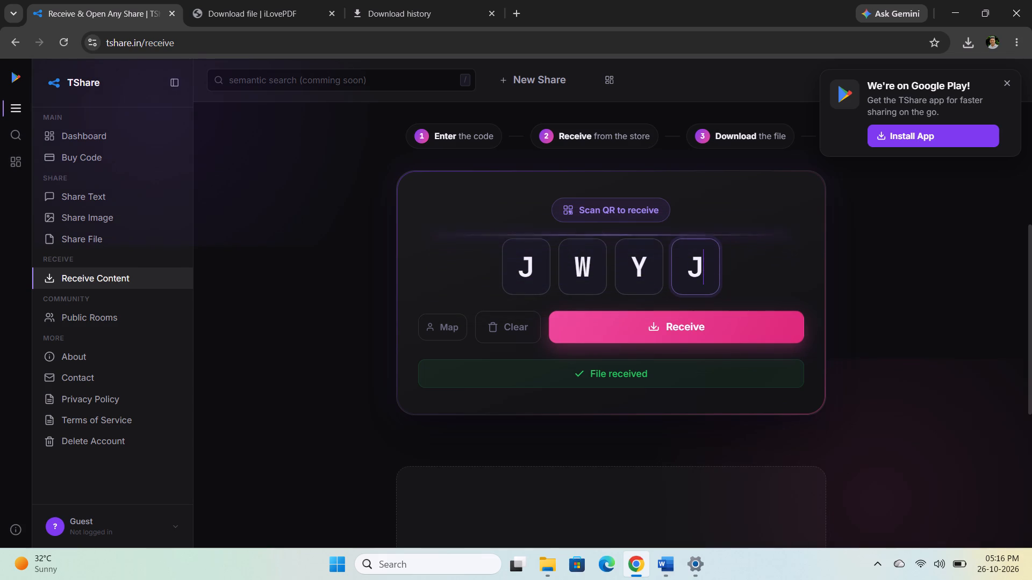
key("BackSpace")
key("BackSpace")
key("BackSpace")
key("BackSpace")
key("BackSpace")
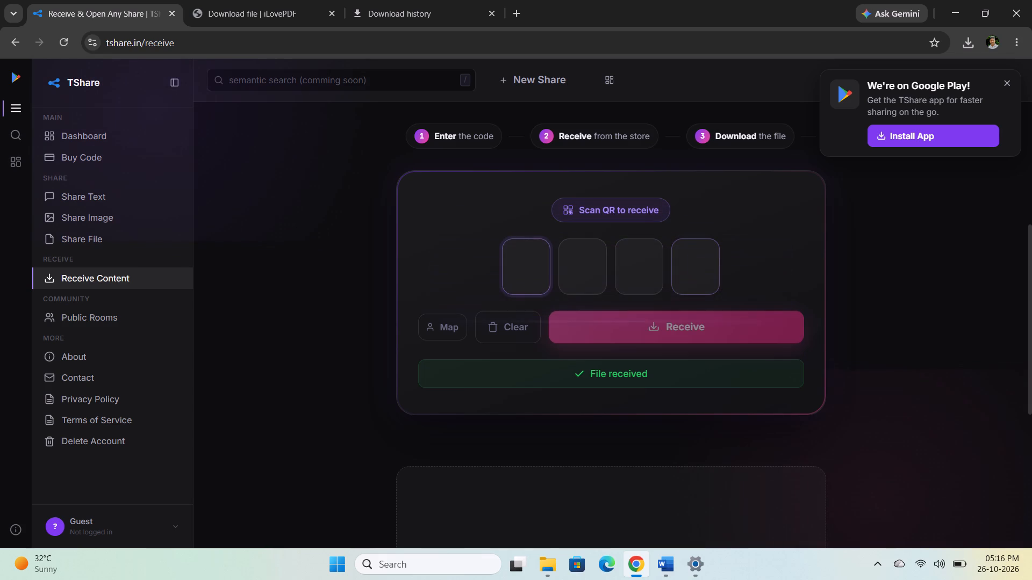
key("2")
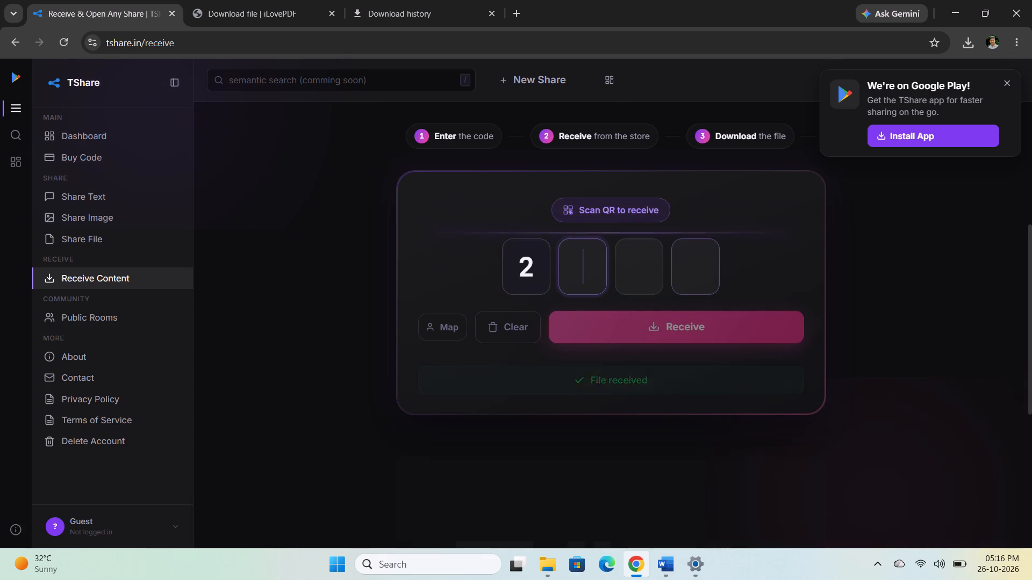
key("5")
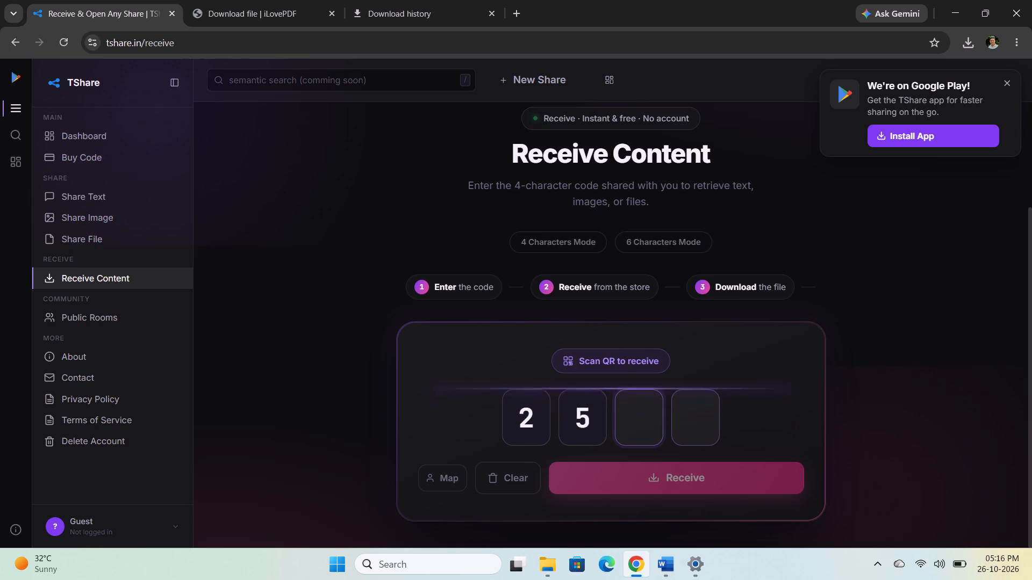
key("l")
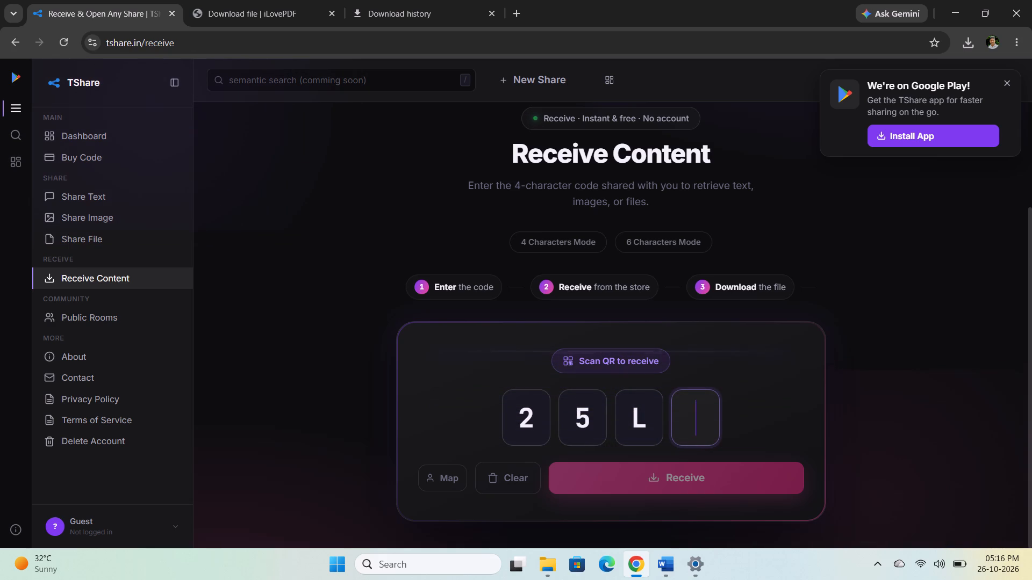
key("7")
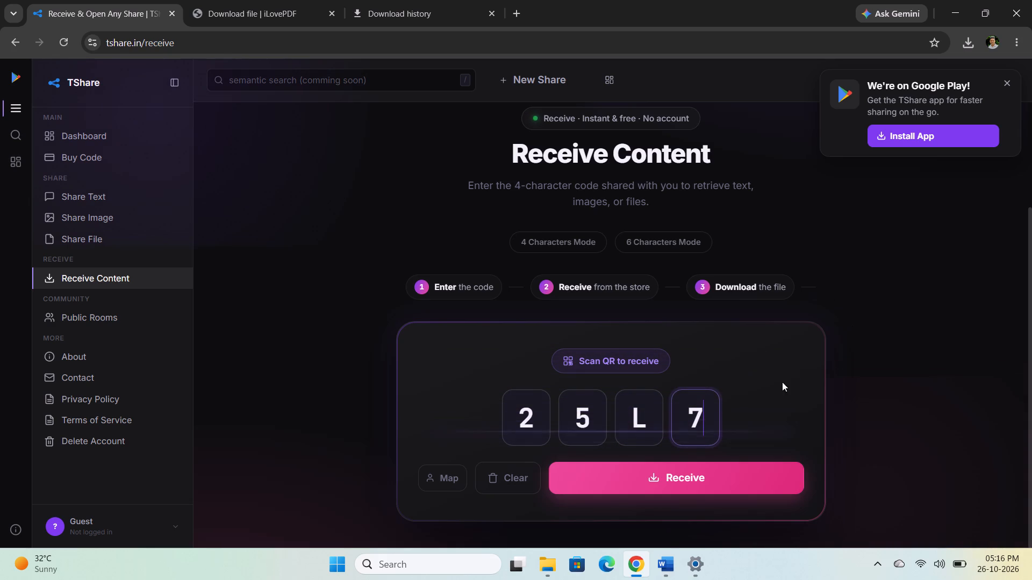
left_click(752, 470)
Download the received Seminar_Report_Template.pdf and show it in the Downloads folder.
scroll(752, 470, "down", 3)
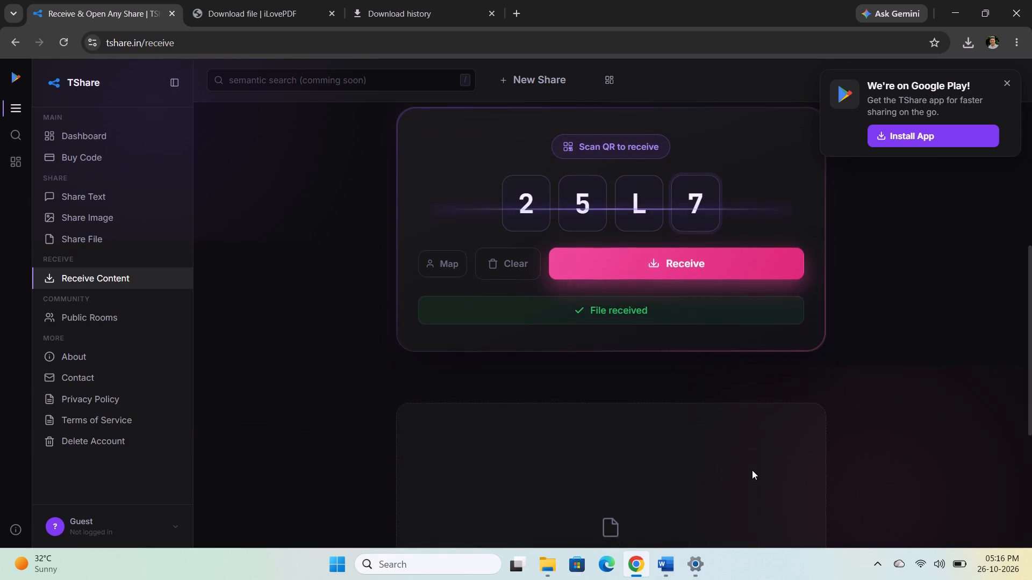
scroll(752, 470, "down", 3)
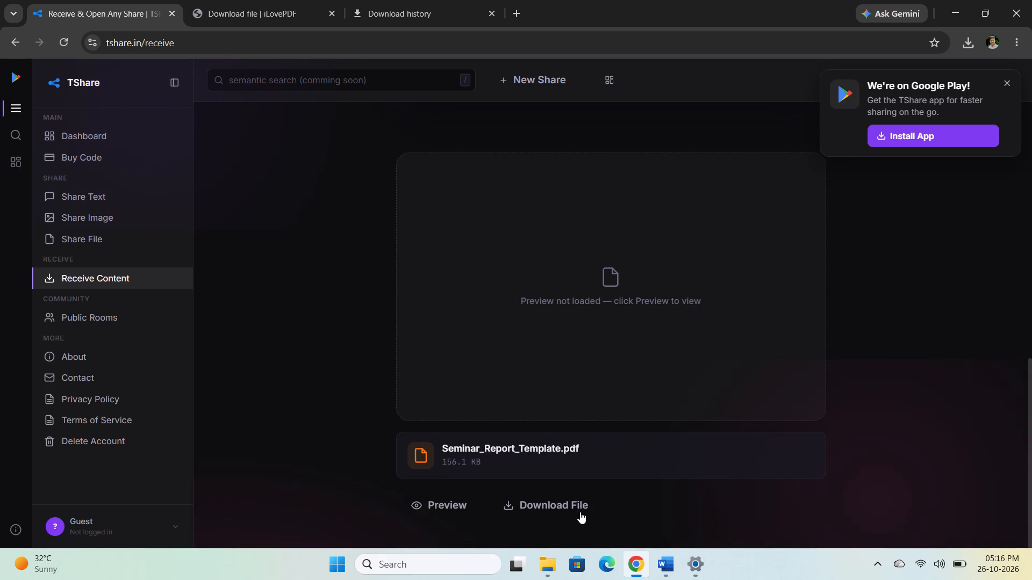
left_click(563, 503)
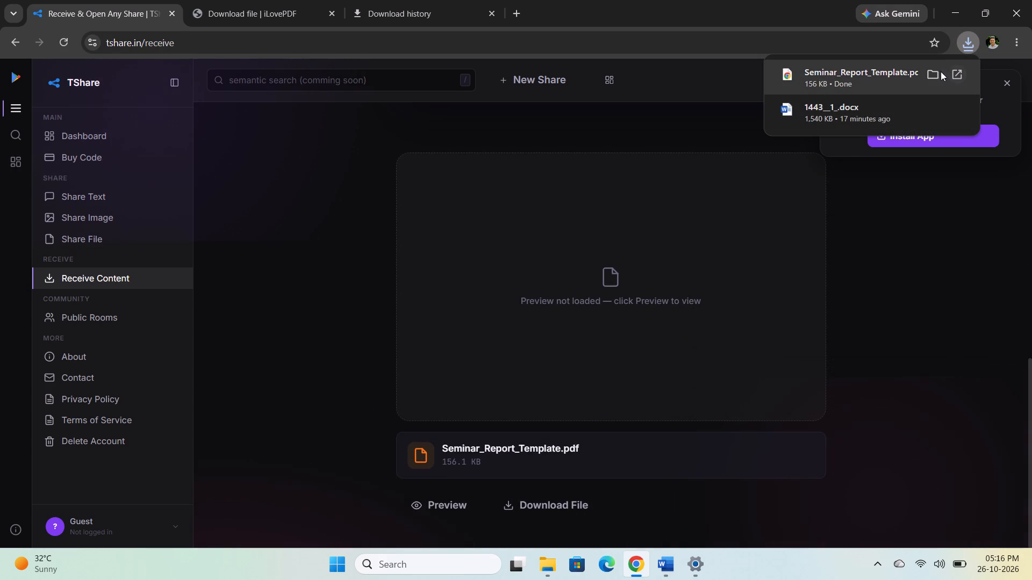
left_click(936, 71)
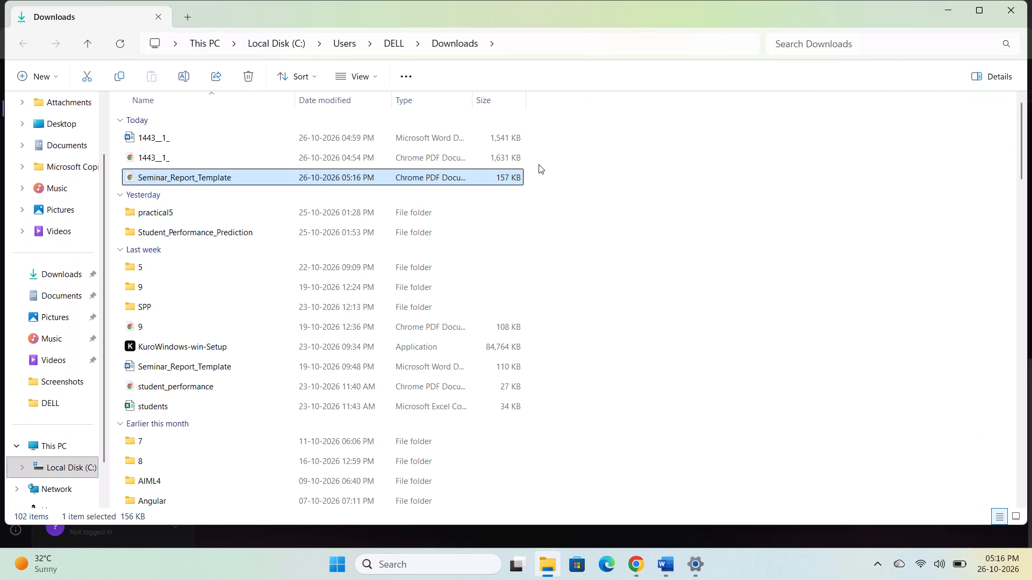
right_click(290, 176)
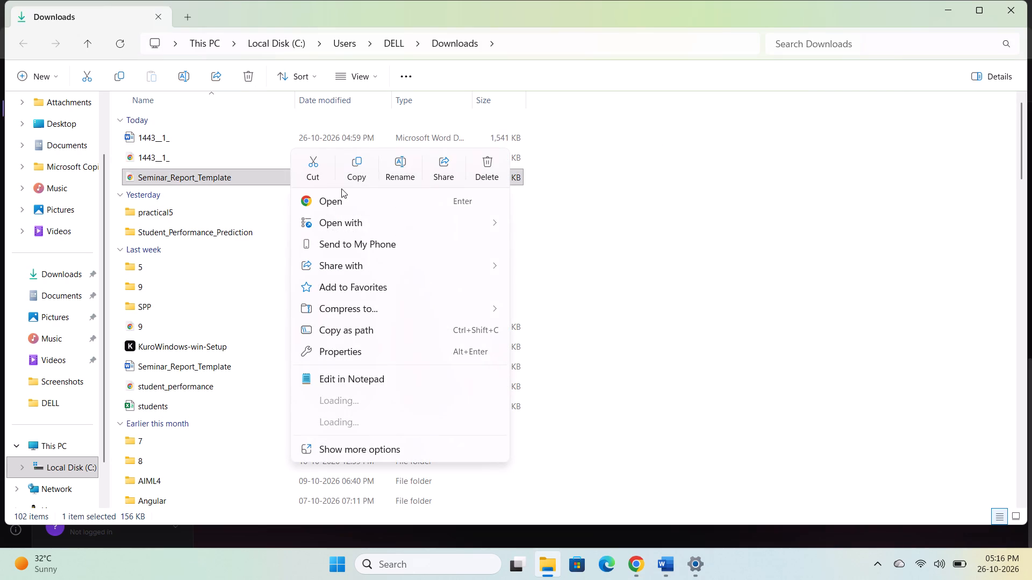
left_click(212, 178)
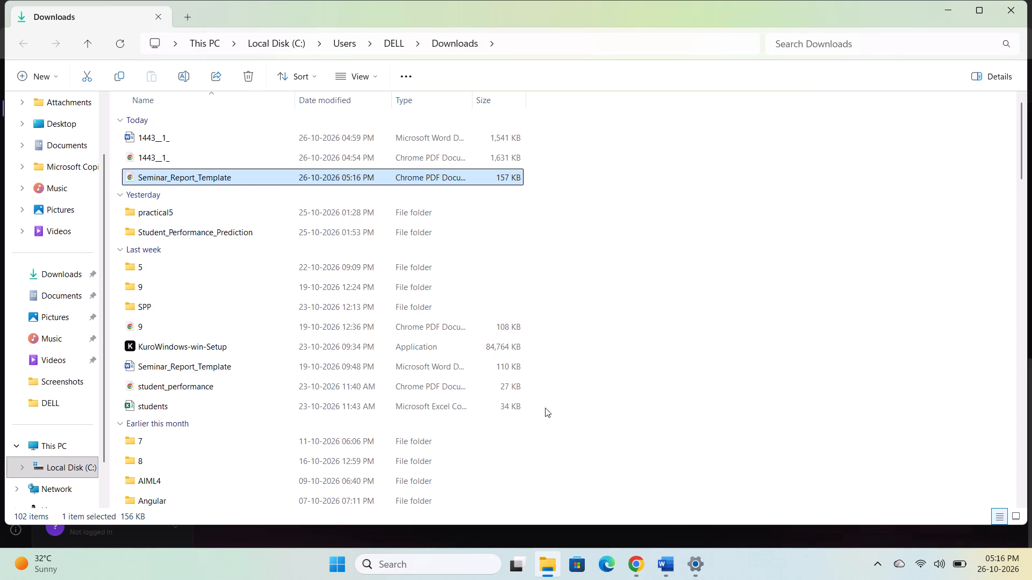
Switch to Word and close the 1443__1_ document without saving its changes.
left_click(670, 556)
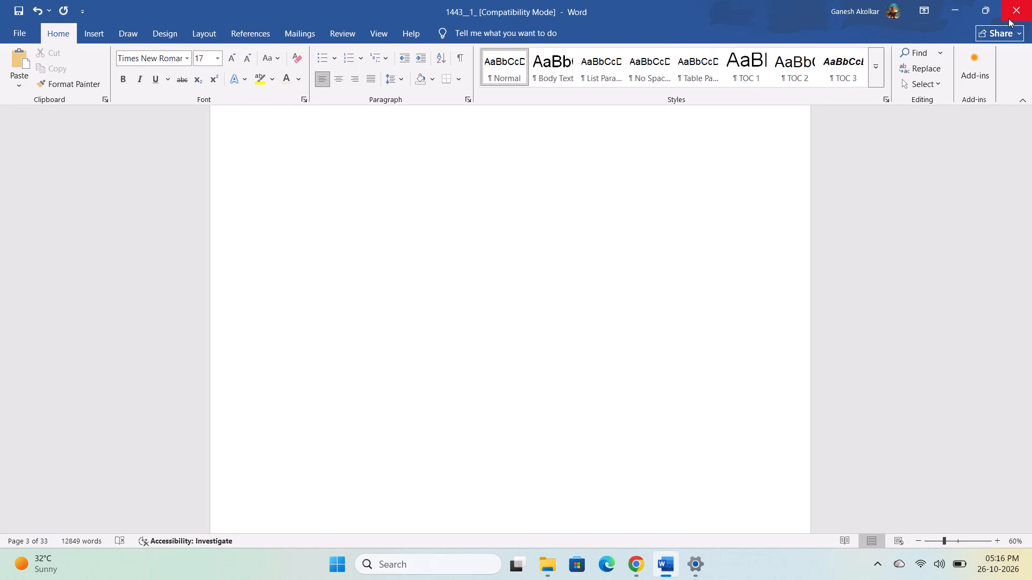
left_click(1031, 0)
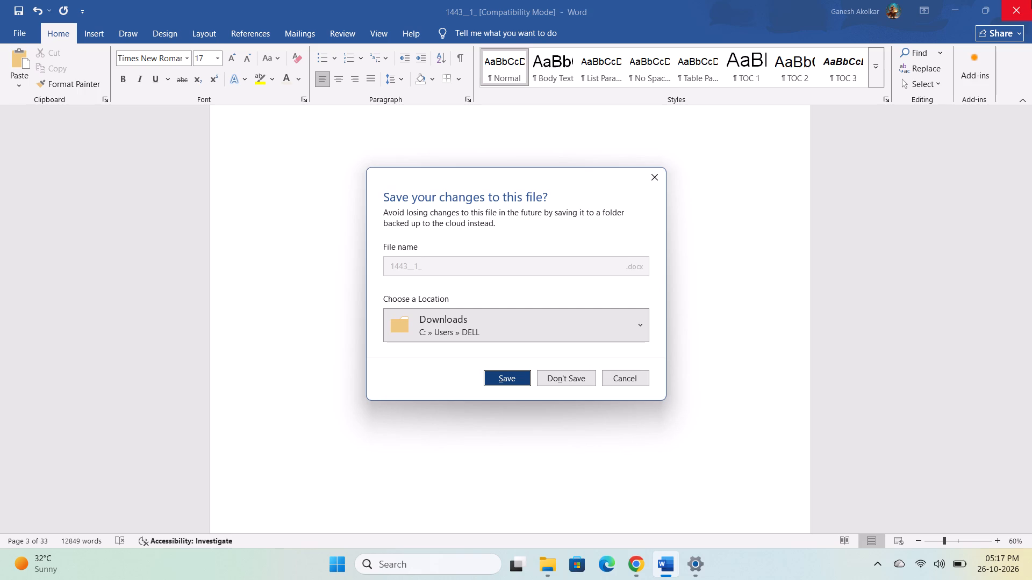
left_click(574, 382)
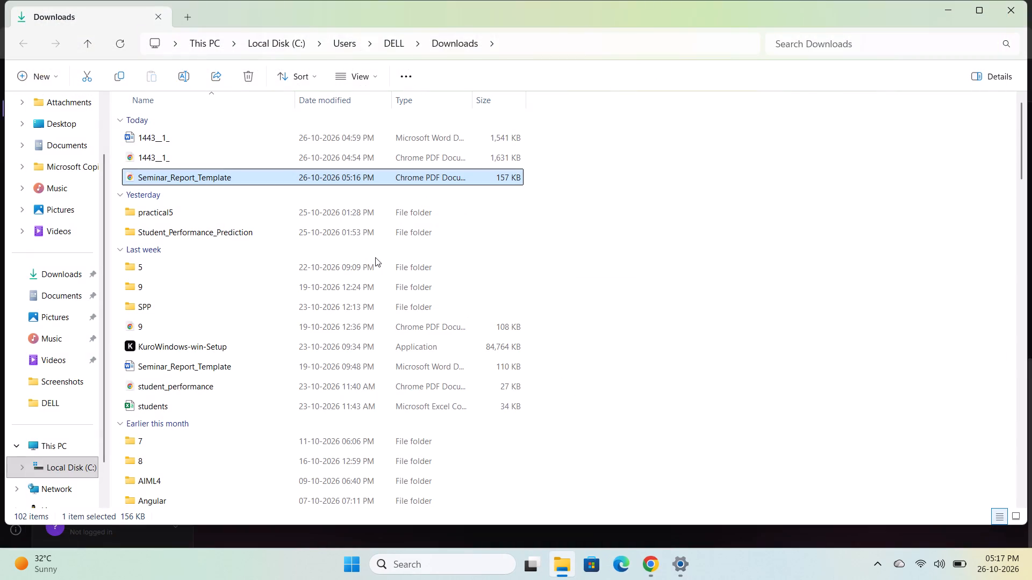
Relaunch Word, open the Seminar_Report_Template PDF from Downloads, and enable editing.
left_click(447, 570)
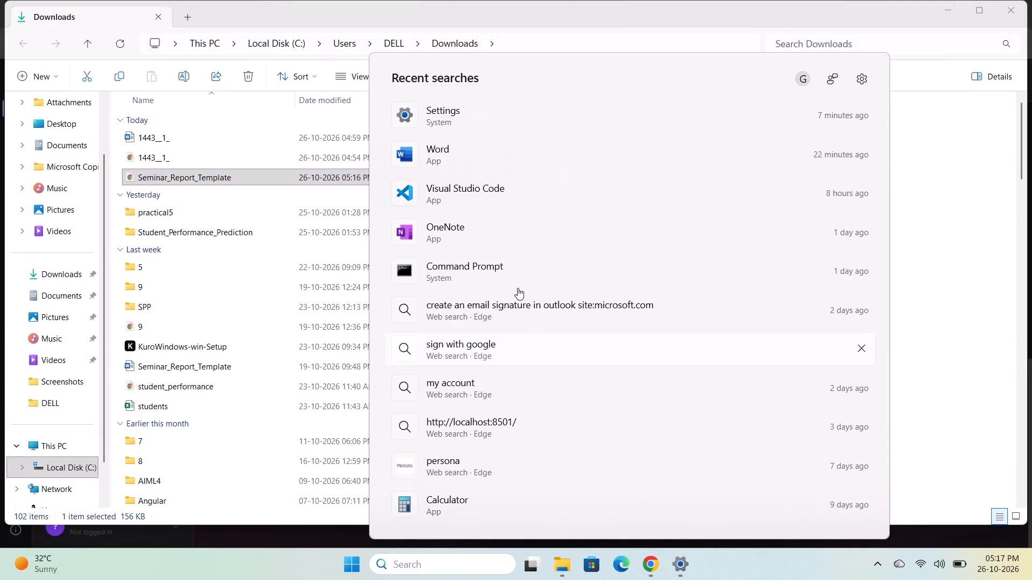
left_click(495, 165)
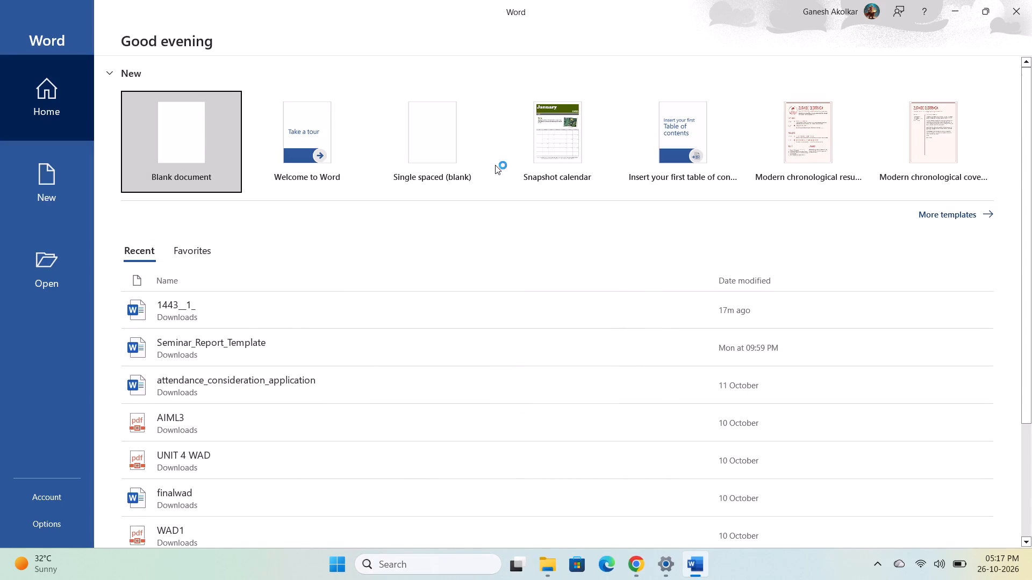
left_click(50, 279)
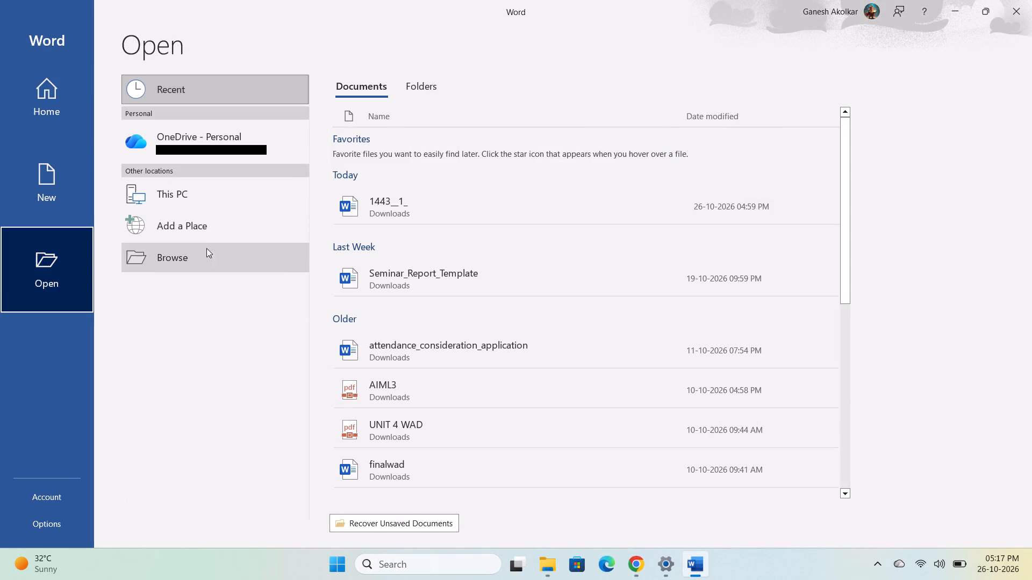
left_click(226, 184)
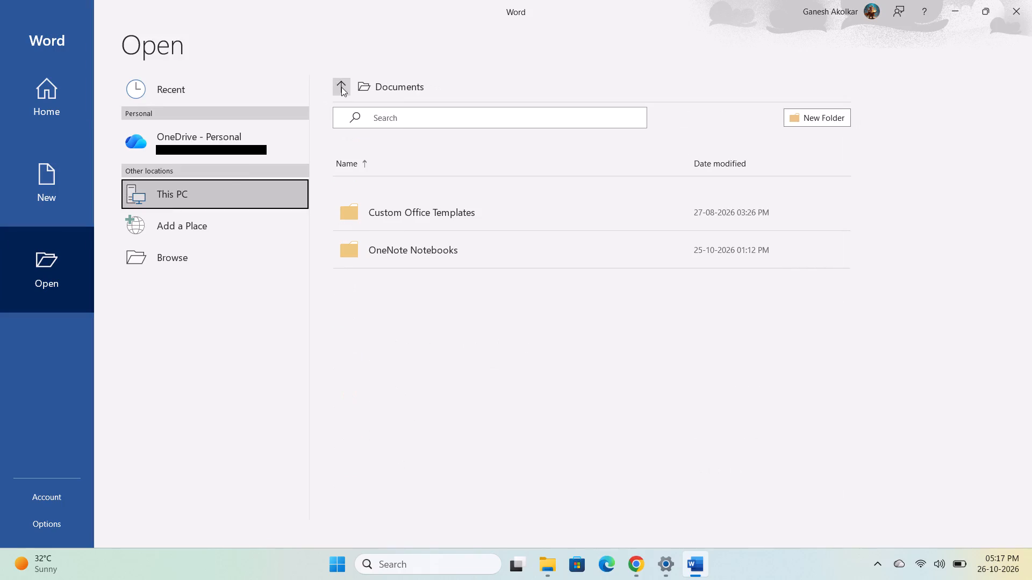
left_click(341, 87)
left_click(376, 85)
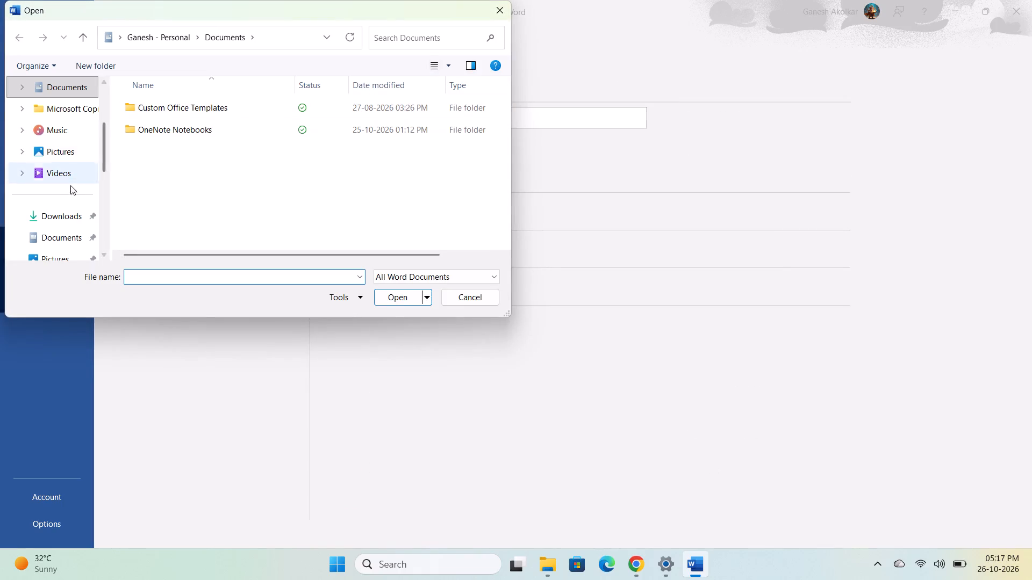
left_click(67, 207)
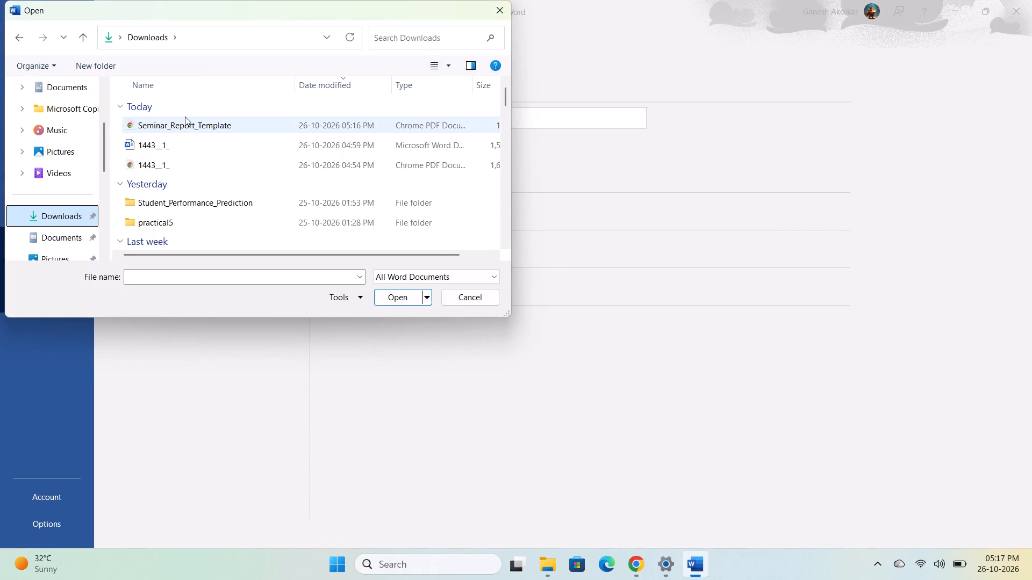
left_click(190, 124)
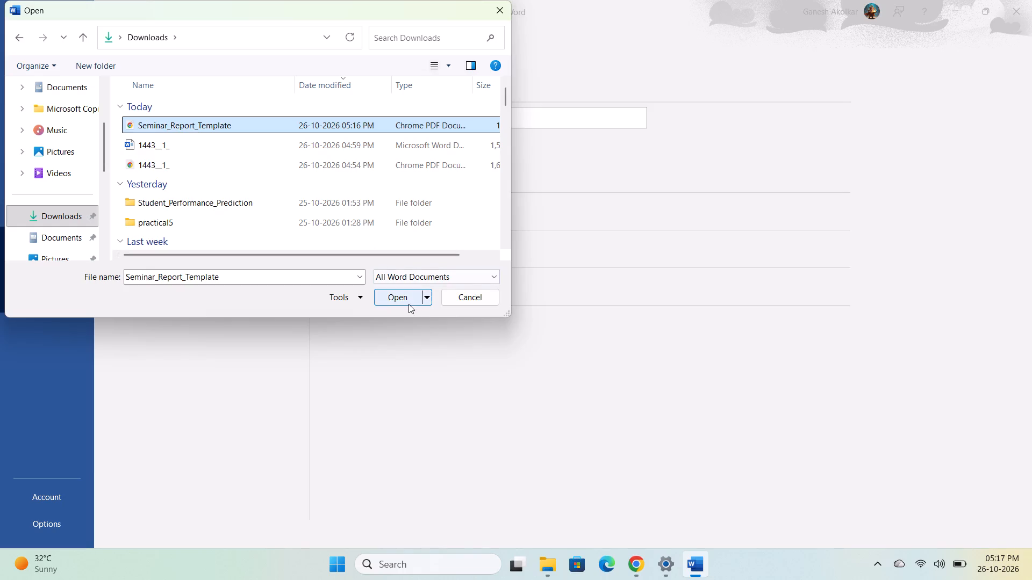
left_click(405, 304)
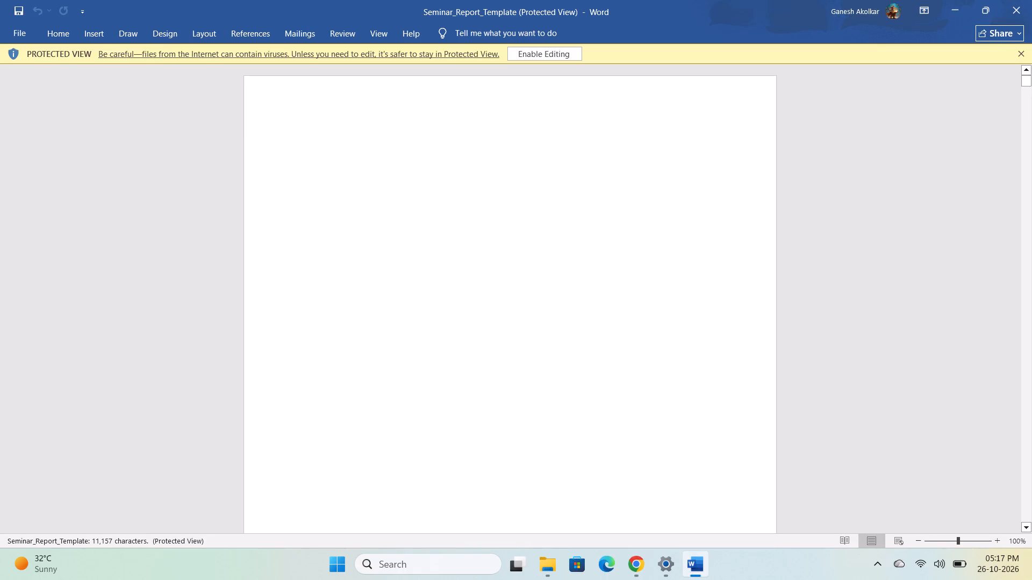
left_click(548, 50)
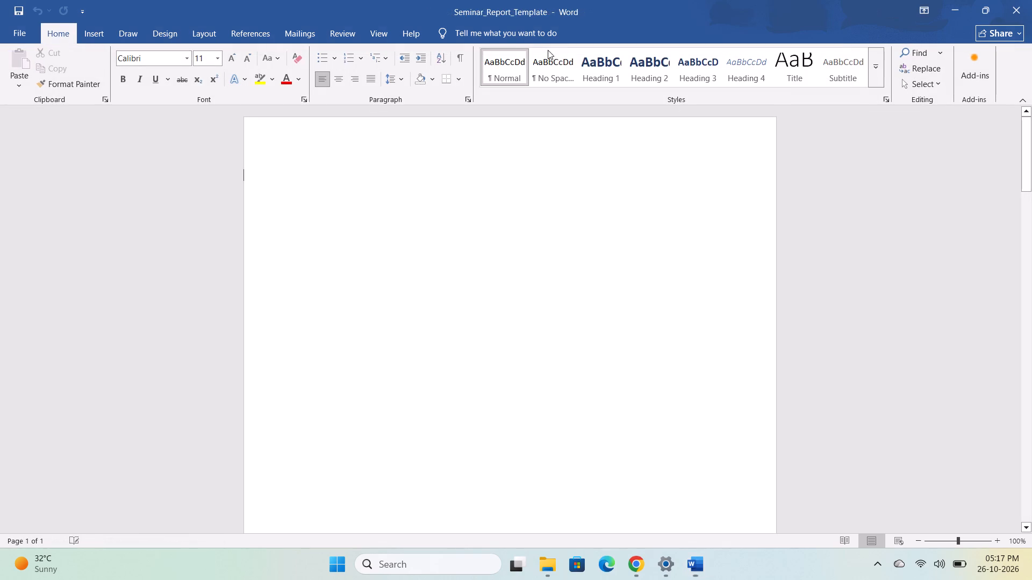
Examine the opening pages of the converted seminar template, from the blank first page through the bordered title page to its year line.
scroll(489, 286, "down", 6)
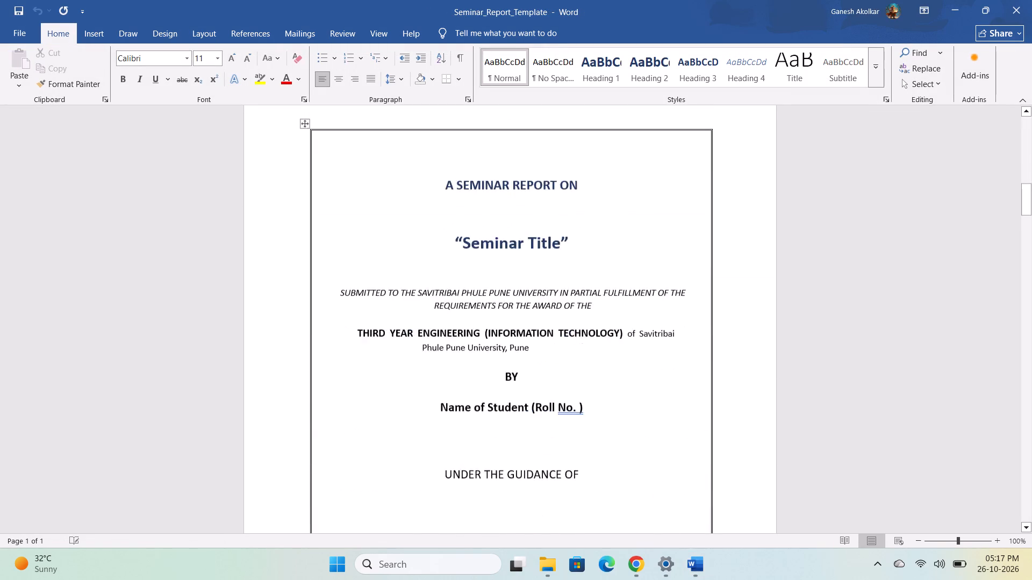
scroll(489, 286, "down", 3)
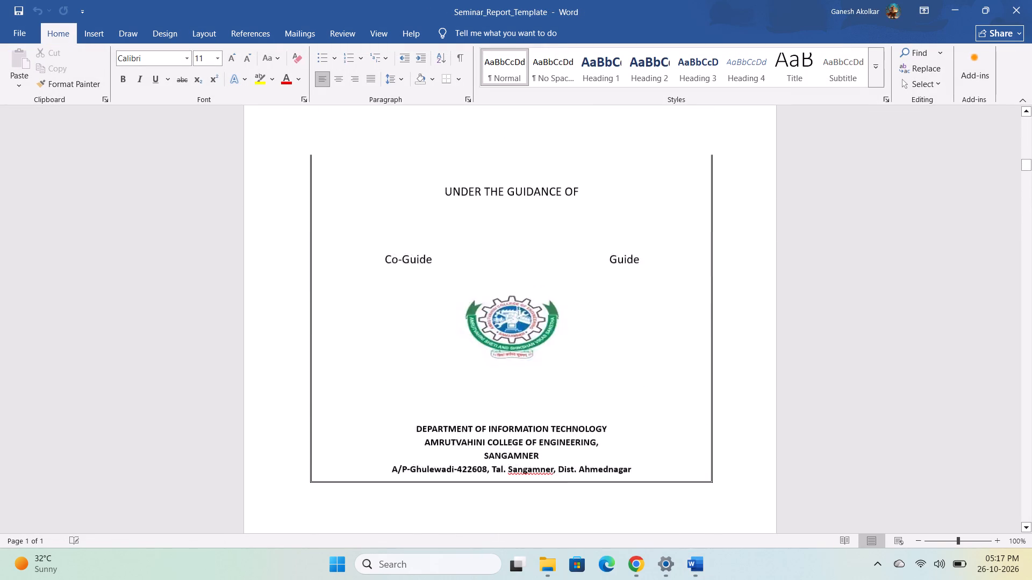
scroll(489, 286, "up", 5)
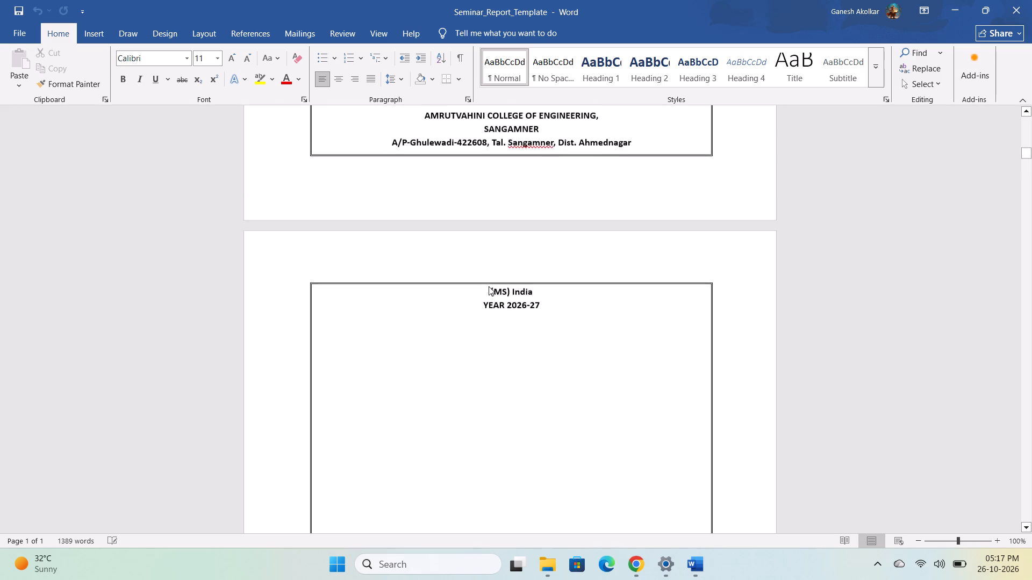
scroll(489, 286, "up", 5)
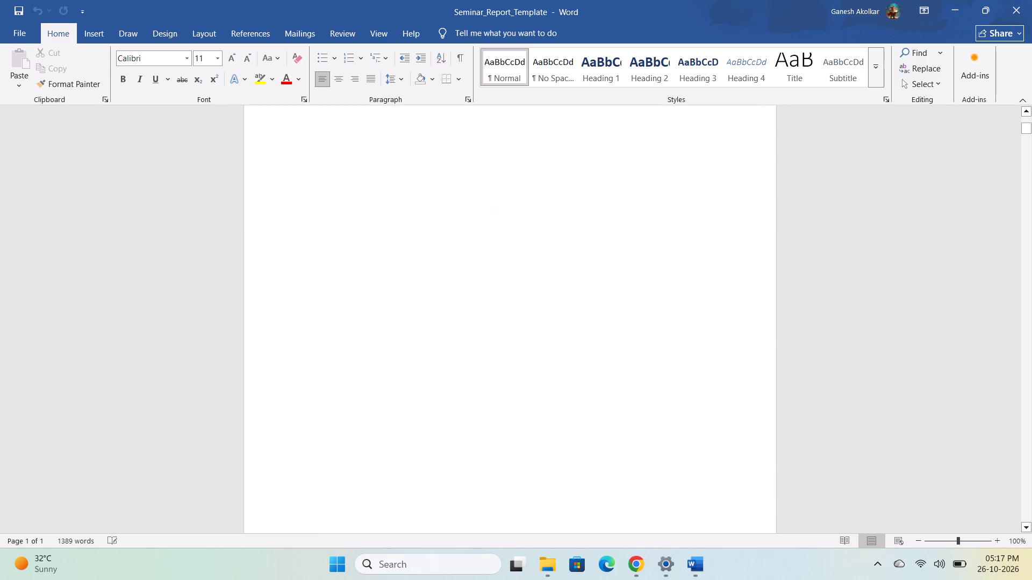
scroll(489, 286, "up", 2)
left_click(489, 286)
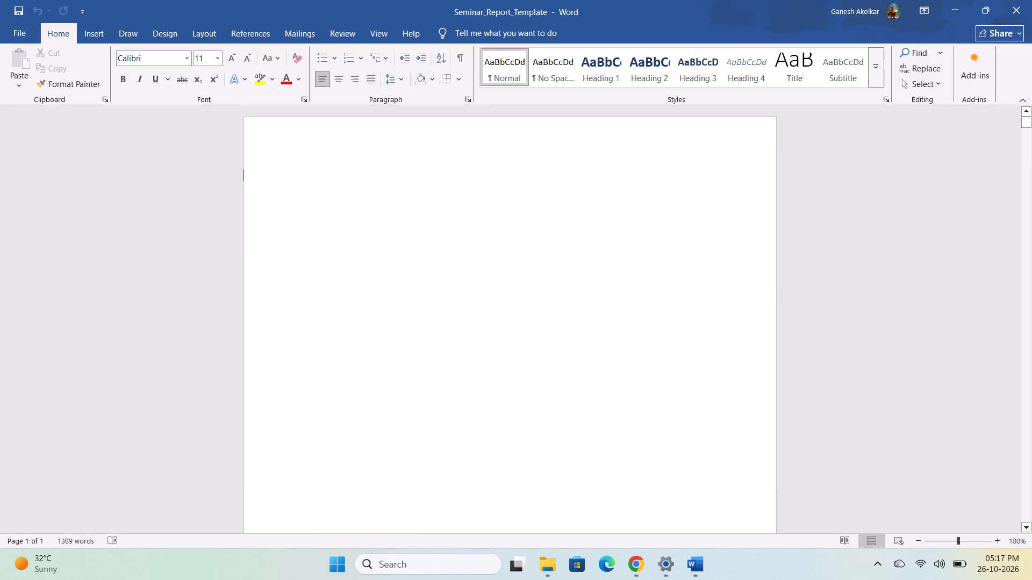
right_click(489, 286)
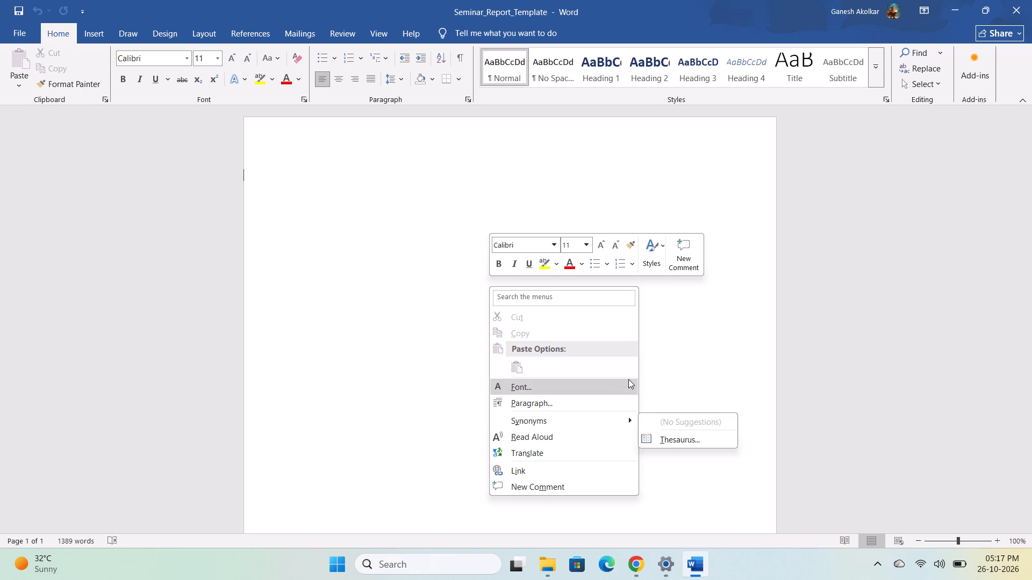
left_click(683, 350)
scroll(683, 350, "down", 4)
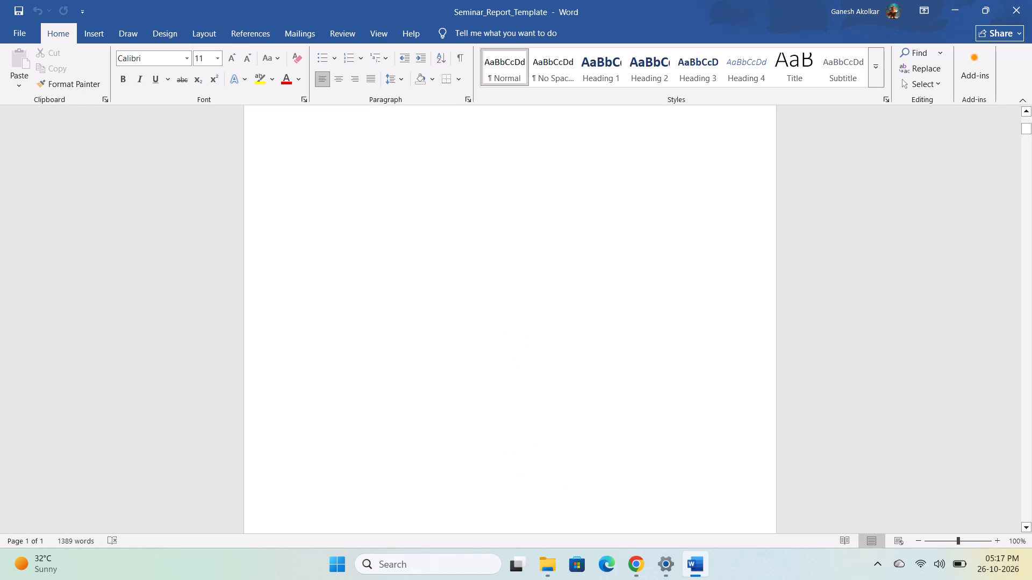
scroll(683, 350, "down", 3)
scroll(683, 350, "up", 1)
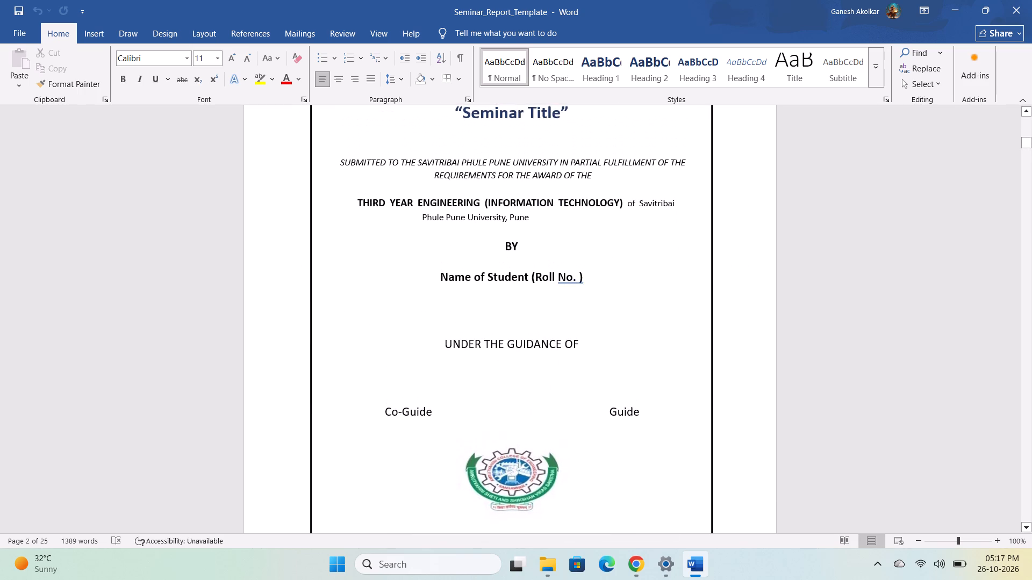
Open the 1443__1_ PDF from Downloads in Chrome and copy its quoted title, “AI-Based Smart Road Safety & Crime Risk Mapping System”.
scroll(683, 350, "up", 2)
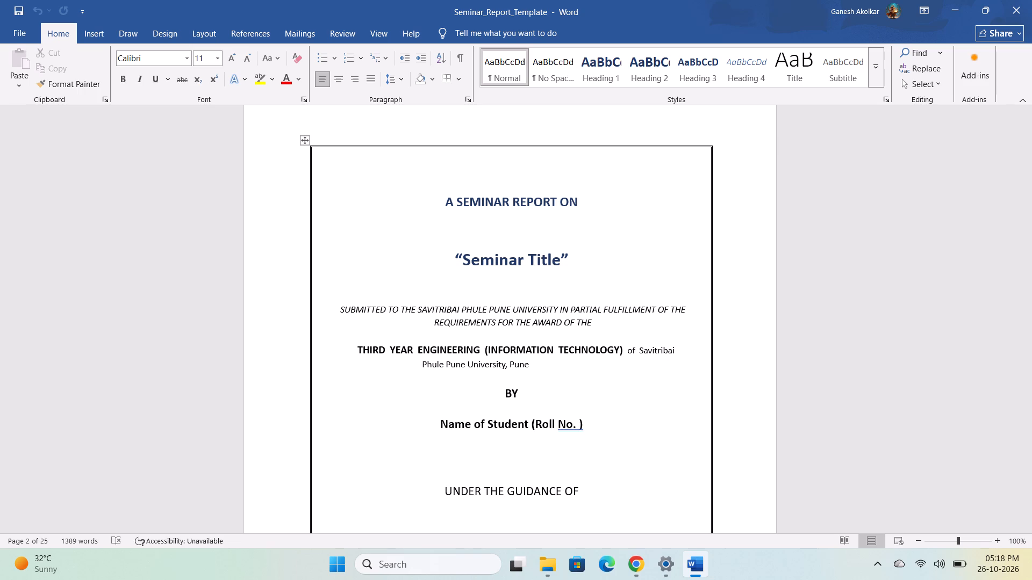
left_click(550, 570)
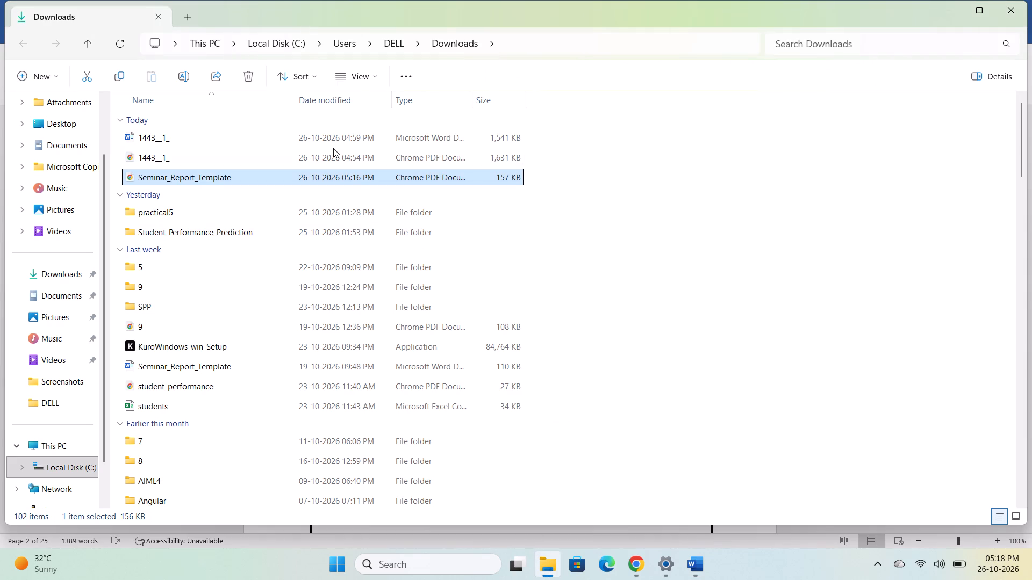
double_click(333, 149)
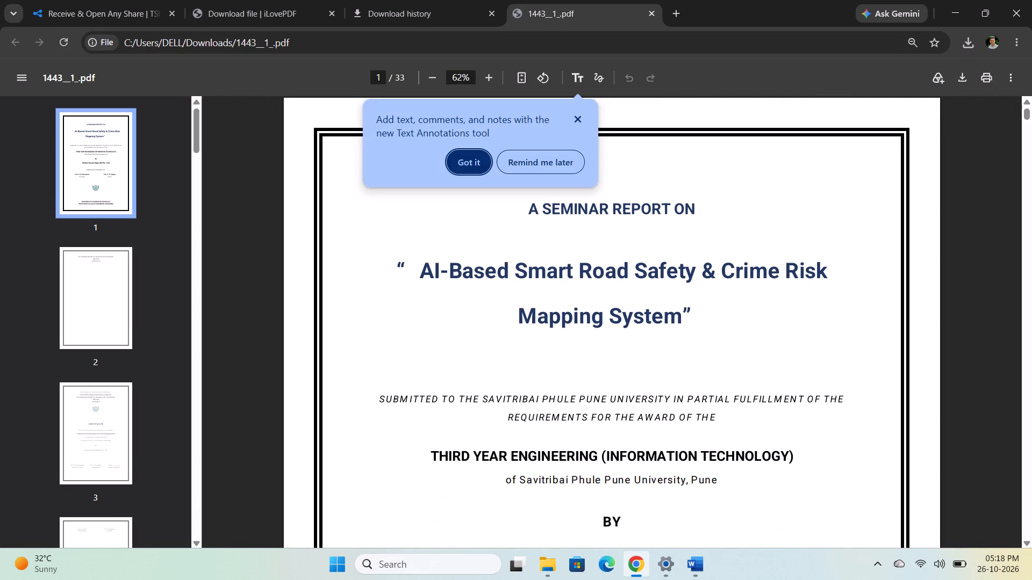
left_click_drag(431, 266, 422, 269)
left_click(422, 269)
left_click_drag(395, 258, 687, 315)
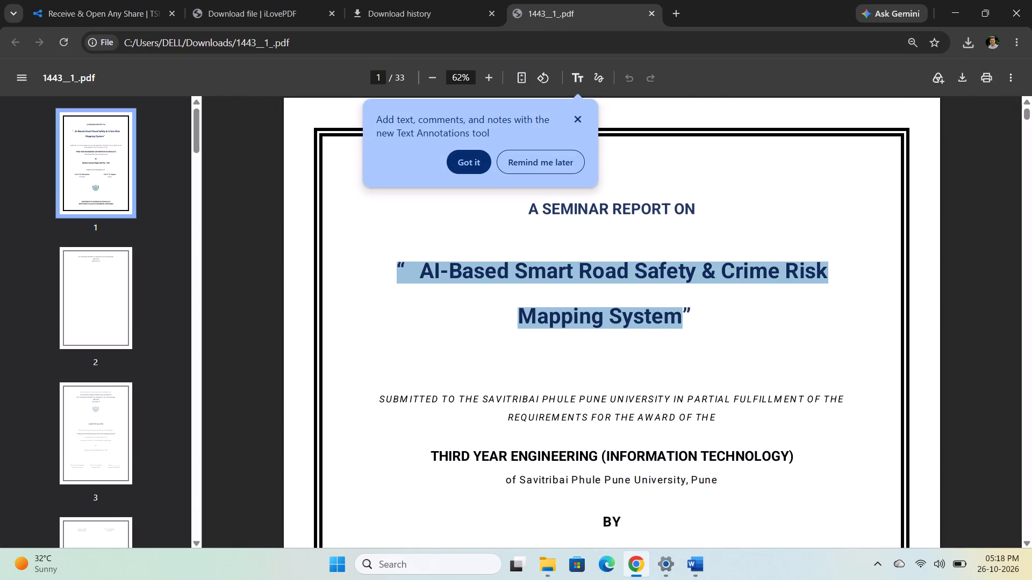
left_click_drag(687, 315, 694, 315)
key("ctrl+c")
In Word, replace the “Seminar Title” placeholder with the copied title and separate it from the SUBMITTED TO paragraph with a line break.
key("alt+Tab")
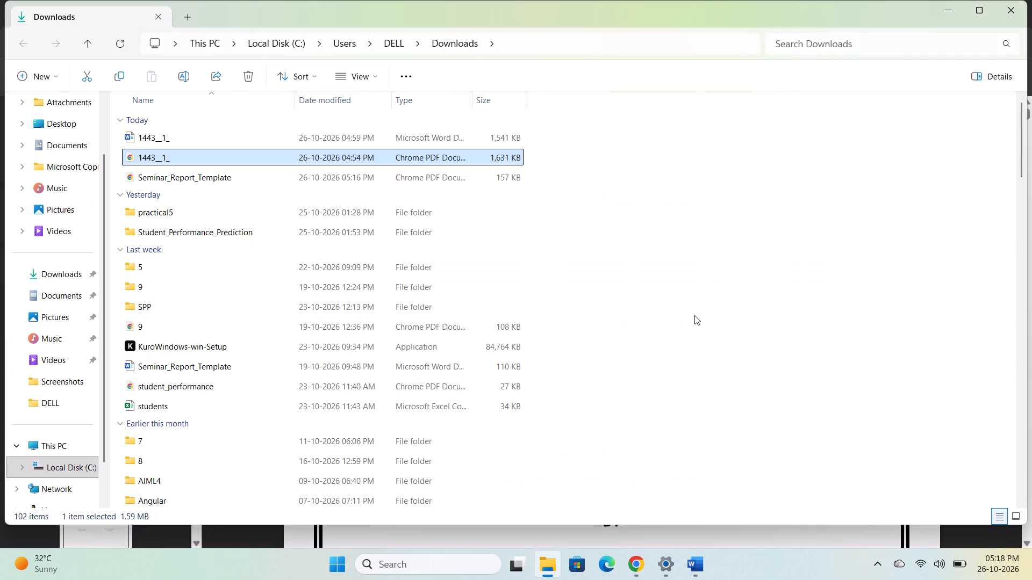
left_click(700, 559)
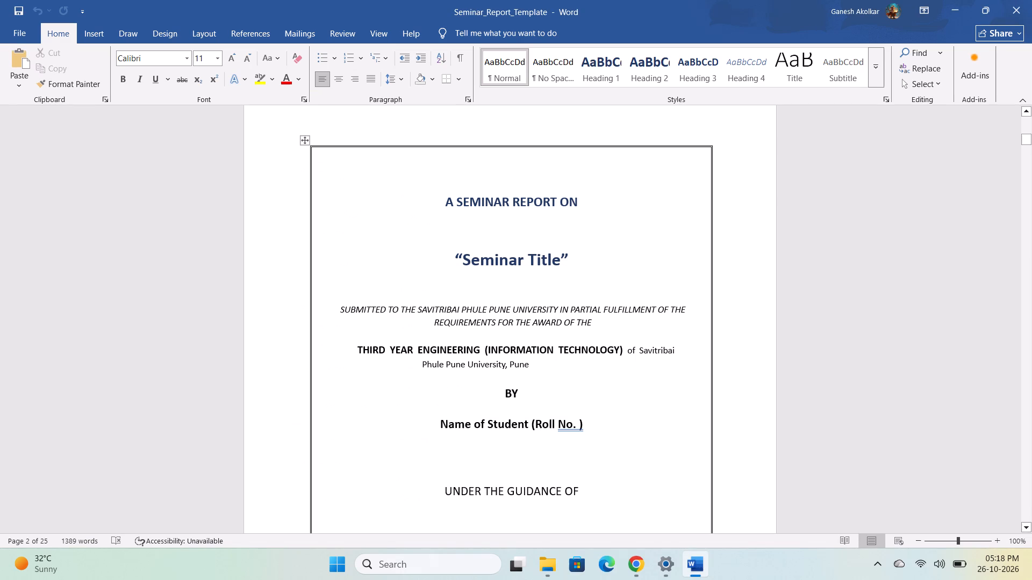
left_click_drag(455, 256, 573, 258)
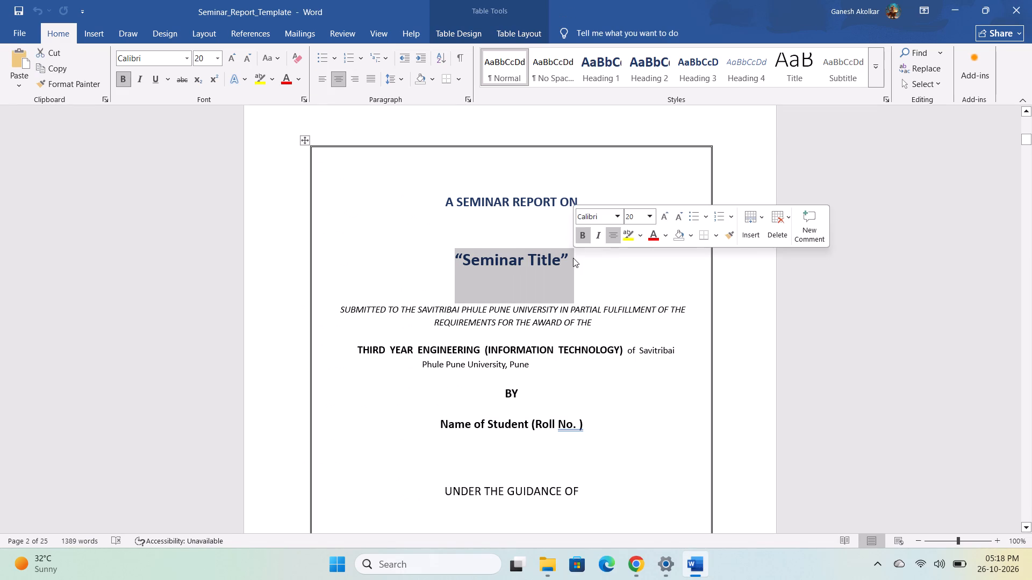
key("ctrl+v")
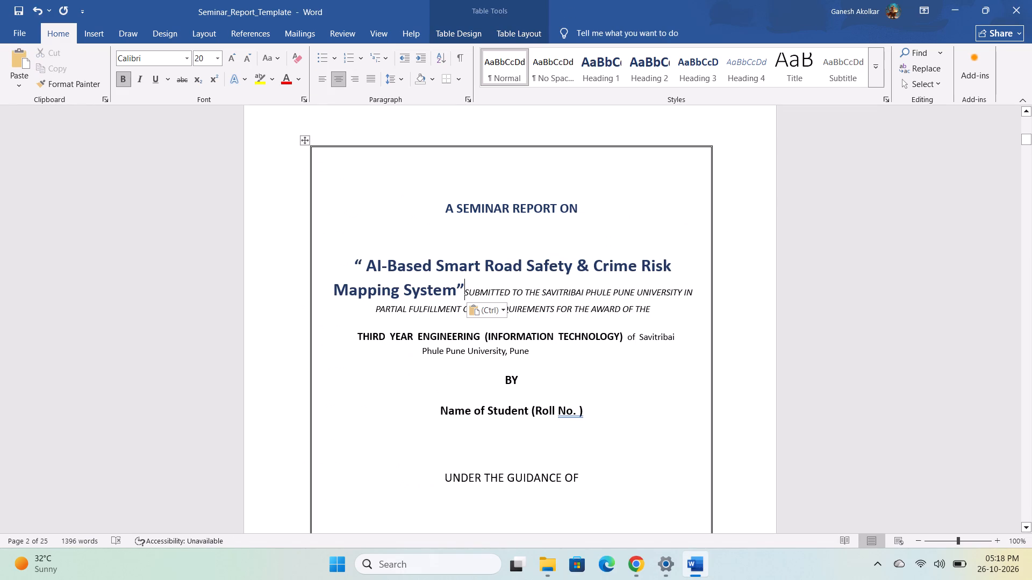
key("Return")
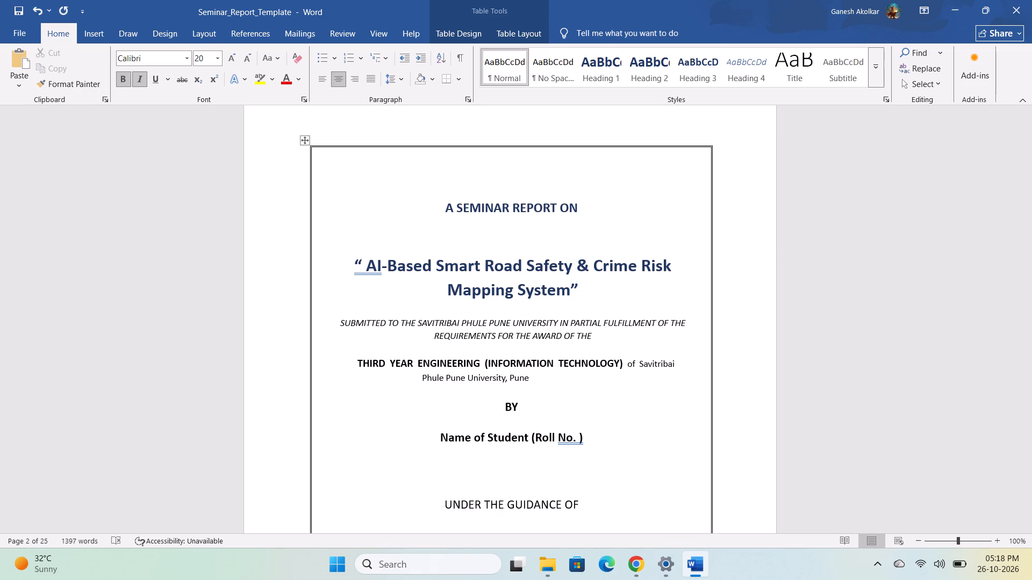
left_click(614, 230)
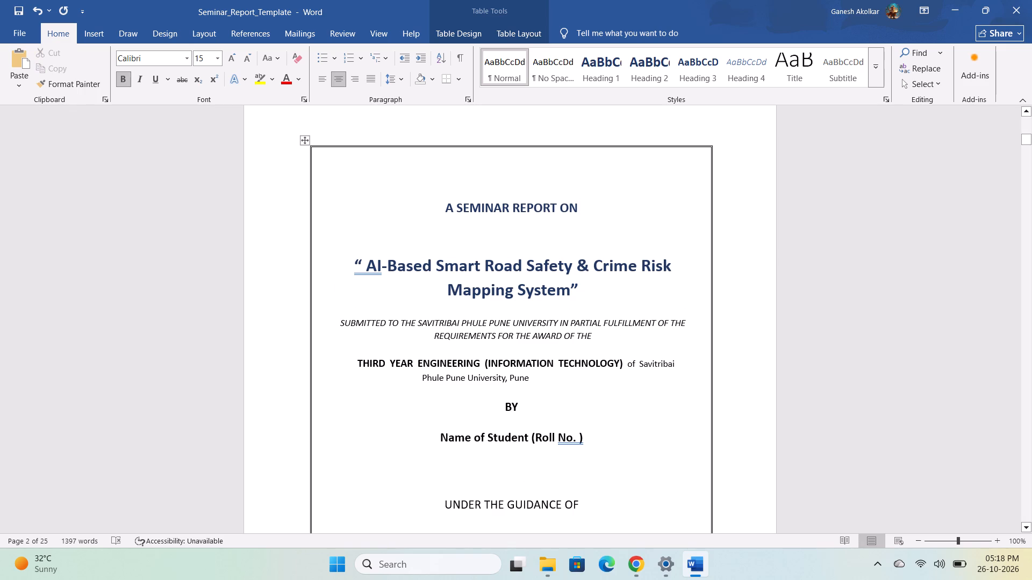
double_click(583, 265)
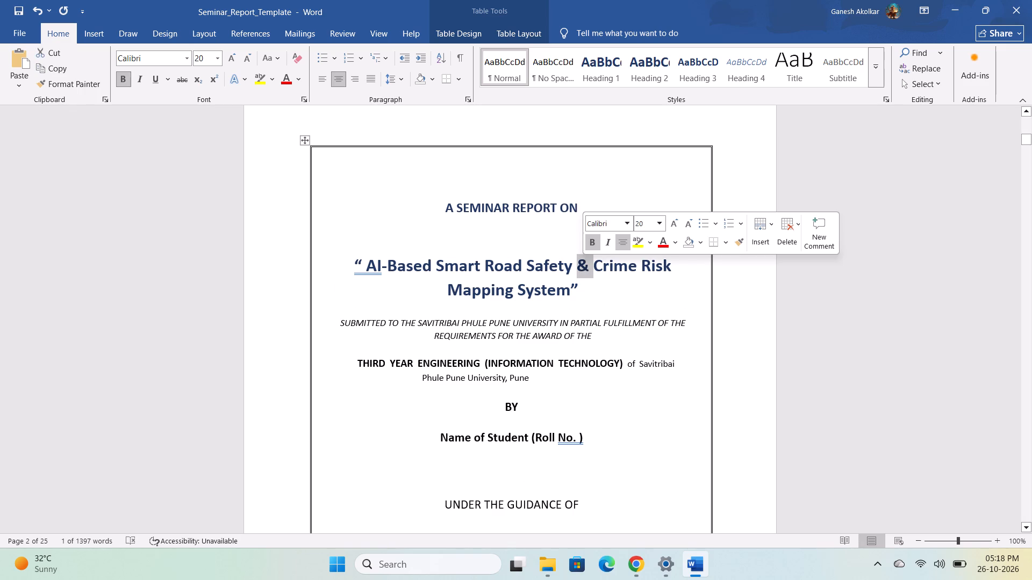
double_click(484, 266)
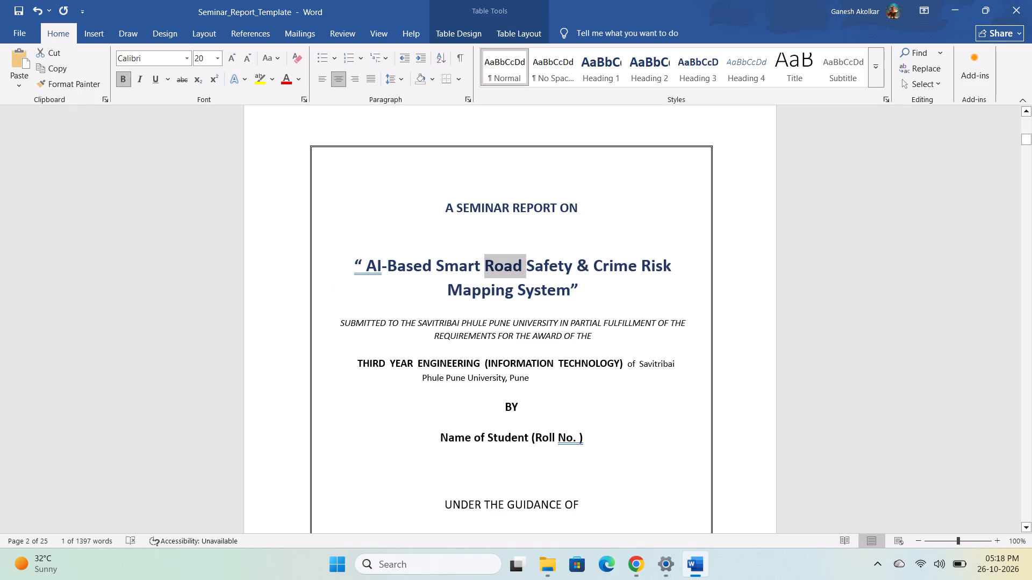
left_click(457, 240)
Compare the title page in the Word template with the 1443__1_ PDF in Chrome, down to the student and guidance lines.
scroll(457, 240, "down", 1)
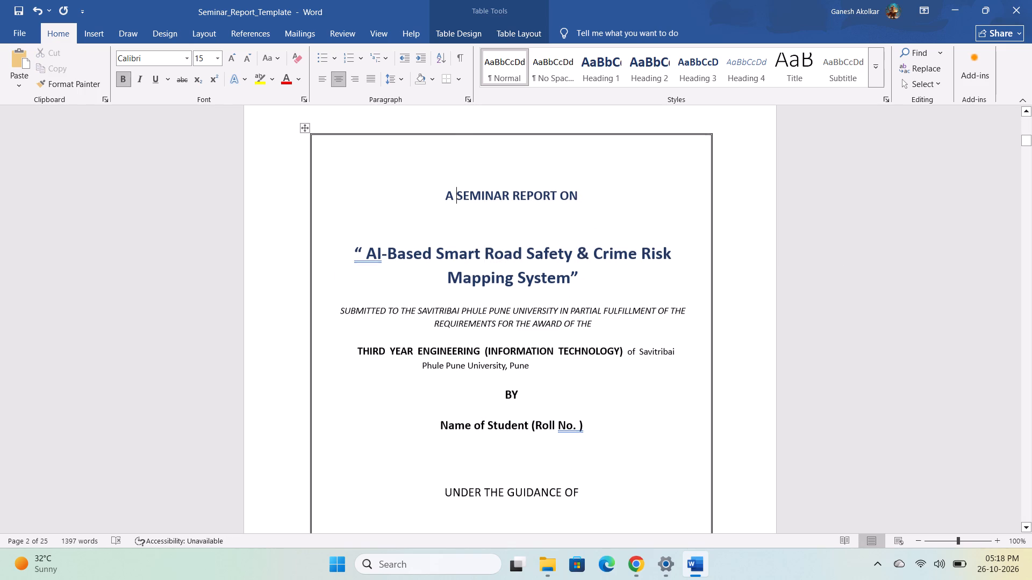
scroll(457, 240, "down", 1)
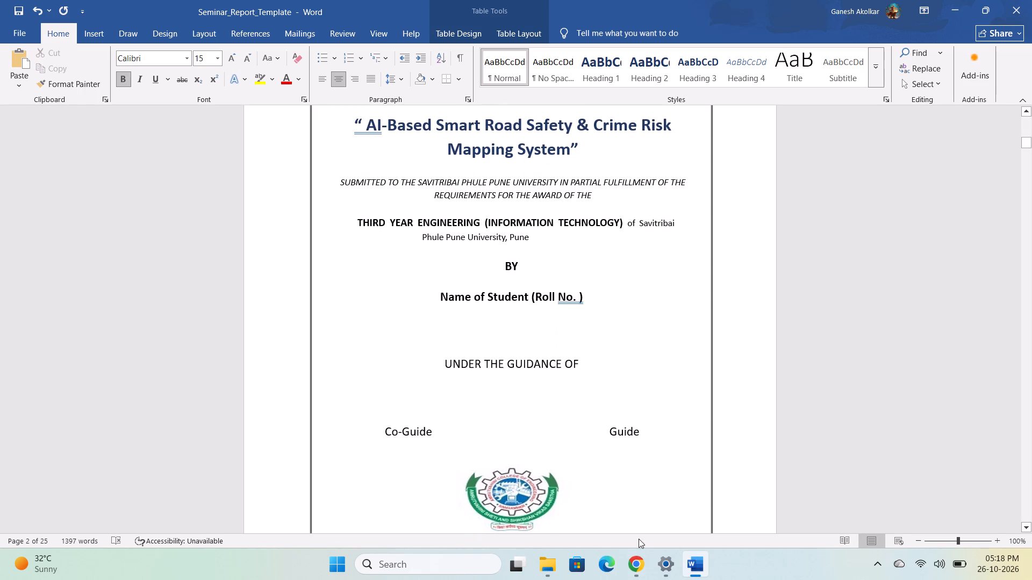
left_click(638, 562)
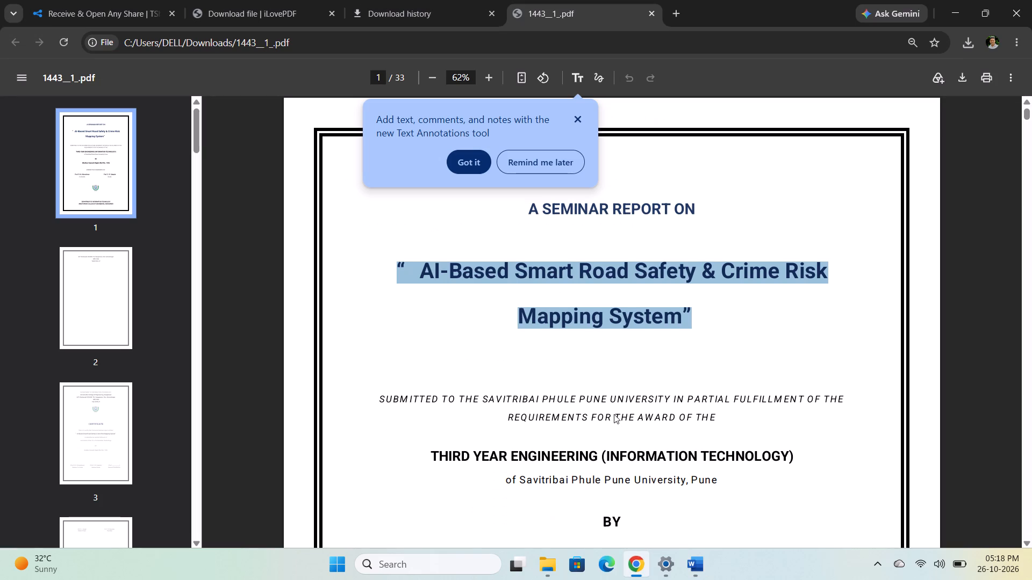
left_click(614, 414)
scroll(614, 414, "down", 1)
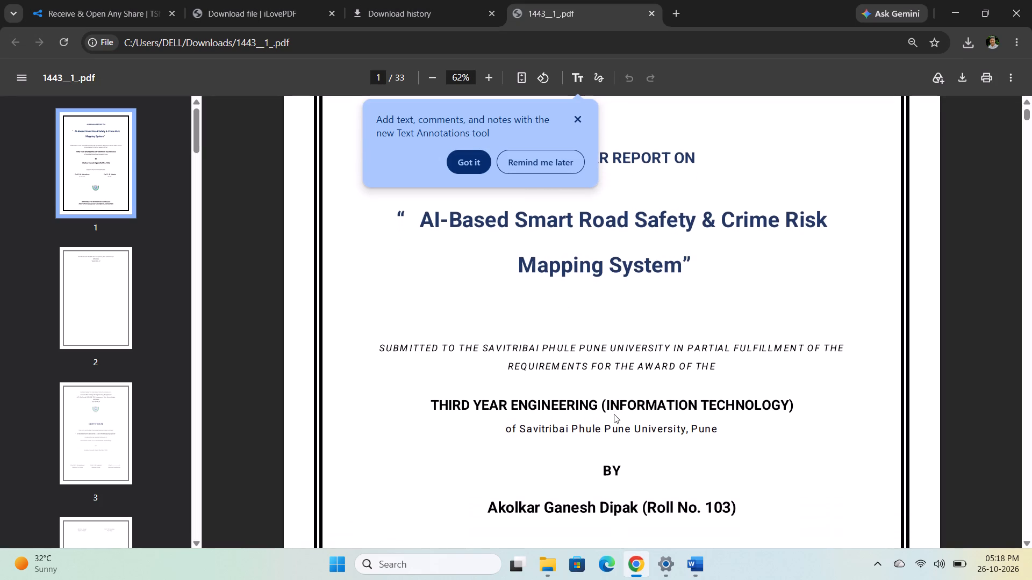
scroll(614, 414, "down", 1)
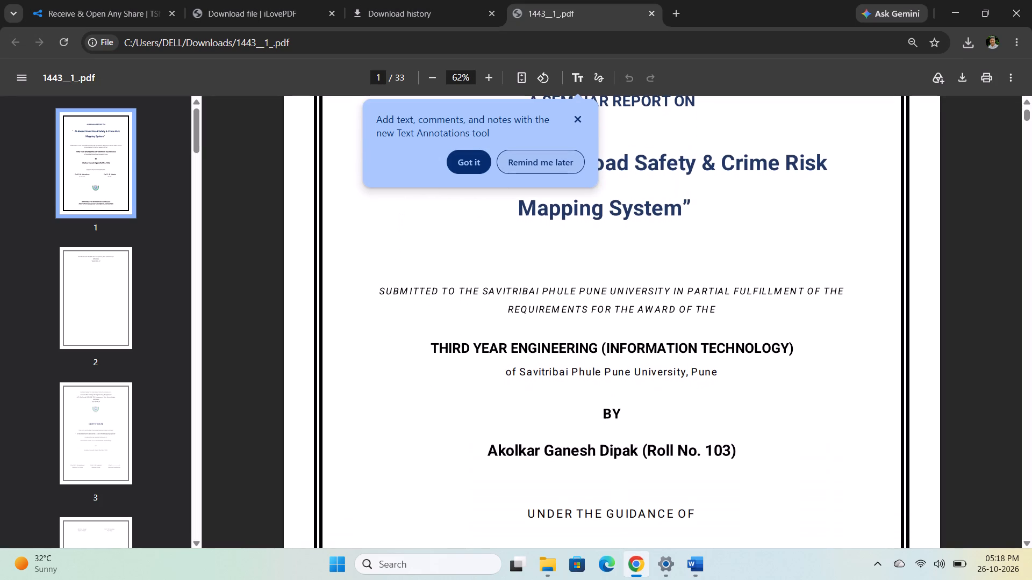
left_click(575, 118)
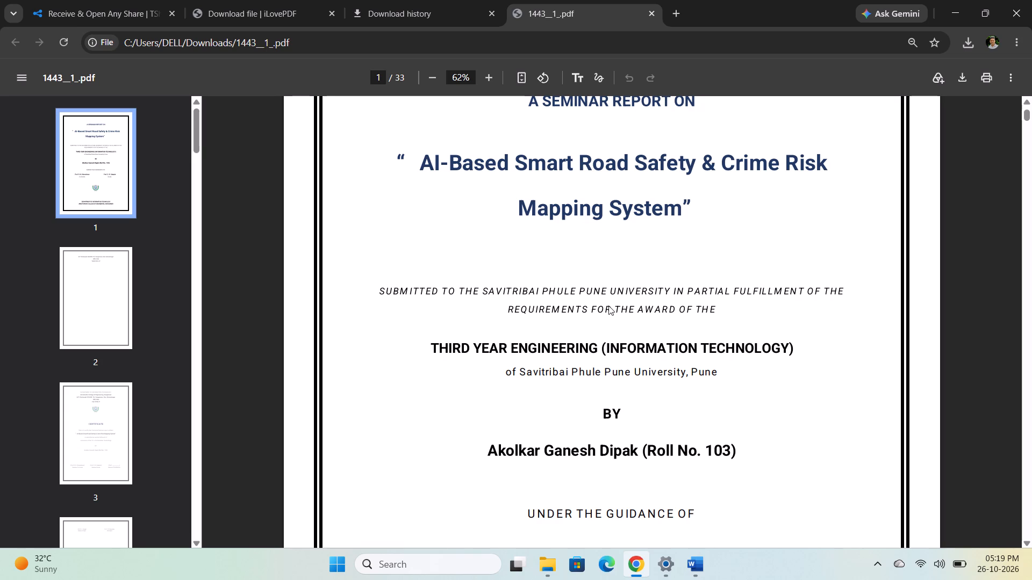
key("alt+Tab")
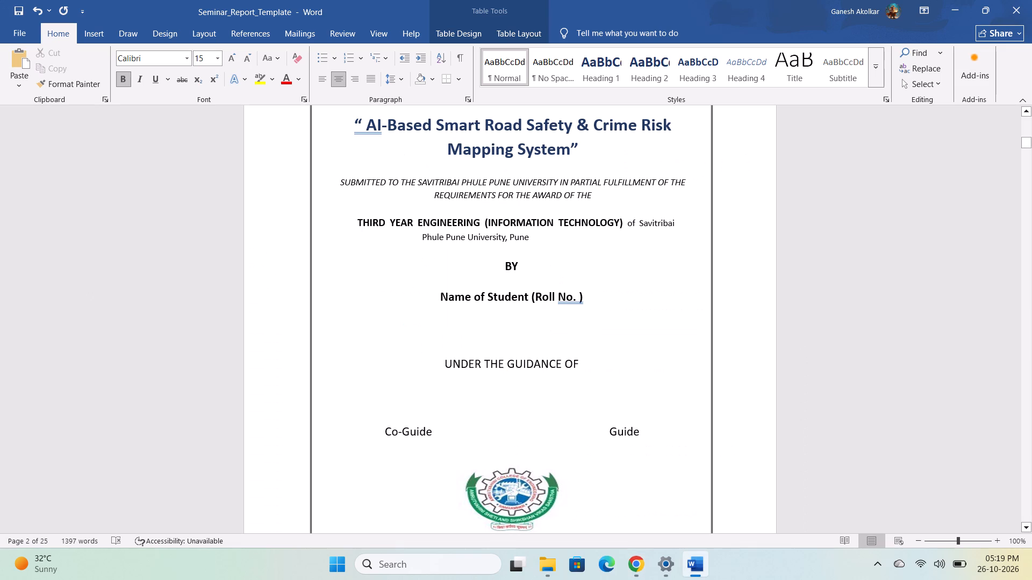
key("alt+Tab")
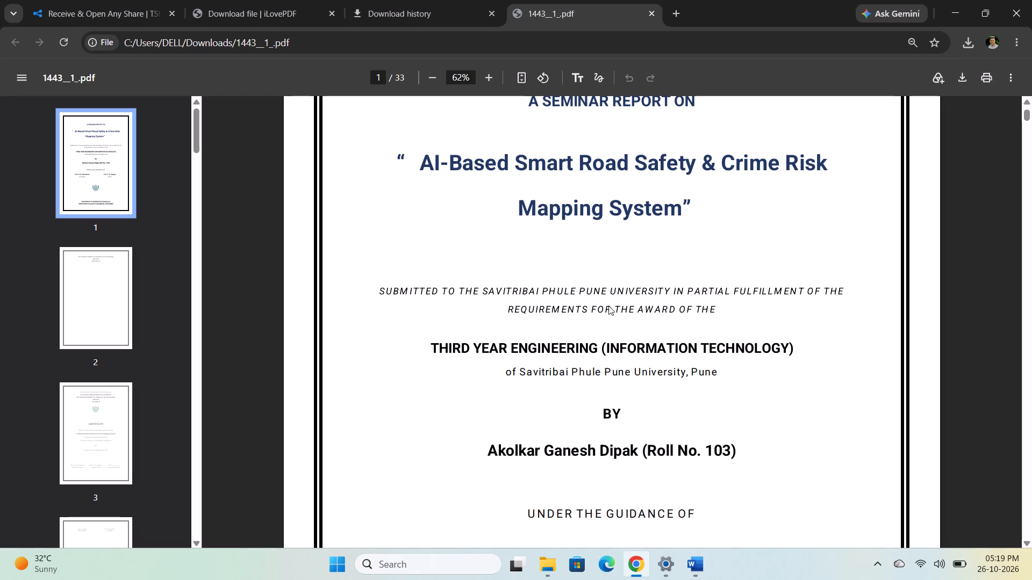
key("alt+Tab")
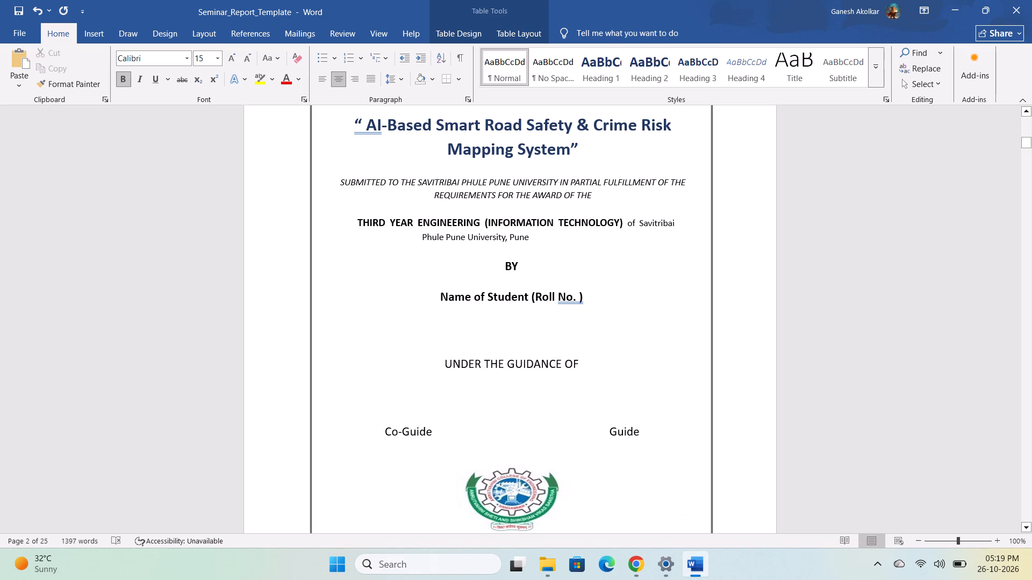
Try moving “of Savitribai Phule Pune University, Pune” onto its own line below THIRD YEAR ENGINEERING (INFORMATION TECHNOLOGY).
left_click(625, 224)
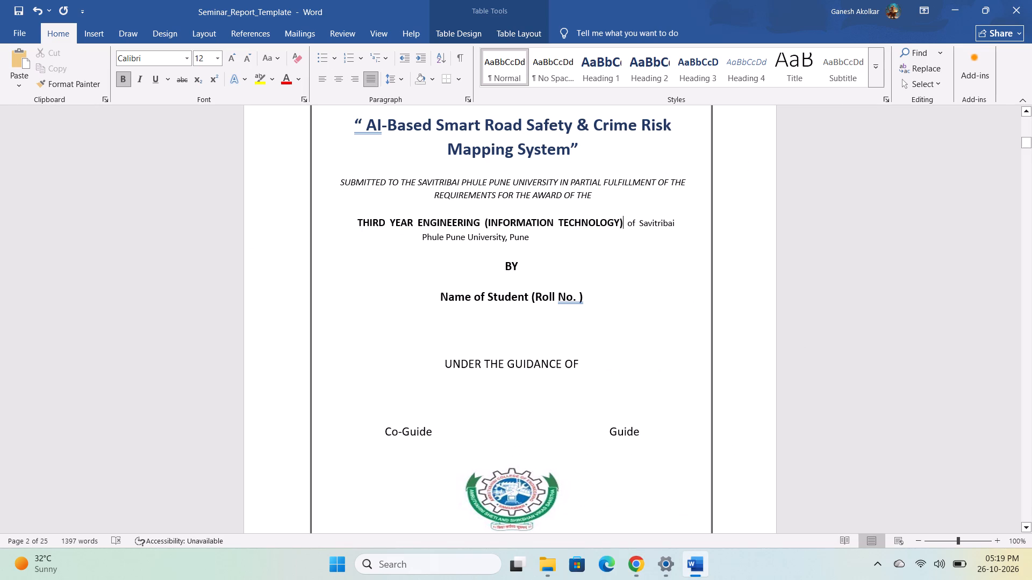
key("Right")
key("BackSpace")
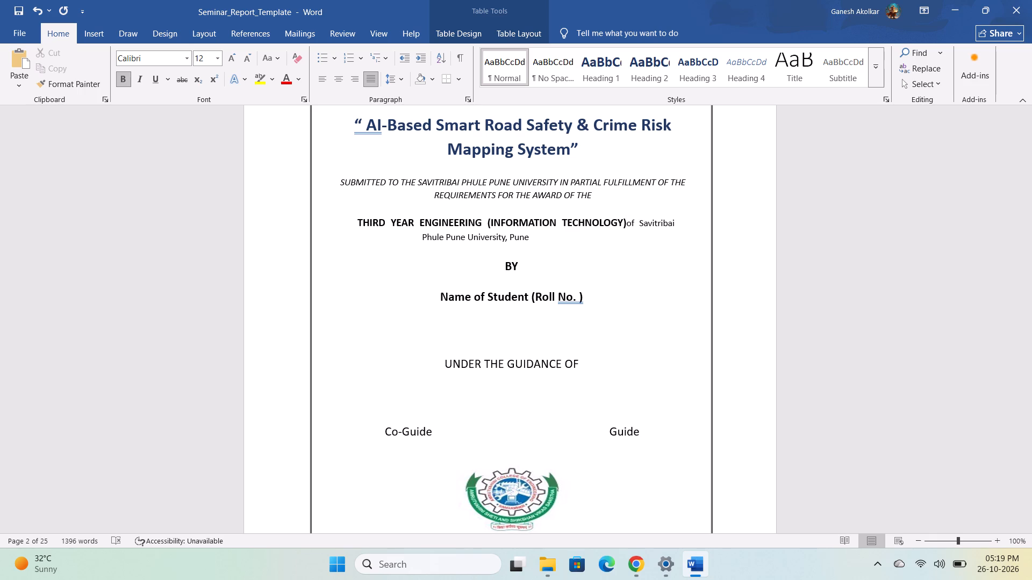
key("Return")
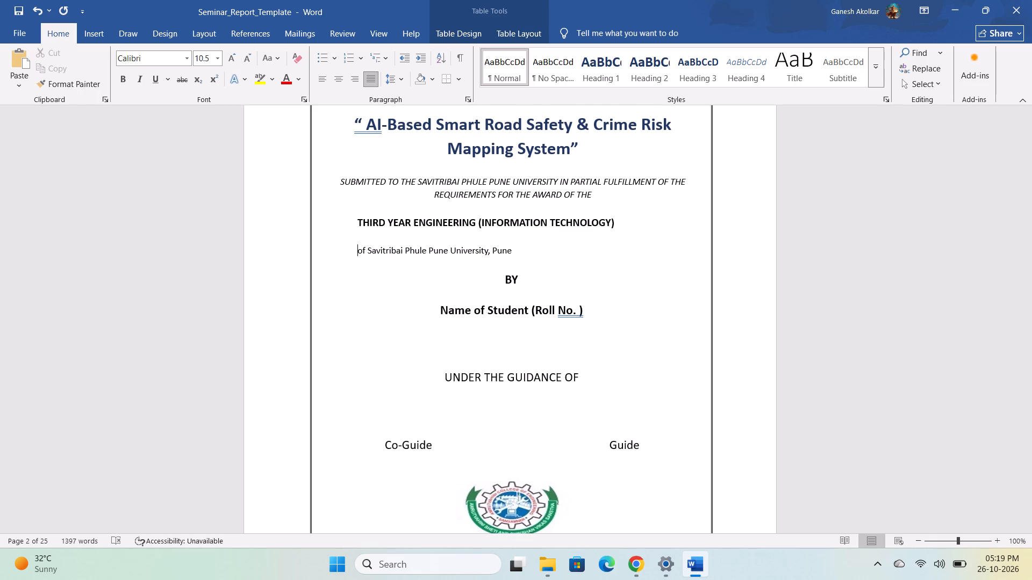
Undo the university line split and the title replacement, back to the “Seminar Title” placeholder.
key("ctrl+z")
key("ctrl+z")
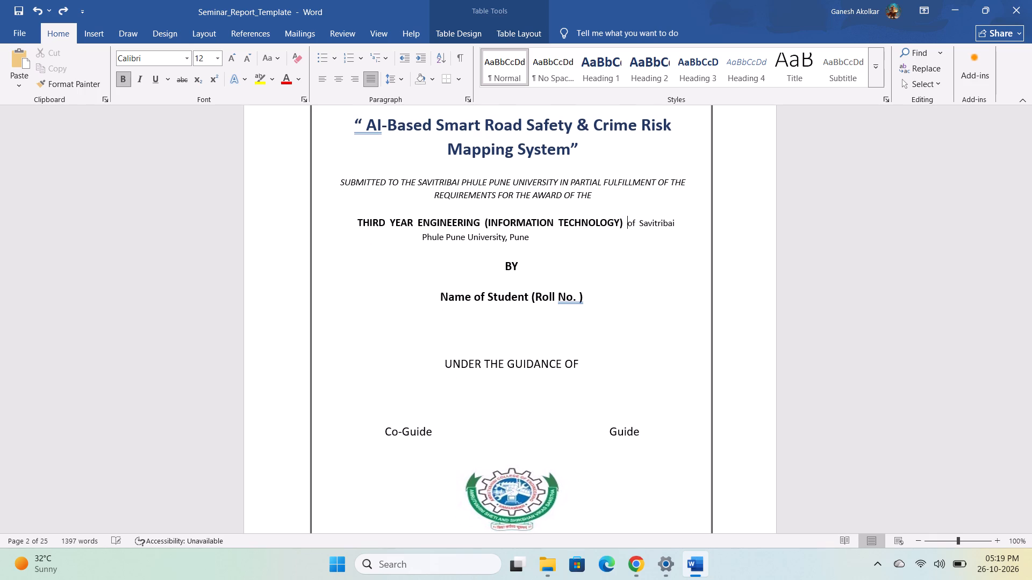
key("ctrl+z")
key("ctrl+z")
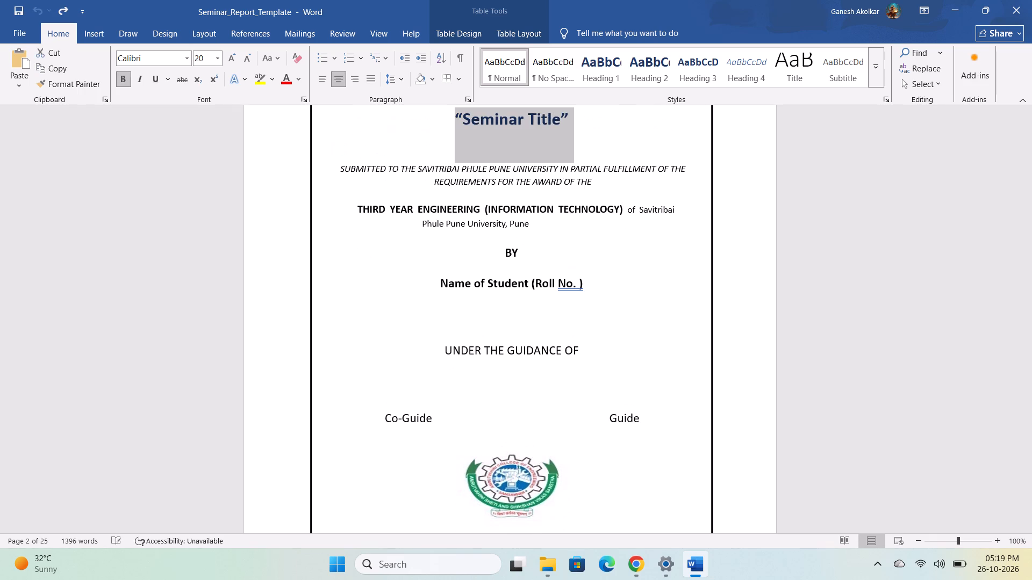
Replace the “Seminar Title” placeholder with the copied “AI-Based Smart Road Safety & Crime Risk Mapping System” title, keeping the SUBMITTED TO text on a separate line.
scroll(625, 224, "up", 1)
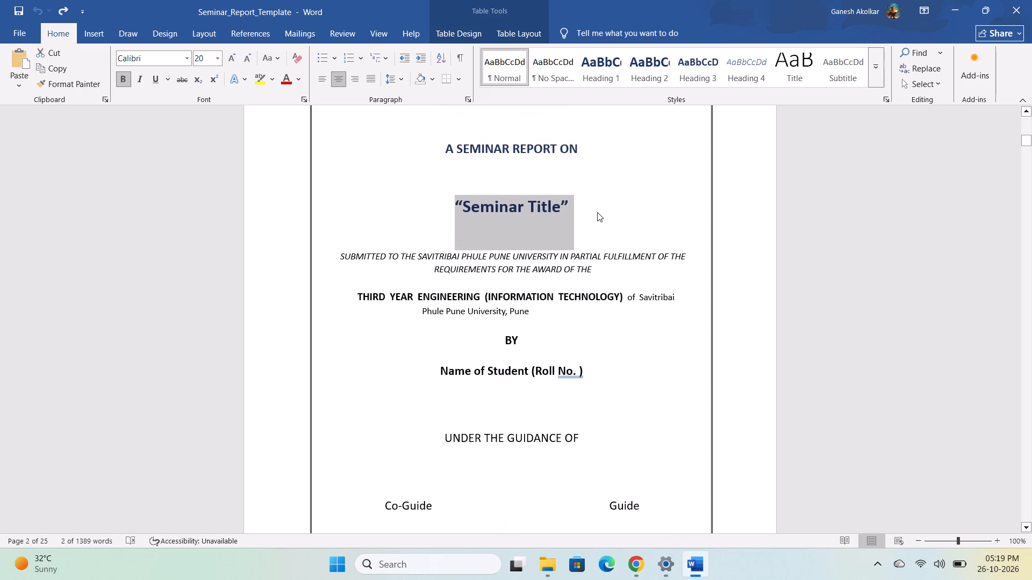
left_click(597, 212)
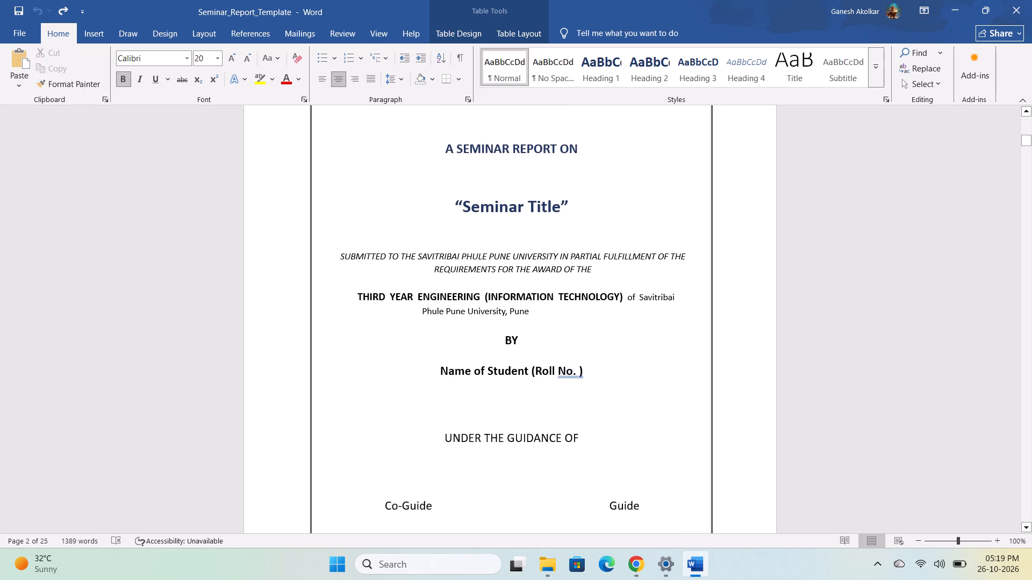
key("shift+Left")
key("shift+Left")
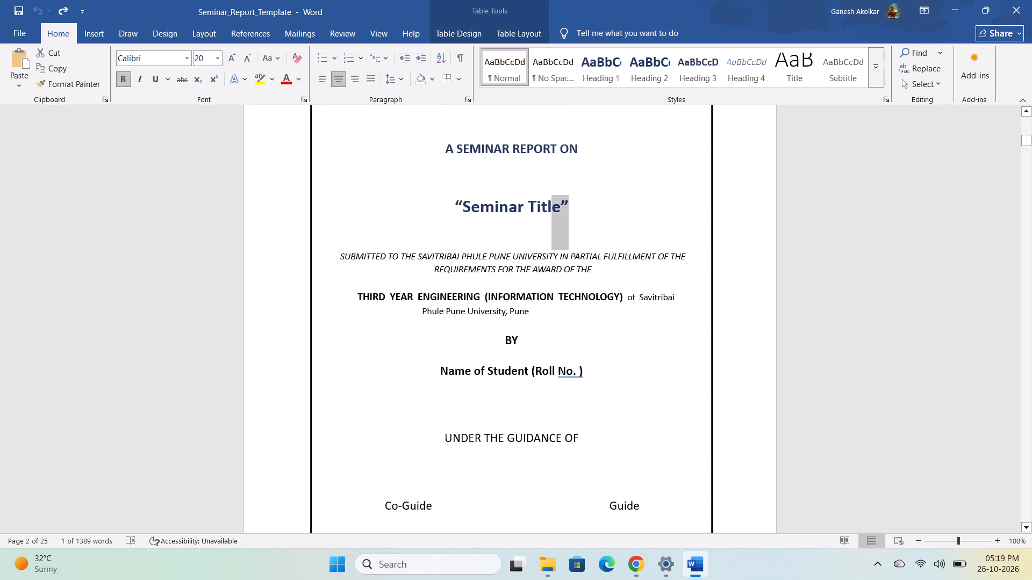
key("shift+Left")
key("shift+Left")
key("shift+Left")
key("shift+Left")
key("shift+Left")
key("shift+Left")
key("shift+Left")
key("shift+Left")
key("shift+Left")
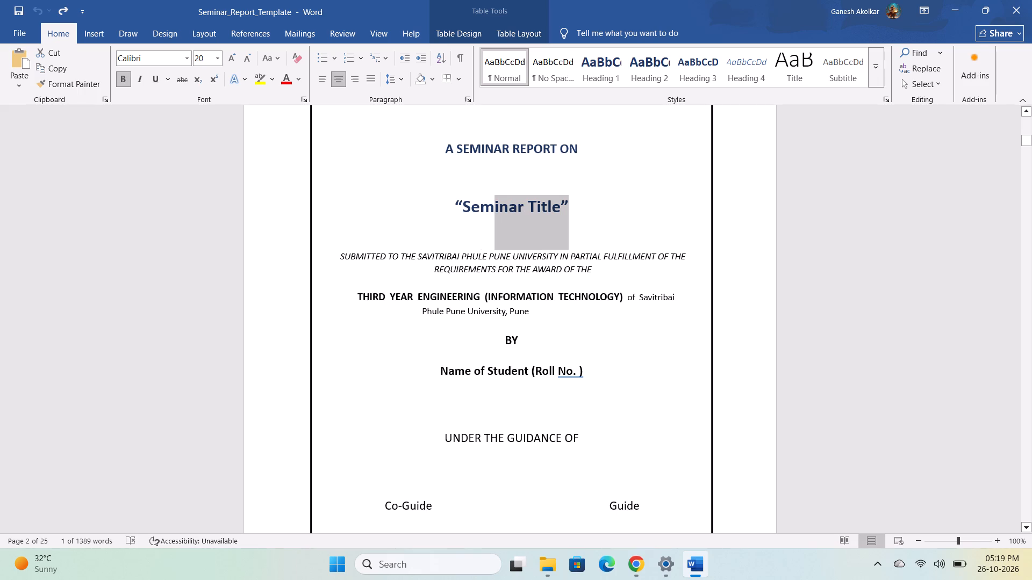
key("shift+Left")
key("shift+Left")
key("shift+Left")
key("shift+Left")
key("ctrl+v")
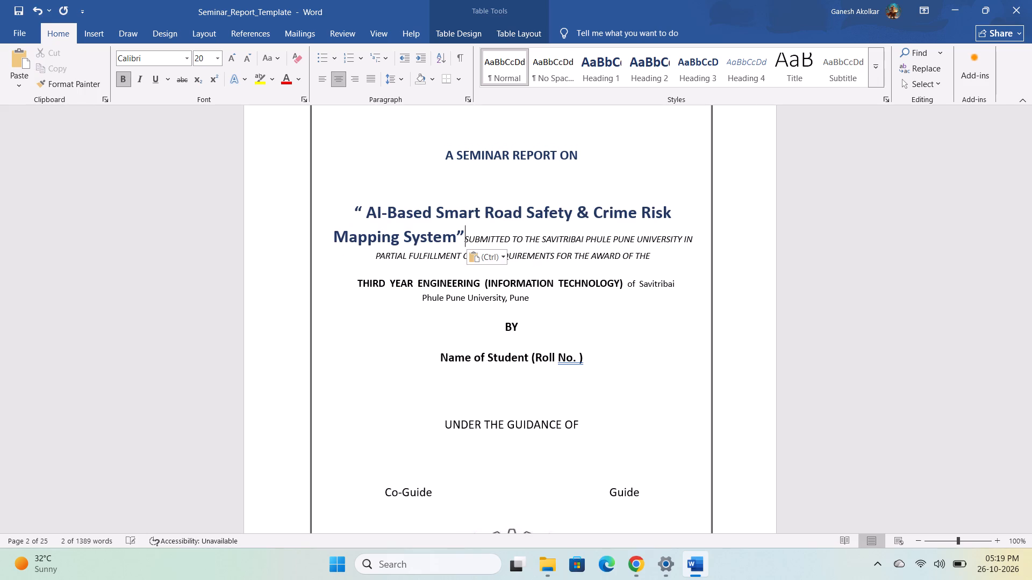
key("Return")
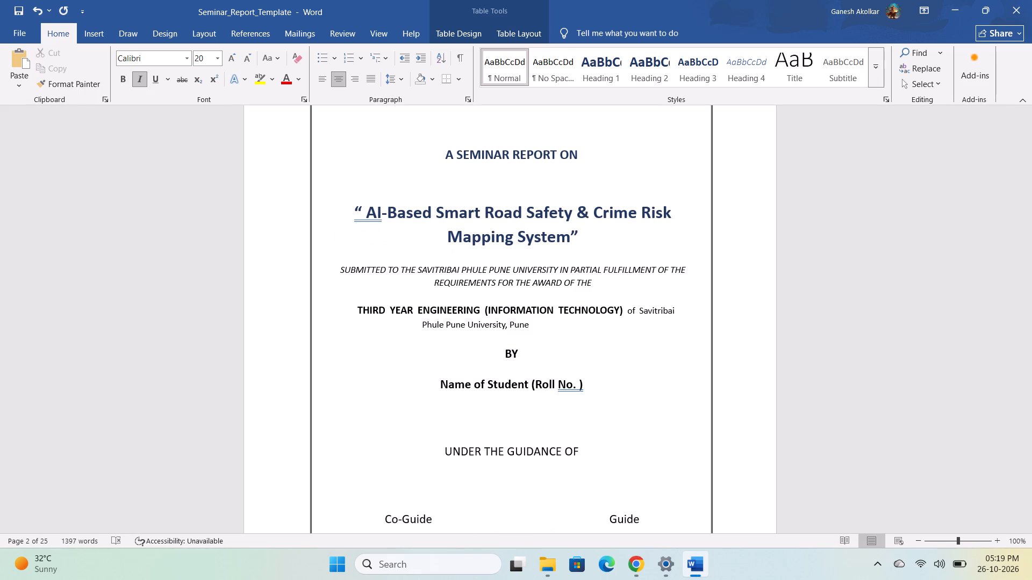
Move “of Savitribai Phule Pune University, Pune” onto its own line below THIRD YEAR ENGINEERING (INFORMATION TECHNOLOGY), matching the PDF in Chrome.
key("alt+Tab")
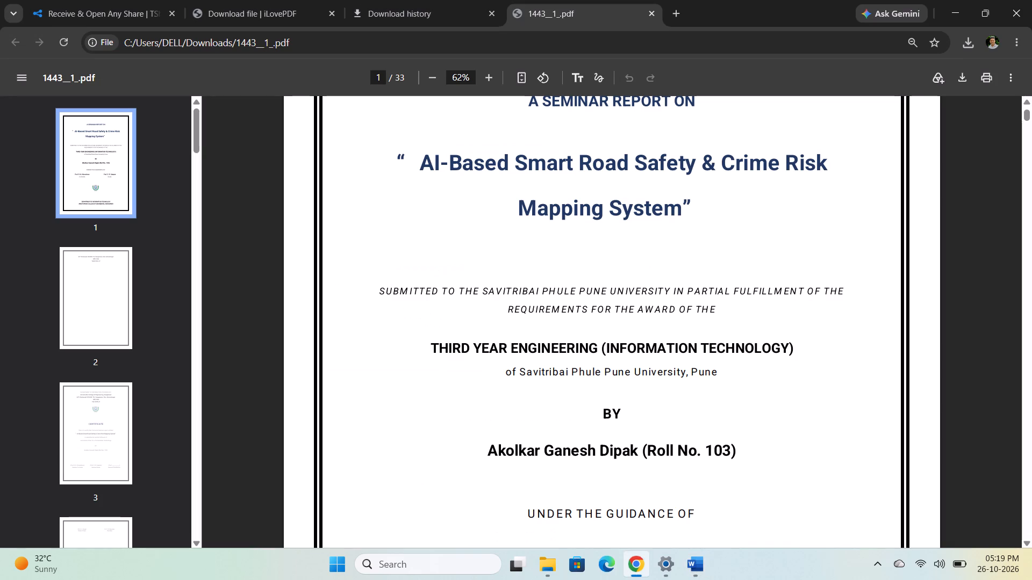
key("alt+Tab")
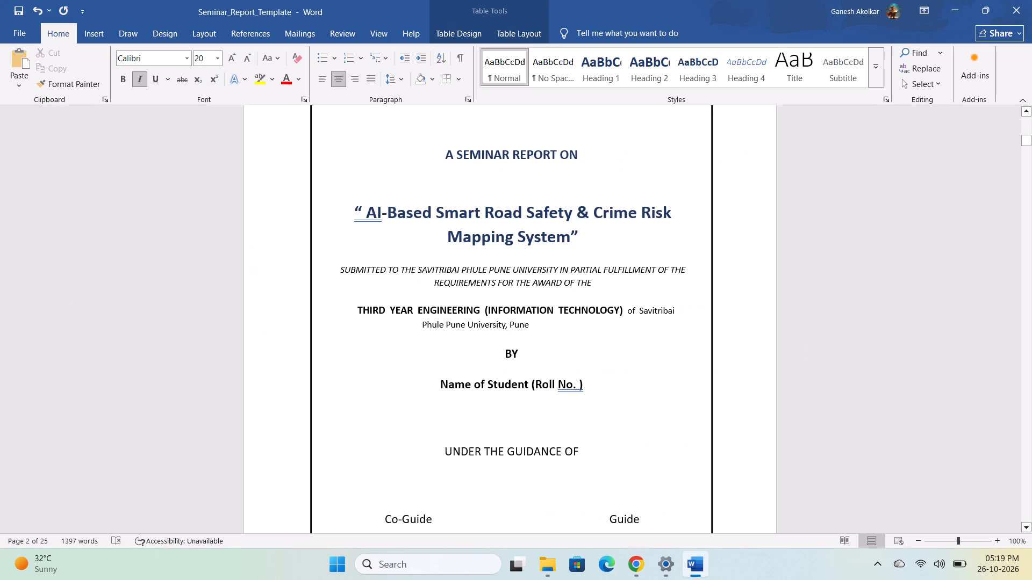
left_click(627, 310)
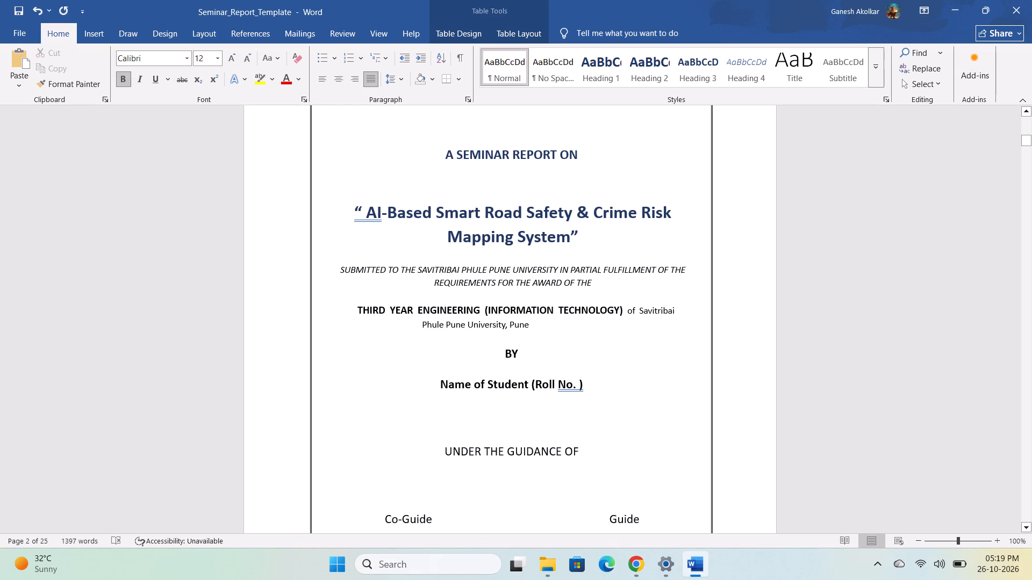
key("Return")
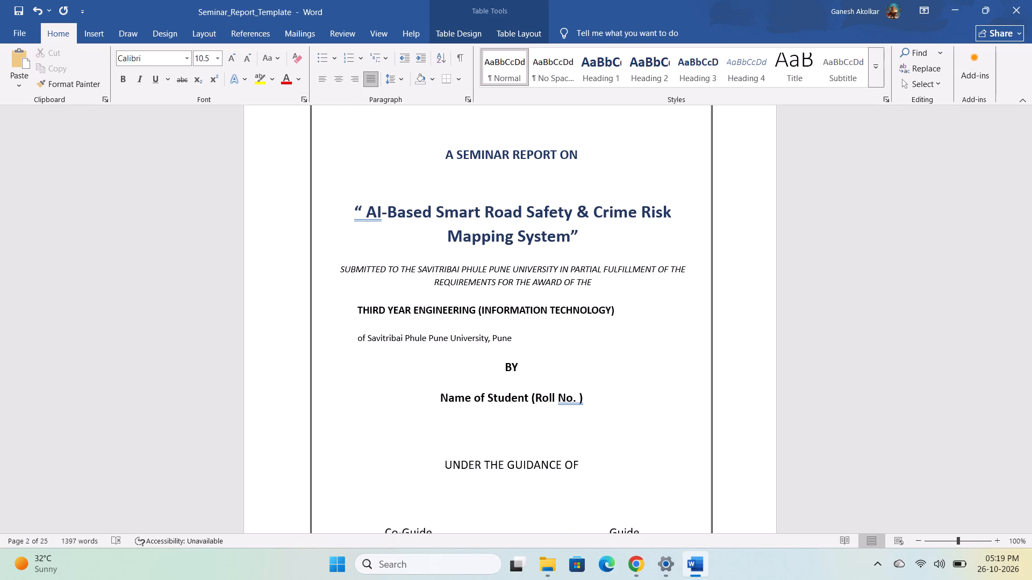
key("ctrl+z")
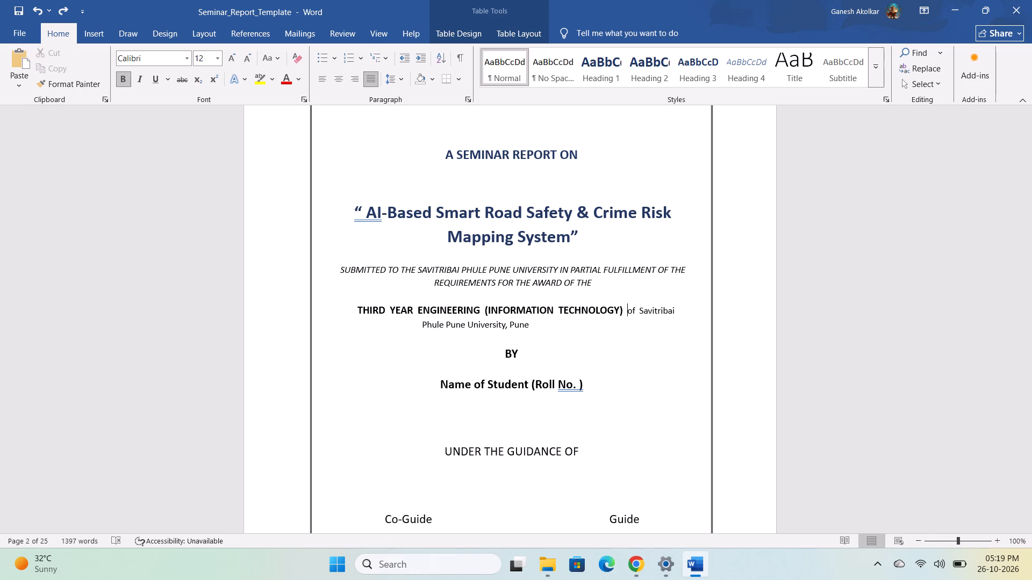
key("alt+Tab")
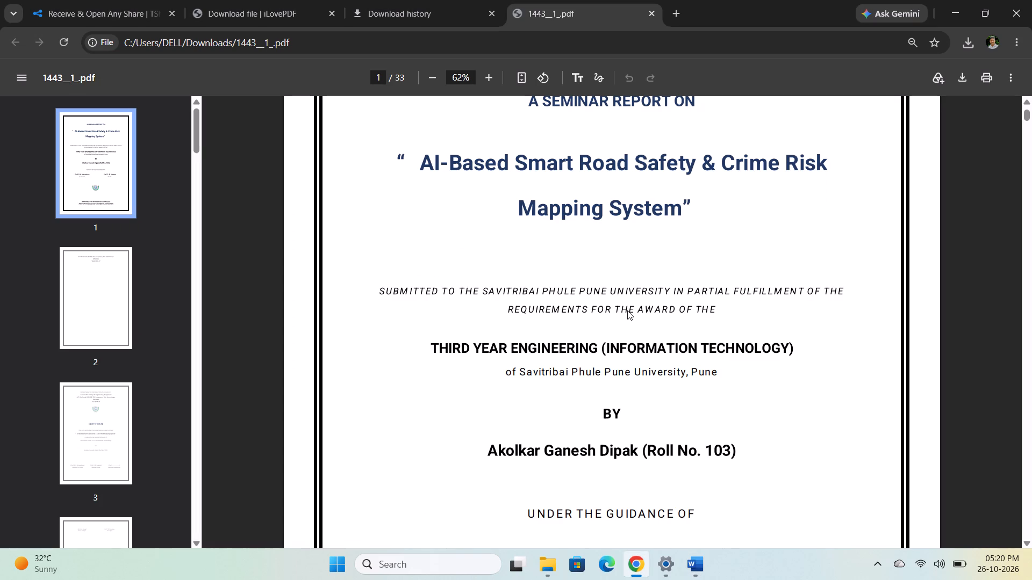
key("alt+Tab")
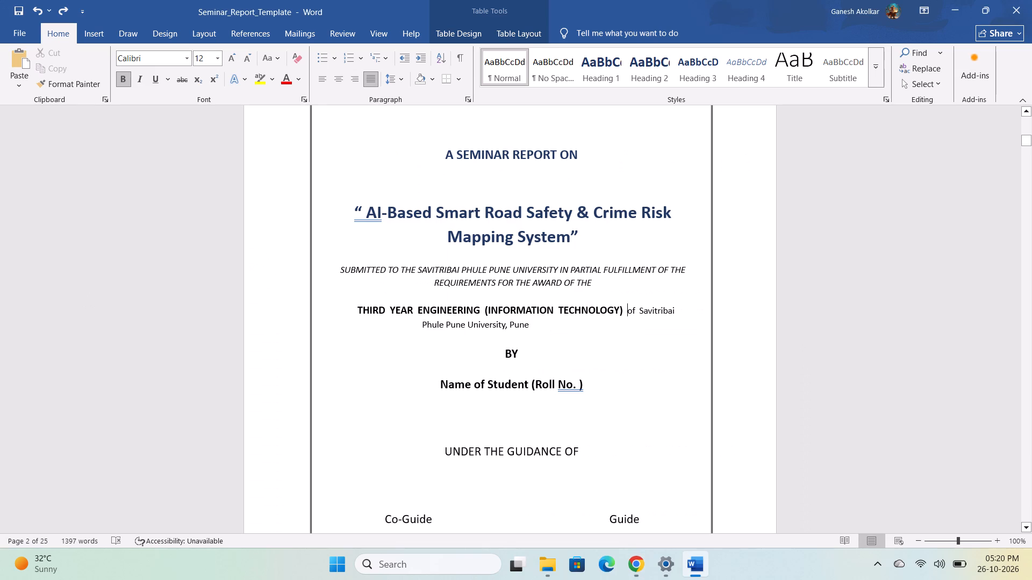
key("Return")
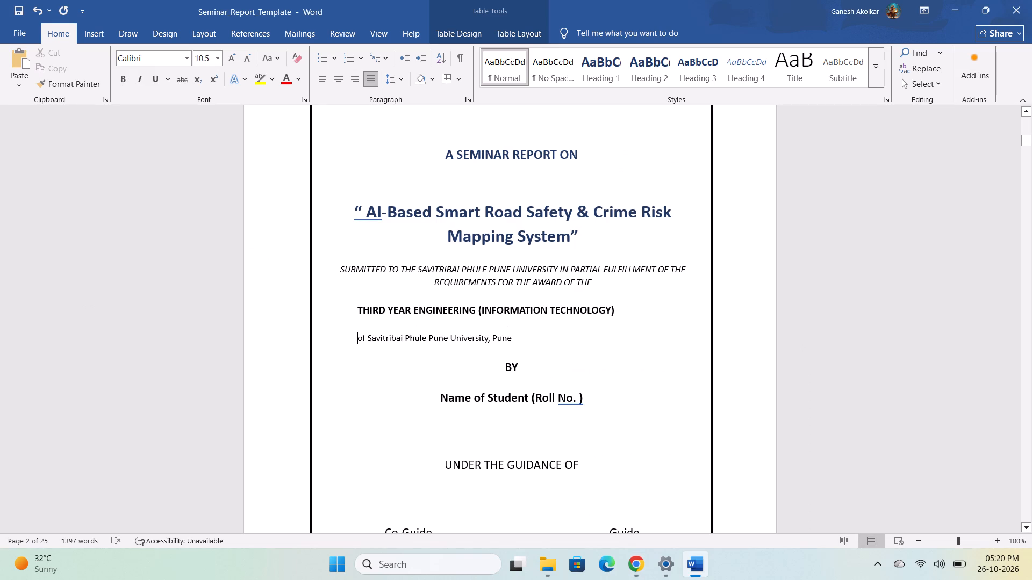
Centre the THIRD YEAR ENGINEERING (INFORMATION TECHNOLOGY) line on the title page.
left_click_drag(356, 304, 578, 298)
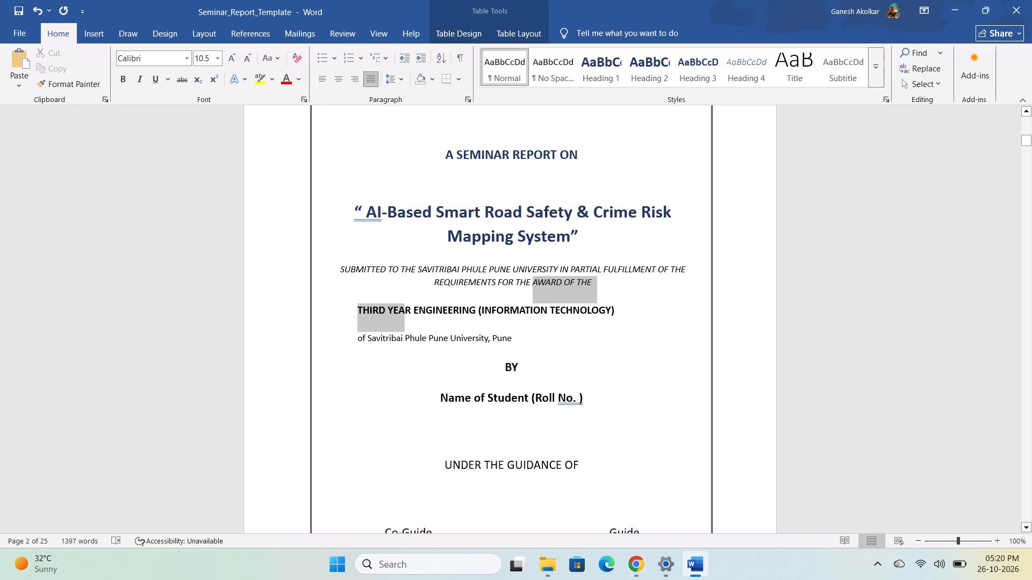
left_click_drag(578, 298, 655, 318)
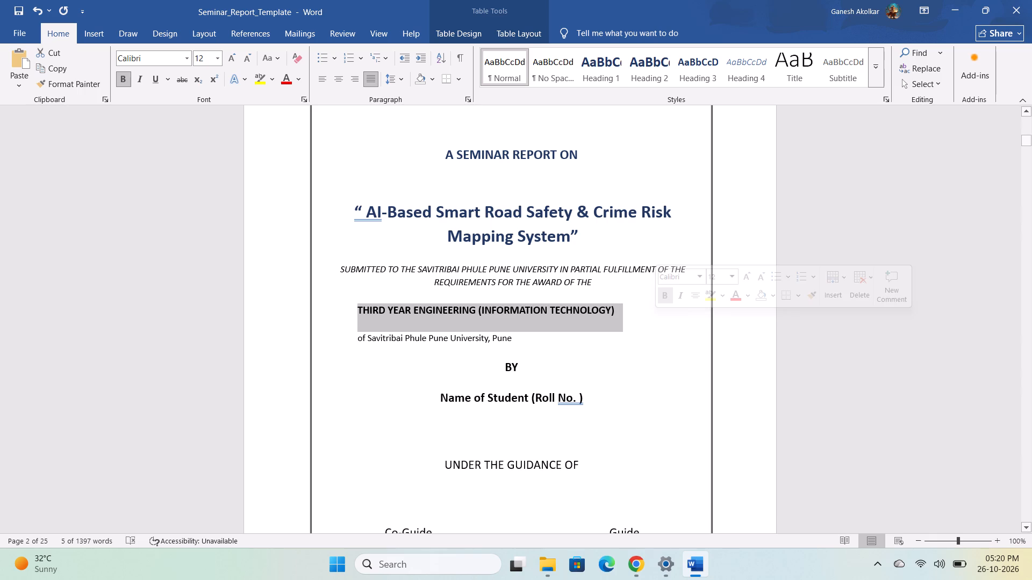
left_click(354, 81)
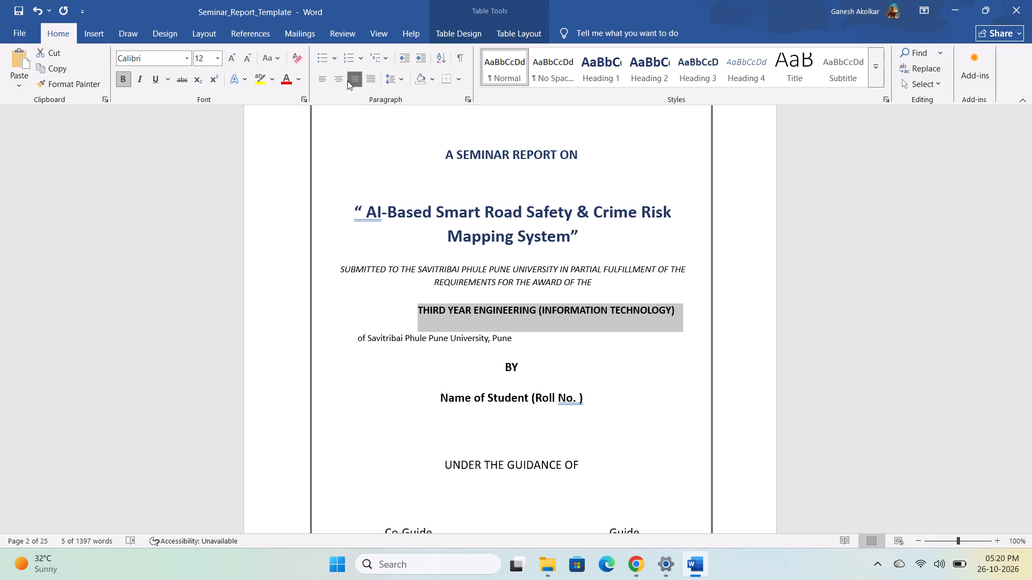
left_click(370, 82)
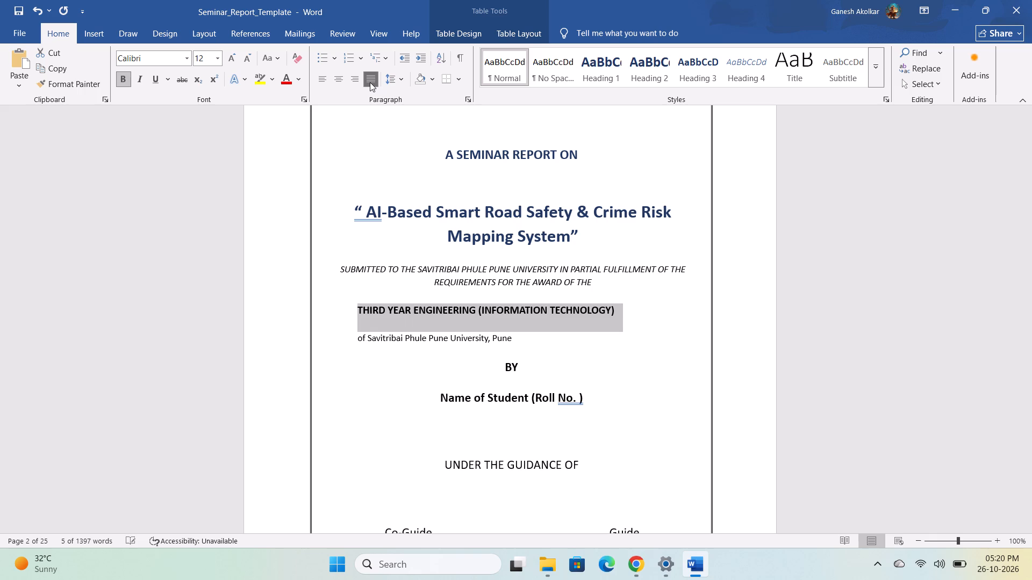
left_click(341, 78)
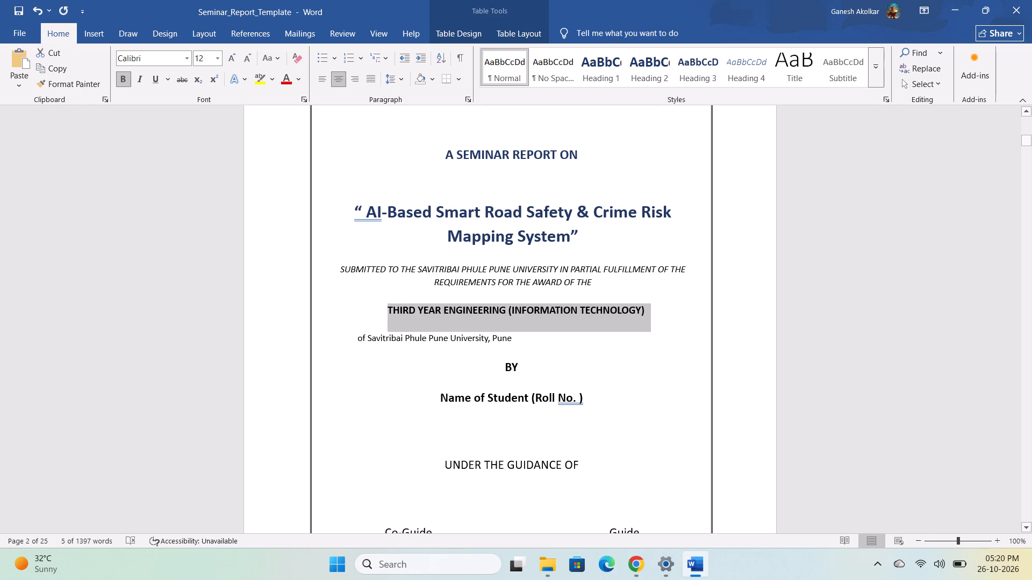
left_click(381, 295)
Centre the “of Savitribai Phule Pune University, Pune” line beneath the engineering line.
left_click_drag(355, 331, 512, 335)
left_click(512, 335)
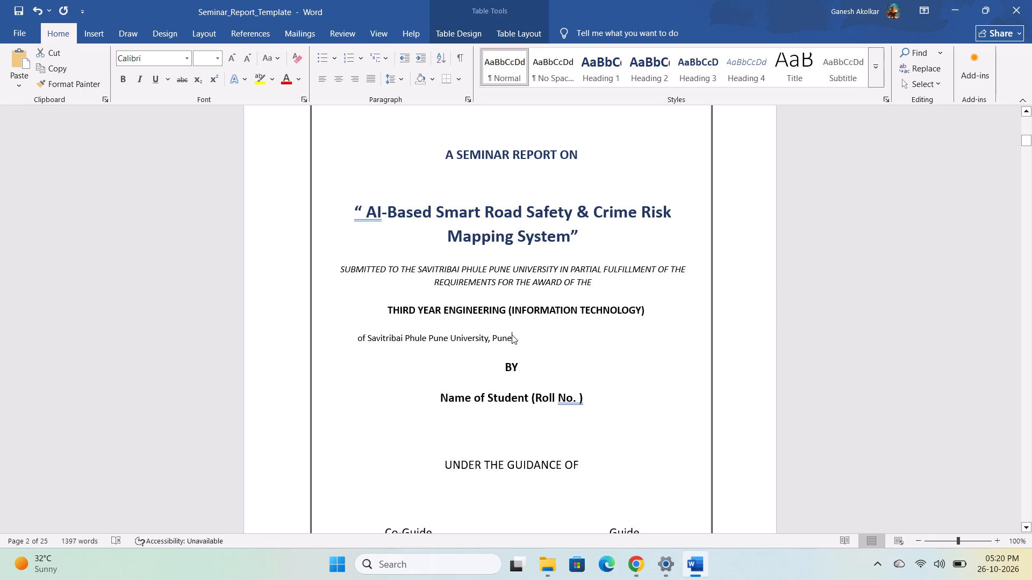
key("shift+Left")
key("shift+Left")
key("shift+Left")
key("shift+Left")
key("shift+Left")
key("shift+Left")
key("shift+Left")
key("shift+Left")
key("shift+Left")
key("shift+Left")
key("shift+Left")
key("shift+Left")
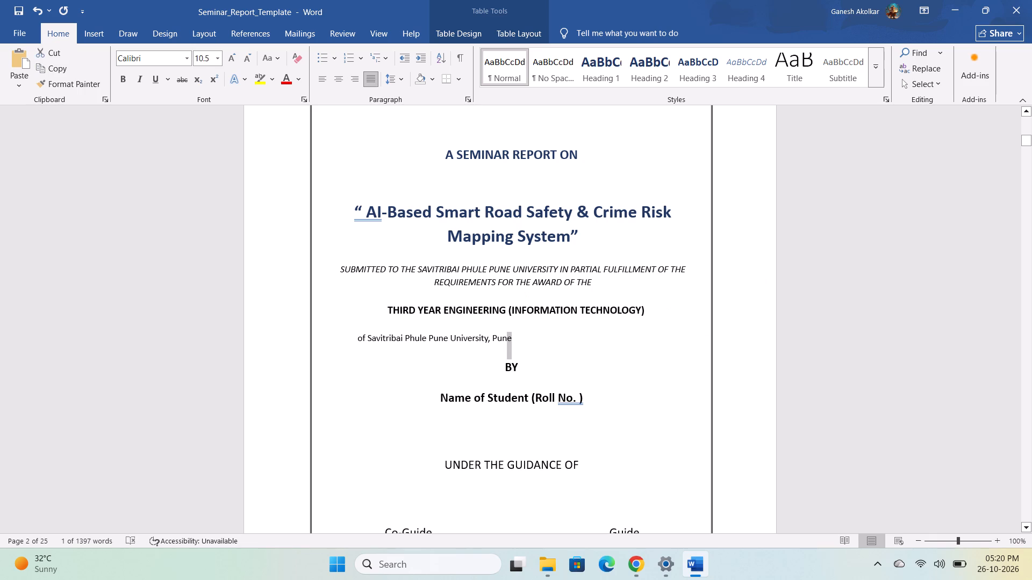
key("shift+Left")
key("shift+Left")
key("shift+Left")
key("shift+Left")
key("shift+Left")
key("shift+Left")
key("shift+Left")
key("shift+Left")
key("shift+Left")
key("shift+Left")
key("shift+Left")
key("shift+Left")
key("shift+Left")
key("shift+Left")
key("shift+Left")
key("shift+Left")
key("shift+Left")
key("shift+Left")
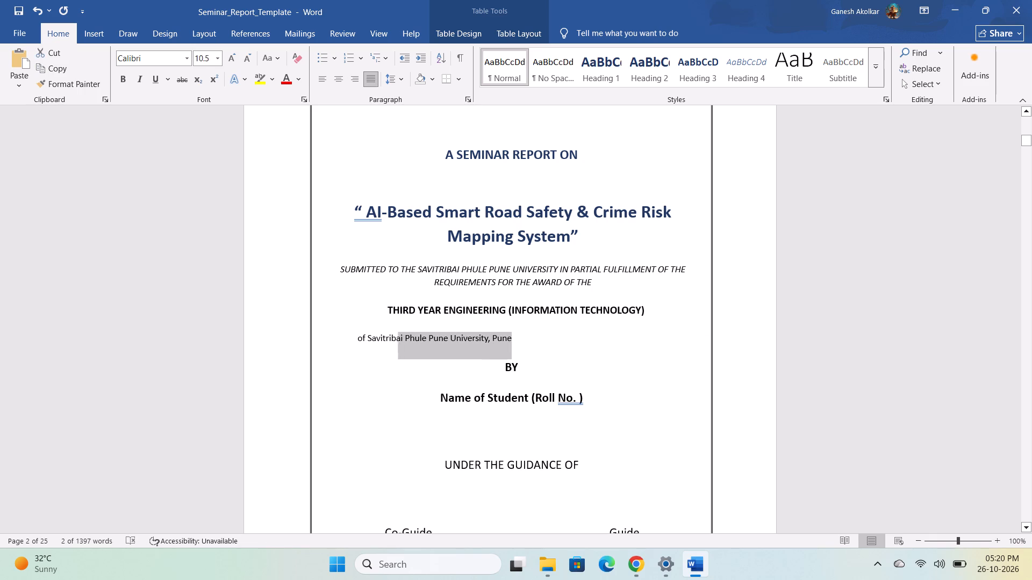
key("shift+Left")
key("shift+Left")
key("shift+Left")
key("shift+Left")
key("shift+Left")
key("shift+Left")
key("shift+Left")
key("shift+Left")
key("shift+Left")
key("shift+Left")
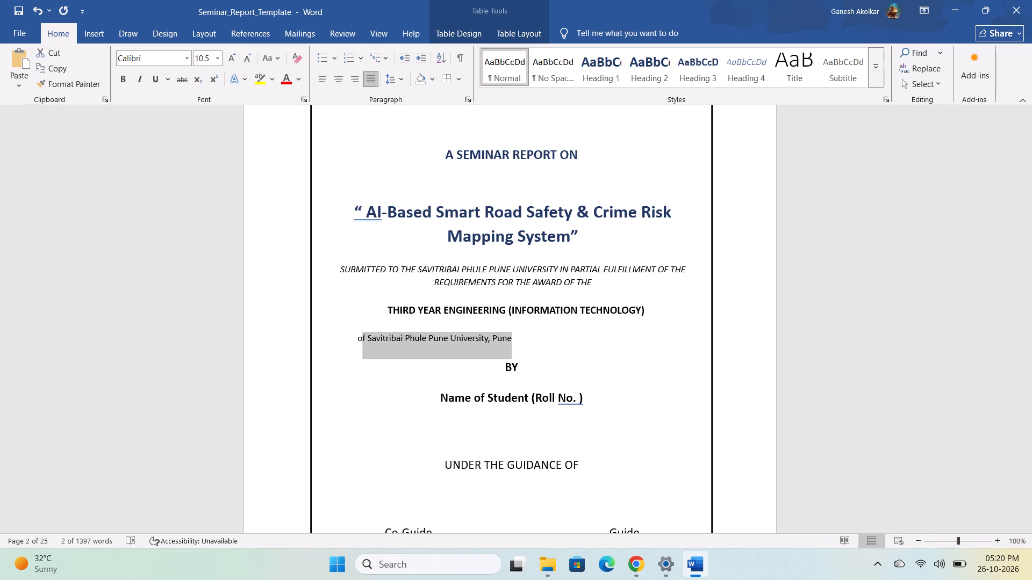
key("shift+Left")
left_click(374, 82)
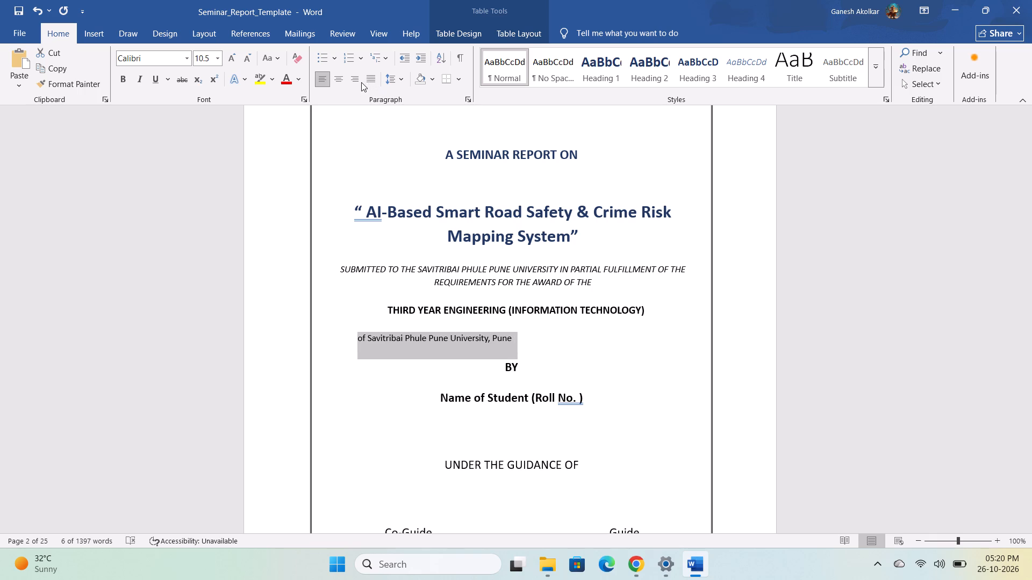
left_click(359, 82)
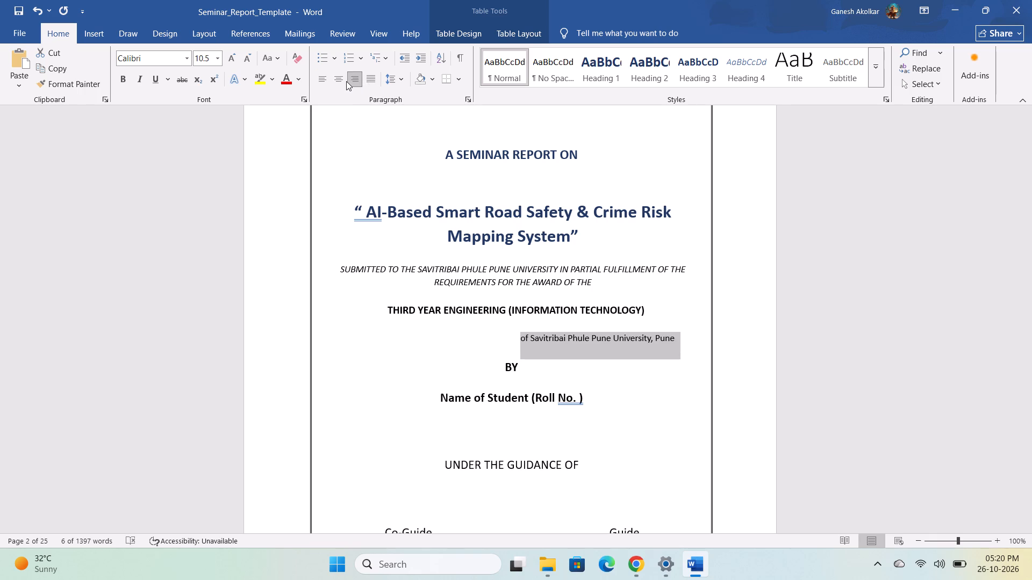
left_click(346, 81)
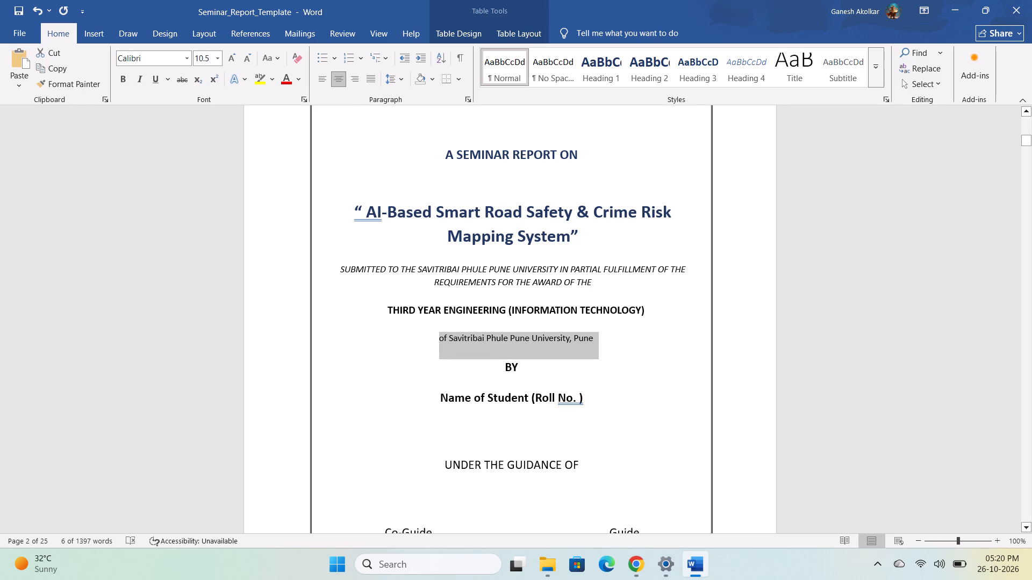
left_click(379, 379)
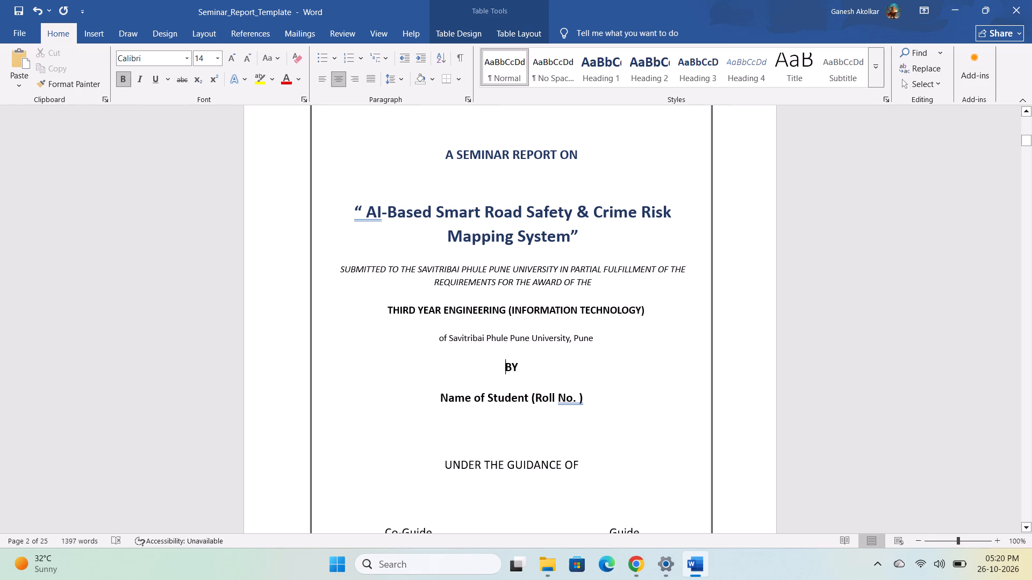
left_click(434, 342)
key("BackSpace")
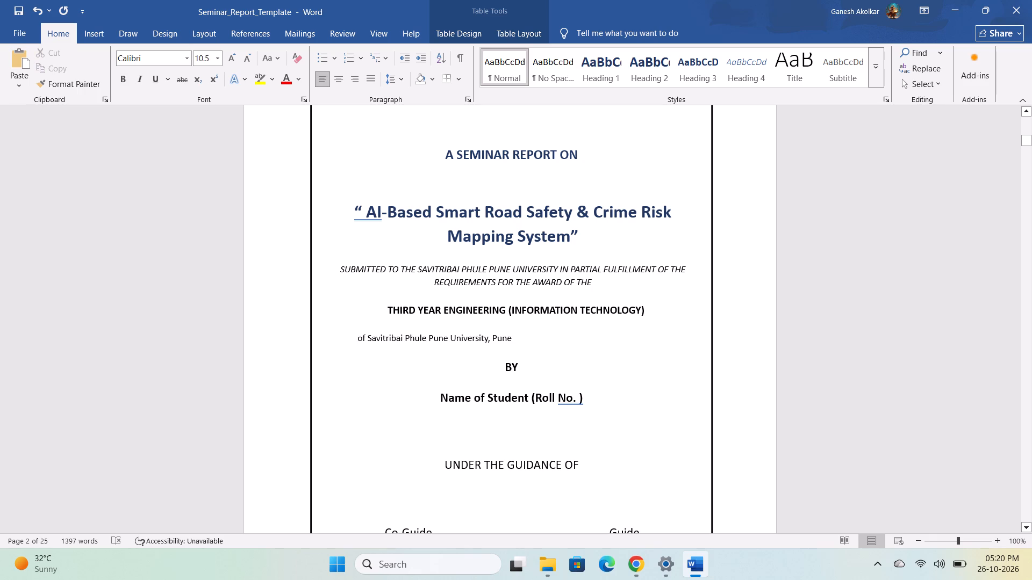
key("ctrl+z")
Replace the “Name of Student” placeholder under BY with the student's full name as shown in the 1443__1_ PDF in Chrome.
scroll(434, 342, "down", 1)
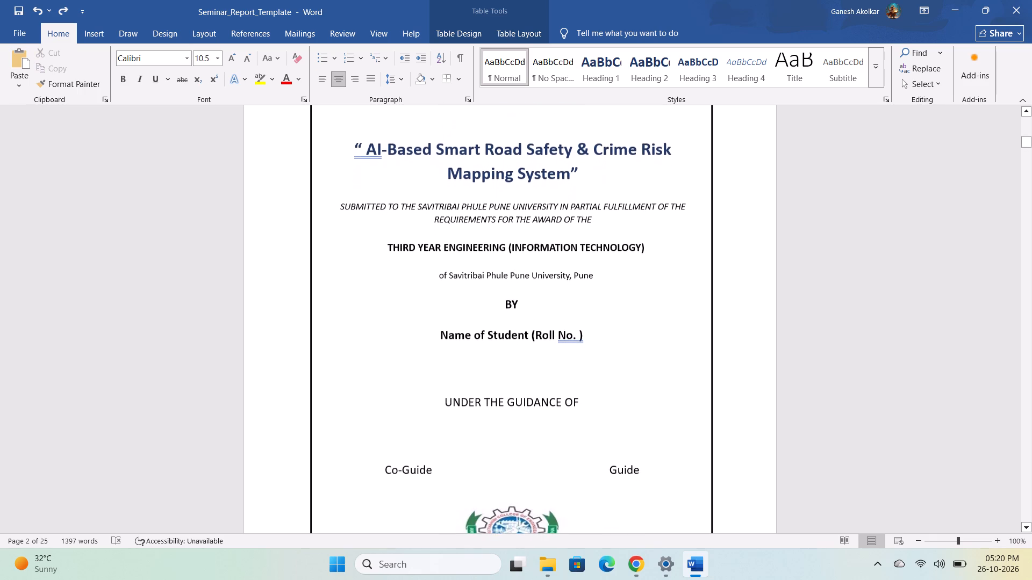
scroll(434, 342, "down", 1)
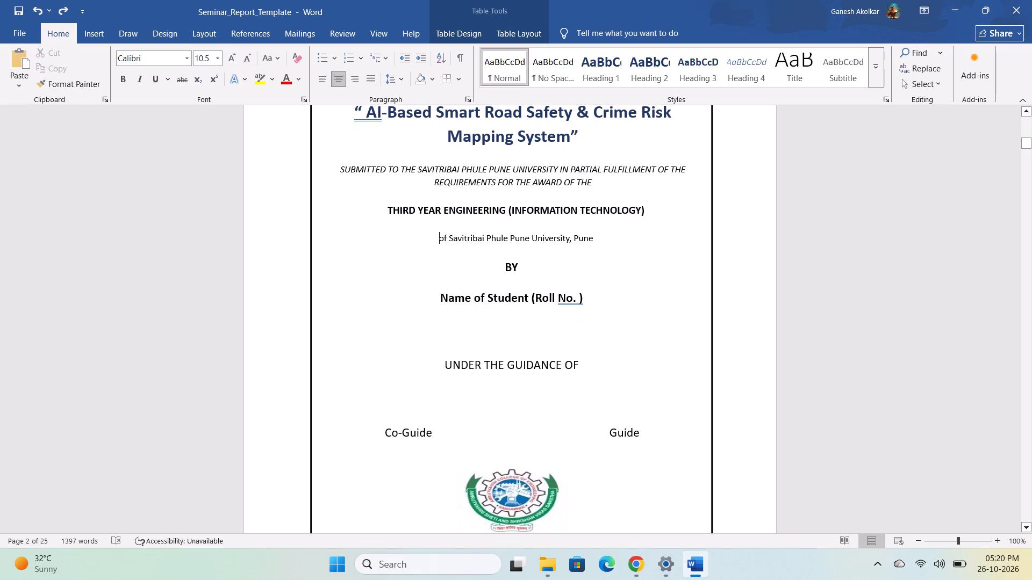
key("alt+Tab")
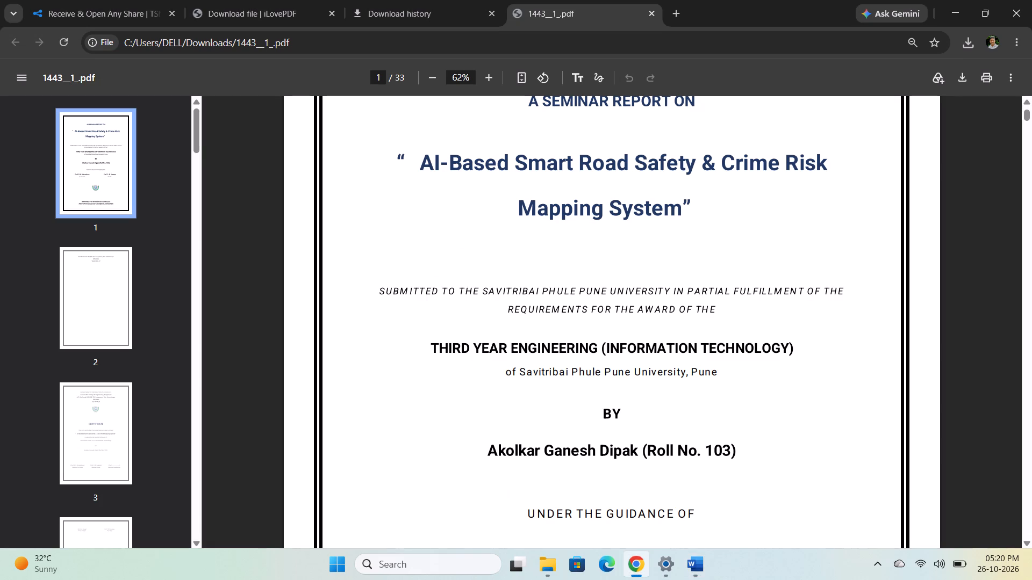
scroll(434, 342, "down", 2)
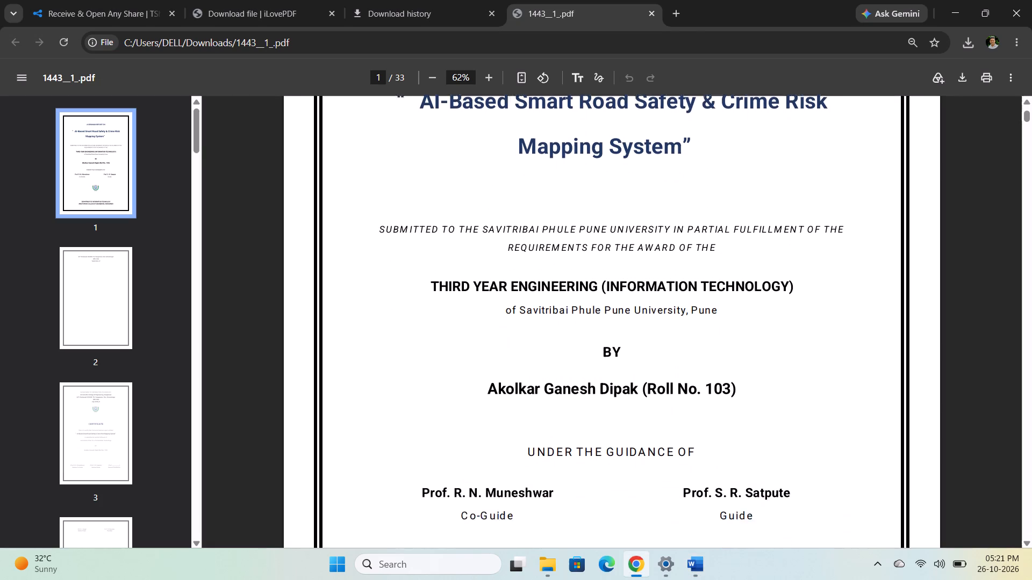
scroll(434, 342, "down", 1)
key("alt+Tab")
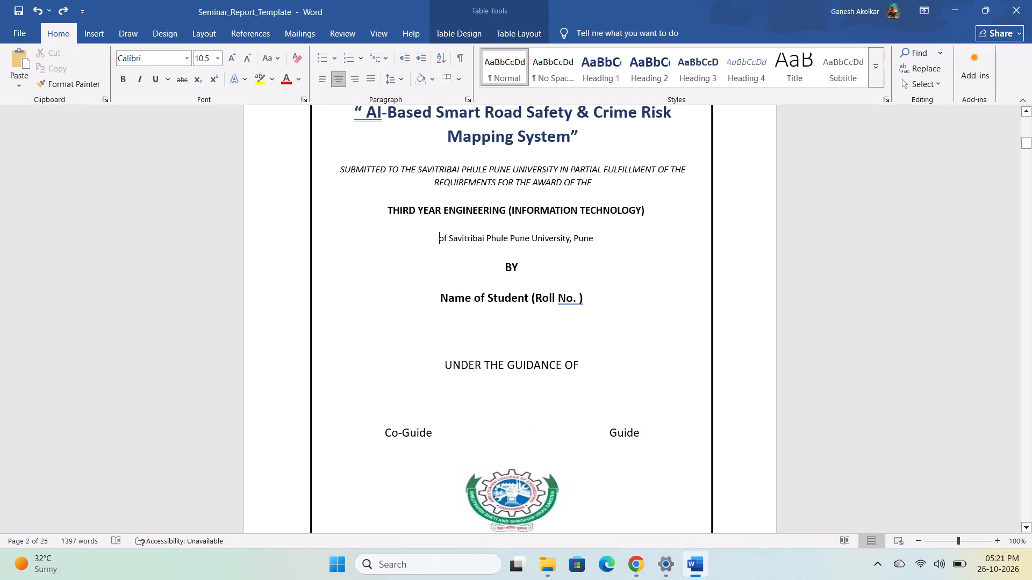
left_click(529, 299)
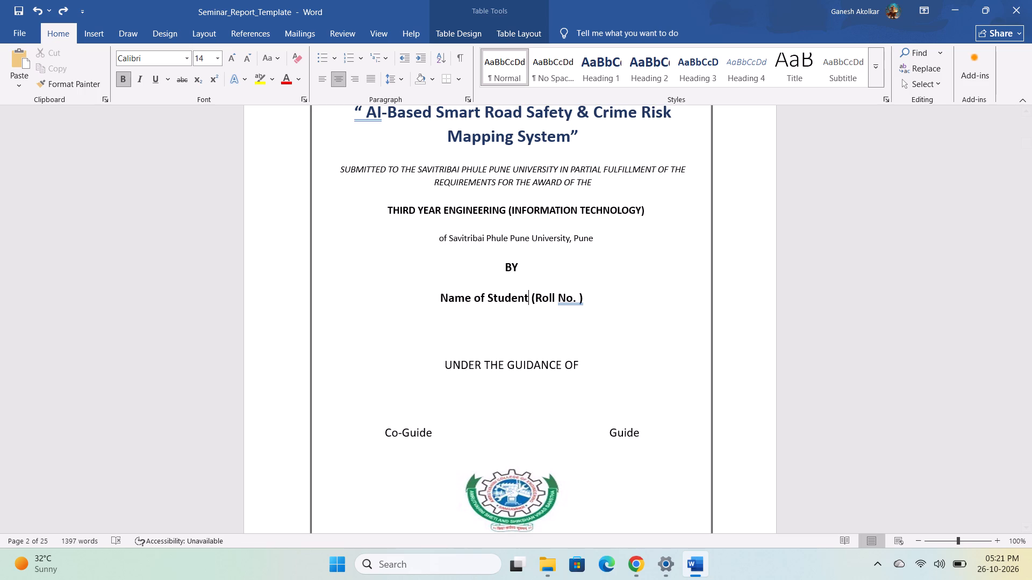
key("shift+Left")
key("shift+Left")
key("shift+Left")
key("shift+Left")
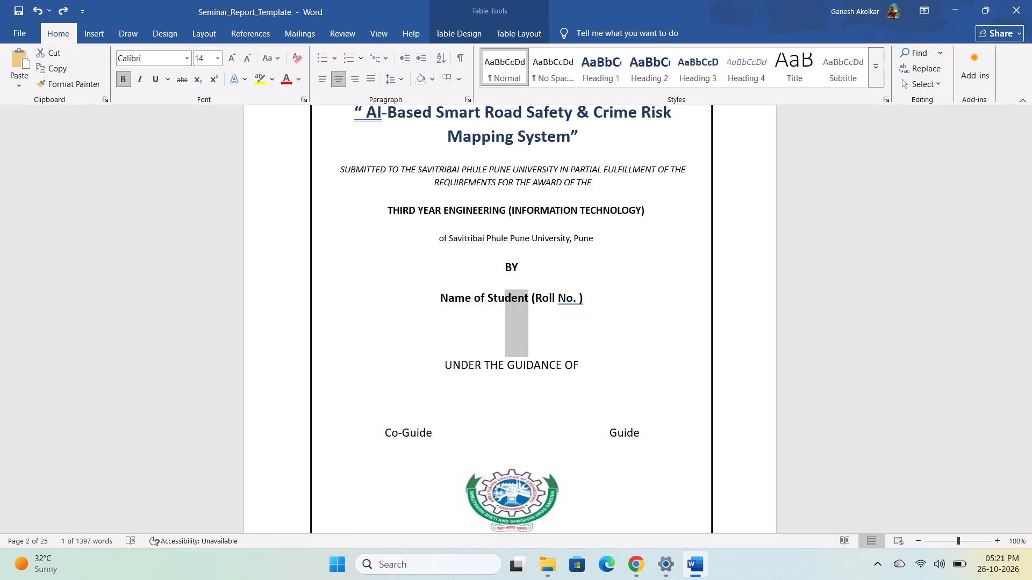
key("shift+Left")
key("shift+Left")
key("shift+Left")
key("shift+Left")
key("shift+Left")
key("shift+Left")
key("shift+Left")
key("shift+Left")
key("shift+Left")
key("shift+Left")
key("shift+Left")
key("shift+Left")
key("shift+Left")
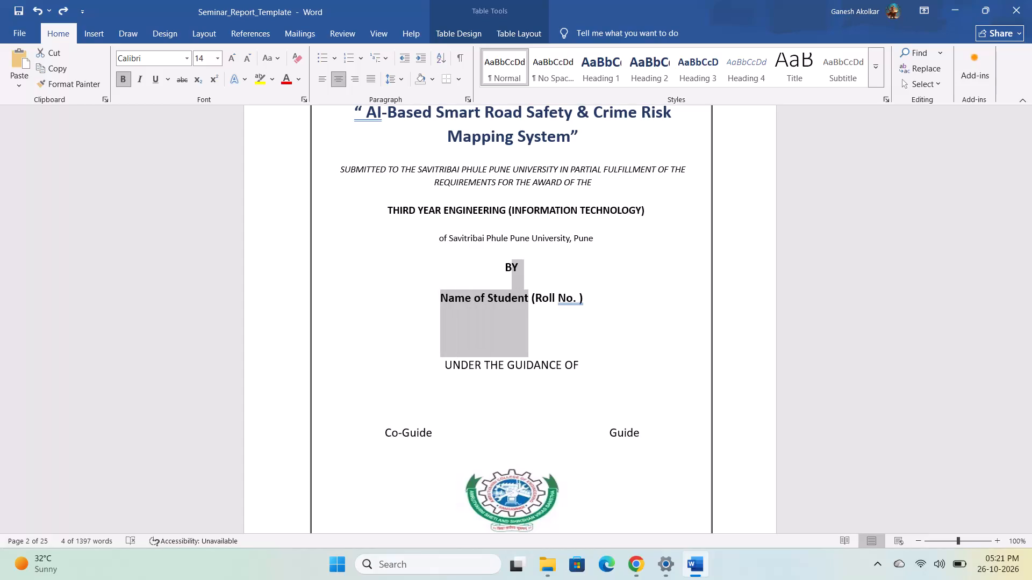
key("shift+Right")
key("shift+Right")
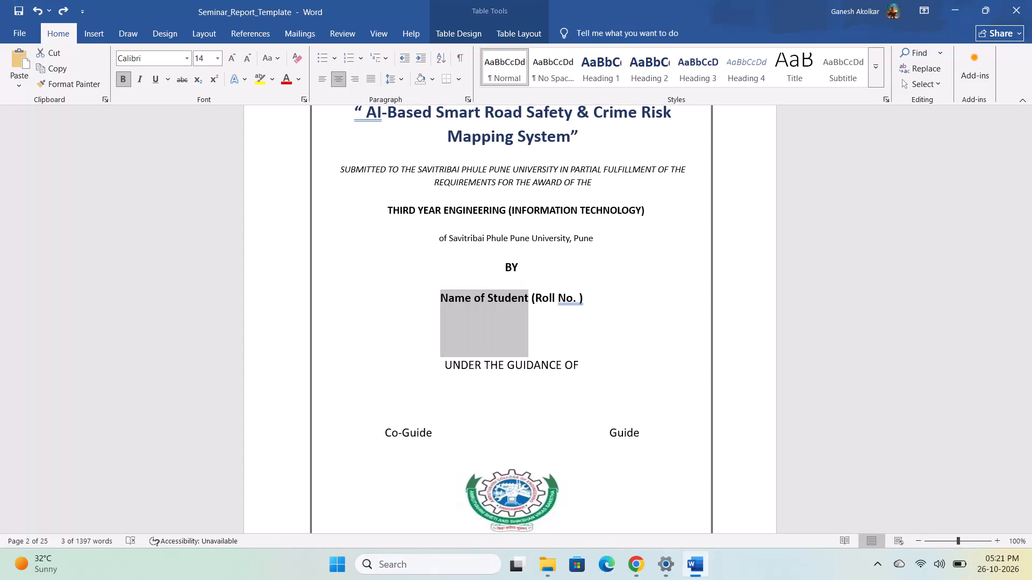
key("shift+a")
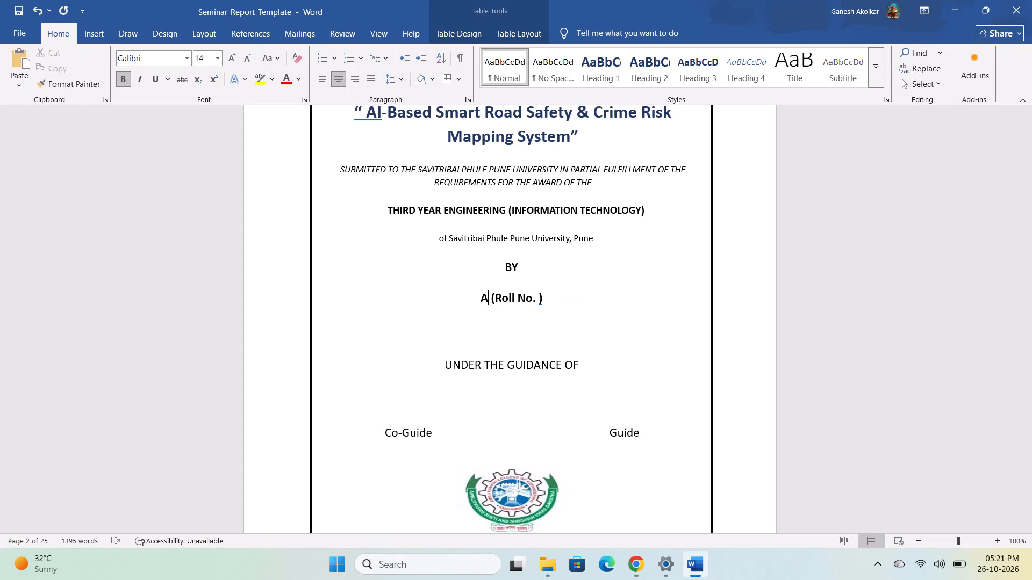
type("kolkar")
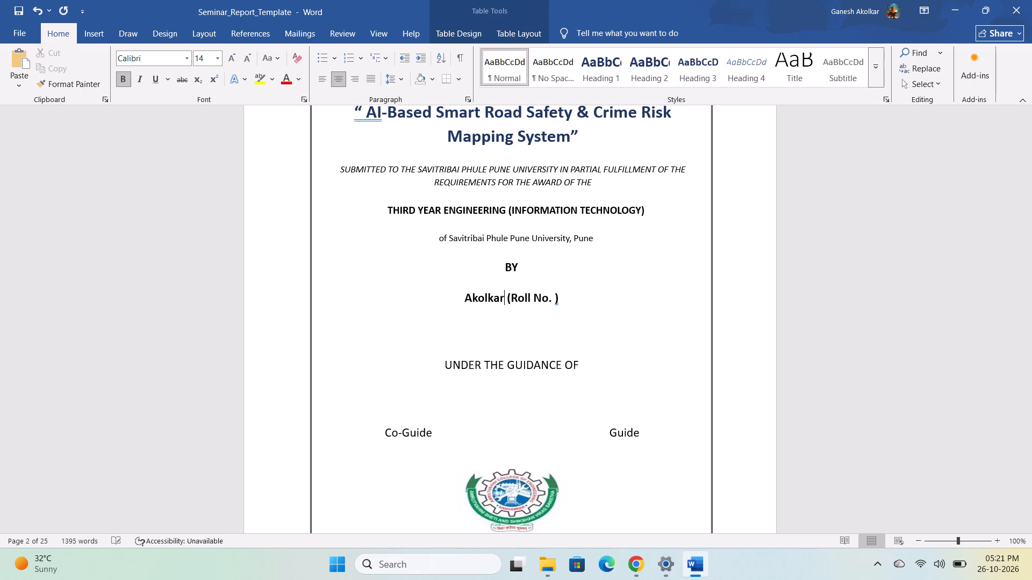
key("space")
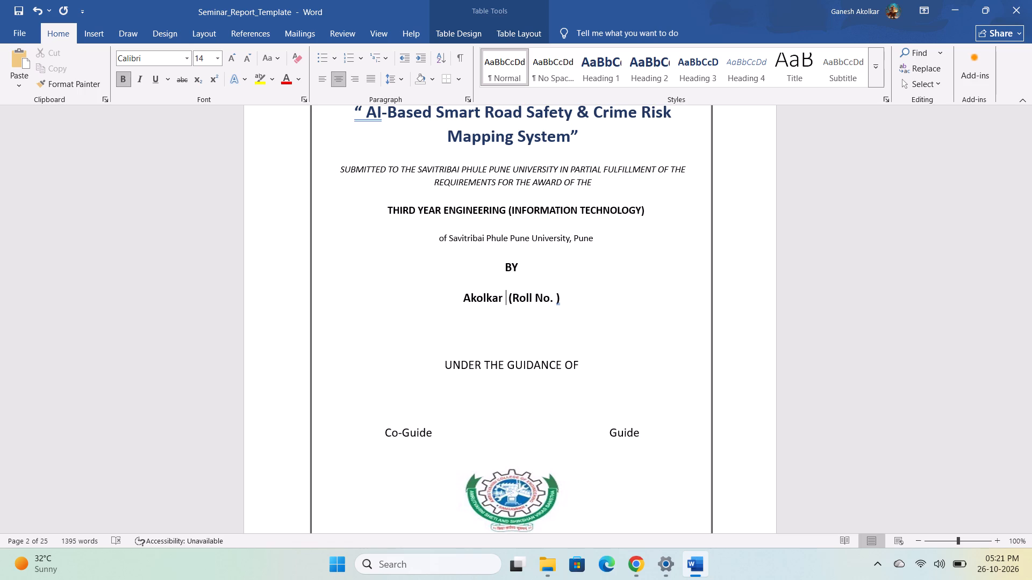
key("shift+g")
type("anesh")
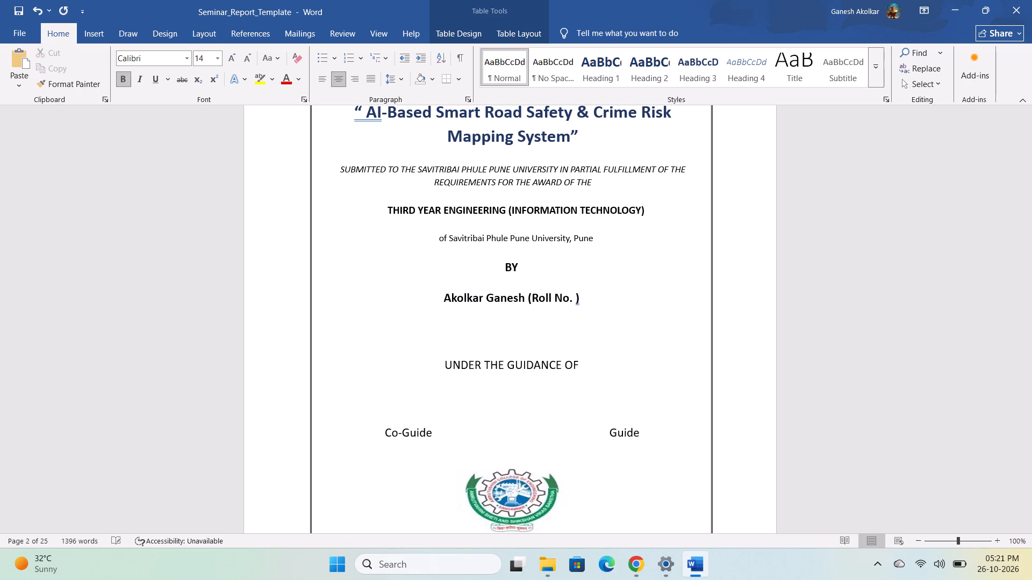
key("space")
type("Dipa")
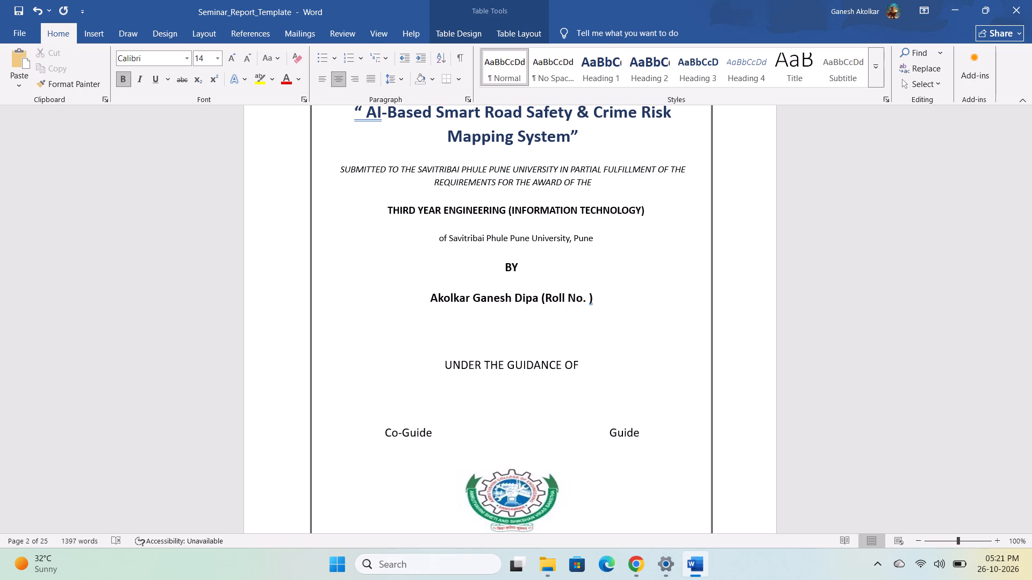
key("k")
Replace the “Roll No.” text in the parentheses after the student's name with the roll number from the PDF.
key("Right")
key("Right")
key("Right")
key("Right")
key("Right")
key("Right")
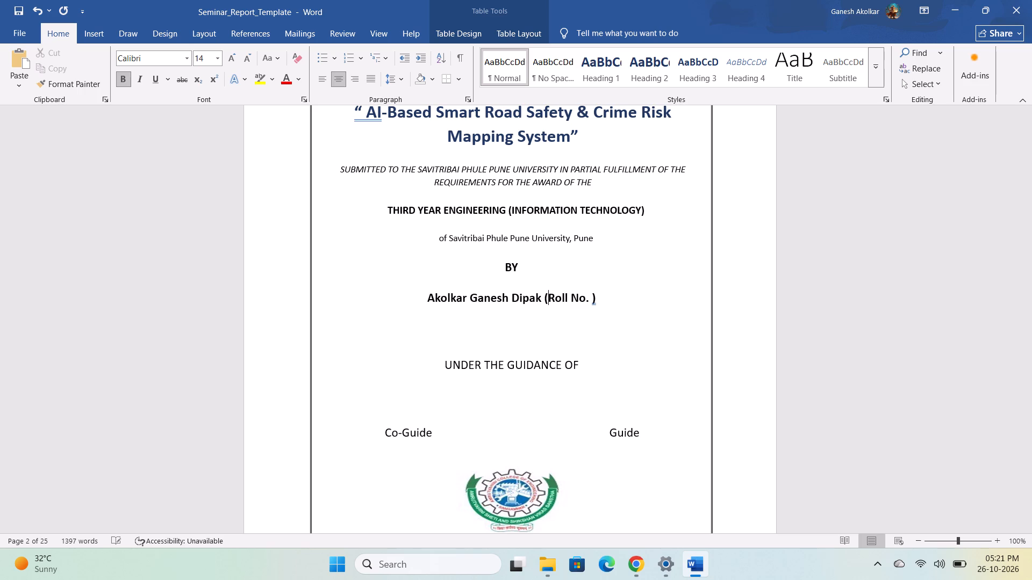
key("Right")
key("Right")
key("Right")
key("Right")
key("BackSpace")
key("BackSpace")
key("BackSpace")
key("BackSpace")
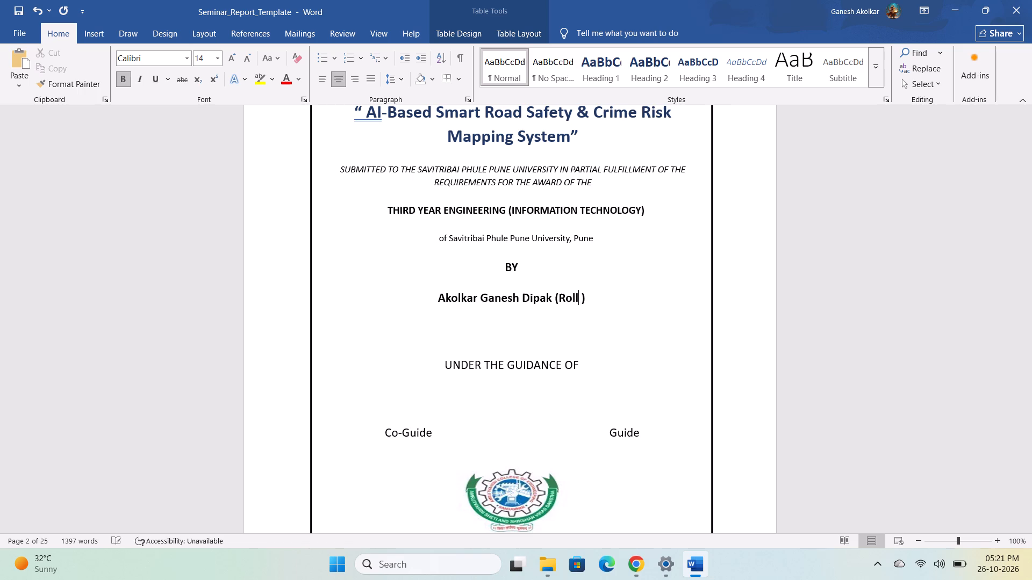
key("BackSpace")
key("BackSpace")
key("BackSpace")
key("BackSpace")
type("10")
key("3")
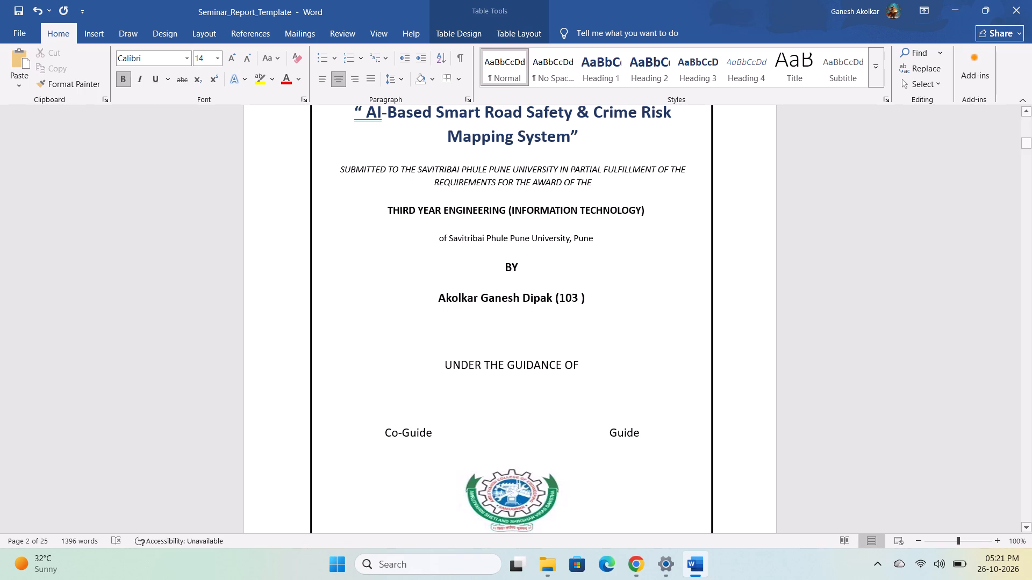
Copy the co-guide's name, including the “Prof.” title, from above the Co-Guide label in the PDF in Chrome.
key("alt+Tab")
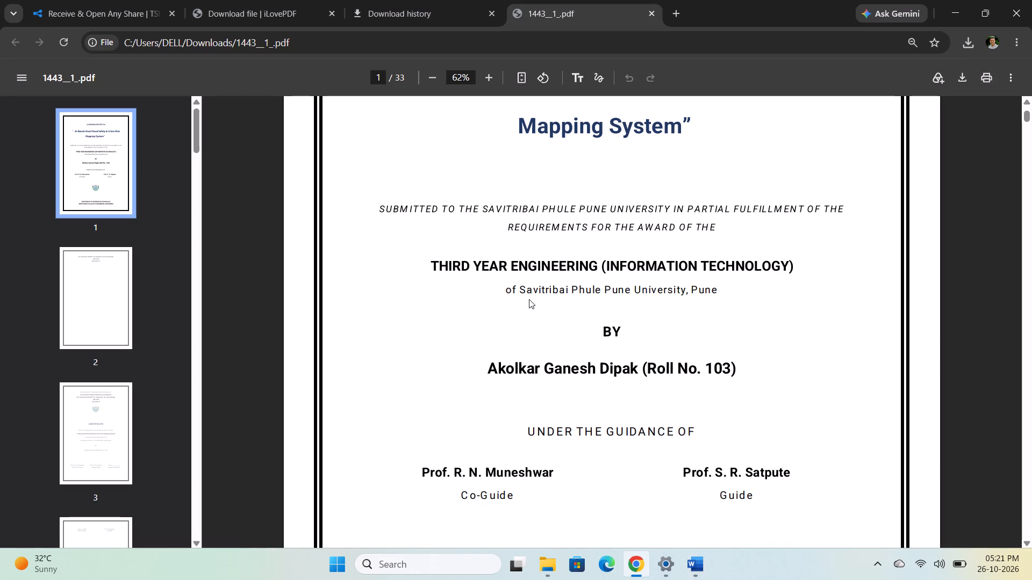
scroll(529, 299, "down", 1)
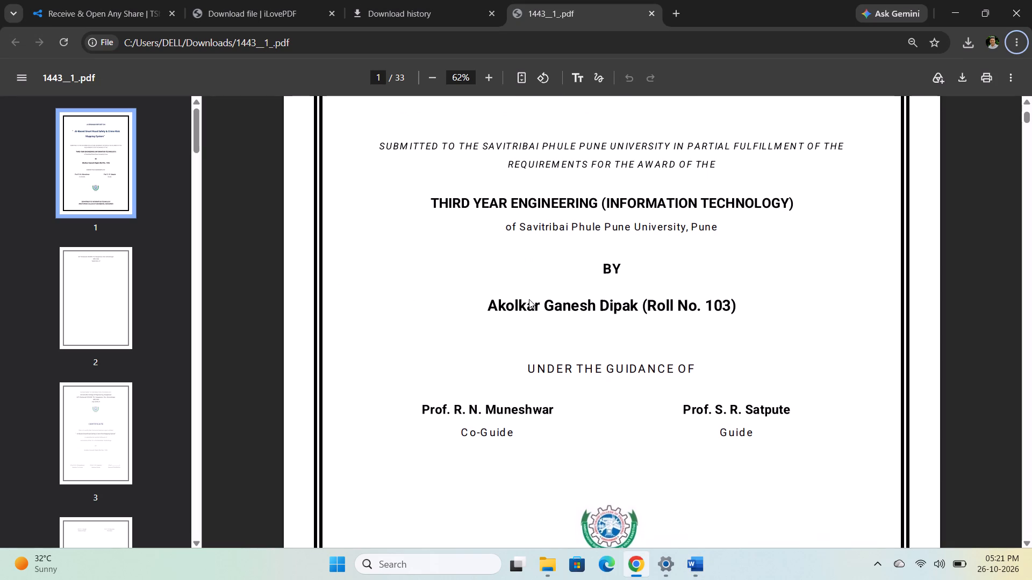
left_click_drag(551, 412, 464, 402)
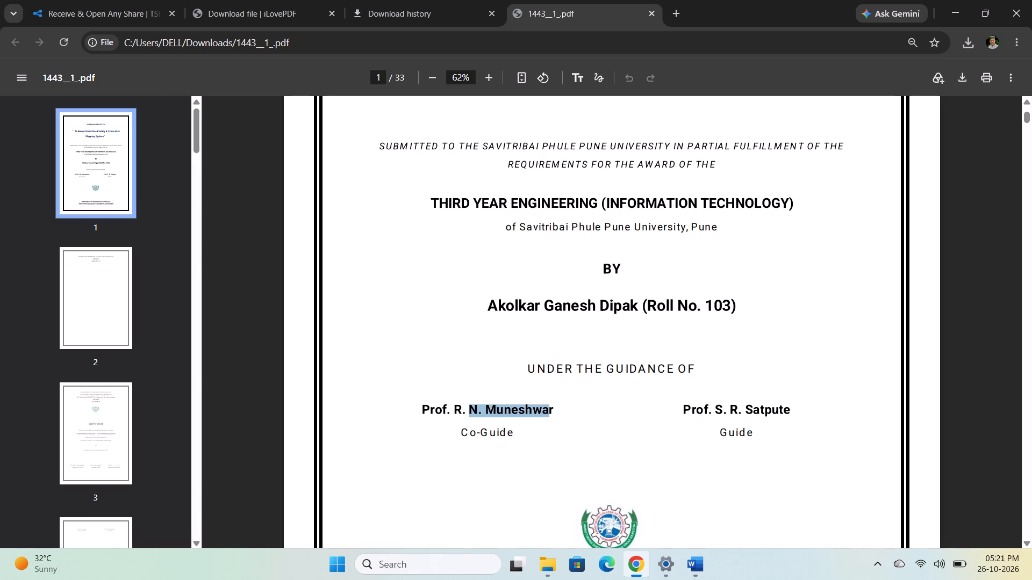
left_click_drag(464, 402, 423, 402)
left_click(423, 402)
left_click_drag(423, 402, 581, 403)
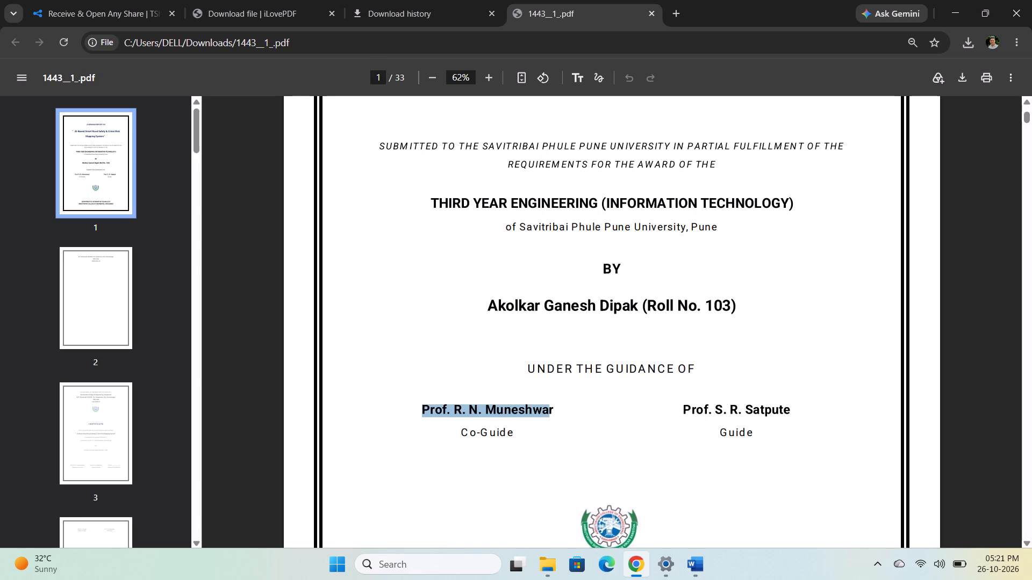
left_click_drag(581, 403, 570, 427)
key("ctrl+c")
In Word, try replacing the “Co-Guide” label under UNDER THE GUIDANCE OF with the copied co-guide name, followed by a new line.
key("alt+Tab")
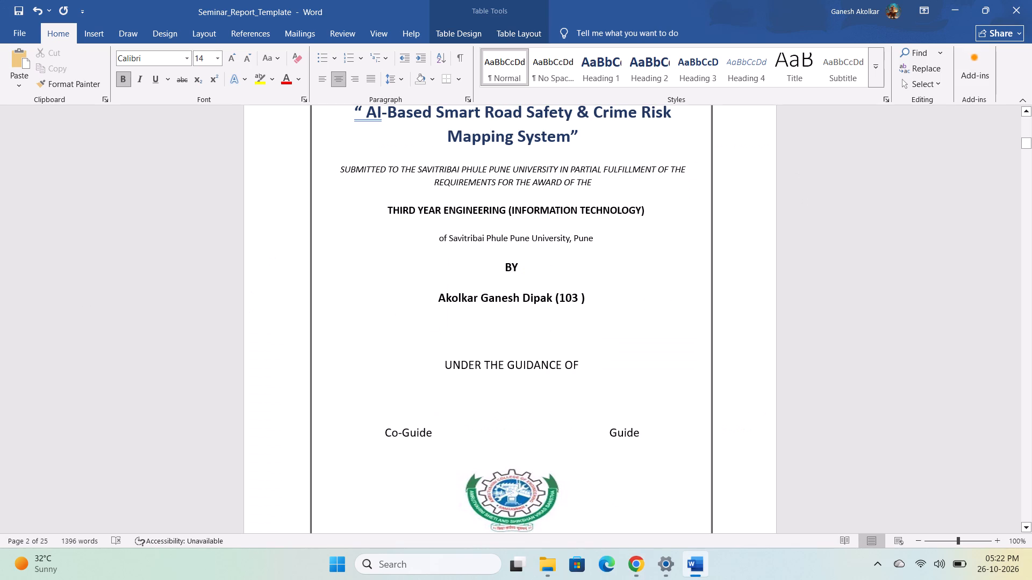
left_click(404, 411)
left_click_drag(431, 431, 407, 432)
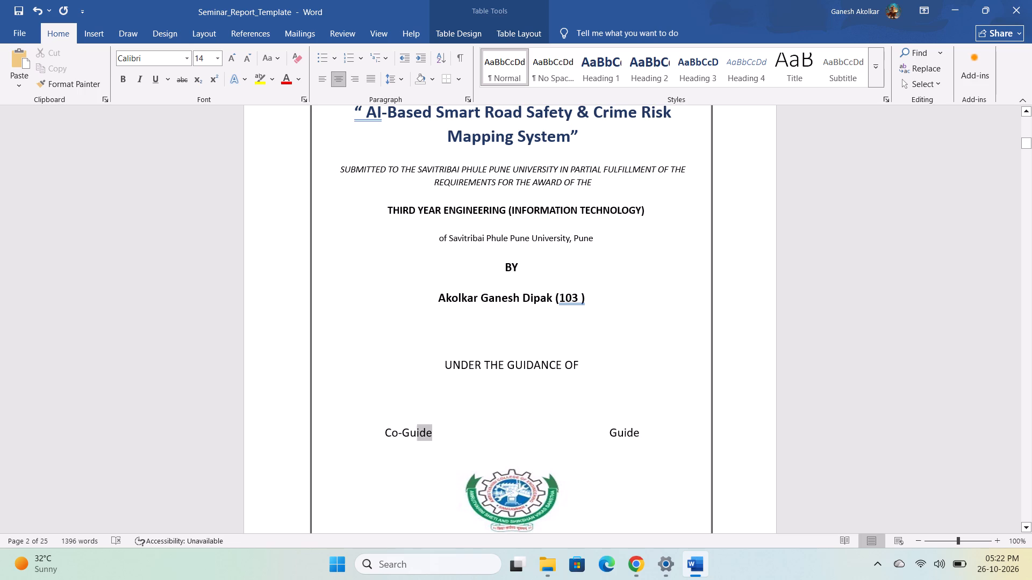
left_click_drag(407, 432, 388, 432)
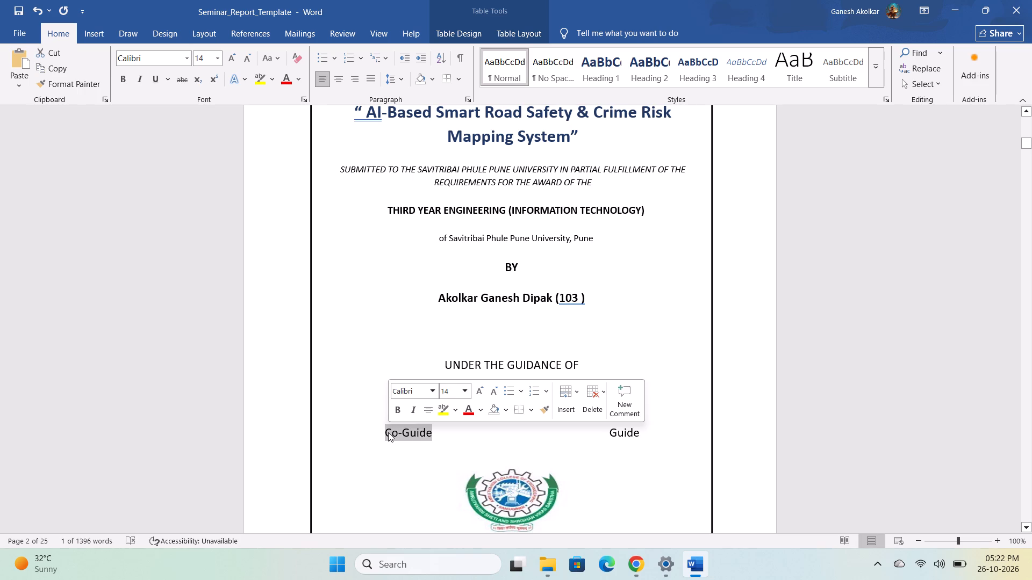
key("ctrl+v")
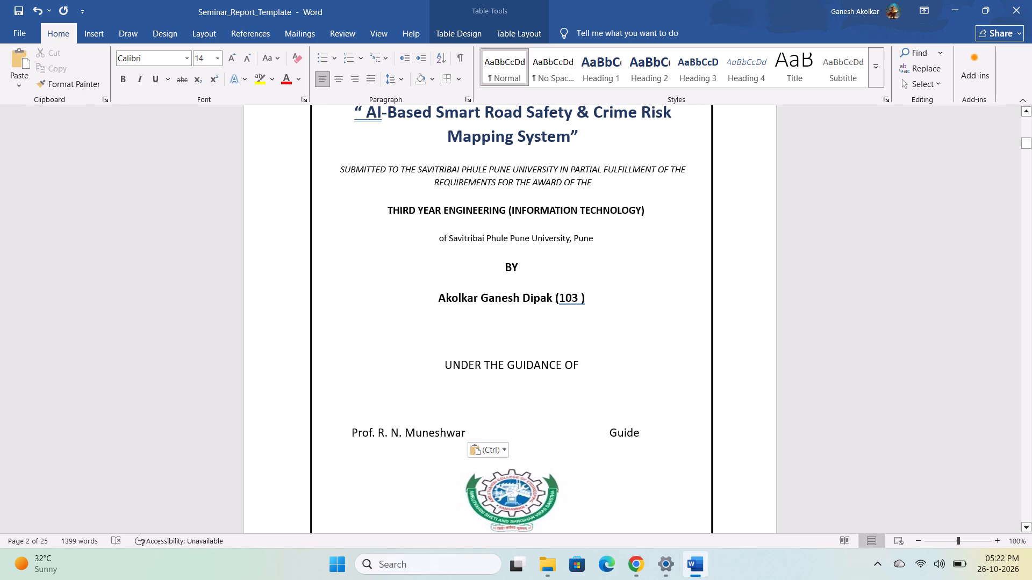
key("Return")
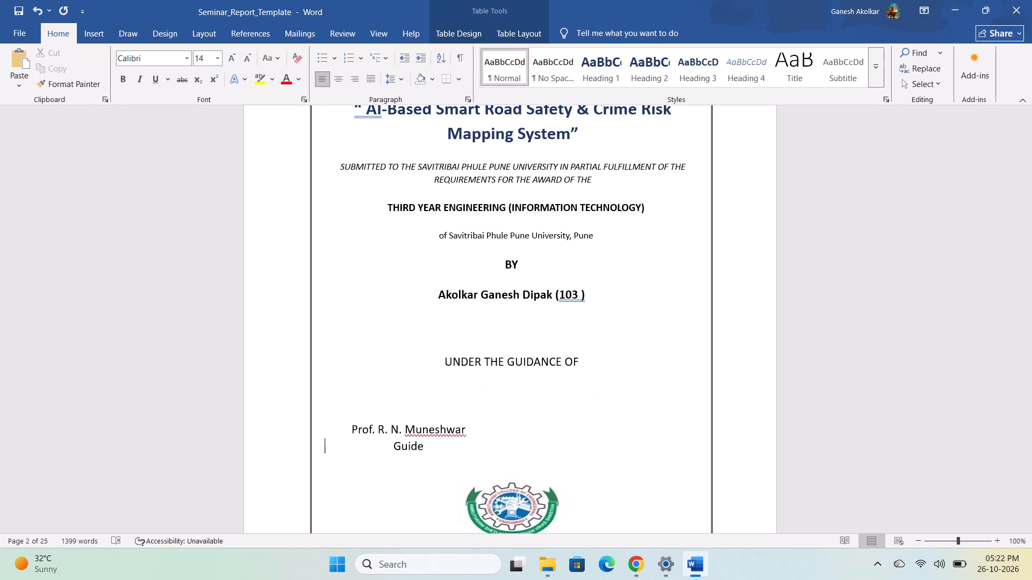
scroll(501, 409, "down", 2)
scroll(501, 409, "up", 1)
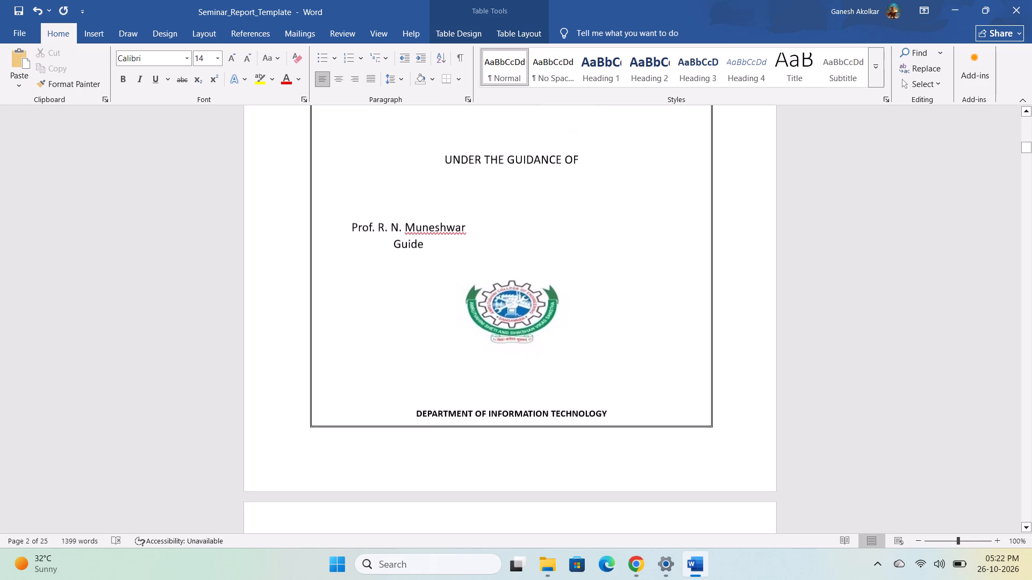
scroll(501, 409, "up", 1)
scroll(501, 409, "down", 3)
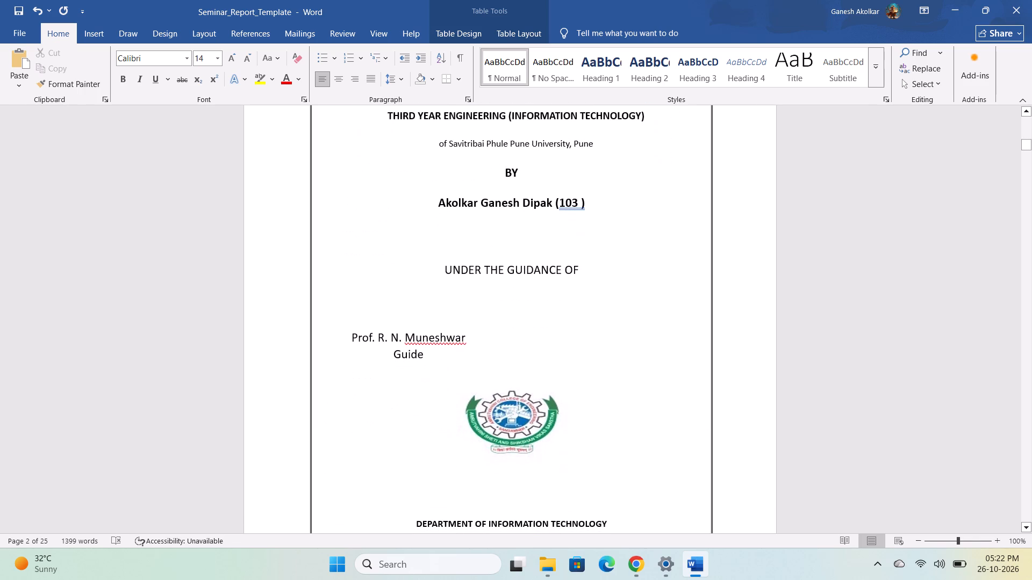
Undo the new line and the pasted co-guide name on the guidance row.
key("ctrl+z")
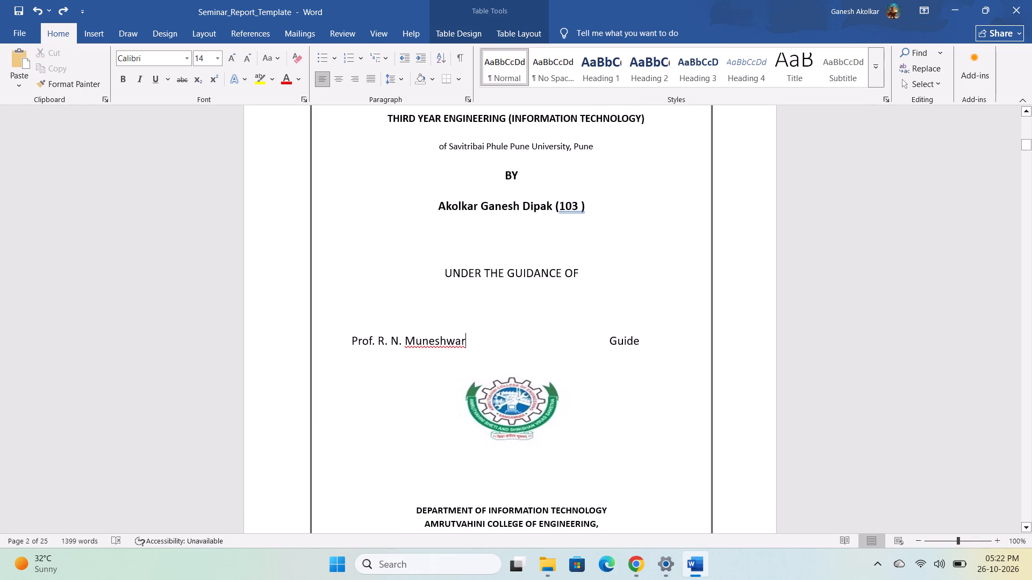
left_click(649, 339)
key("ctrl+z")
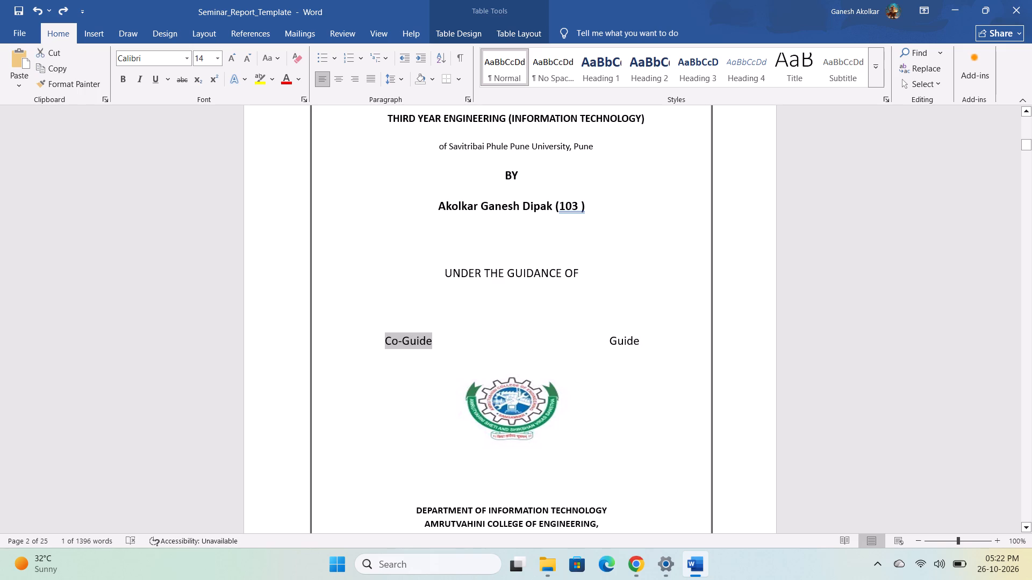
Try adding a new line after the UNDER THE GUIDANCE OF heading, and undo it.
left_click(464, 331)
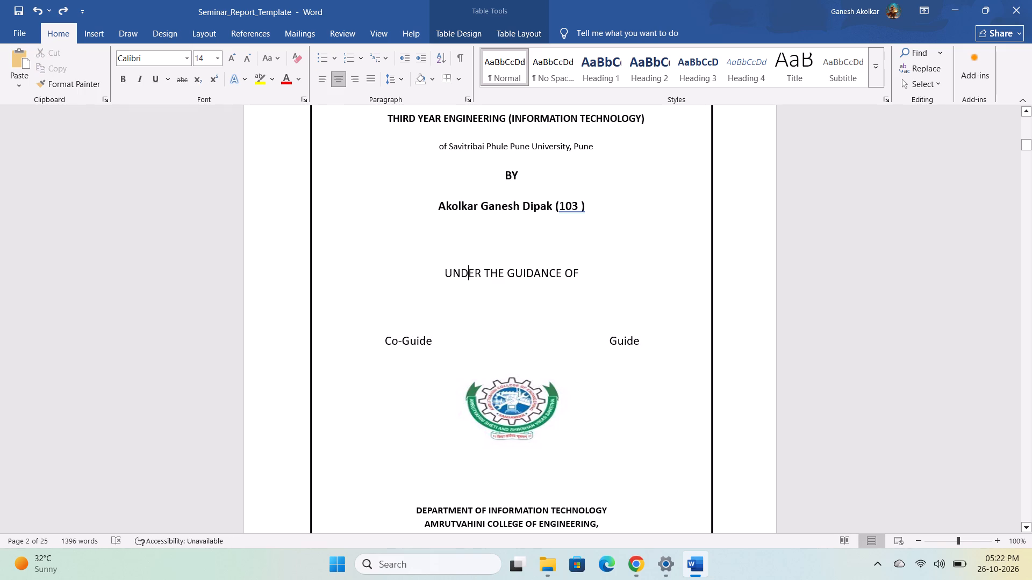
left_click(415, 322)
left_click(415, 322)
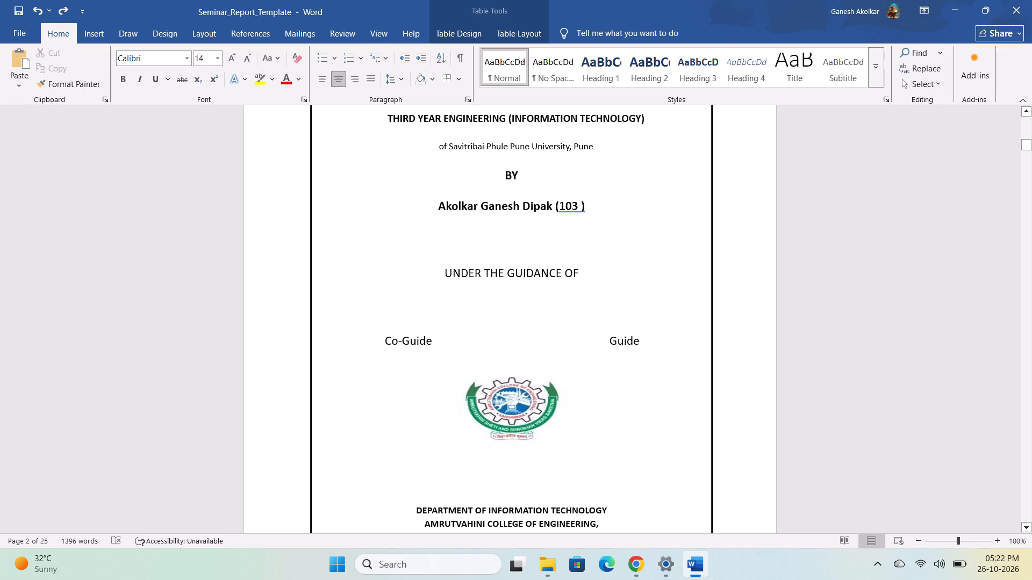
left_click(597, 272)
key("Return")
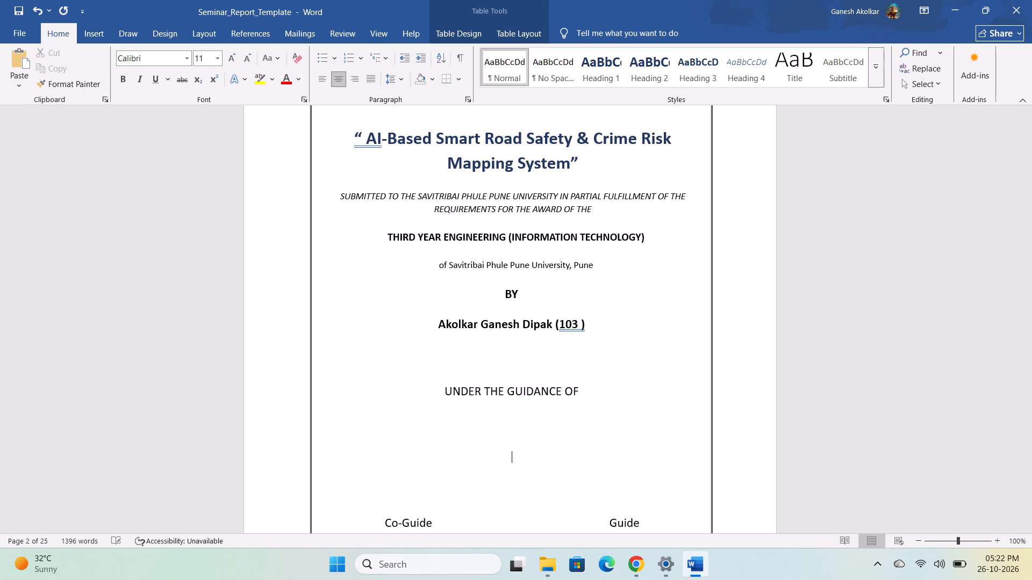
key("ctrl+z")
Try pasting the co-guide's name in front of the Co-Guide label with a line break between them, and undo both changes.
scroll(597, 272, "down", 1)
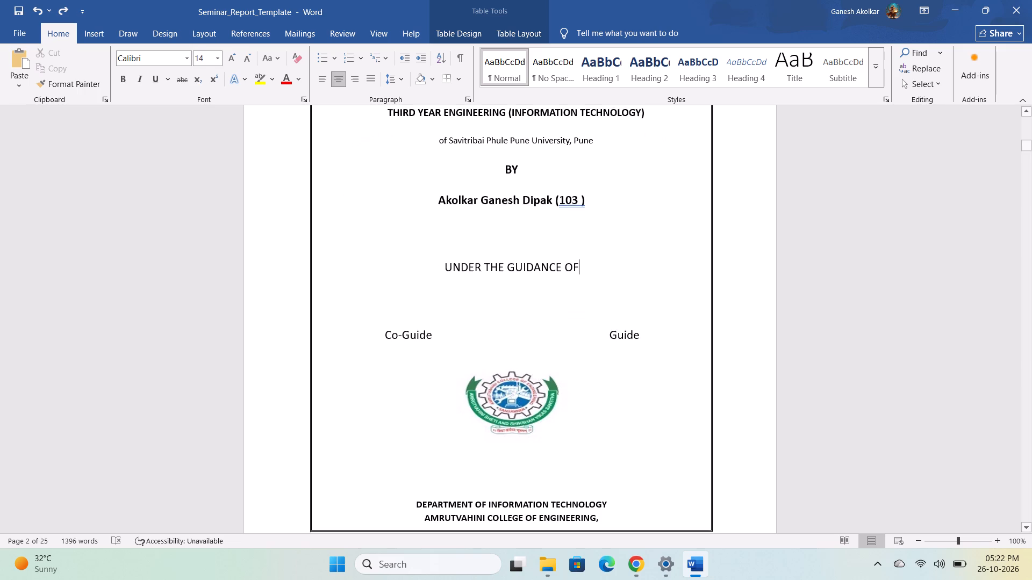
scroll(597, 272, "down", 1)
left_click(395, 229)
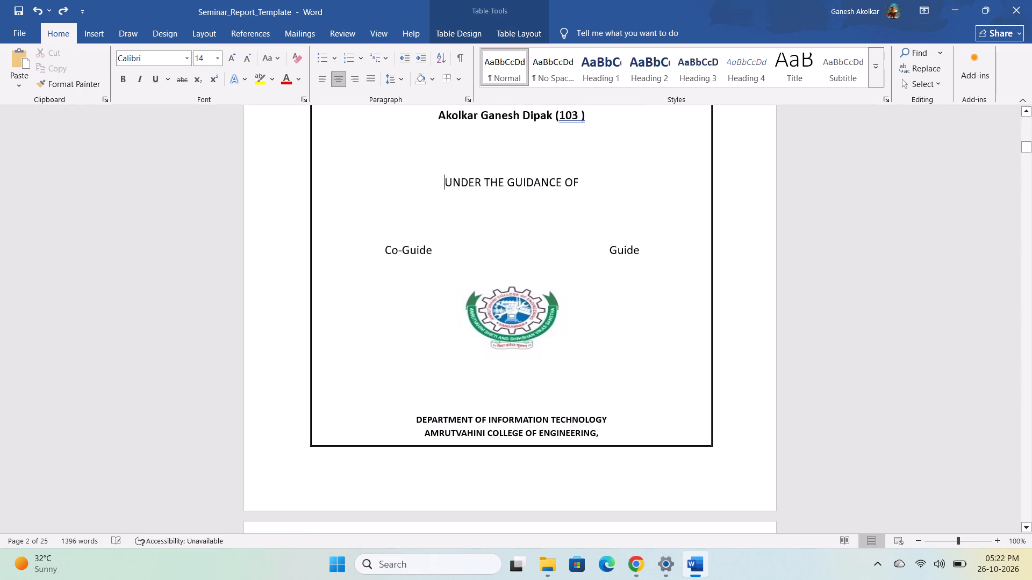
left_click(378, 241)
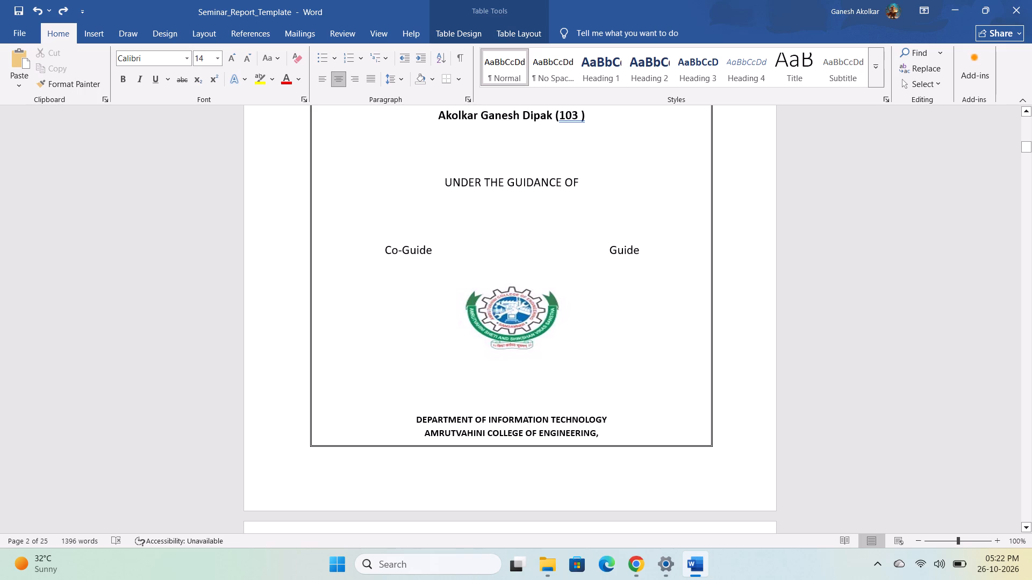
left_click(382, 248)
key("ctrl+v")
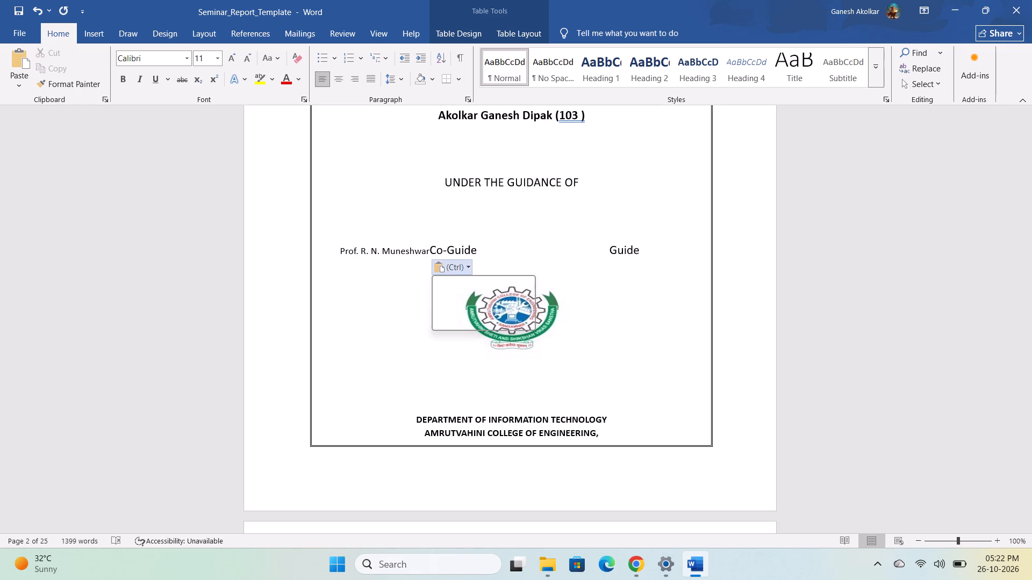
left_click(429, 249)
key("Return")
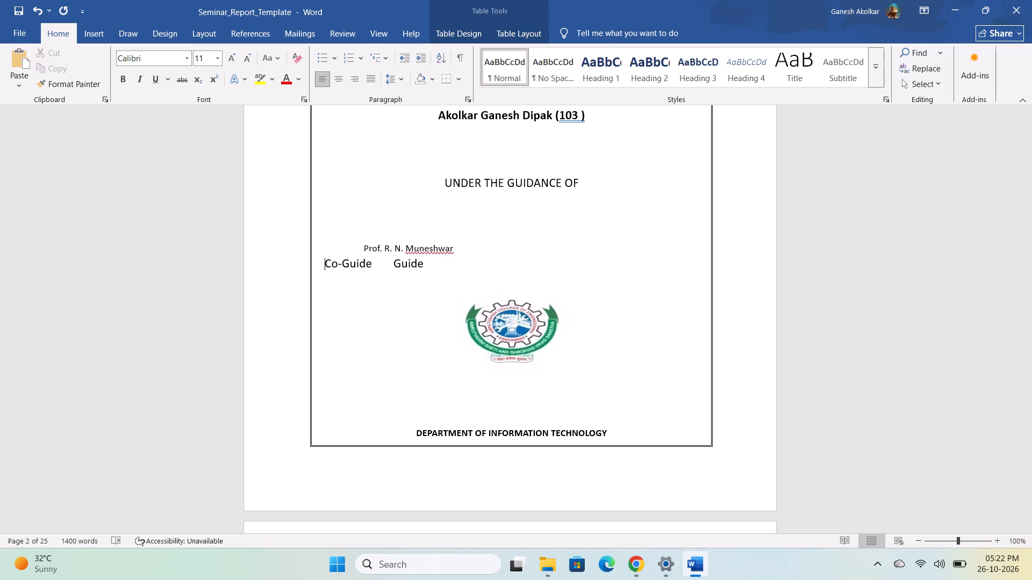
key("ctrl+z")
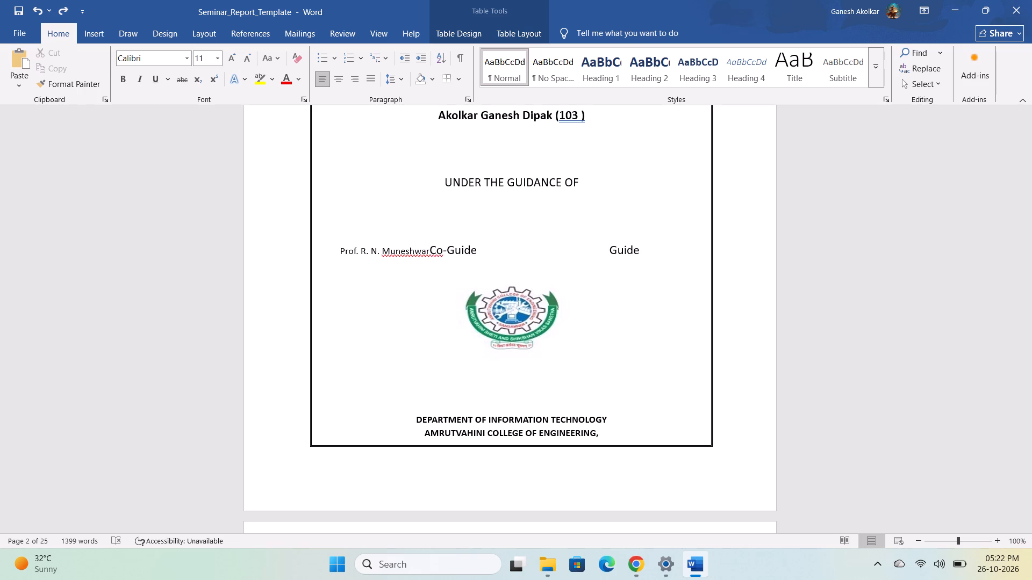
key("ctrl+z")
Replace the Co-Guide label under UNDER THE GUIDANCE OF with the copied co-guide name.
scroll(429, 249, "up", 1)
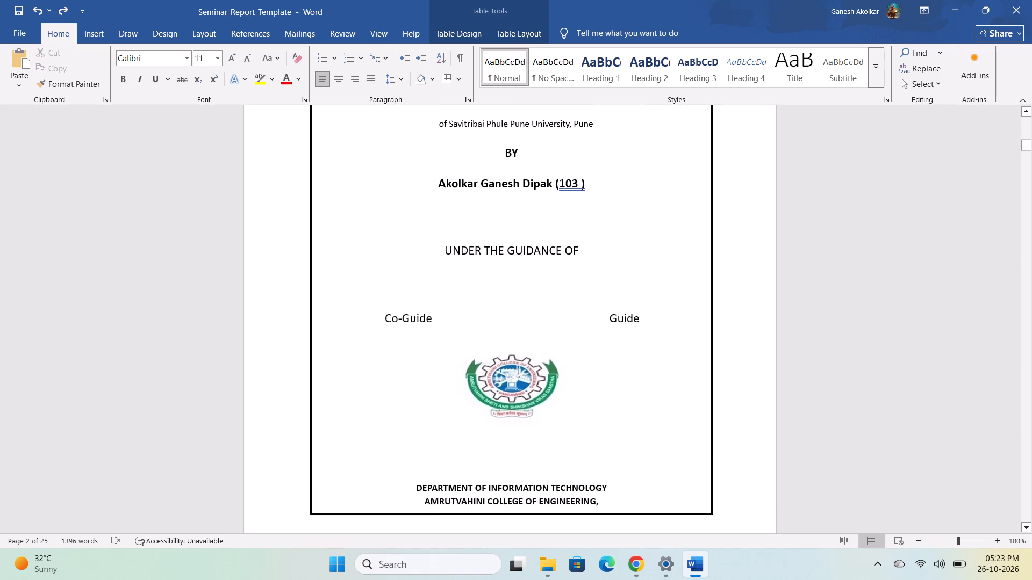
scroll(429, 249, "up", 2)
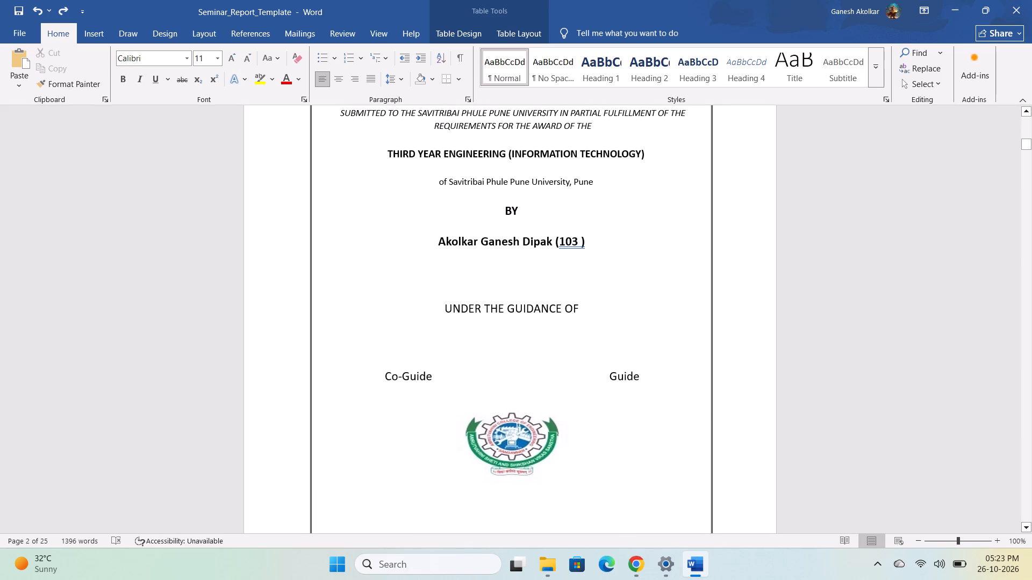
scroll(429, 249, "up", 1)
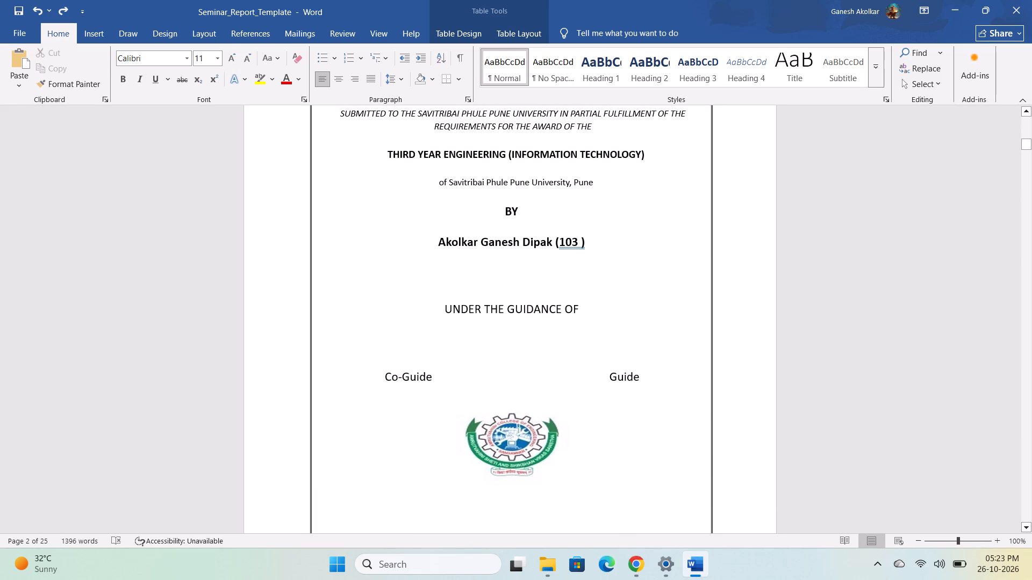
left_click_drag(383, 378, 429, 379)
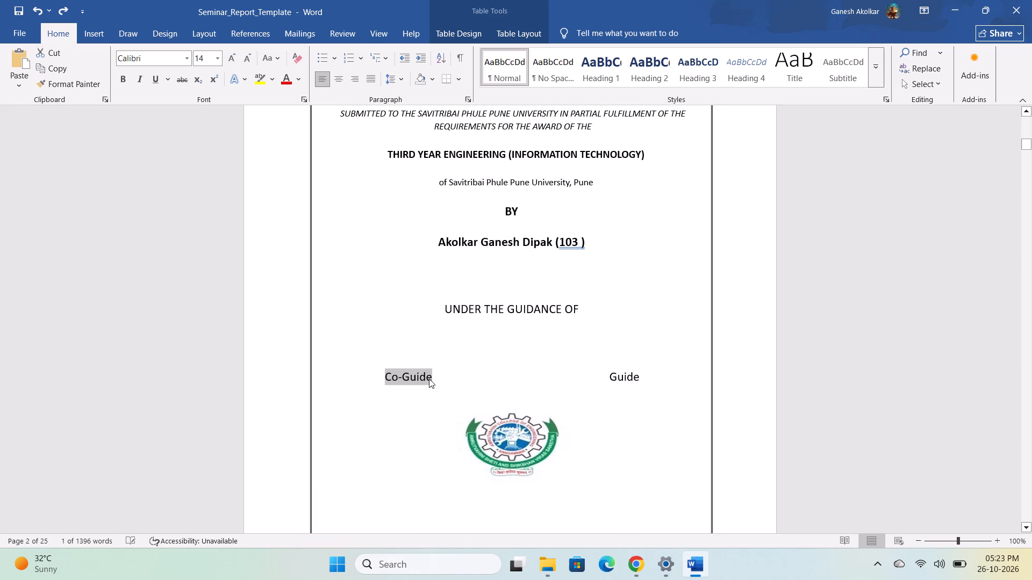
key("ctrl+v")
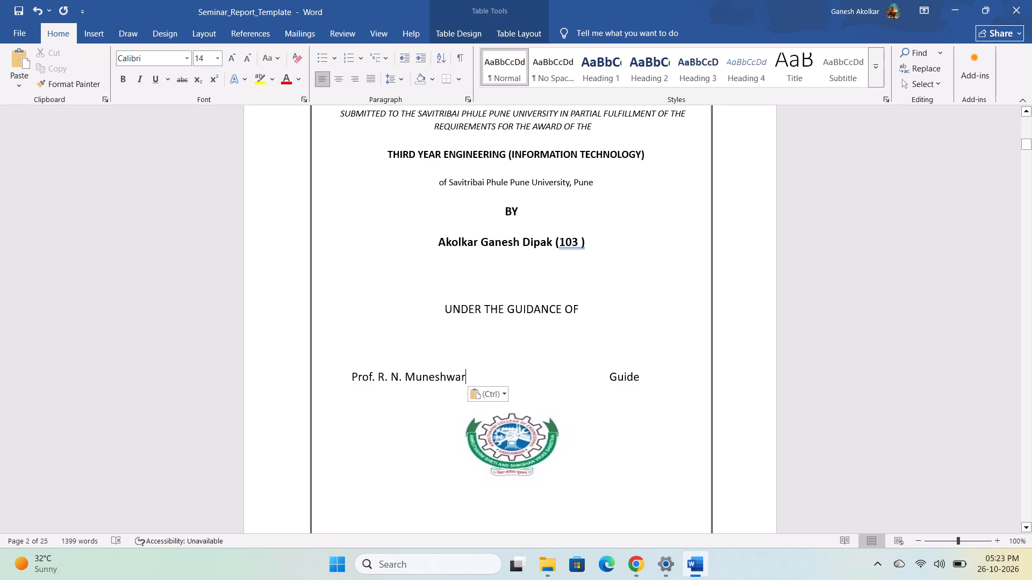
In Chrome, copy the guide's name, including the “Prof.” title, from above the Guide label in the PDF.
key("alt+Tab")
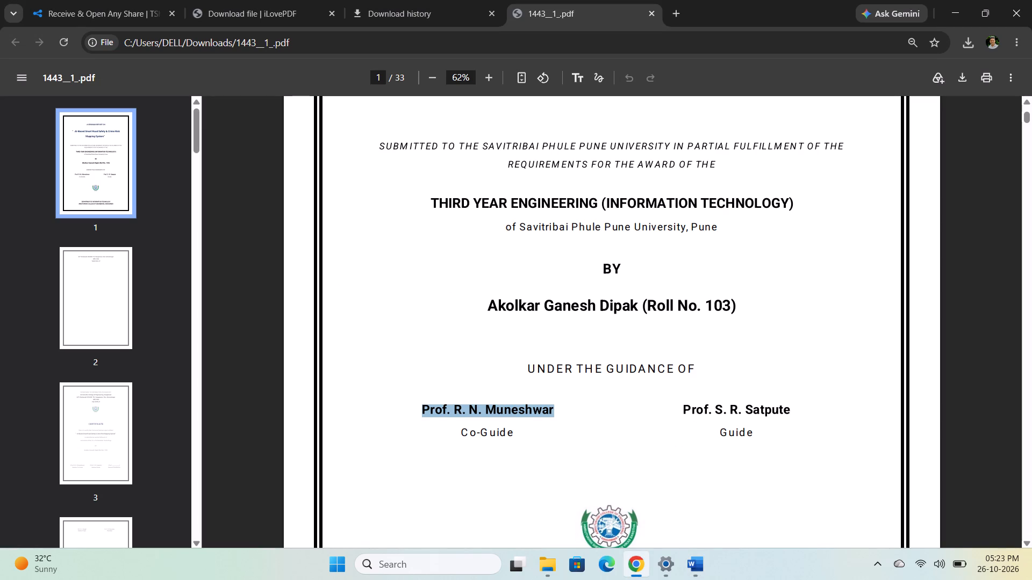
left_click_drag(682, 407, 793, 415)
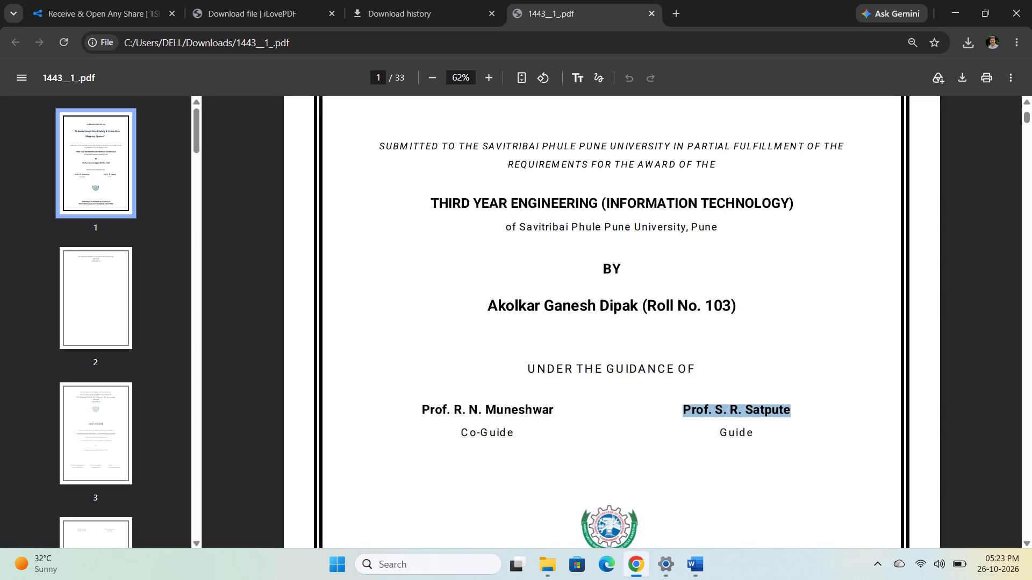
key("ctrl+c")
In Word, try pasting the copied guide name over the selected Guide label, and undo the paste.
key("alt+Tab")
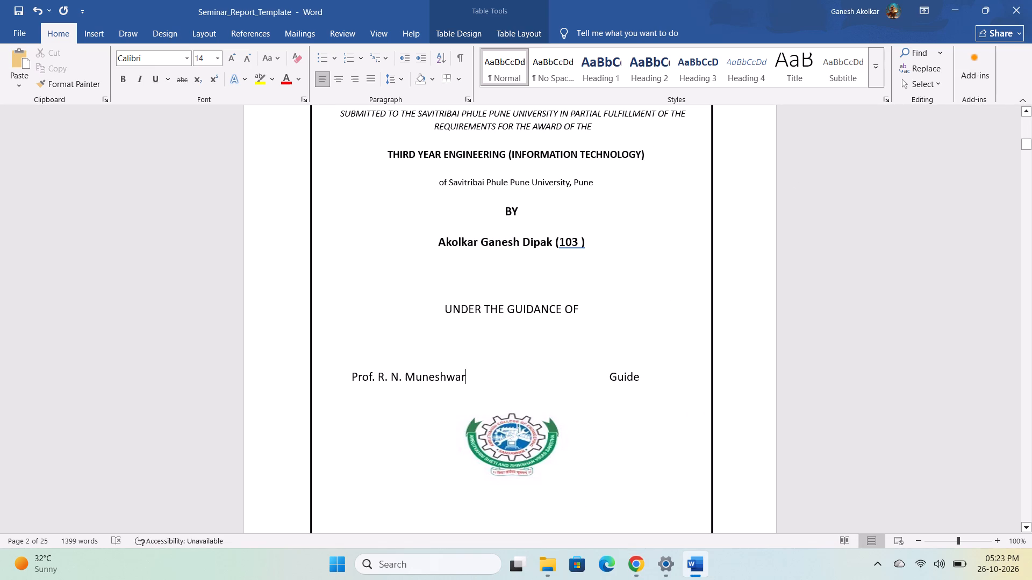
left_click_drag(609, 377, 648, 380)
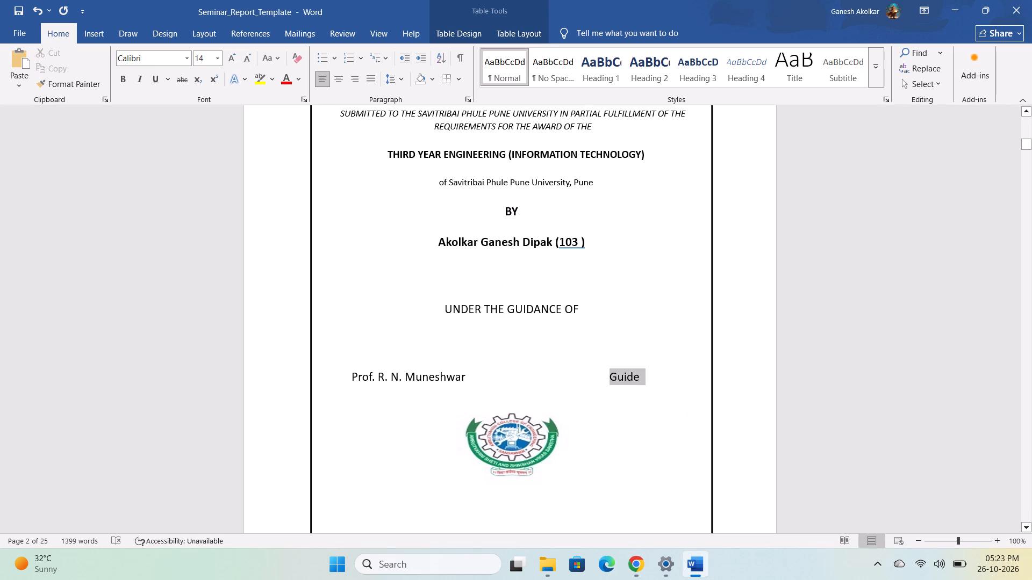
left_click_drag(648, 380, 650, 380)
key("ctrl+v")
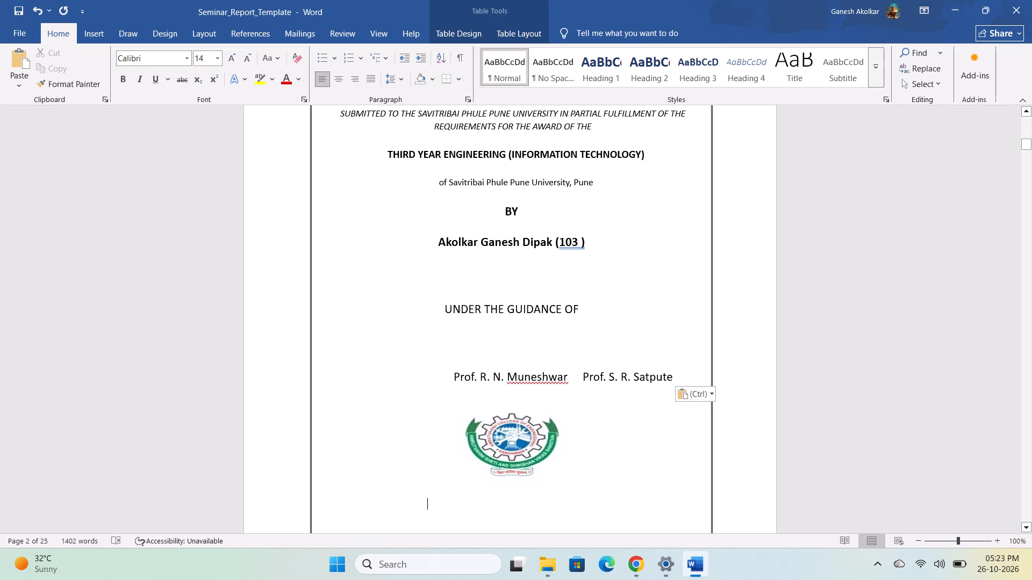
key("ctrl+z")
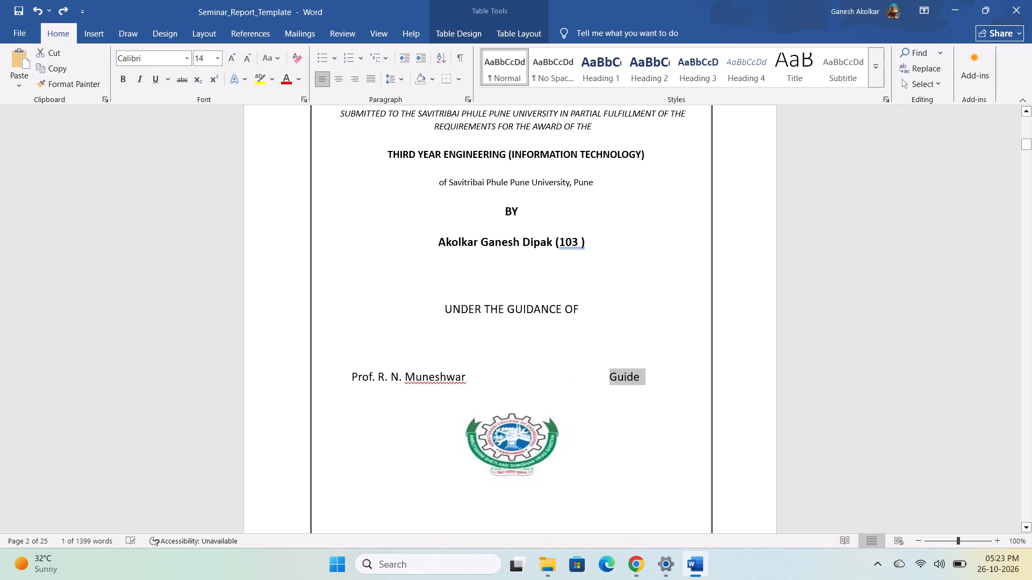
Delete the Guide label and paste the copied guide name in its place.
key("BackSpace")
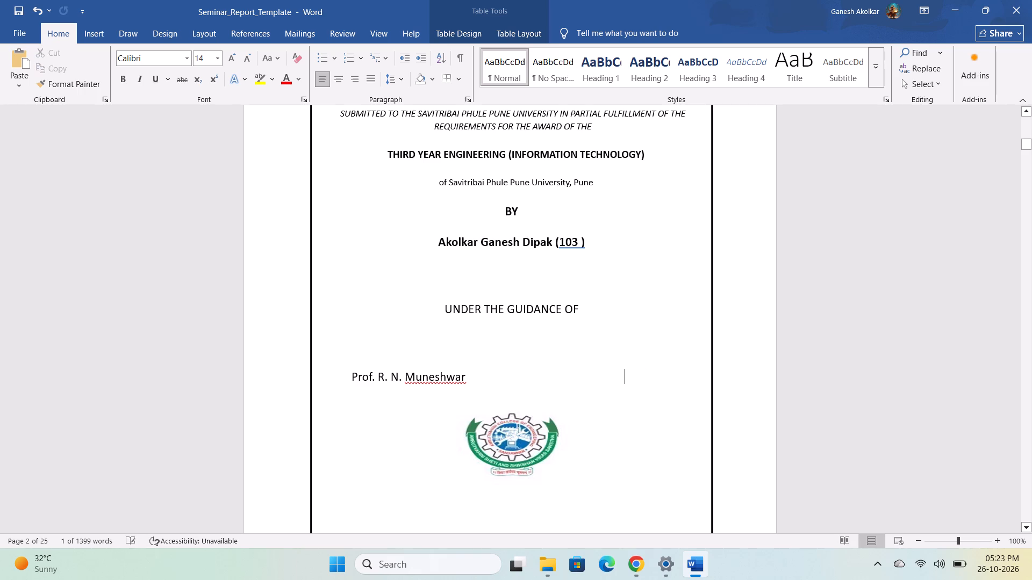
key("ctrl+v")
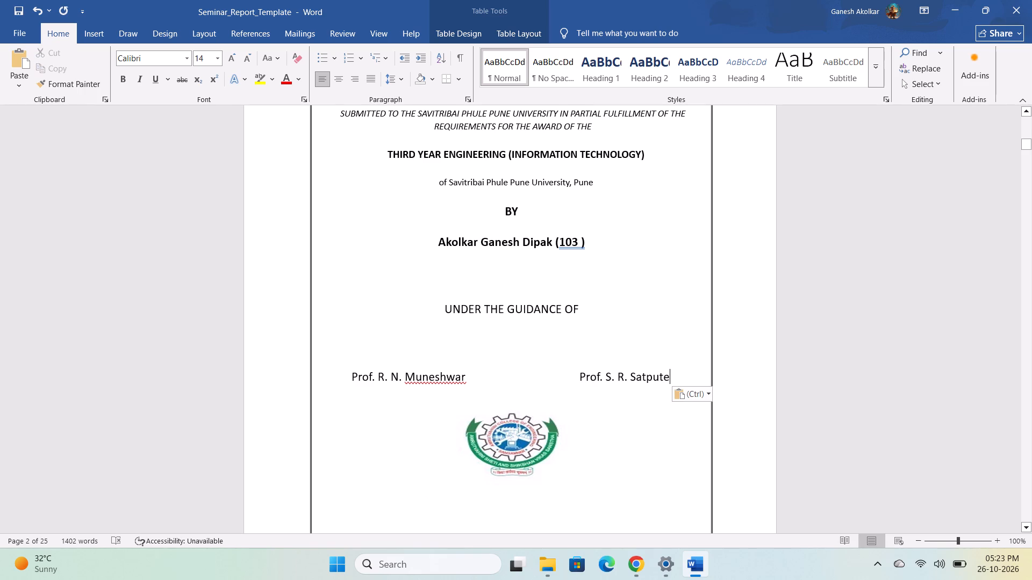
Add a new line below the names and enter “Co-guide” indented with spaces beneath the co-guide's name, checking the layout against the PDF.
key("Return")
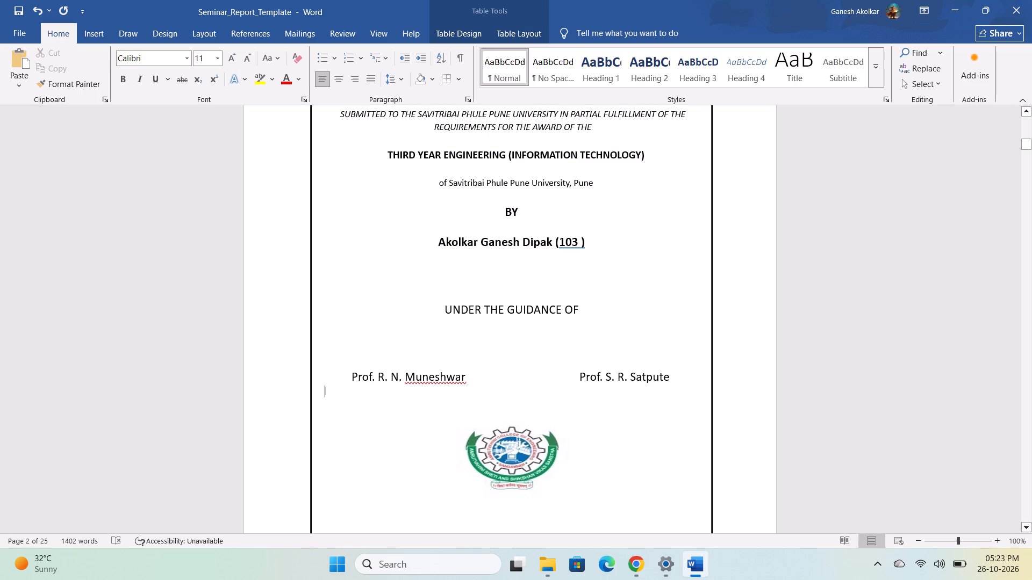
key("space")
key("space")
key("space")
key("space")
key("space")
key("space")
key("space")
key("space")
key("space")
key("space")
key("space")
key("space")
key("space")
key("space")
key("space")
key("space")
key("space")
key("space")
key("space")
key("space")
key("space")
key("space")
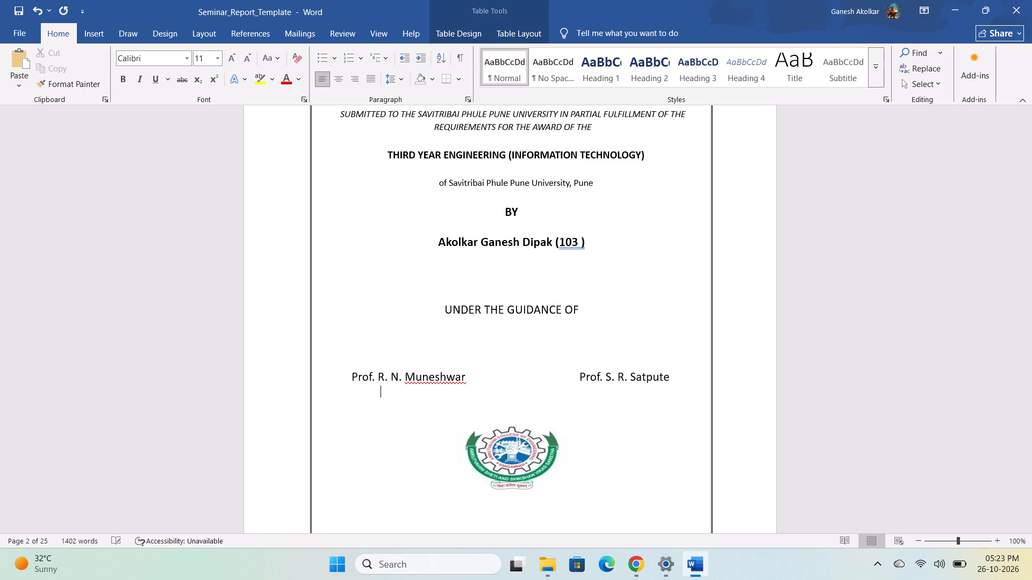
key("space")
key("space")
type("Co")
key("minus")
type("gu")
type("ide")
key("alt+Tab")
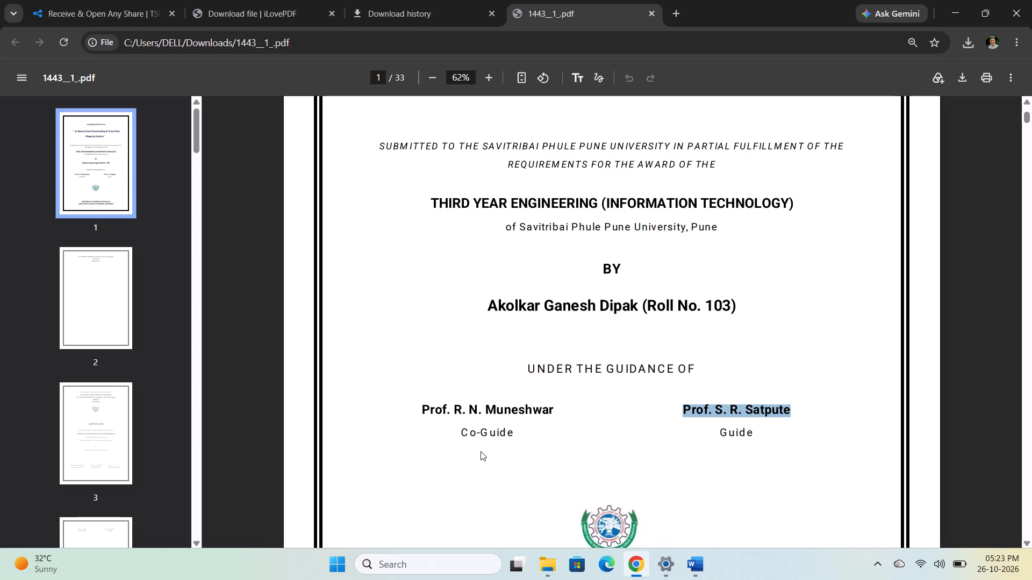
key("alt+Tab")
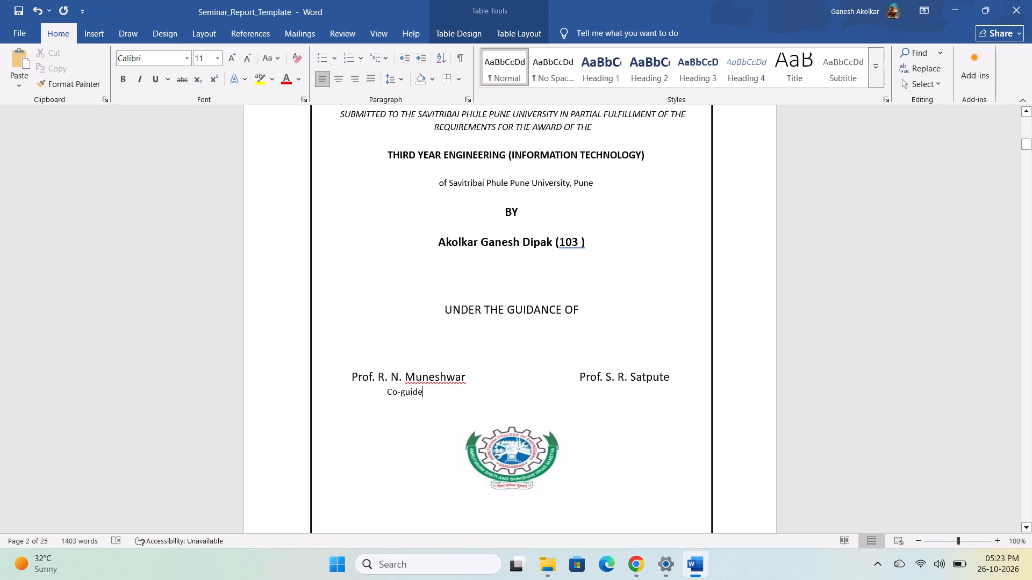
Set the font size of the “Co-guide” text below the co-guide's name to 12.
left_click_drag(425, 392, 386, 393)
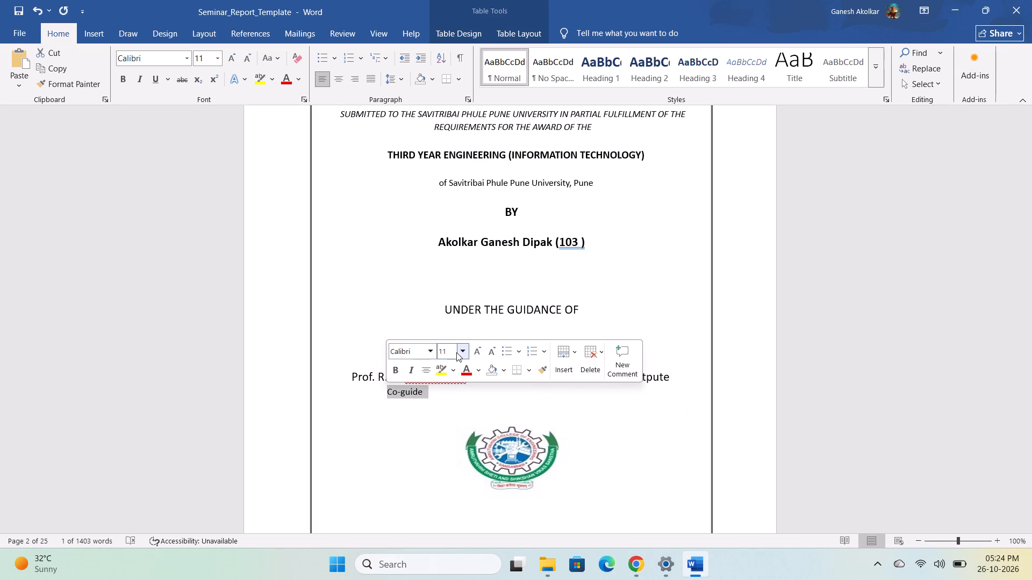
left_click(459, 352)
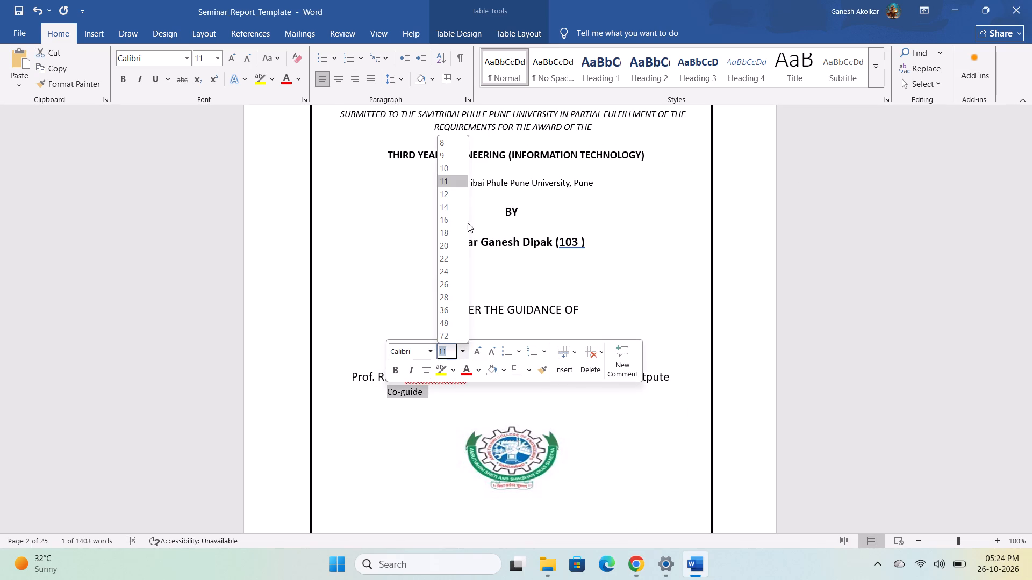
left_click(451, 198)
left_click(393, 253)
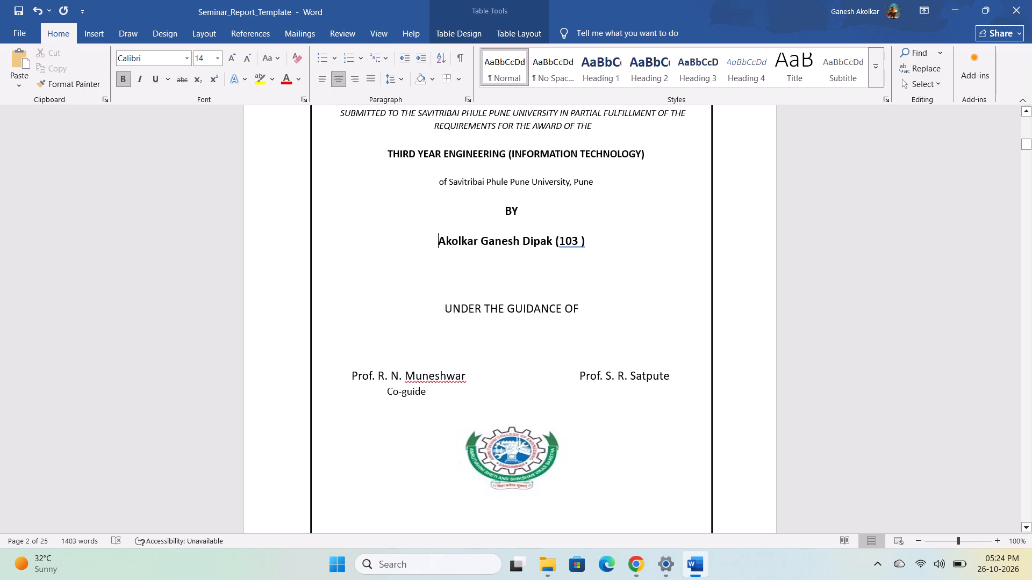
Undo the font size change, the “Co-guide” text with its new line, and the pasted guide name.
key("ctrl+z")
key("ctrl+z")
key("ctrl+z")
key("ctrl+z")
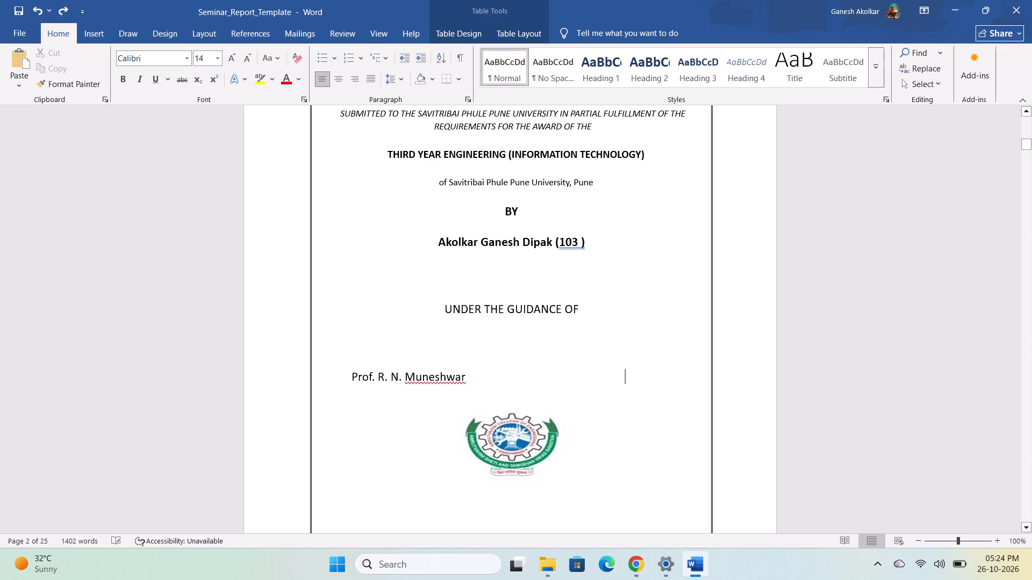
Undo one more edit and redo the undone edits to restore the guide's name and the “Co-guide” line.
key("ctrl+z")
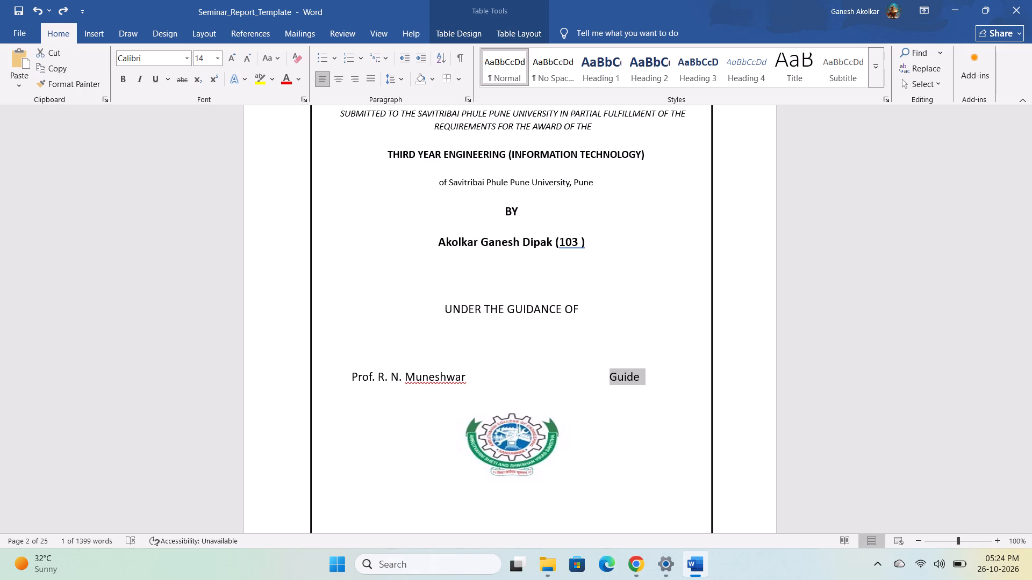
left_click(641, 376)
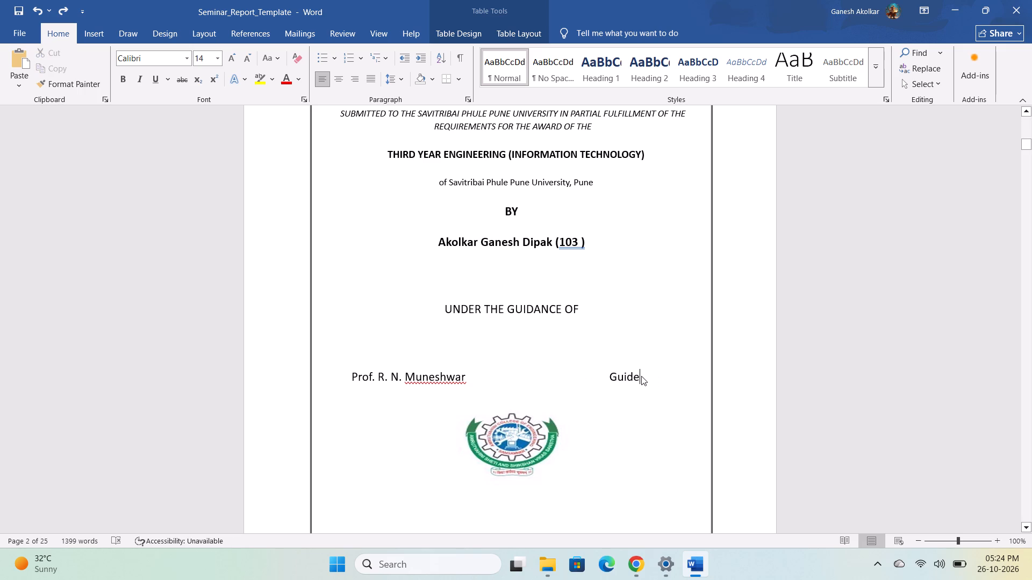
left_click_drag(641, 376, 604, 379)
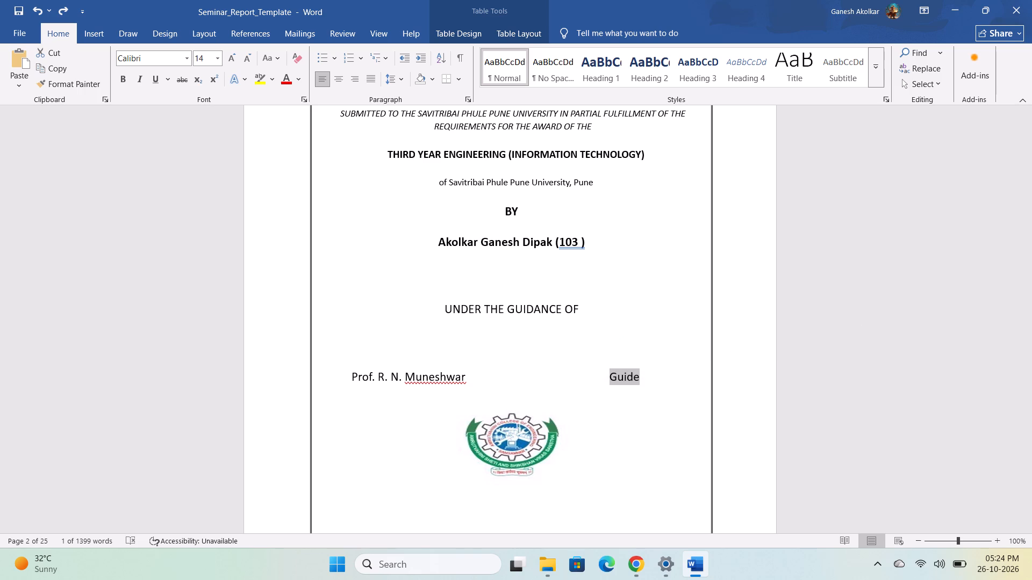
key("ctrl+y")
key("ctrl+y")
key("ctrl+y")
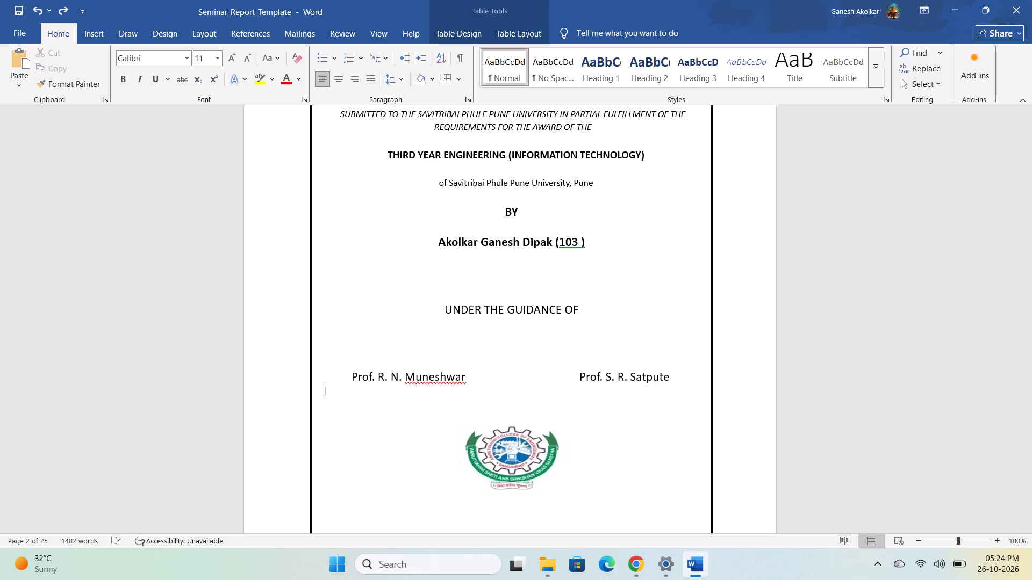
key("ctrl+y")
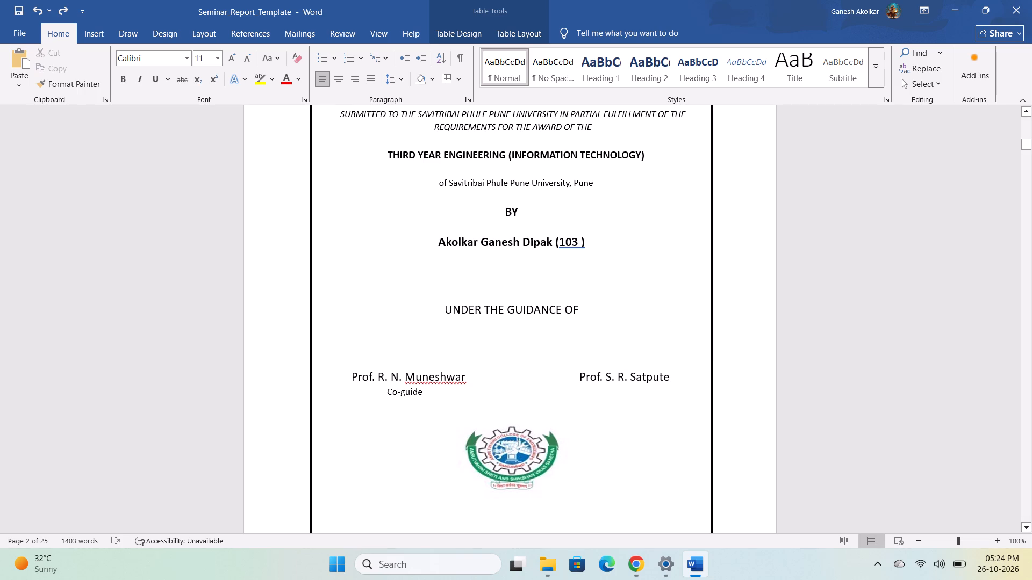
Set the font size of the “Co-guide” text below the co-guide's name to 14.
left_click_drag(437, 392, 386, 388)
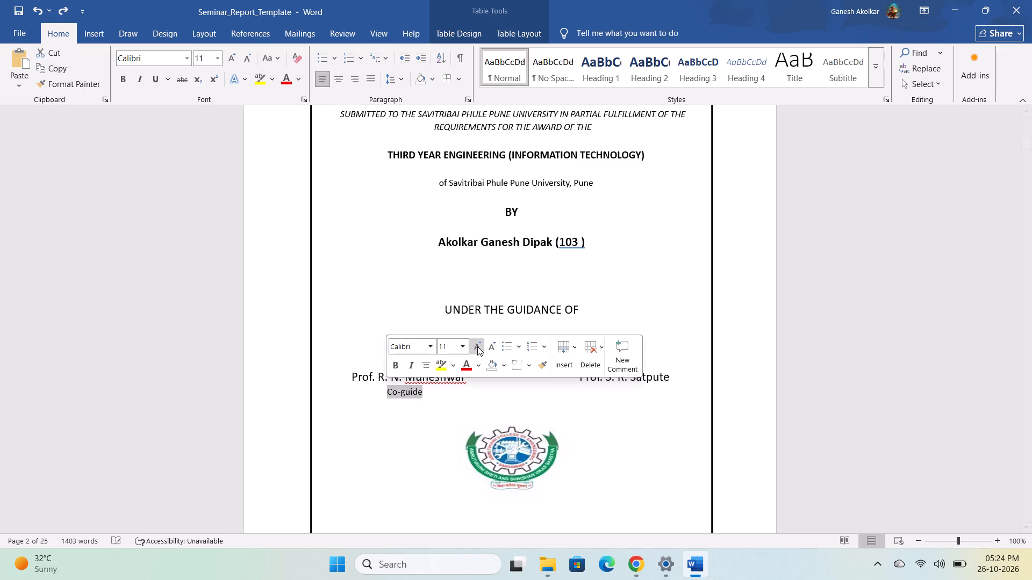
left_click(457, 346)
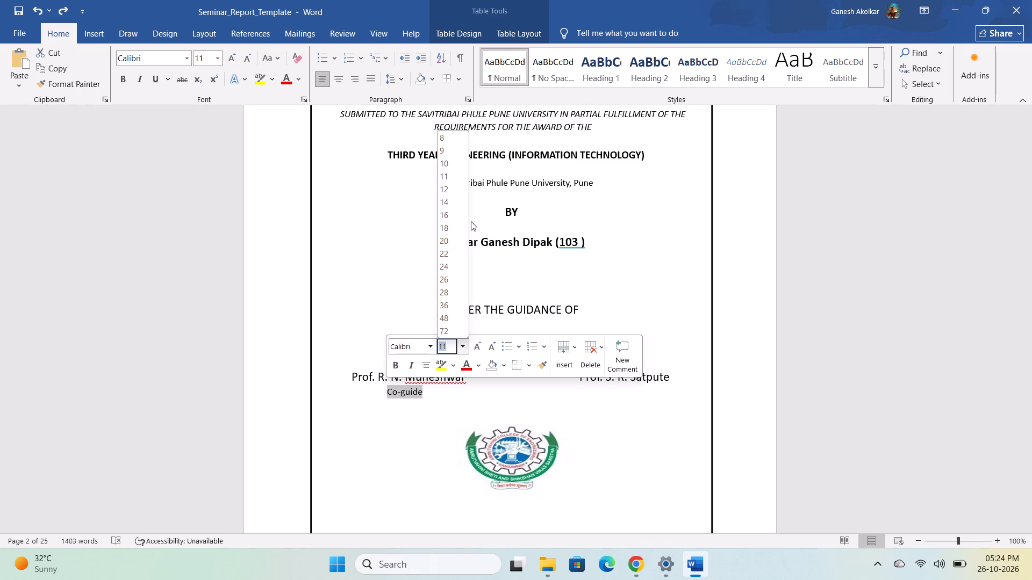
left_click(446, 199)
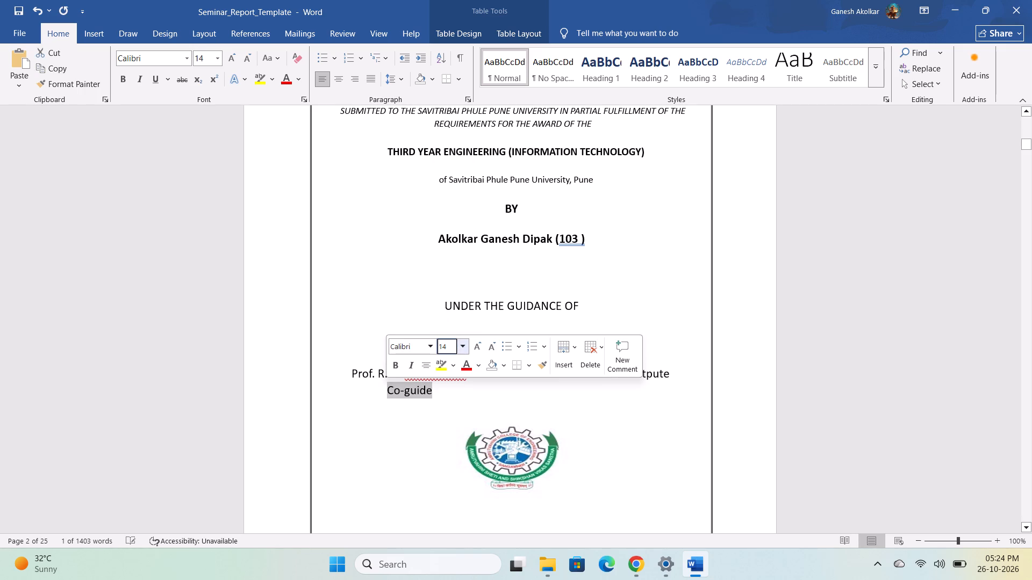
left_click(438, 430)
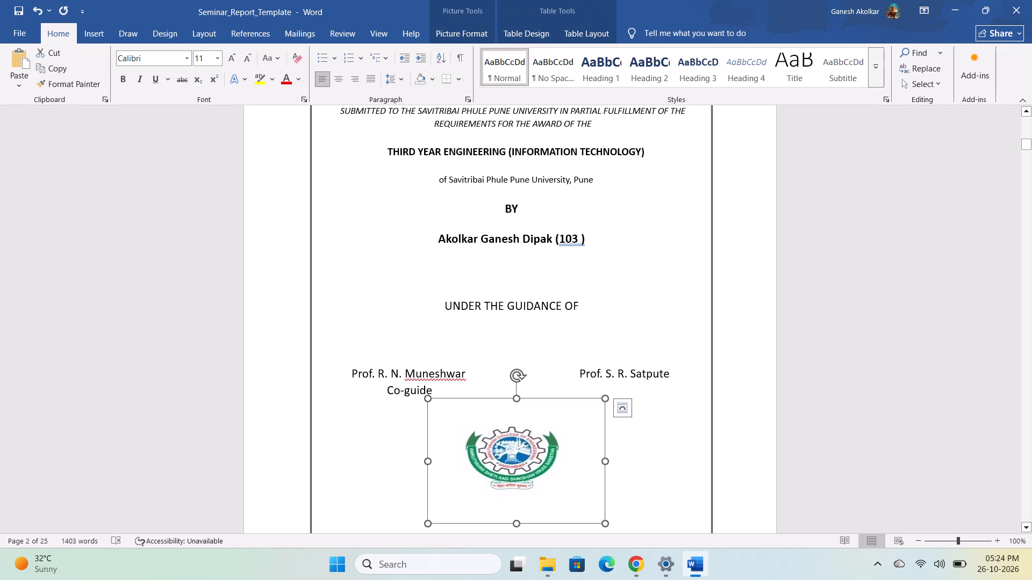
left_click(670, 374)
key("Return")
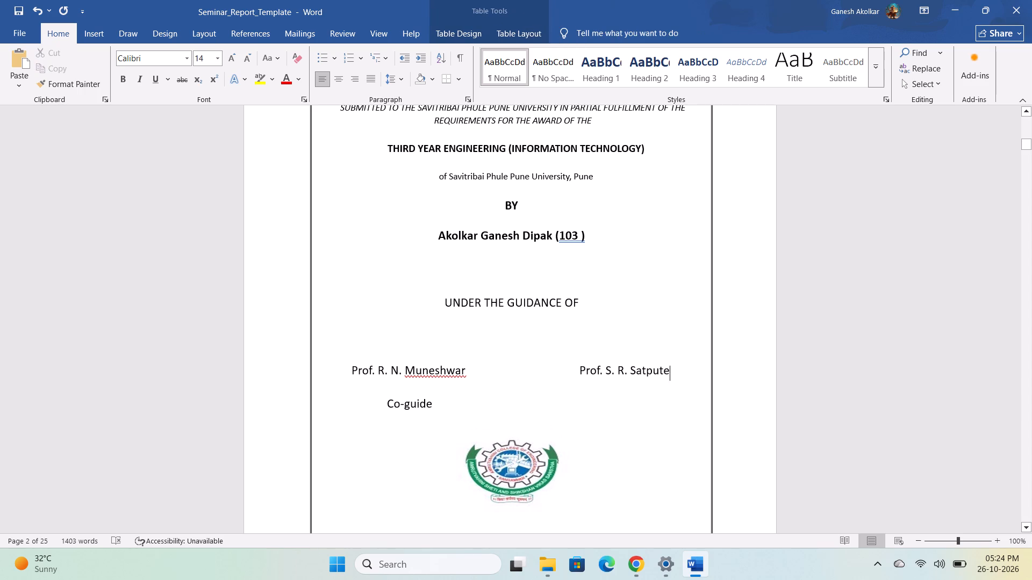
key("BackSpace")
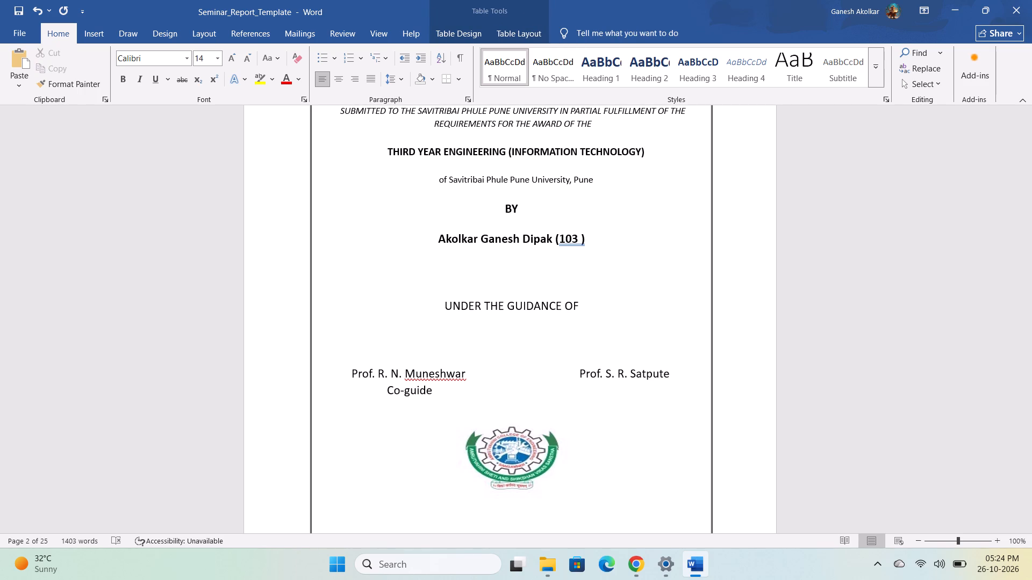
Add spaces after “Co-guide” on the same line until the insertion point sits beneath the start of the guide's name.
left_click(448, 392)
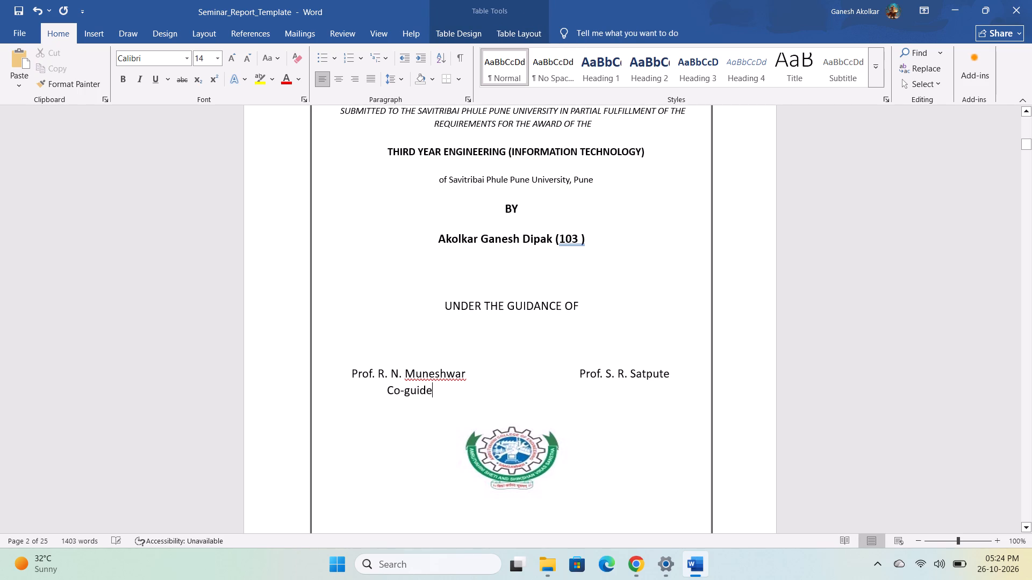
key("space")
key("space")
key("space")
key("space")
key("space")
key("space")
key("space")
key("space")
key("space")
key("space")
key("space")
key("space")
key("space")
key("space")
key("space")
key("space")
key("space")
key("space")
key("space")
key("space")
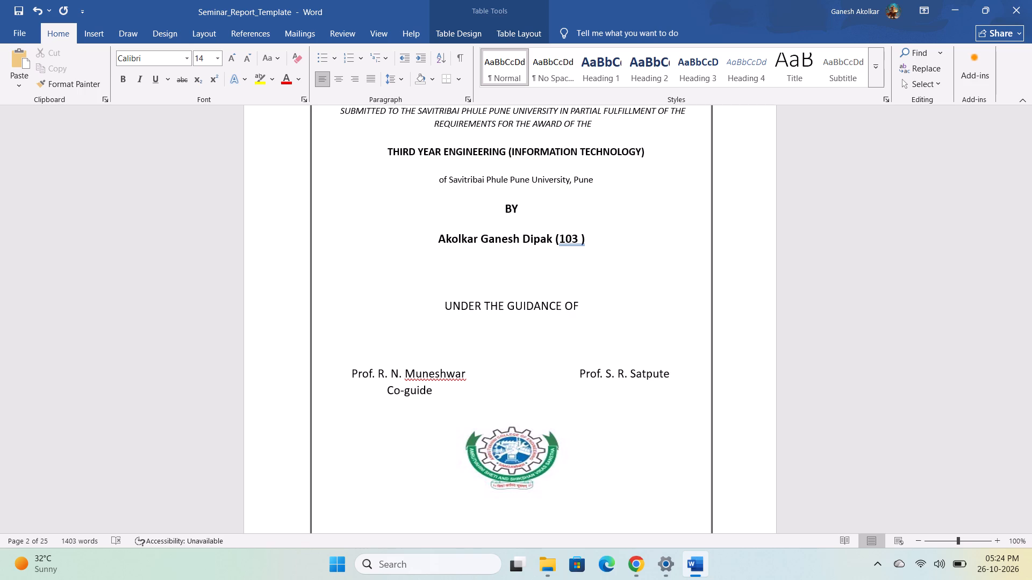
key("BackSpace")
key("BackSpace")
key("BackSpace")
key("BackSpace")
key("BackSpace")
key("BackSpace")
key("BackSpace")
key("BackSpace")
key("BackSpace")
key("BackSpace")
Copy the “Guide” label from the 1443__1_ PDF into the Word template beneath the guide's name, removing the stray space inside the word.
key("alt+Tab")
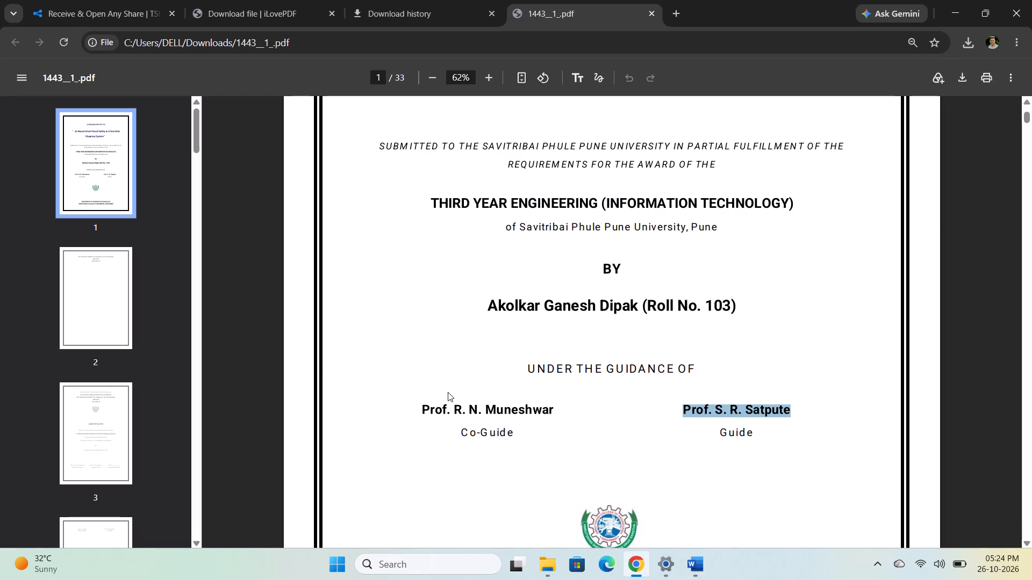
left_click(713, 429)
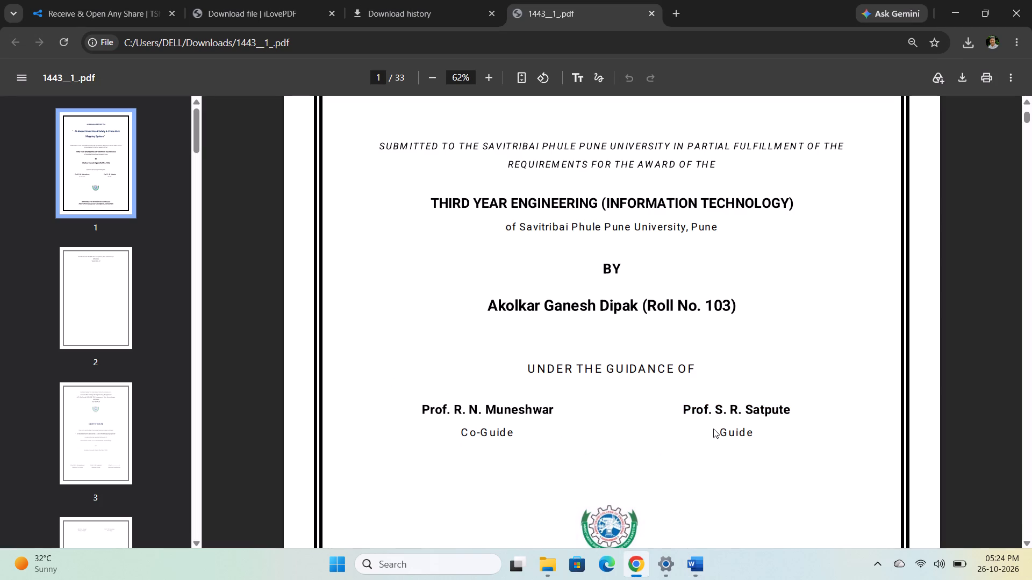
left_click_drag(713, 429, 753, 430)
left_click_drag(753, 430, 715, 433)
key("ctrl+c")
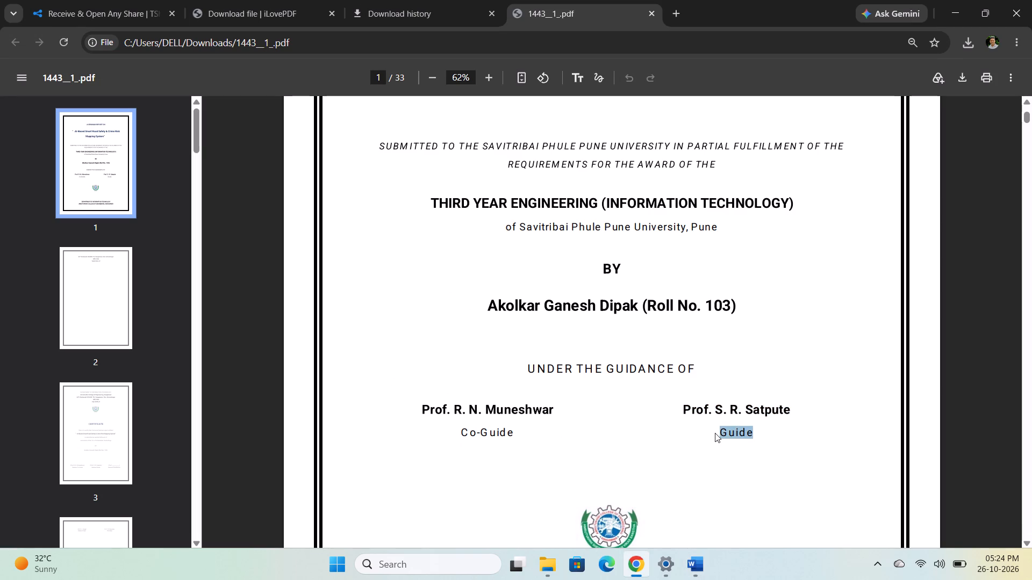
key("alt+Tab")
key("ctrl+v")
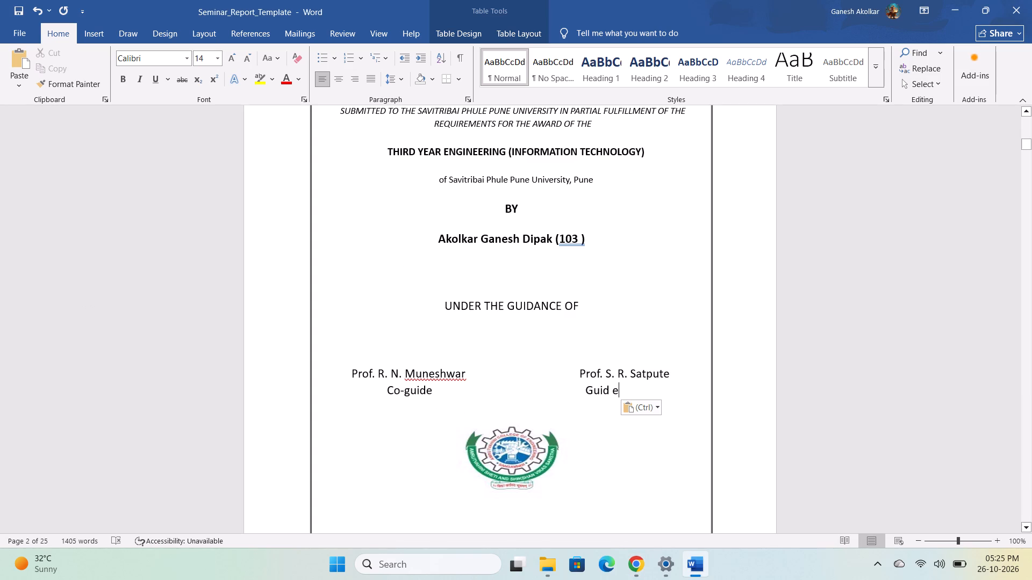
key("Left")
key("BackSpace")
Insert spaces before “Guide” to centre the label beneath the guide's name.
left_click(579, 390)
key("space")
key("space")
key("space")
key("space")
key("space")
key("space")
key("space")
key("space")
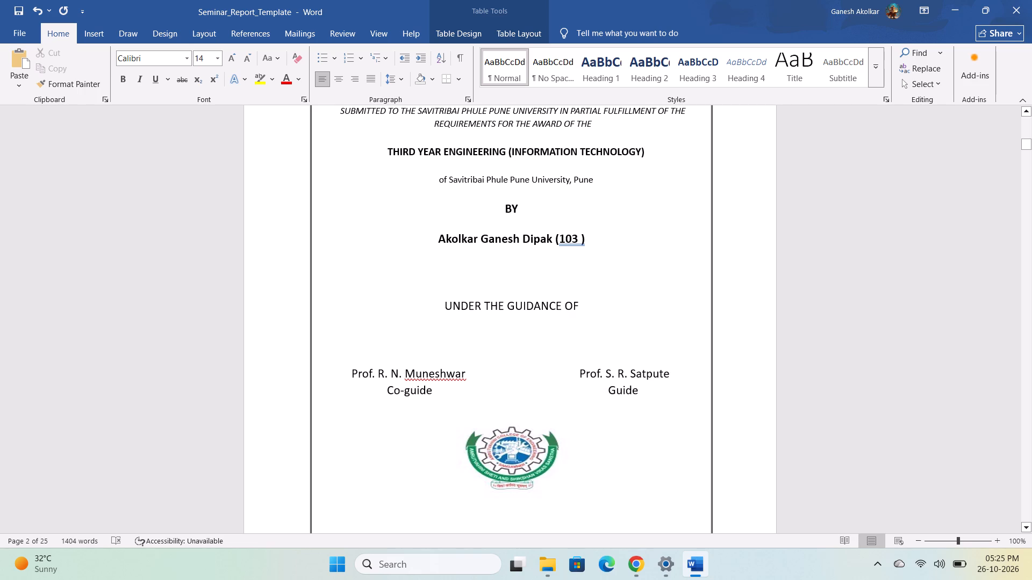
Examine the title page's layout and blank spacing from the project title through the guide names and logo to the college details.
scroll(553, 389, "up", 1)
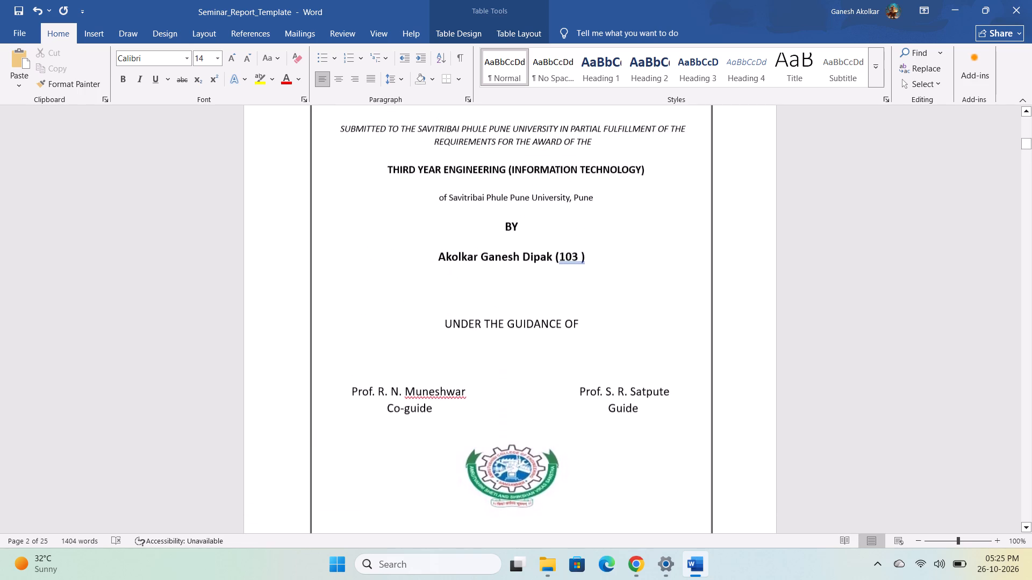
scroll(553, 389, "up", 1)
scroll(553, 389, "down", 1)
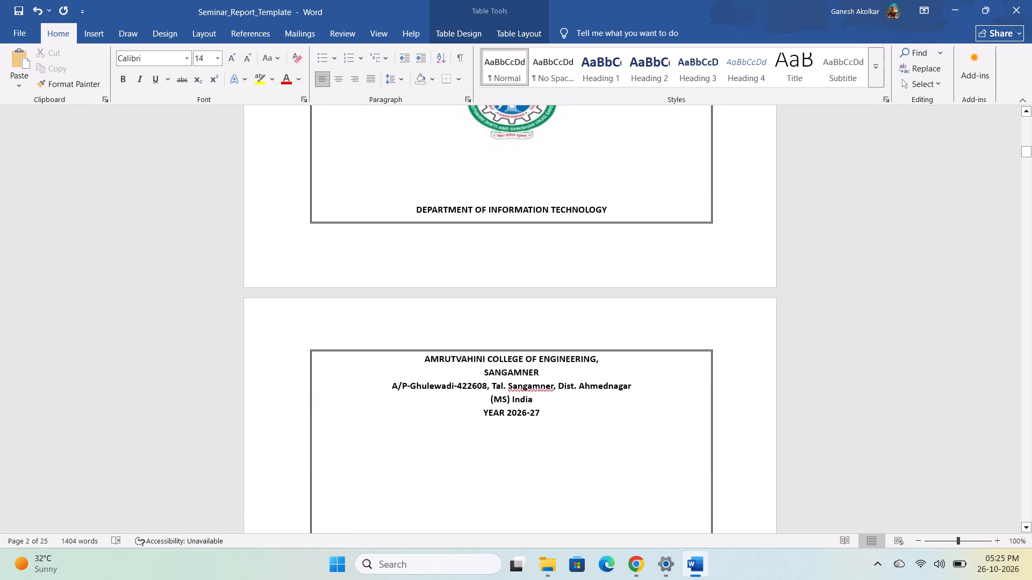
scroll(553, 389, "up", 4)
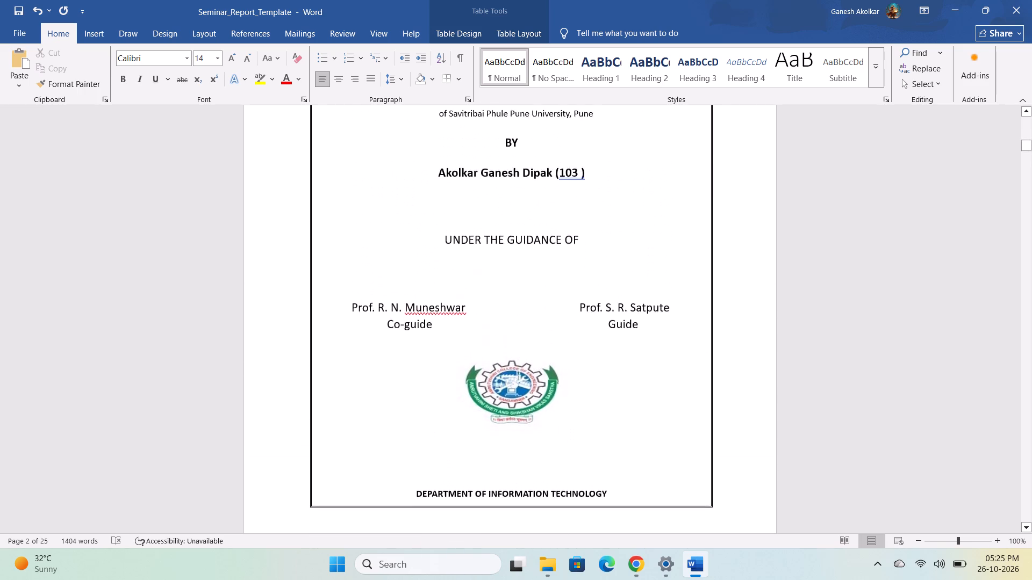
scroll(553, 389, "up", 2)
left_click(507, 349)
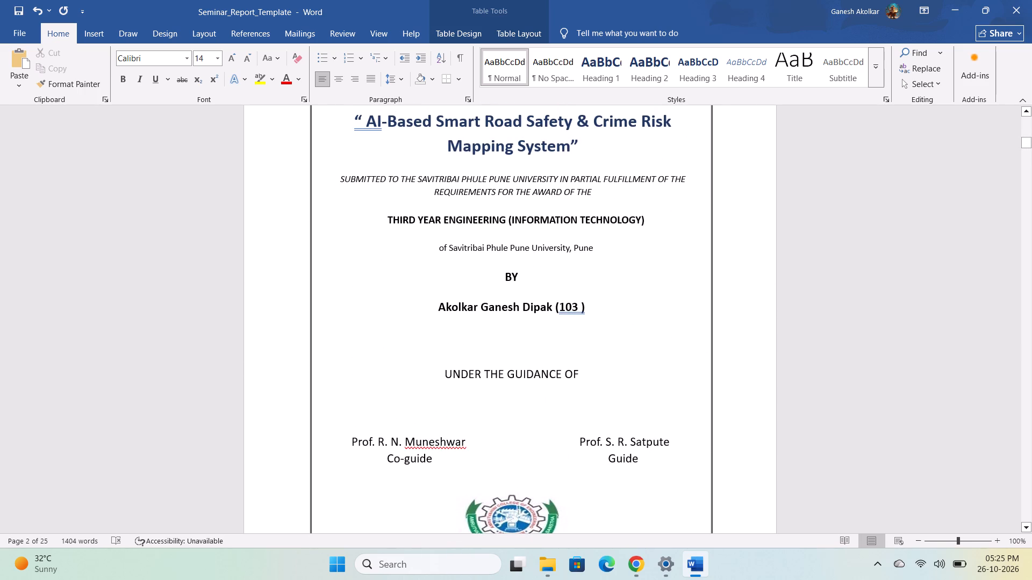
left_click(507, 349)
left_click(437, 370)
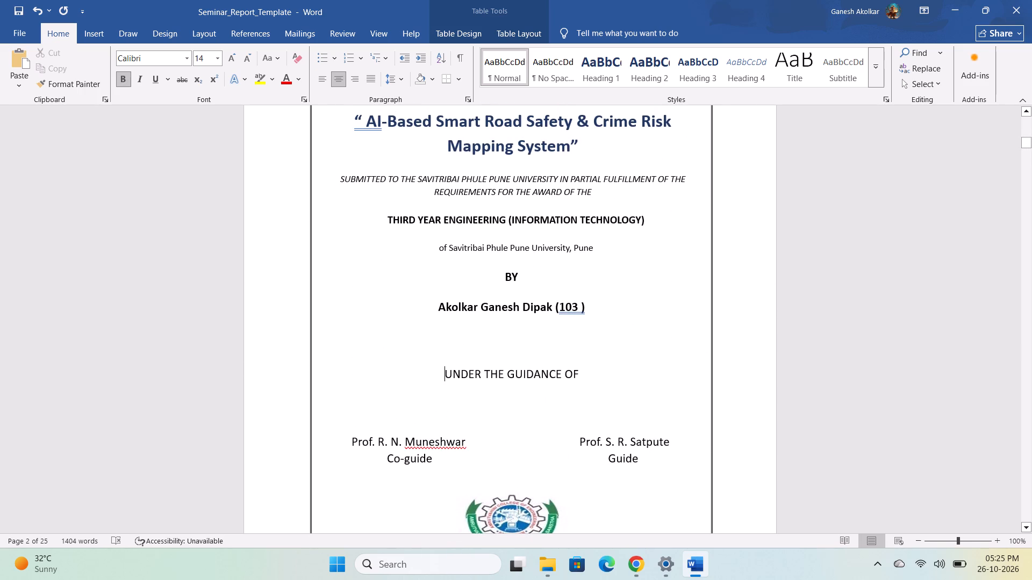
left_click(434, 359)
left_click(468, 342)
left_click_drag(468, 342, 498, 352)
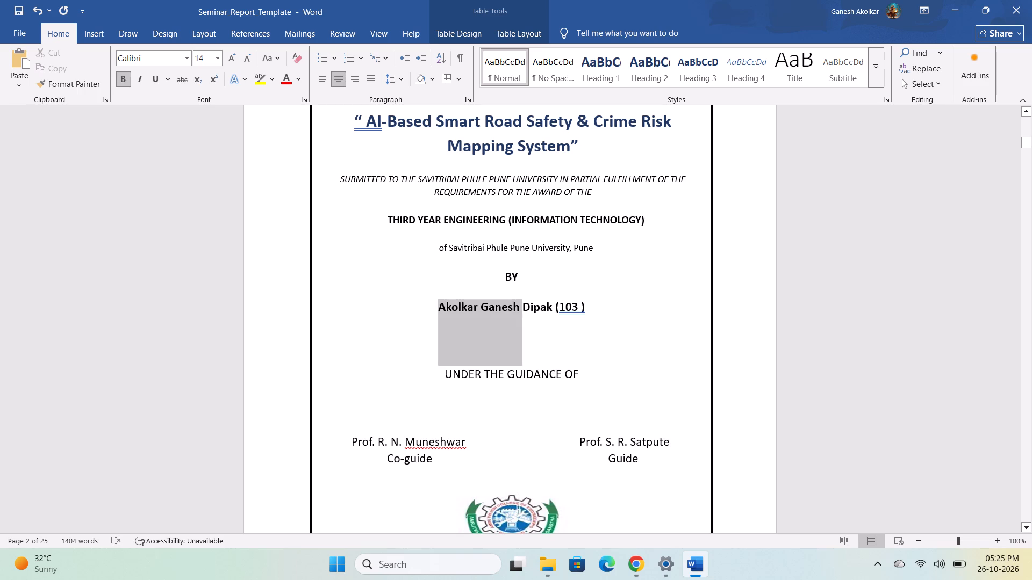
left_click_drag(498, 352, 584, 339)
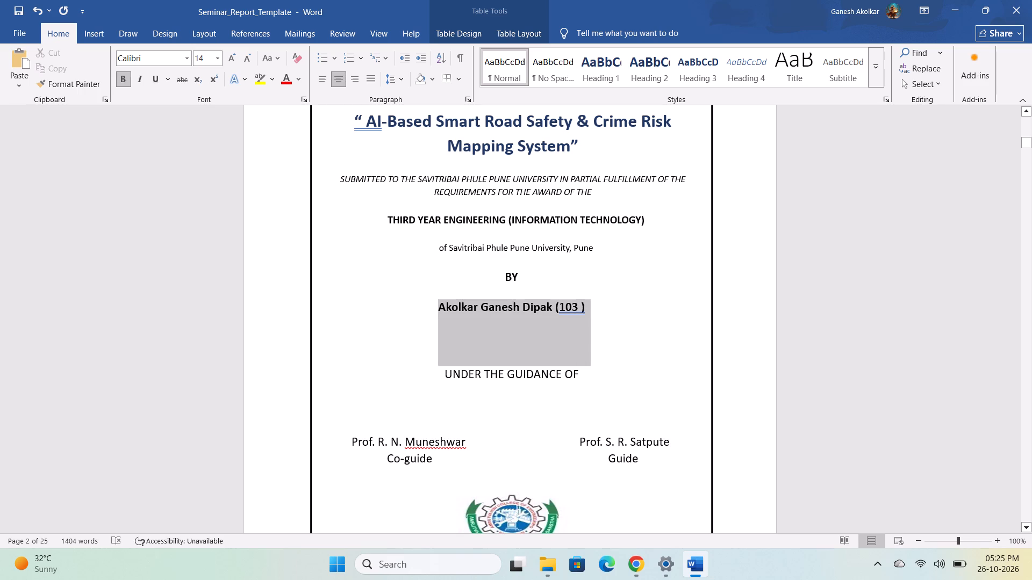
left_click_drag(584, 339, 586, 339)
left_click(586, 339)
scroll(560, 403, "down", 1)
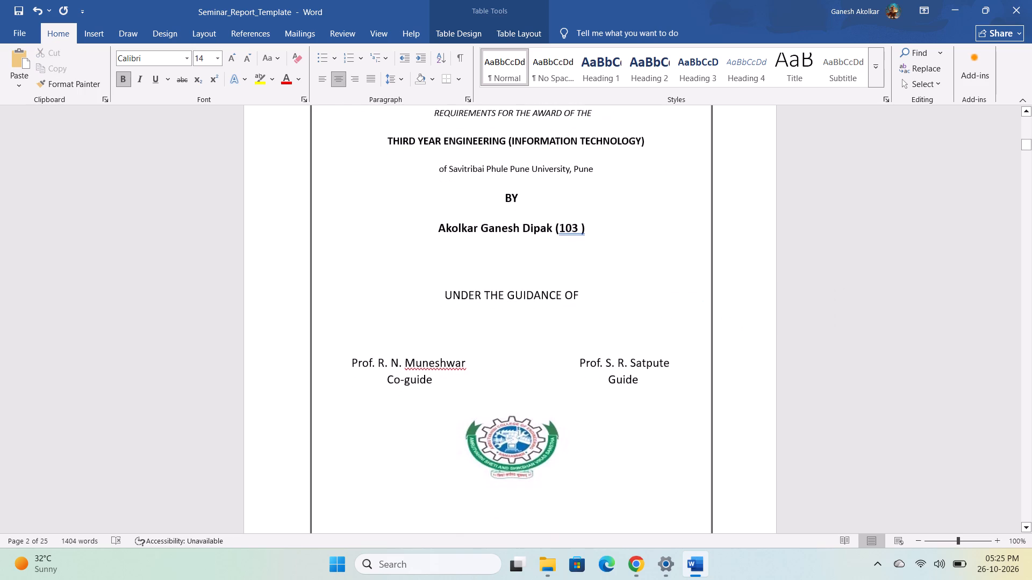
scroll(560, 403, "down", 2)
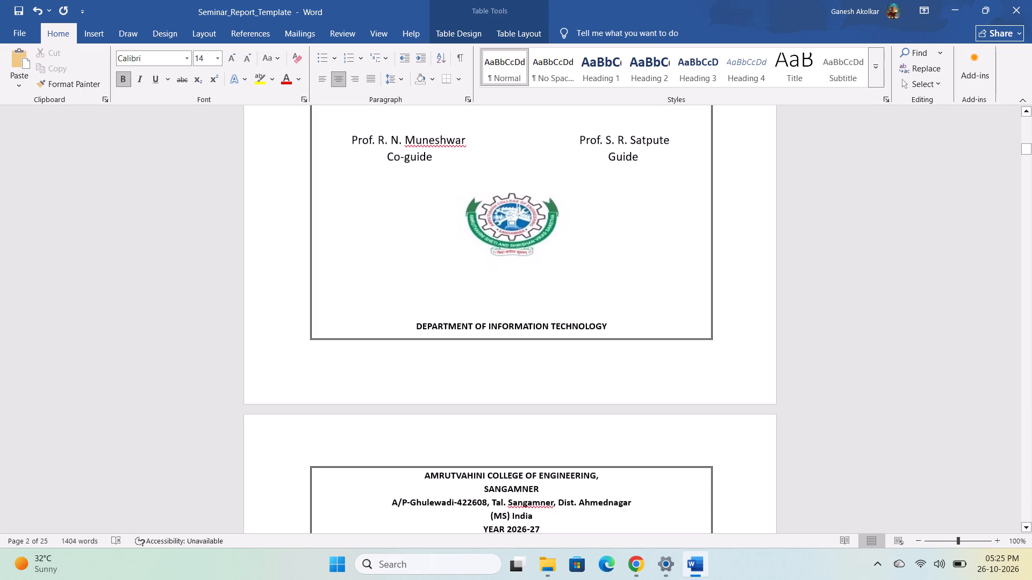
scroll(560, 403, "down", 1)
left_click(491, 367)
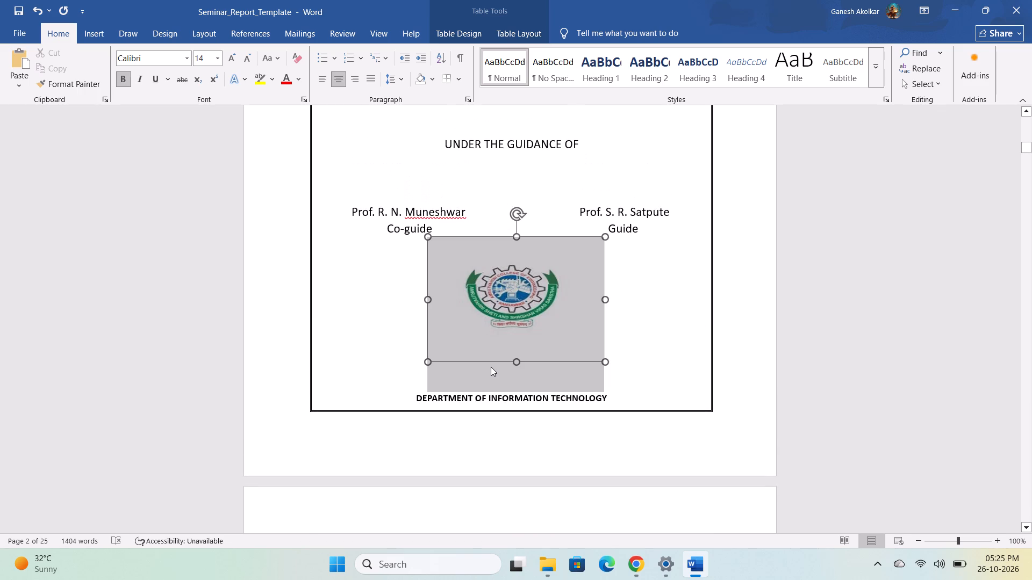
left_click(358, 349)
scroll(358, 349, "up", 4)
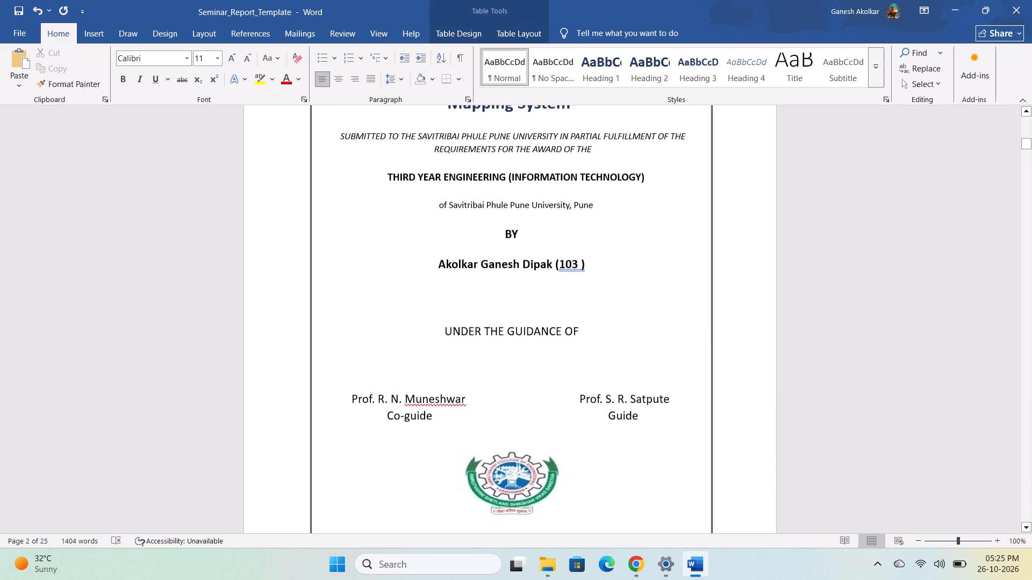
scroll(358, 349, "up", 1)
left_click(511, 339)
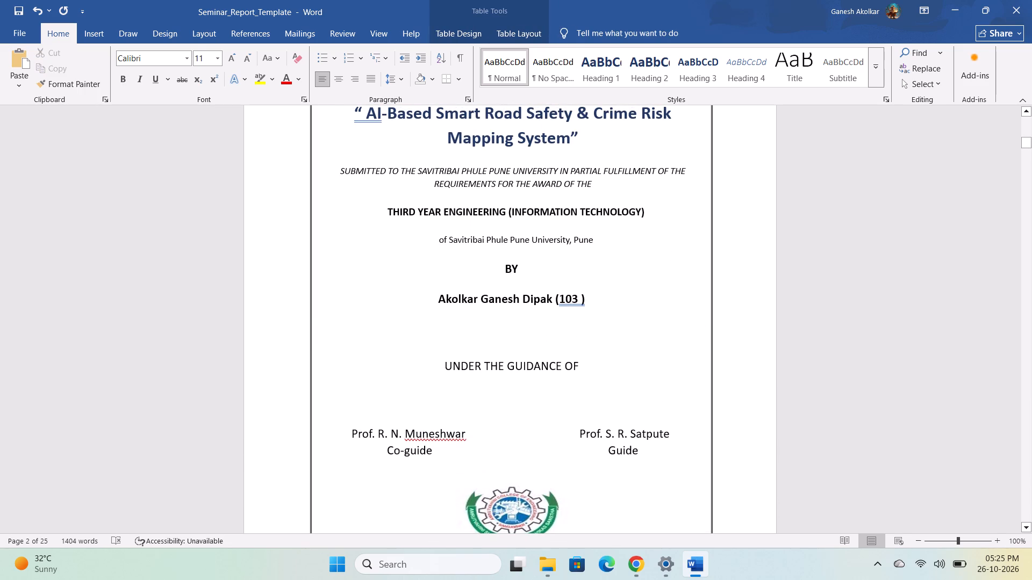
Reduce the paragraph spacing after the student's name and roll number line on the title page to 6 pt.
left_click_drag(433, 298, 539, 327)
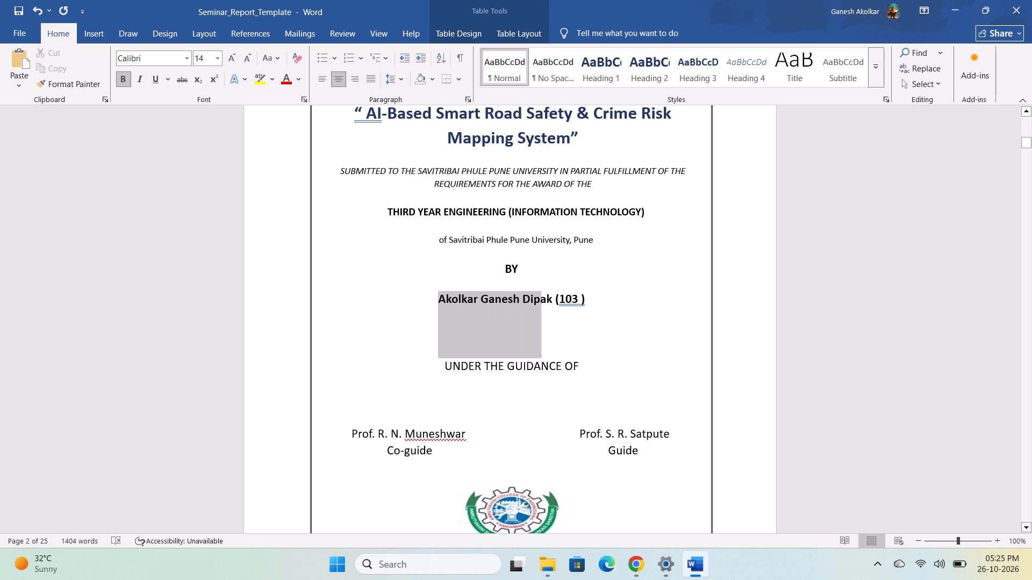
left_click_drag(539, 327, 595, 329)
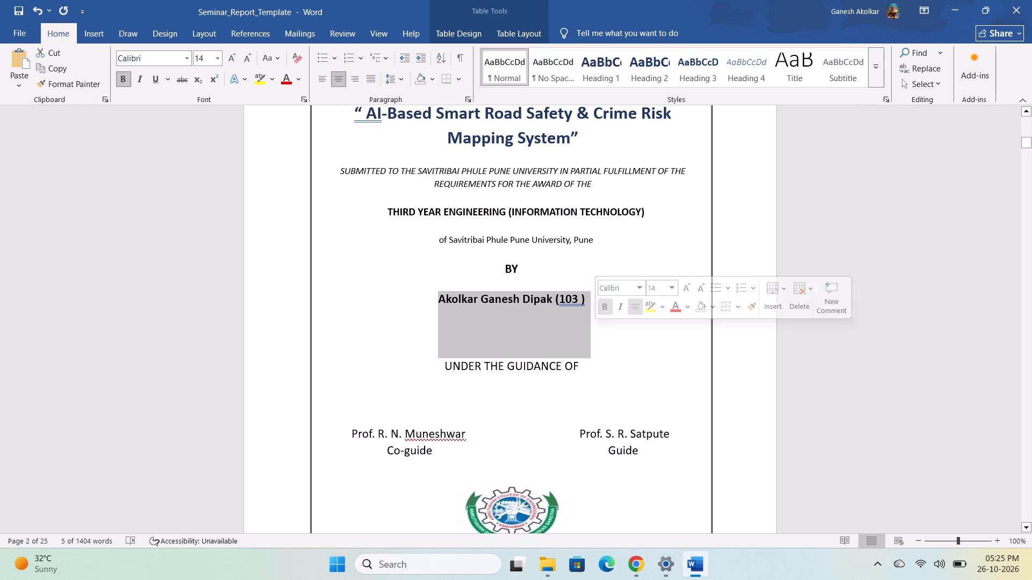
left_click(198, 33)
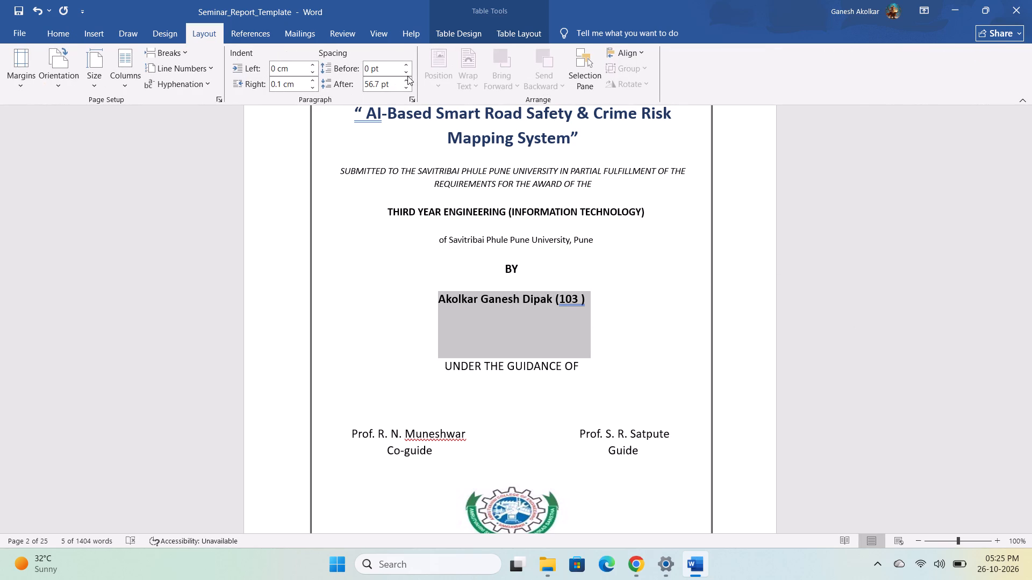
left_click(407, 79)
left_click(407, 79)
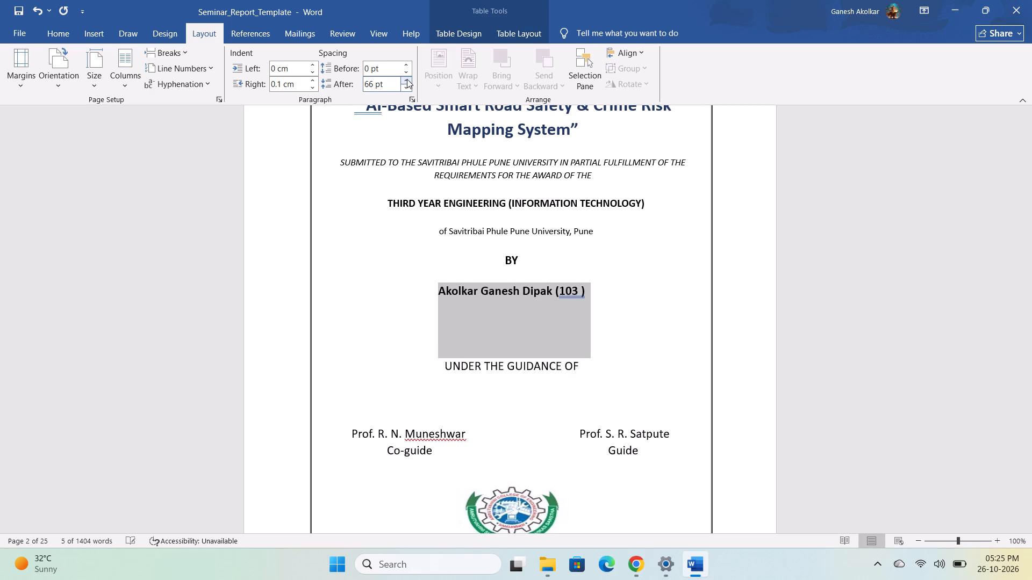
triple_click(407, 87)
left_click(407, 87)
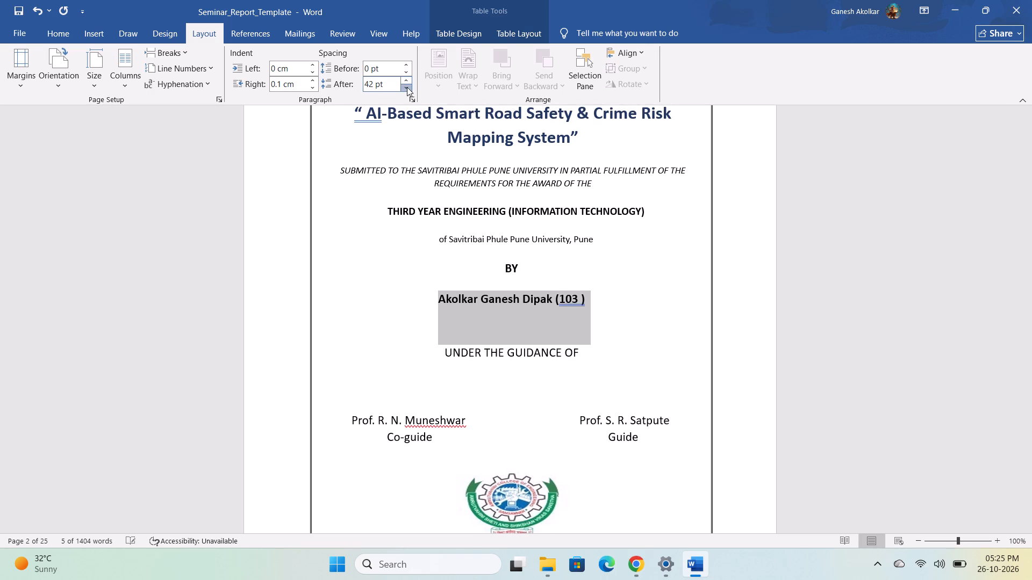
left_click(407, 87)
left_click(407, 87)
left_click(407, 87)
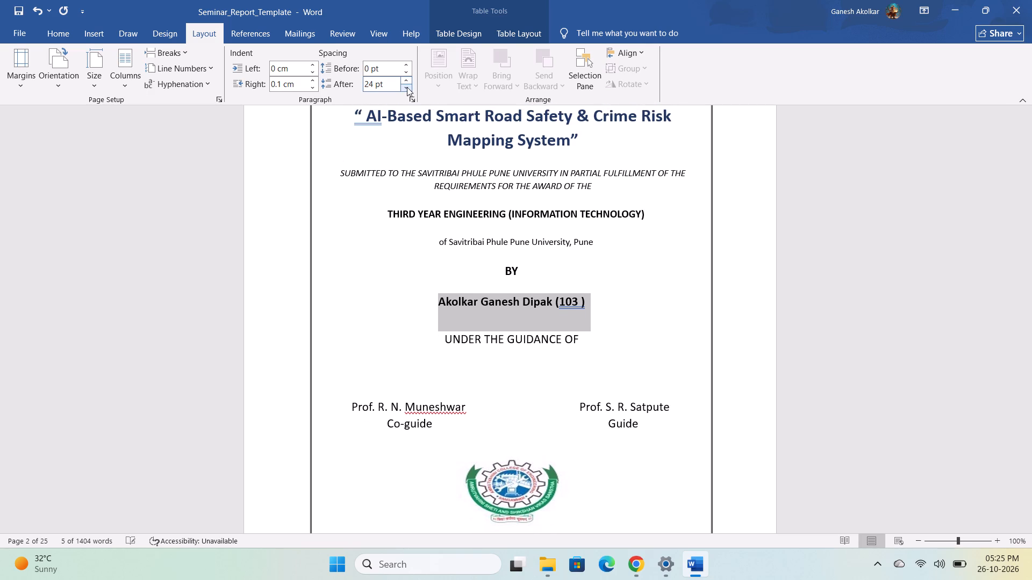
left_click(407, 87)
left_click(407, 87)
left_click(407, 87)
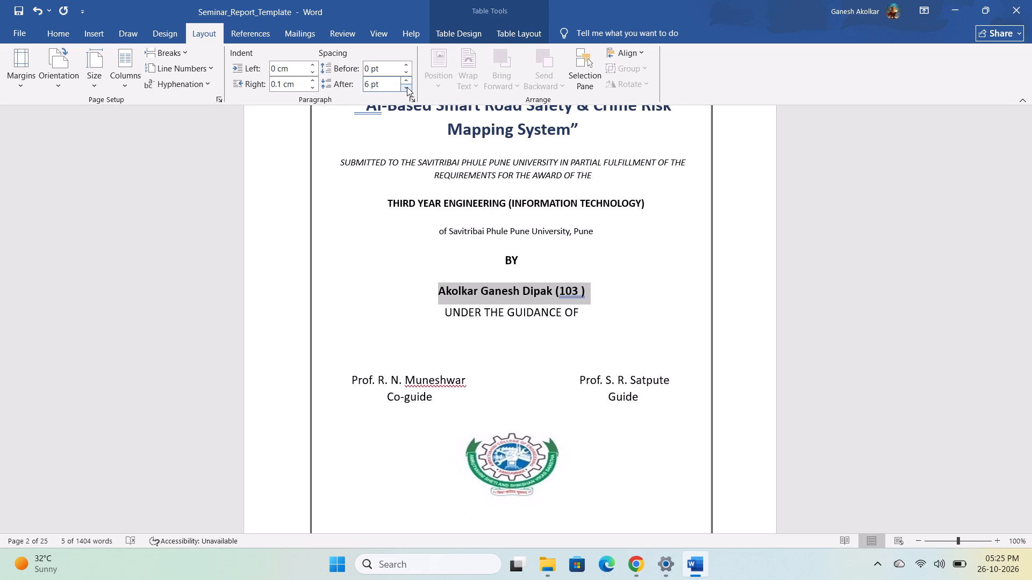
Lower the paragraph spacing after the student's name line further, to Auto, checking the college details at the page bottom.
scroll(414, 222, "down", 2)
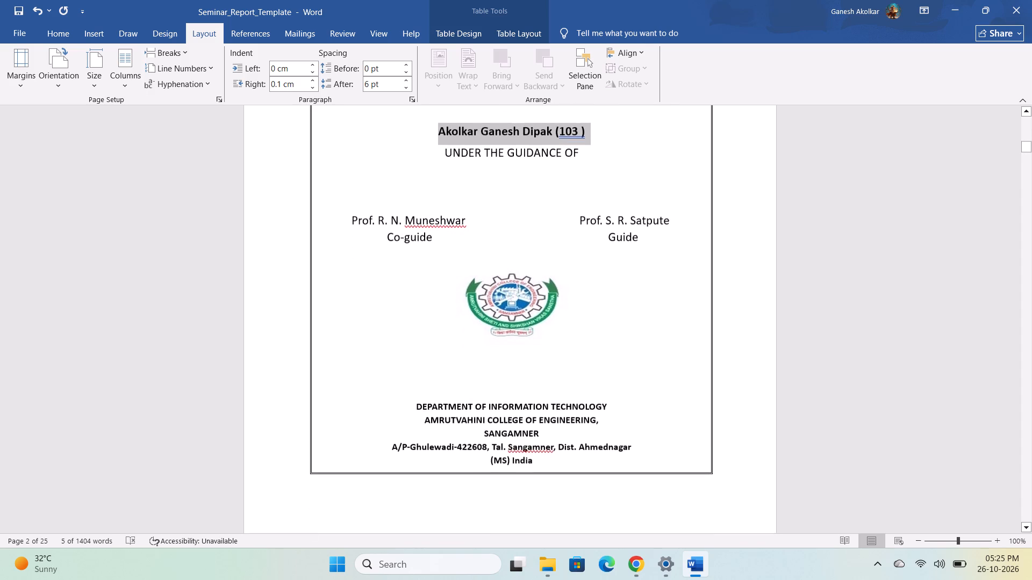
scroll(414, 222, "down", 2)
scroll(440, 89, "up", 1)
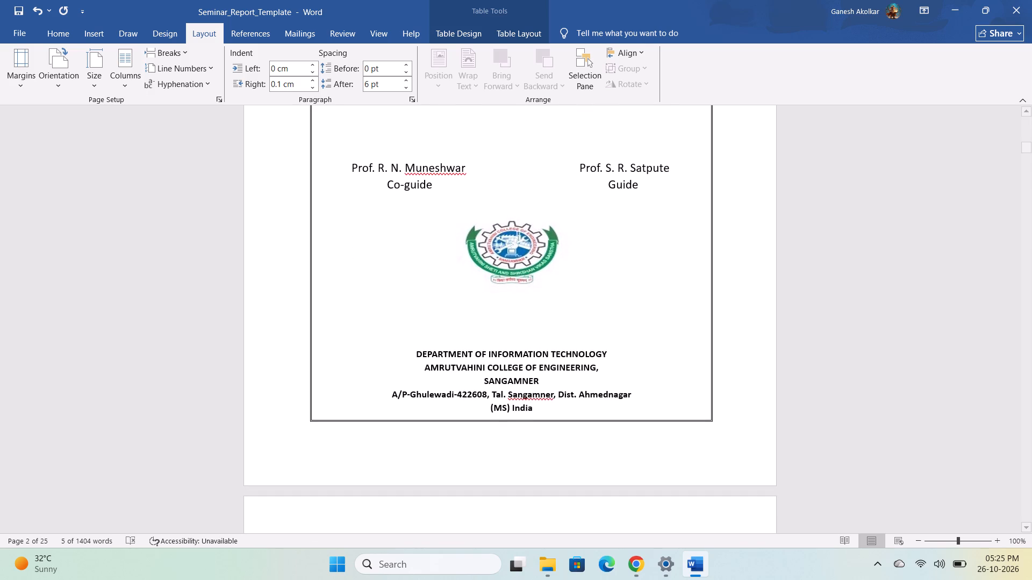
scroll(435, 153, "up", 1)
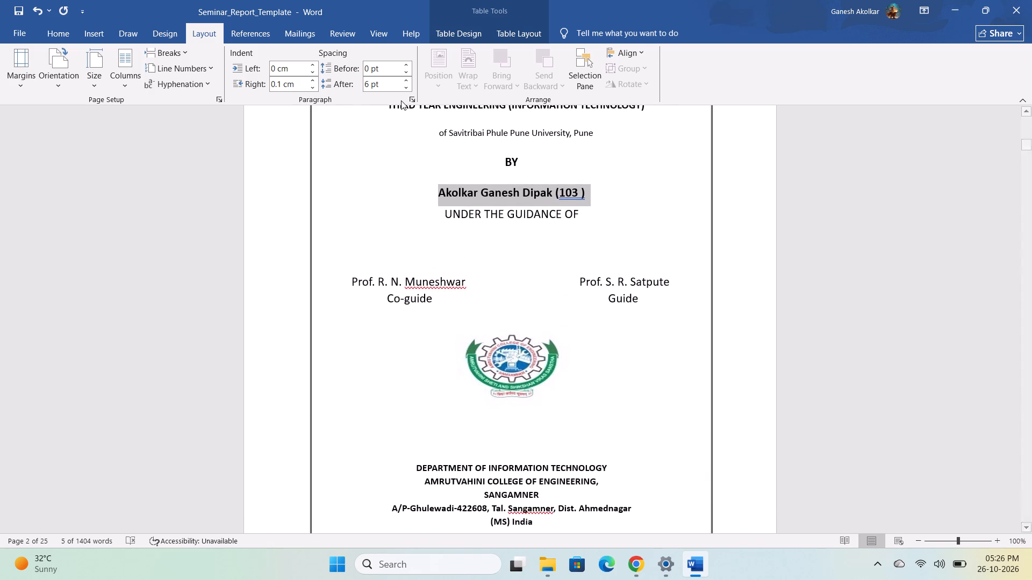
scroll(401, 100, "down", 1)
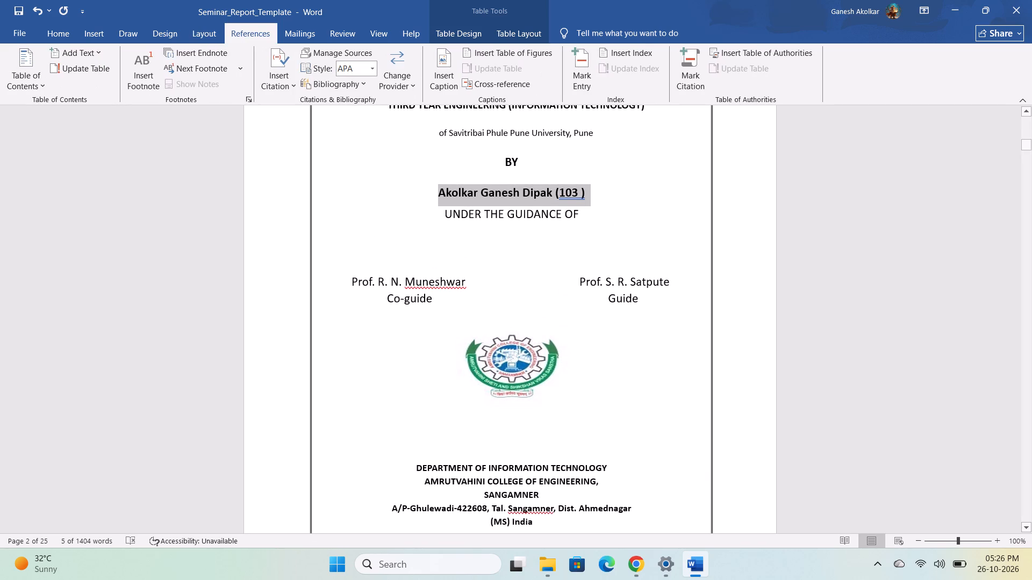
scroll(397, 166, "down", 1)
left_click(202, 42)
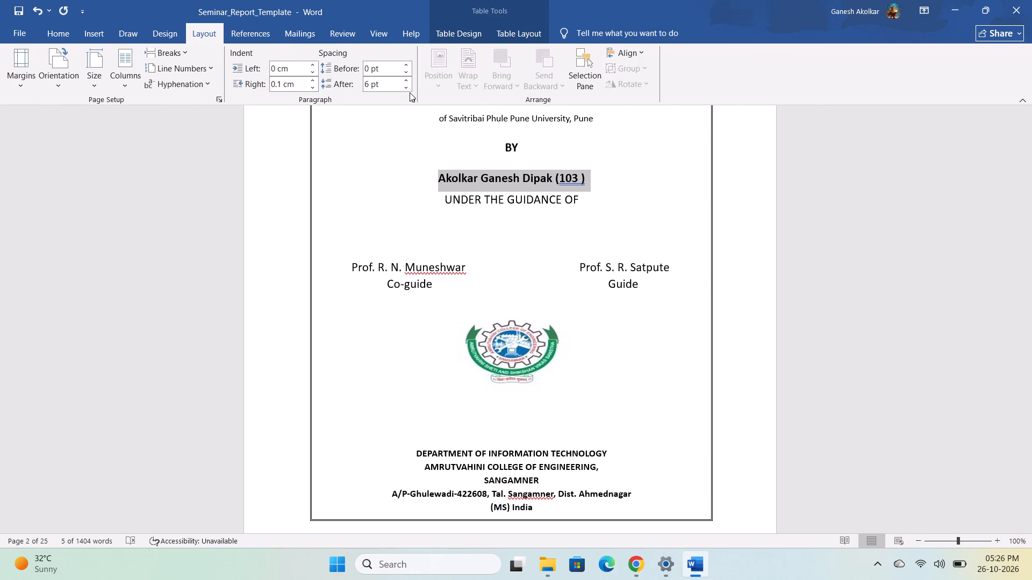
left_click(406, 88)
left_click(406, 88)
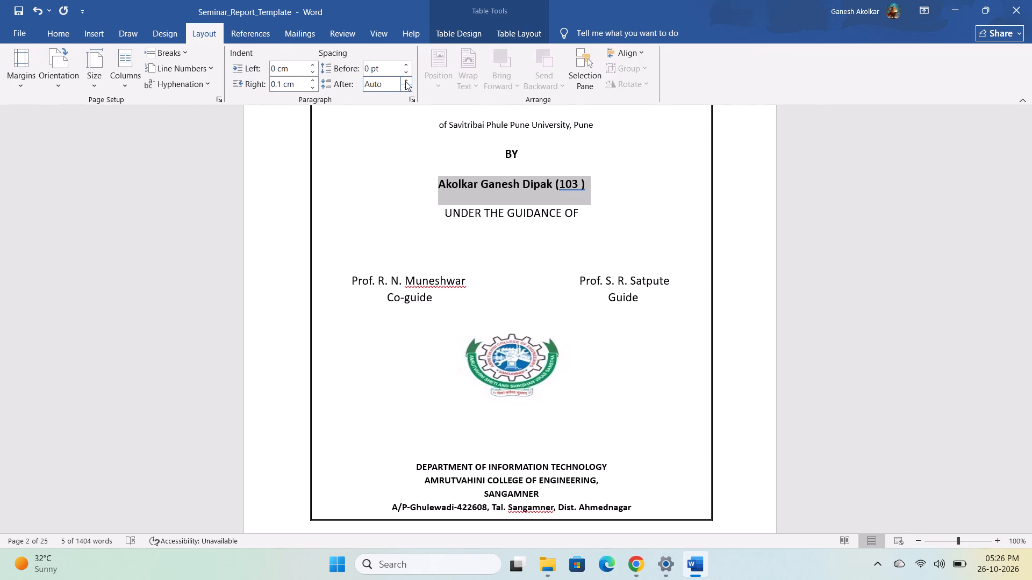
Reduce the paragraph spacing after “UNDER THE GUIDANCE OF” to 48 pt.
left_click(376, 222)
scroll(480, 346, "down", 3)
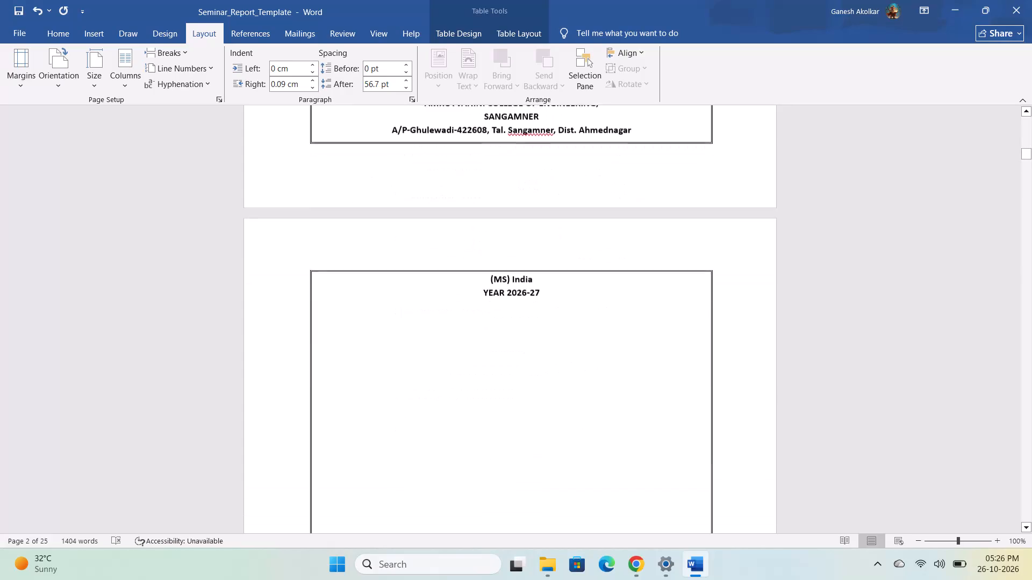
scroll(480, 346, "up", 3)
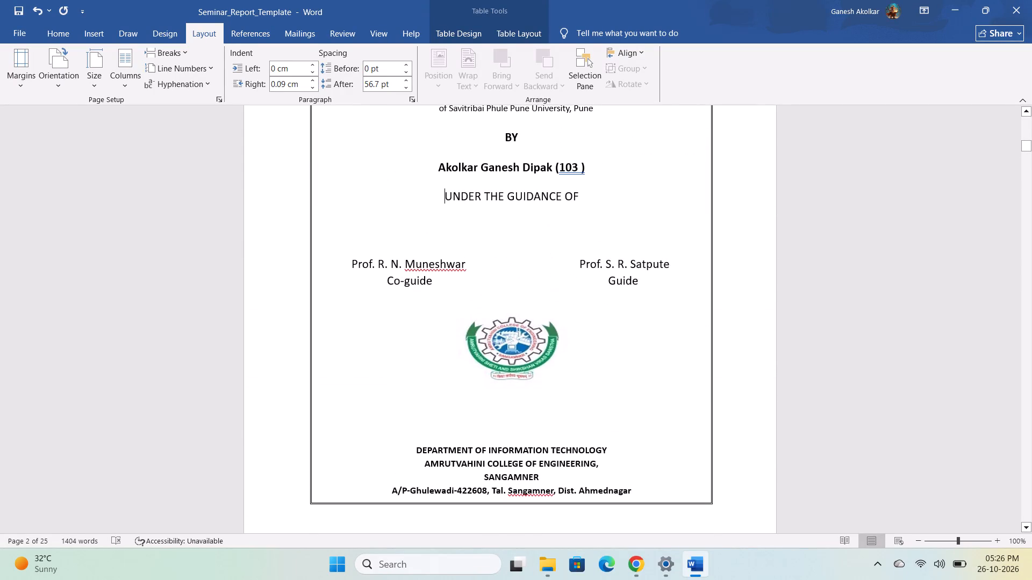
scroll(436, 180, "down", 1)
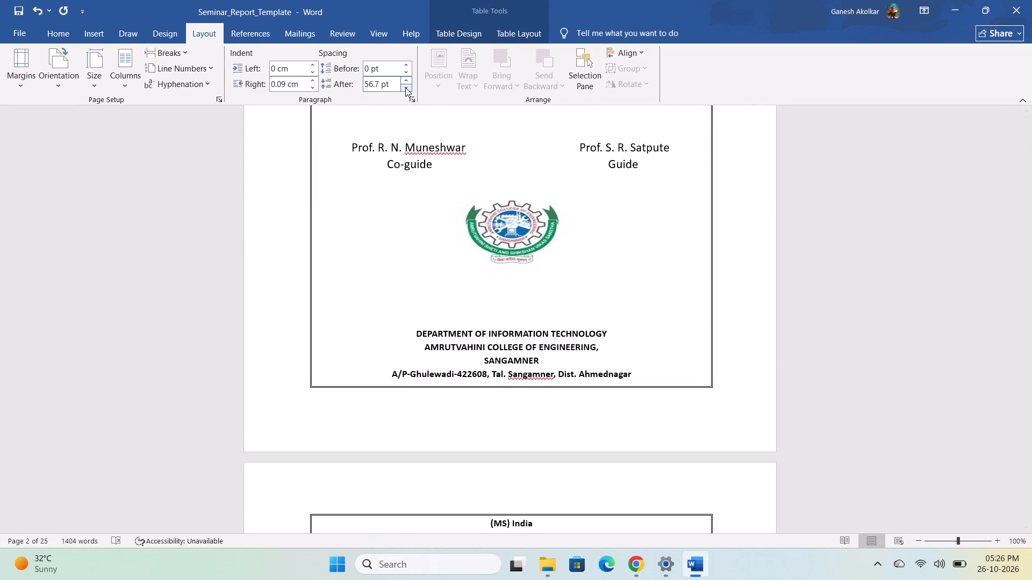
left_click(405, 88)
left_click(405, 88)
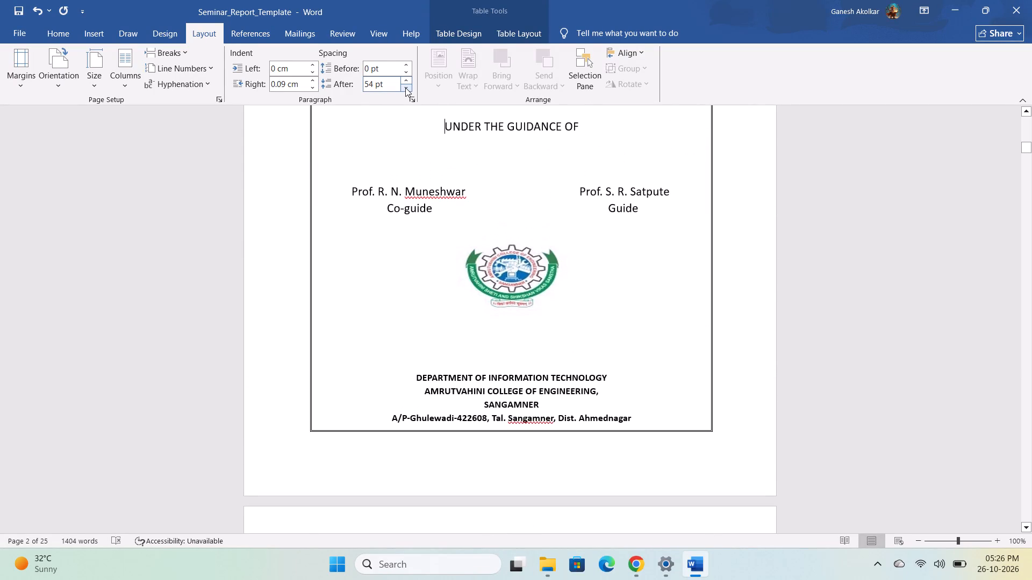
Check where the title page breaks and reduce the spacing after “UNDER THE GUIDANCE OF” to 36 pt.
scroll(405, 88, "down", 1)
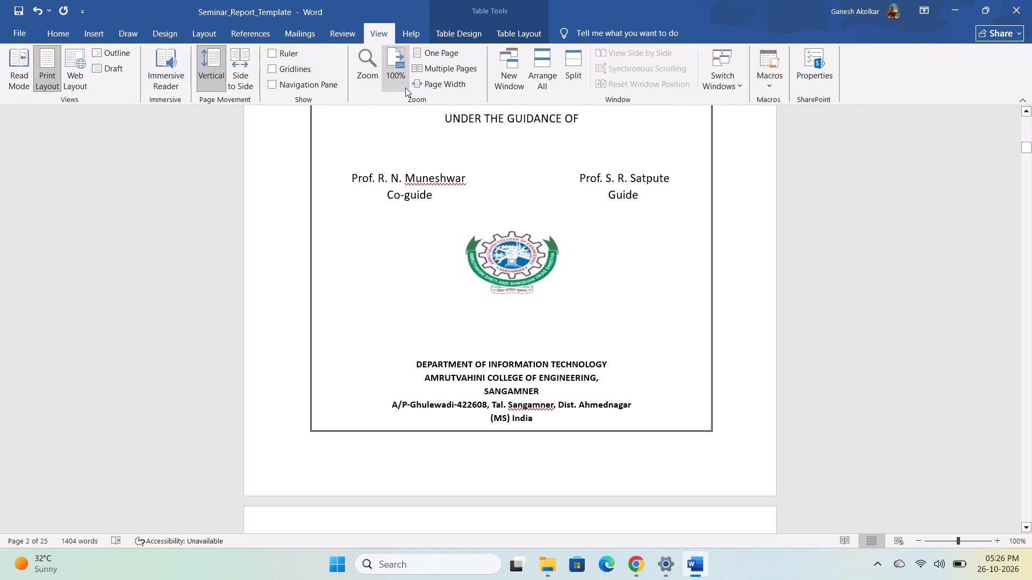
scroll(405, 88, "up", 1)
scroll(406, 129, "down", 1)
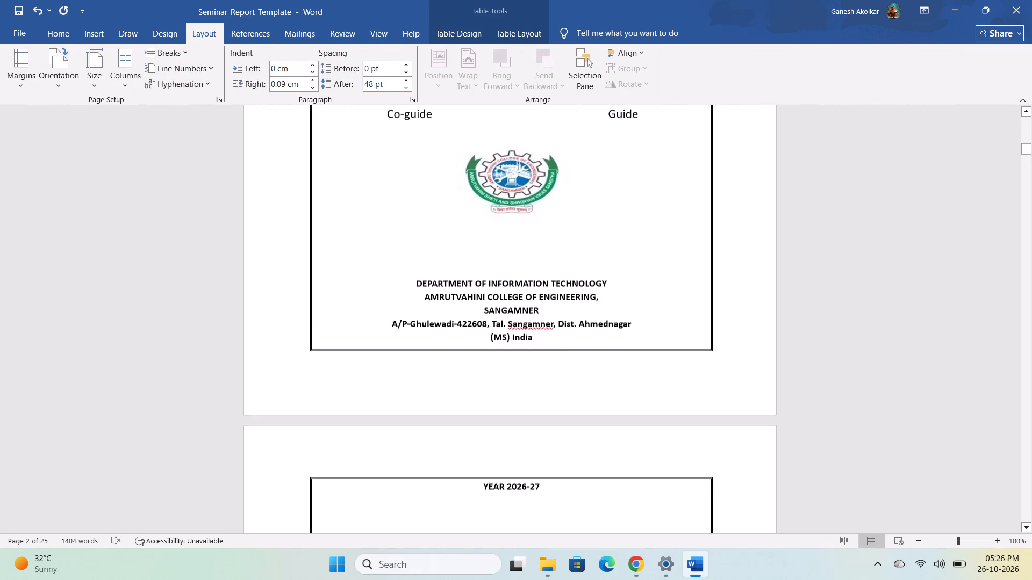
scroll(406, 129, "down", 2)
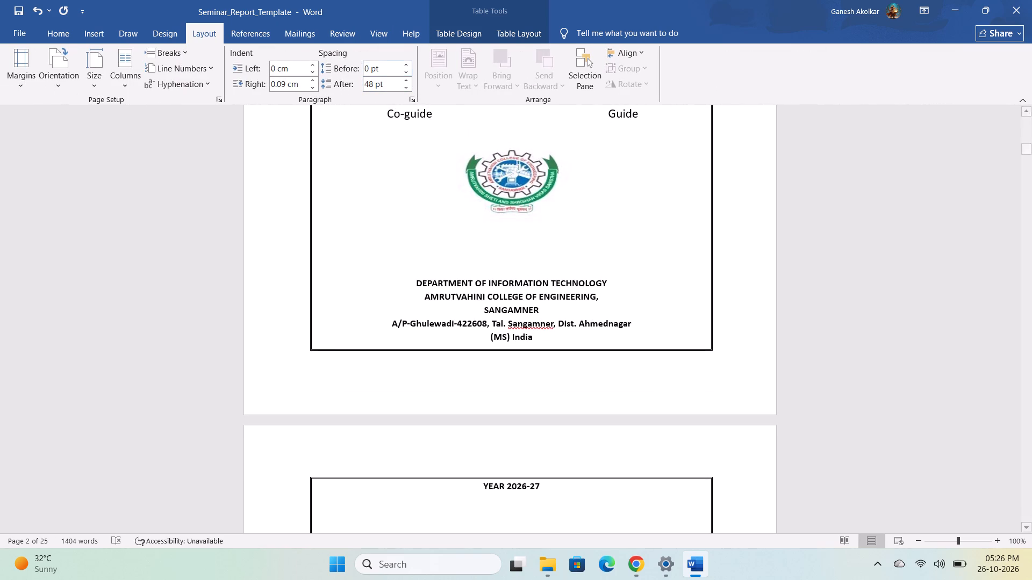
left_click(405, 79)
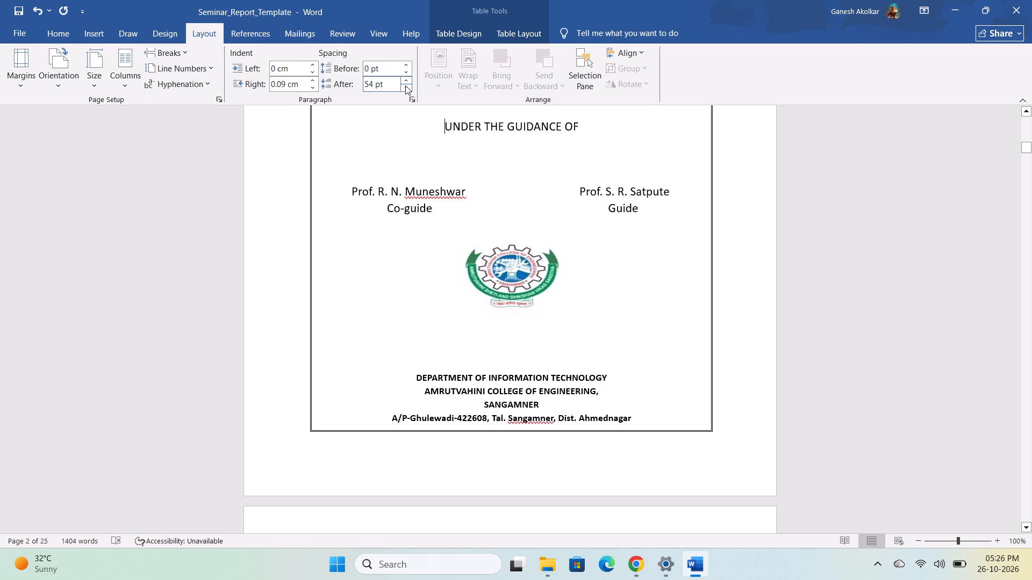
left_click(405, 85)
left_click(405, 85)
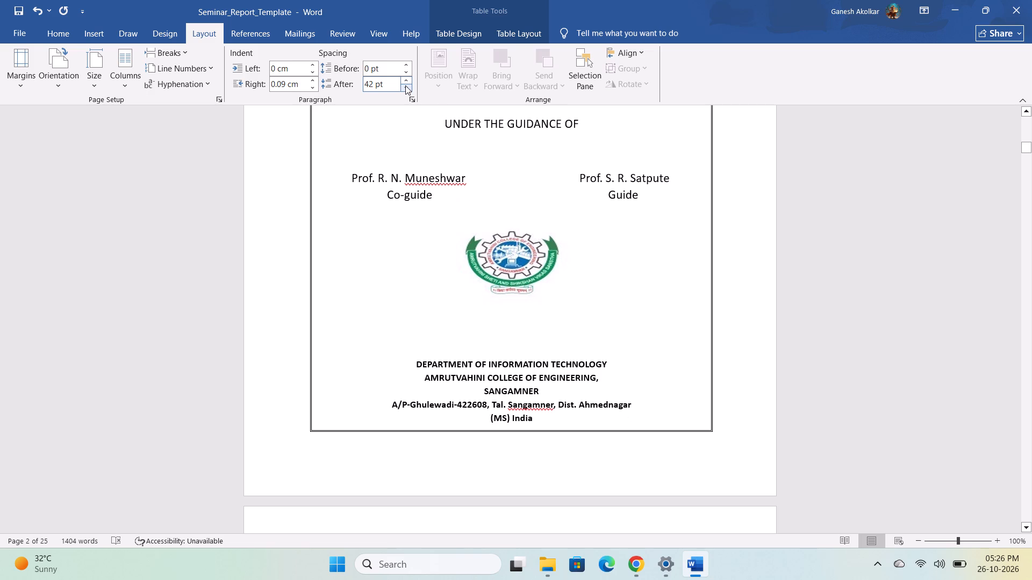
left_click(405, 85)
Lower the spacing after “UNDER THE GUIDANCE OF” to 12 pt to bring the “YEAR 2026-27” line back onto the title page.
scroll(432, 172, "down", 1)
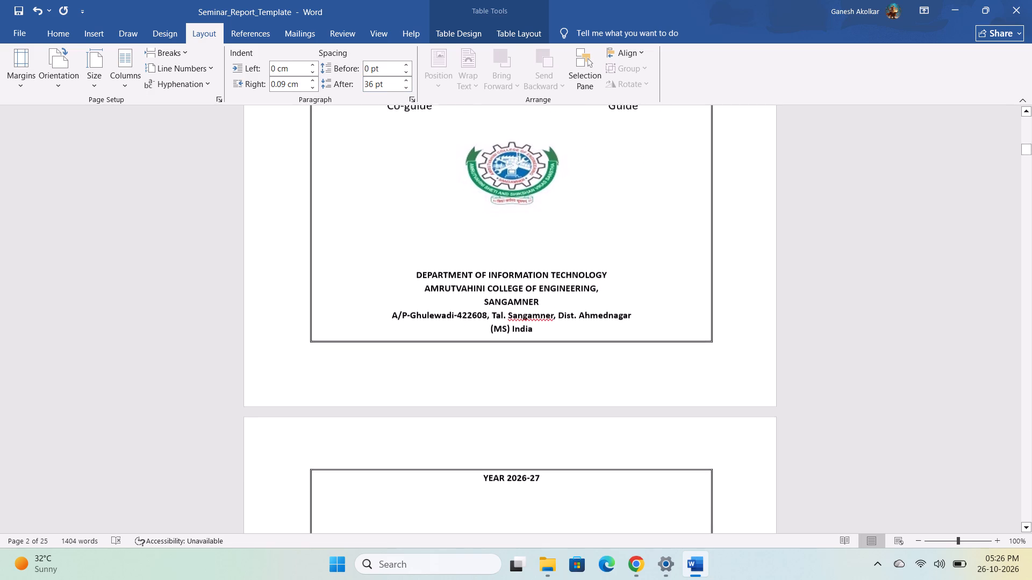
scroll(432, 172, "down", 1)
scroll(442, 204, "up", 1)
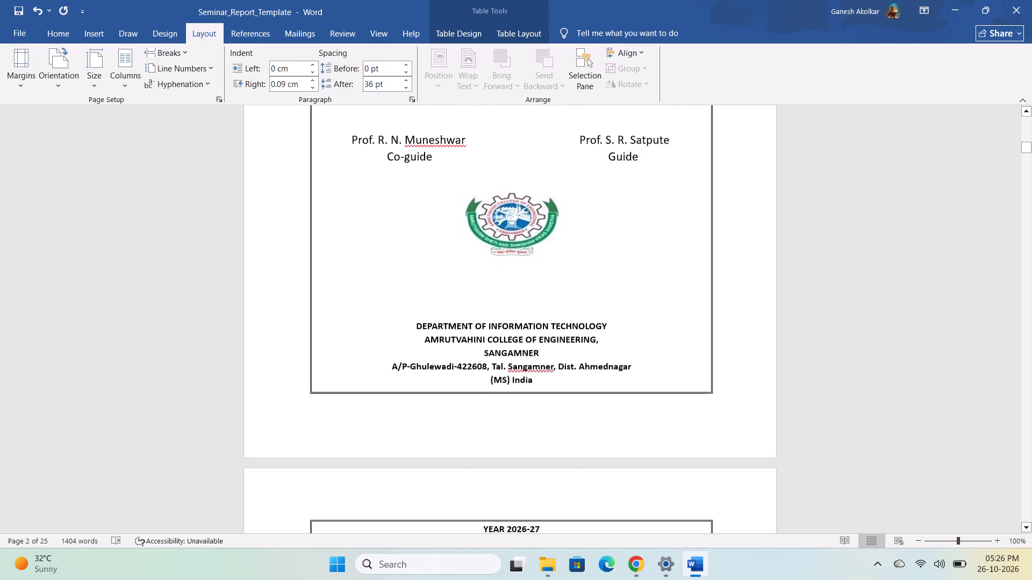
scroll(442, 204, "up", 2)
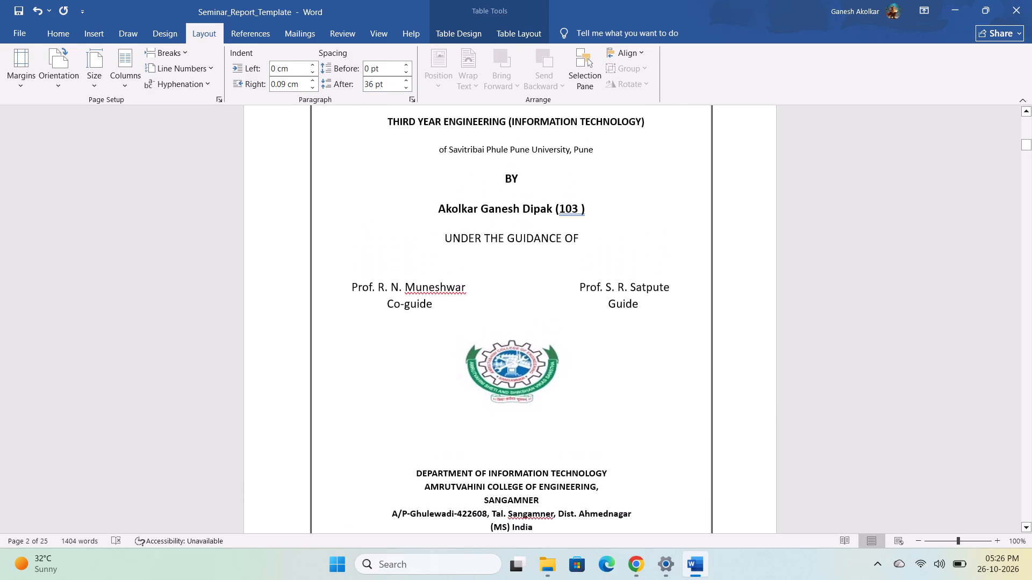
left_click(408, 88)
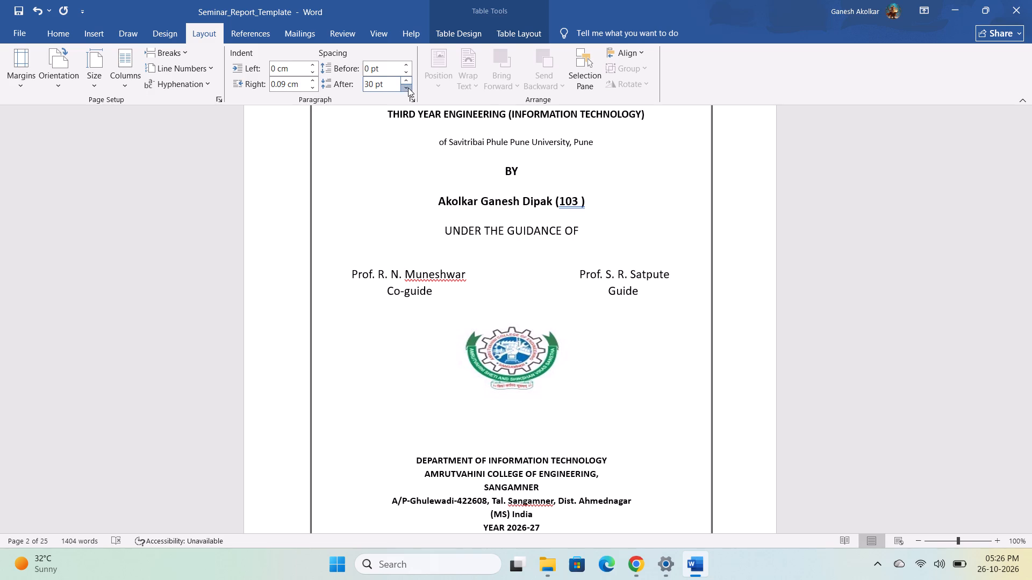
left_click(408, 88)
left_click(408, 88)
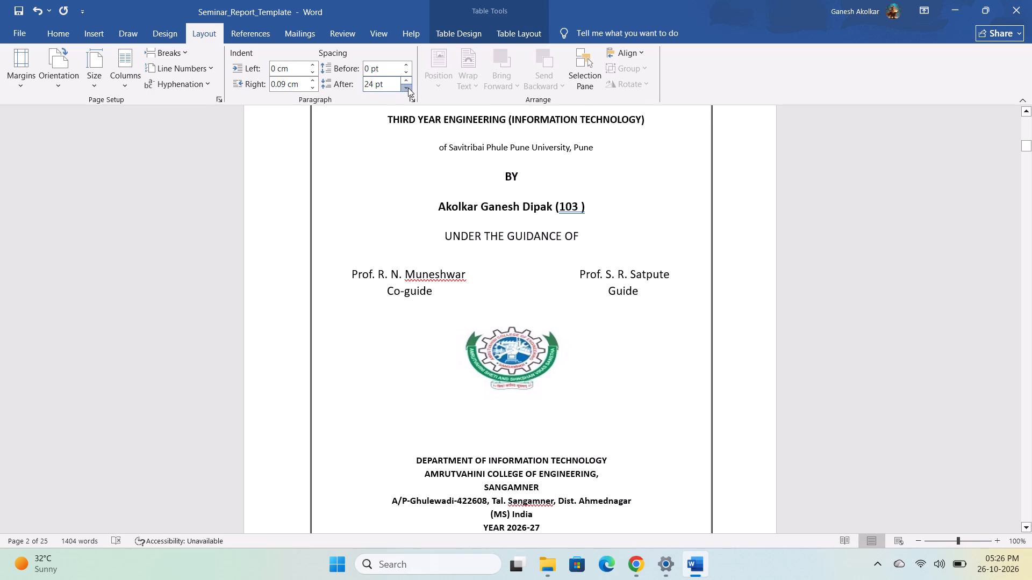
left_click(408, 88)
scroll(408, 88, "up", 1)
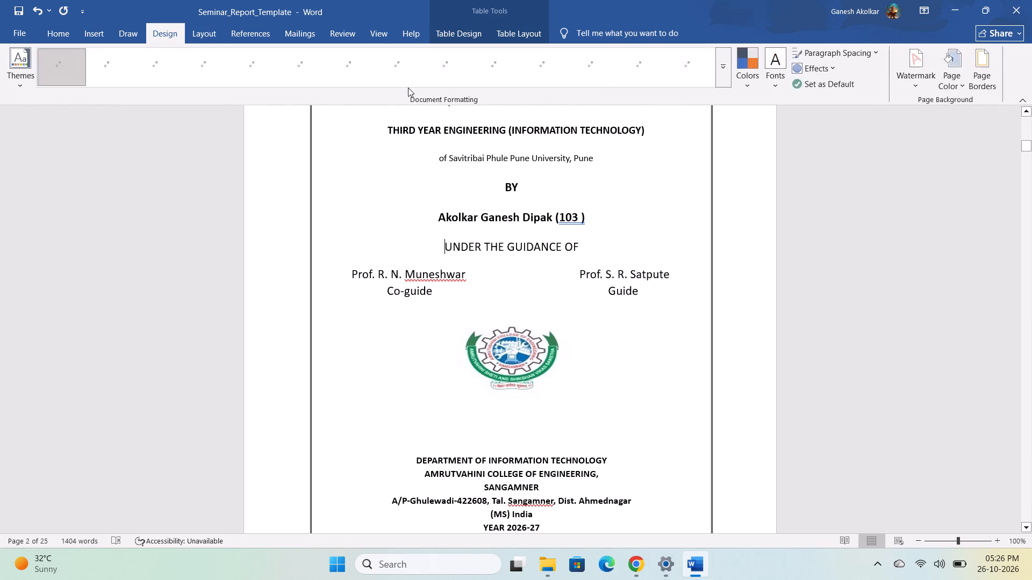
scroll(408, 88, "up", 1)
scroll(408, 88, "down", 1)
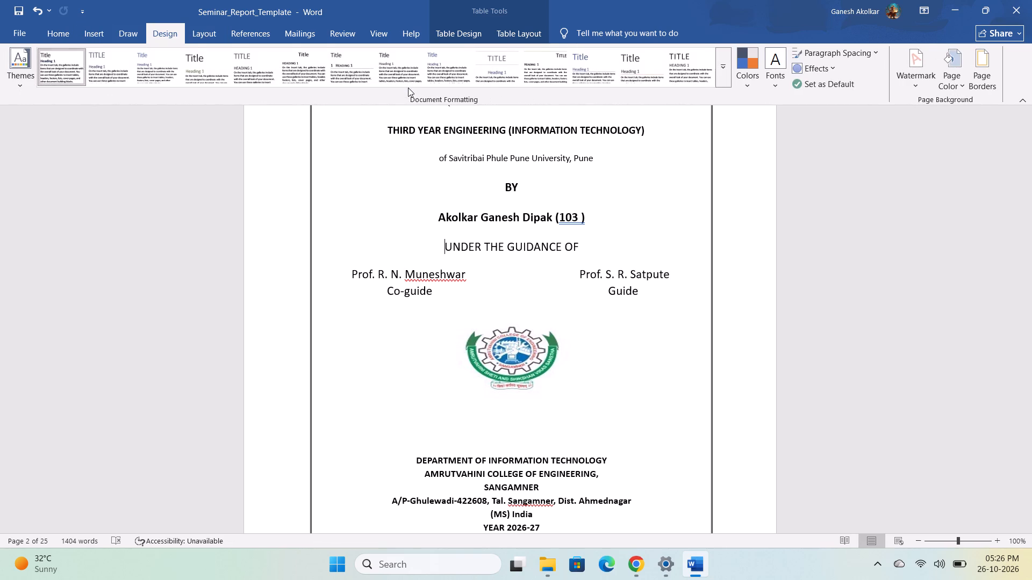
scroll(408, 88, "down", 2)
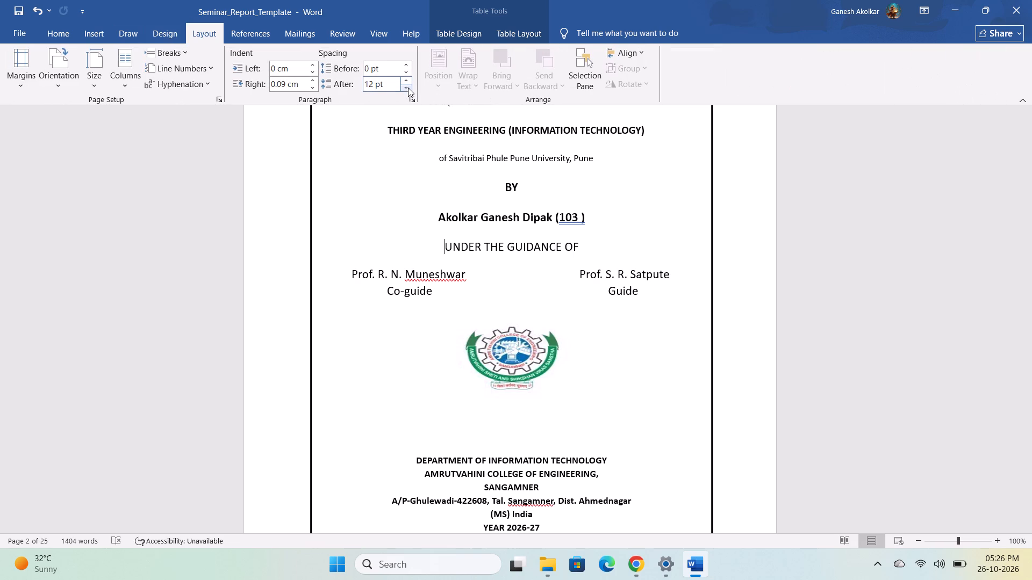
Reduce the paragraph spacing after the “A SEMINAR REPORT ON” heading to 36 pt.
scroll(381, 227, "up", 2)
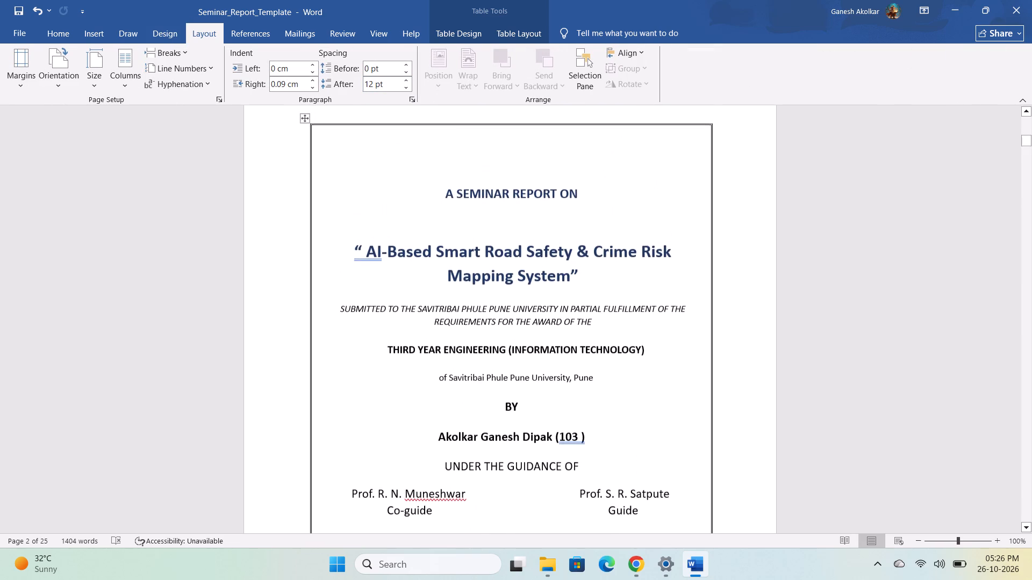
scroll(381, 227, "up", 1)
left_click(416, 198)
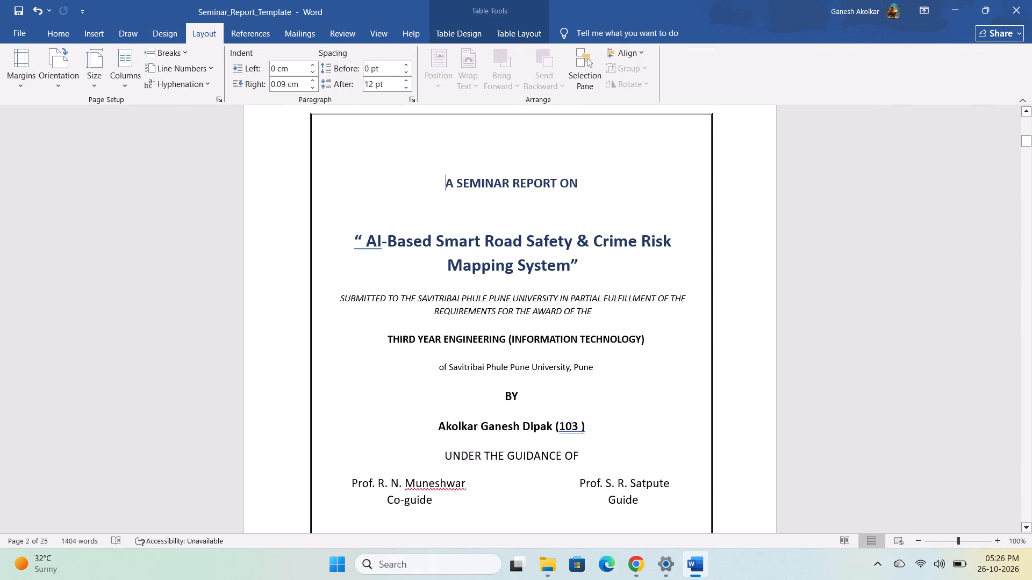
left_click(460, 201)
left_click_drag(439, 180, 578, 206)
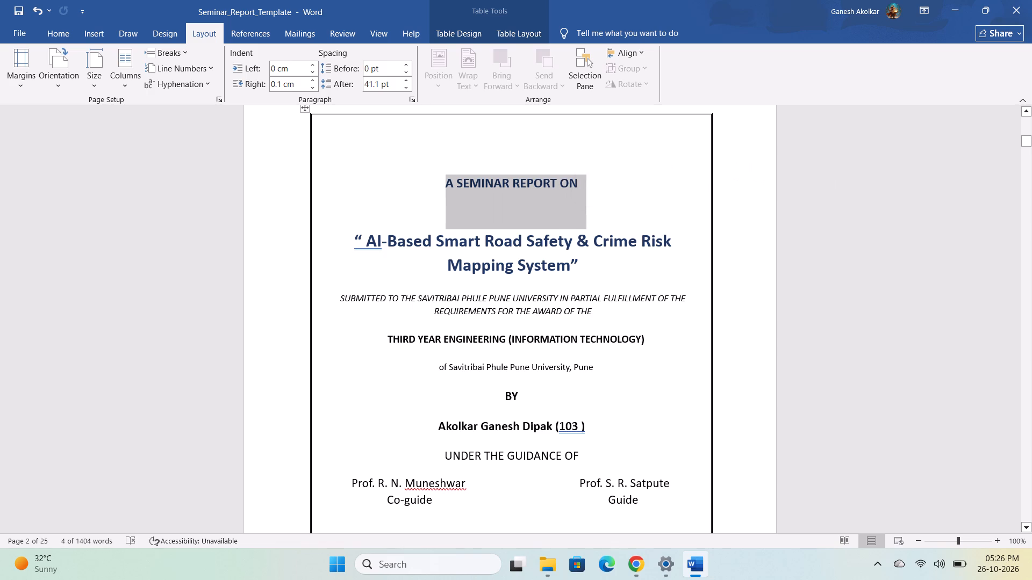
left_click(404, 89)
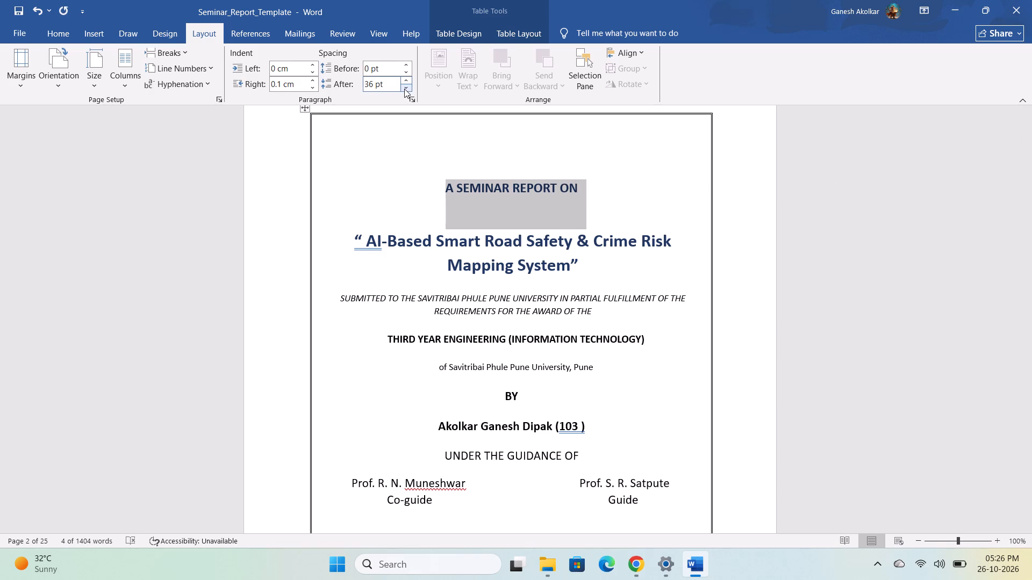
Set the paragraph spacing after the “A SEMINAR REPORT ON” heading to 48 pt.
left_click(404, 81)
left_click(404, 81)
left_click(404, 81)
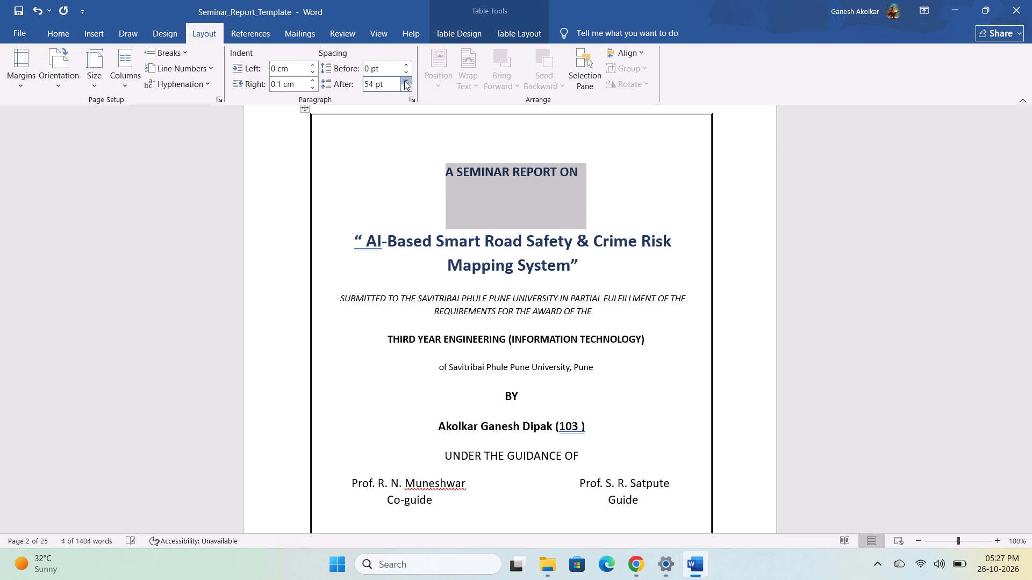
left_click(404, 81)
left_click(404, 81)
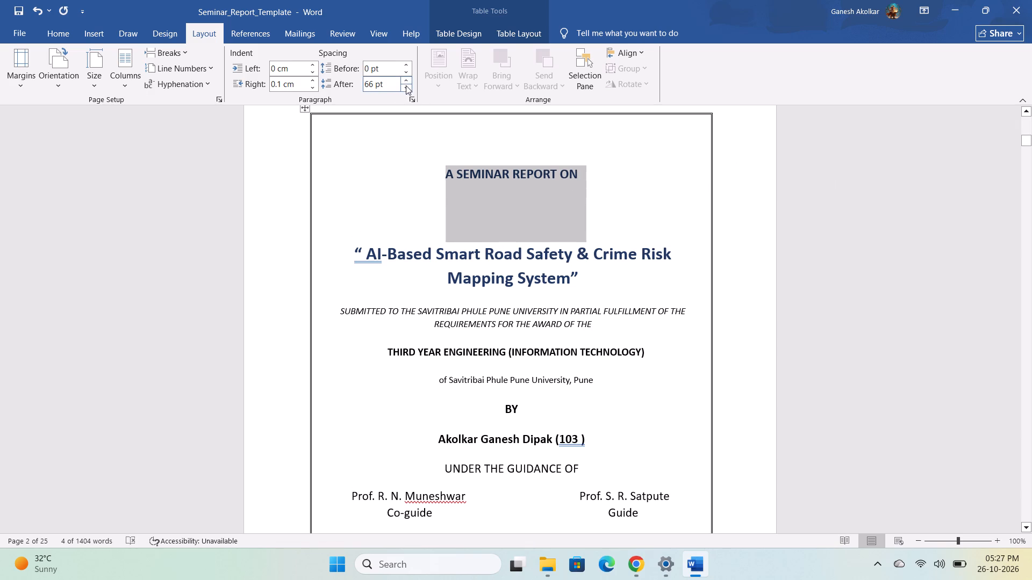
left_click(406, 85)
left_click(406, 85)
left_click(406, 85)
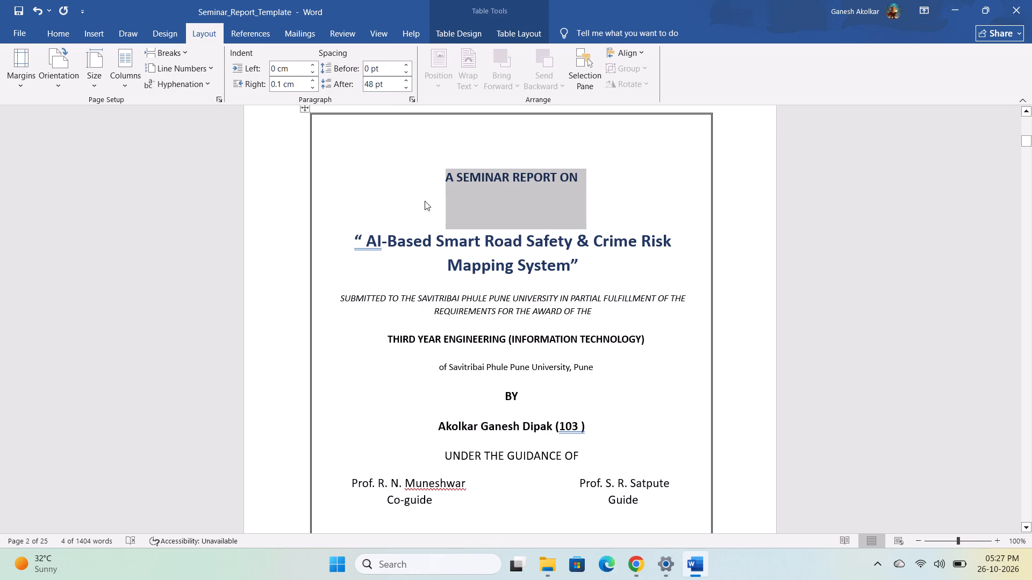
Check the title page layout from the “A SEMINAR REPORT ON” heading down to the “YEAR 2026-27” line and the page break.
scroll(446, 260, "down", 4)
scroll(446, 260, "up", 2)
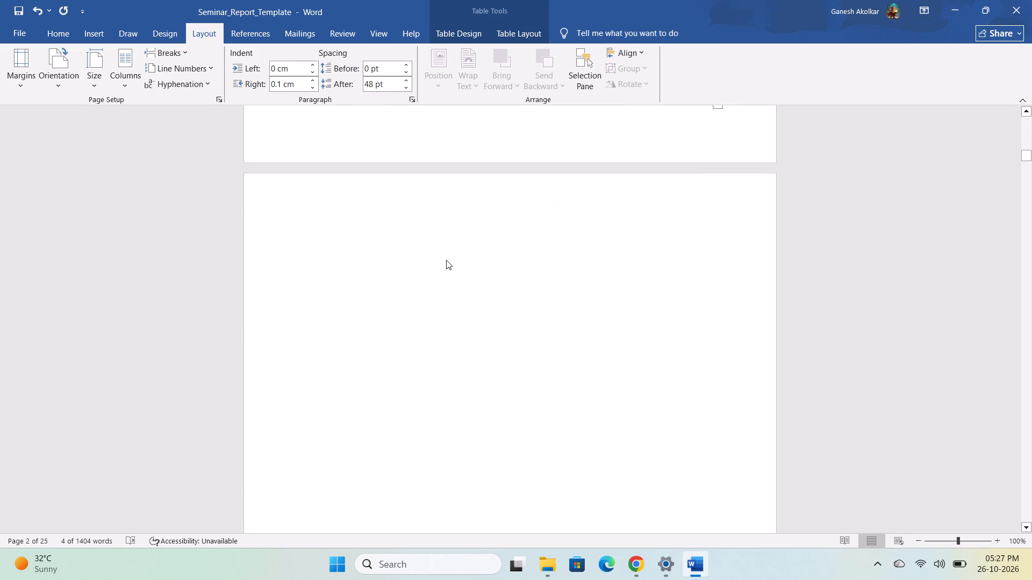
scroll(446, 260, "up", 4)
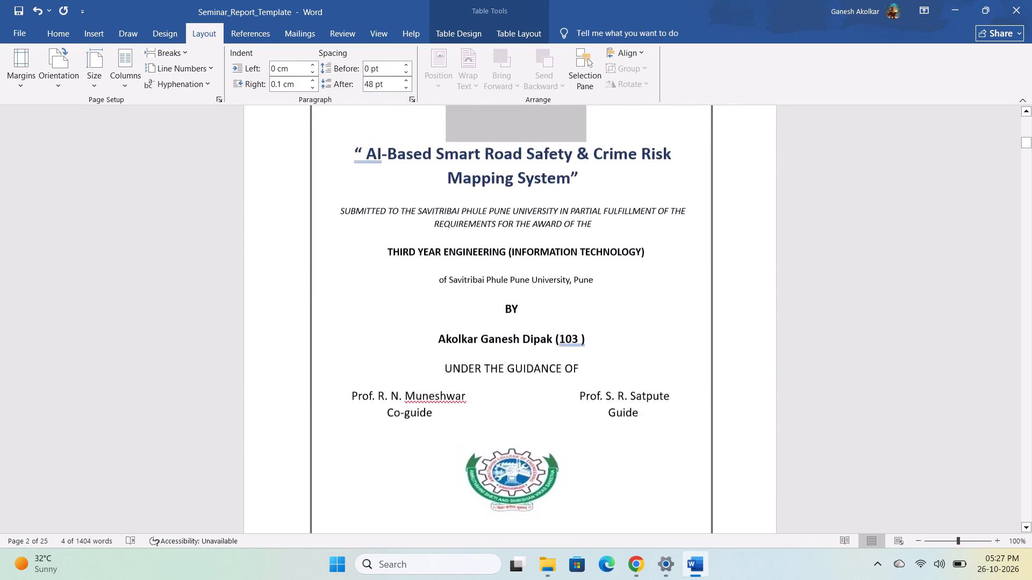
scroll(446, 260, "up", 1)
left_click(446, 260)
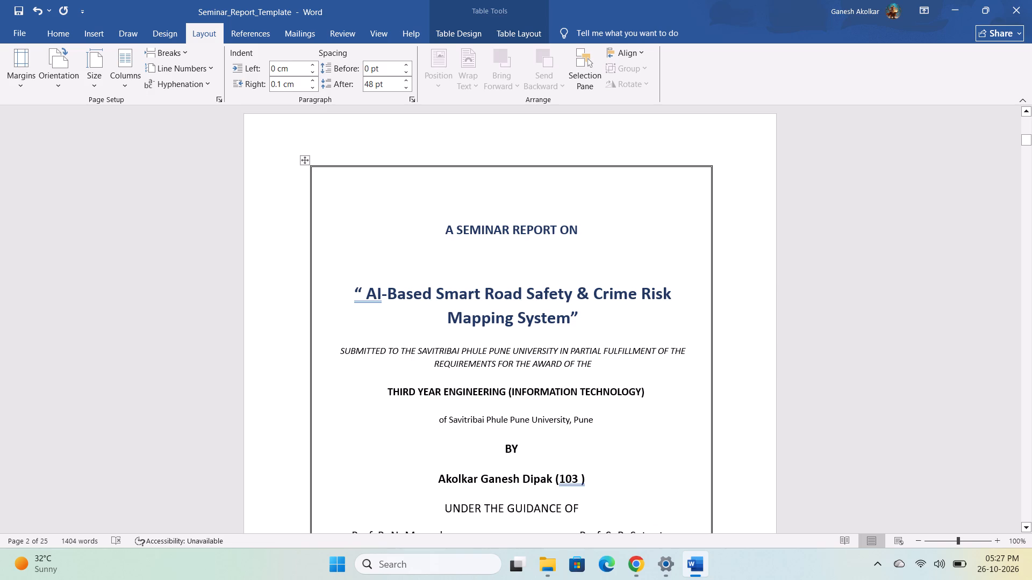
scroll(462, 376, "down", 1)
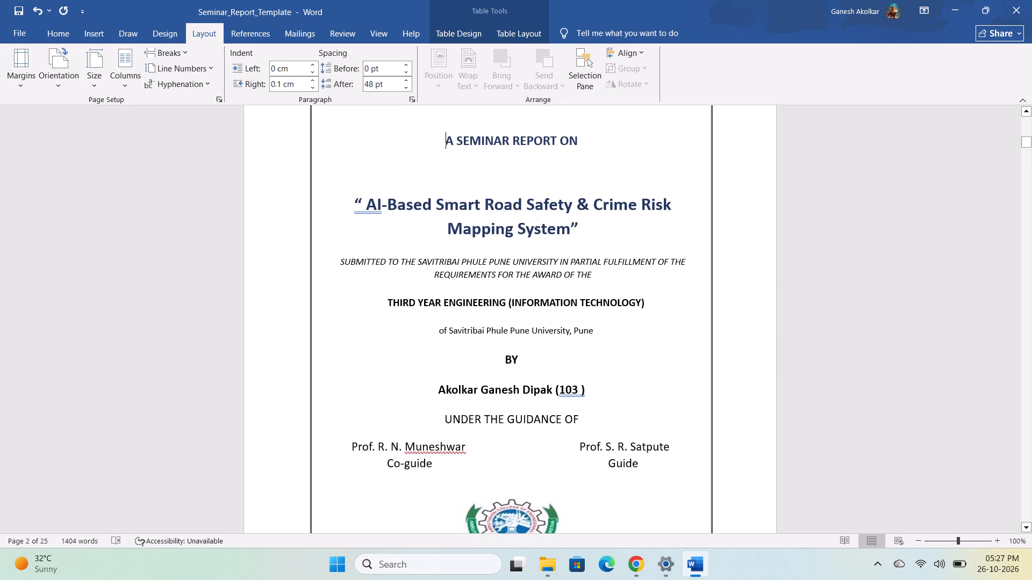
scroll(462, 376, "down", 2)
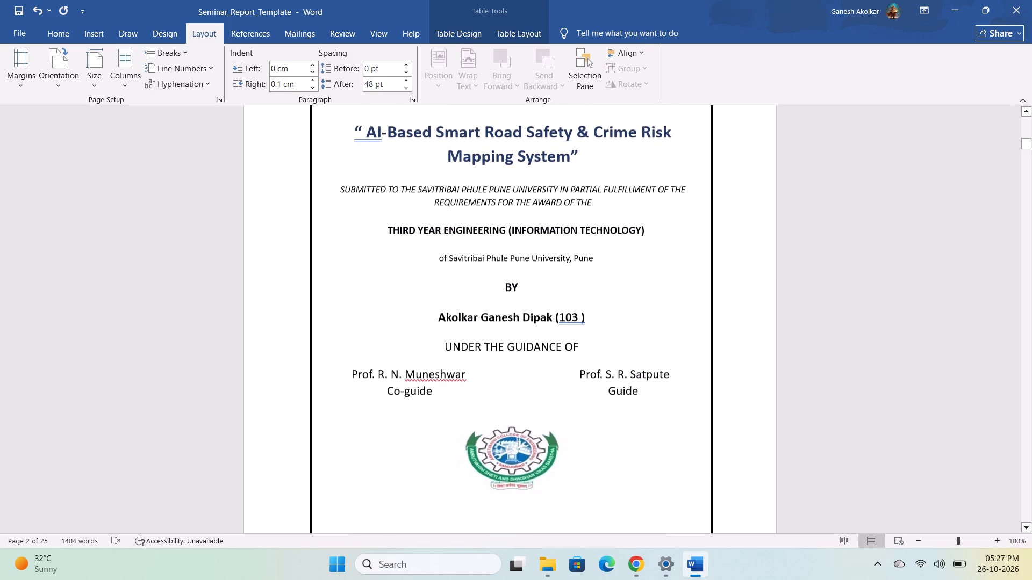
scroll(462, 376, "down", 1)
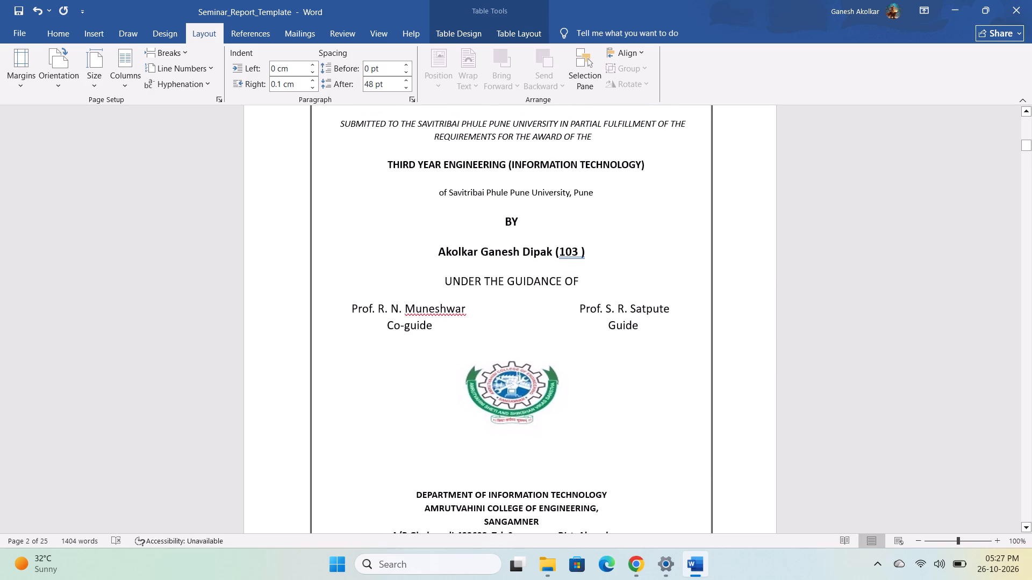
scroll(462, 376, "down", 2)
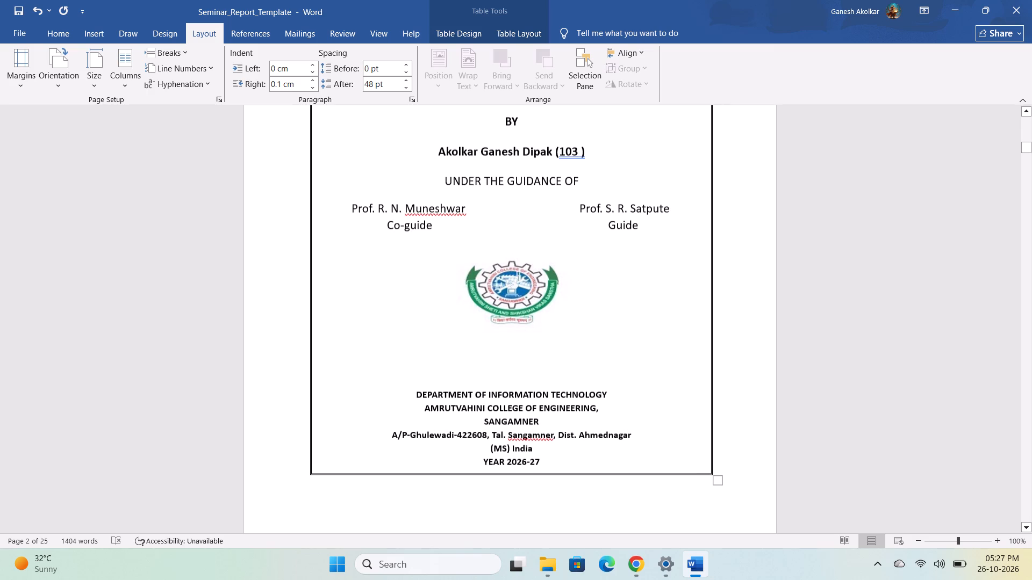
scroll(462, 376, "down", 3)
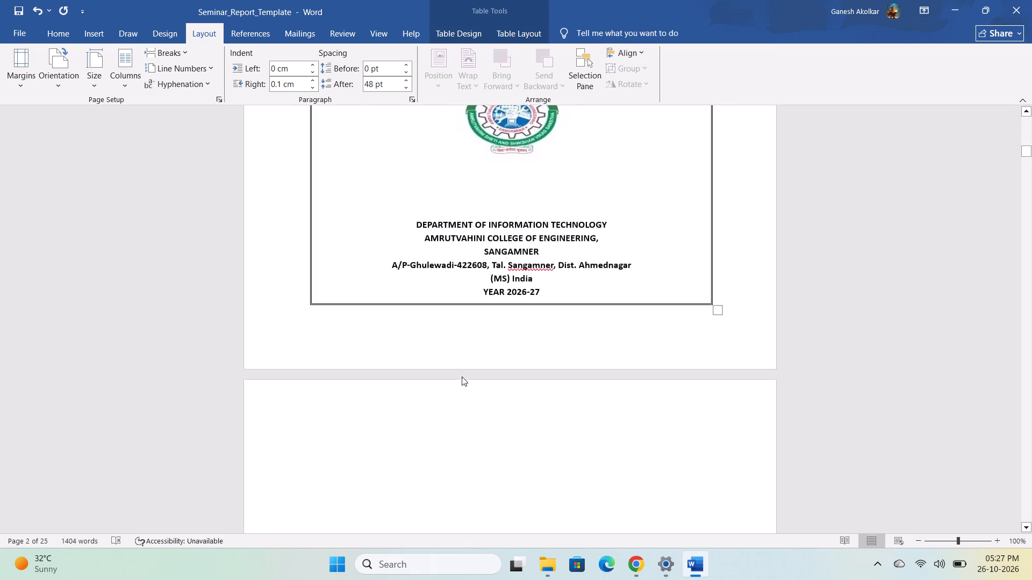
Delete the empty paragraph and break on the blank page between the title page and the certificate page.
scroll(462, 376, "down", 3)
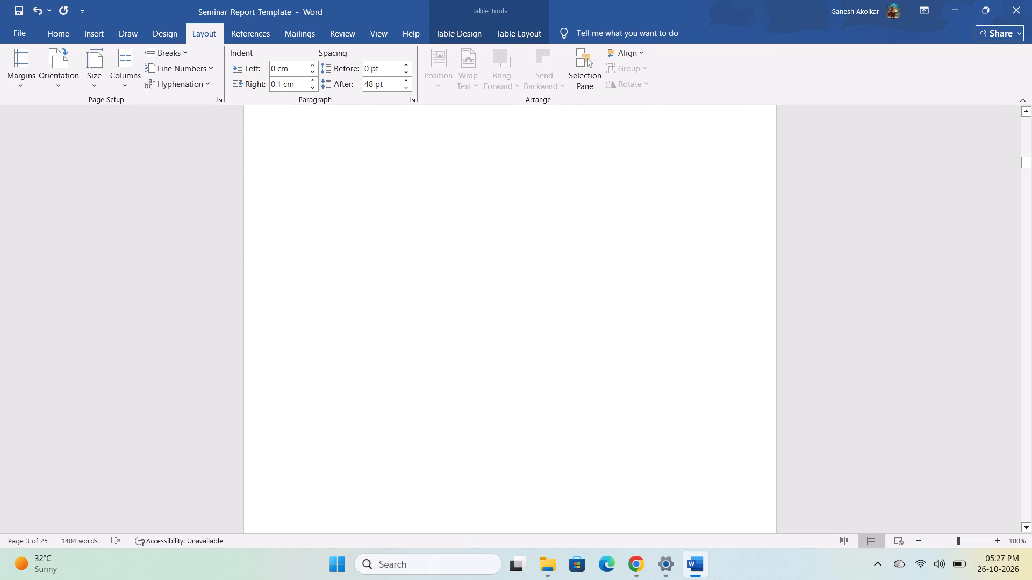
left_click(469, 327)
left_click_drag(469, 327, 478, 323)
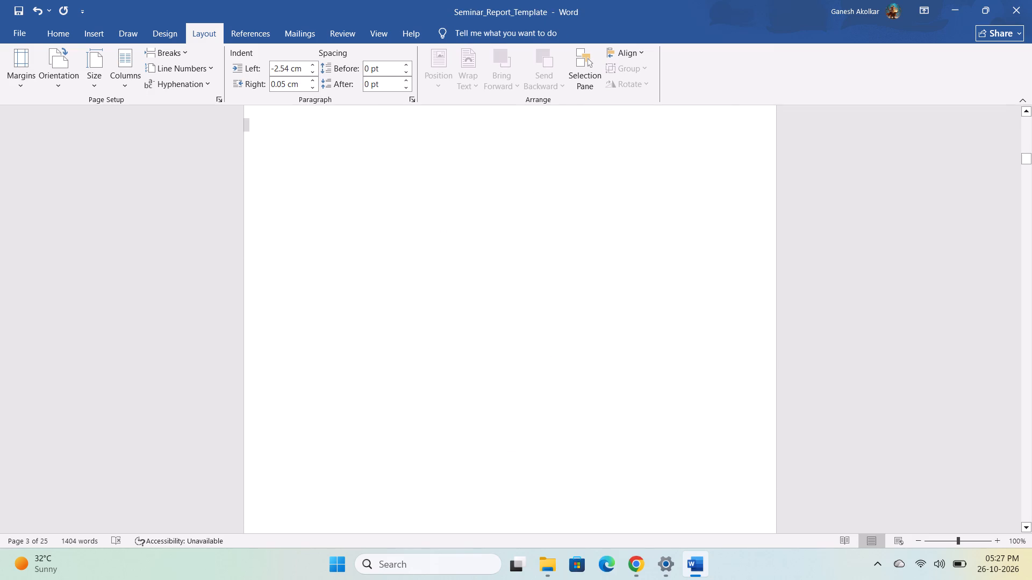
scroll(478, 323, "up", 3)
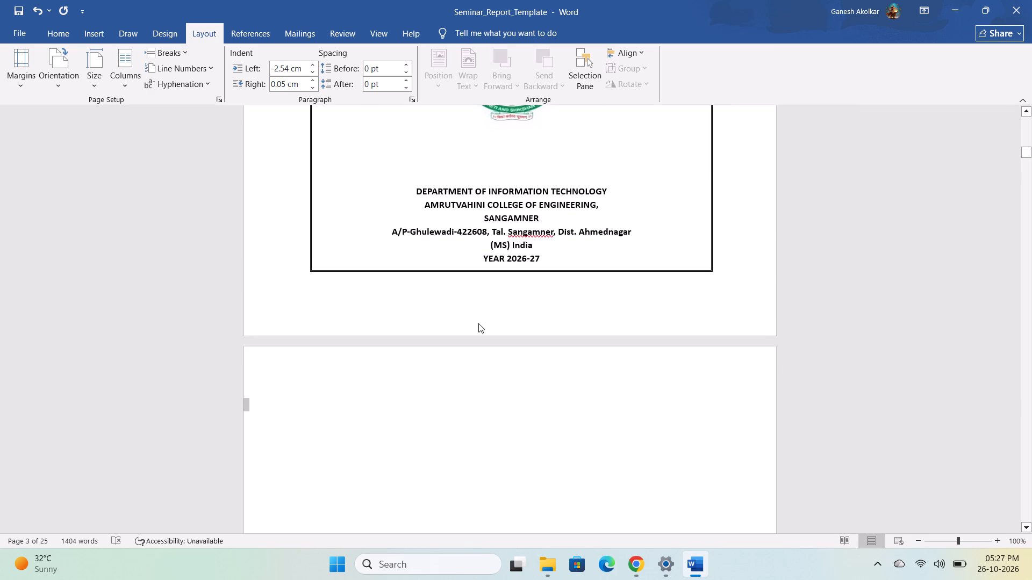
key("Delete")
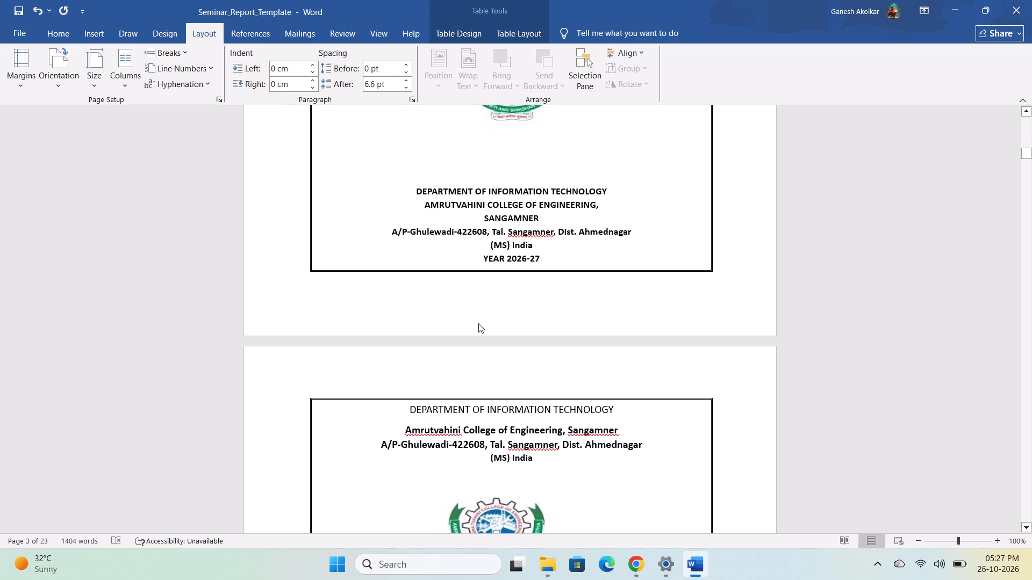
Examine the page break before the certificate page and its title and student placeholders, and switch to the other open window.
scroll(478, 323, "down", 3)
scroll(478, 323, "up", 2)
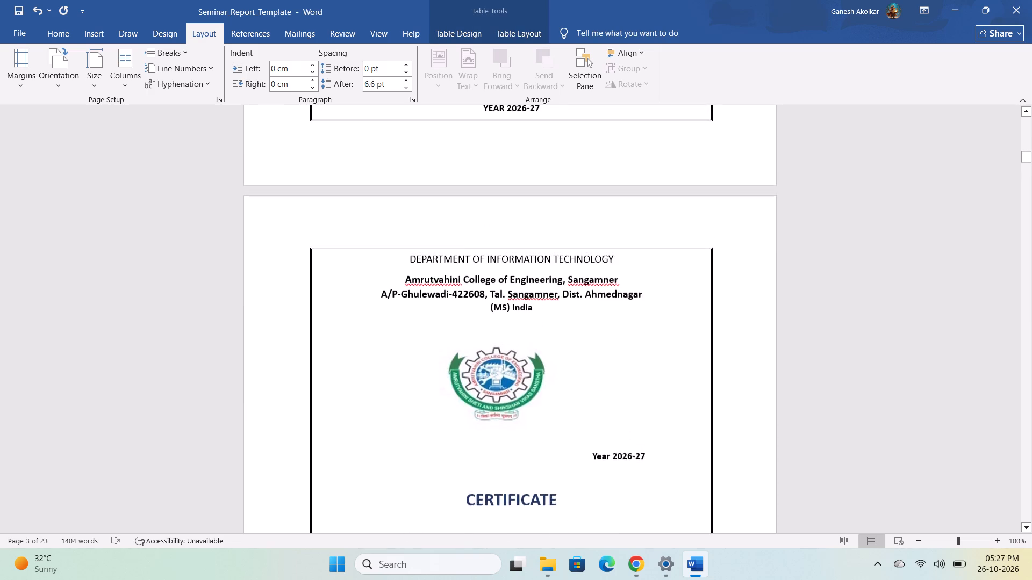
scroll(478, 323, "up", 2)
scroll(478, 323, "down", 1)
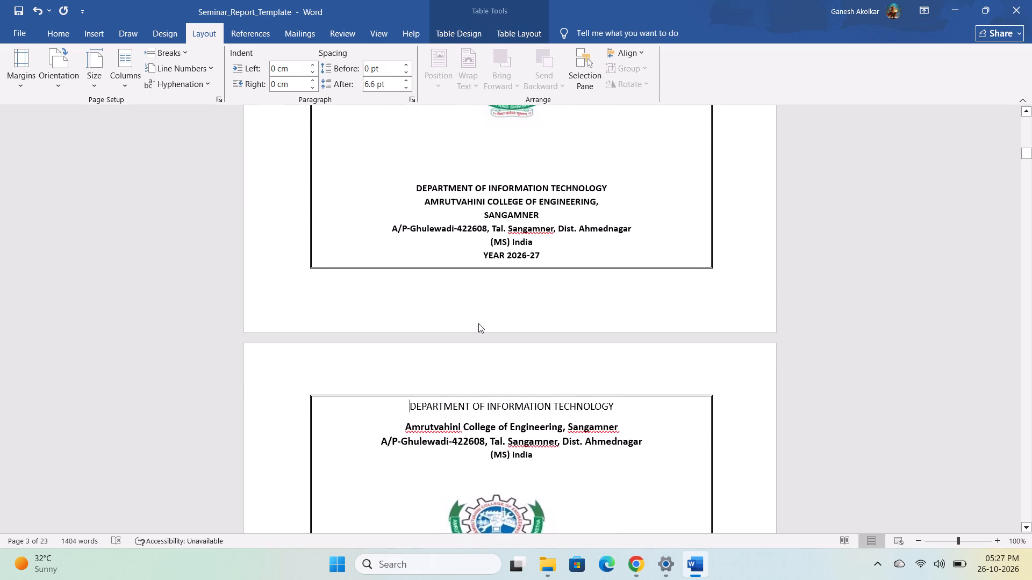
scroll(472, 466, "down", 2)
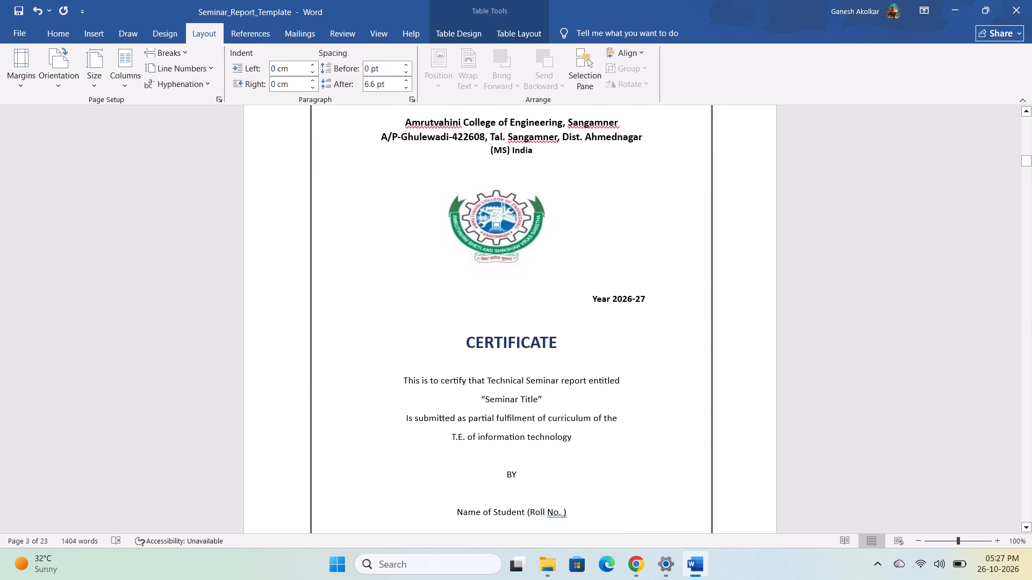
key("alt+Tab")
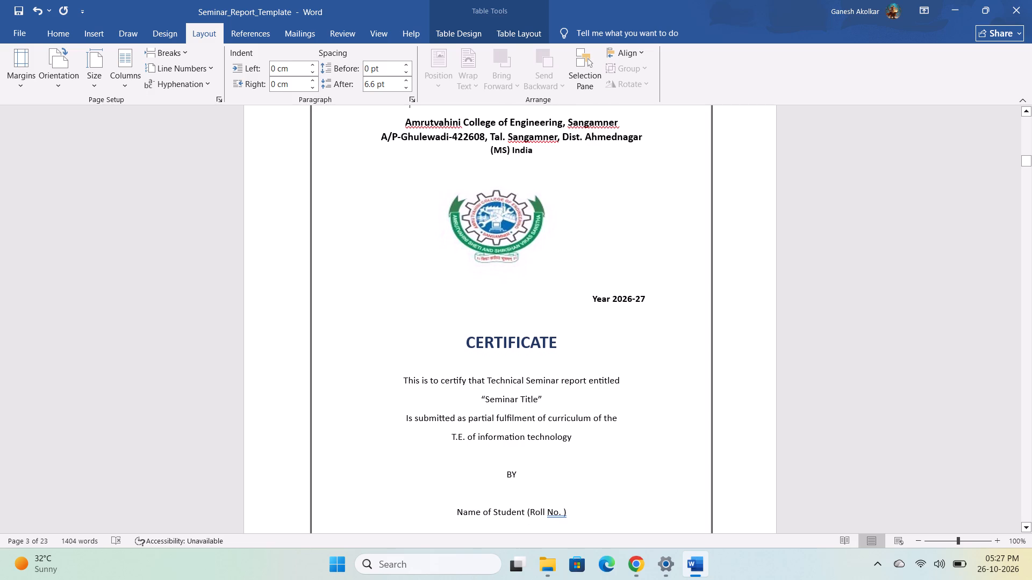
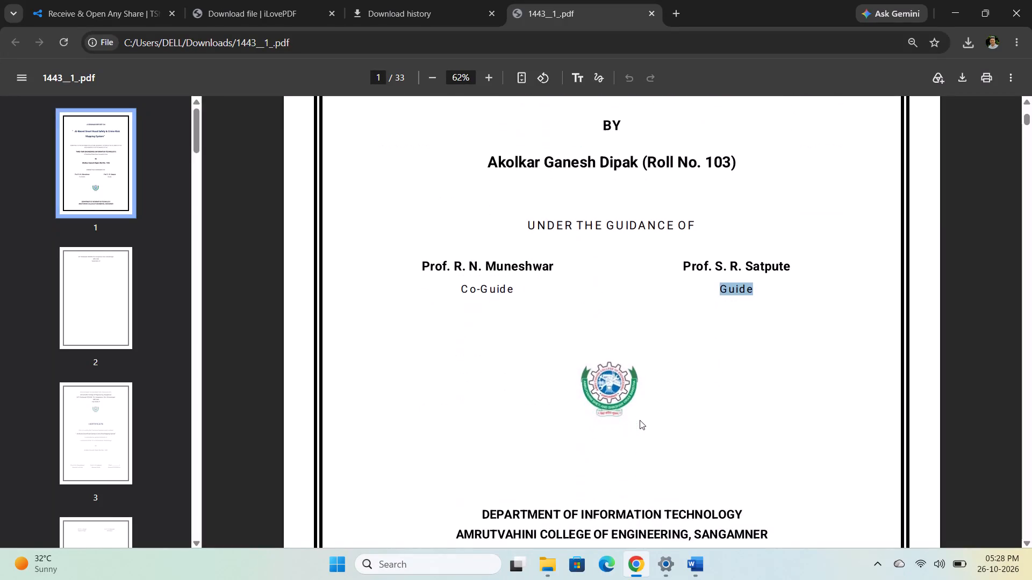
Examine the PDF report's title page from the degree lines to the college footer, and the address and year lines on its second page.
scroll(640, 420, "down", 6)
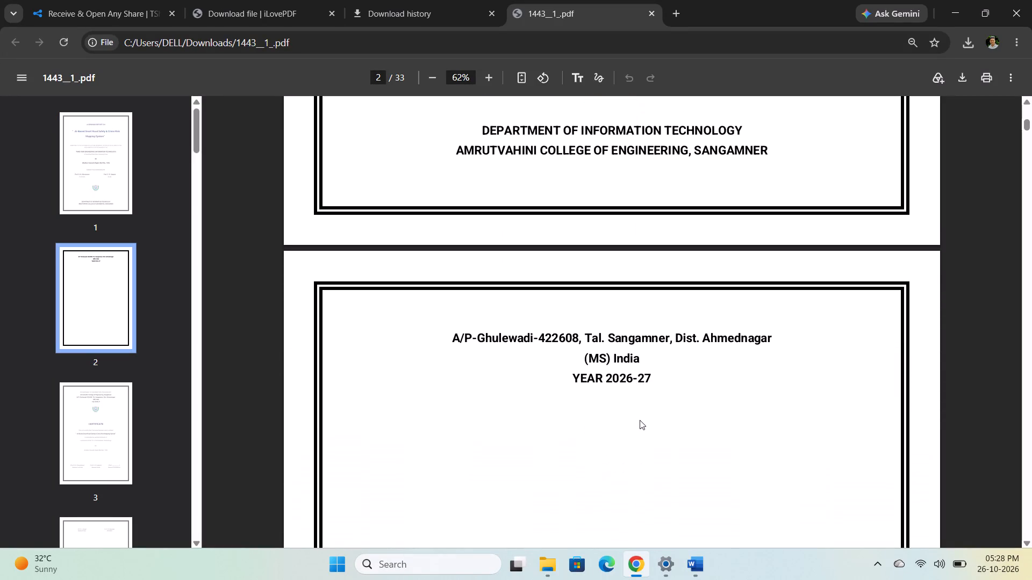
scroll(640, 420, "down", 8)
scroll(640, 420, "up", 6)
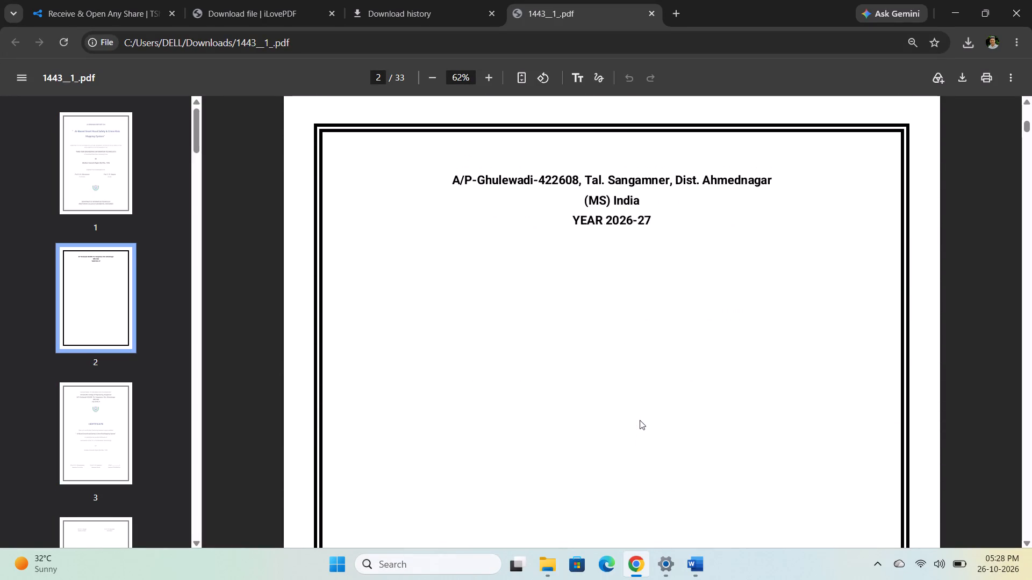
scroll(640, 420, "up", 3)
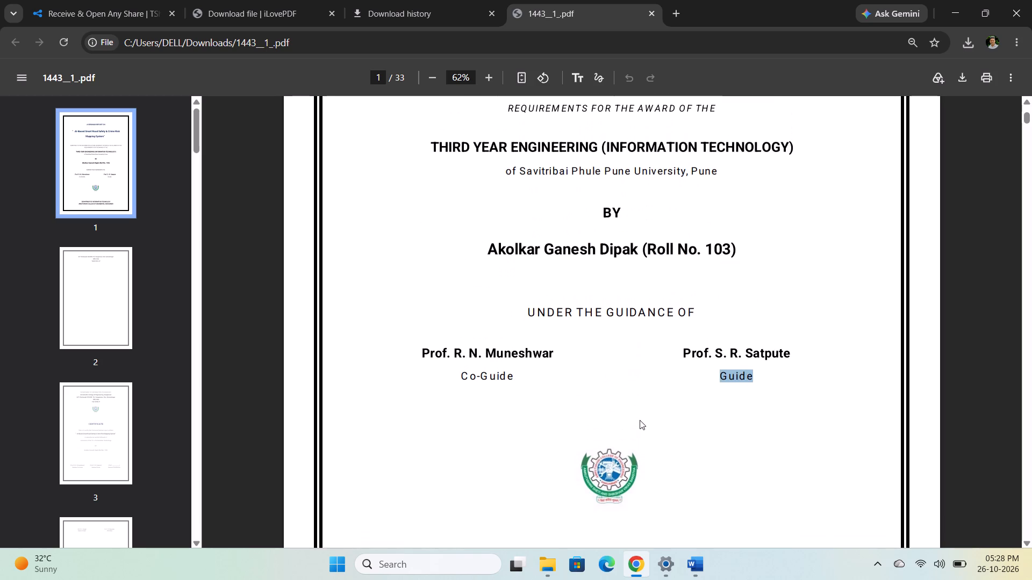
scroll(640, 420, "down", 2)
left_click(558, 430)
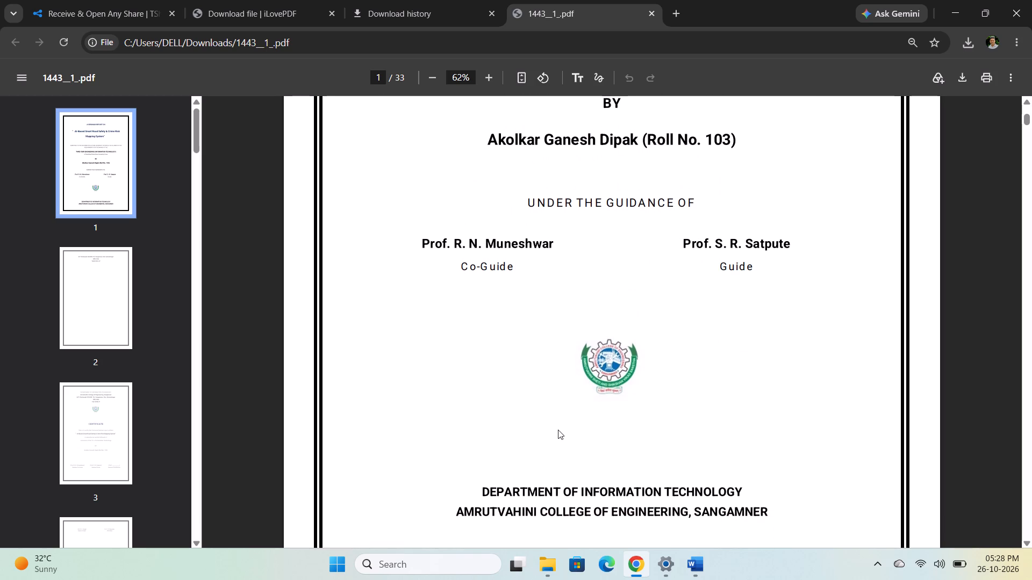
left_click_drag(548, 347, 576, 347)
left_click(576, 347)
Switch to the Seminar_Report_Template document in Word and check its title page up to the “A SEMINAR REPORT ON” heading against the PDF.
left_click(687, 562)
scroll(620, 429, "up", 2)
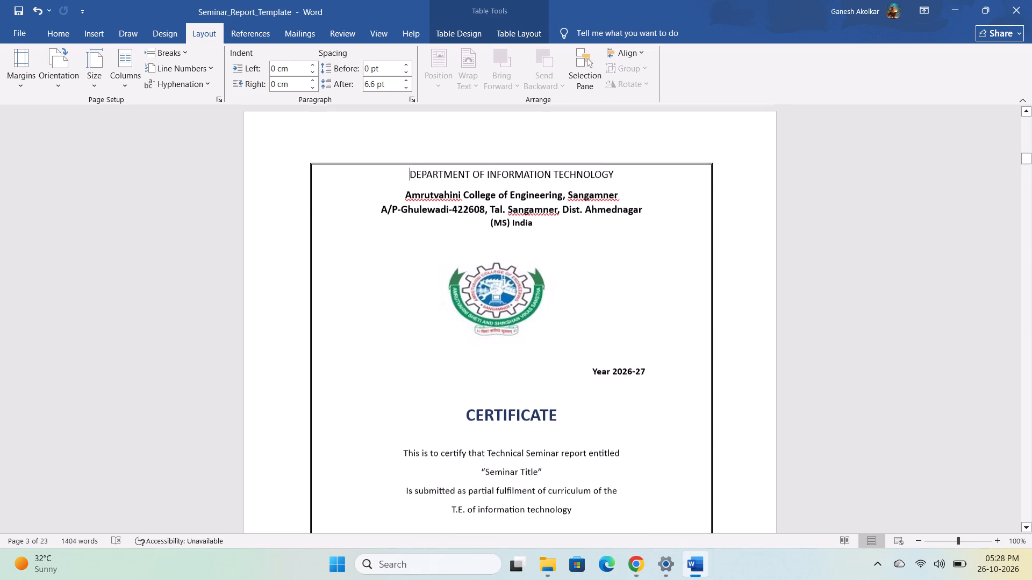
scroll(620, 429, "up", 4)
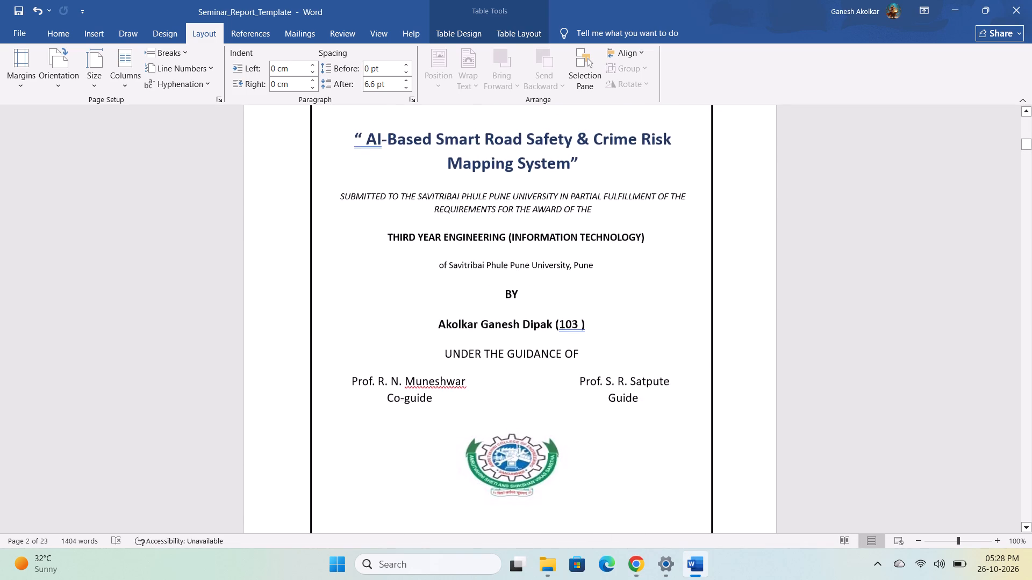
scroll(620, 429, "up", 2)
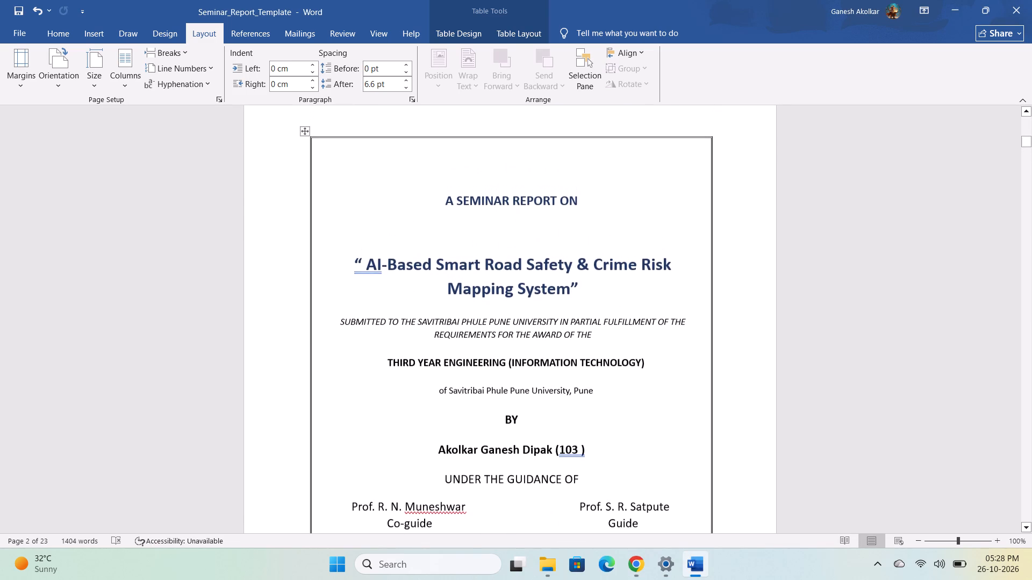
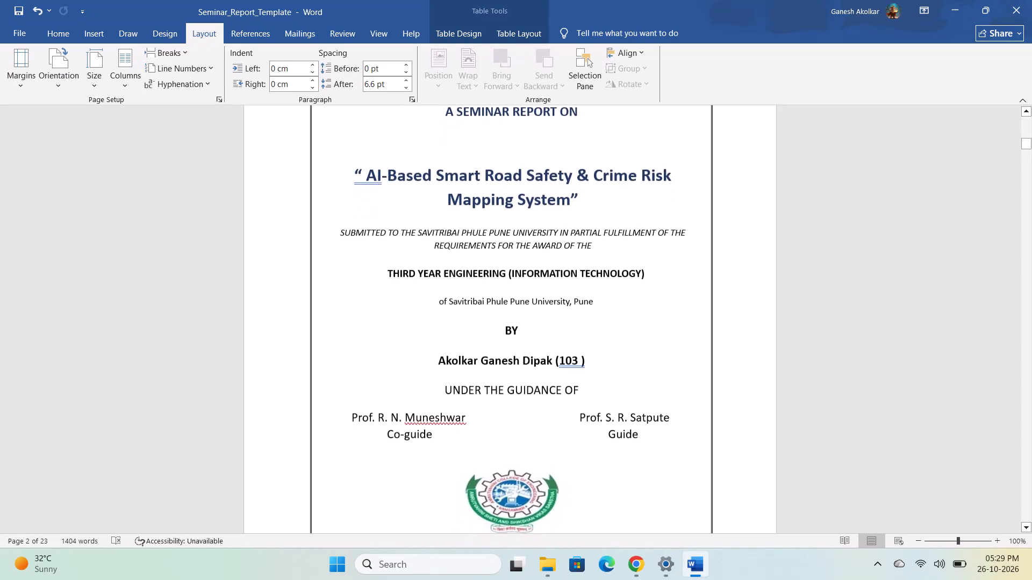
Check the template's title page from the report title down to the college logo and the department footer.
scroll(620, 429, "down", 1)
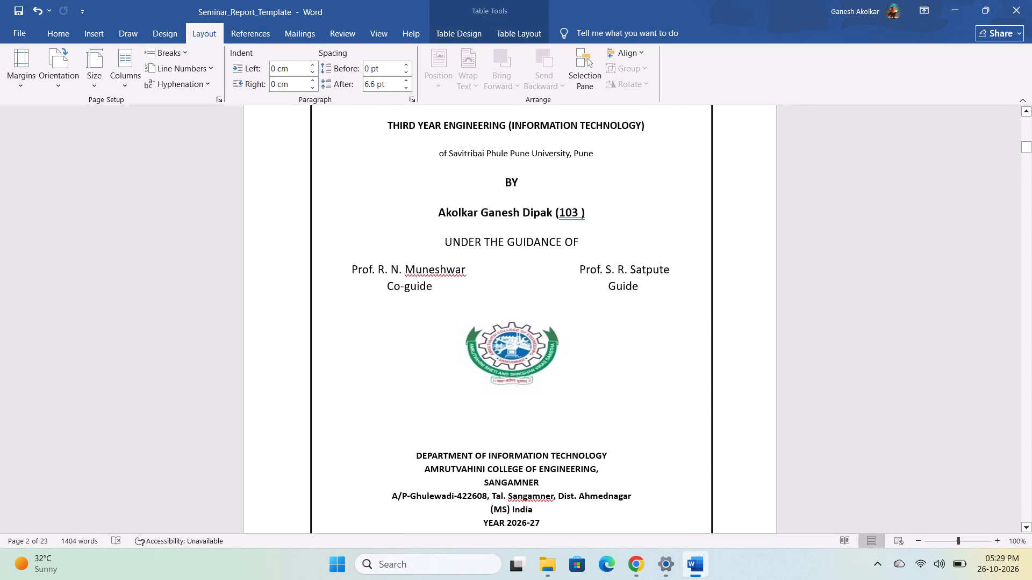
left_click(484, 313)
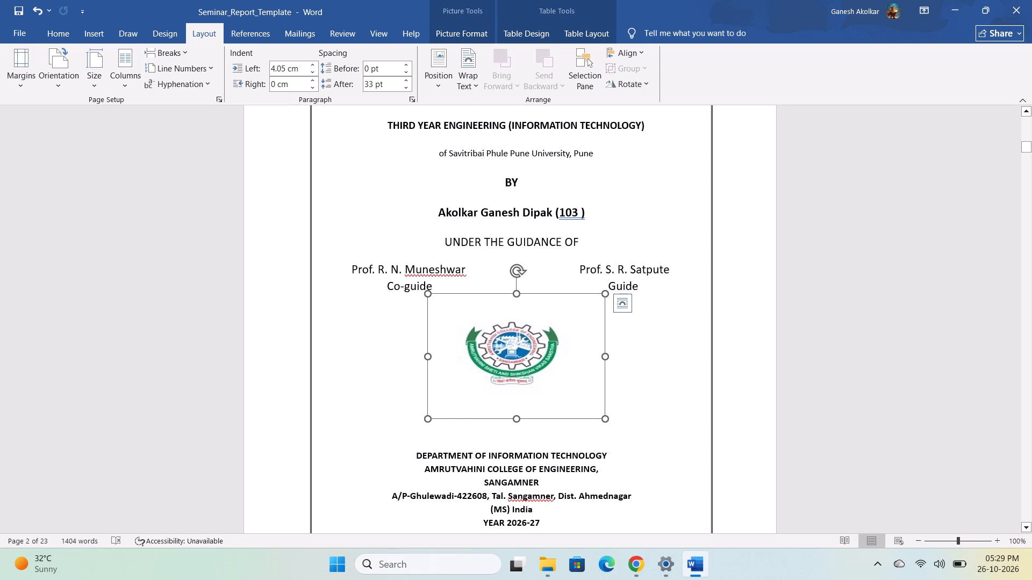
scroll(470, 245, "up", 1)
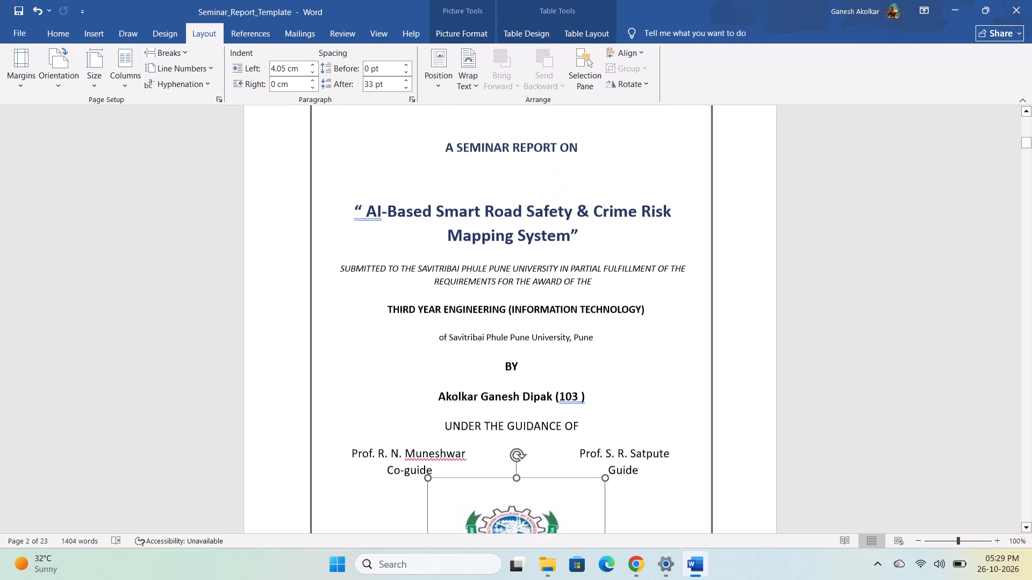
scroll(470, 245, "up", 1)
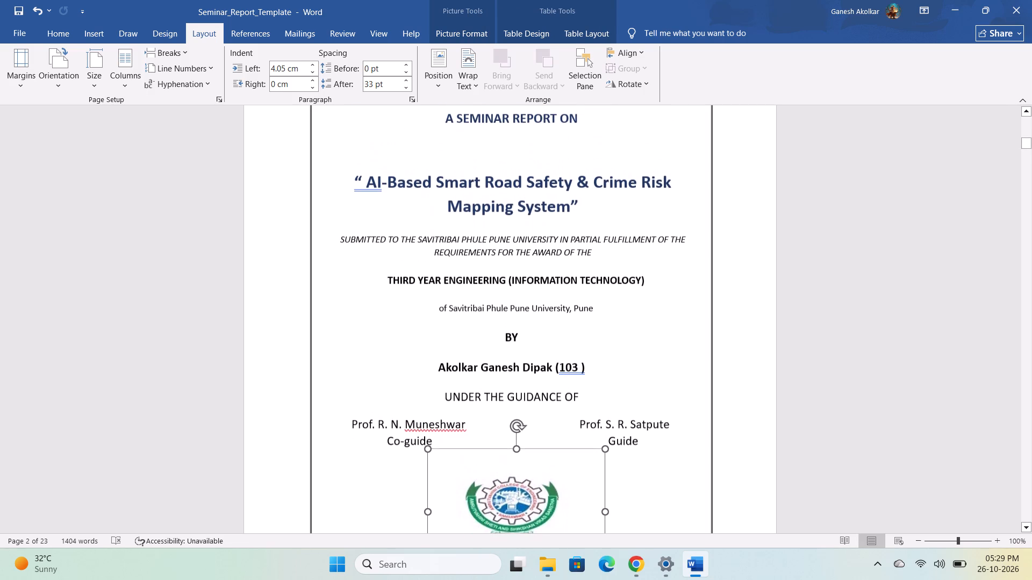
scroll(470, 245, "up", 1)
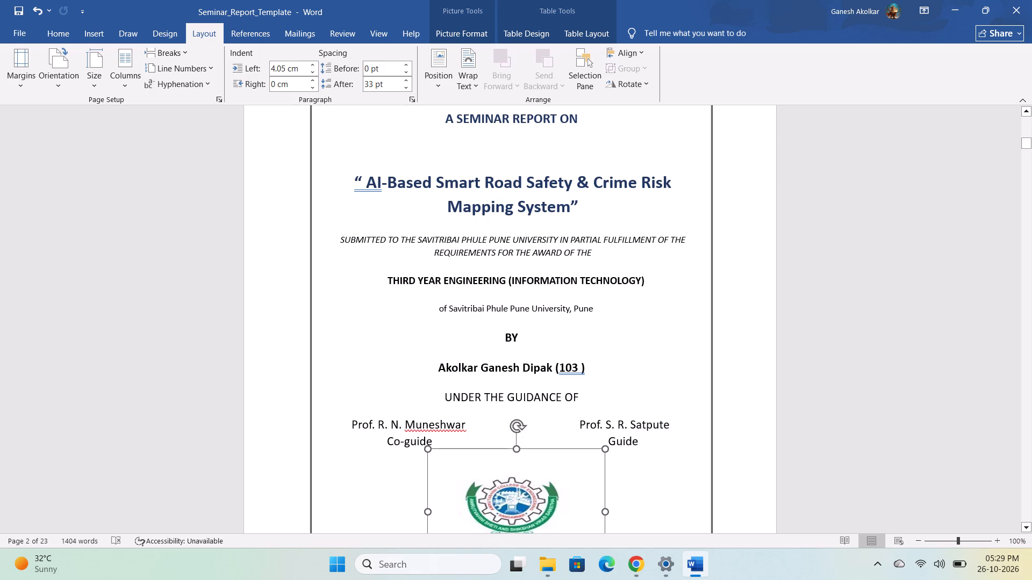
scroll(484, 318, "down", 6)
scroll(484, 318, "up", 2)
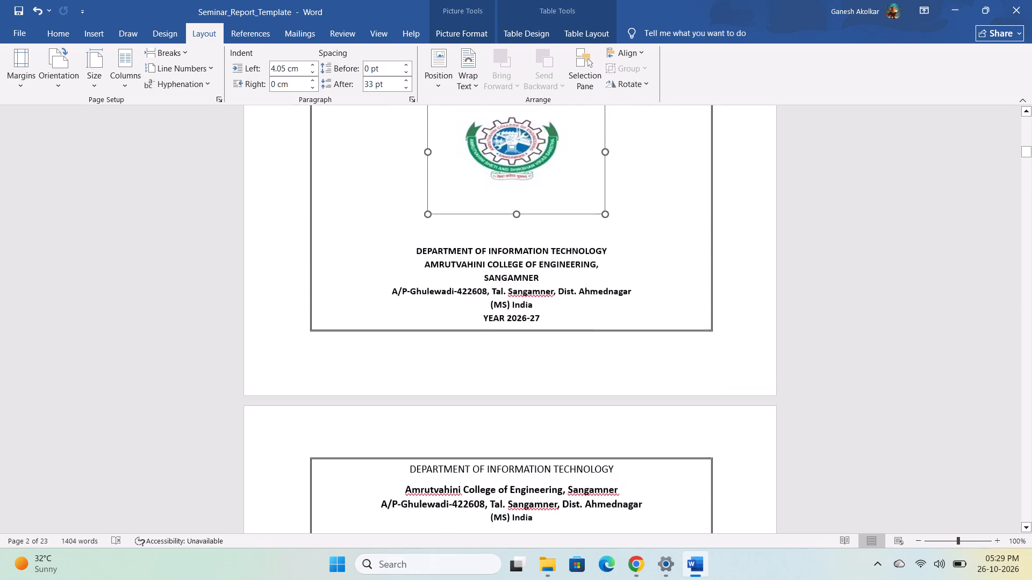
scroll(484, 318, "up", 2)
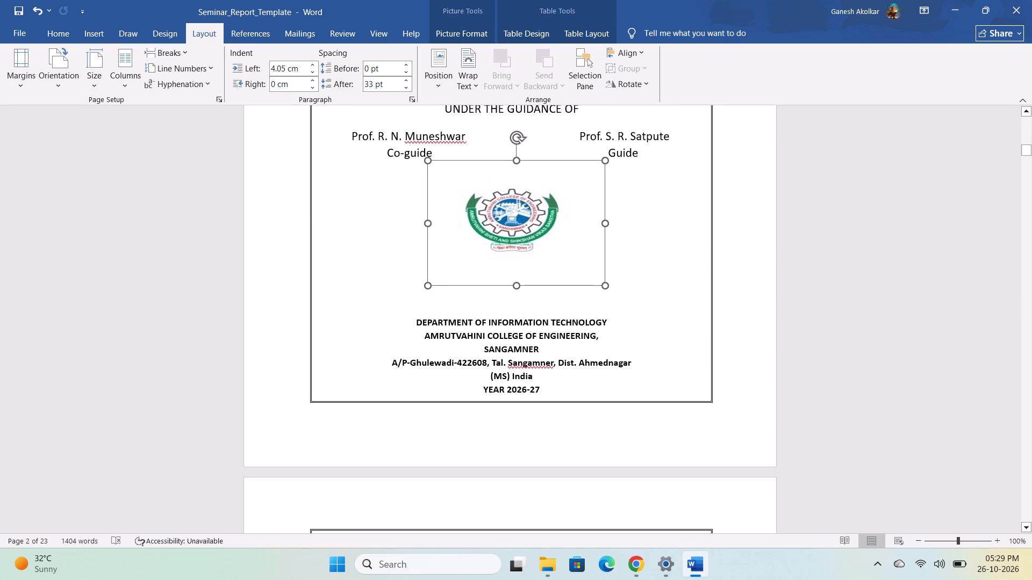
scroll(484, 318, "up", 1)
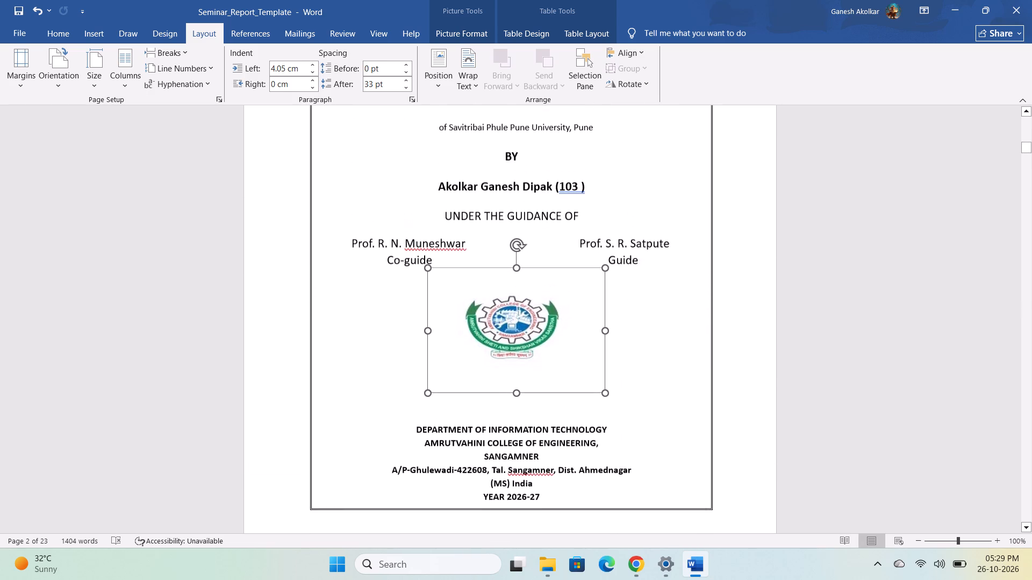
scroll(484, 318, "up", 1)
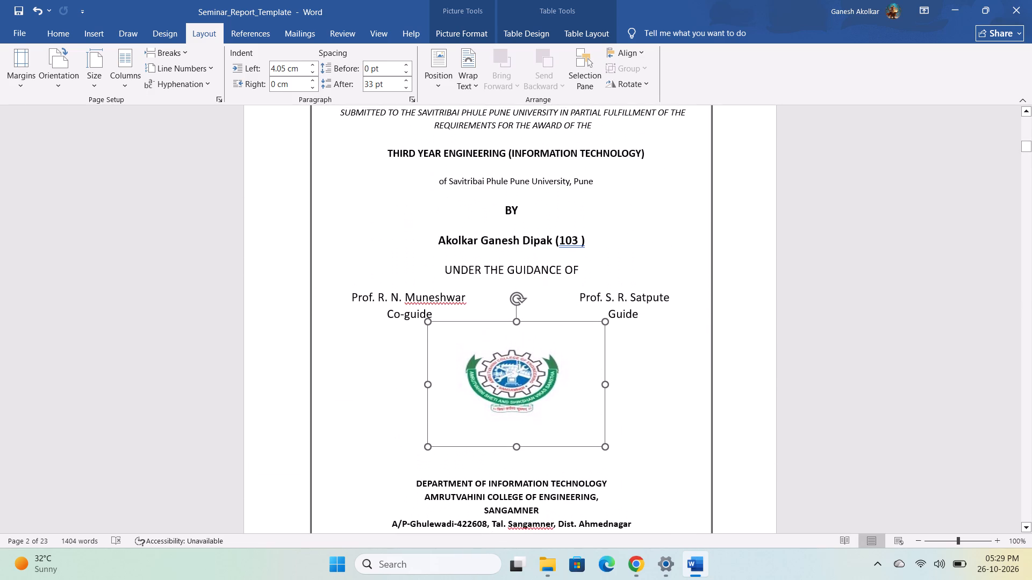
Delete the blank page in front of the title page.
scroll(484, 318, "up", 3)
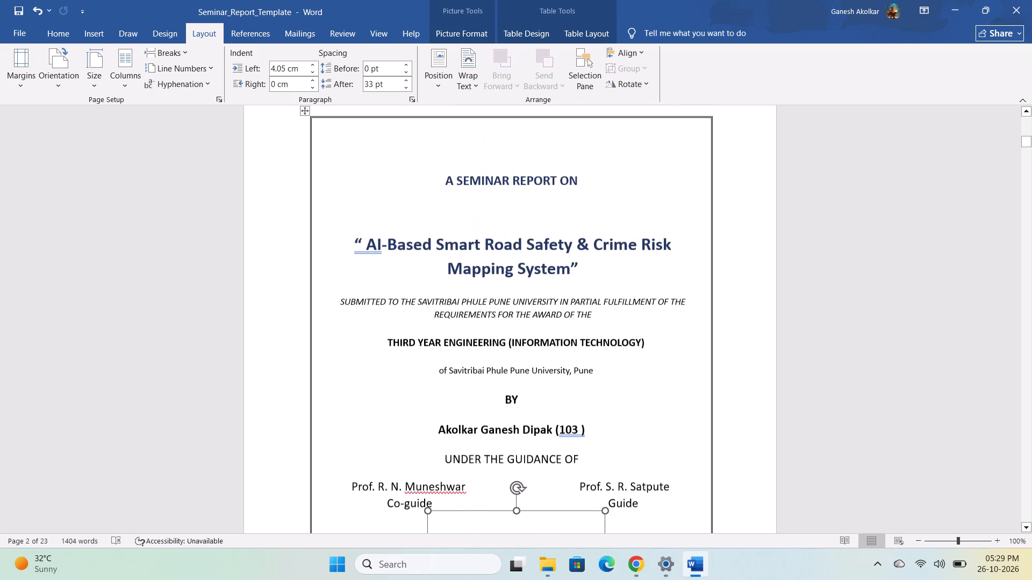
scroll(484, 318, "up", 4)
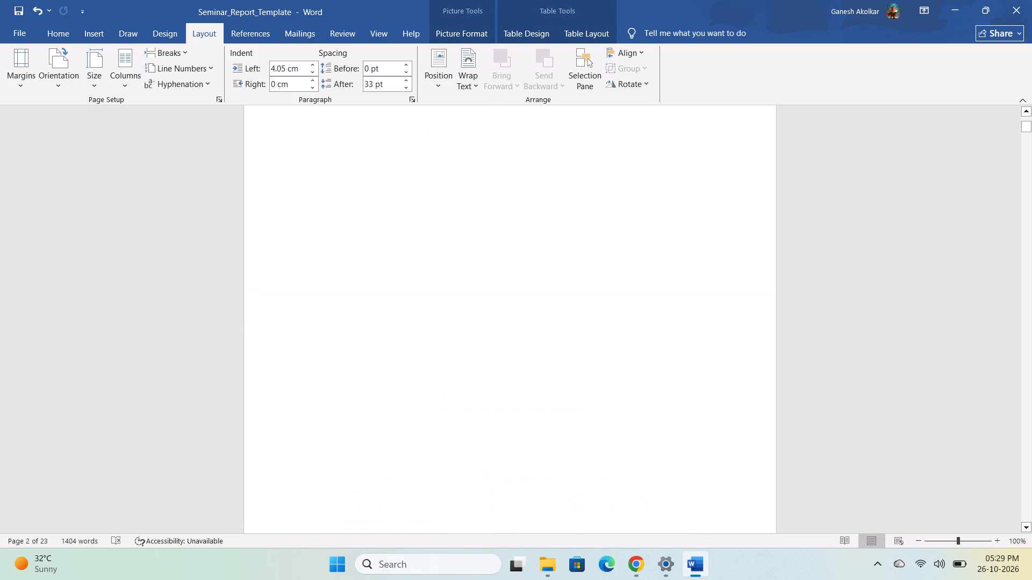
scroll(484, 318, "up", 2)
left_click(376, 192)
left_click_drag(376, 192, 379, 194)
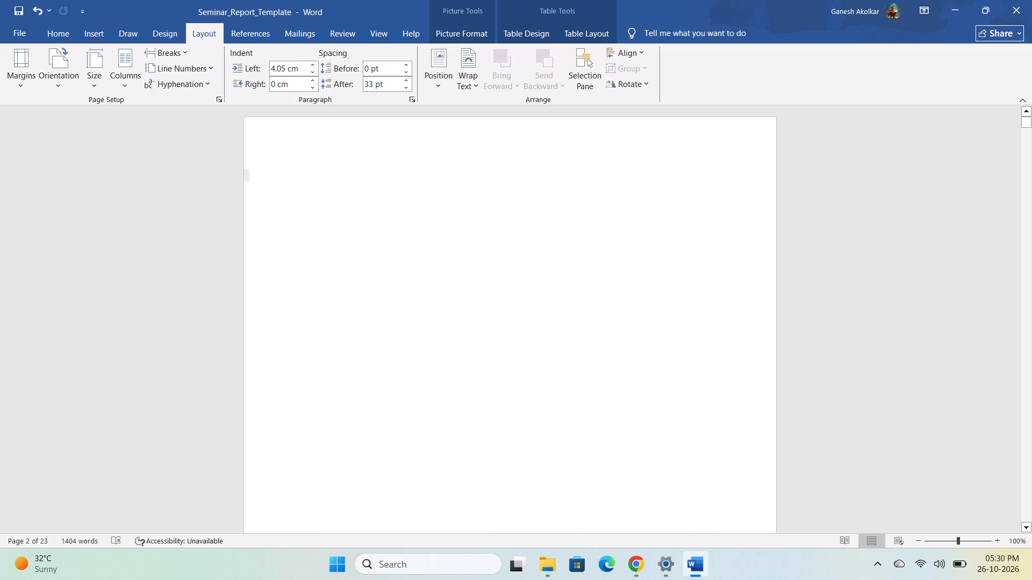
left_click_drag(379, 194, 386, 200)
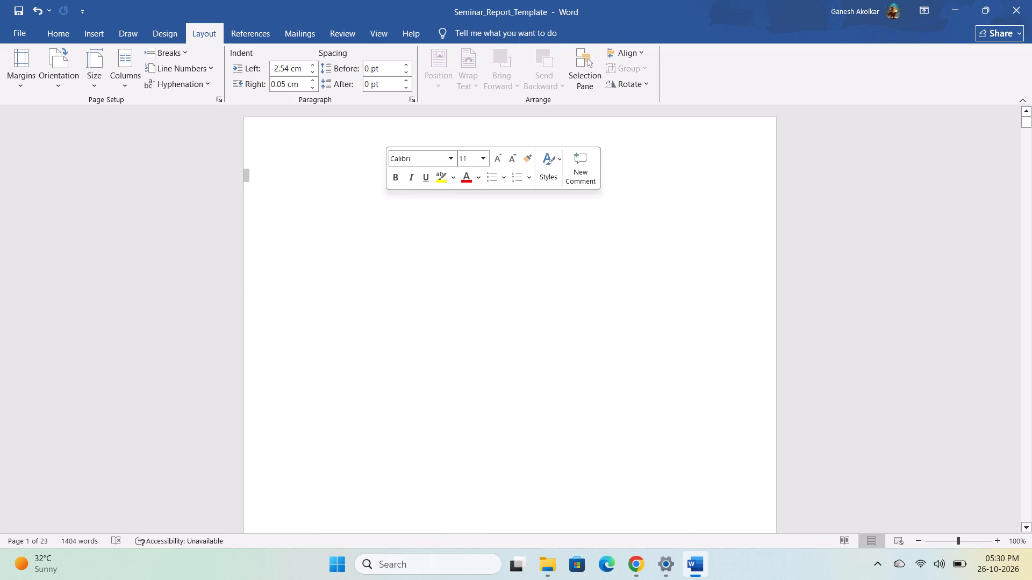
key("Delete")
Review the title page at the start of the document, from the “A SEMINAR REPORT ON” heading to the year line.
scroll(386, 200, "up", 3)
scroll(386, 200, "down", 1)
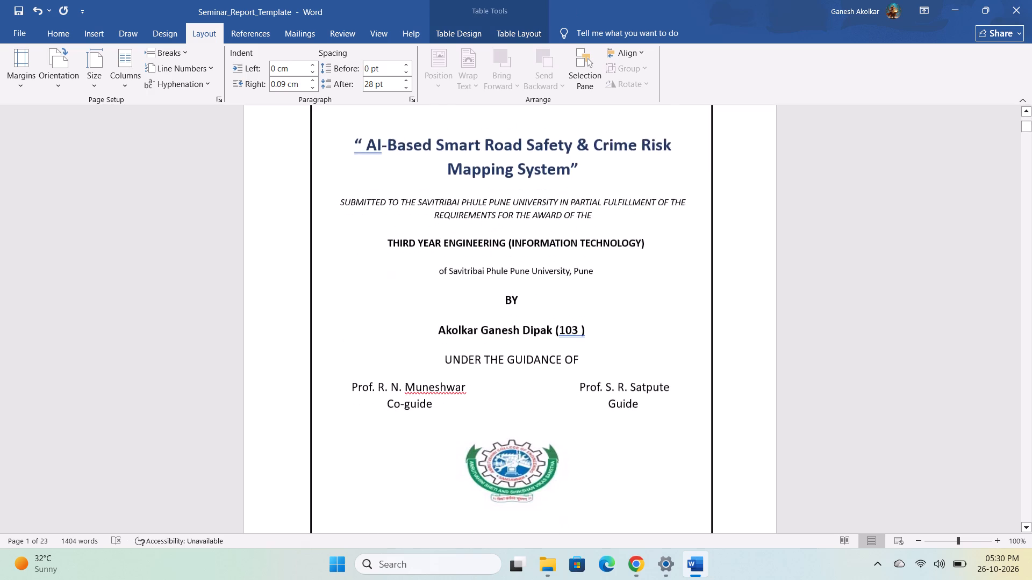
scroll(386, 200, "down", 7)
scroll(386, 200, "up", 4)
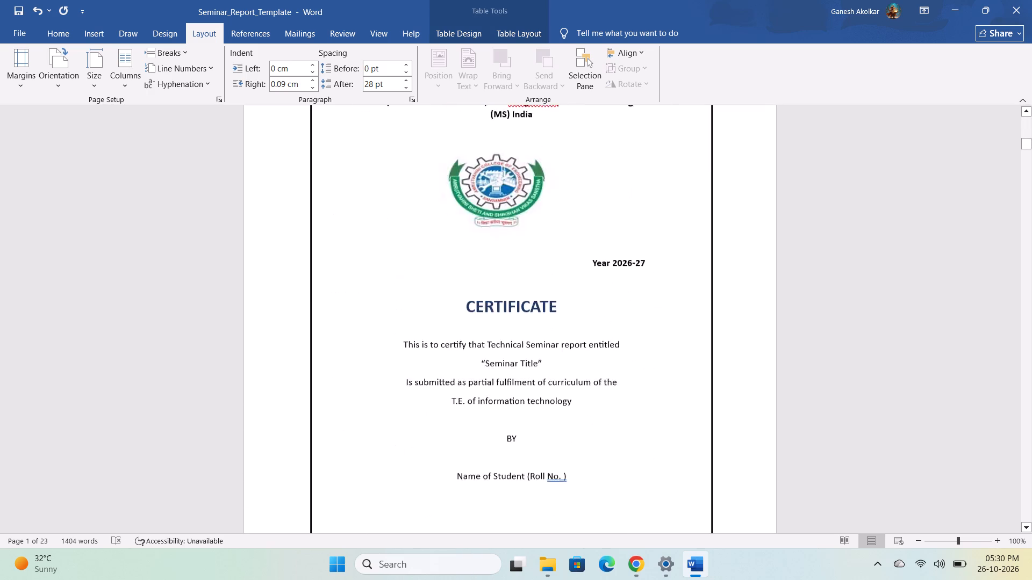
scroll(386, 200, "up", 5)
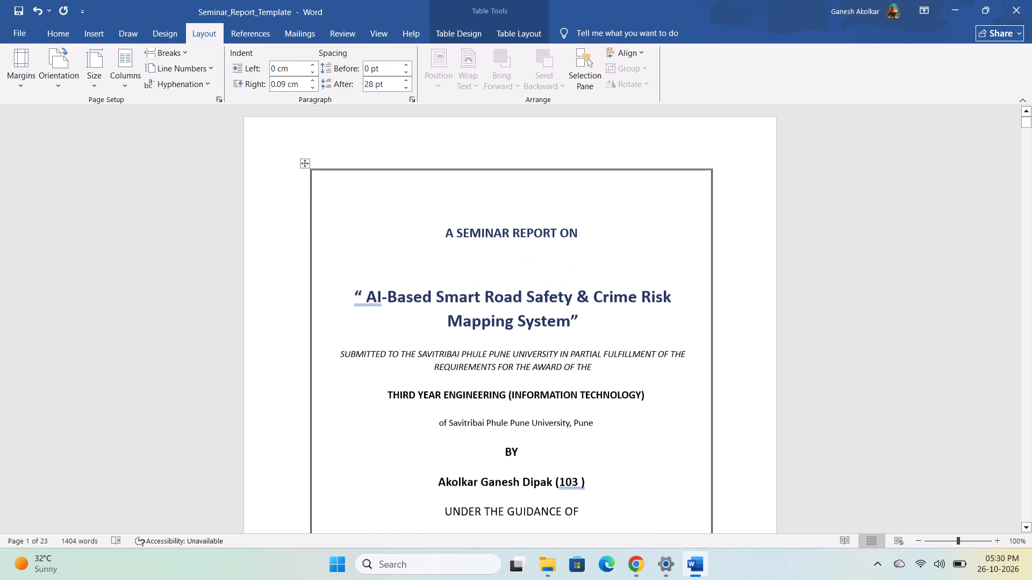
scroll(386, 200, "up", 1)
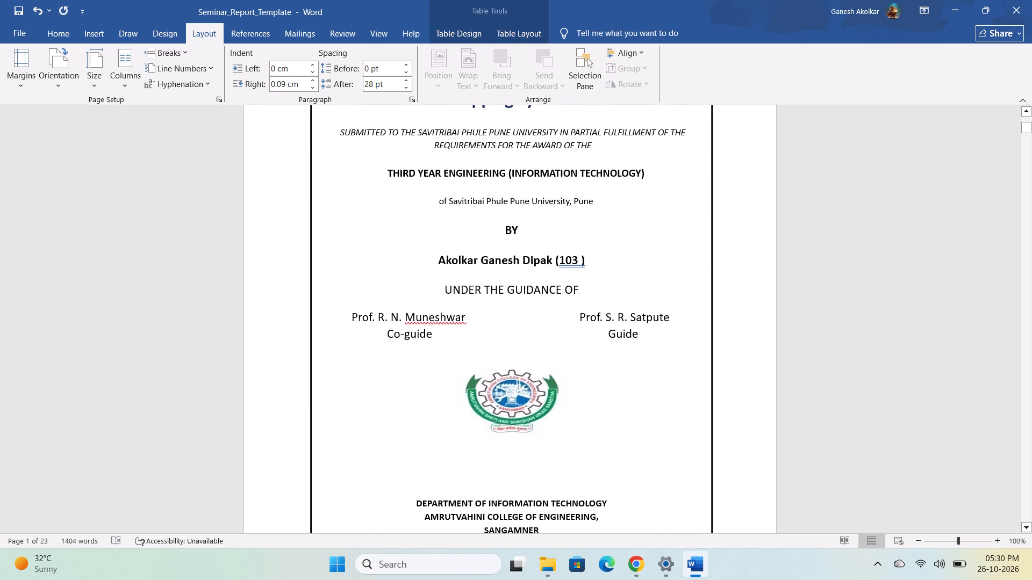
scroll(386, 200, "up", 1)
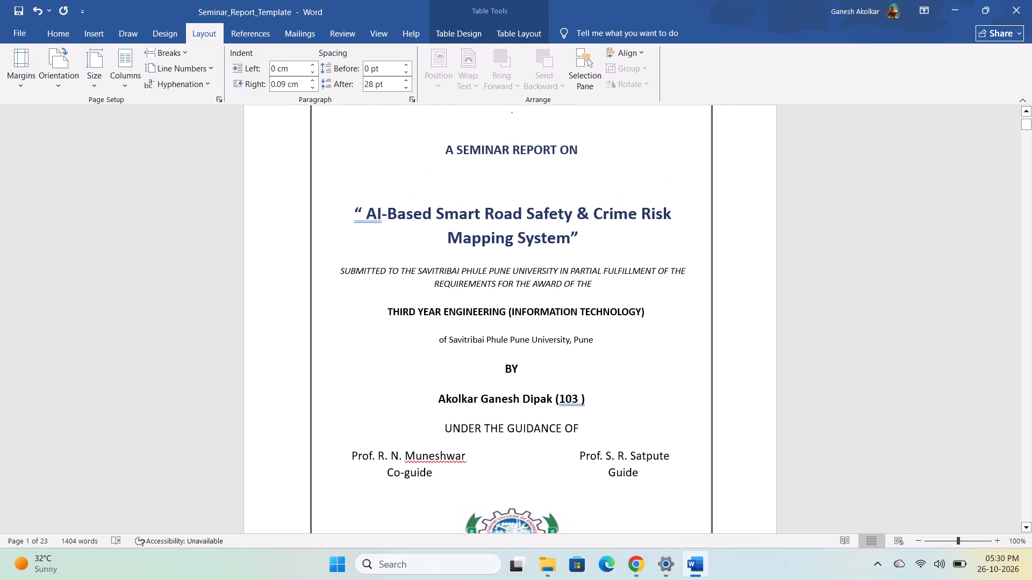
scroll(386, 200, "up", 1)
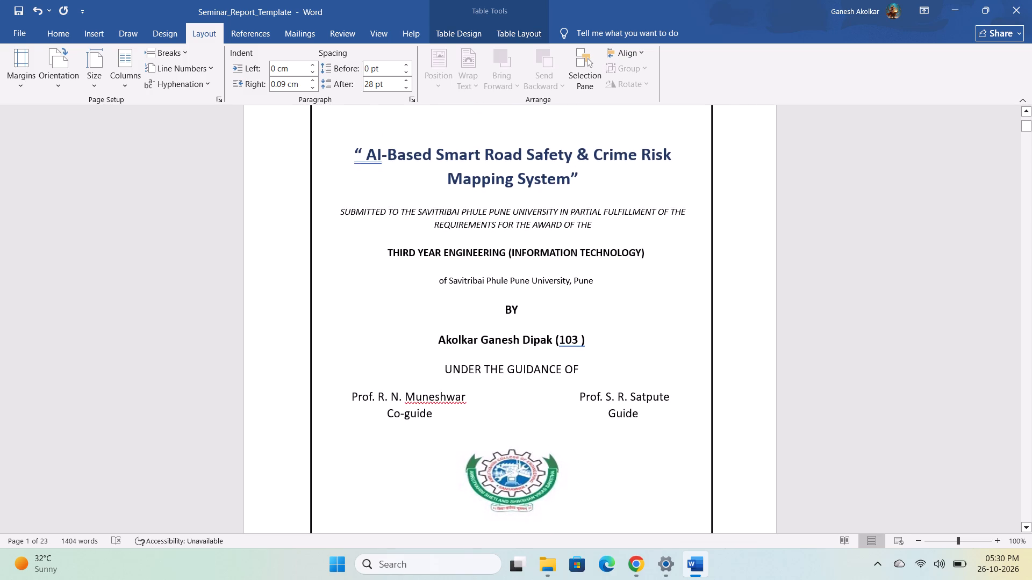
scroll(386, 200, "down", 4)
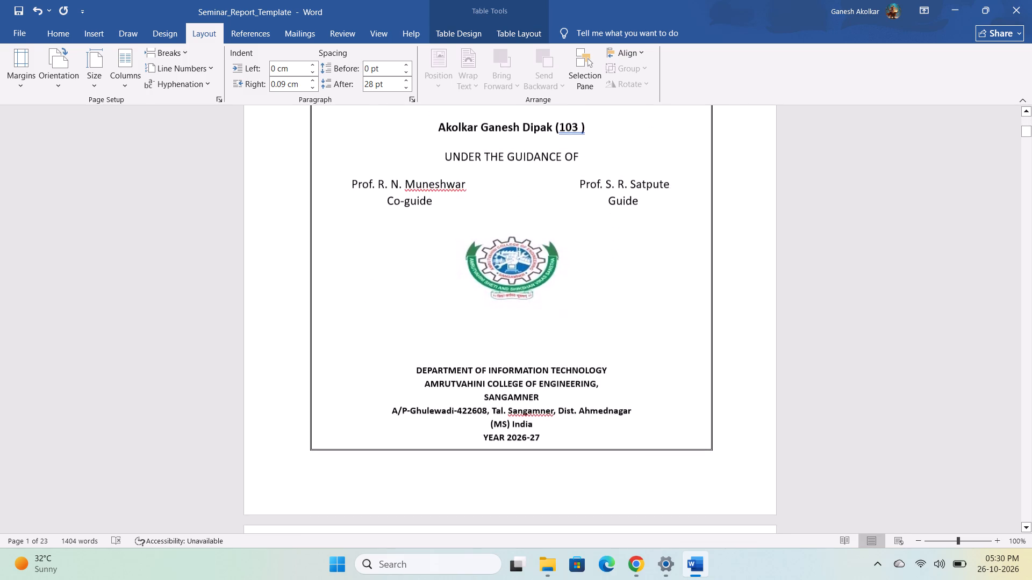
Examine the template's certificate page, from the department header through the title and student placeholders to the signature lines.
scroll(386, 200, "down", 2)
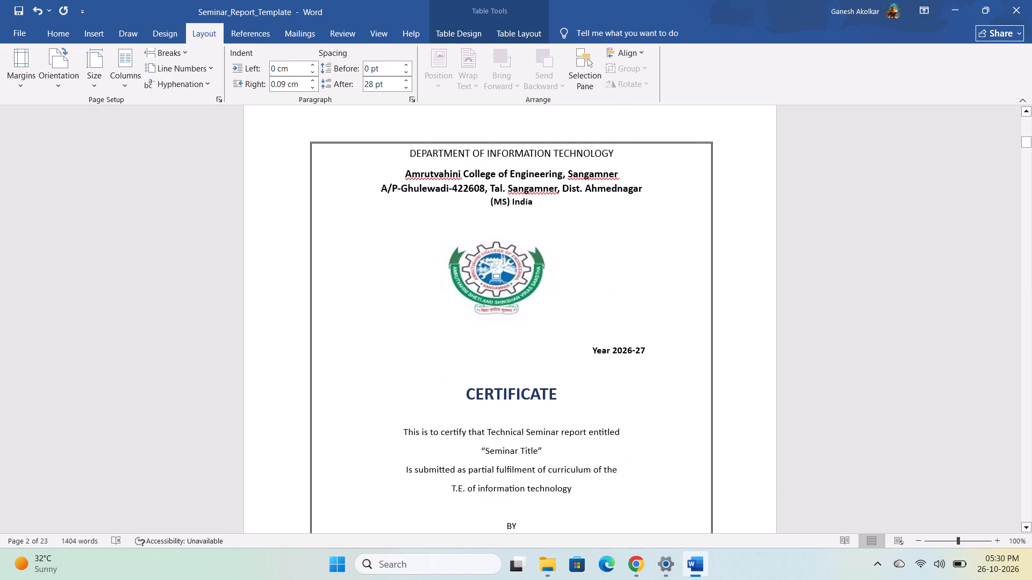
scroll(392, 269, "down", 1)
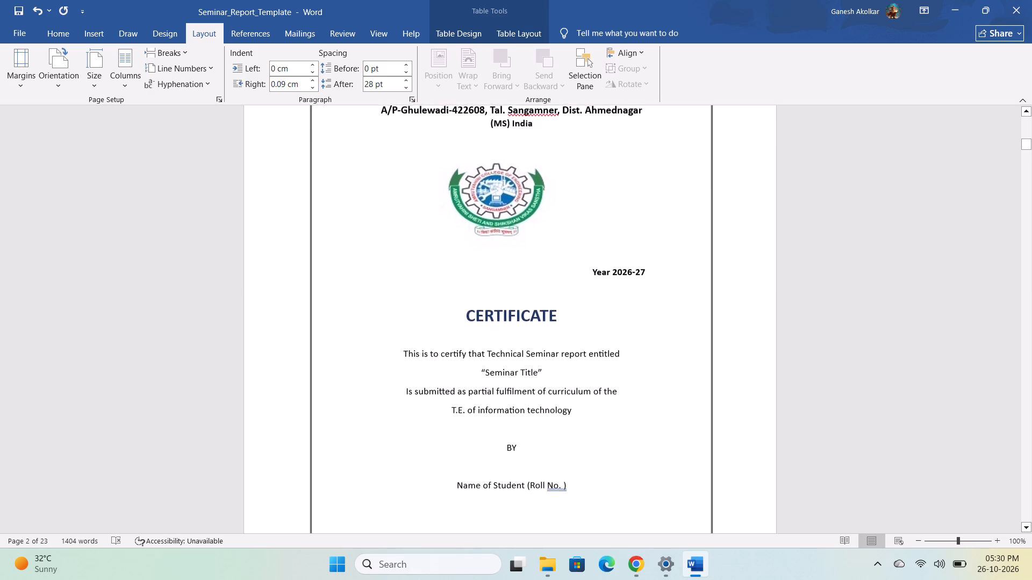
scroll(392, 269, "down", 1)
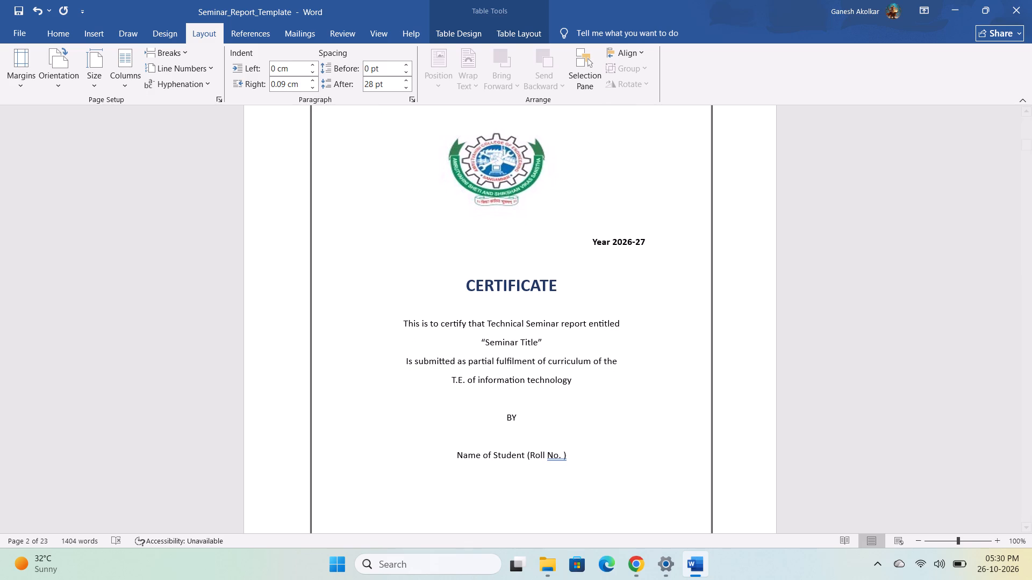
scroll(392, 269, "down", 3)
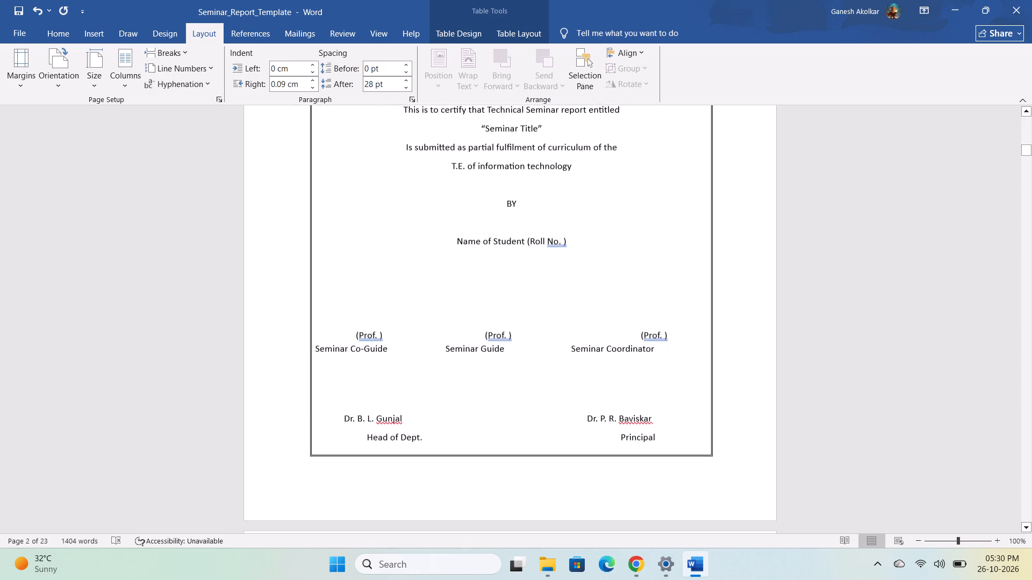
scroll(392, 269, "down", 1)
scroll(392, 269, "up", 2)
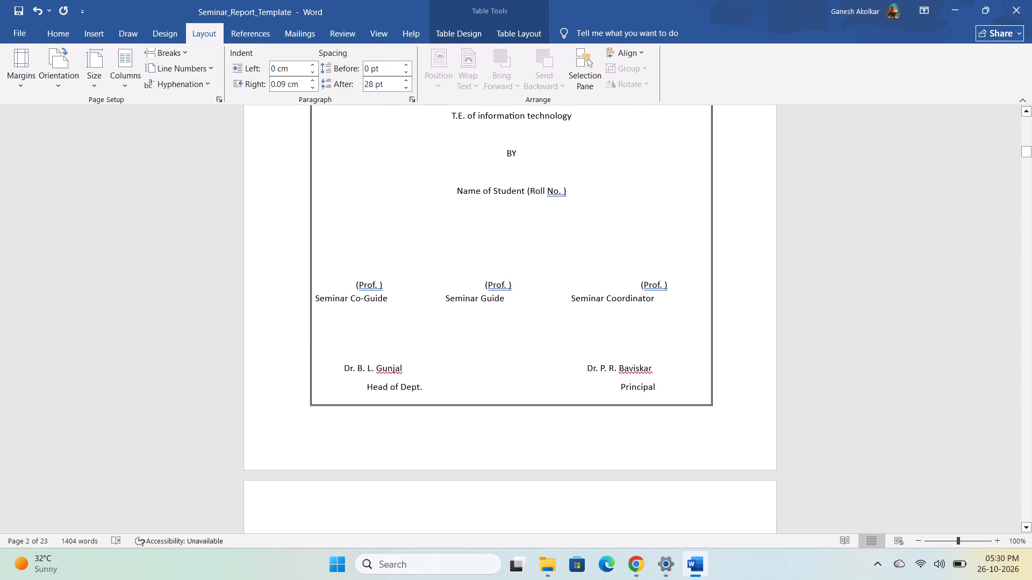
scroll(392, 269, "up", 2)
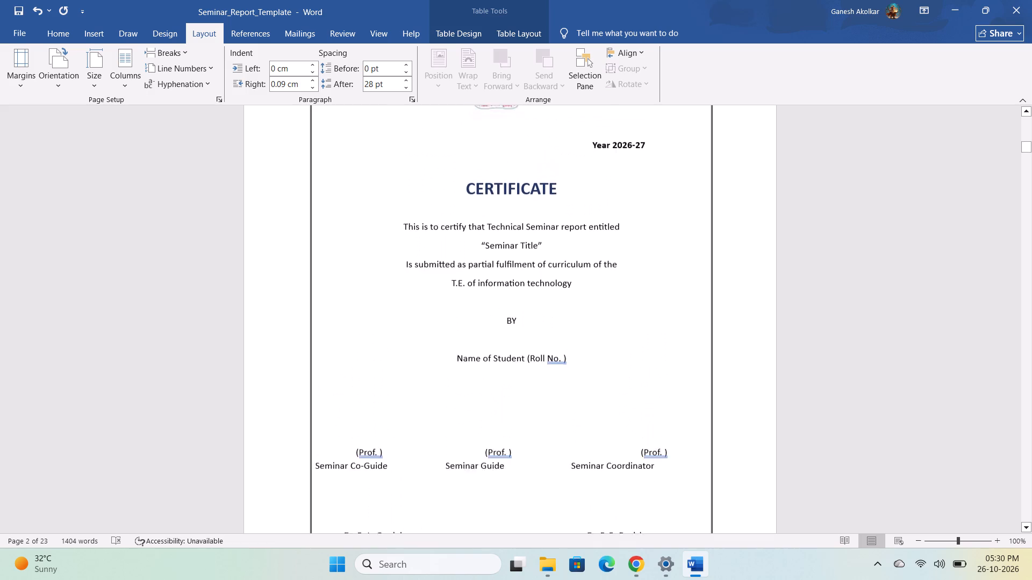
scroll(392, 269, "up", 2)
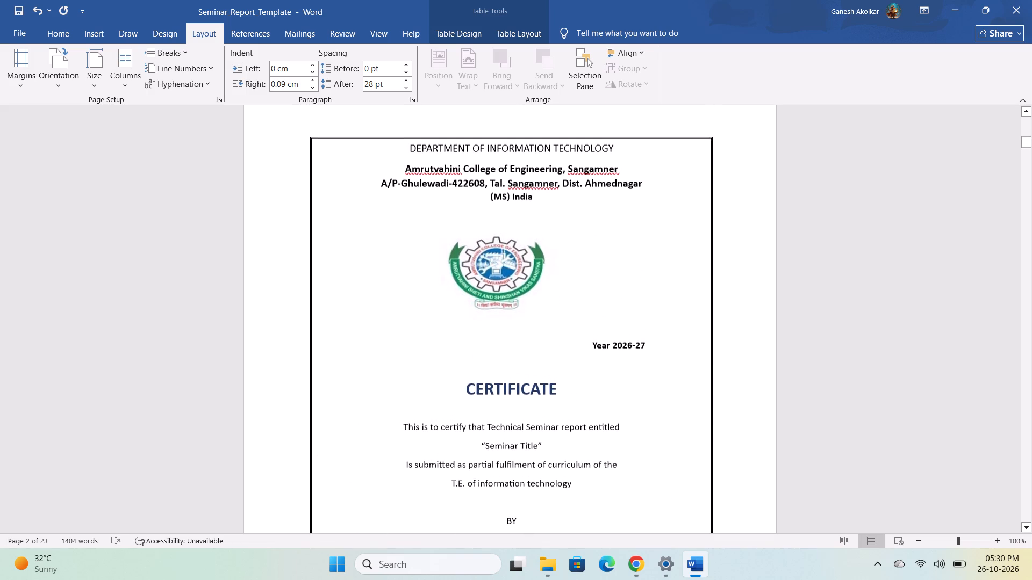
scroll(392, 269, "up", 1)
scroll(392, 269, "down", 1)
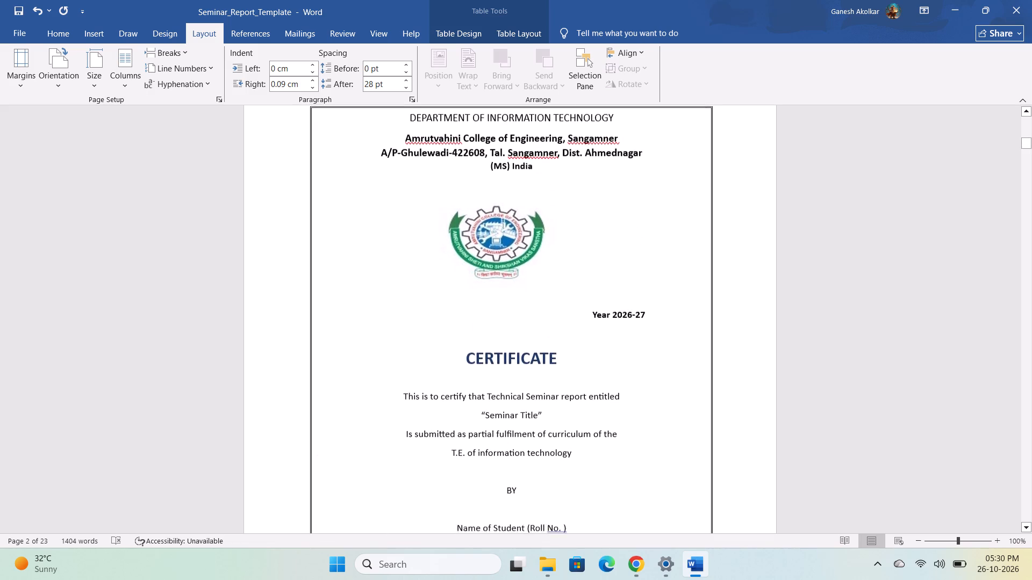
scroll(392, 269, "down", 2)
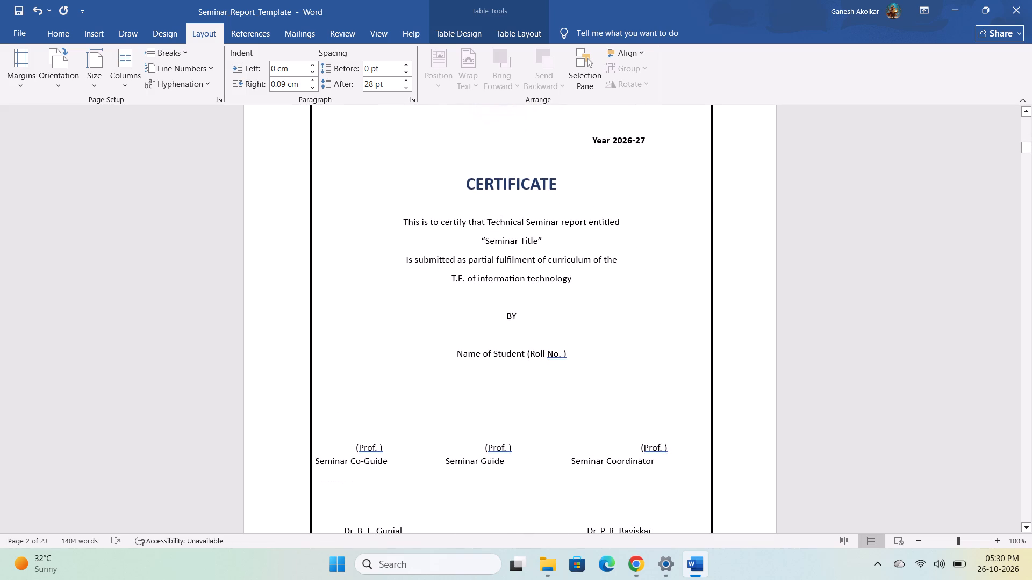
Switch to the 1443__1_ PDF in Chrome and examine its certificate page from the department header to the student name line.
key("alt+Tab")
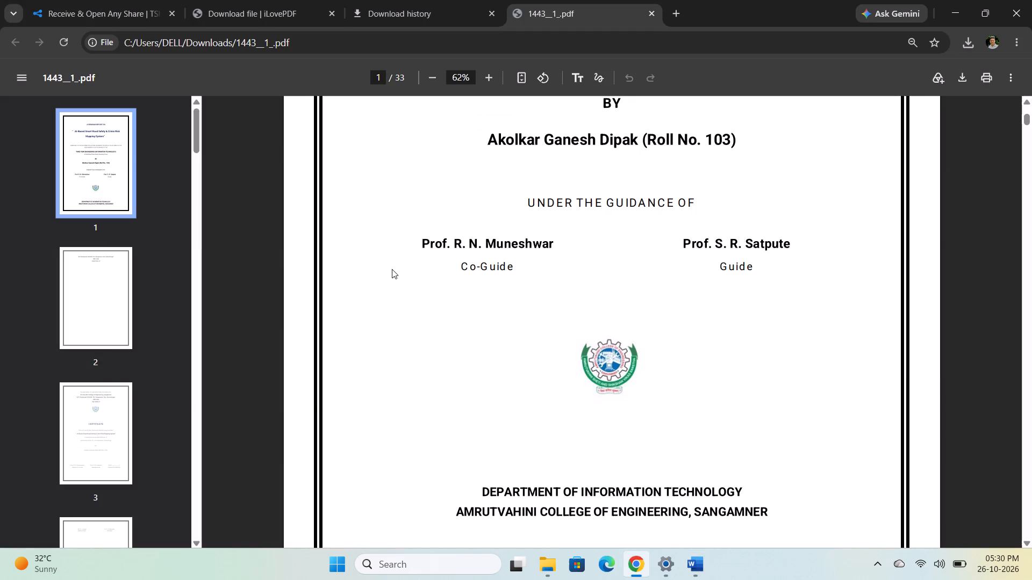
scroll(392, 269, "down", 5)
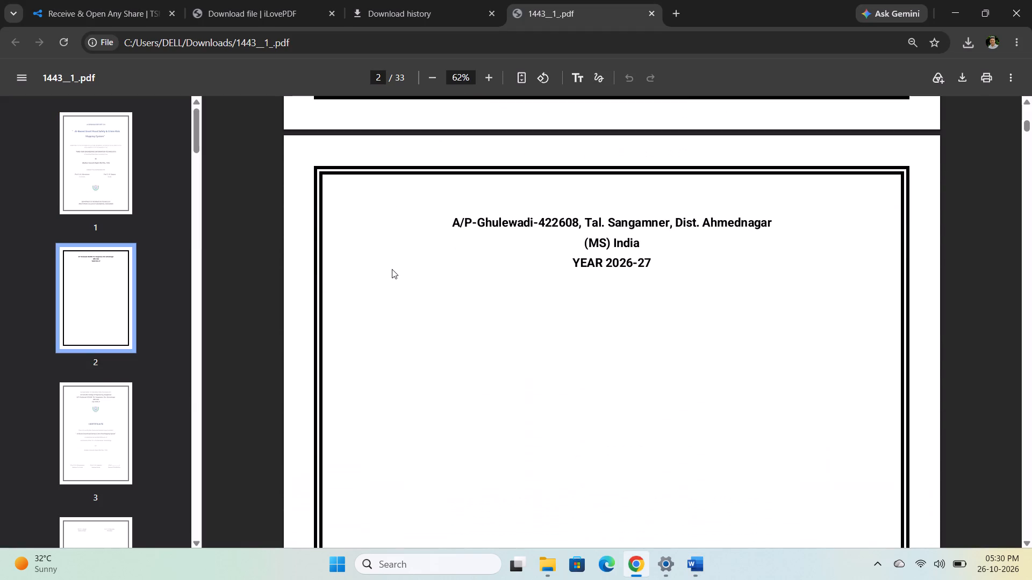
scroll(392, 269, "down", 8)
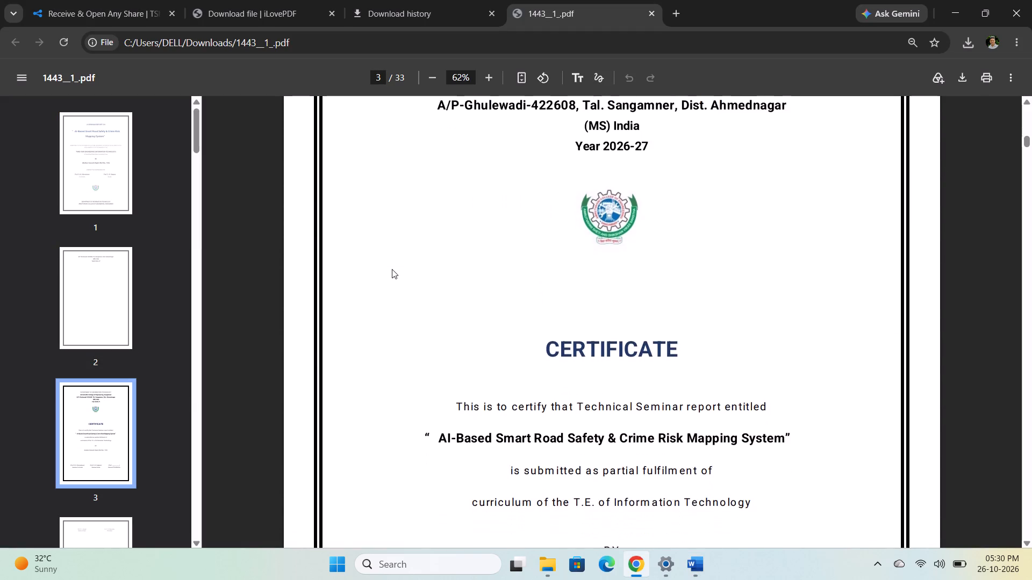
scroll(392, 269, "up", 3)
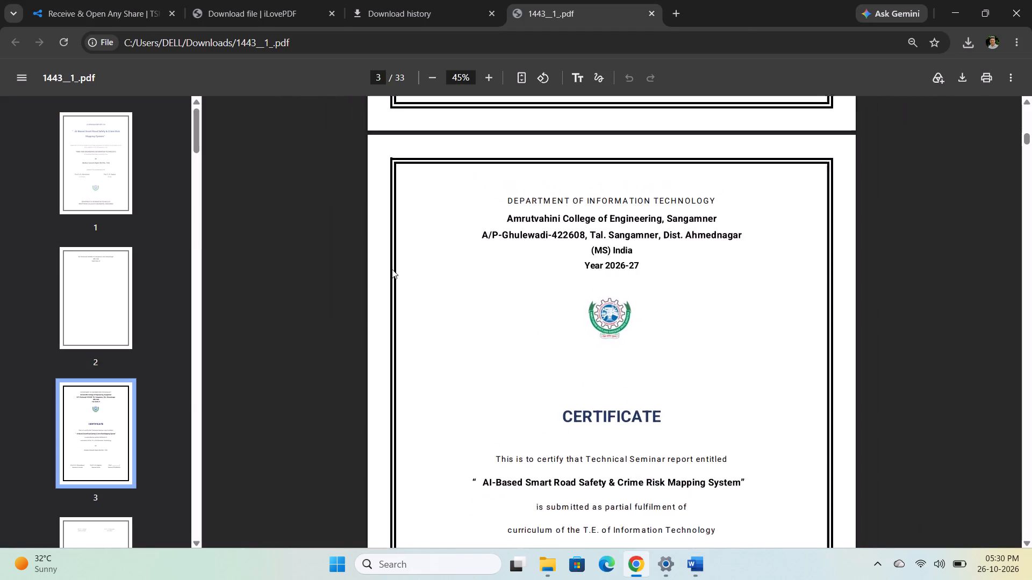
scroll(392, 269, "down", 2)
scroll(392, 269, "up", 1)
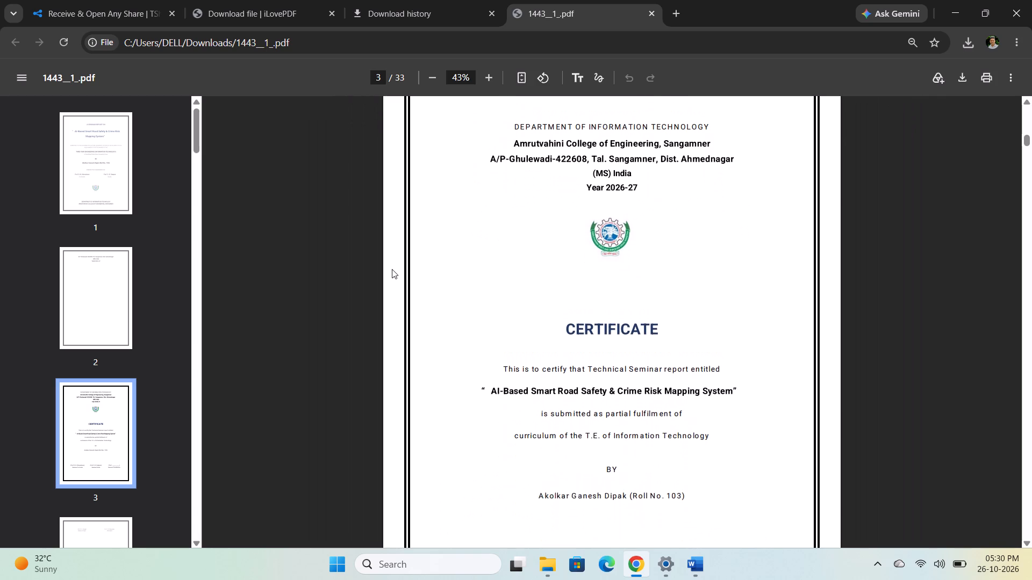
scroll(392, 269, "up", 1)
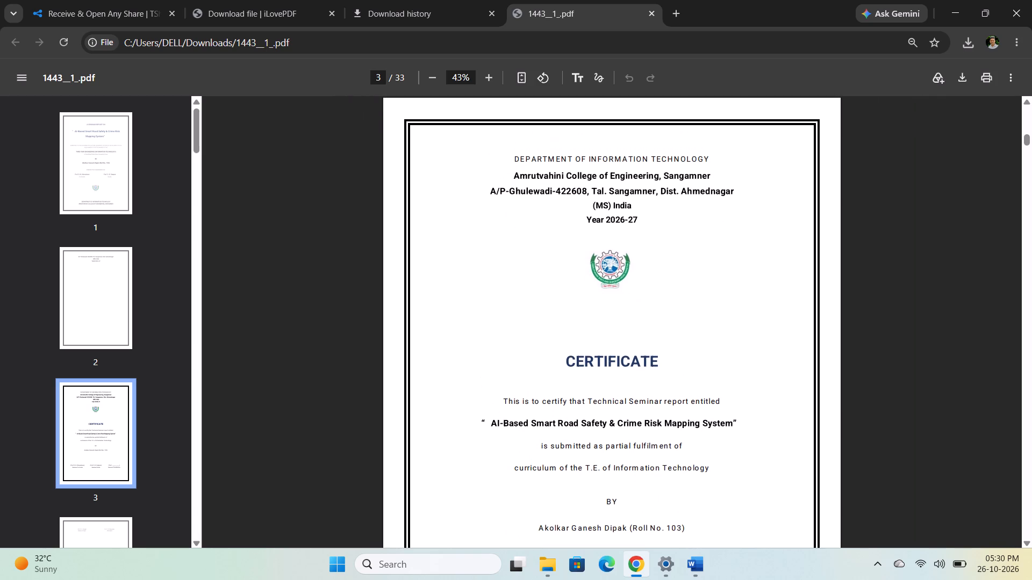
Replace the “Seminar Title” placeholder on the Word certificate with “AI-Based Smart Road Safety & Crime Risk Mapping System” copied from the PDF, keeping one closing quotation mark.
left_click_drag(490, 422, 711, 419)
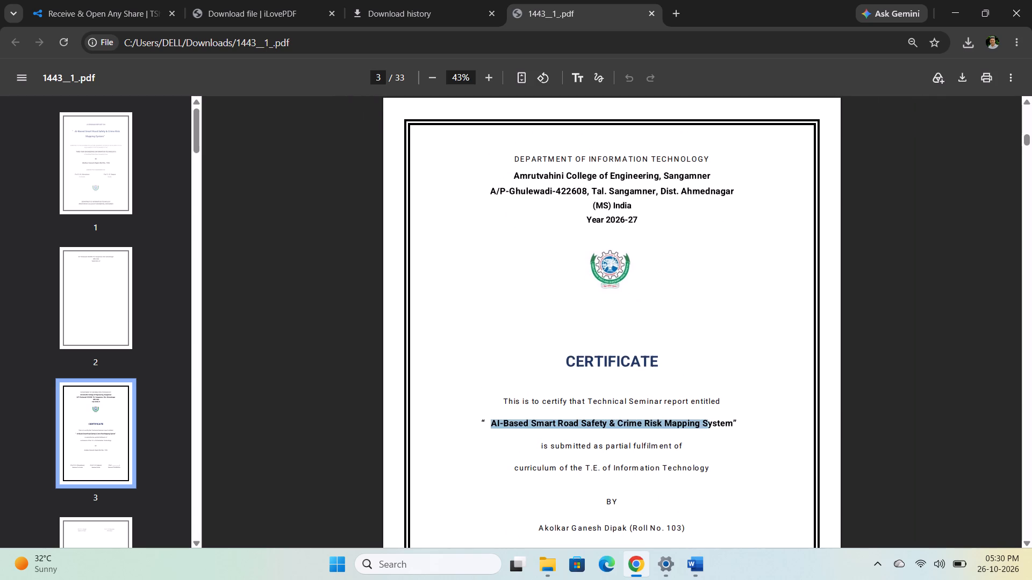
left_click_drag(711, 419, 755, 421)
key("ctrl+c")
key("alt+Tab")
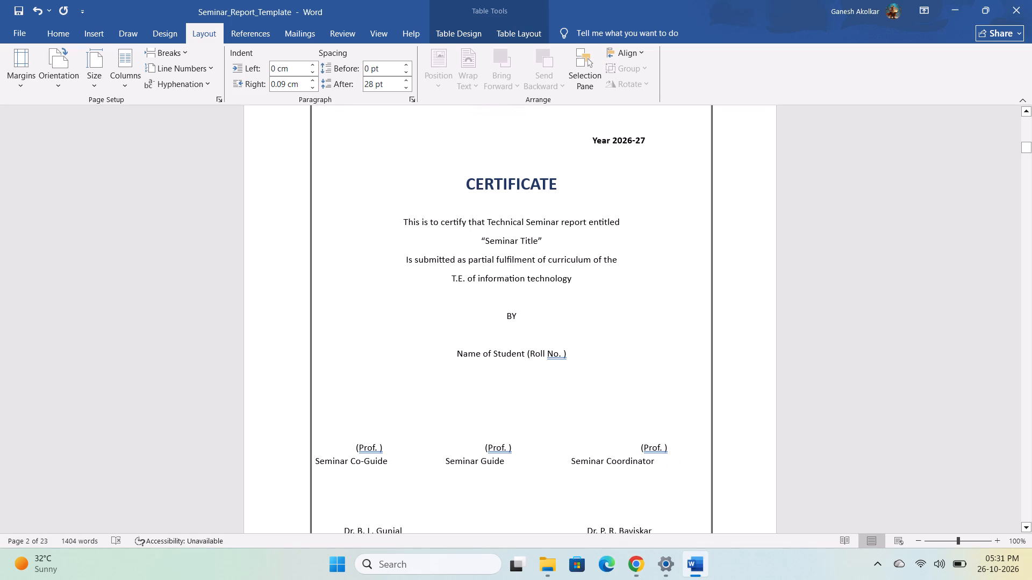
scroll(587, 373, "up", 1)
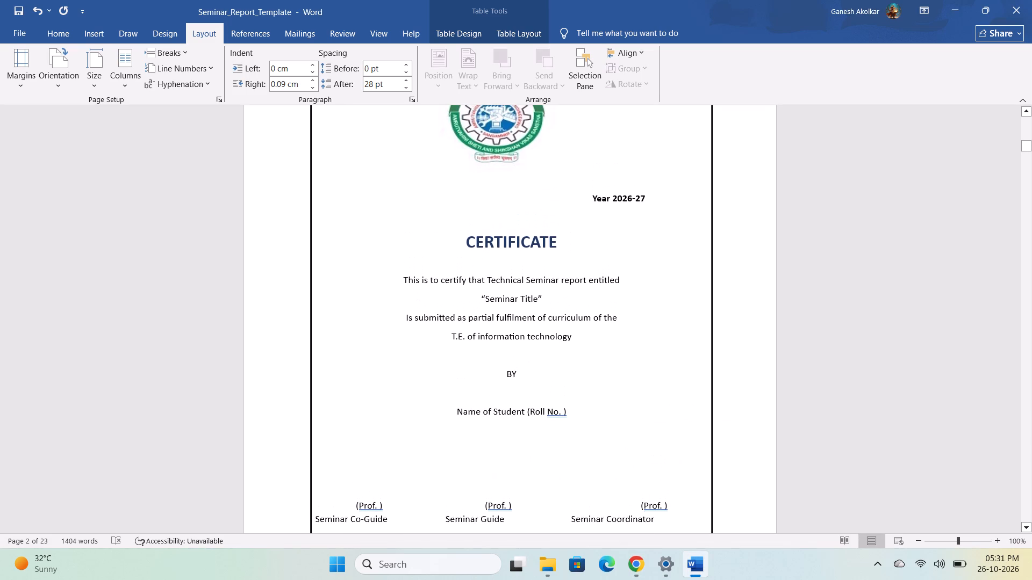
left_click_drag(487, 297, 532, 302)
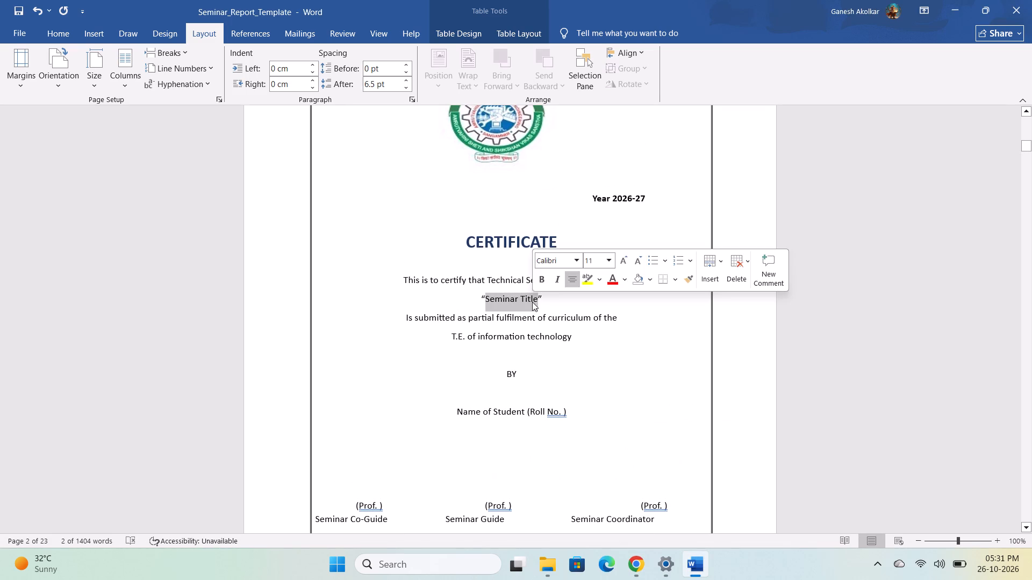
key("ctrl+v")
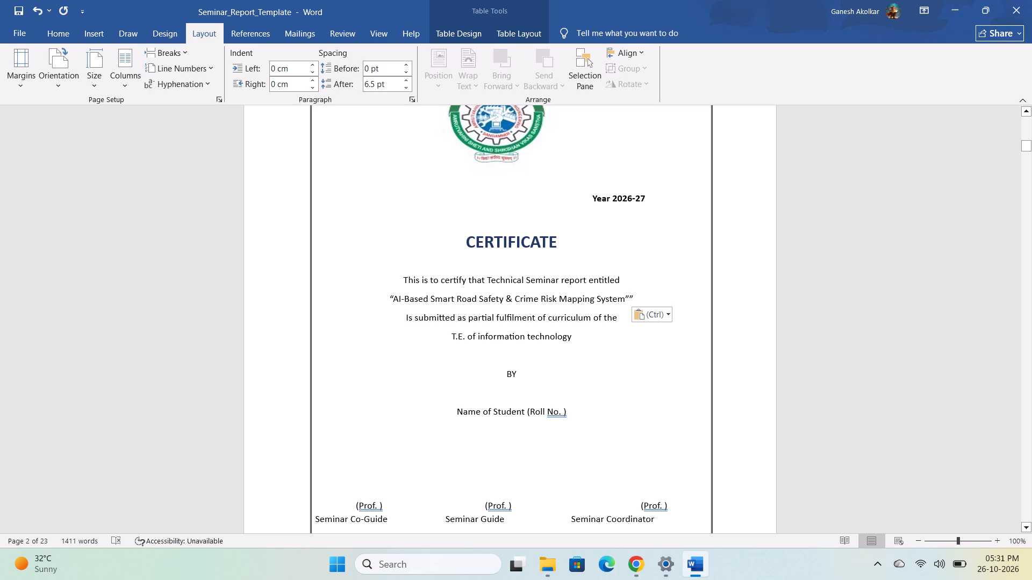
key("BackSpace")
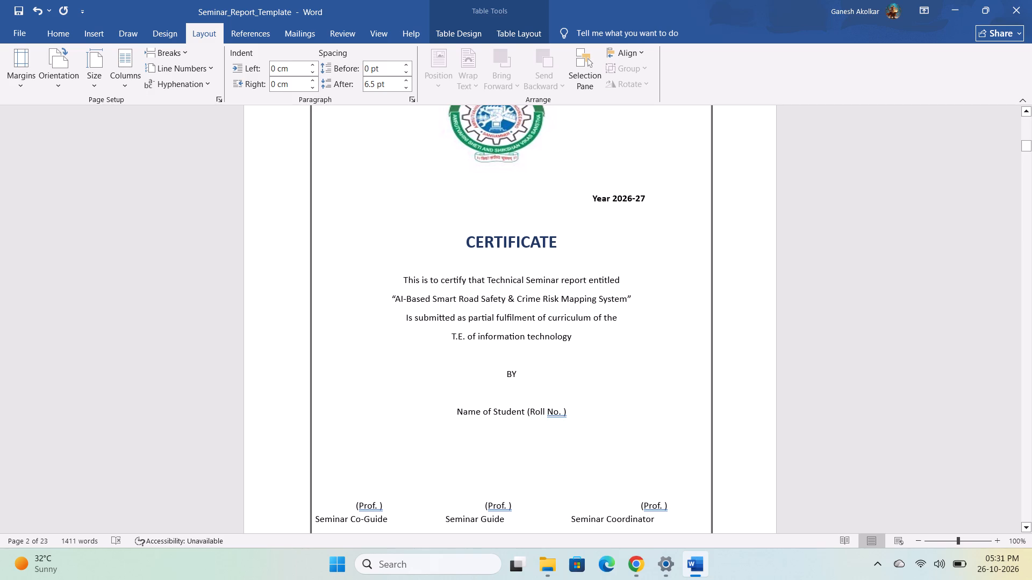
Compare the title with the PDF certificate and make the whole quoted seminar title line bold in the Word certificate.
key("alt+Tab")
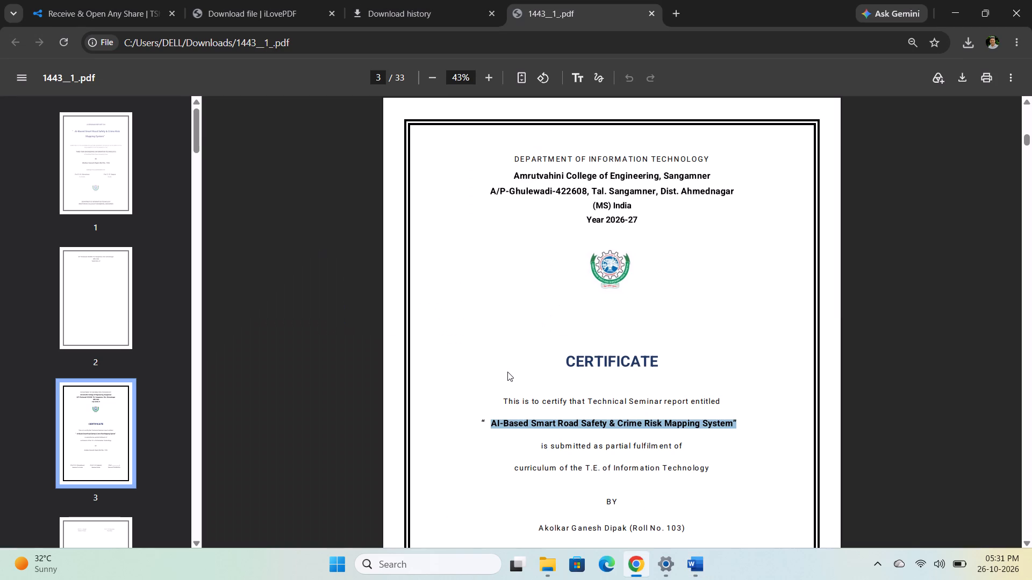
key("alt+Tab")
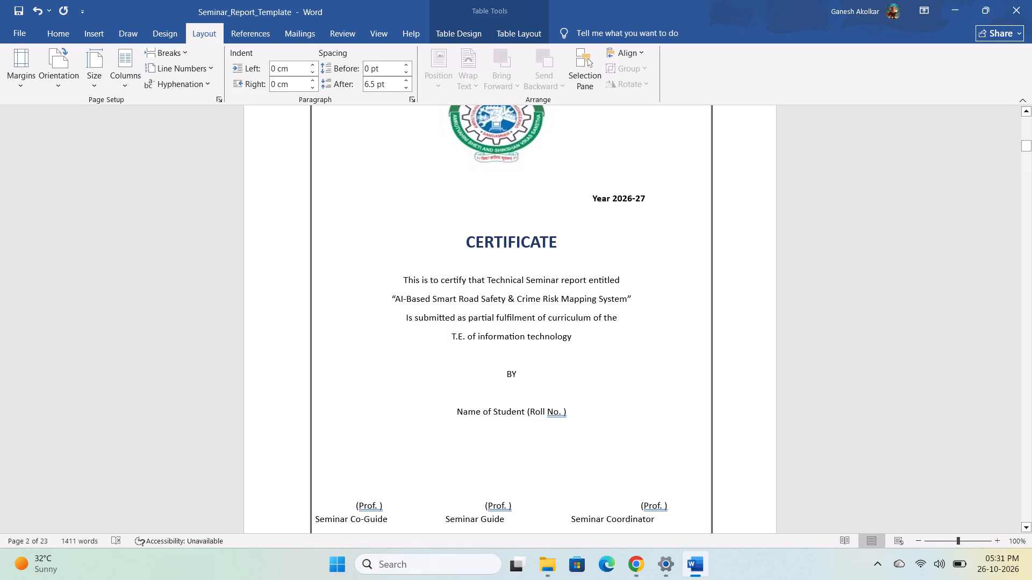
left_click_drag(397, 296, 639, 296)
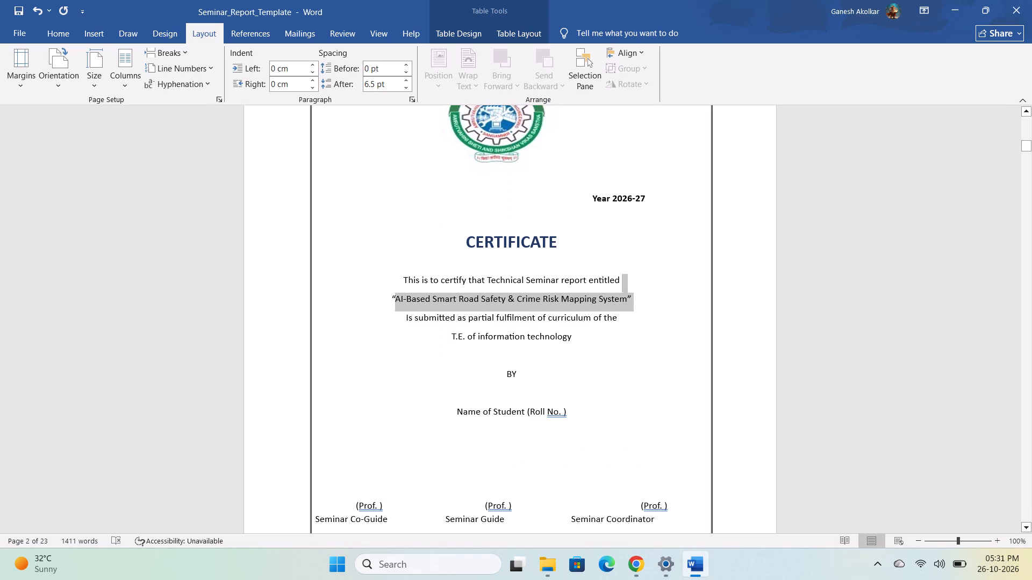
left_click_drag(639, 296, 639, 301)
left_click(639, 301)
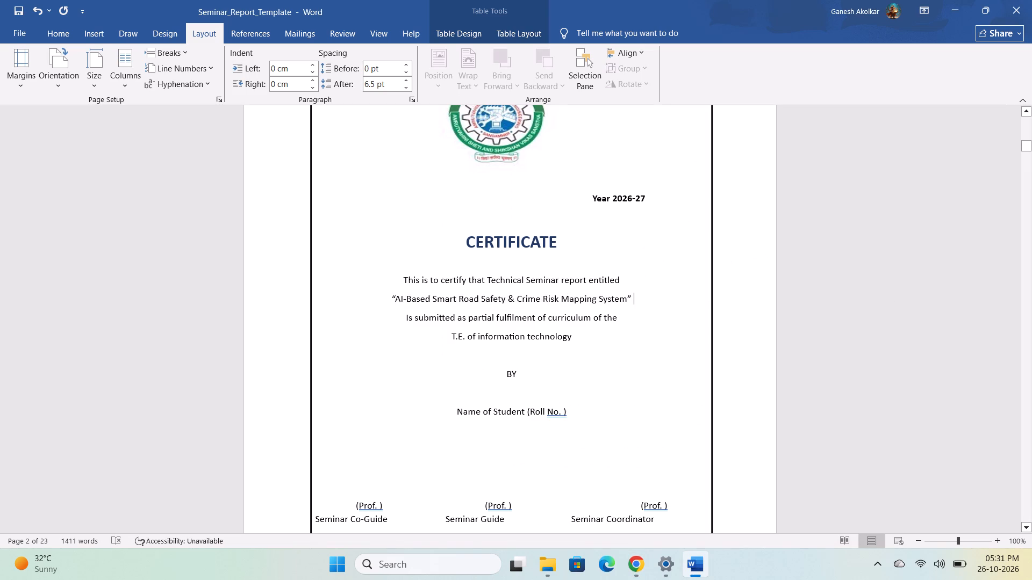
key("shift+Left")
key("shift+Left")
key("shift+Left")
key("shift+Left")
key("shift+Left")
key("shift+Left")
key("shift+Left")
key("shift+Left")
key("shift+Left")
key("shift+Left")
key("shift+Left")
key("shift+Left")
key("shift+Left")
key("shift+Left")
key("shift+Left")
key("shift+Left")
key("shift+Left")
key("shift+Left")
key("shift+Left")
key("shift+Left")
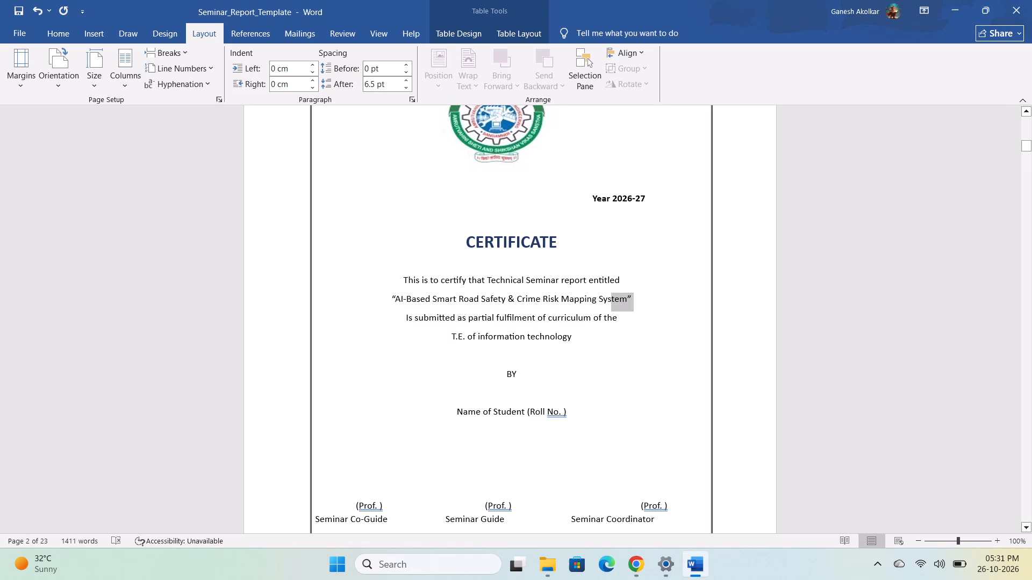
key("shift+Left")
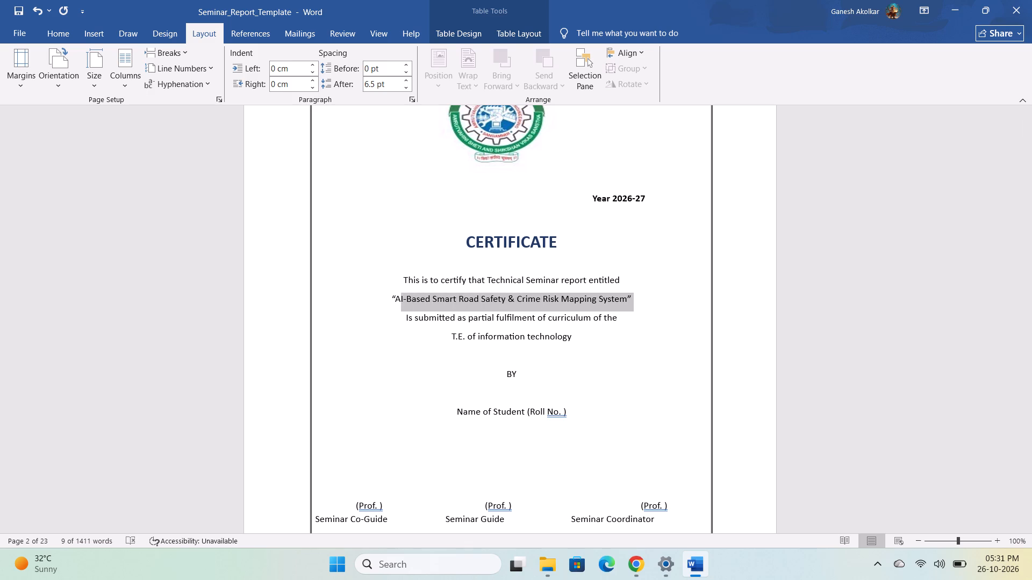
key("shift+Left")
key("shift+Left")
left_click(55, 35)
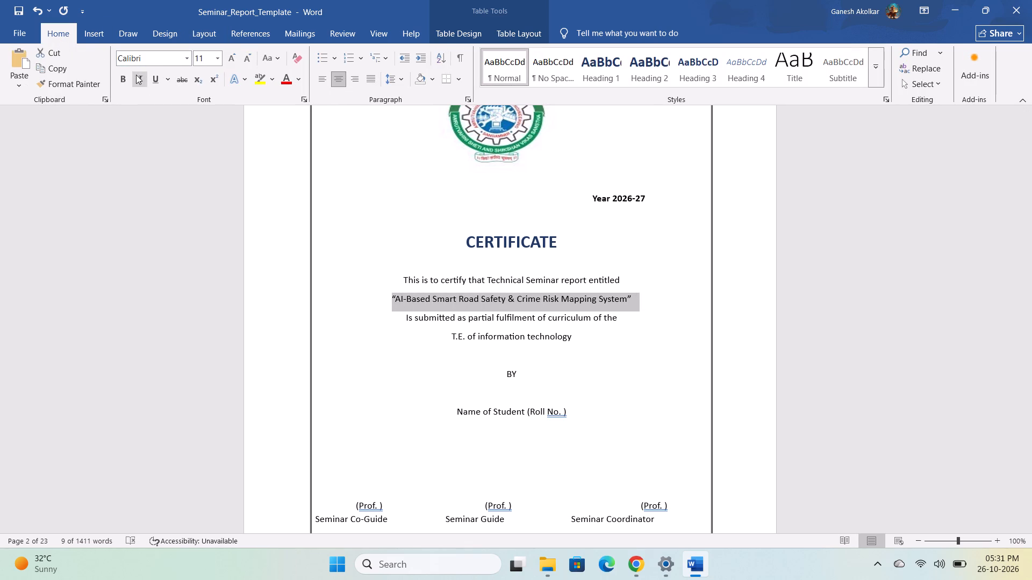
left_click(126, 82)
left_click(126, 82)
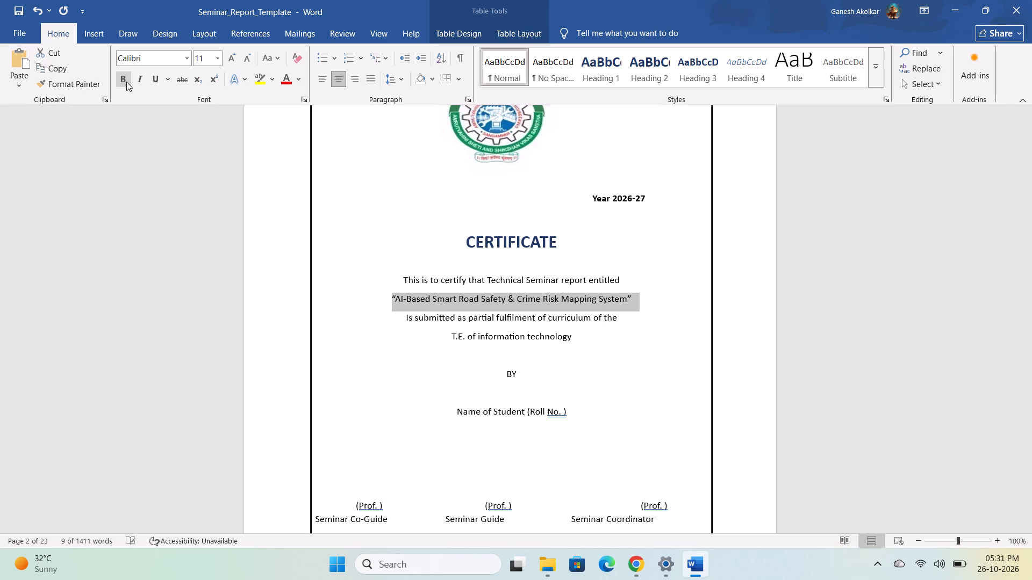
left_click(126, 82)
left_click(199, 224)
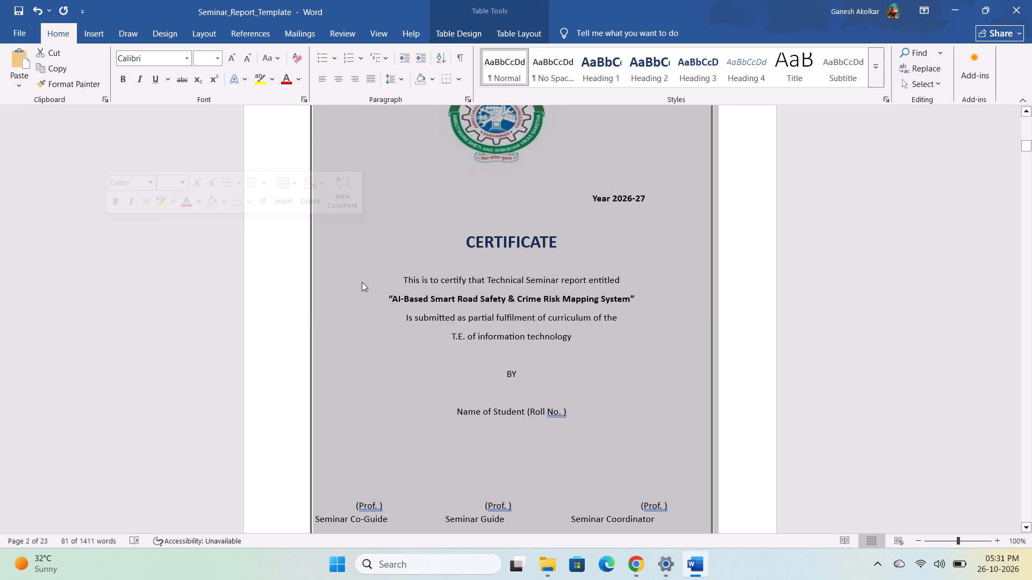
left_click(441, 309)
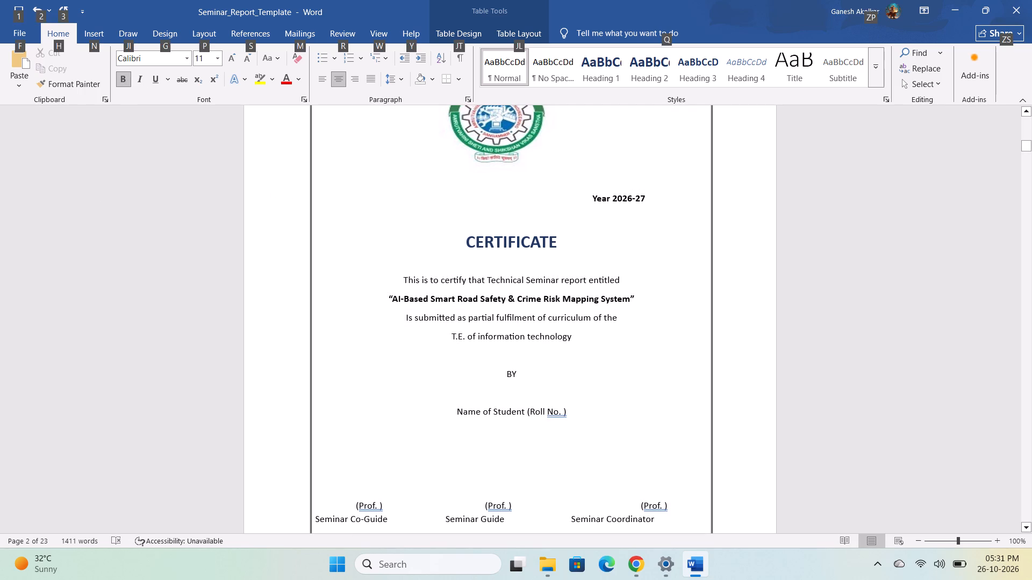
Replace the “Name of Student” placeholder below BY on the certificate with the student's full name, surname first.
scroll(522, 415, "down", 1)
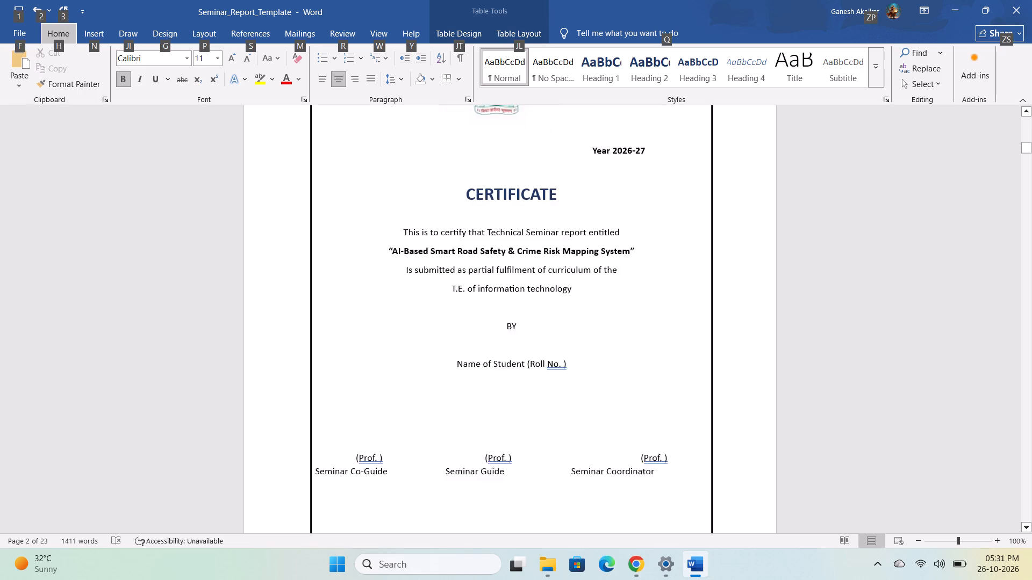
scroll(522, 415, "down", 1)
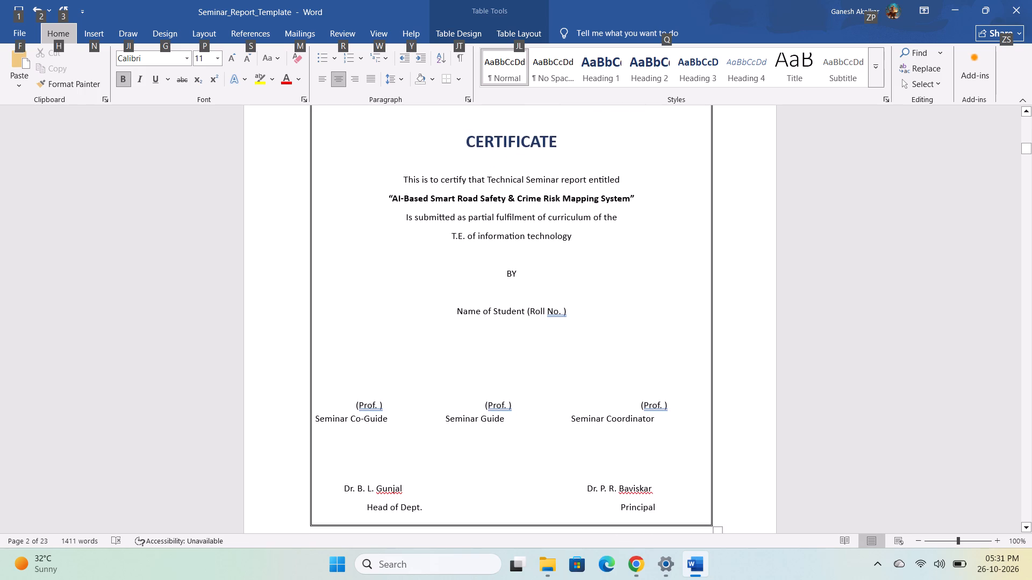
left_click(522, 314)
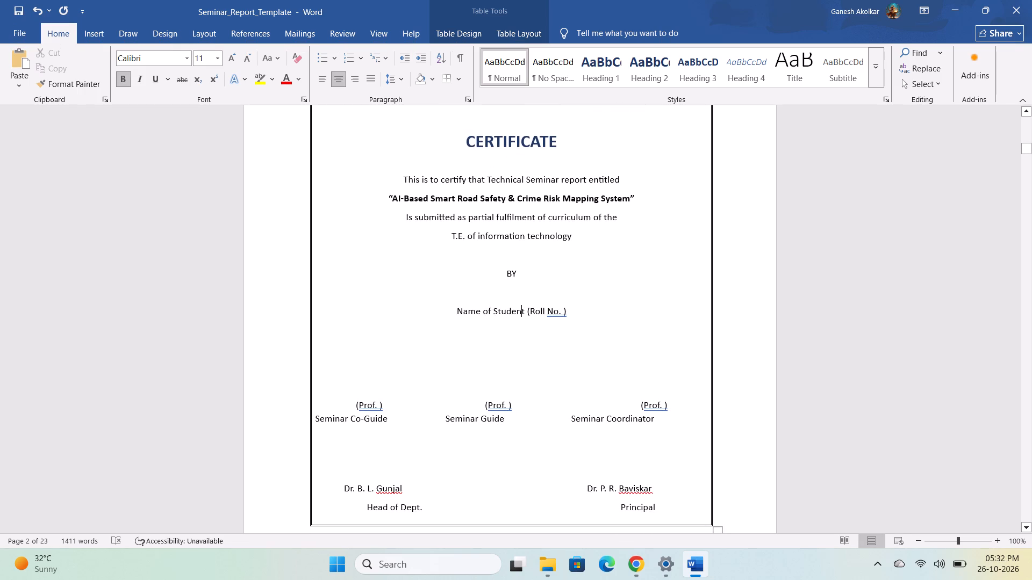
key("Right")
key("BackSpace")
key("BackSpace")
key("BackSpace")
key("BackSpace")
key("BackSpace")
key("BackSpace")
key("BackSpace")
key("BackSpace")
key("BackSpace")
key("BackSpace")
key("BackSpace")
key("BackSpace")
key("BackSpace")
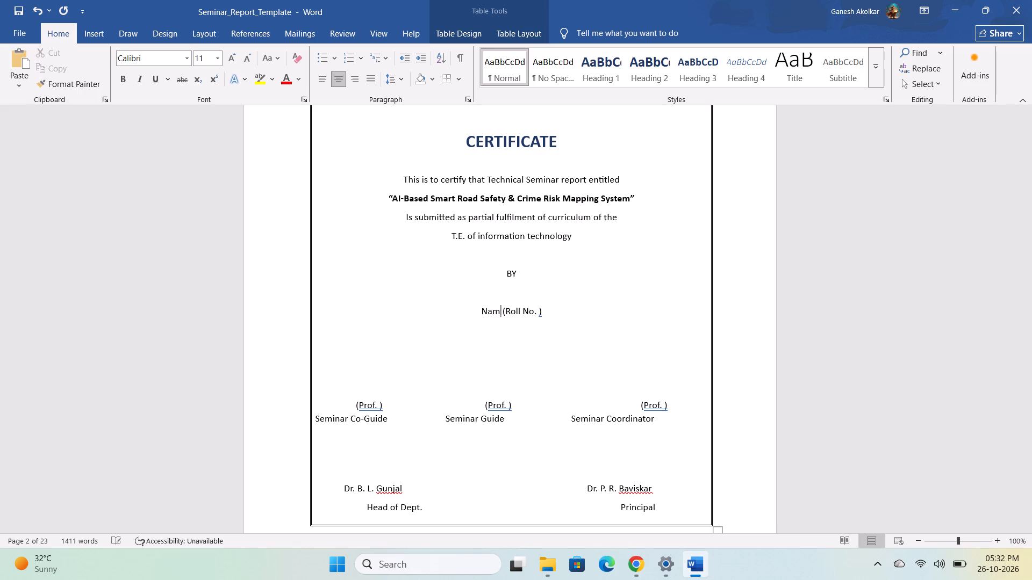
key("BackSpace")
key("BackSpace")
key("BackSpace")
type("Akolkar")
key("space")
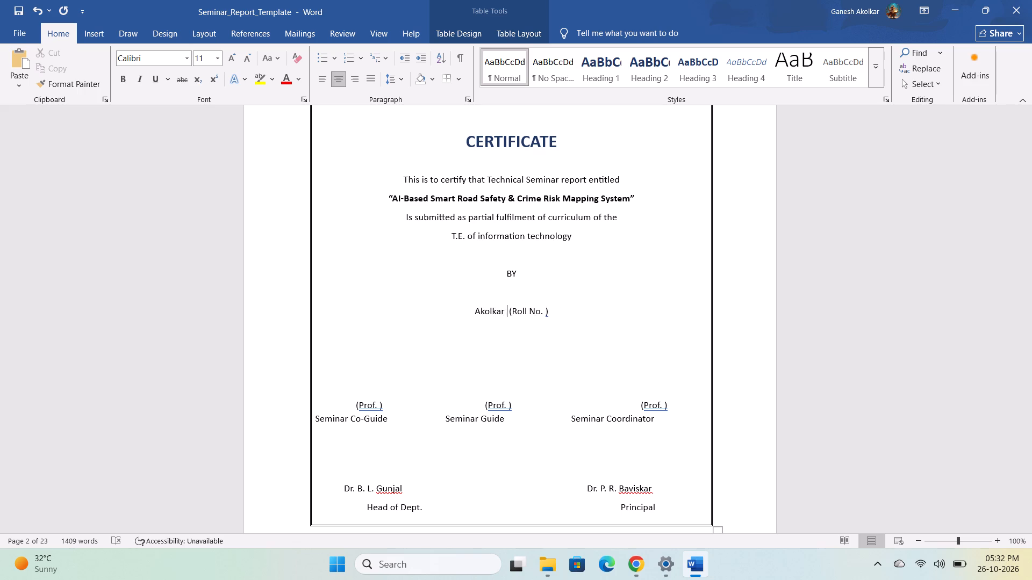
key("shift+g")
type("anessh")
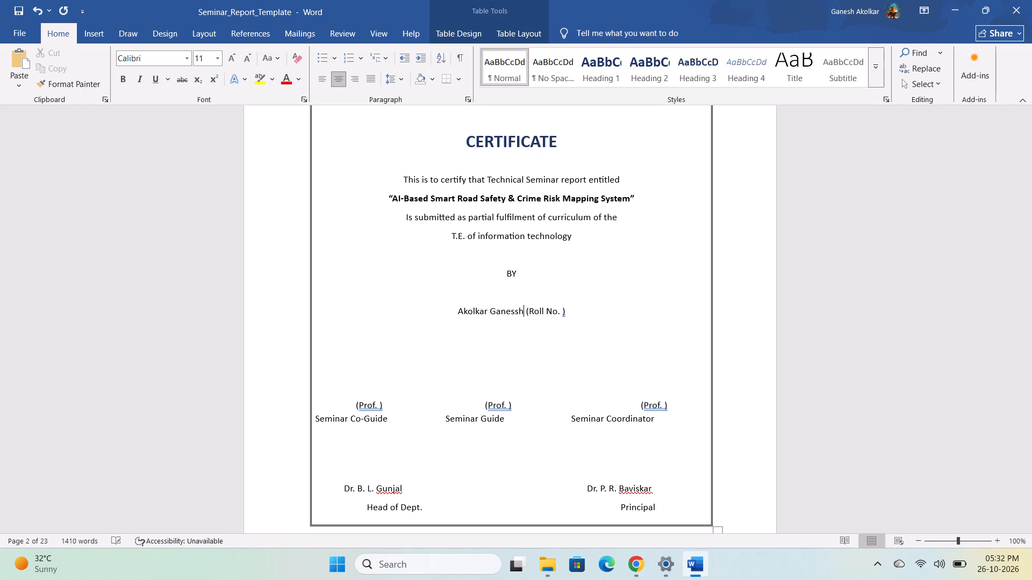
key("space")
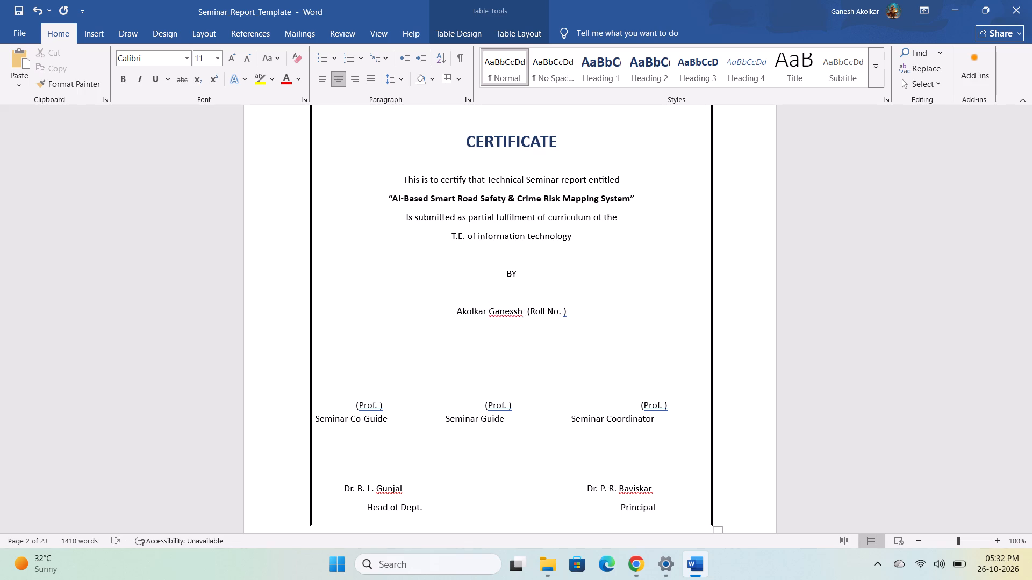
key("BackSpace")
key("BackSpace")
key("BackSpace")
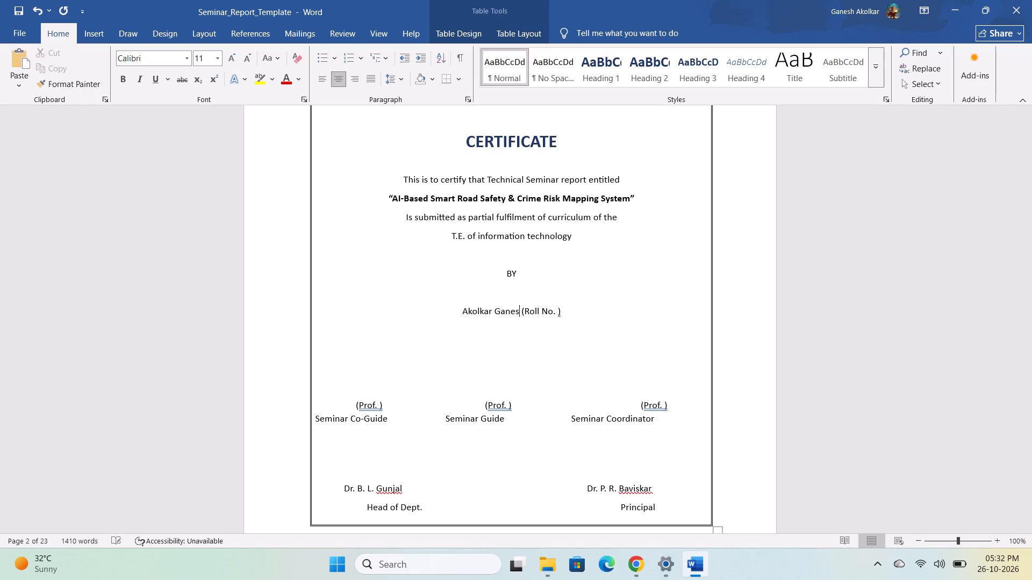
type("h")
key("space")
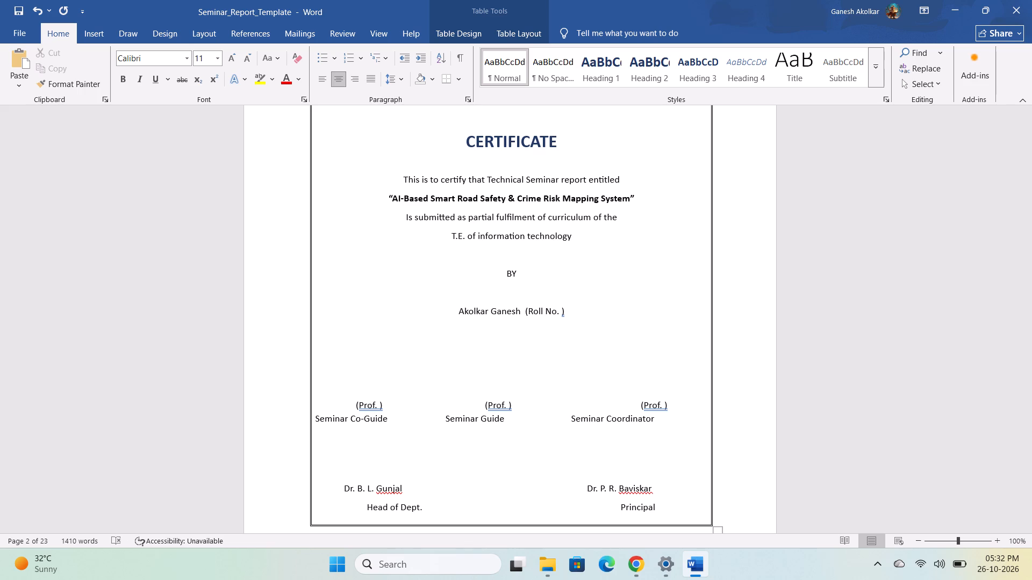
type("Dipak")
Replace the “Roll No.” text inside the brackets after the student's name with just the student's roll number.
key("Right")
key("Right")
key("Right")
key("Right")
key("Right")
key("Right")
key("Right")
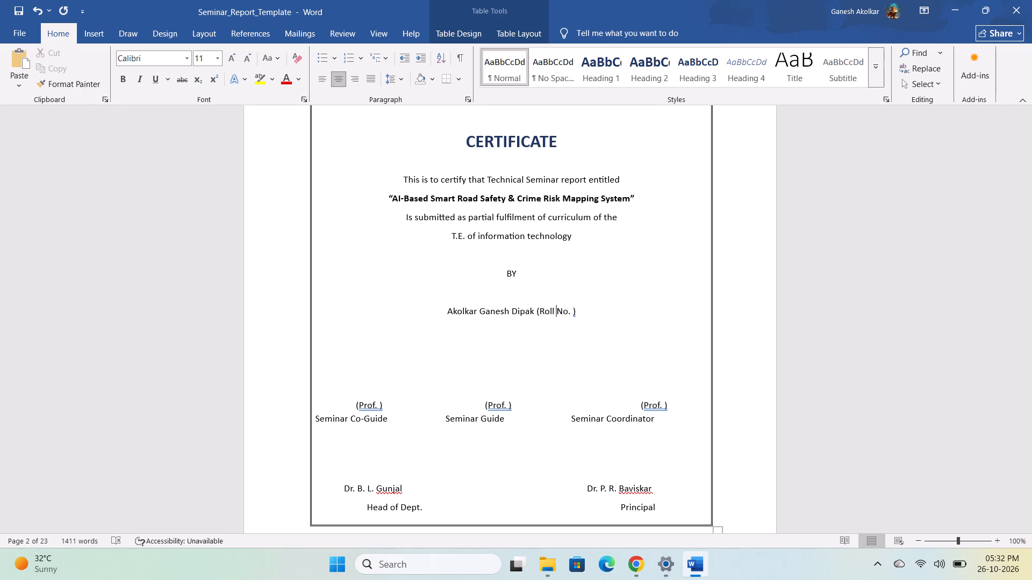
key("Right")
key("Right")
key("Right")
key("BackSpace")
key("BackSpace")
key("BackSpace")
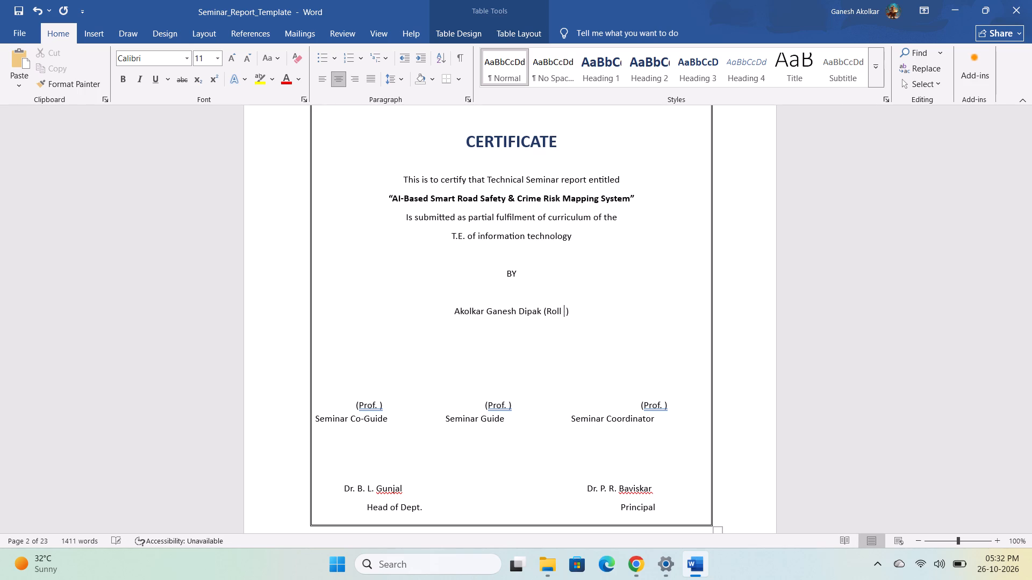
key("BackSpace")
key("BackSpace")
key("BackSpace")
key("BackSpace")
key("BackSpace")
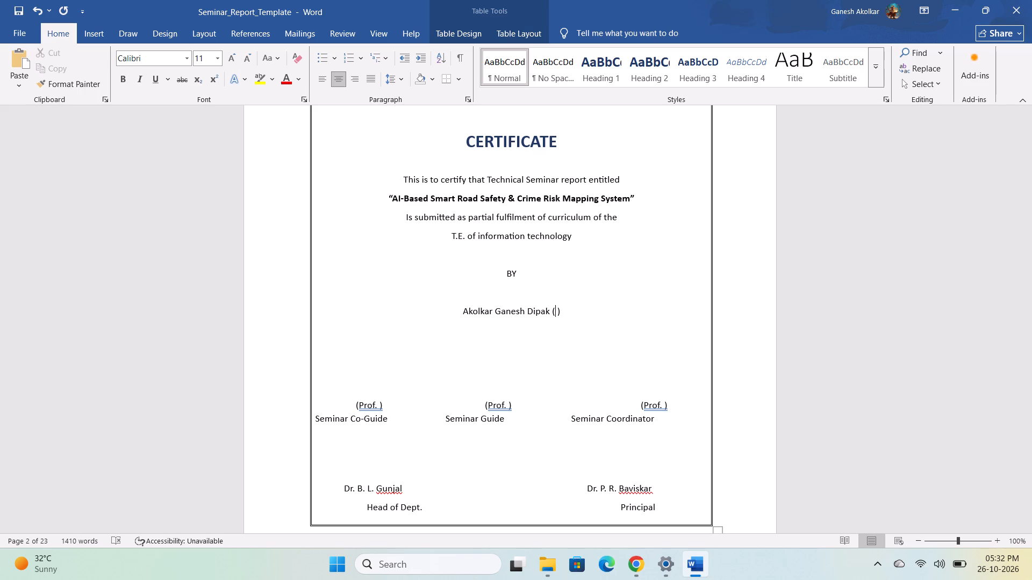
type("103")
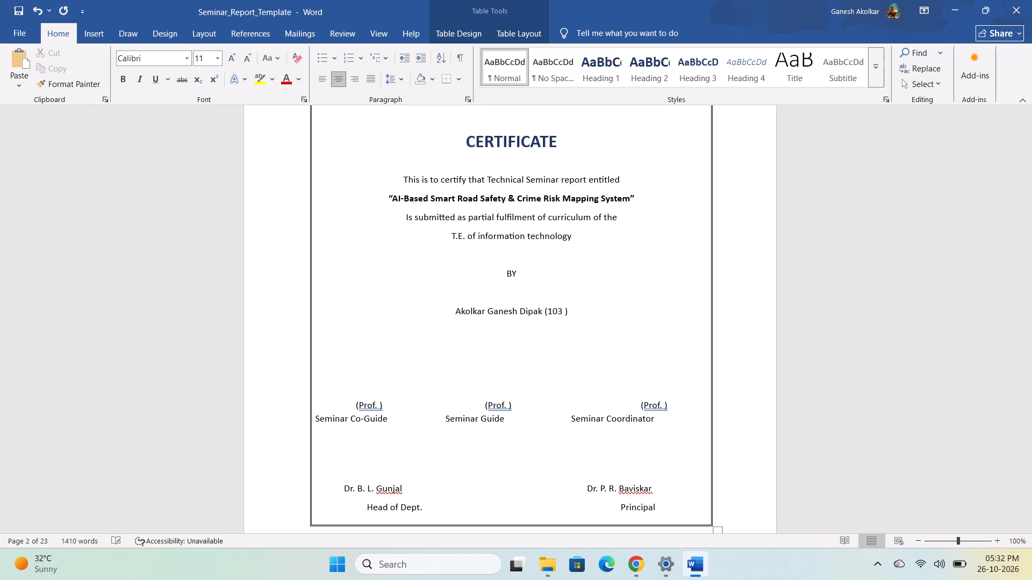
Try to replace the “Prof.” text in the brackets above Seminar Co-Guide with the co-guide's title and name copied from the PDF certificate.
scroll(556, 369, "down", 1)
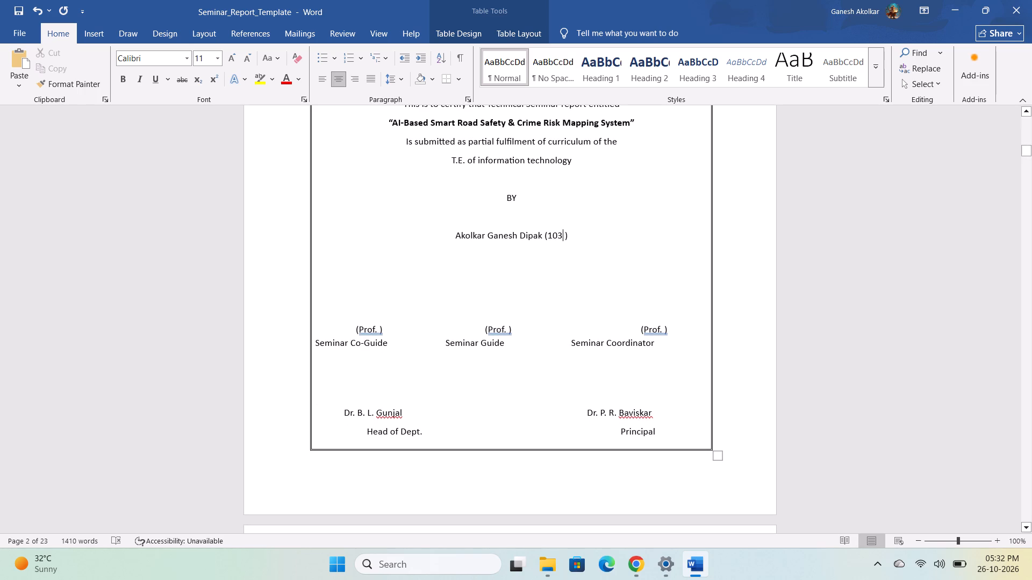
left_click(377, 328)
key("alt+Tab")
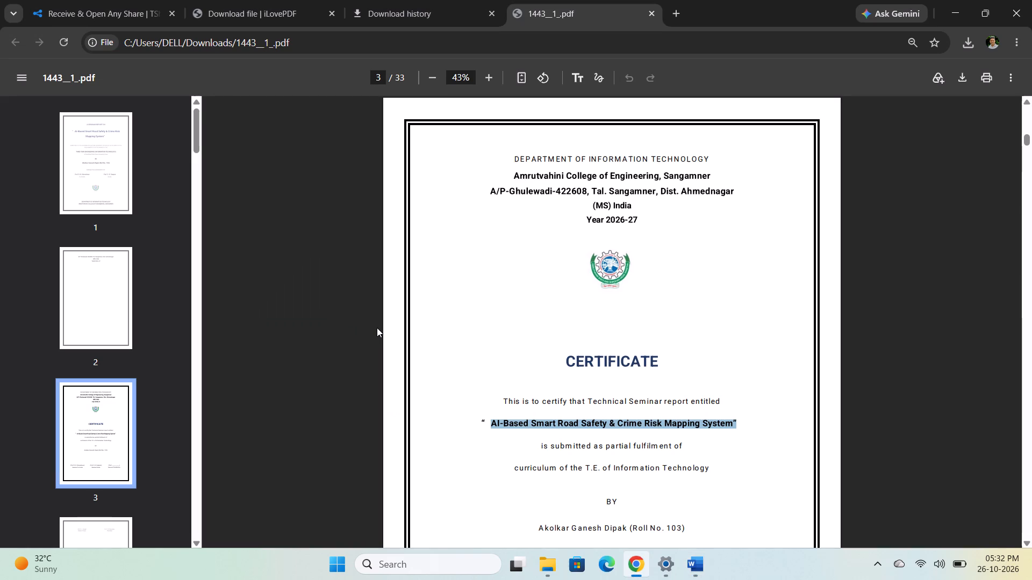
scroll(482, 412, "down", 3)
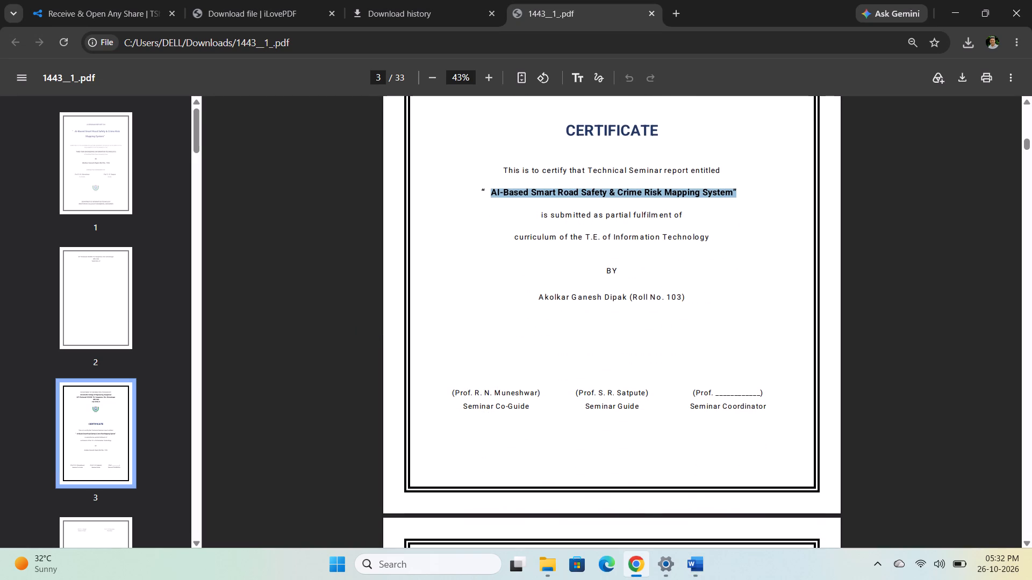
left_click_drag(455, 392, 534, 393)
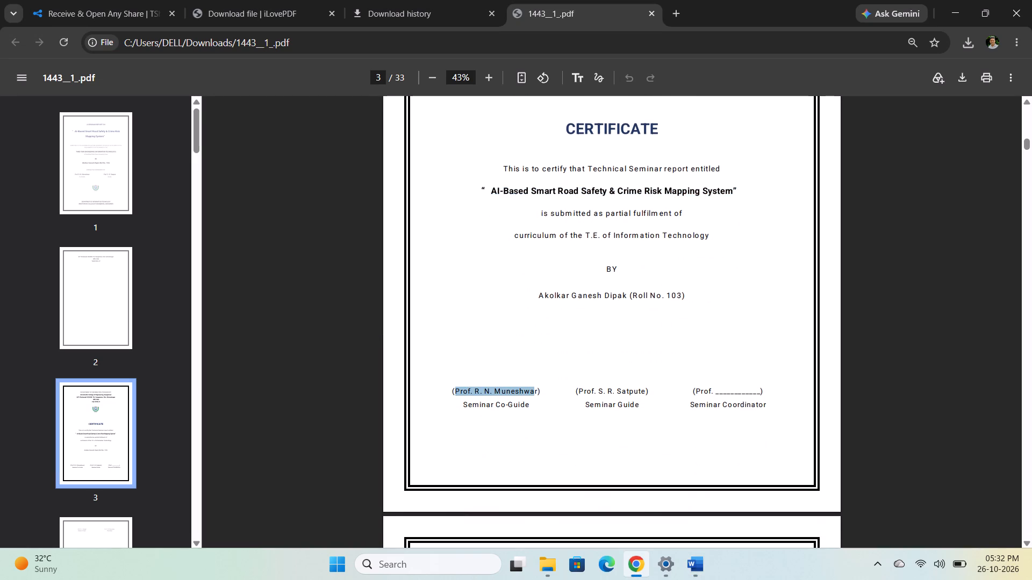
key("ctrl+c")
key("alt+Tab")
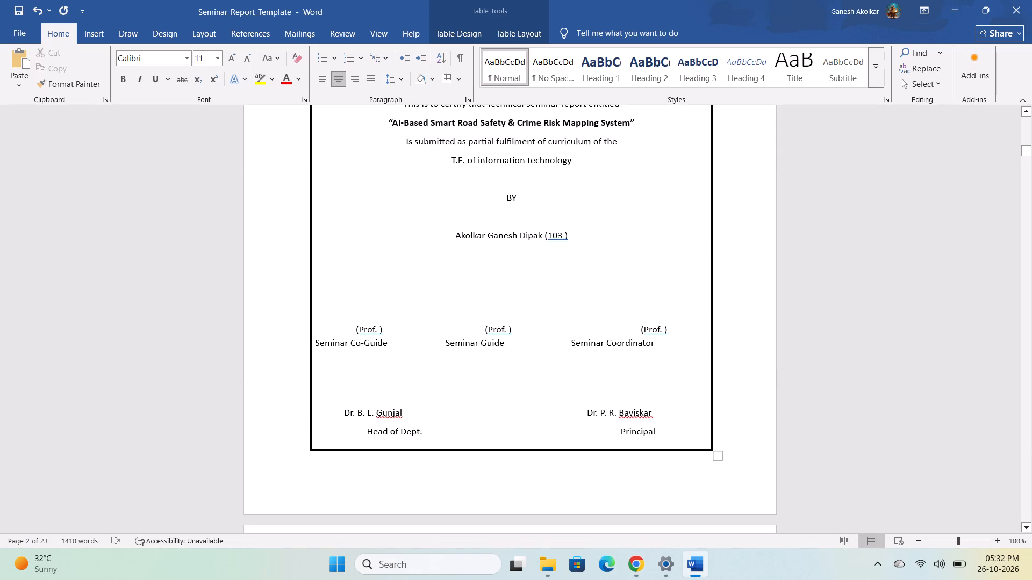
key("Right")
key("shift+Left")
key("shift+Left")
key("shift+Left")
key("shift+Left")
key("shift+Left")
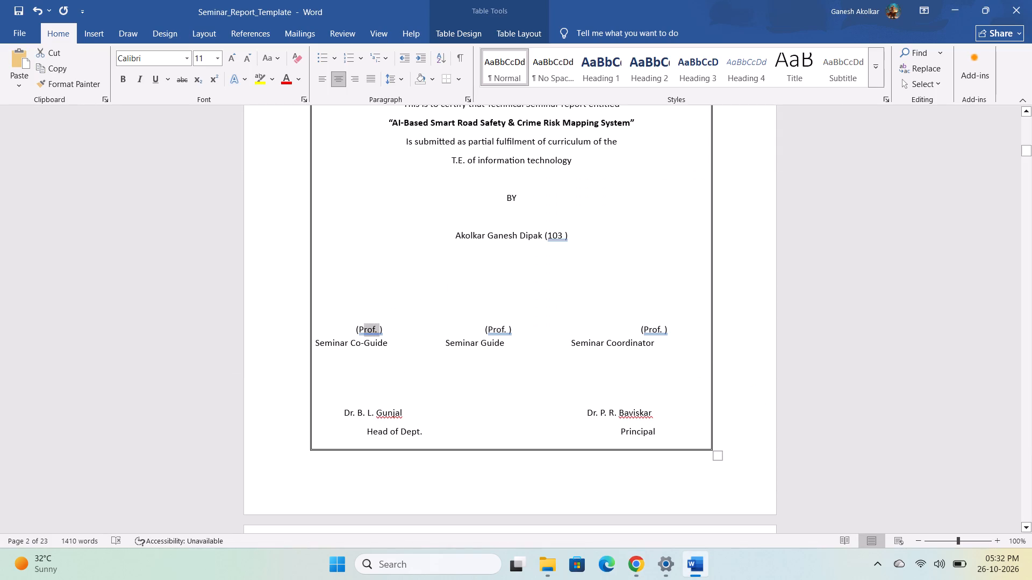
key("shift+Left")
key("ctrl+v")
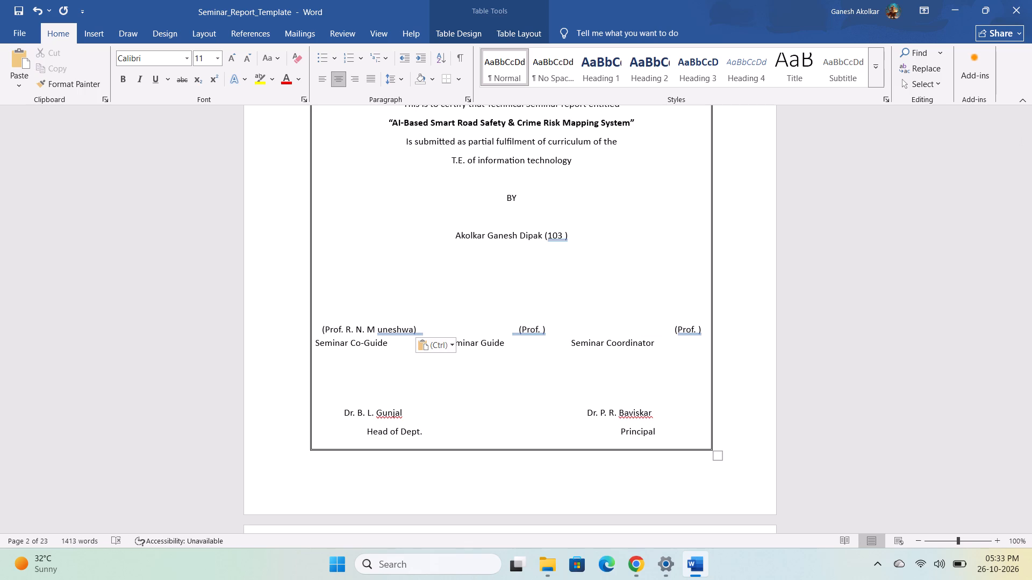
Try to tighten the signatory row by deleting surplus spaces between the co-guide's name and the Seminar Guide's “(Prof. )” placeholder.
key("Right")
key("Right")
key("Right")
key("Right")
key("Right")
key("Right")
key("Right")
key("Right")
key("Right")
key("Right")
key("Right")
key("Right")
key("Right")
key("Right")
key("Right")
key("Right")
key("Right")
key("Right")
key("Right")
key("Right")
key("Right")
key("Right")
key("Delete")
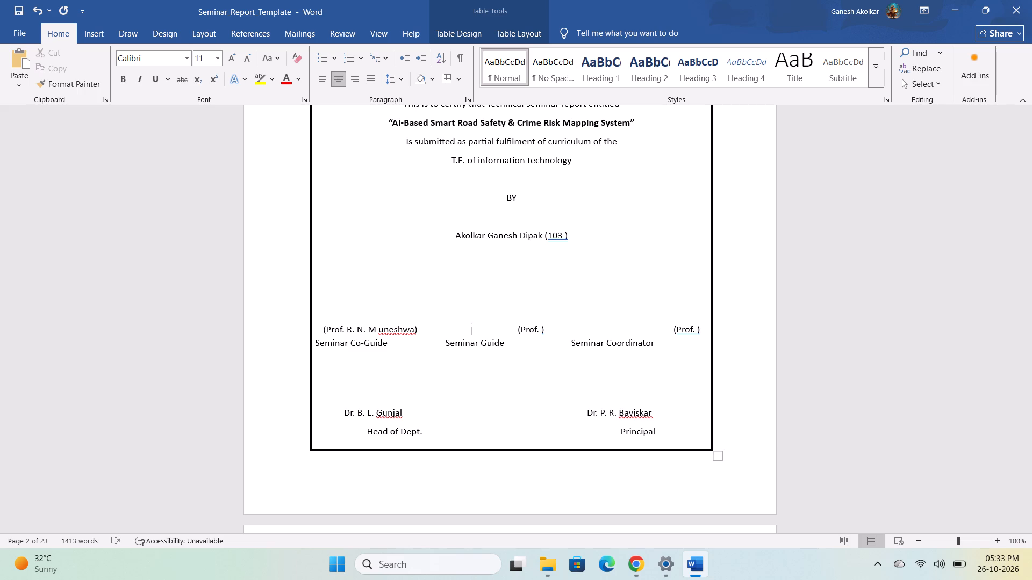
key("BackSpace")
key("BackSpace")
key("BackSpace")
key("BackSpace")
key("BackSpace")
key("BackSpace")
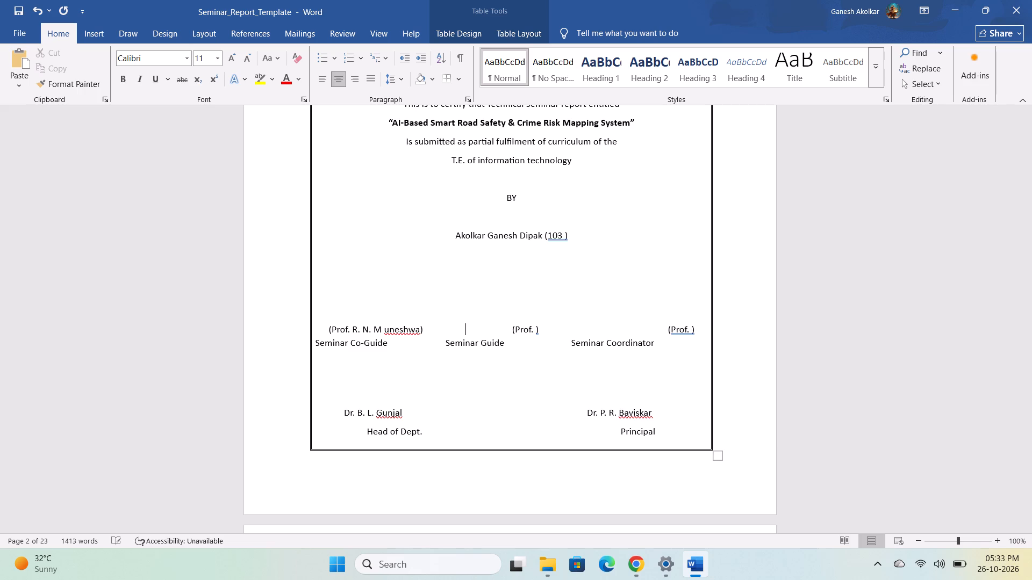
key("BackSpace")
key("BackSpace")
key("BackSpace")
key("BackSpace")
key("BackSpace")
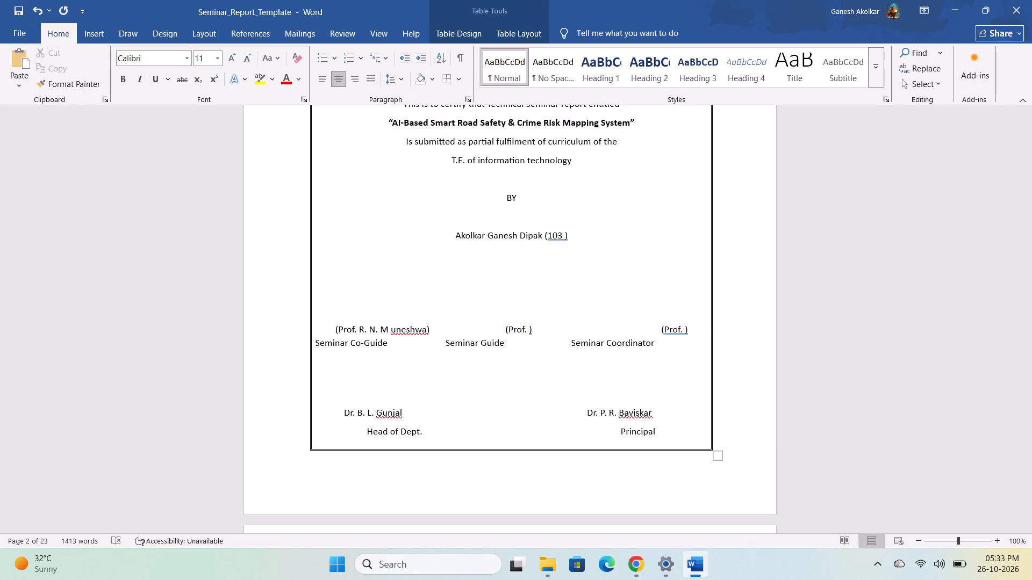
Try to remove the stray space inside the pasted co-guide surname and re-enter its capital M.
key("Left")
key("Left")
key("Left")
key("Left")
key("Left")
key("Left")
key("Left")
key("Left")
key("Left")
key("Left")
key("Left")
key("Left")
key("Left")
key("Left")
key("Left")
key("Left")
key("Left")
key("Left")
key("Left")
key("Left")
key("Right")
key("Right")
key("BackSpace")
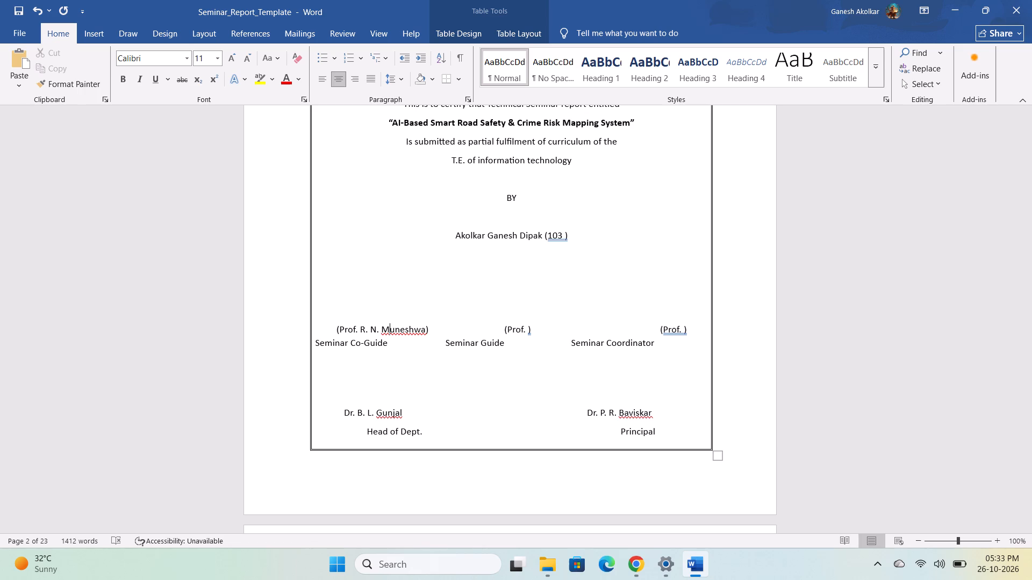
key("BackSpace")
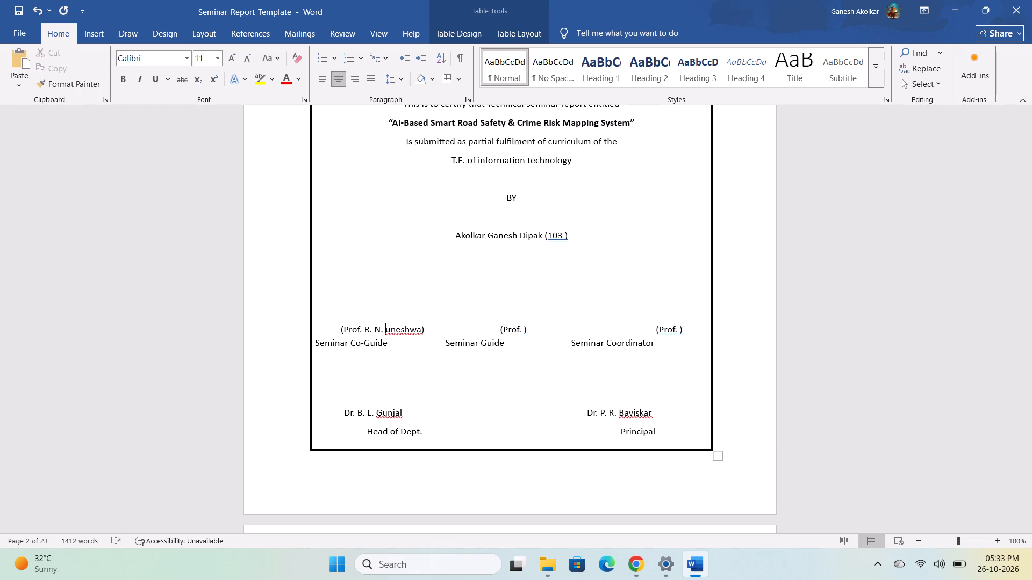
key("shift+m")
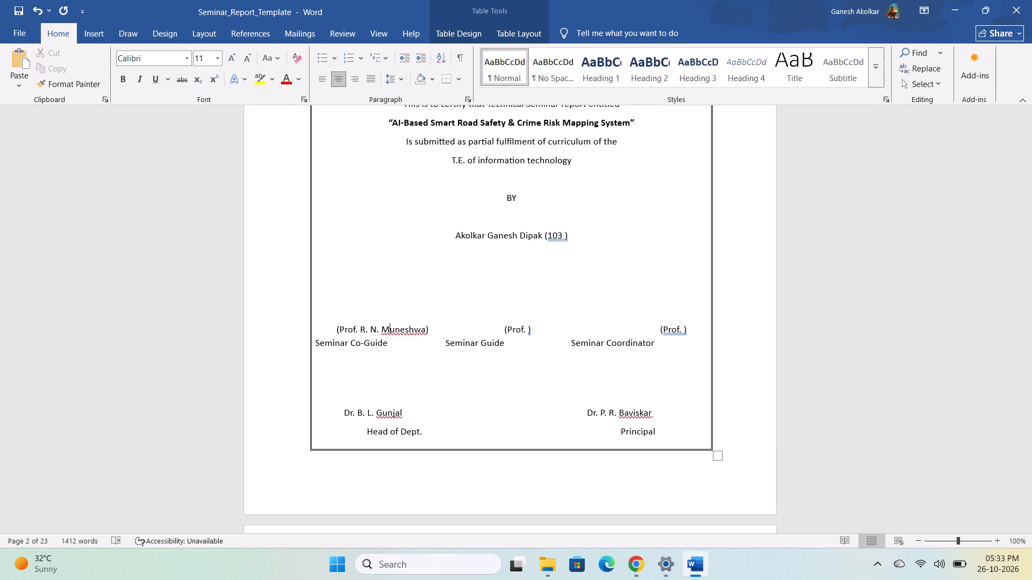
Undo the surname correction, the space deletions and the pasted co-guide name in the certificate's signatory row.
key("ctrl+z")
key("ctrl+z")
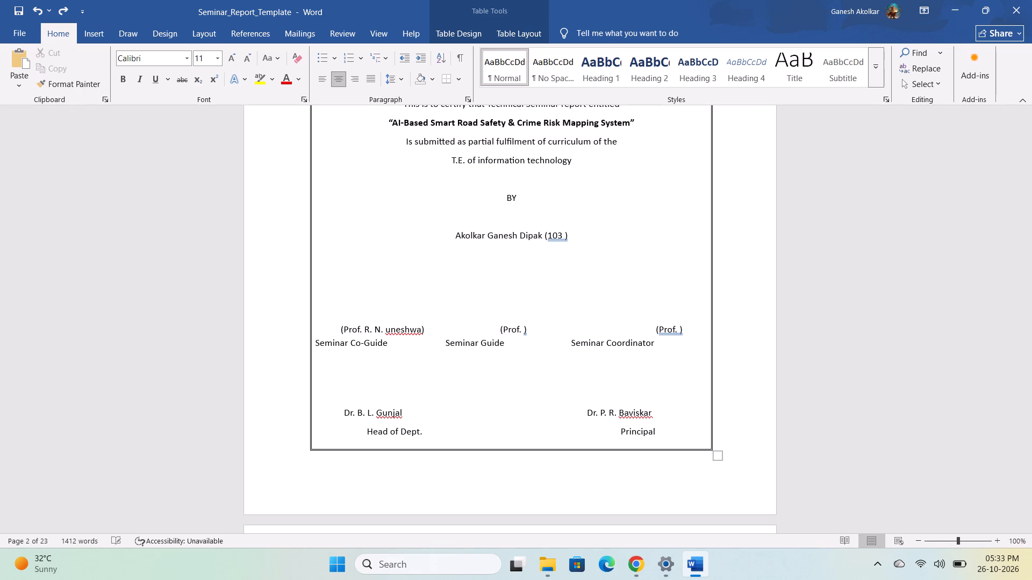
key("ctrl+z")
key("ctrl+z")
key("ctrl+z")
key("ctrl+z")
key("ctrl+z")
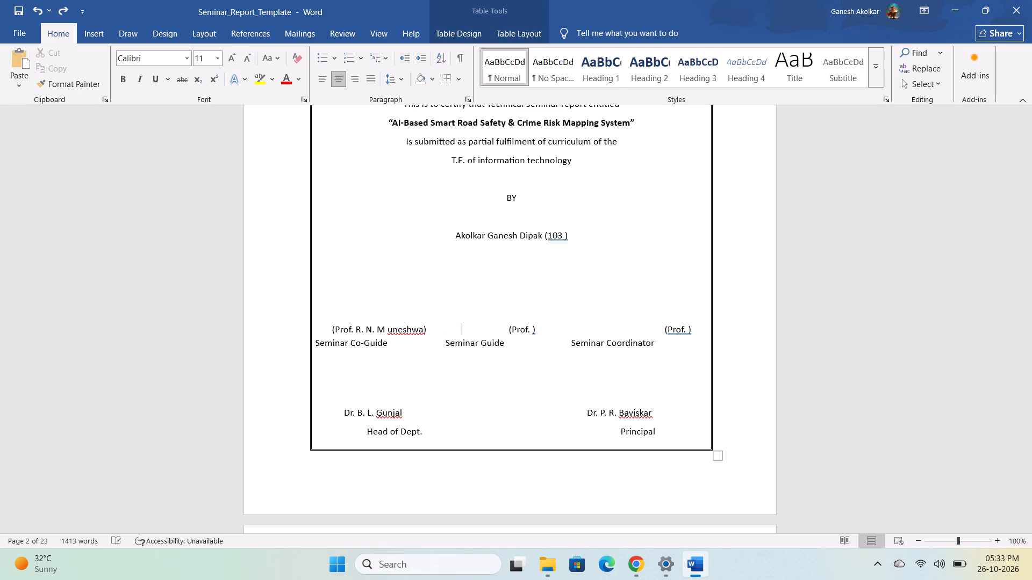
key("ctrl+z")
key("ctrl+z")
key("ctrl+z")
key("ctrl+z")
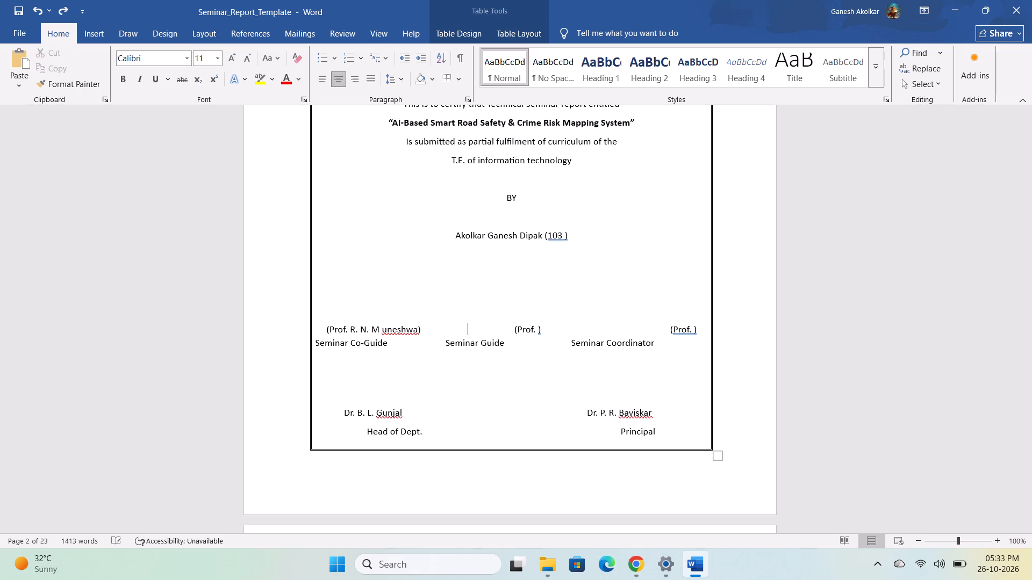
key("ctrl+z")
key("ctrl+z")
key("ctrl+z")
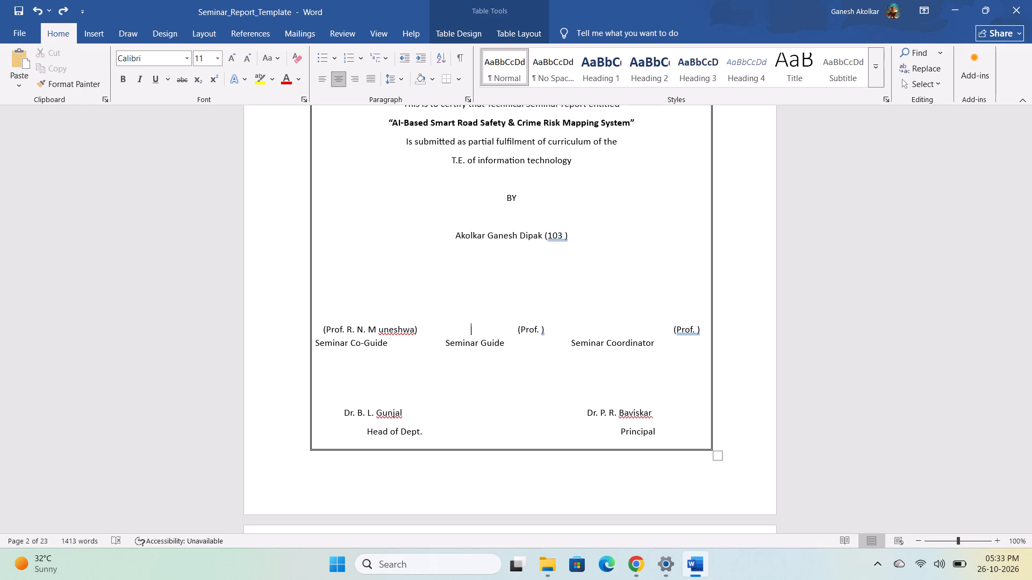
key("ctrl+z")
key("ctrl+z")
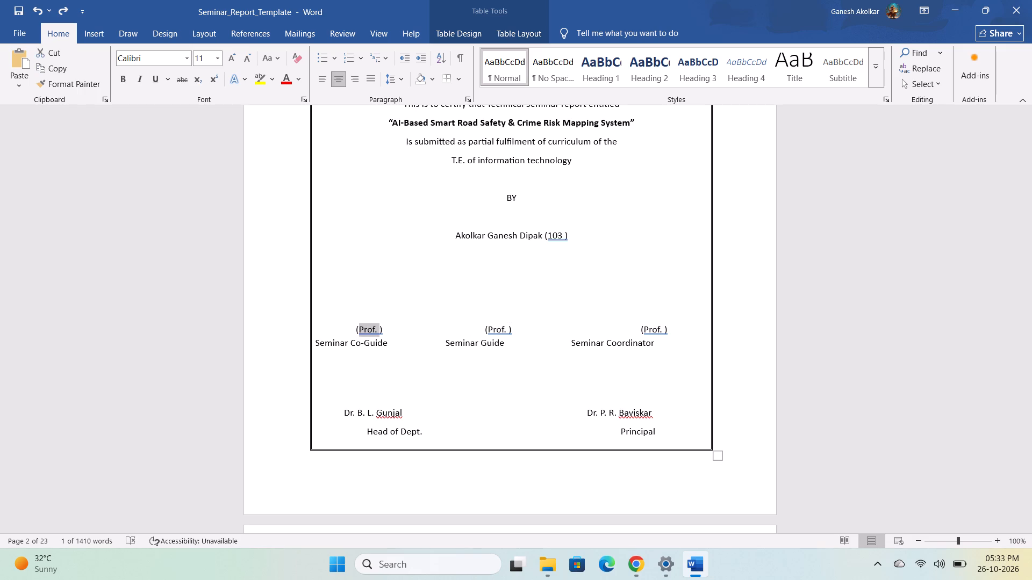
Enter the co-guide's initials and surname after “Prof.” in the brackets above Seminar Co-Guide, matching the PDF certificate.
left_click(375, 332)
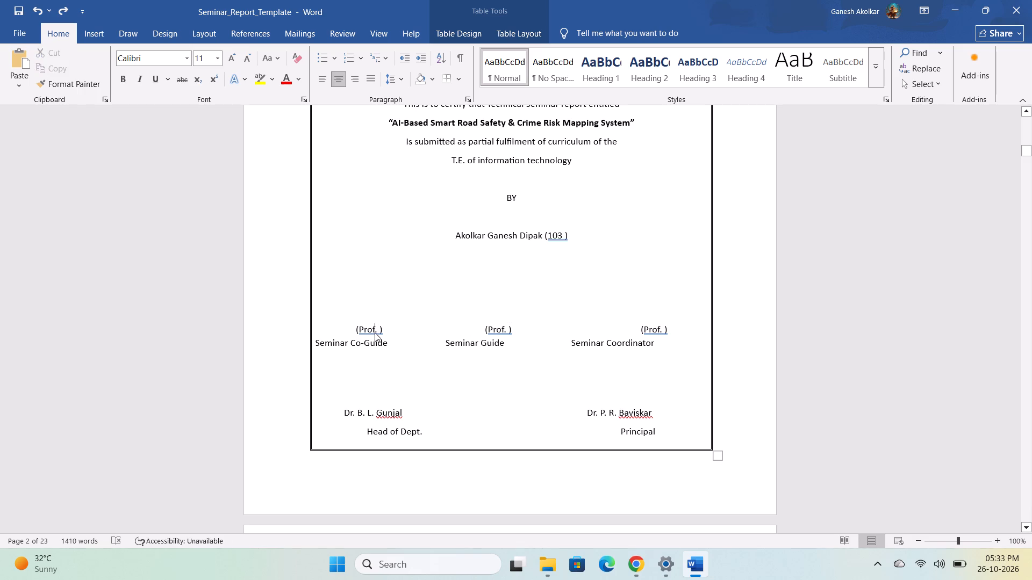
key("Right")
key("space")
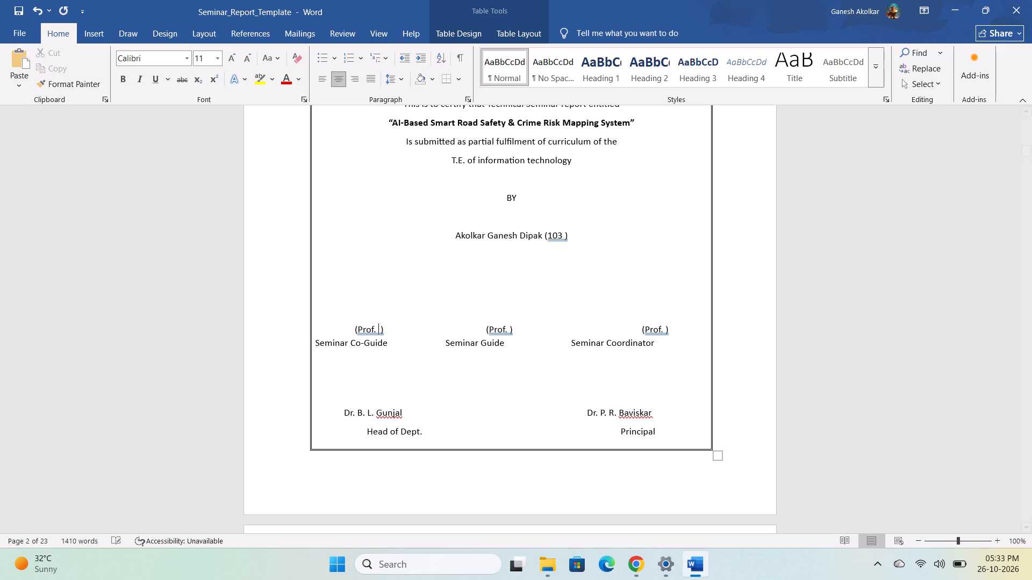
key("alt+Tab")
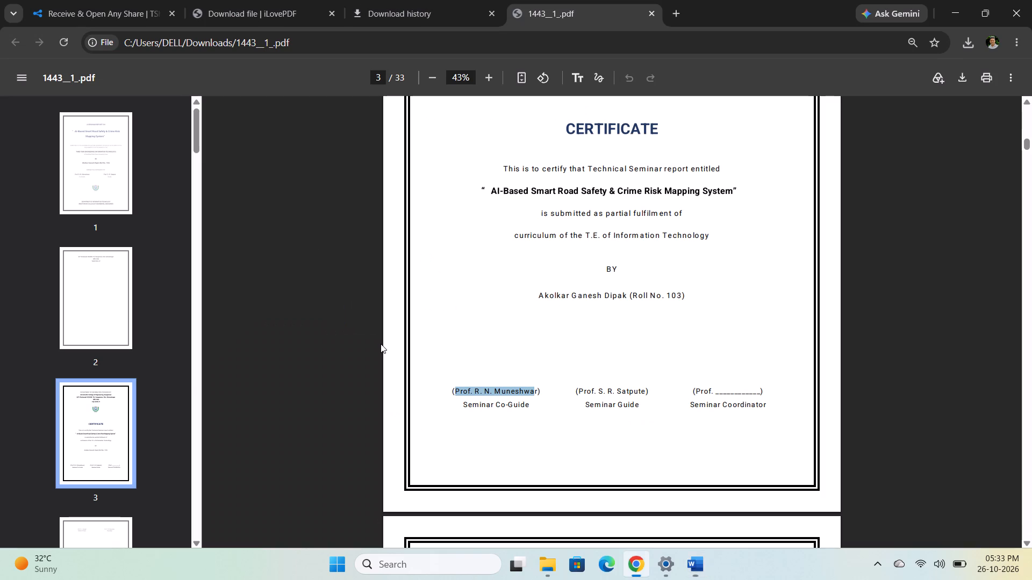
key("alt+Tab")
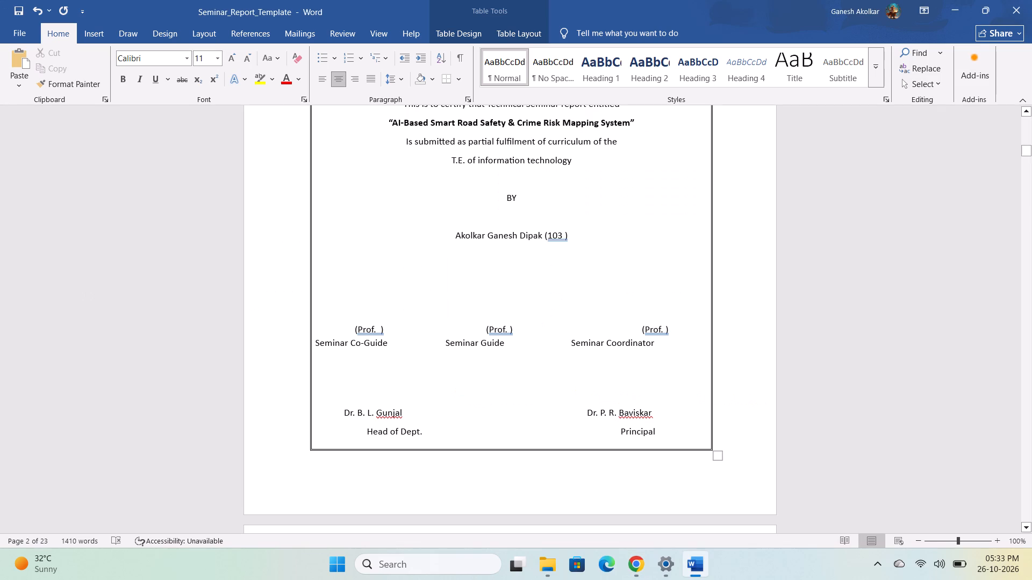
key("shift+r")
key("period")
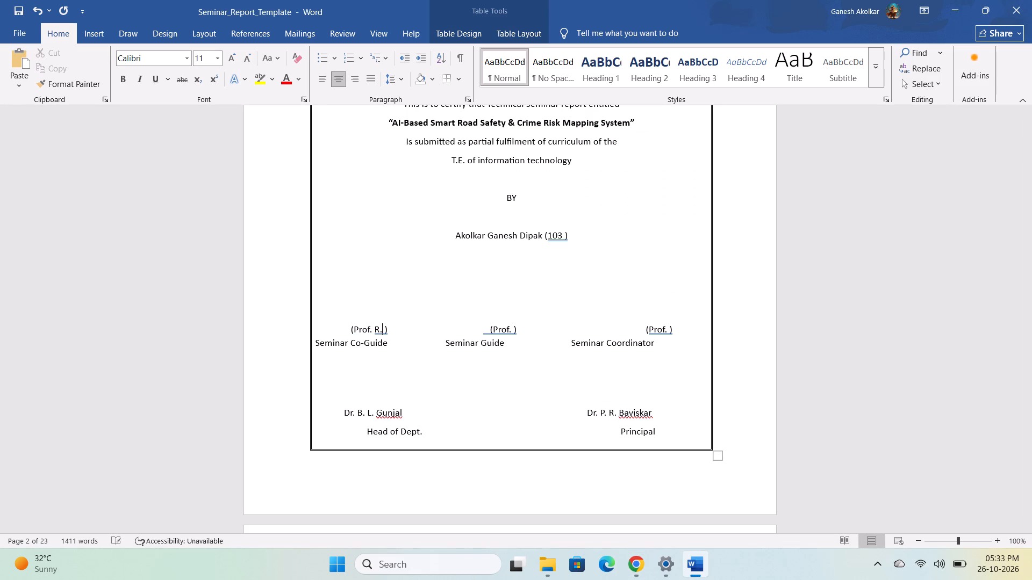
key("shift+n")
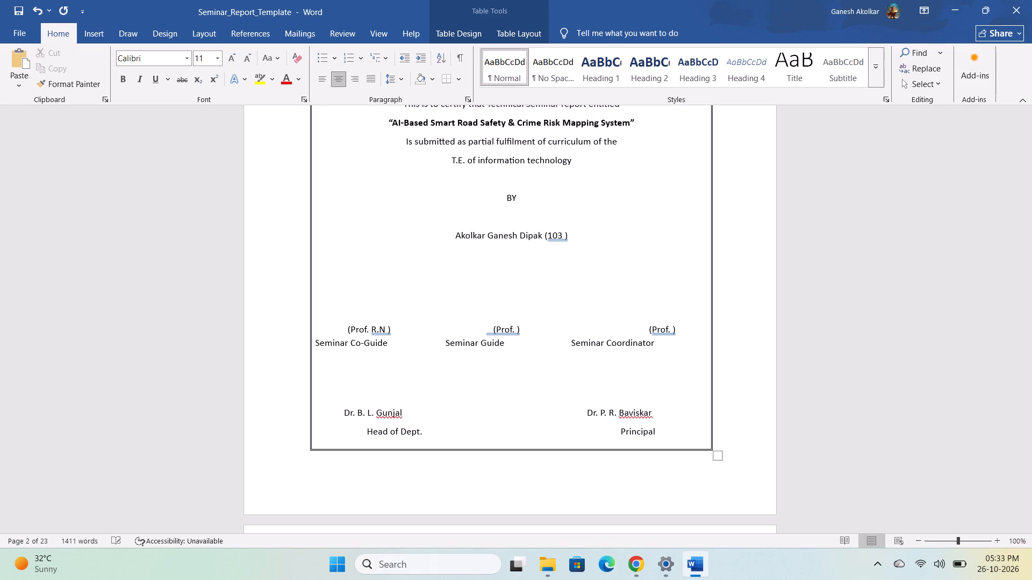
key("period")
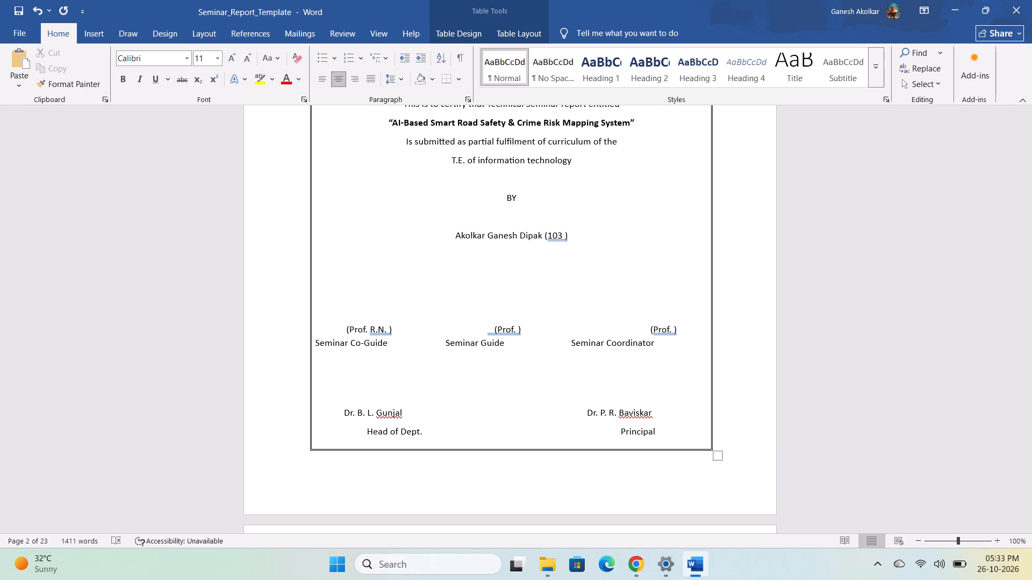
key("alt+Tab")
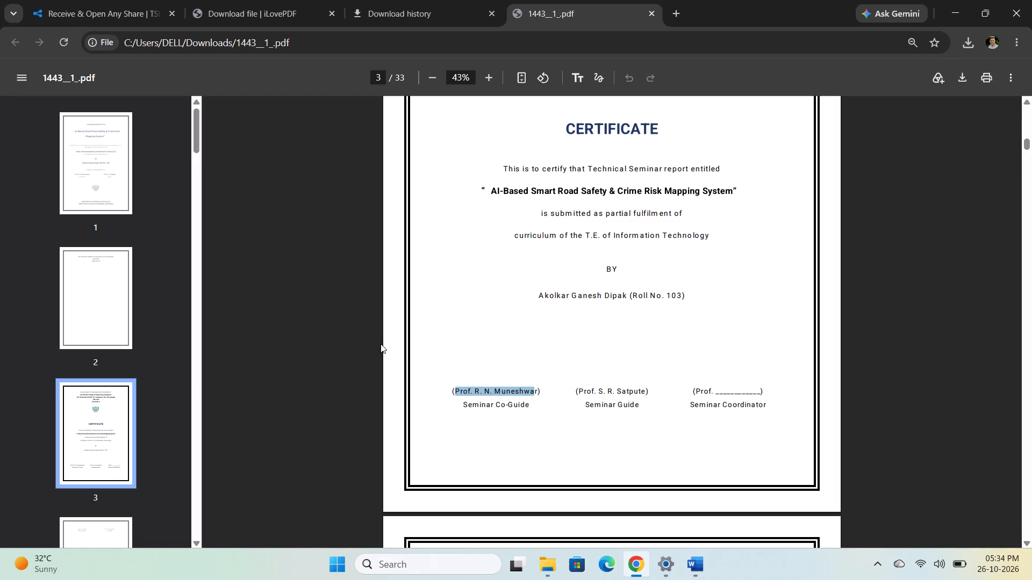
key("alt+Tab")
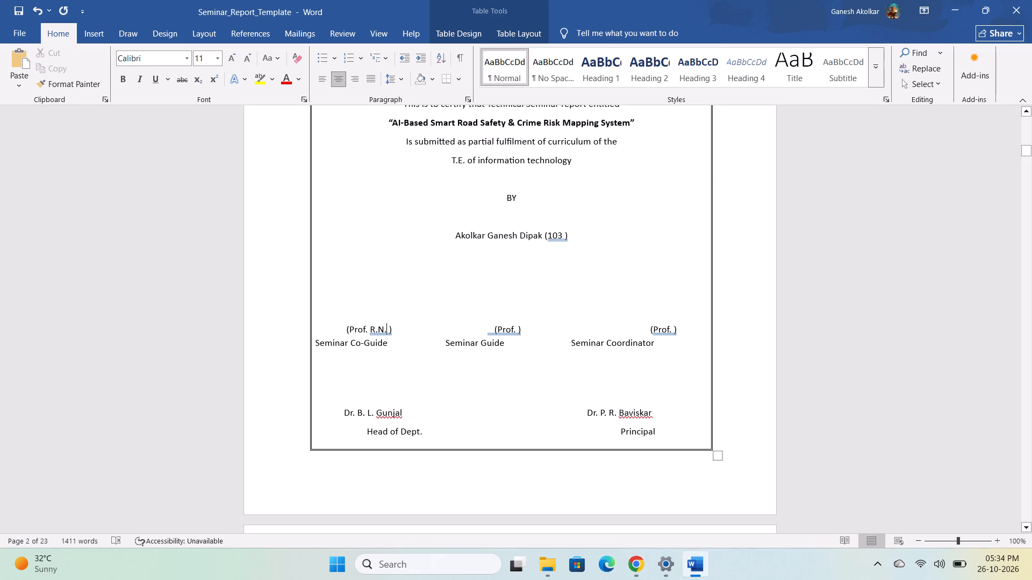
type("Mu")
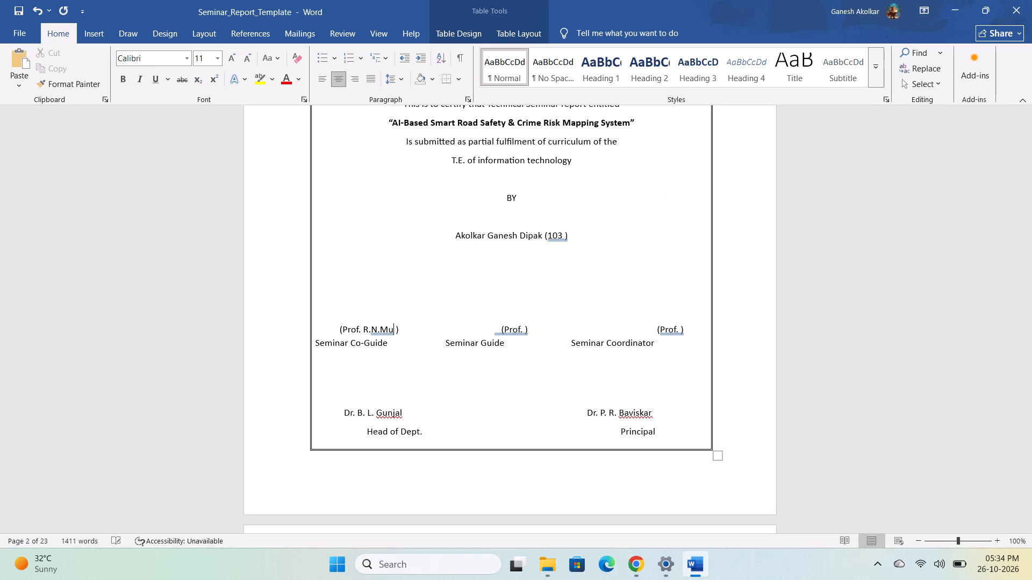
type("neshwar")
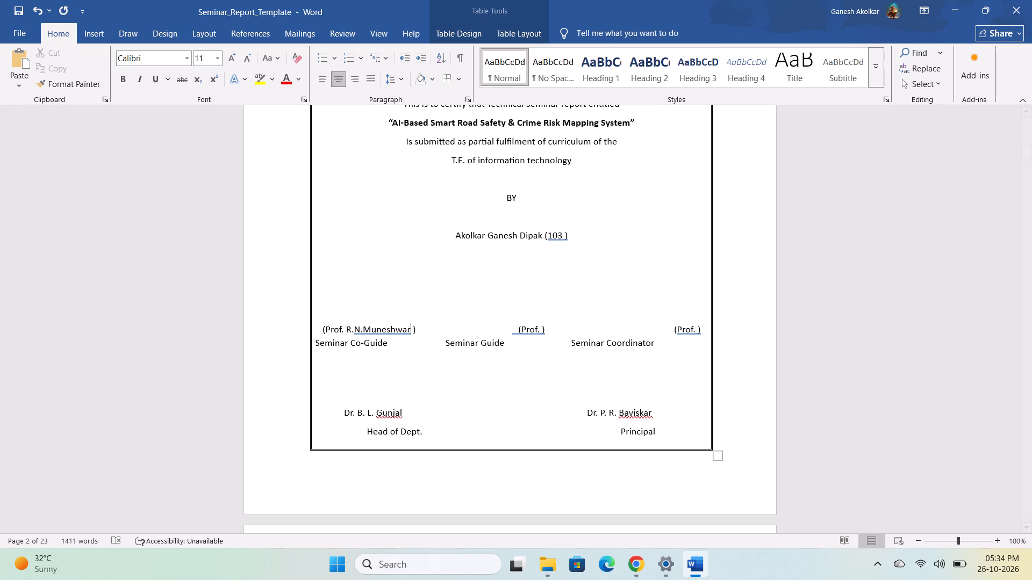
Delete the surplus spaces between the co-guide's name and the Seminar Guide's “(Prof. )” placeholder in the certificate's signatory row.
left_click(509, 328)
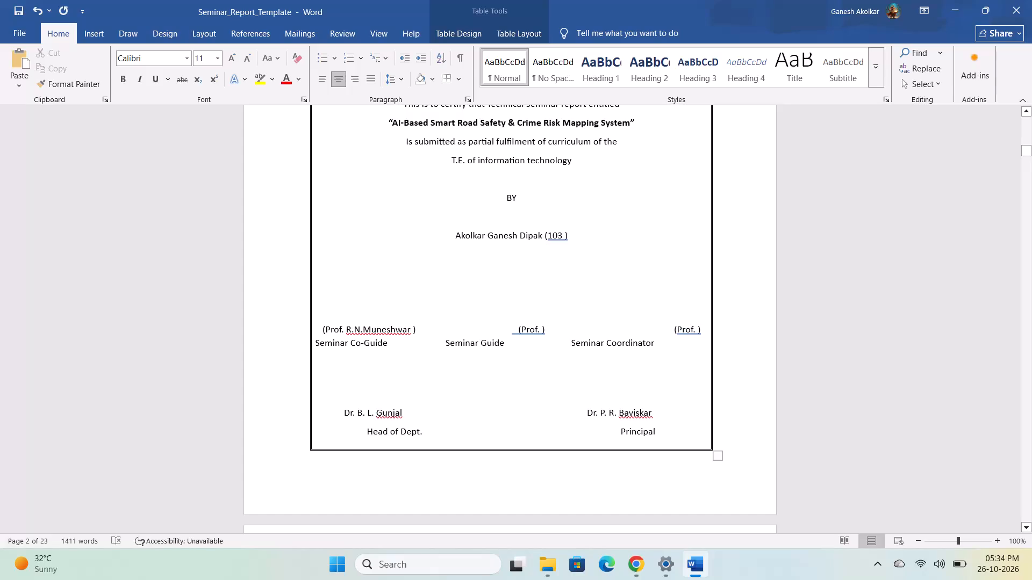
left_click(511, 329)
key("Right")
key("Right")
key("BackSpace")
key("BackSpace")
key("BackSpace")
key("BackSpace")
key("BackSpace")
key("BackSpace")
key("BackSpace")
key("BackSpace")
key("BackSpace")
key("BackSpace")
key("BackSpace")
key("BackSpace")
key("BackSpace")
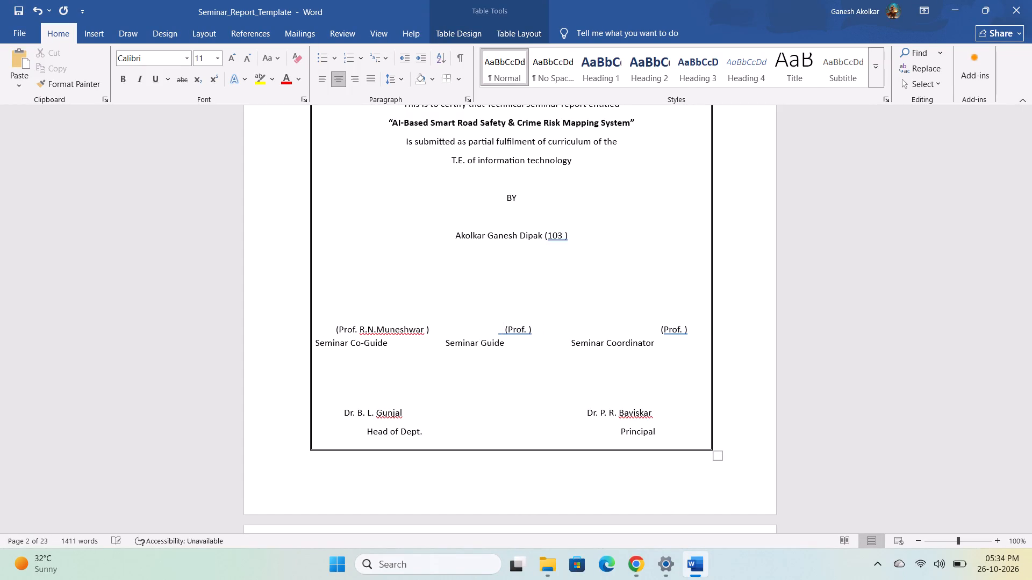
key("BackSpace")
key("BackSpace")
key("BackSpace")
key("BackSpace")
key("BackSpace")
key("BackSpace")
key("BackSpace")
key("BackSpace")
key("BackSpace")
key("BackSpace")
key("BackSpace")
key("BackSpace")
key("BackSpace")
key("BackSpace")
key("BackSpace")
key("BackSpace")
key("BackSpace")
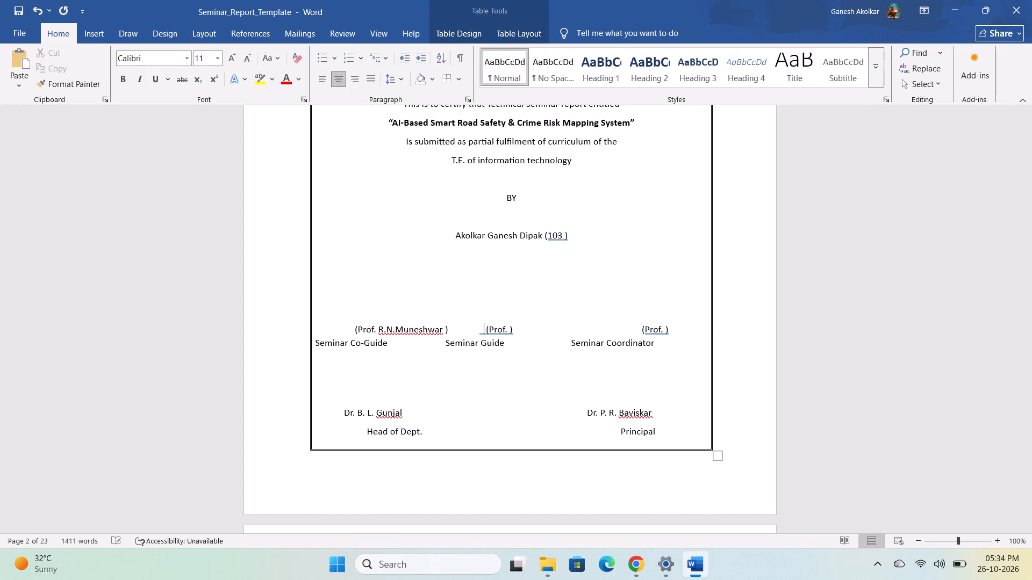
Remove the centring of the signatory names row so the co-guide's name starts at the certificate frame's left edge.
left_click(350, 327)
key("BackSpace")
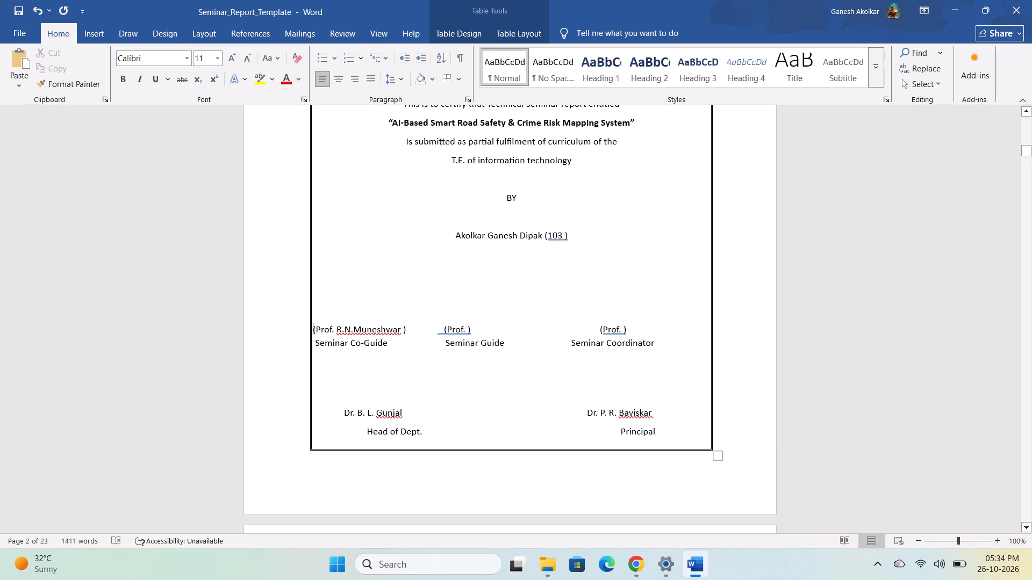
Enter the guide's initials and surname after “Prof.” in the brackets above Seminar Guide, matching the PDF certificate.
left_click(465, 330)
key("alt+Tab")
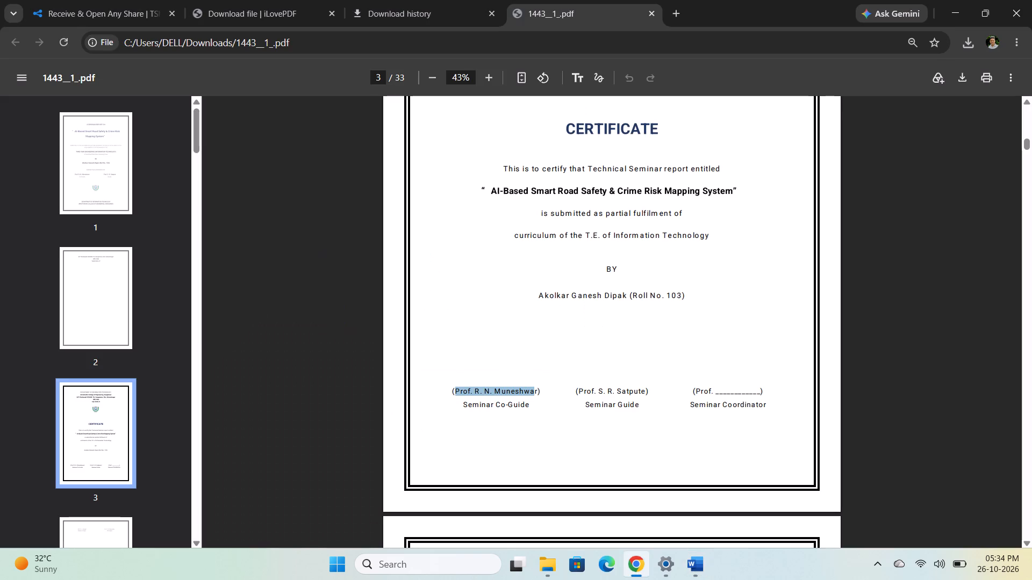
key("alt+Tab")
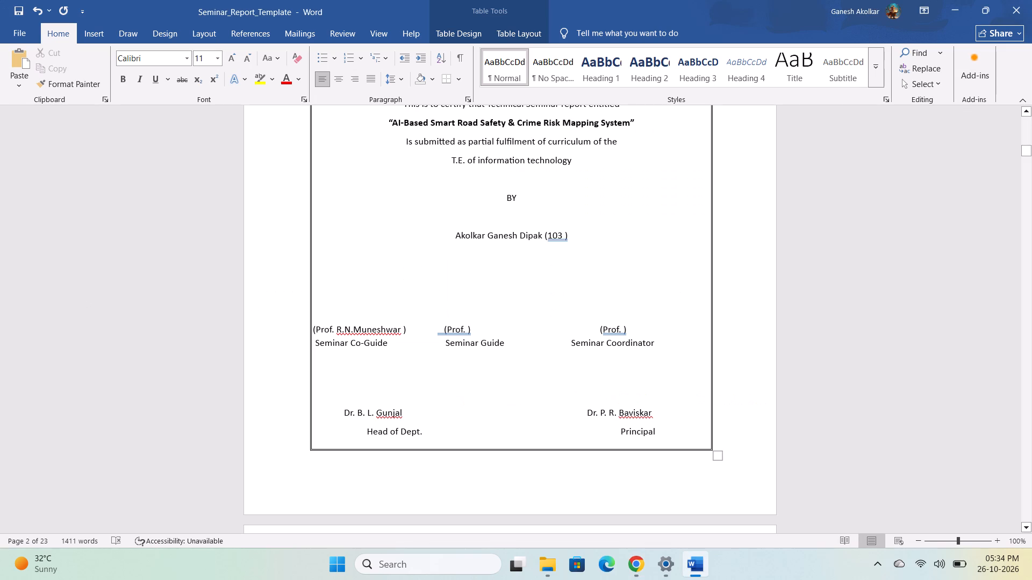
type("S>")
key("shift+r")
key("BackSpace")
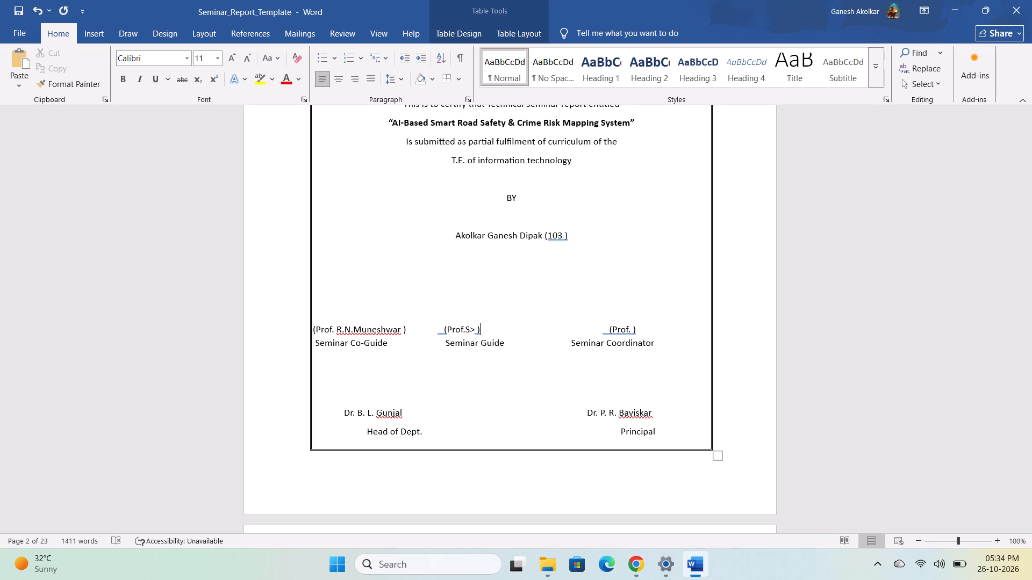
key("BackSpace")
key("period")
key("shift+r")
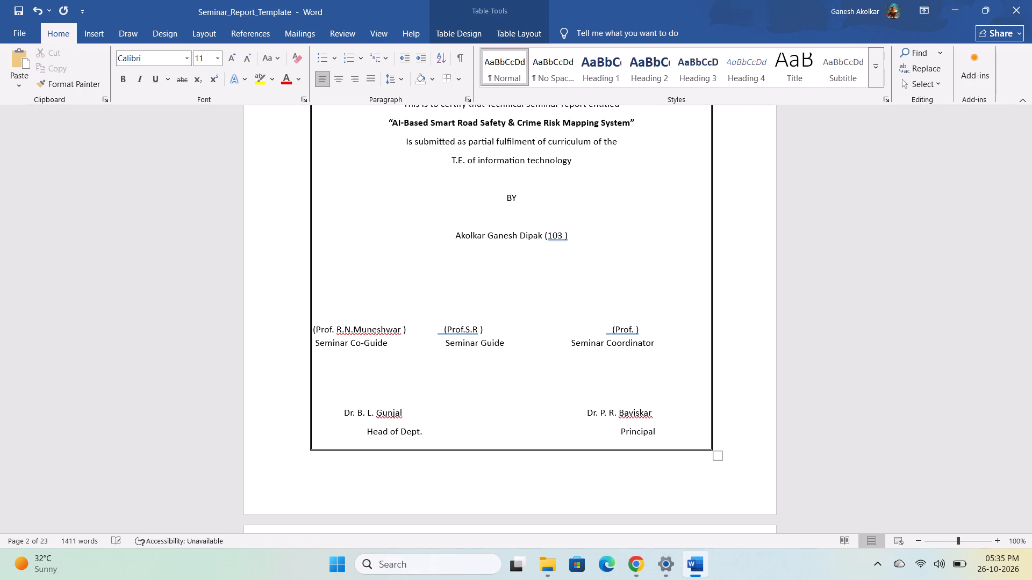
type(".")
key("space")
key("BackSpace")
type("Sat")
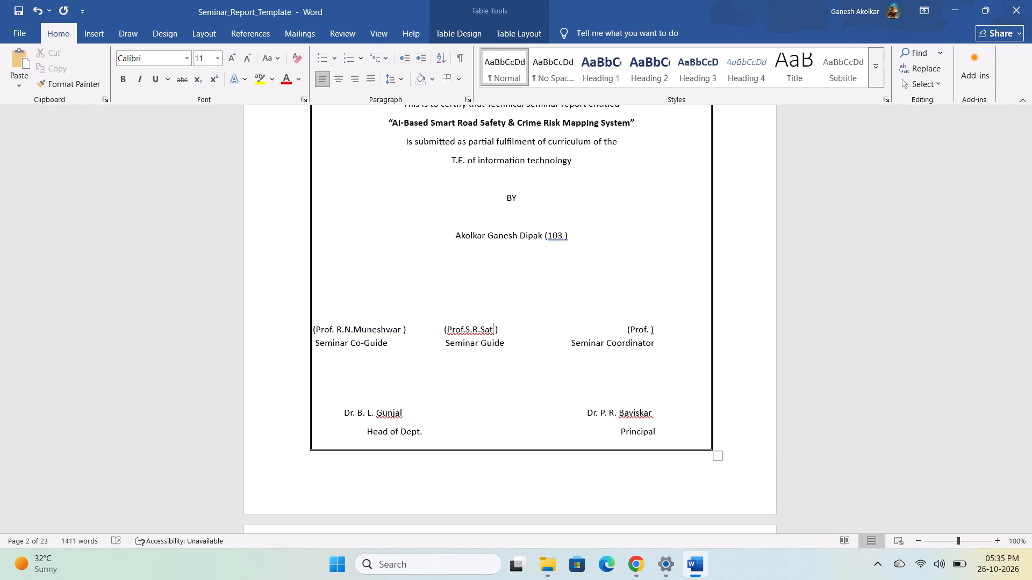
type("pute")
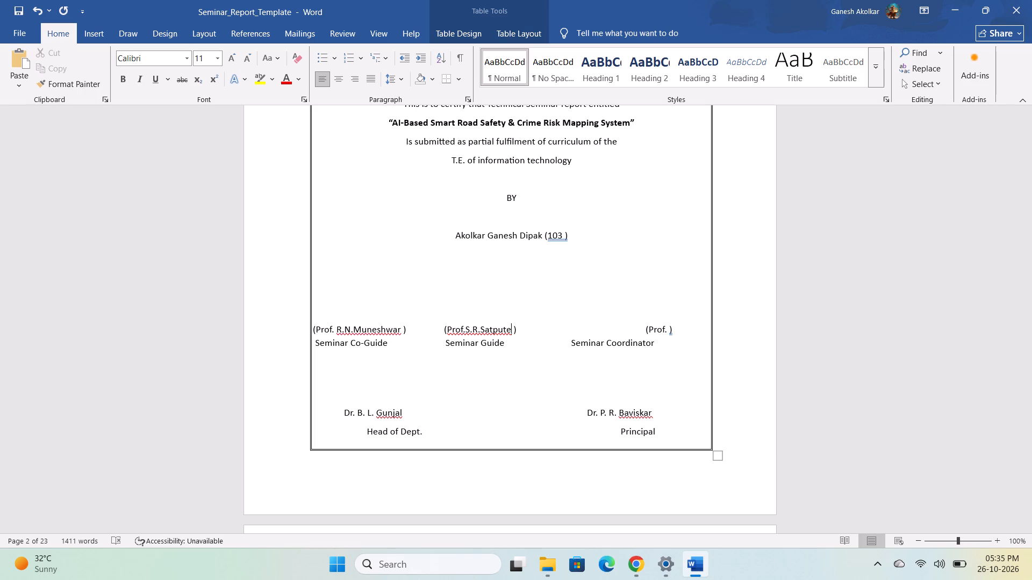
Delete surplus spaces between the guide's name and the third “(Prof. )” placeholder so it sits above Seminar Coordinator.
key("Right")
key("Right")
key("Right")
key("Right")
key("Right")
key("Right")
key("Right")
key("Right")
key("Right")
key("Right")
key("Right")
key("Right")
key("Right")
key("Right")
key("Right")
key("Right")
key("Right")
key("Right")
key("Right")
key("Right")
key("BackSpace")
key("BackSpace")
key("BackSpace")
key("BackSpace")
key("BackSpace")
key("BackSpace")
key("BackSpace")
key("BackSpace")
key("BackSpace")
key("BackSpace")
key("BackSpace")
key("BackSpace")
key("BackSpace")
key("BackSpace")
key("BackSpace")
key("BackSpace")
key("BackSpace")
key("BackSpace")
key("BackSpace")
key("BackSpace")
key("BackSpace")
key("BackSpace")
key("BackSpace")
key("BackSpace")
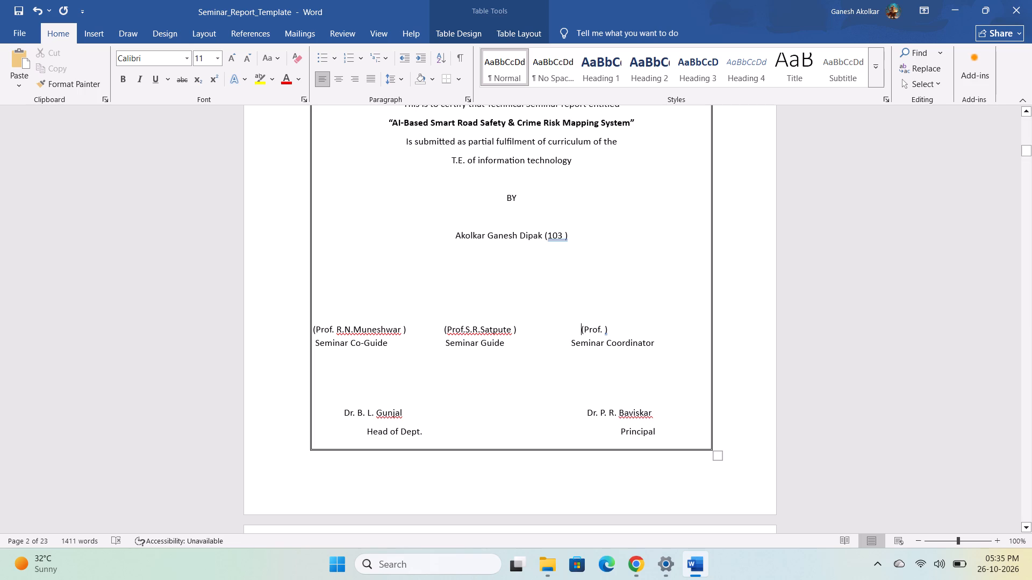
Remove the space after “Prof.” in the Seminar Coordinator's brackets and check that signatory's entry in the PDF certificate.
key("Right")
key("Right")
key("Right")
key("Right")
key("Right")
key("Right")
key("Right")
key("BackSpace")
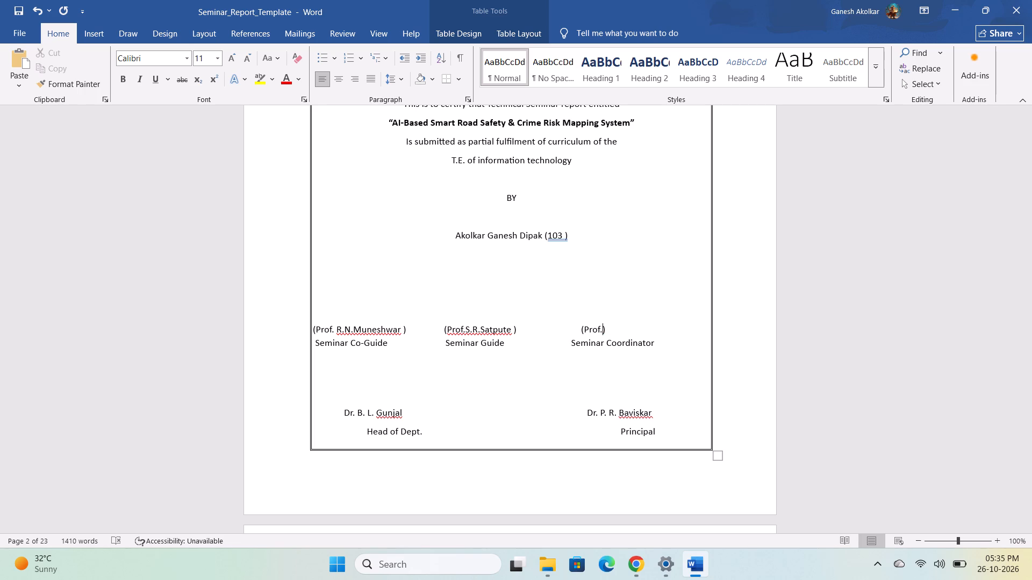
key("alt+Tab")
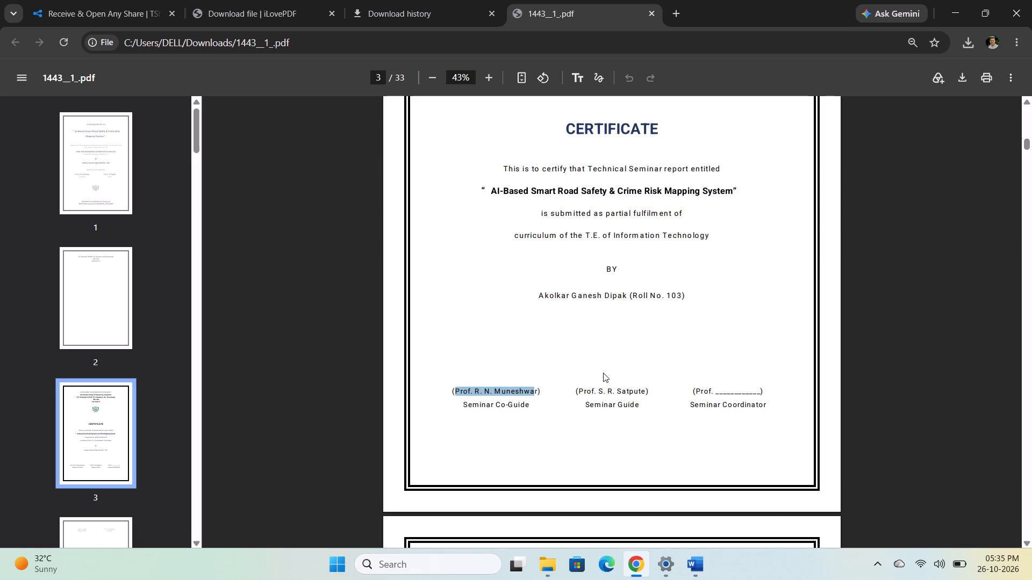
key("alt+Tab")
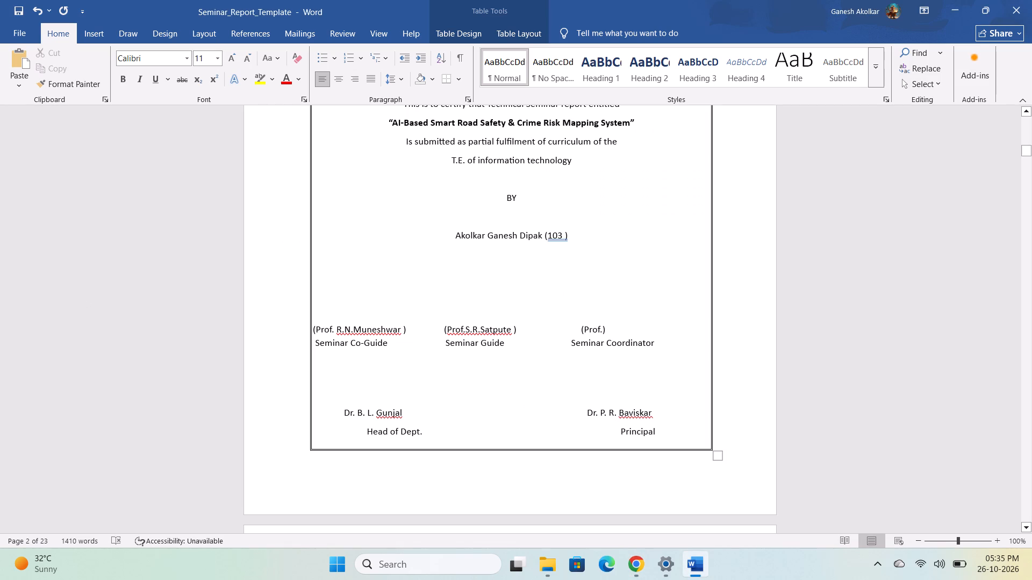
Indent the signatory names row by inserting eleven spaces before the co-guide's opening bracket.
left_click(315, 328)
key("Left")
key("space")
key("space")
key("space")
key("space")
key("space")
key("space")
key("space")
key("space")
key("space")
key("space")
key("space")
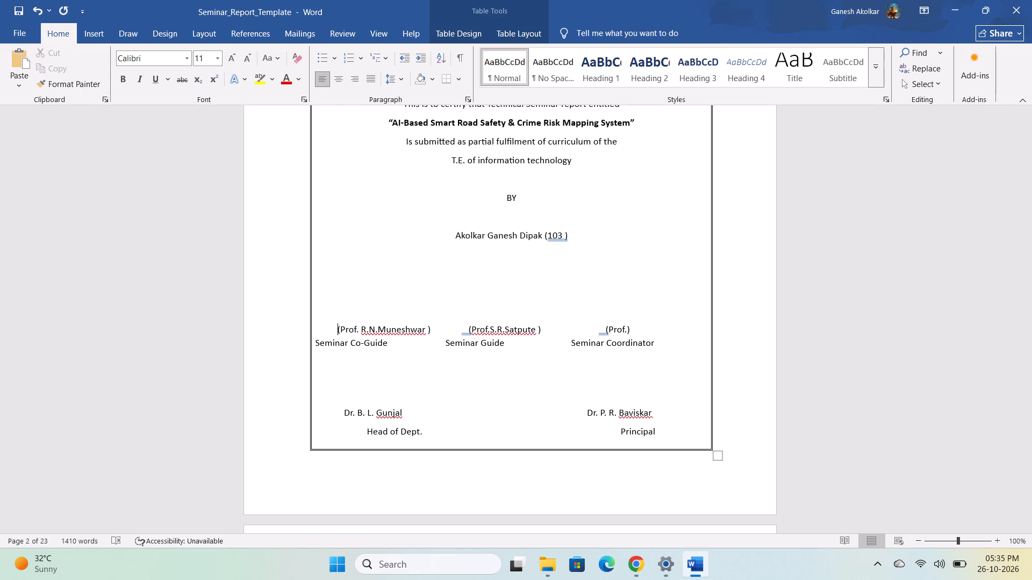
Indent the role labels row by fourteen spaces before “Seminar Co-Guide” so the labels sit beneath the signatory names.
key("Down")
key("Left")
key("Left")
key("Left")
key("Left")
key("Left")
key("Left")
key("Right")
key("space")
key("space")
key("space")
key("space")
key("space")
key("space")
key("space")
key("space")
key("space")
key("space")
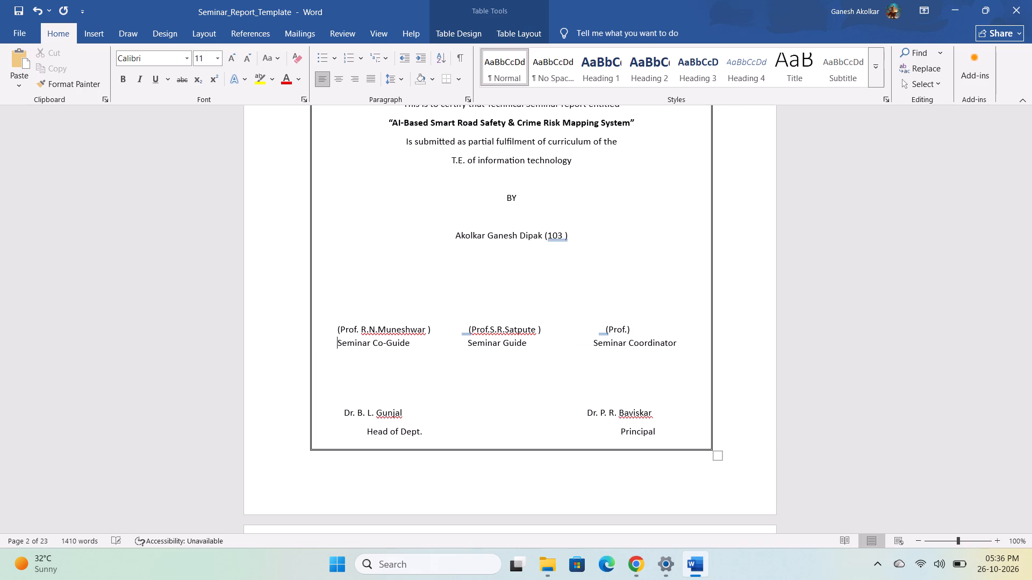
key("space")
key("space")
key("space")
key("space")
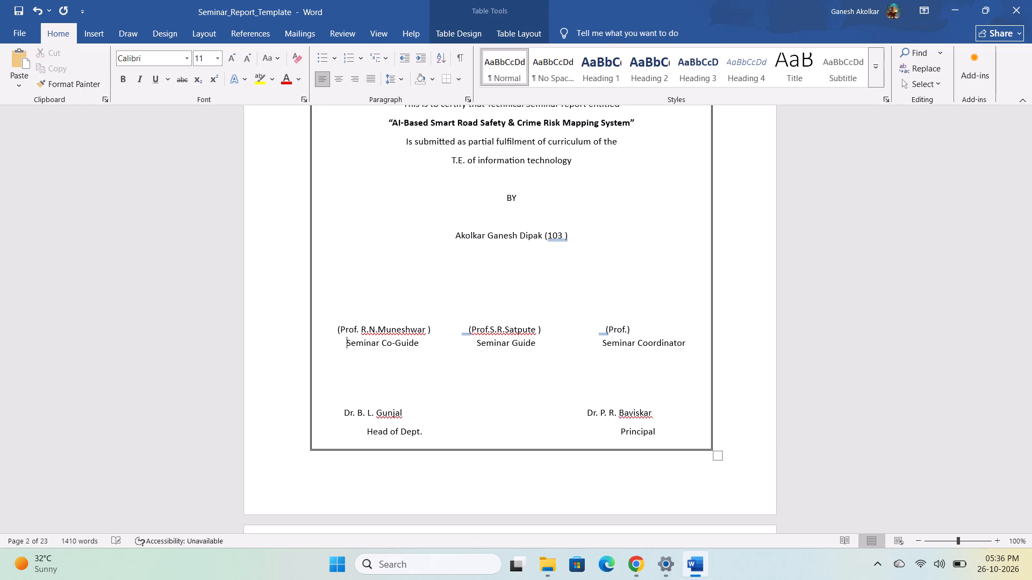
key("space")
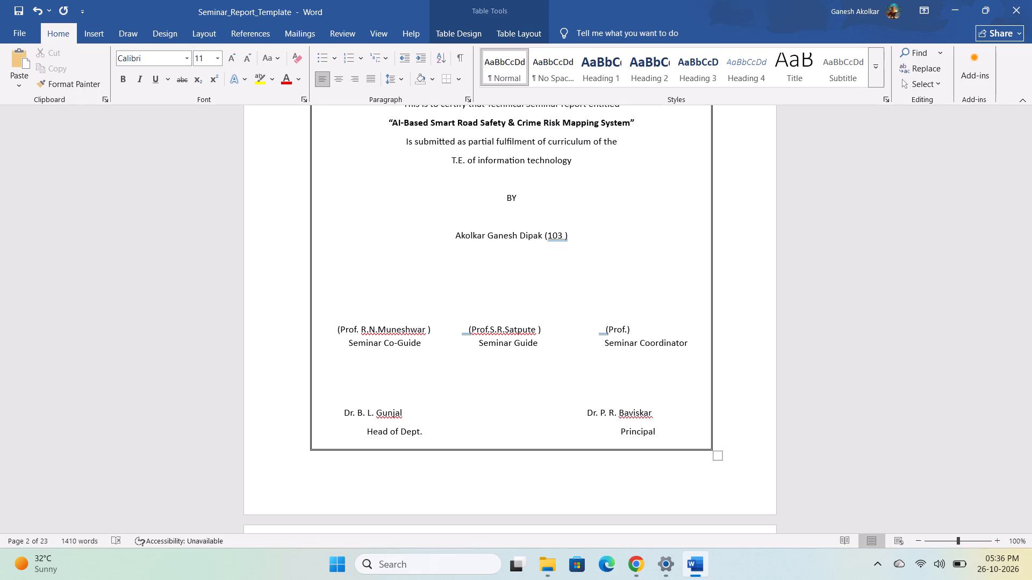
key("BackSpace")
key("BackSpace")
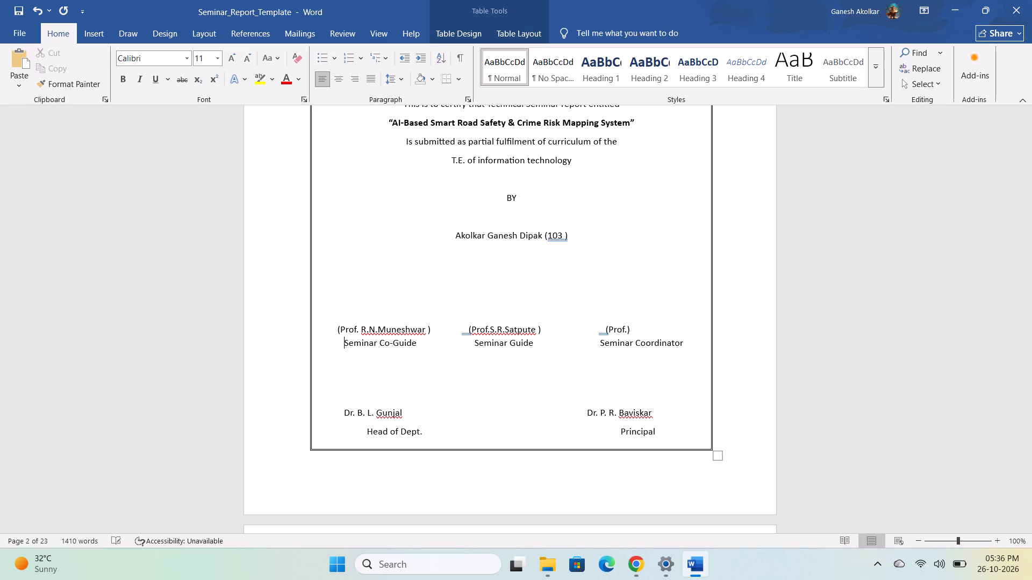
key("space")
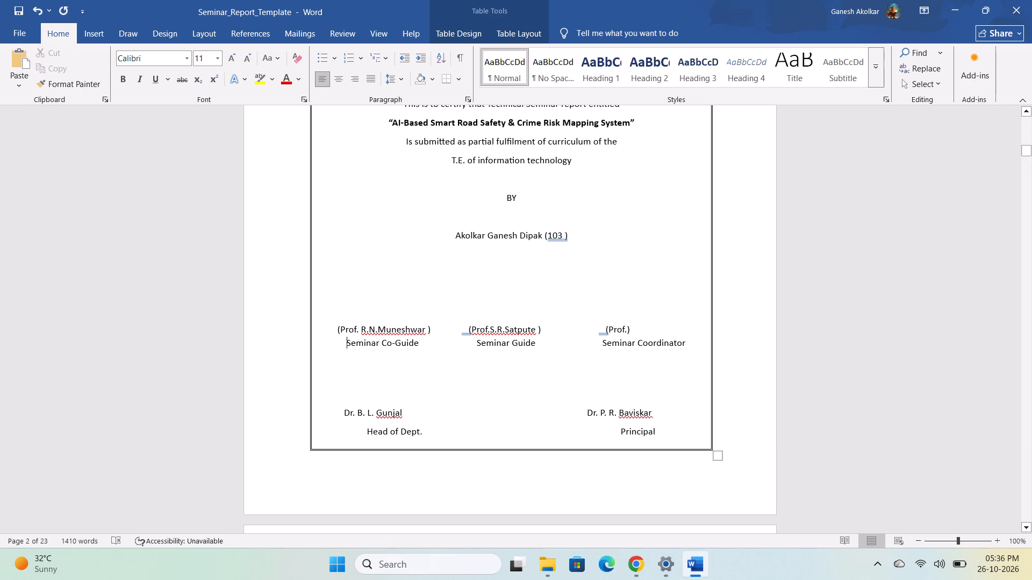
Reduce the indent of the “Head of Dept.” and “Principal” line so “Head of Dept.” starts directly beneath the department head's name.
left_click(367, 427)
key("BackSpace")
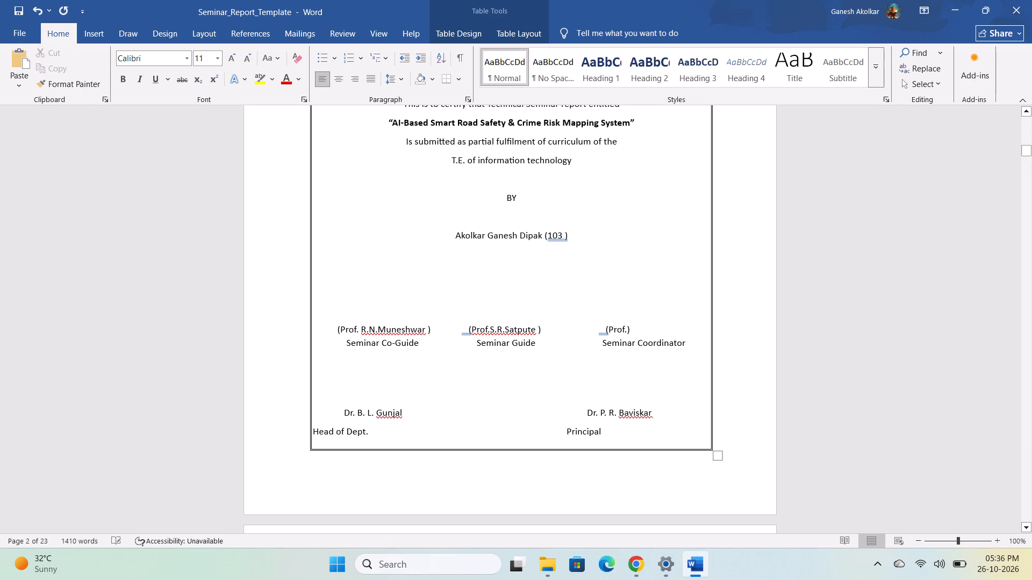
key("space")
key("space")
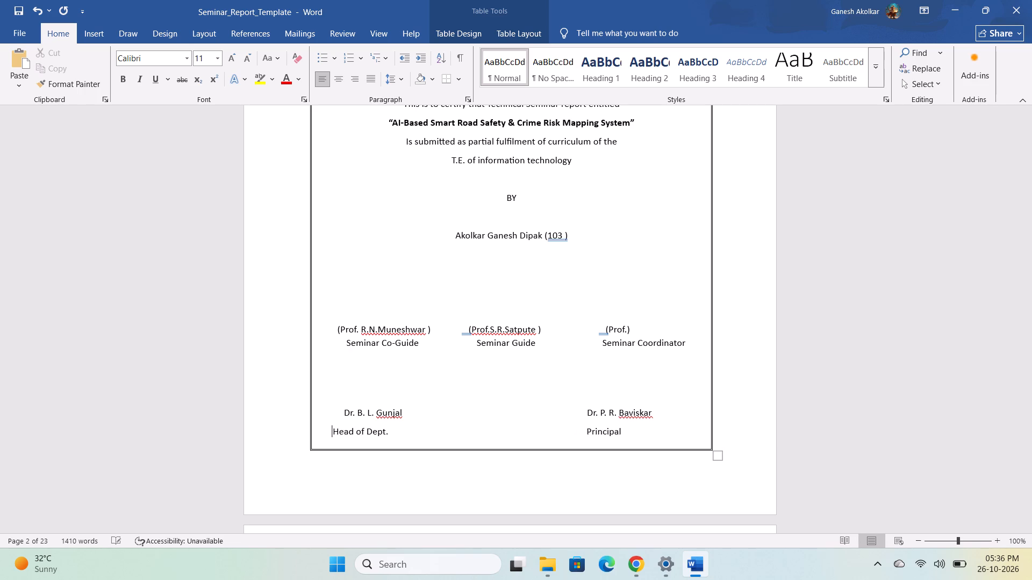
key("BackSpace")
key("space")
key("BackSpace")
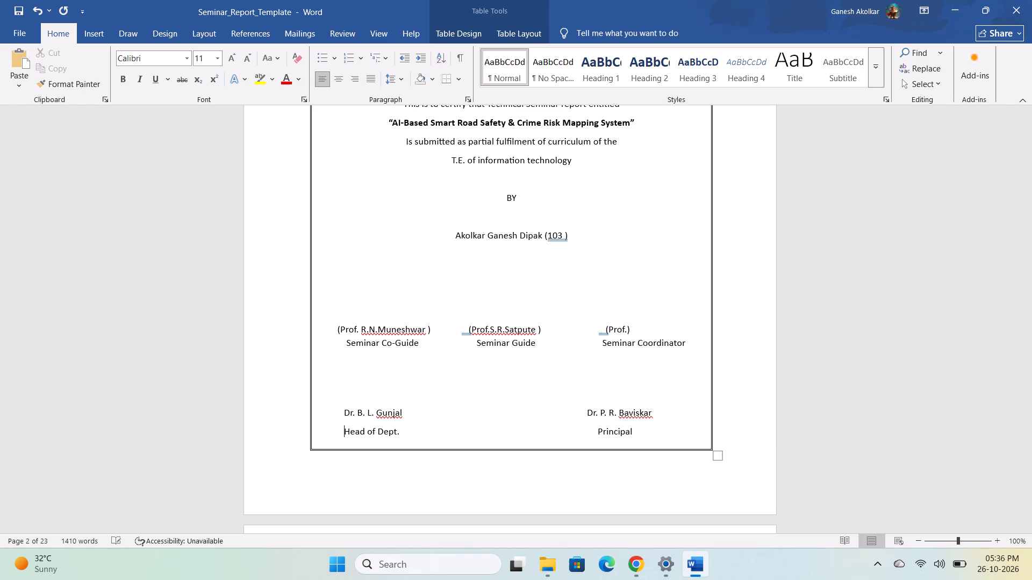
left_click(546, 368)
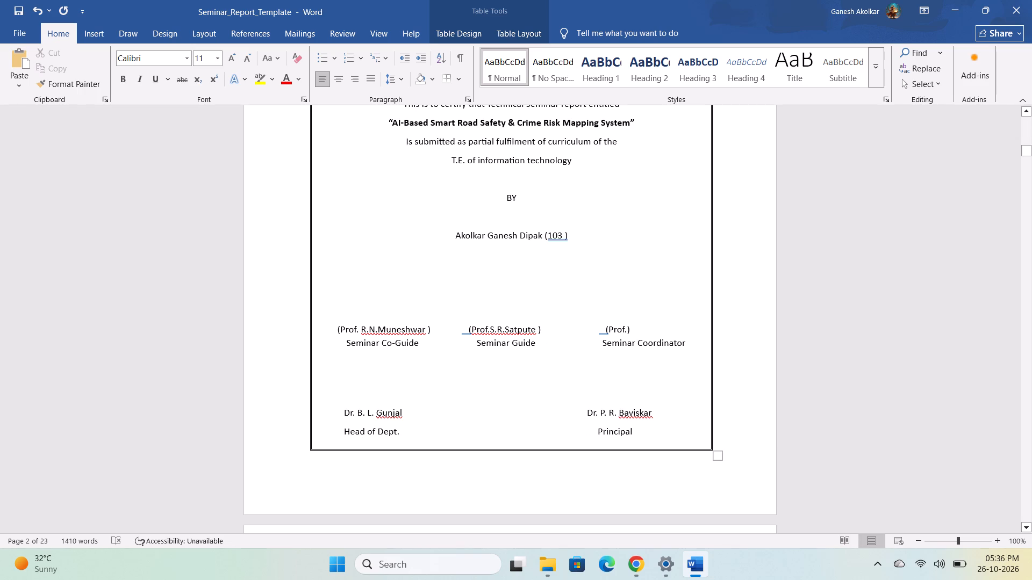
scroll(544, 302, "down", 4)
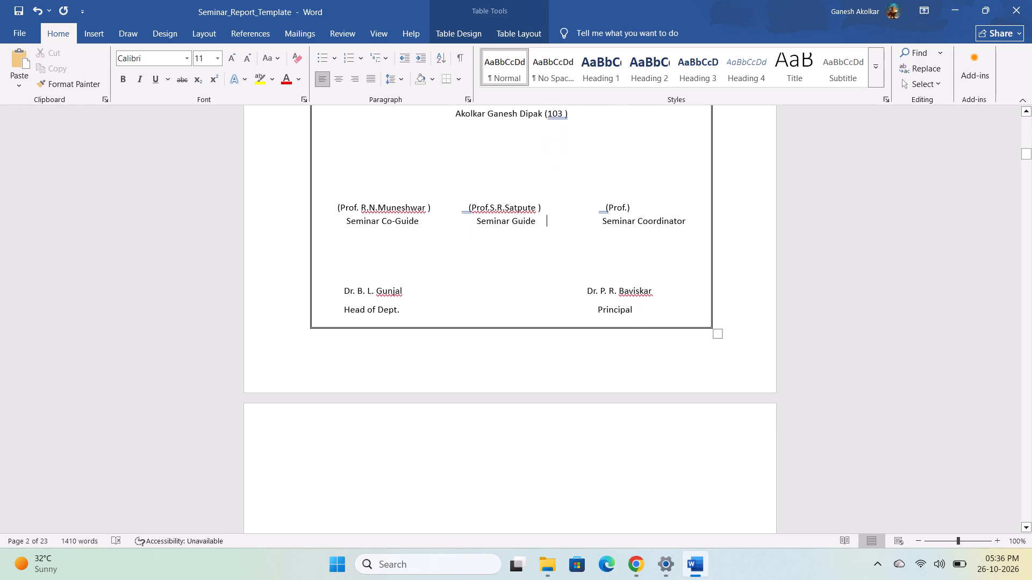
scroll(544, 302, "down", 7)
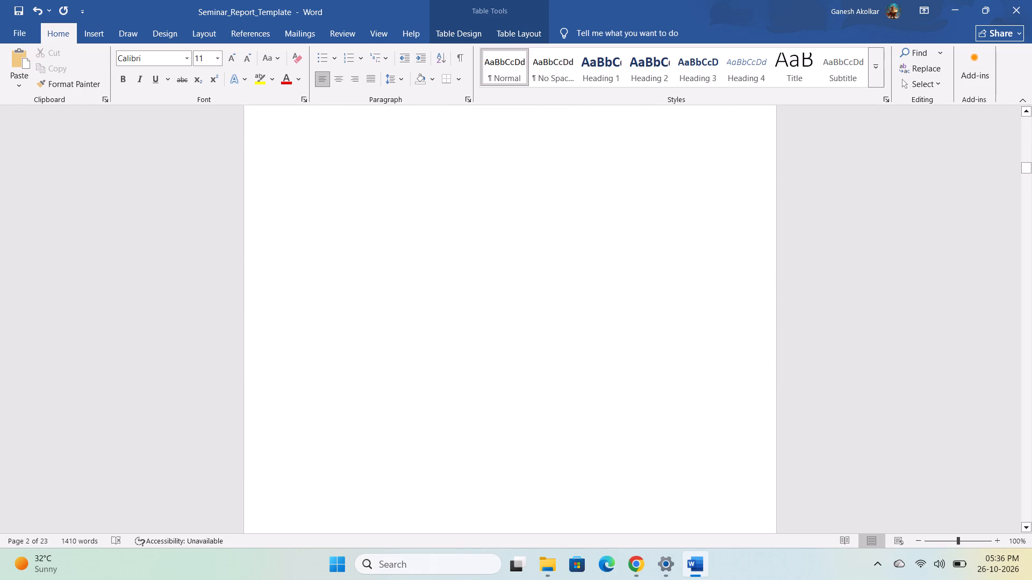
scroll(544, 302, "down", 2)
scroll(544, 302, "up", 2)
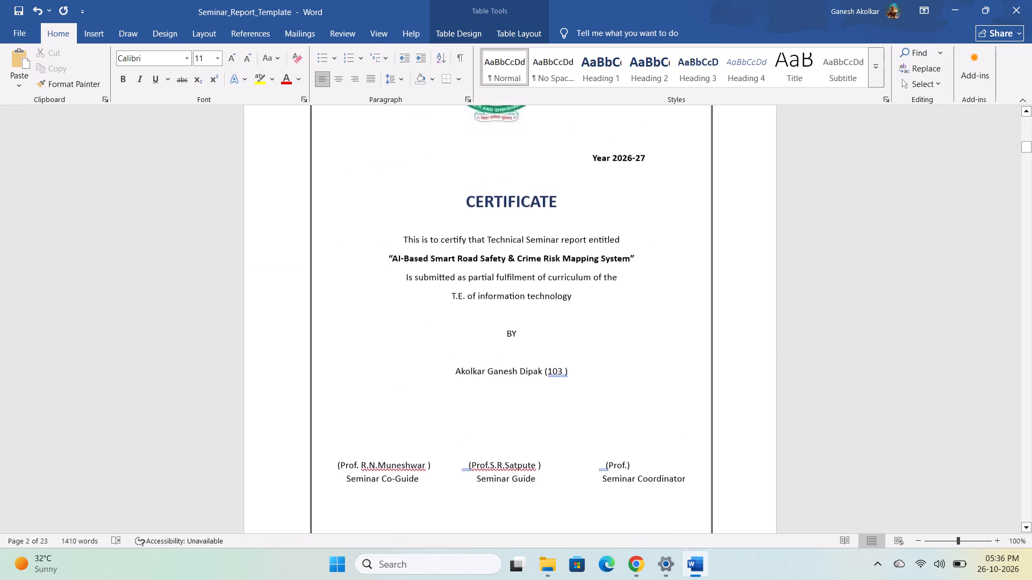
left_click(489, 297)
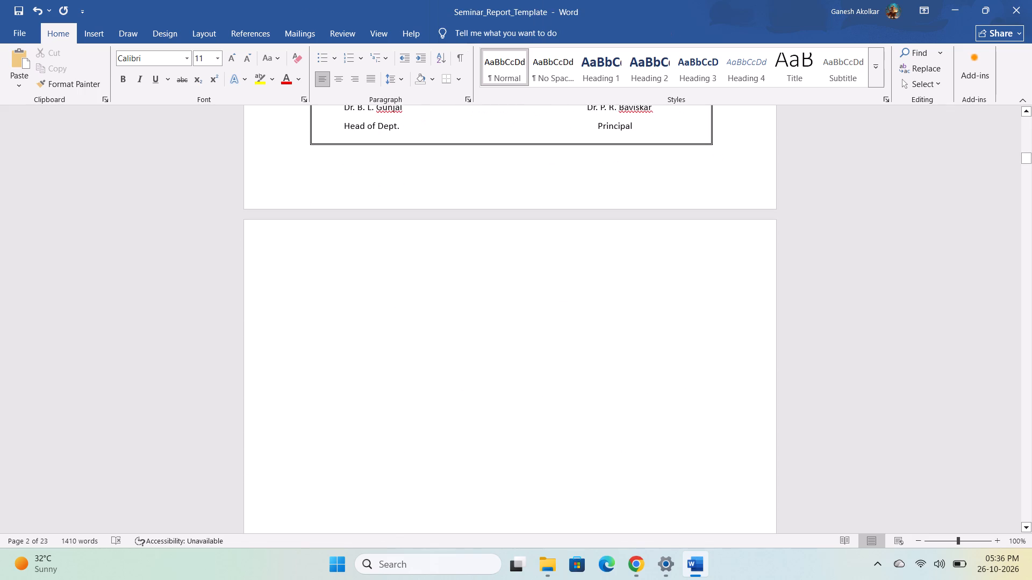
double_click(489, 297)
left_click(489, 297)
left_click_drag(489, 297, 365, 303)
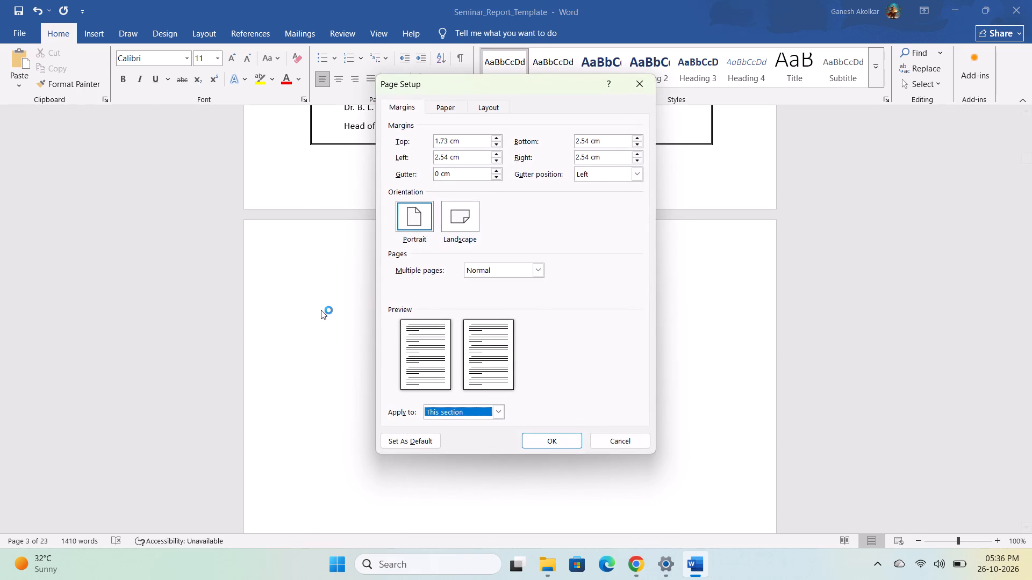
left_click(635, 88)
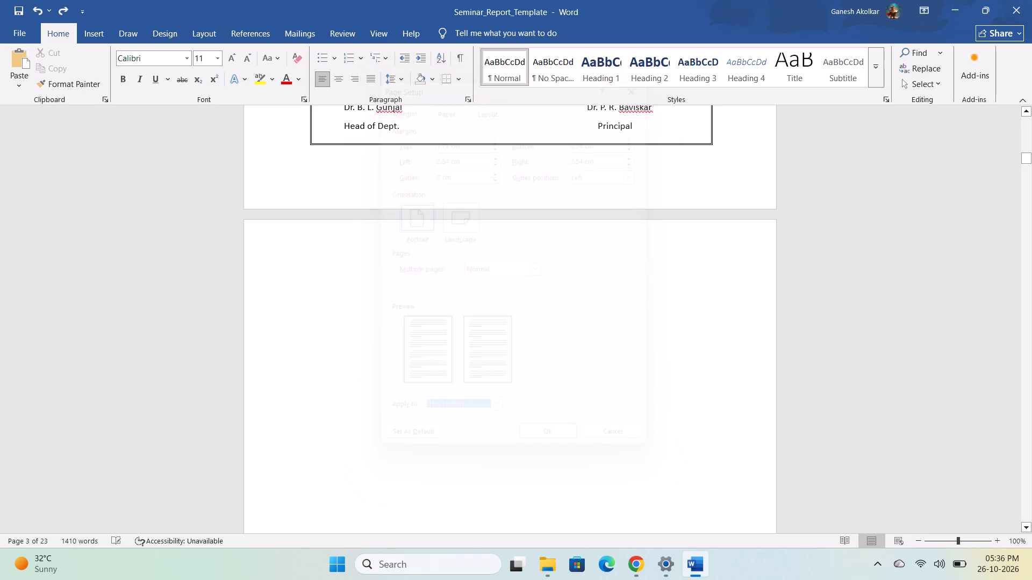
Delete the empty line from the Section 1 odd page header on the blank page after the certificate, and return to the body.
triple_click(275, 260)
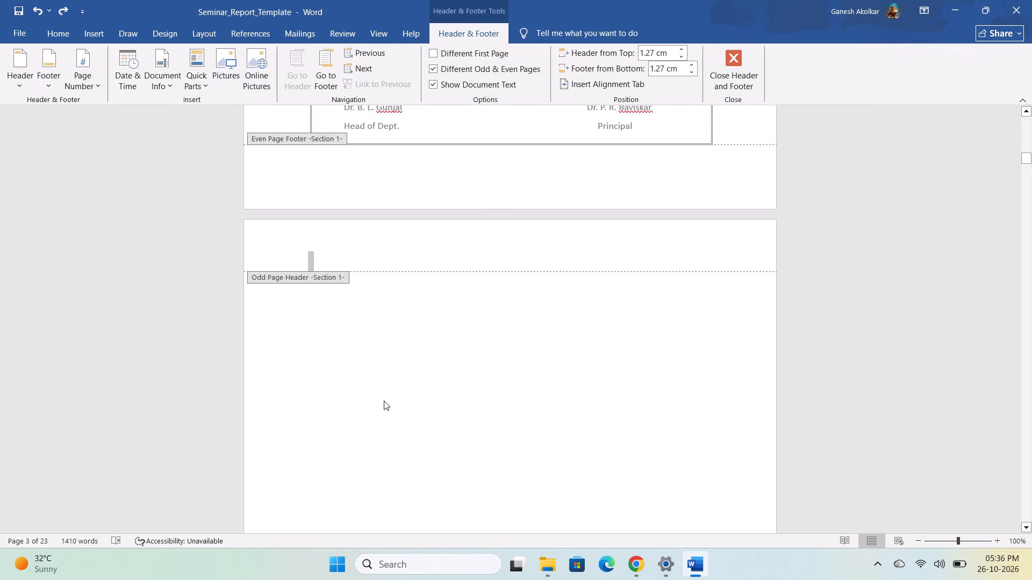
key("Delete")
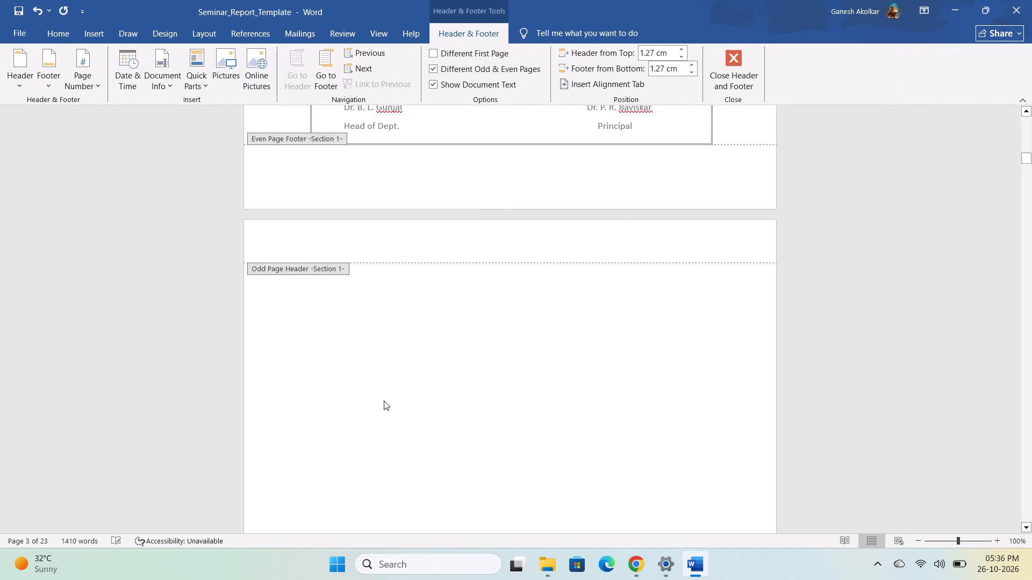
left_click(384, 401)
left_click(340, 330)
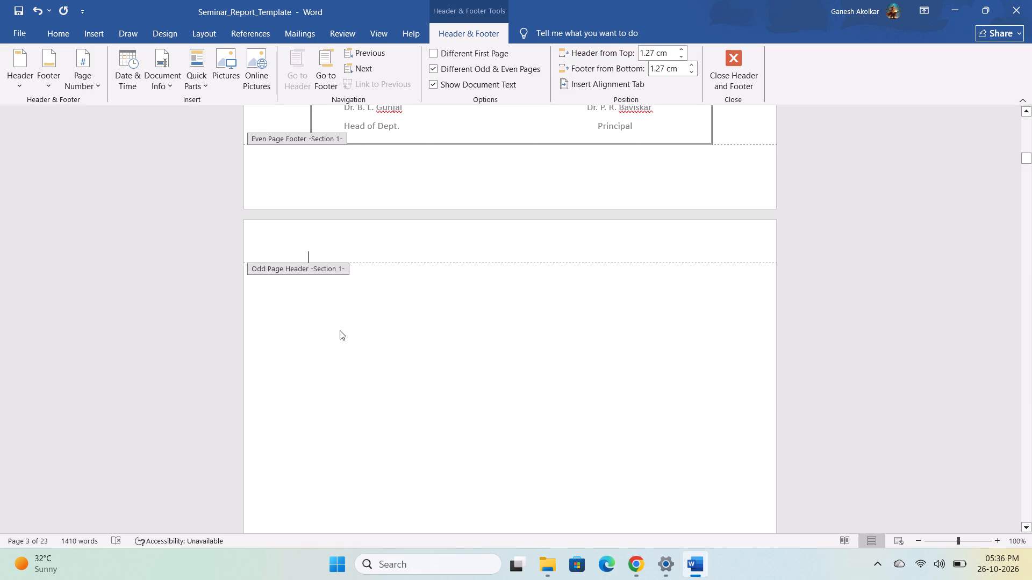
double_click(340, 330)
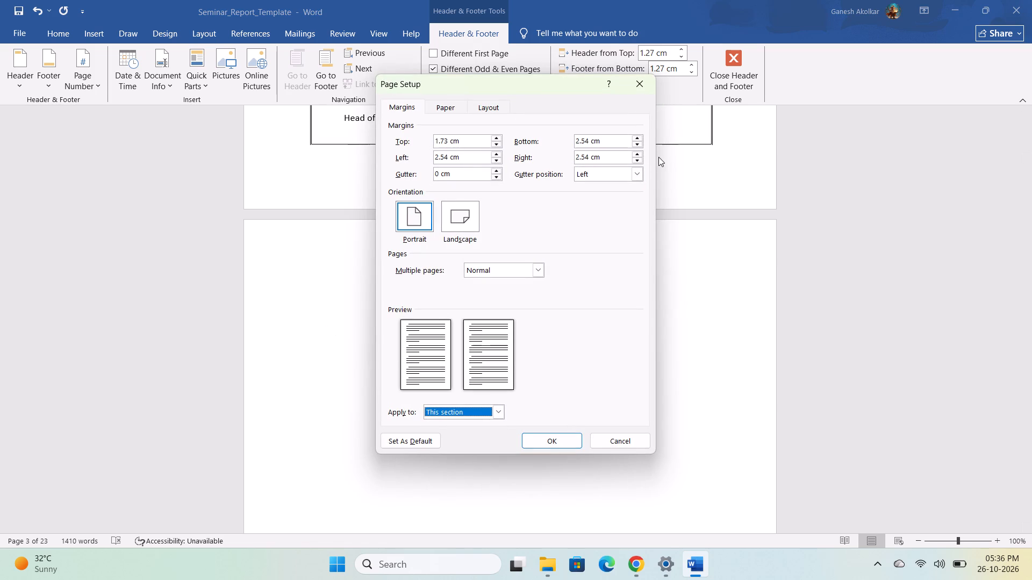
left_click(639, 85)
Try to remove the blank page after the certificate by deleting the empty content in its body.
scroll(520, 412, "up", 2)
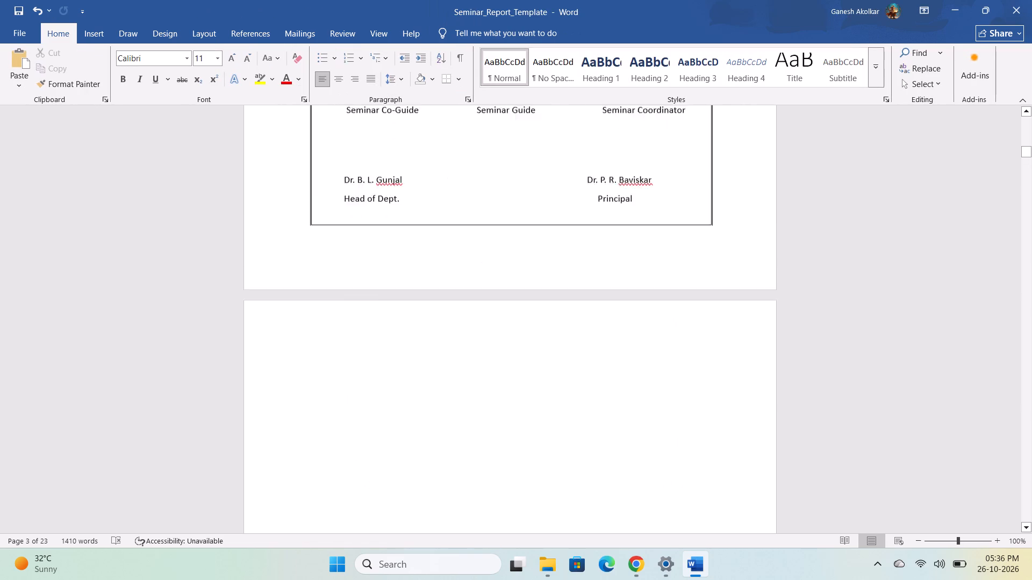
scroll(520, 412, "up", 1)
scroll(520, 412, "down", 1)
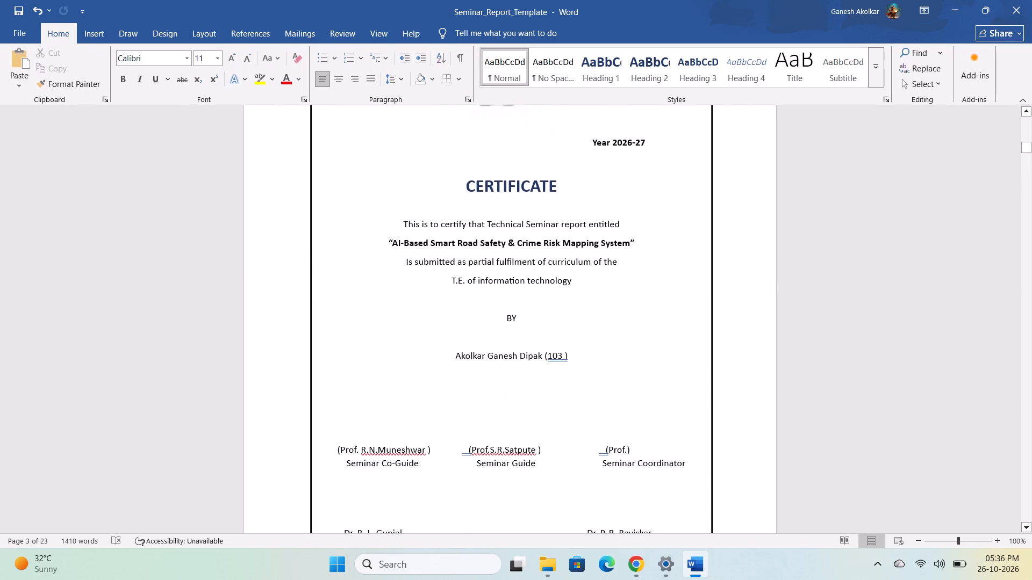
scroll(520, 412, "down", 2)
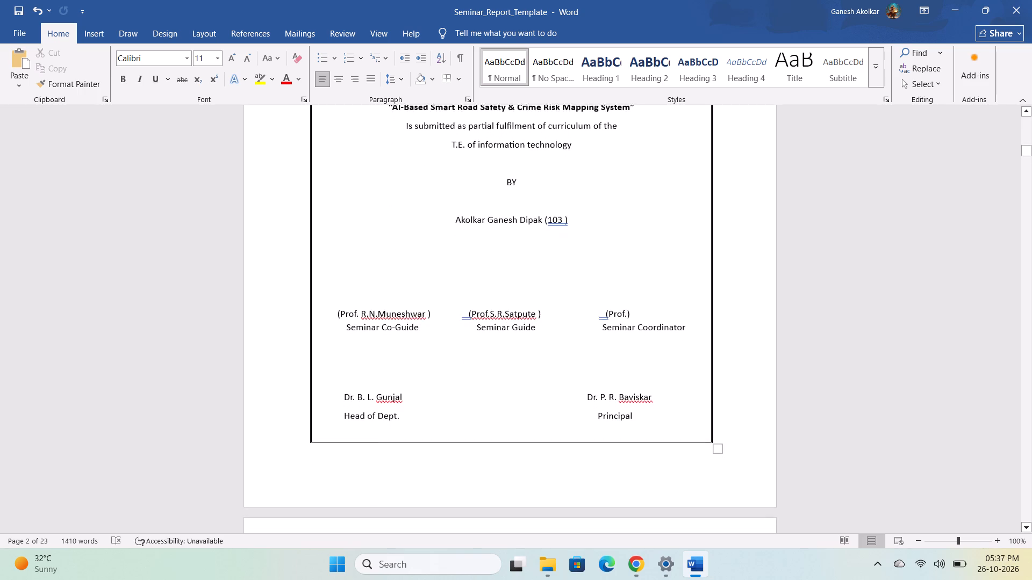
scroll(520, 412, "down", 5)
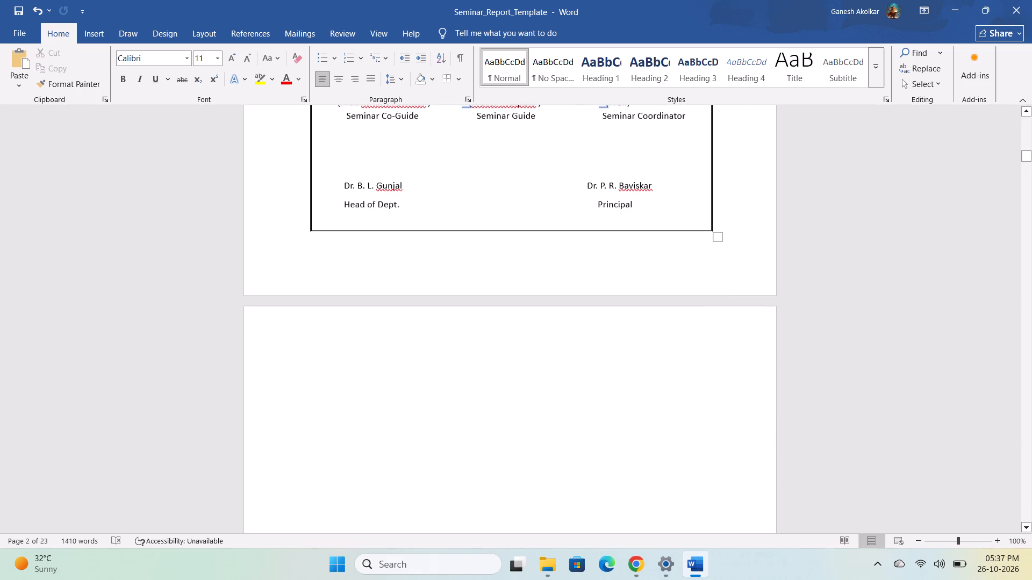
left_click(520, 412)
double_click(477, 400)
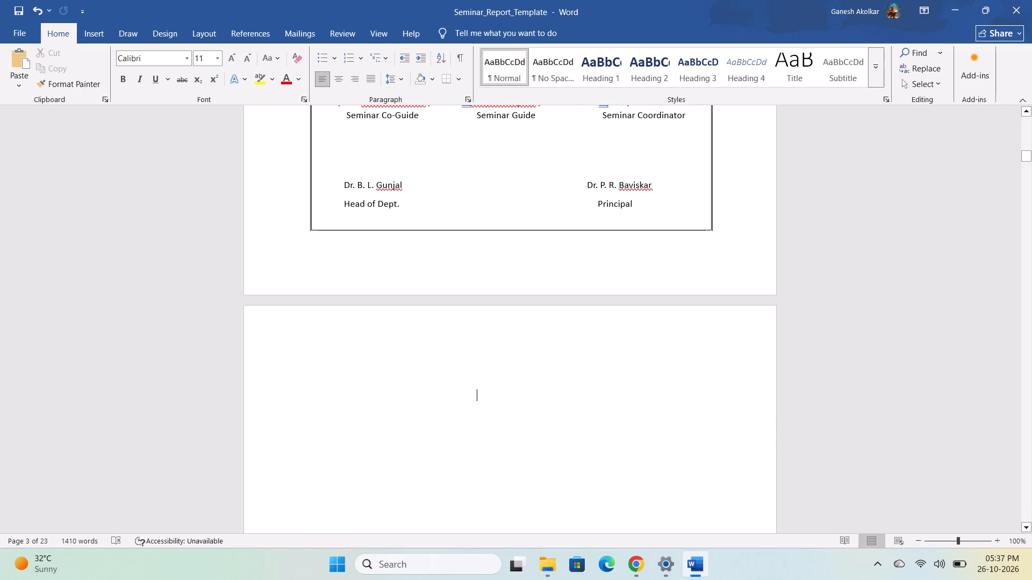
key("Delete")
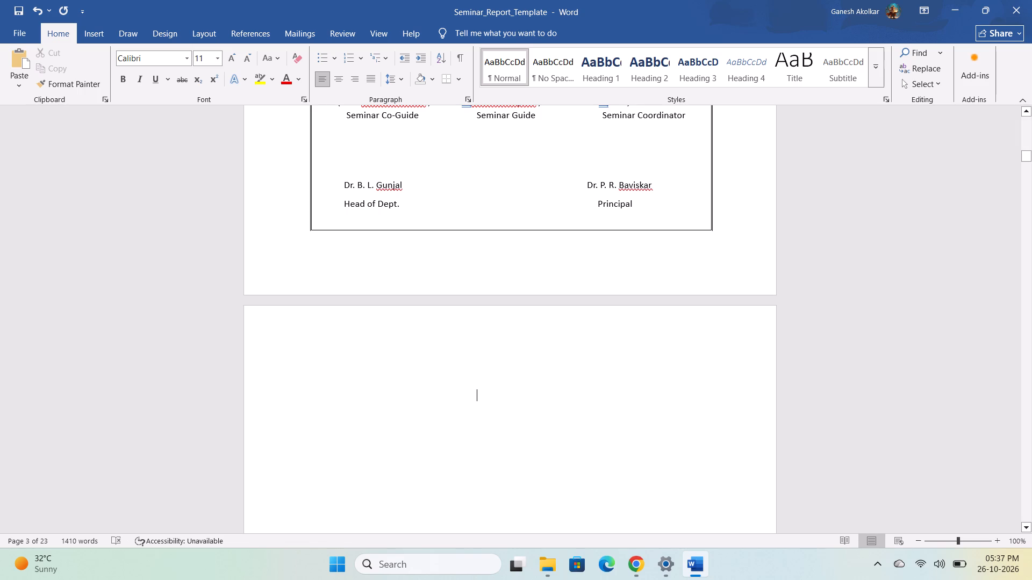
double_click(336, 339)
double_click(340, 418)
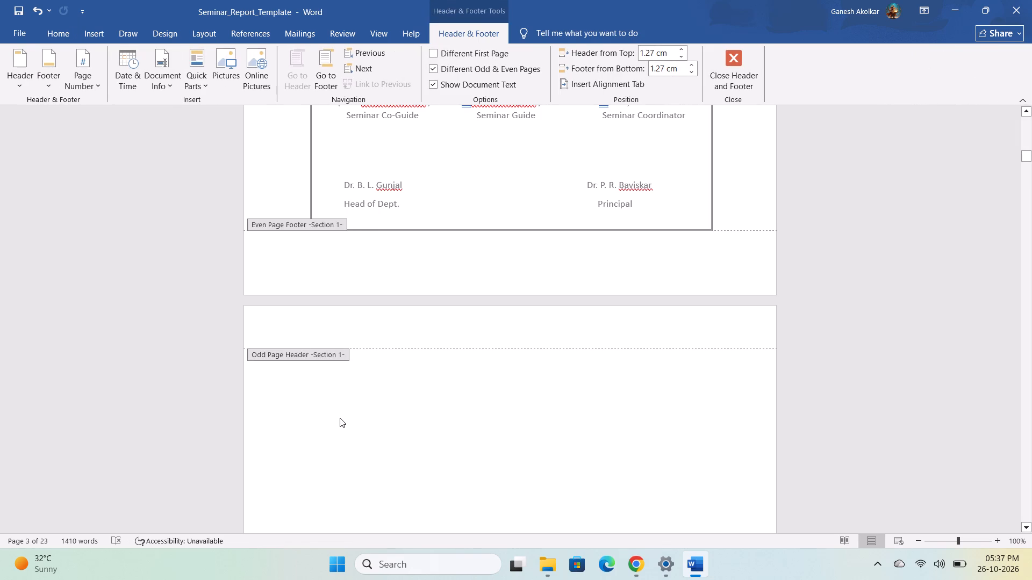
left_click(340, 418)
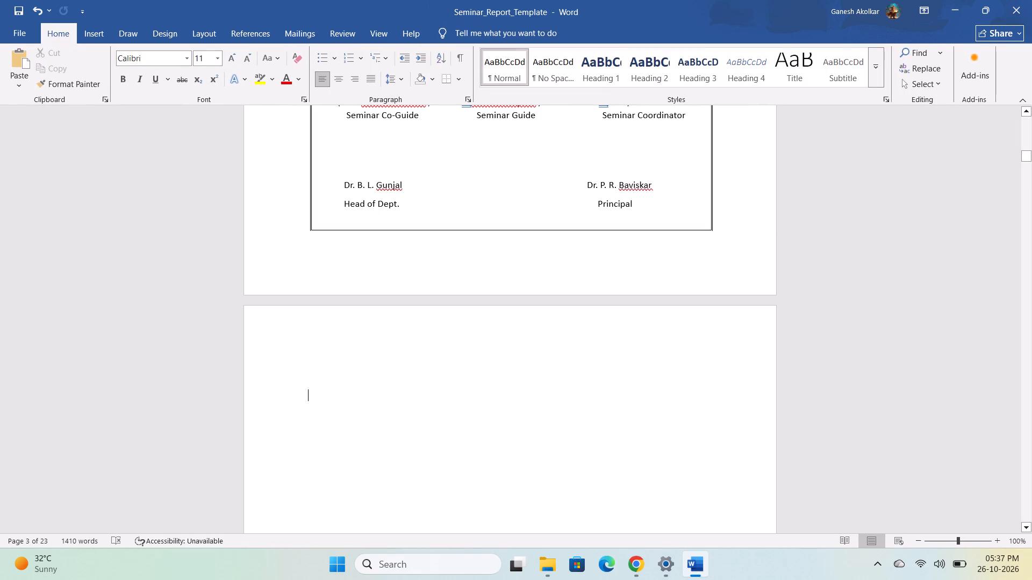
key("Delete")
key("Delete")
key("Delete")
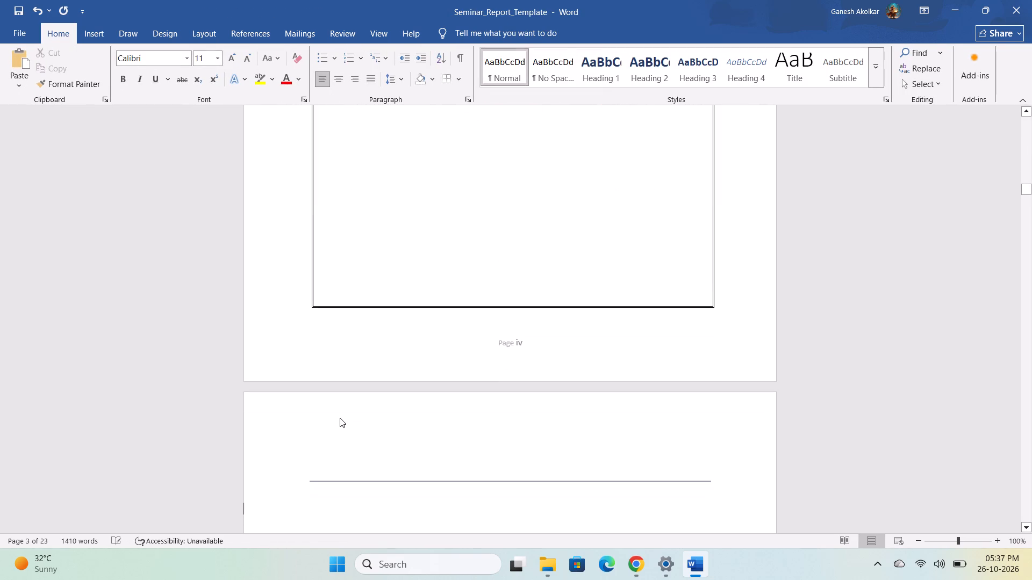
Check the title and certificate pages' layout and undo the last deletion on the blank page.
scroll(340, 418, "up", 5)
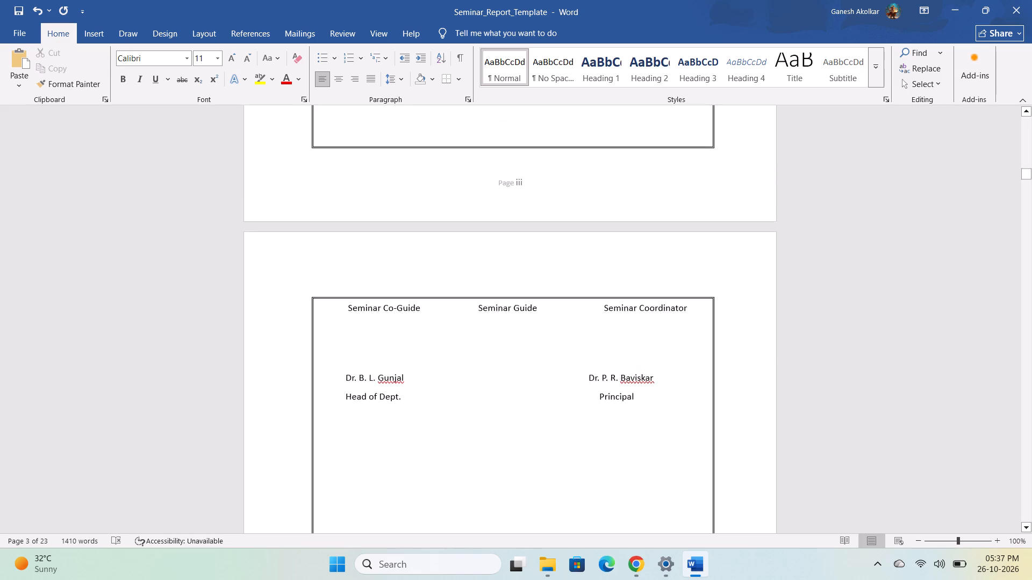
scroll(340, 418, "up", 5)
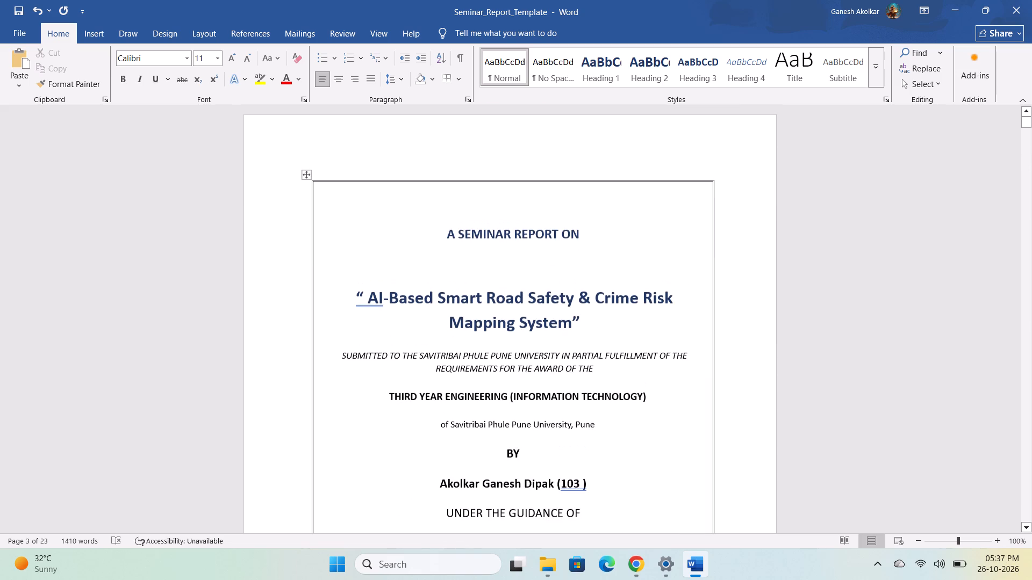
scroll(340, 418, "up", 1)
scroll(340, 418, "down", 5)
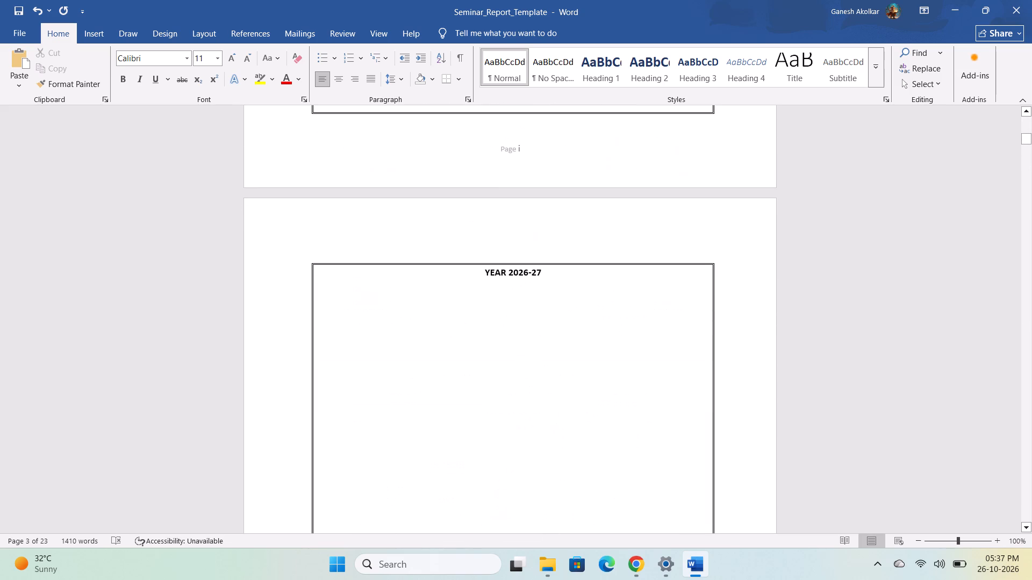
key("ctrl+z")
Review the title and certificate pages, and again delete the empty content of the blank page after the certificate.
scroll(340, 418, "up", 1)
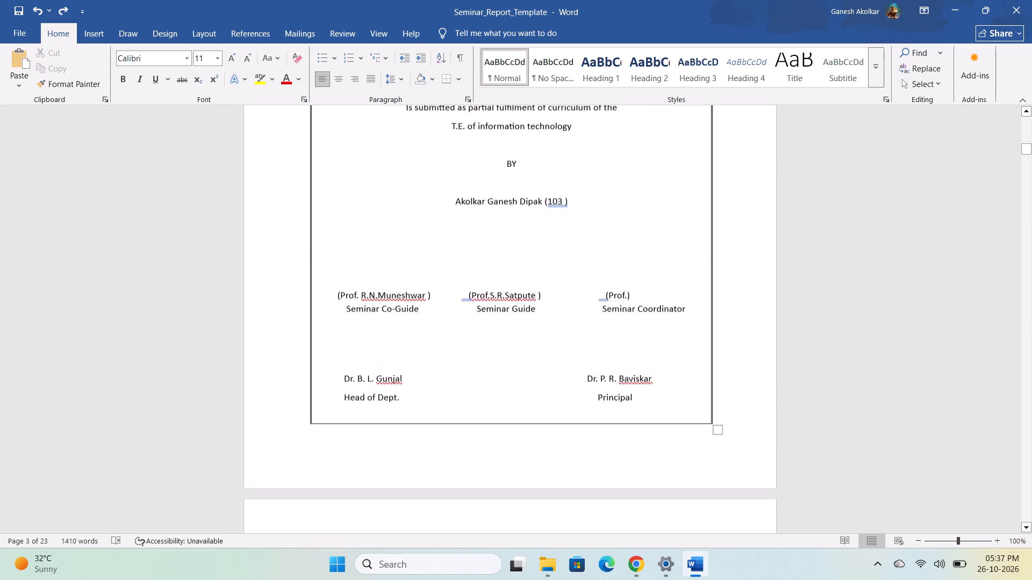
scroll(340, 418, "up", 6)
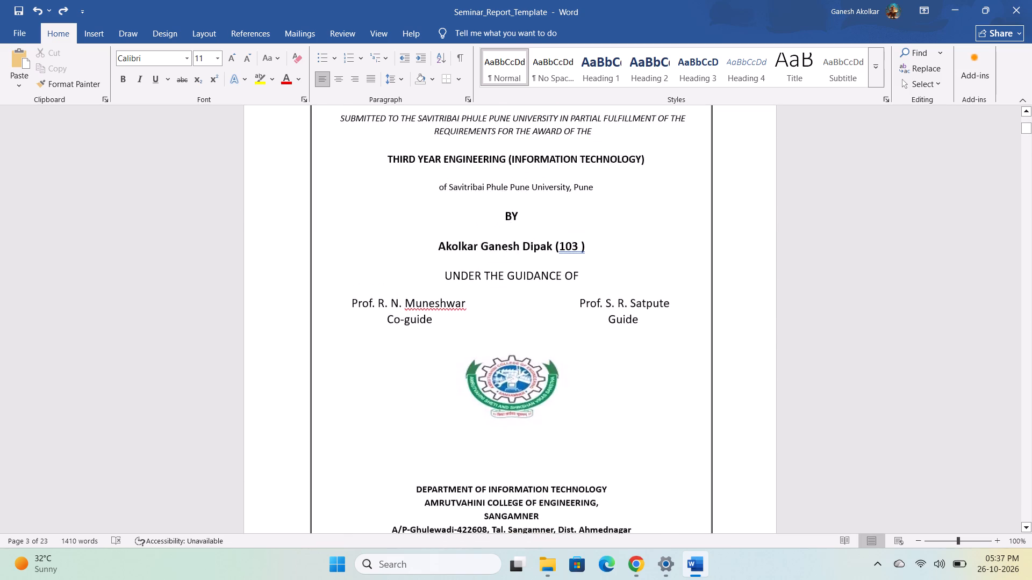
scroll(340, 418, "up", 3)
scroll(340, 418, "down", 5)
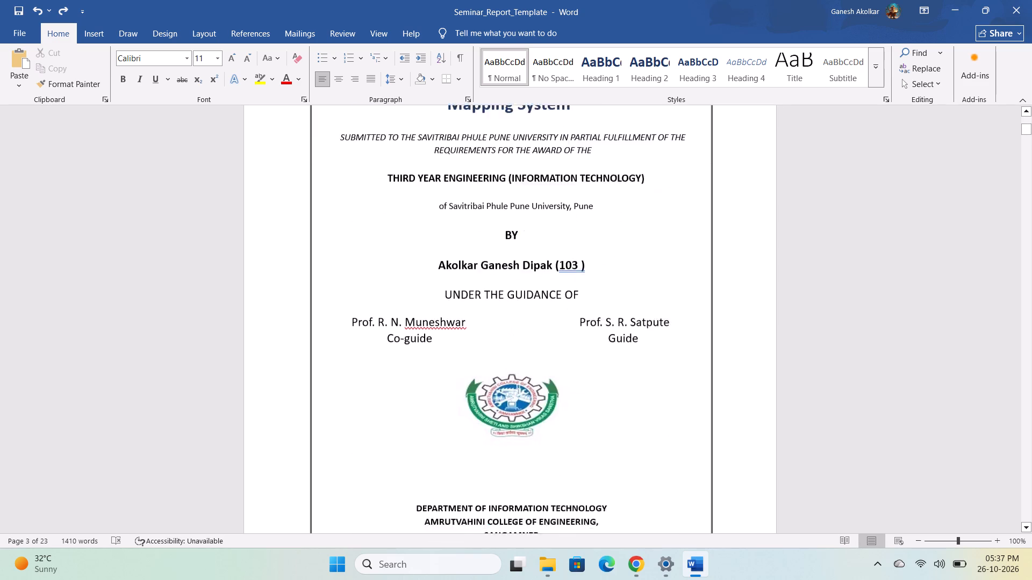
scroll(340, 418, "down", 4)
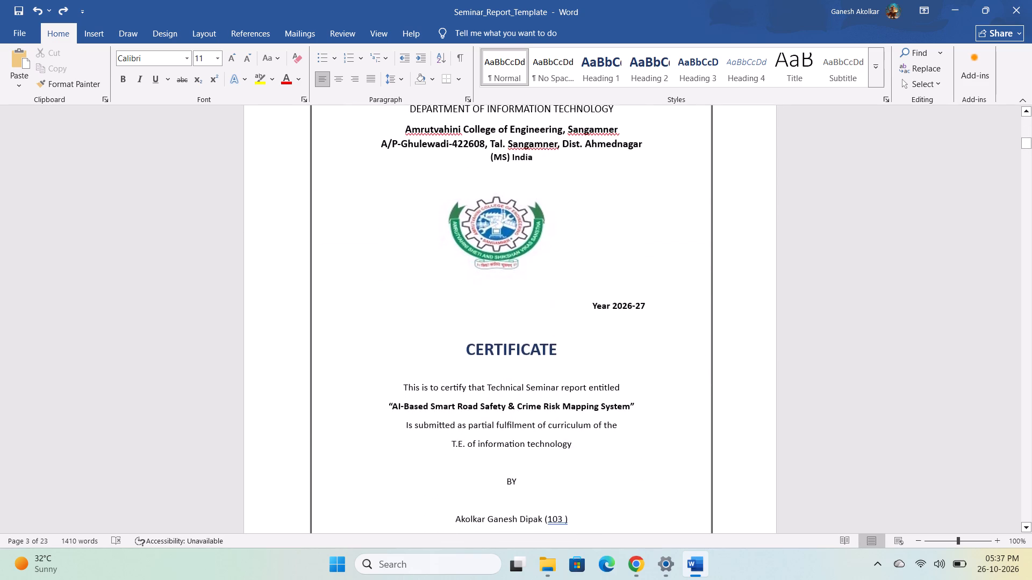
scroll(340, 418, "down", 4)
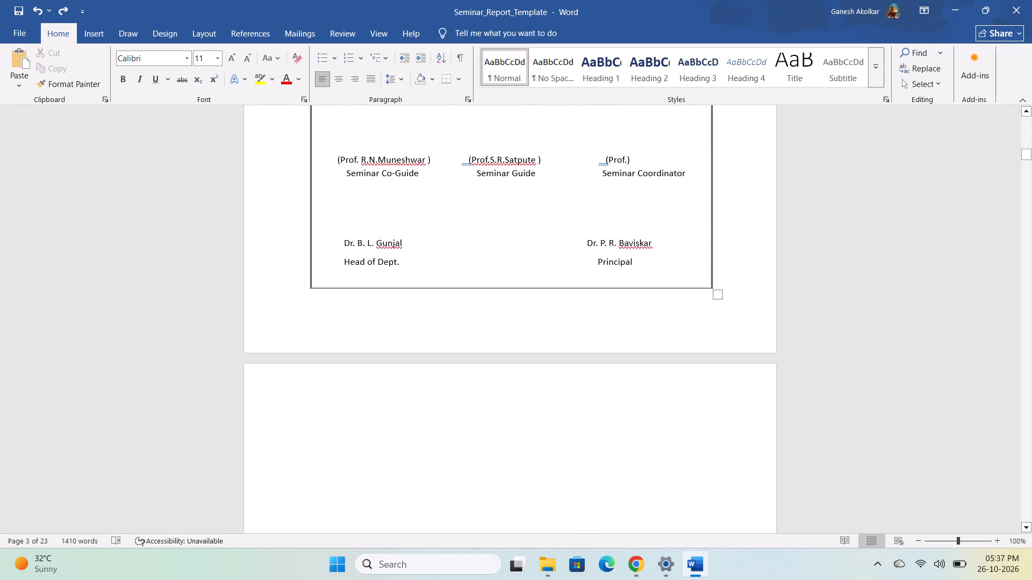
key("Delete")
Set the spacing after the student's name line on the first certificate to 42 pt.
scroll(340, 446, "up", 3)
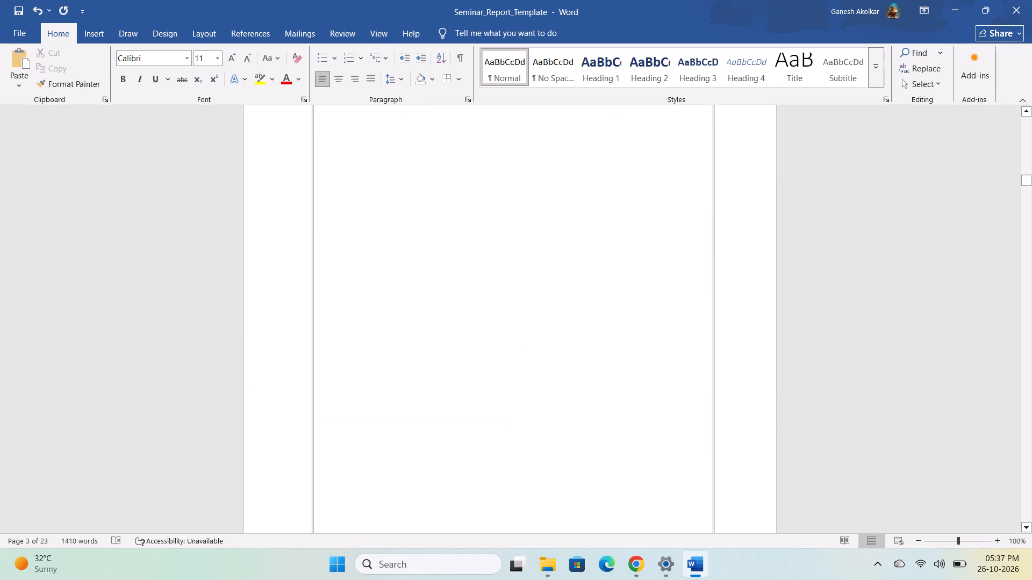
scroll(340, 446, "up", 4)
scroll(340, 446, "down", 5)
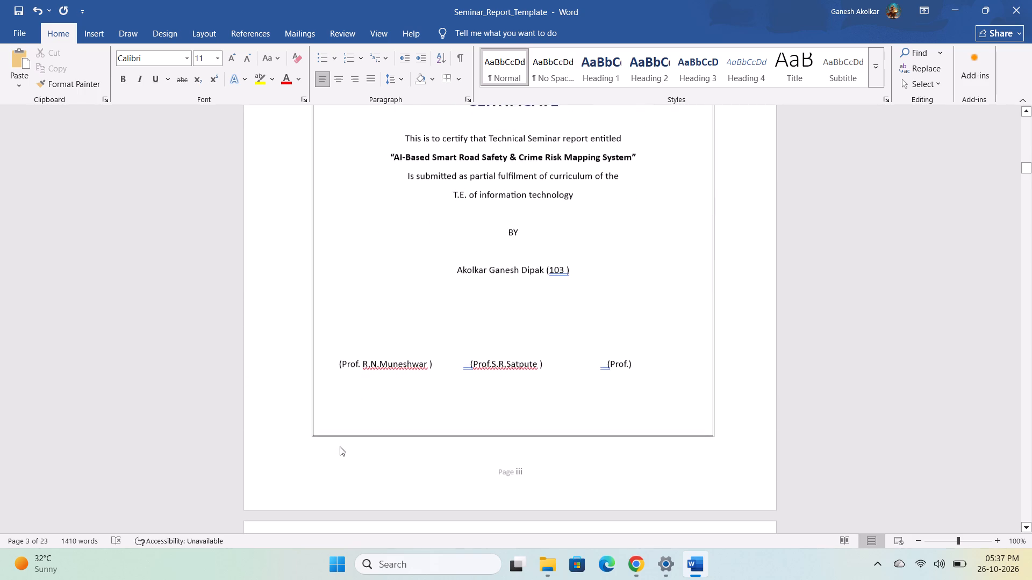
scroll(340, 446, "down", 2)
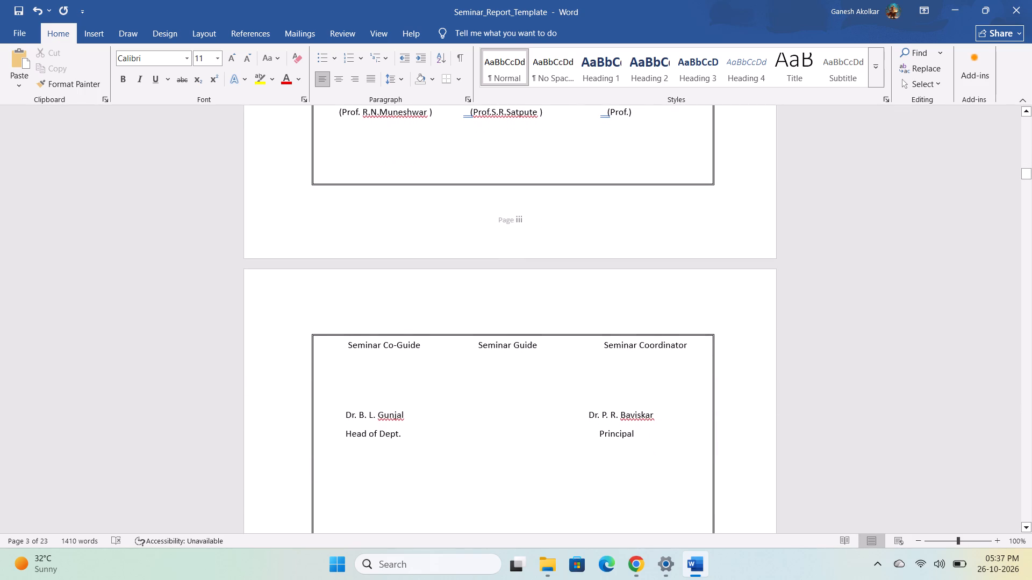
scroll(340, 446, "up", 2)
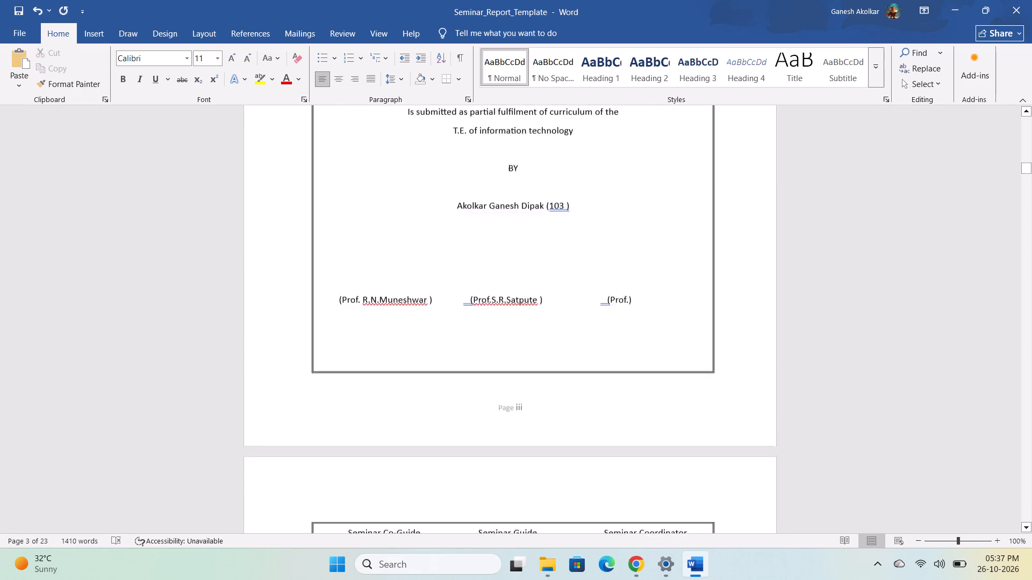
scroll(340, 446, "up", 1)
left_click(432, 356)
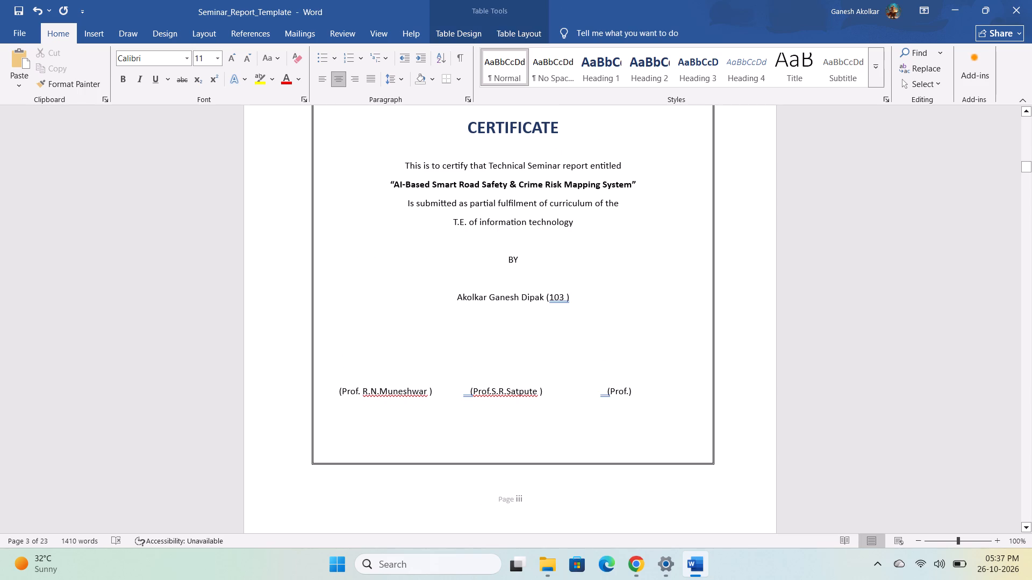
left_click(425, 346)
left_click_drag(454, 296, 575, 325)
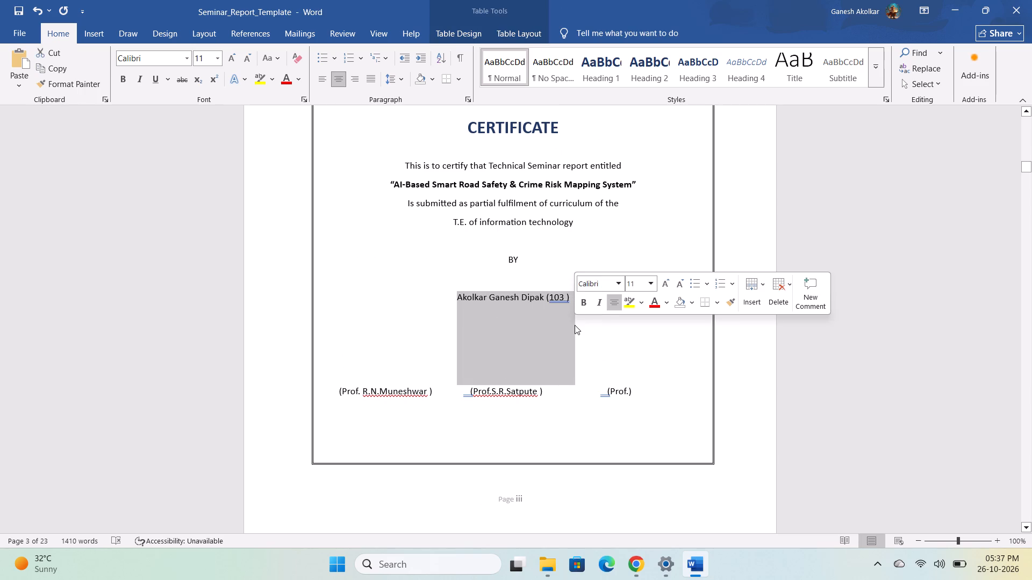
left_click(204, 35)
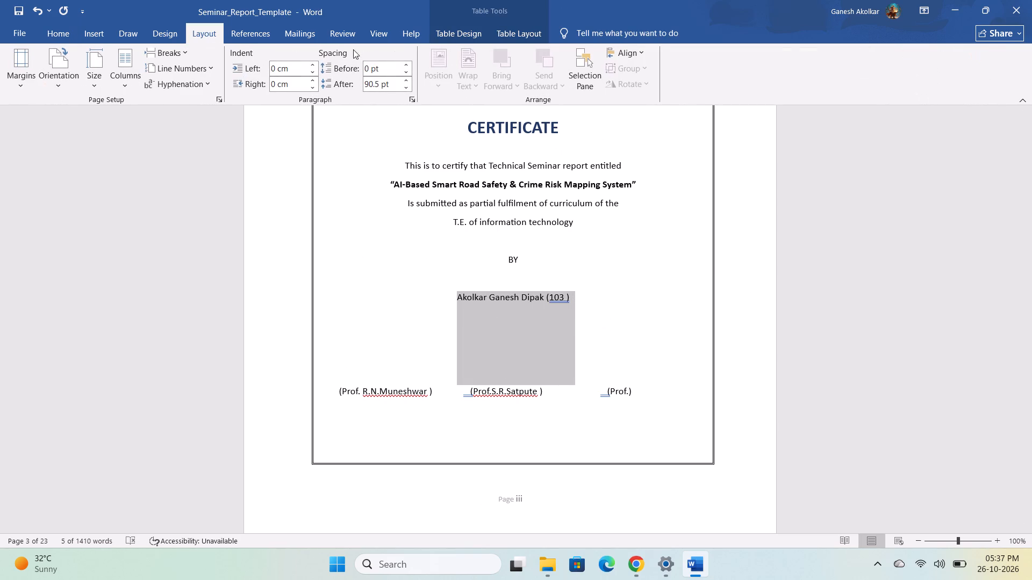
left_click(405, 86)
double_click(405, 86)
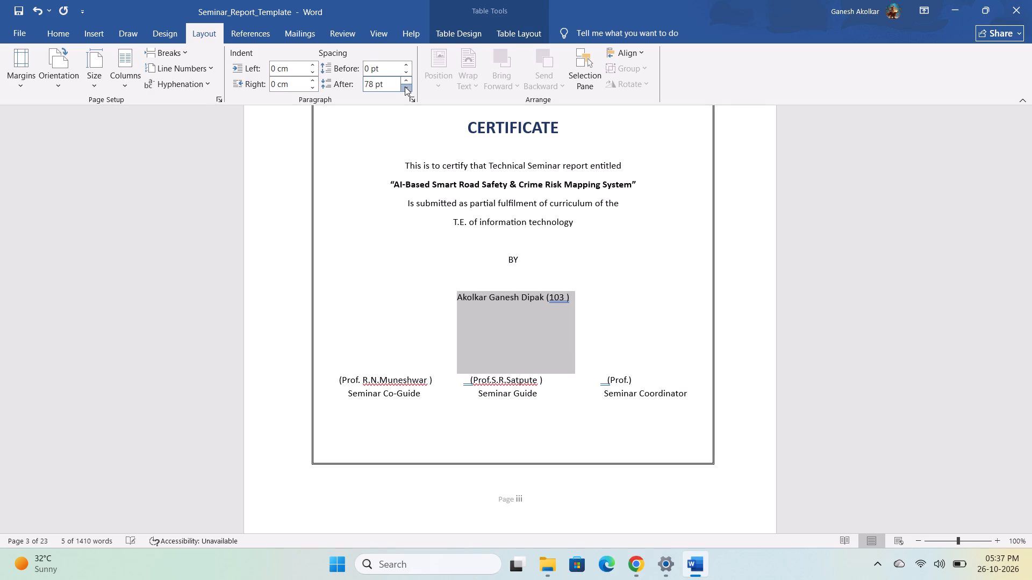
left_click(405, 86)
left_click(405, 86)
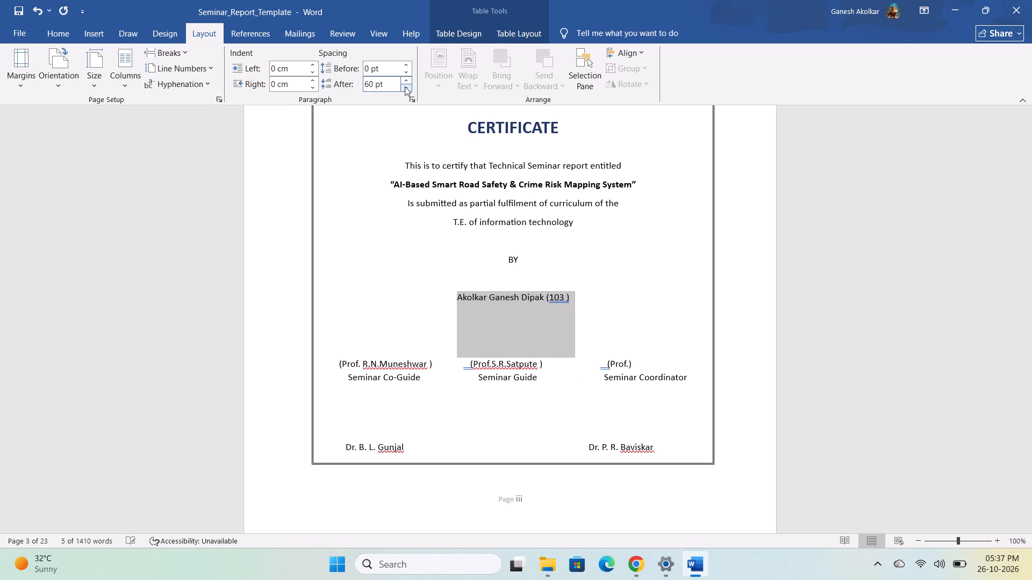
left_click(405, 86)
left_click(405, 86)
left_click(405, 86)
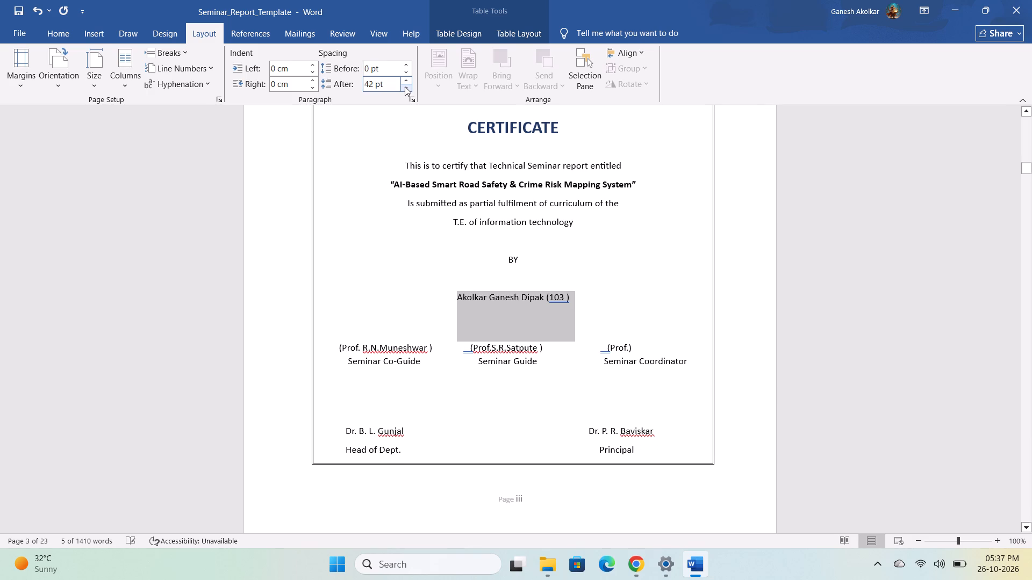
left_click(405, 86)
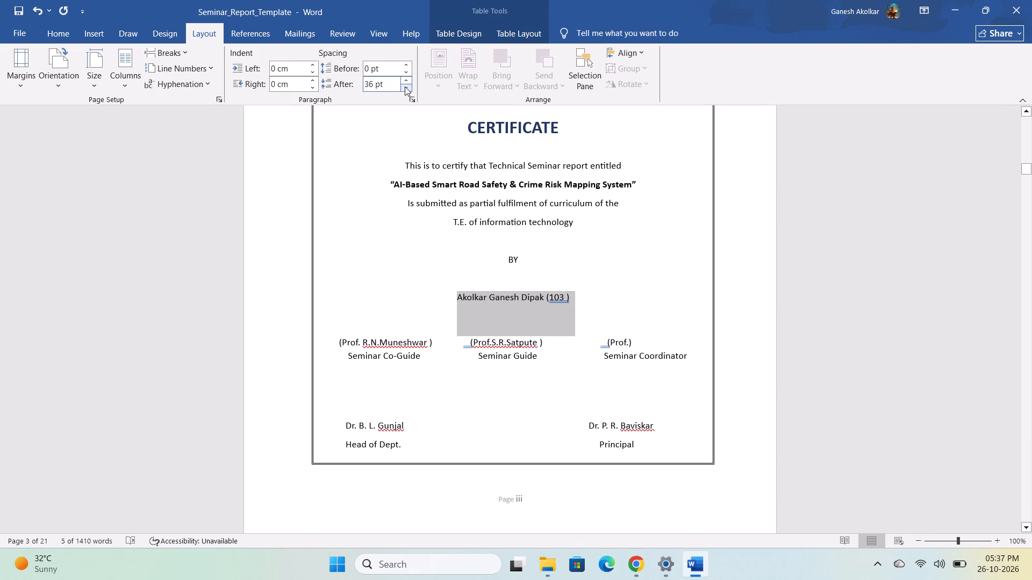
left_click(405, 81)
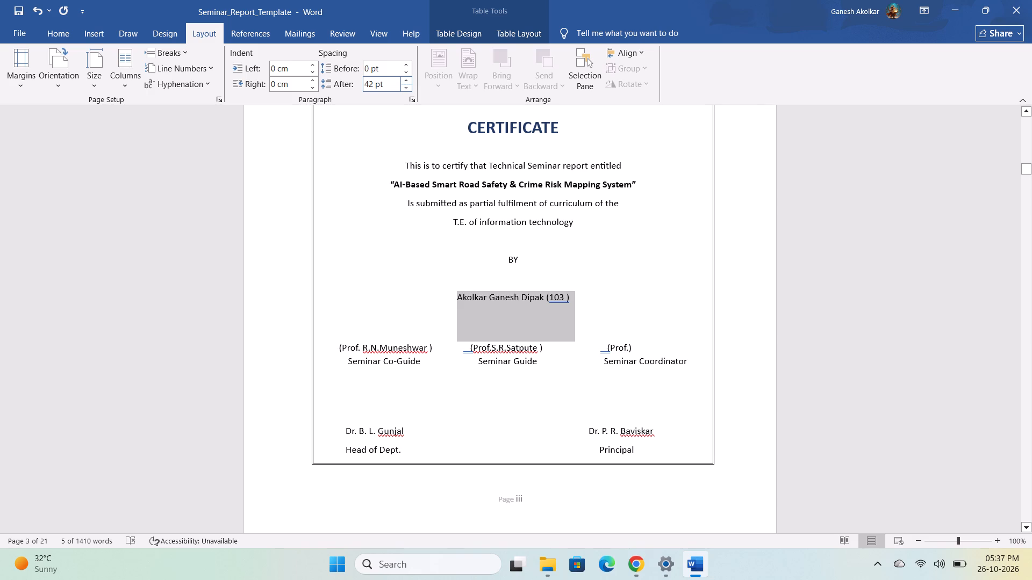
left_click(199, 251)
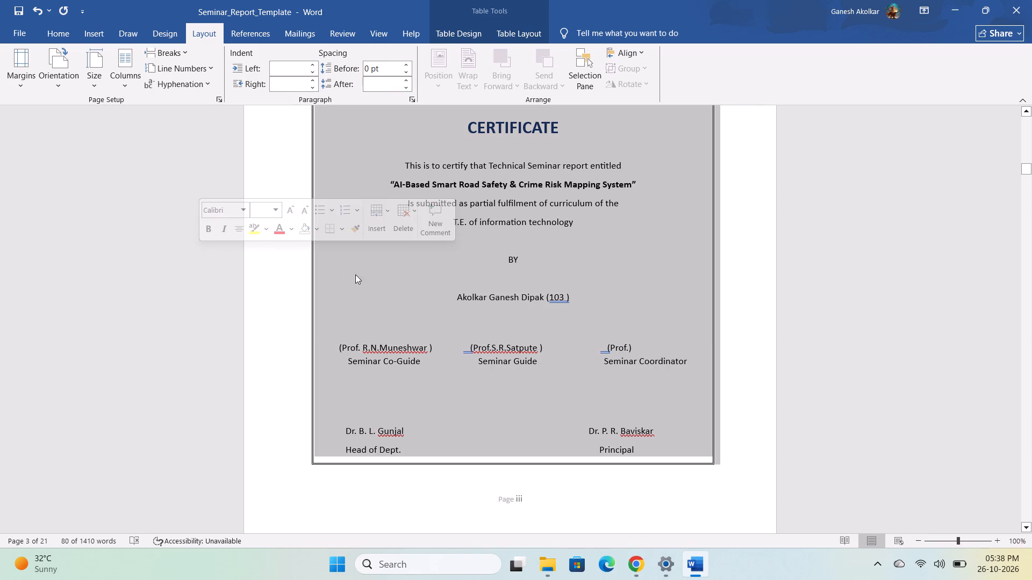
left_click(378, 279)
Try to remove the blank page between the two certificates by deleting the empty content in its body.
scroll(378, 279, "down", 1)
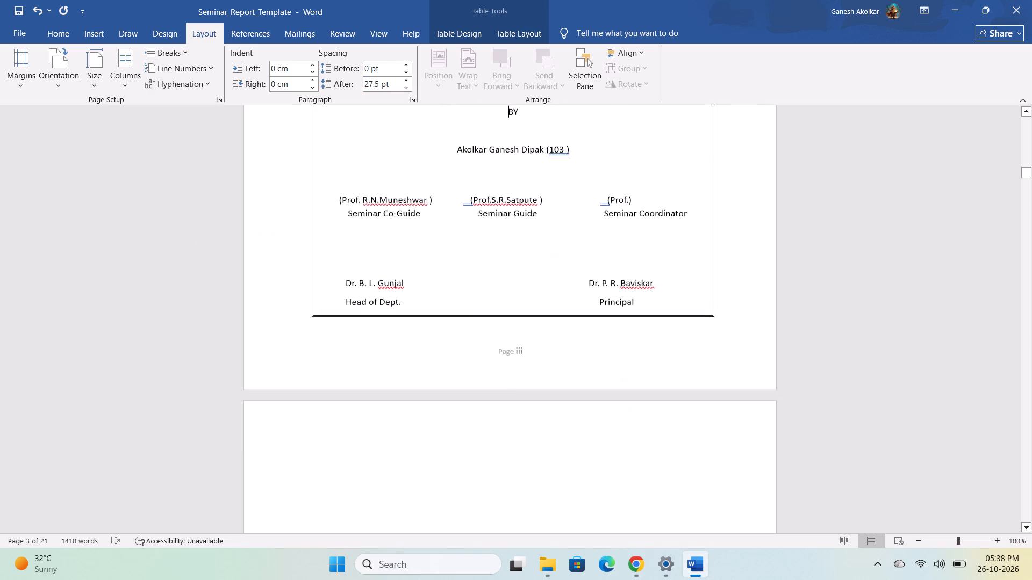
scroll(378, 279, "down", 5)
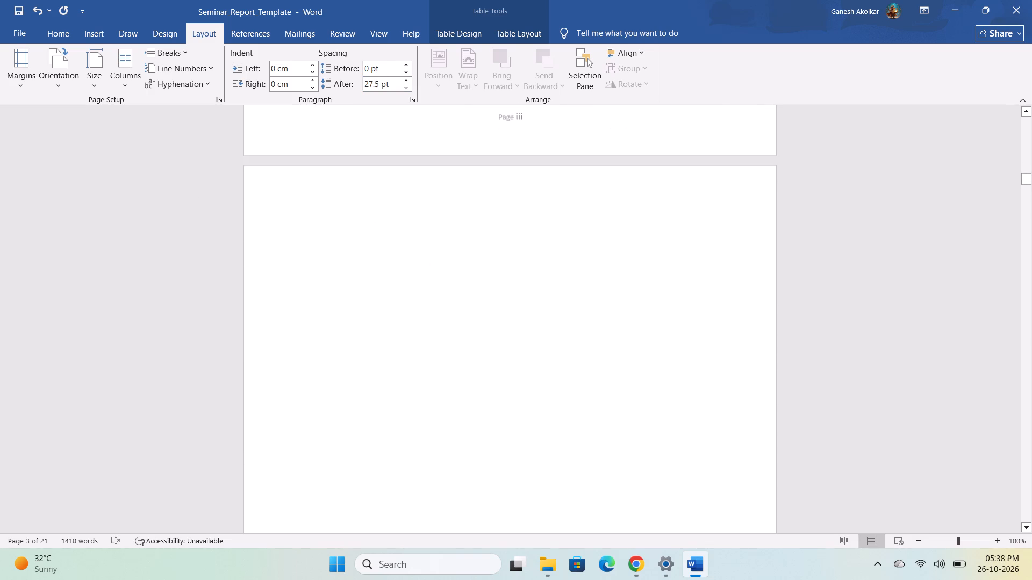
scroll(378, 279, "down", 1)
left_click(378, 279)
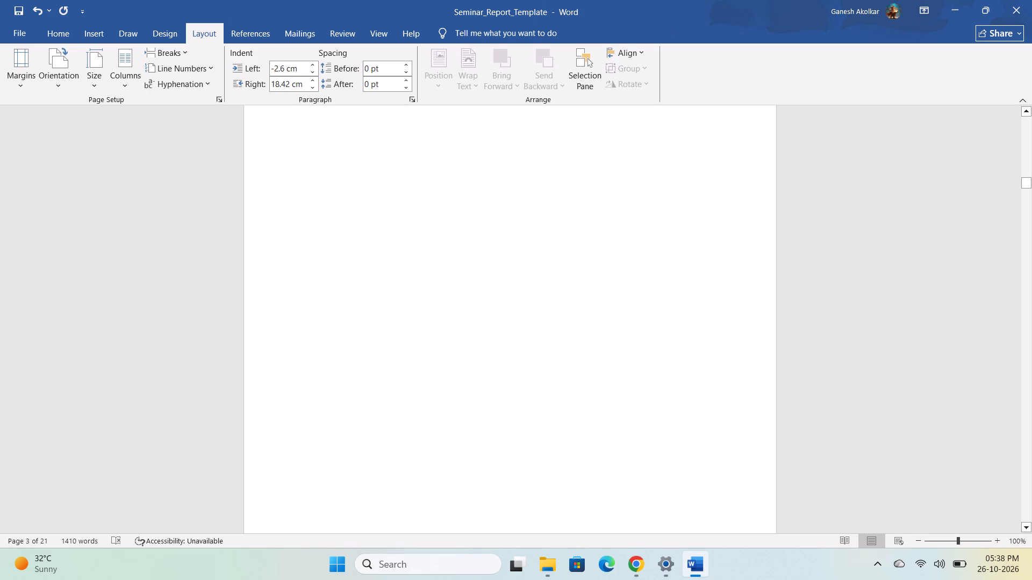
scroll(378, 279, "up", 1)
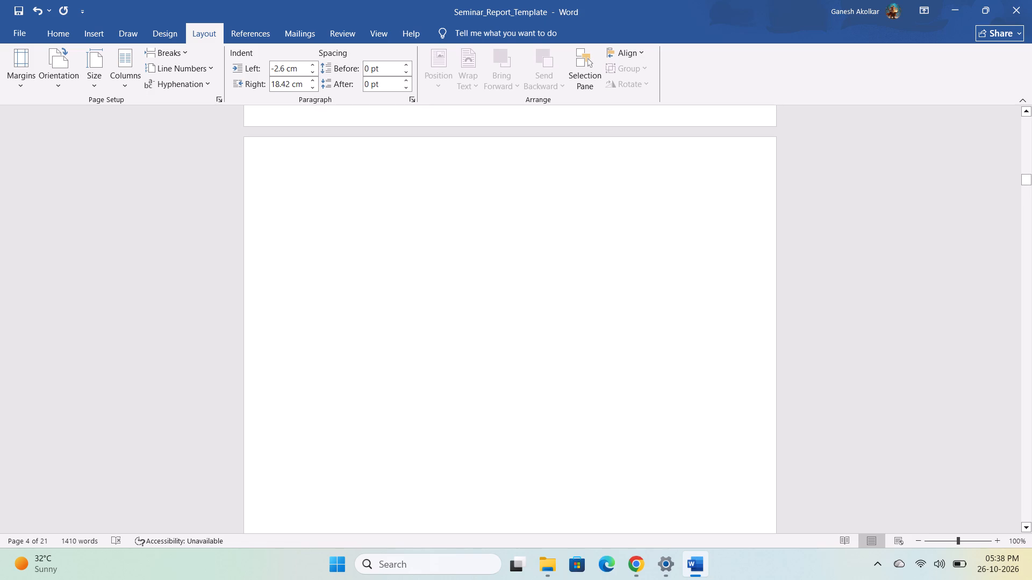
key("Delete")
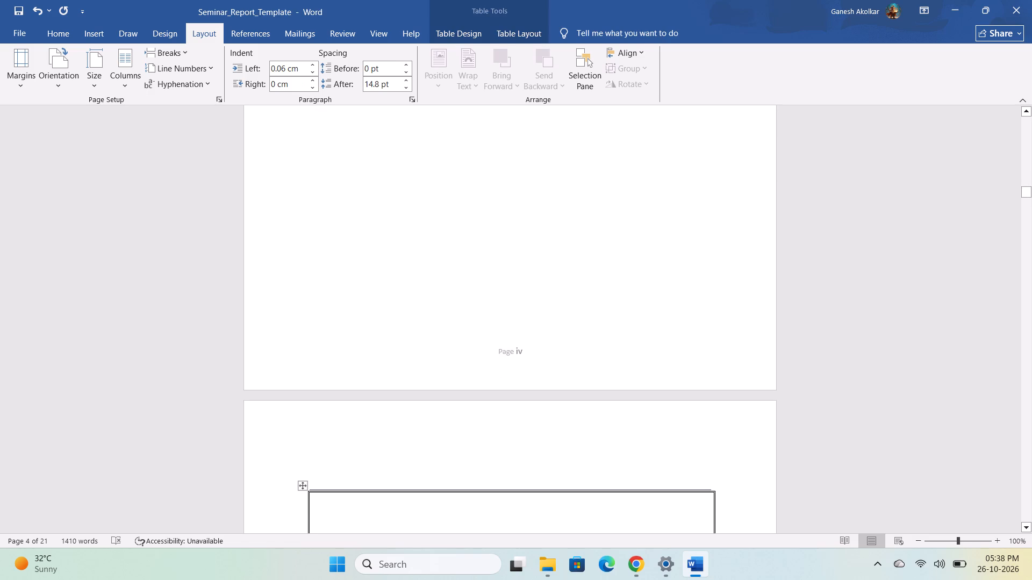
Check the layout of the first certificate, the blank page after it and the examiners' certificate.
scroll(378, 276, "up", 5)
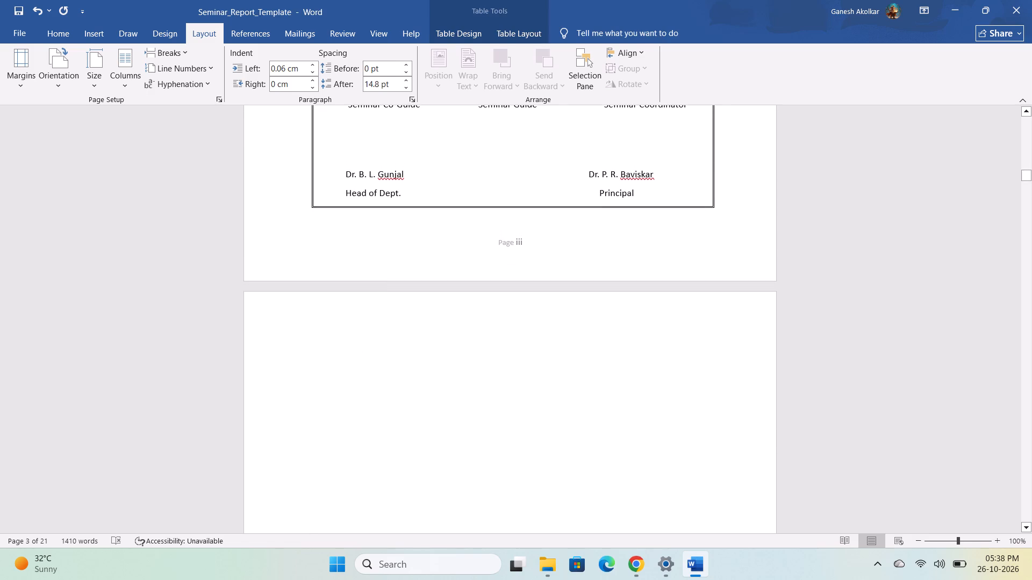
scroll(357, 373, "down", 6)
scroll(357, 373, "up", 3)
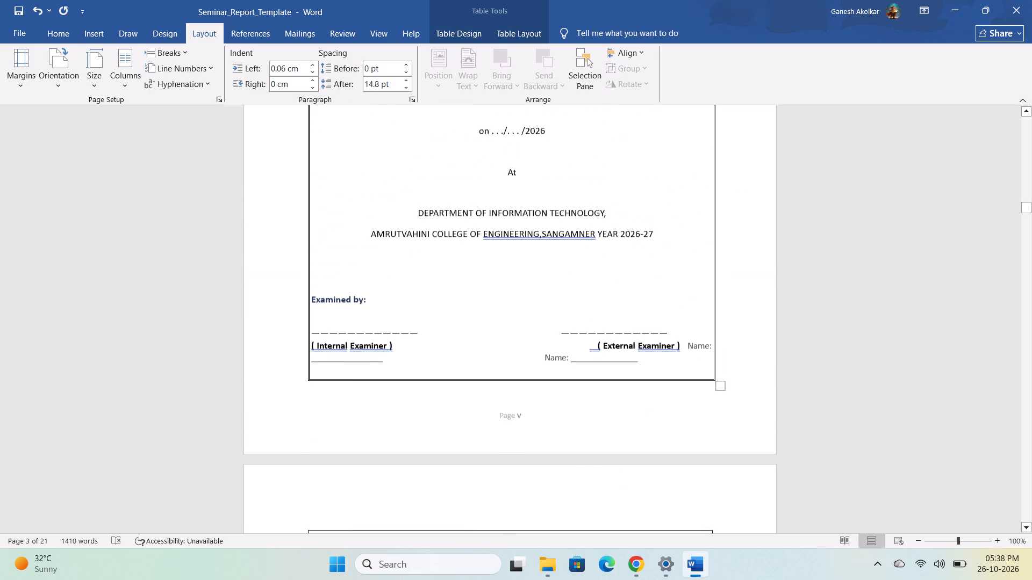
scroll(357, 373, "up", 4)
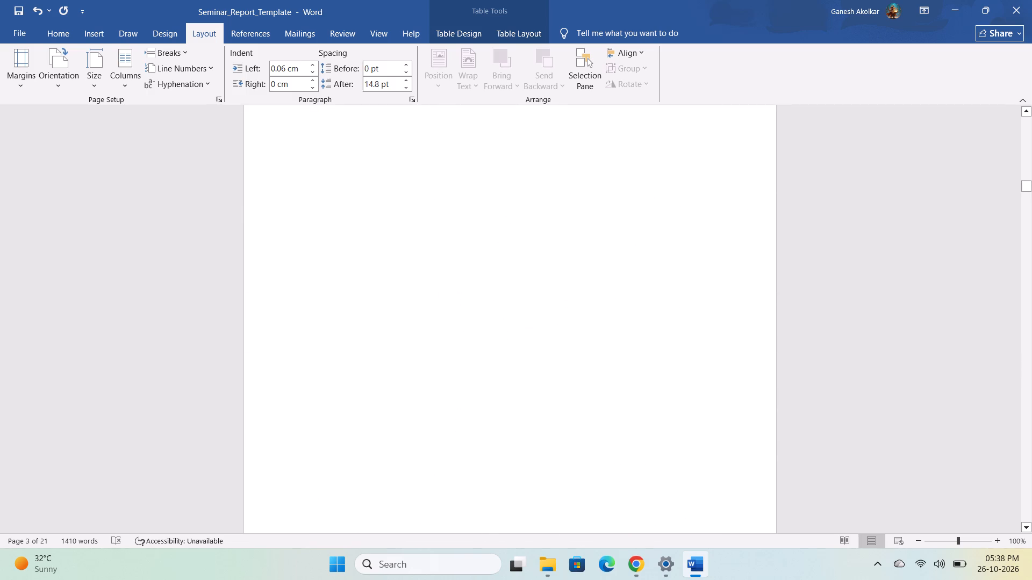
scroll(357, 373, "up", 1)
scroll(357, 373, "down", 1)
scroll(357, 373, "up", 2)
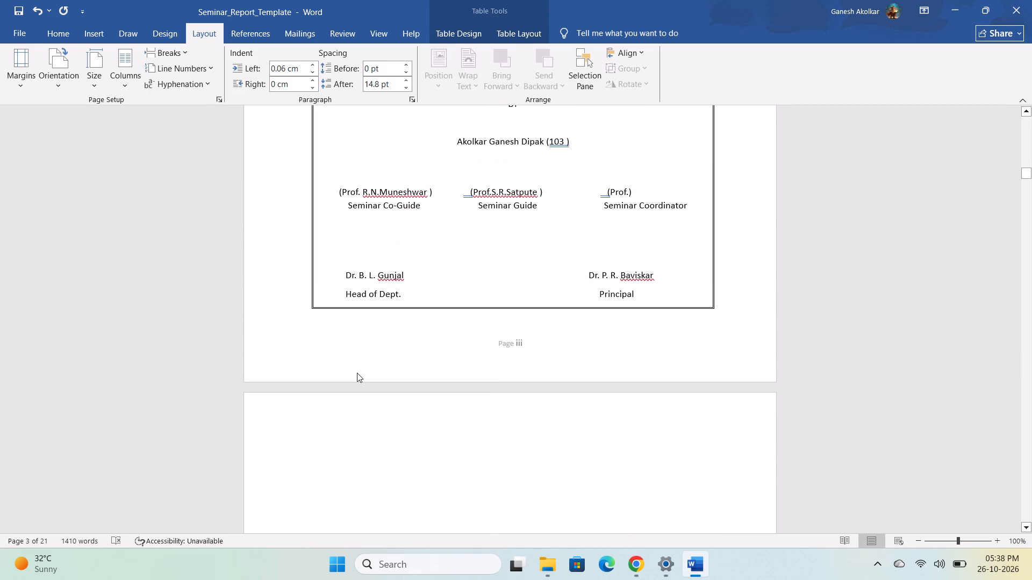
Review the template's remaining pages from the examiners' certificate through the declaration, contents and chapters, and return to the examiners' certificate.
scroll(357, 373, "down", 4)
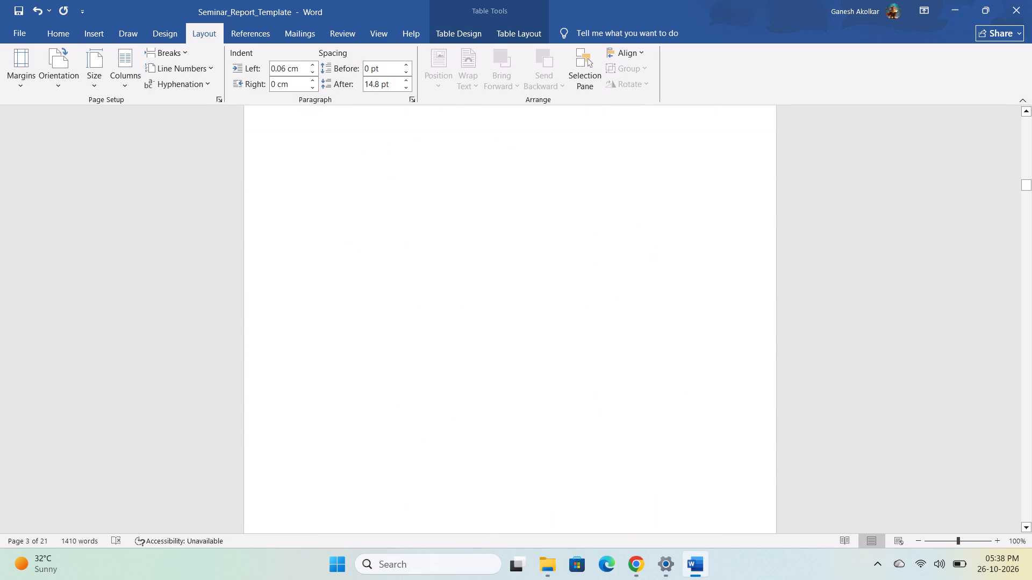
scroll(357, 373, "down", 3)
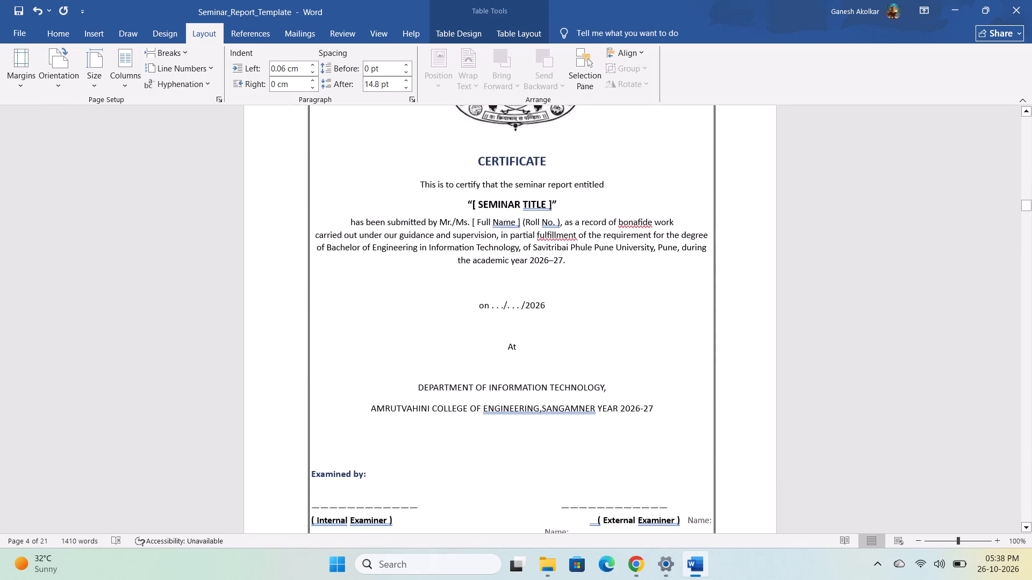
scroll(357, 373, "down", 3)
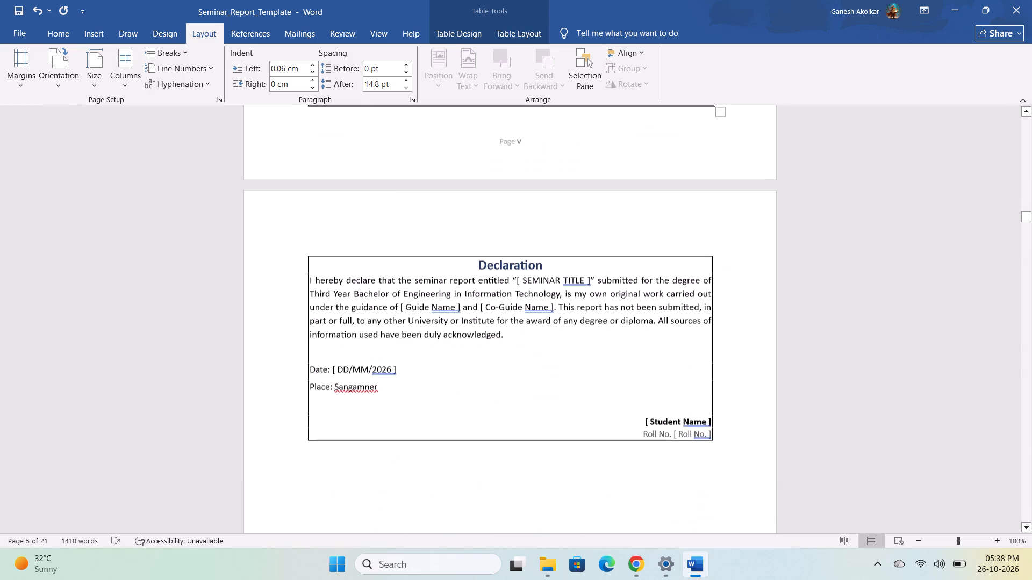
scroll(357, 373, "down", 10)
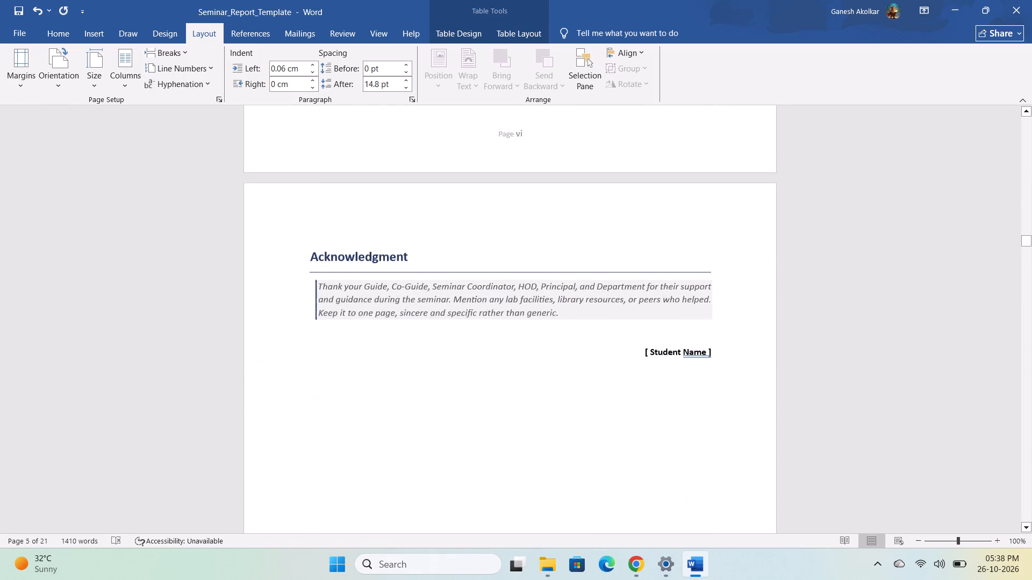
scroll(357, 373, "down", 7)
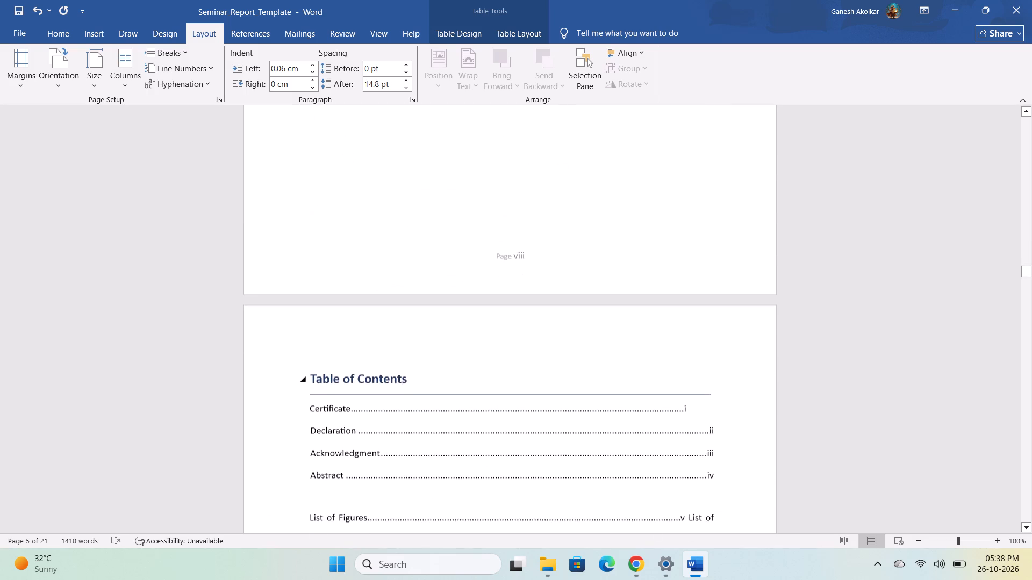
scroll(357, 373, "down", 11)
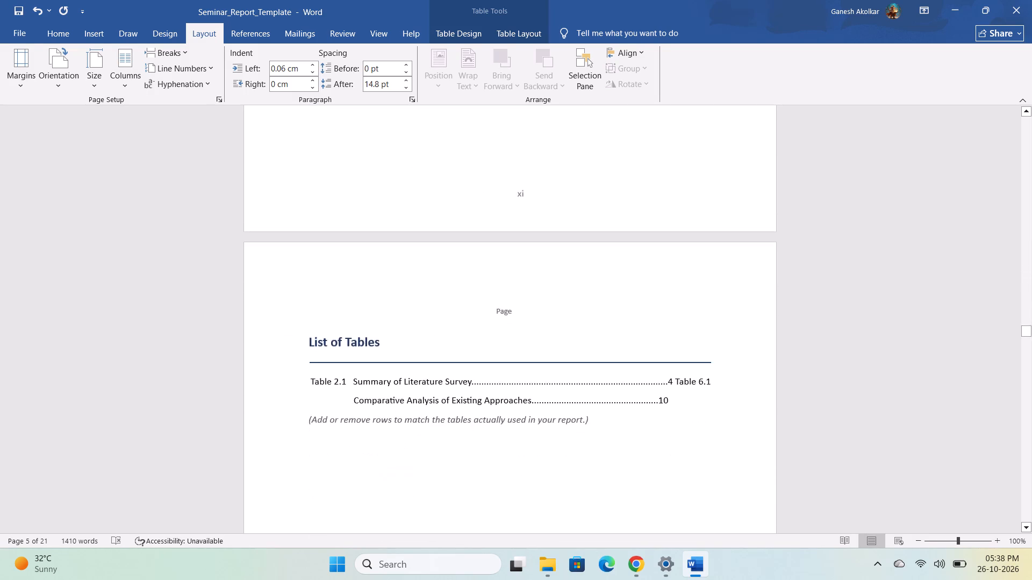
scroll(357, 373, "down", 19)
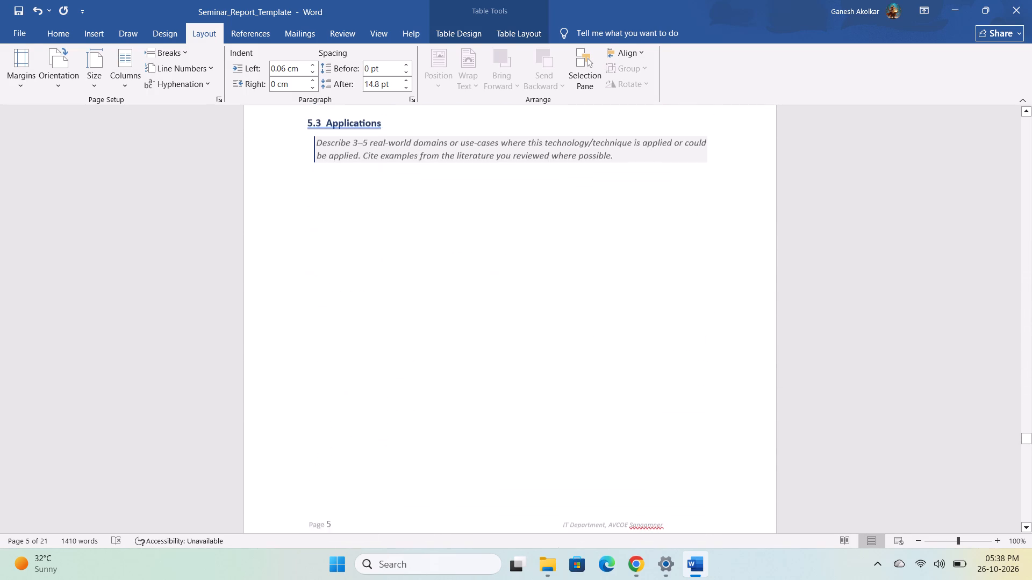
scroll(357, 373, "up", 11)
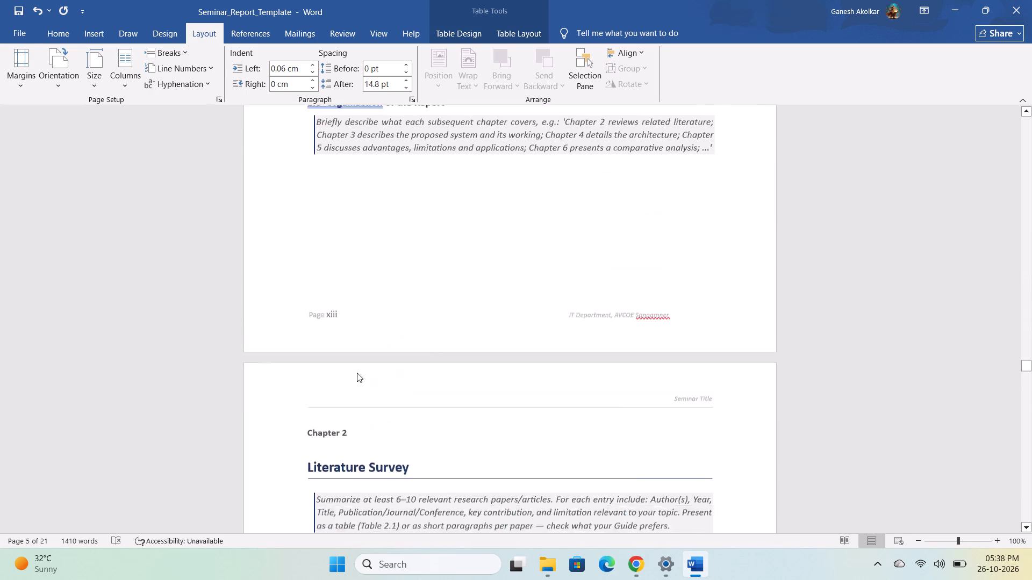
scroll(357, 373, "up", 4)
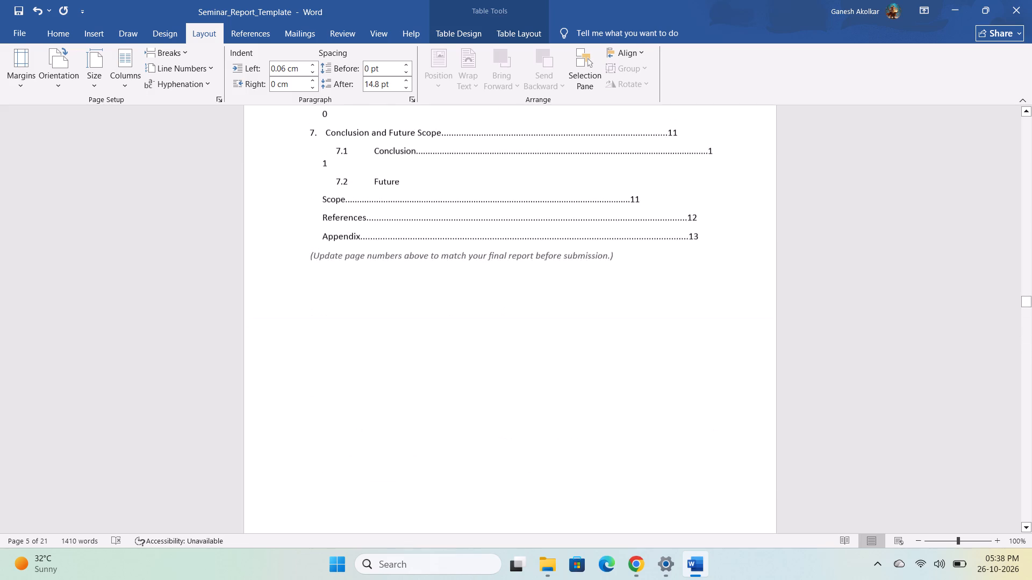
scroll(357, 373, "up", 4)
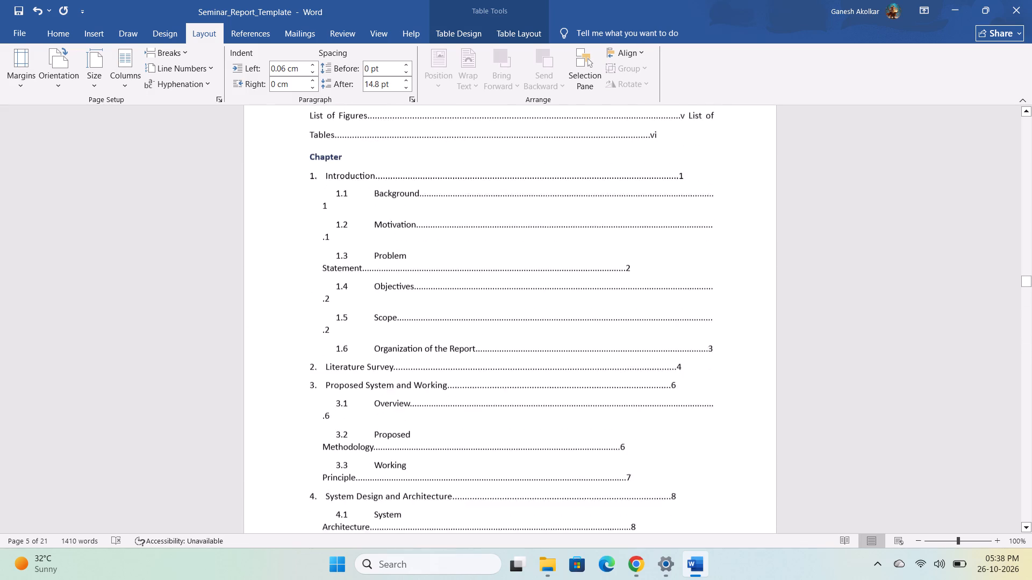
scroll(357, 373, "up", 7)
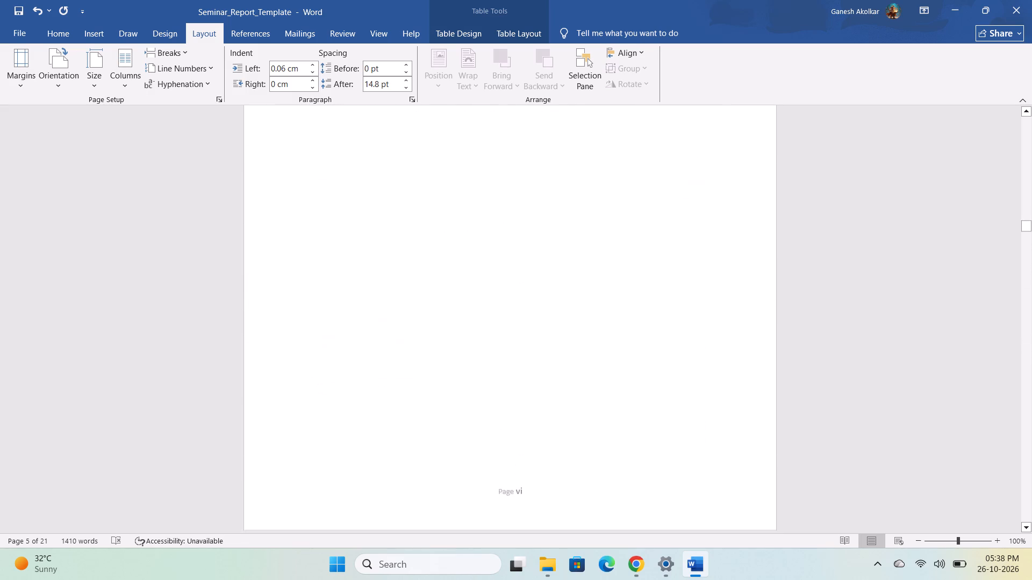
scroll(357, 373, "up", 4)
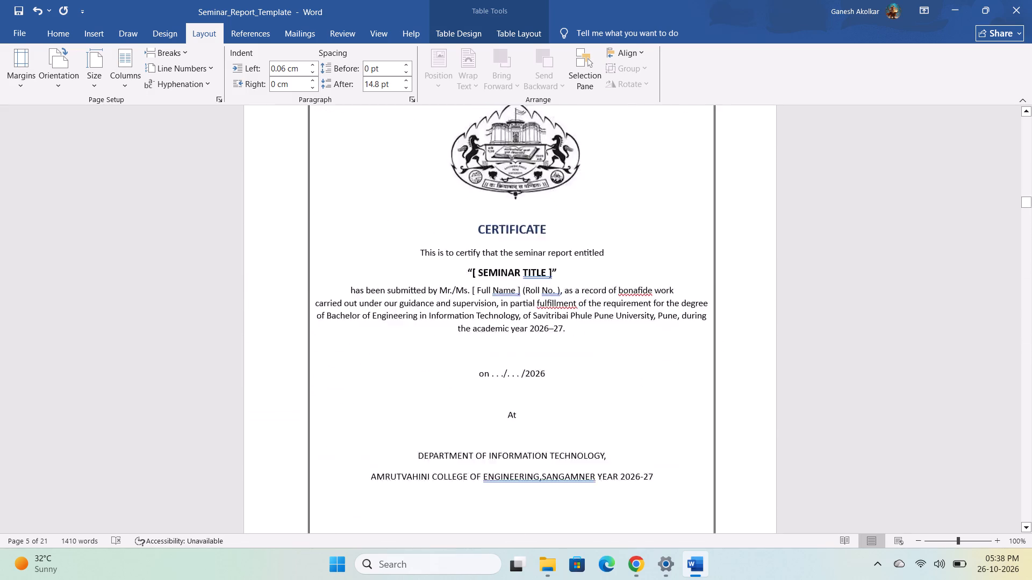
Review the front pages backward from the examiners' certificate through the first certificate to the bottom of the title page.
scroll(357, 373, "up", 2)
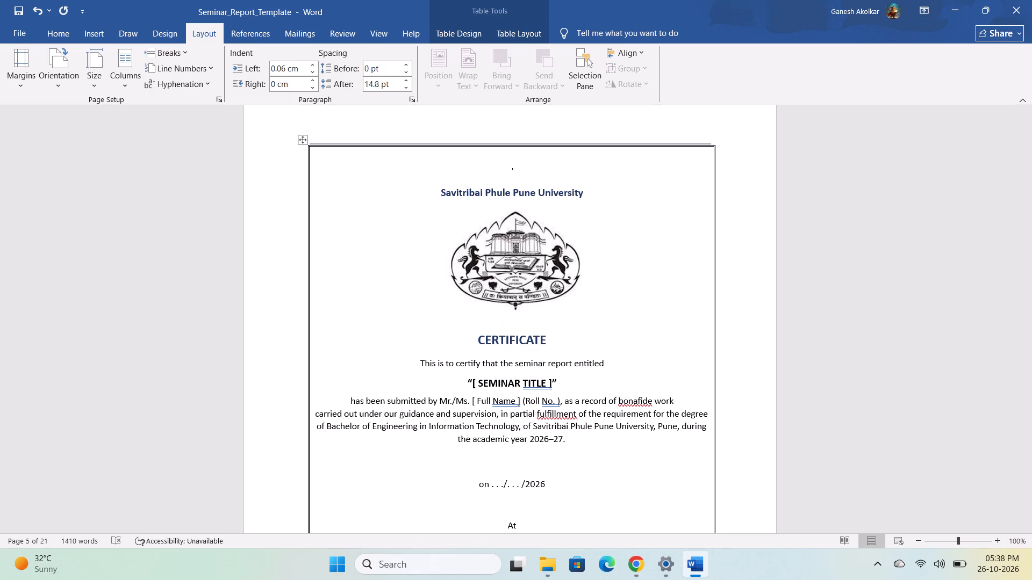
scroll(357, 373, "up", 2)
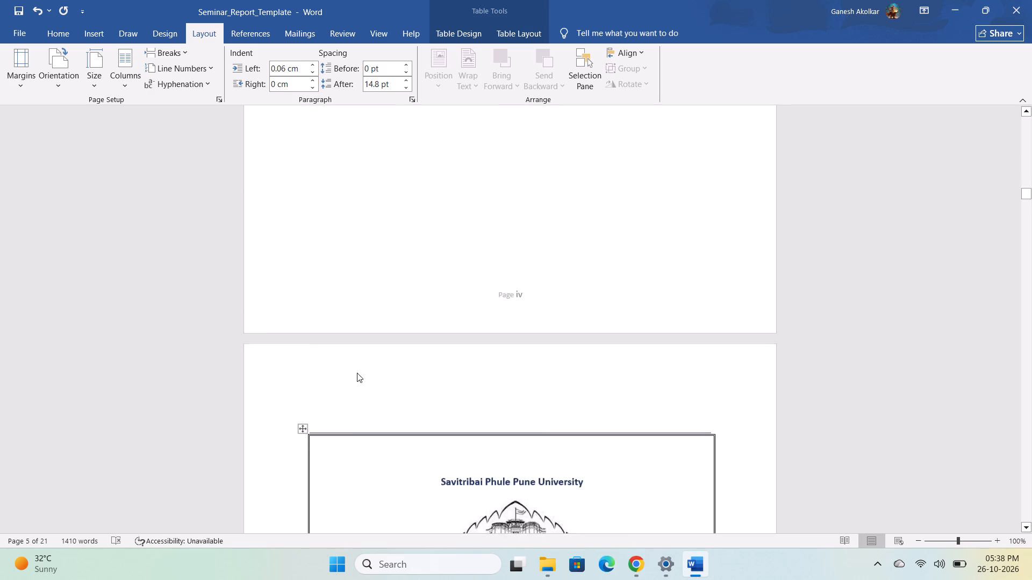
scroll(357, 373, "up", 6)
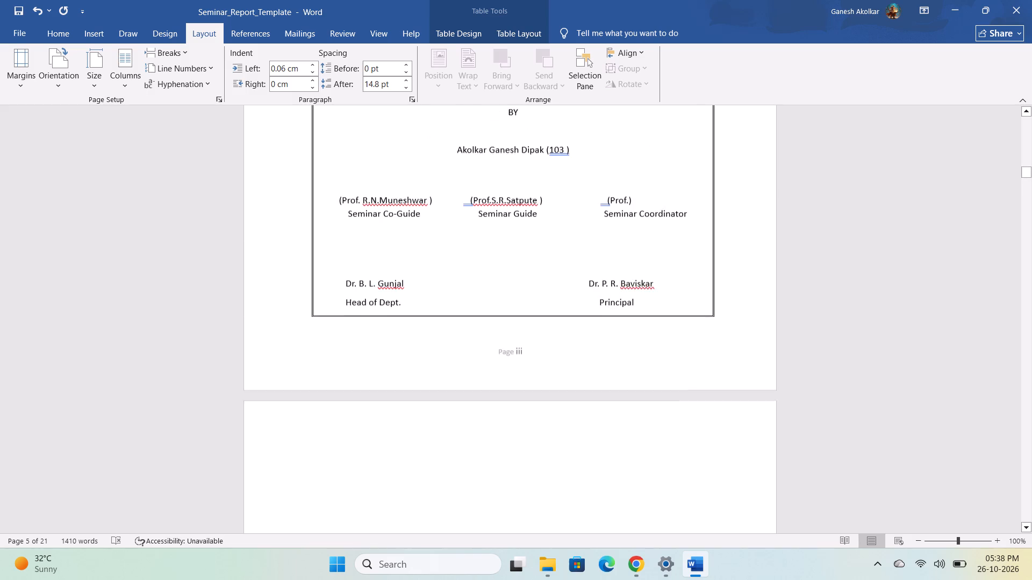
scroll(357, 373, "down", 1)
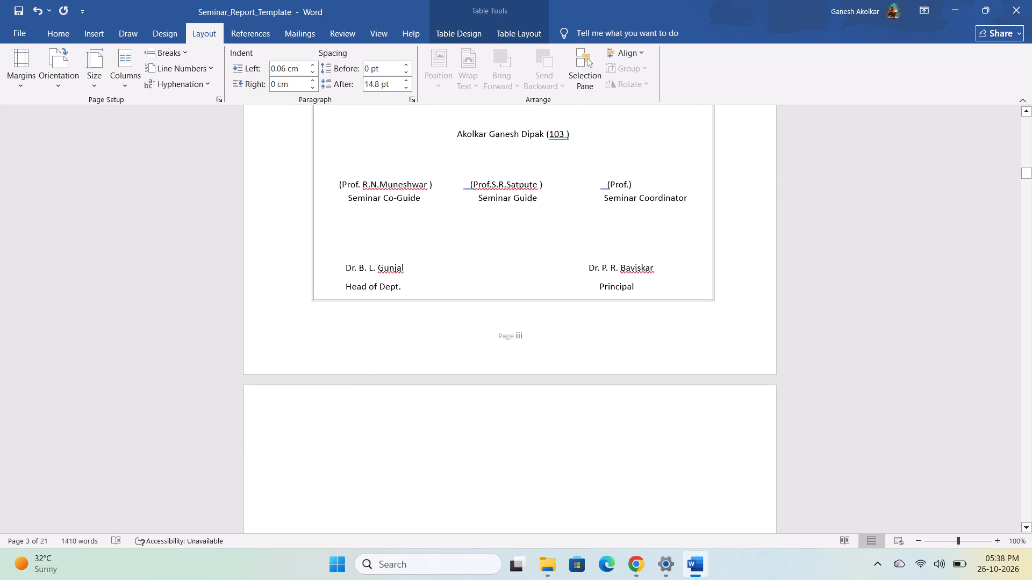
left_click(935, 564)
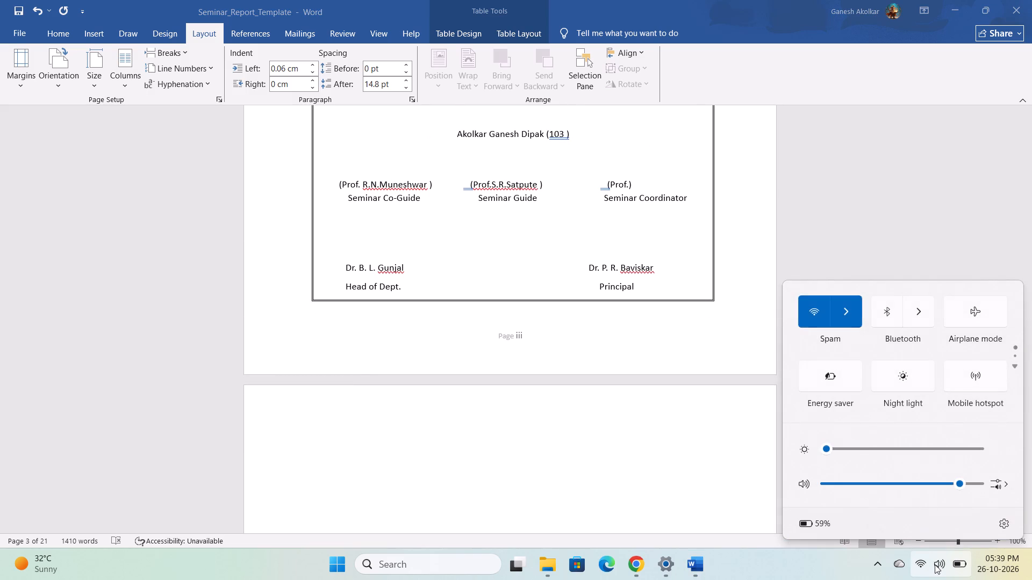
left_click(935, 564)
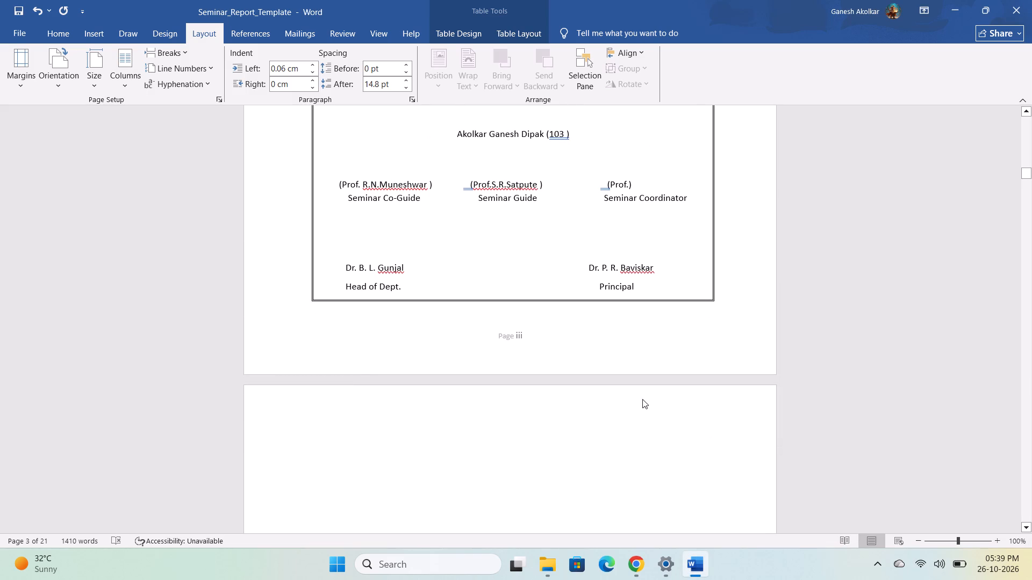
scroll(642, 399, "up", 3)
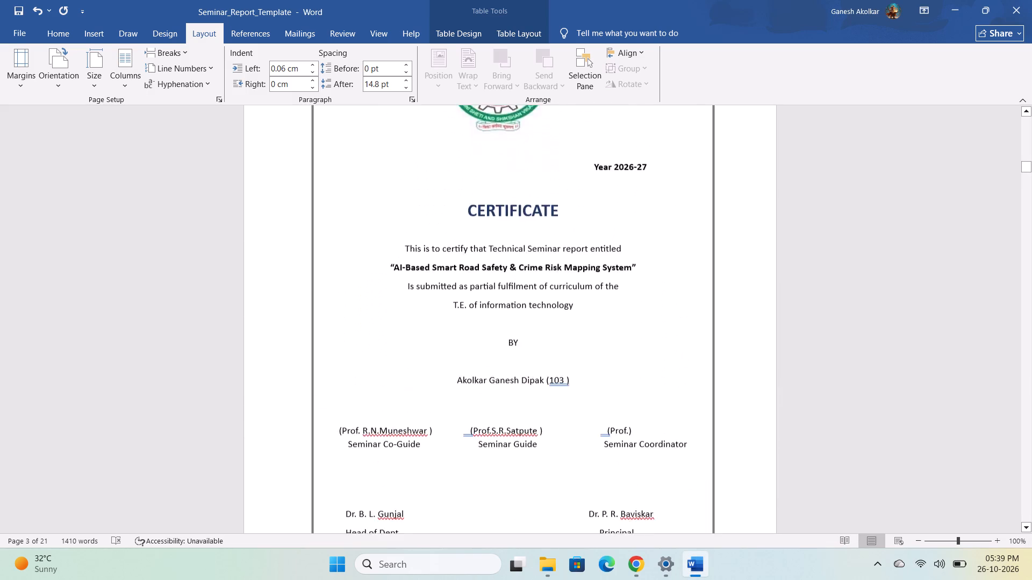
scroll(642, 399, "up", 3)
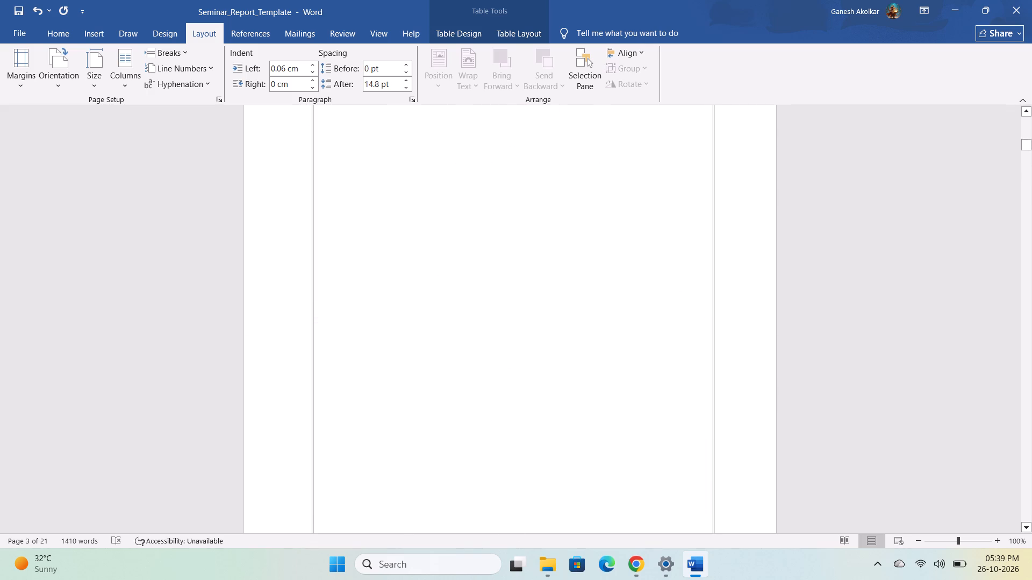
scroll(642, 399, "up", 5)
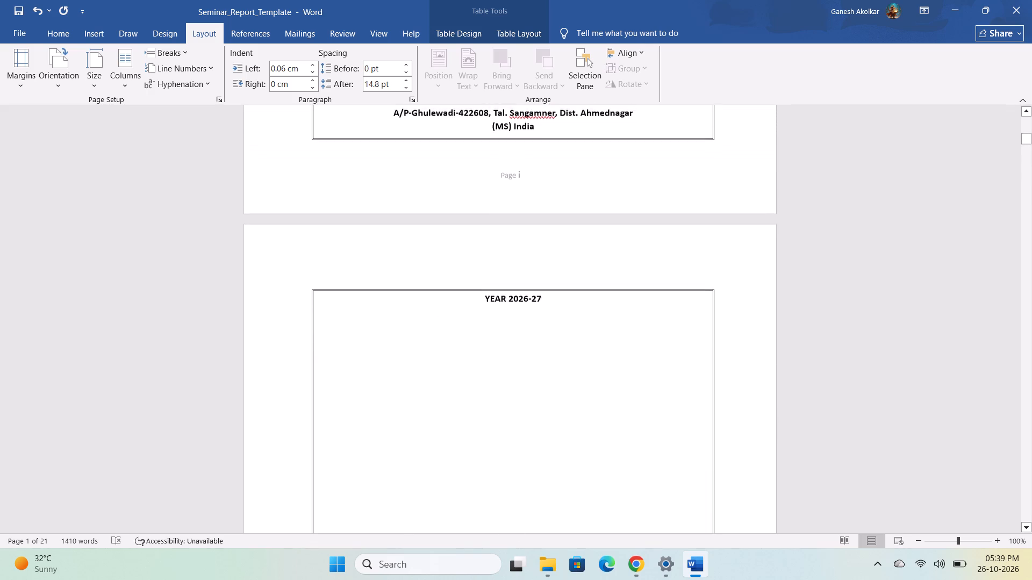
scroll(642, 399, "up", 2)
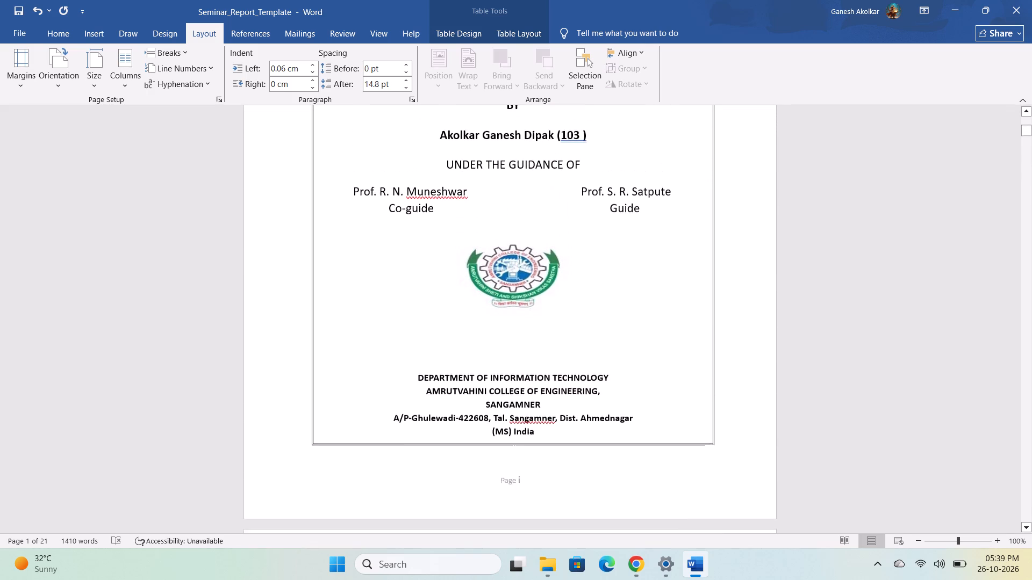
scroll(486, 294, "down", 1)
scroll(486, 294, "up", 1)
Set the spacing after the college logo's paragraph on the title page to 30 pt.
left_click(438, 241)
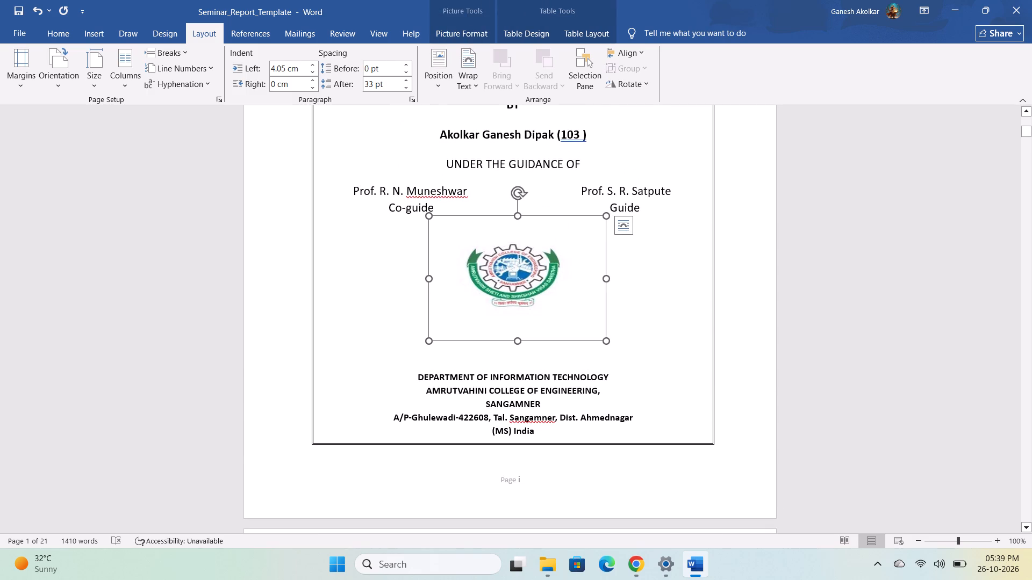
left_click(405, 89)
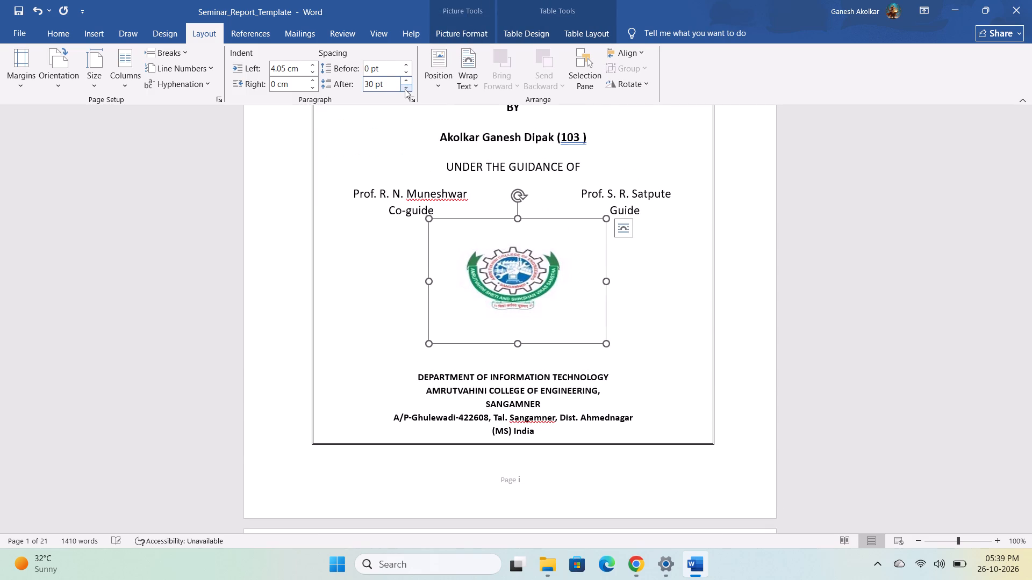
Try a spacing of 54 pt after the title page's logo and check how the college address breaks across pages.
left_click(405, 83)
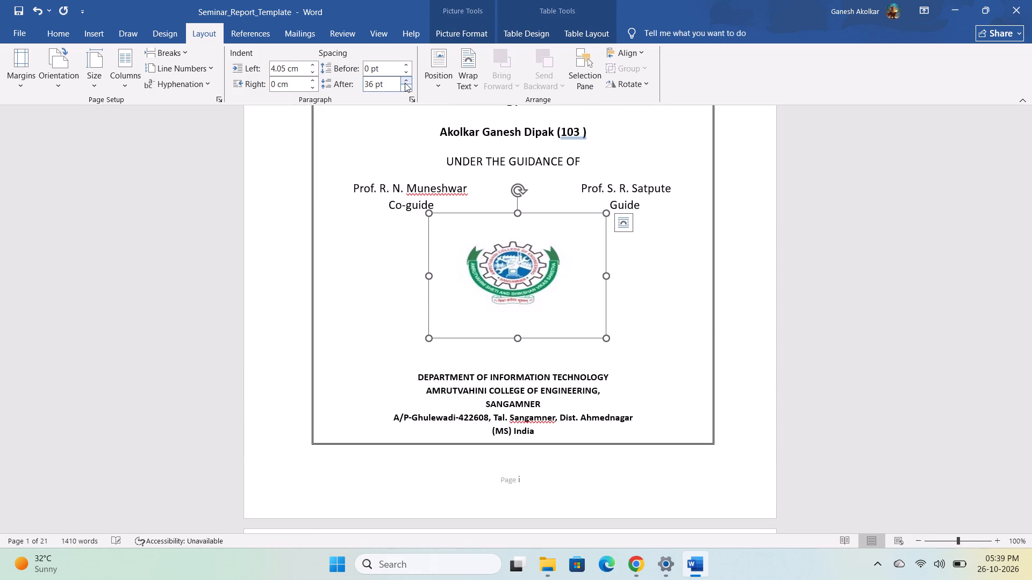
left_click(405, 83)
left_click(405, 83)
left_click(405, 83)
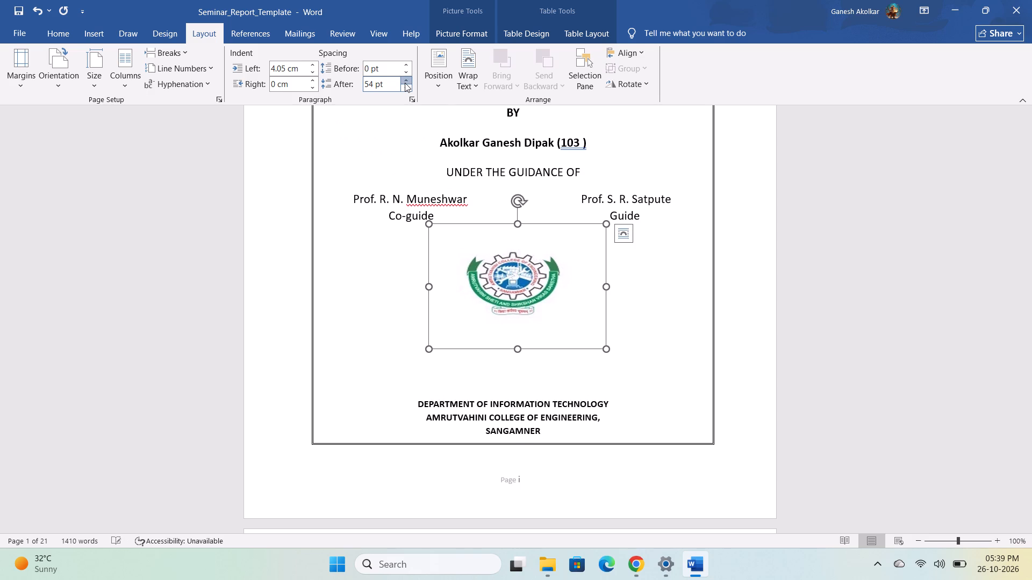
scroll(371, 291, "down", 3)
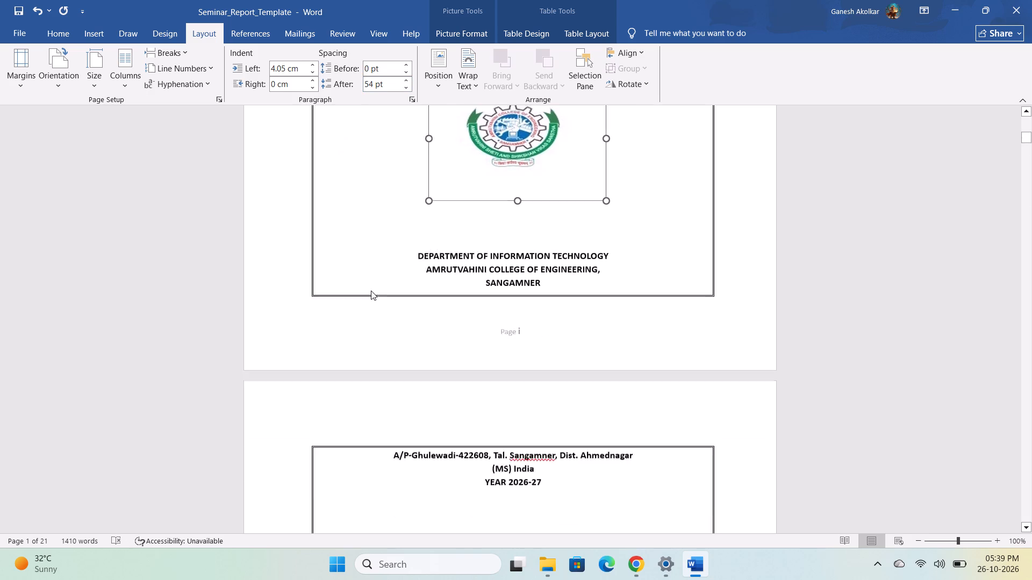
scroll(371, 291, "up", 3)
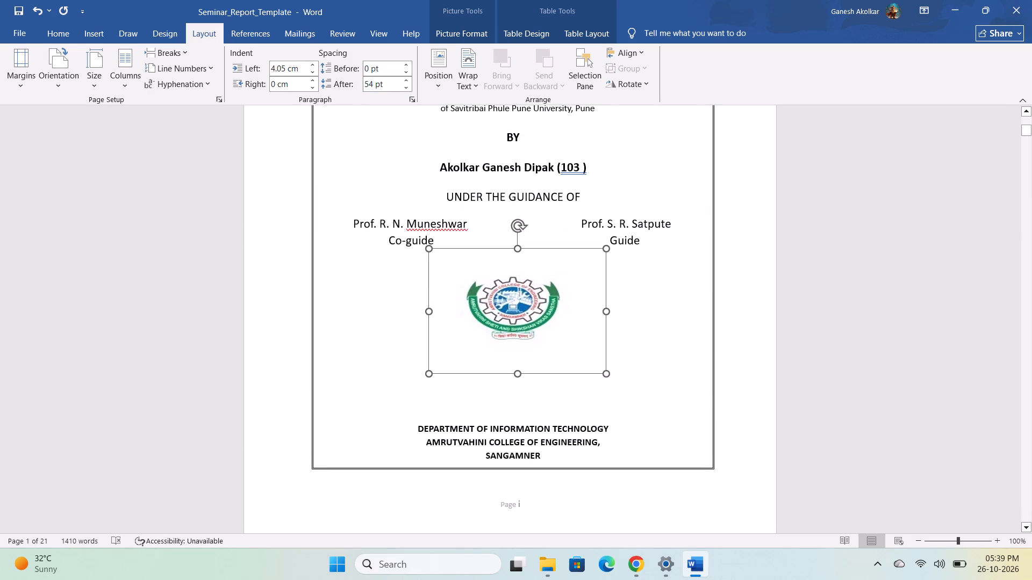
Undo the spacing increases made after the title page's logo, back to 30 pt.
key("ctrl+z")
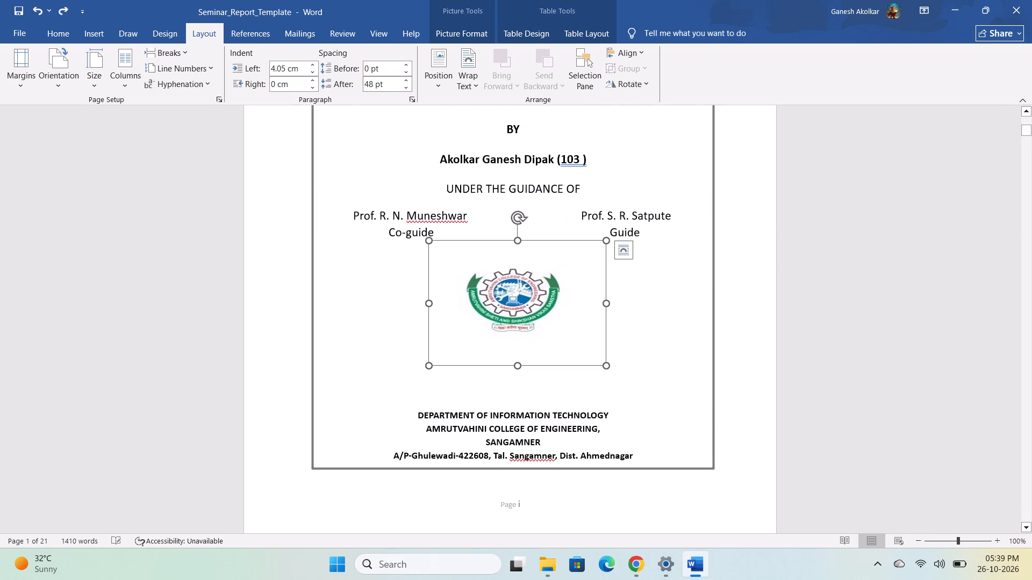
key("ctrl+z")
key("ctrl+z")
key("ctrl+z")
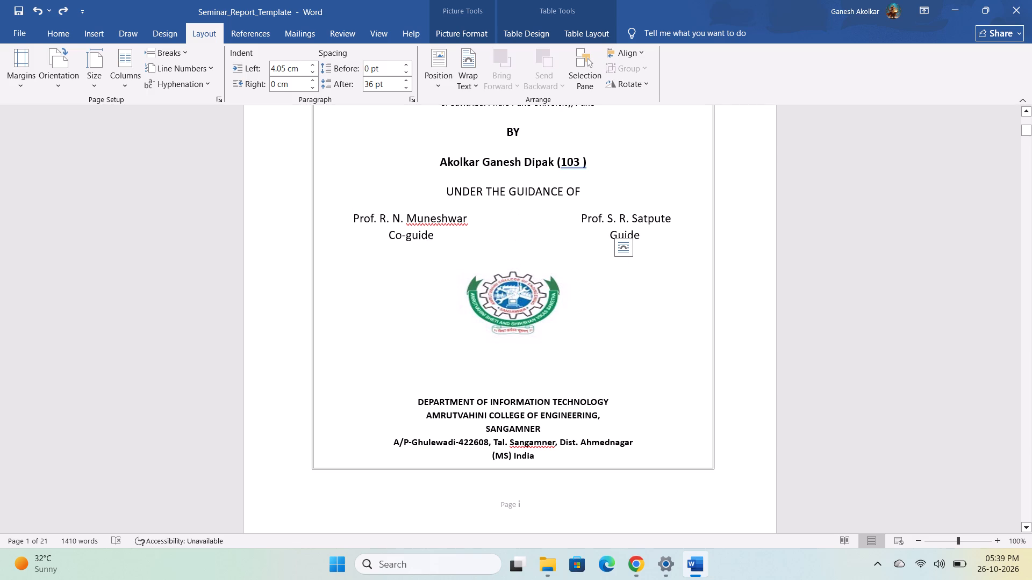
Set the spacing after the line "of Savitribai Phule Pune University, Pune" on the title page to 6 pt.
scroll(377, 346, "down", 1)
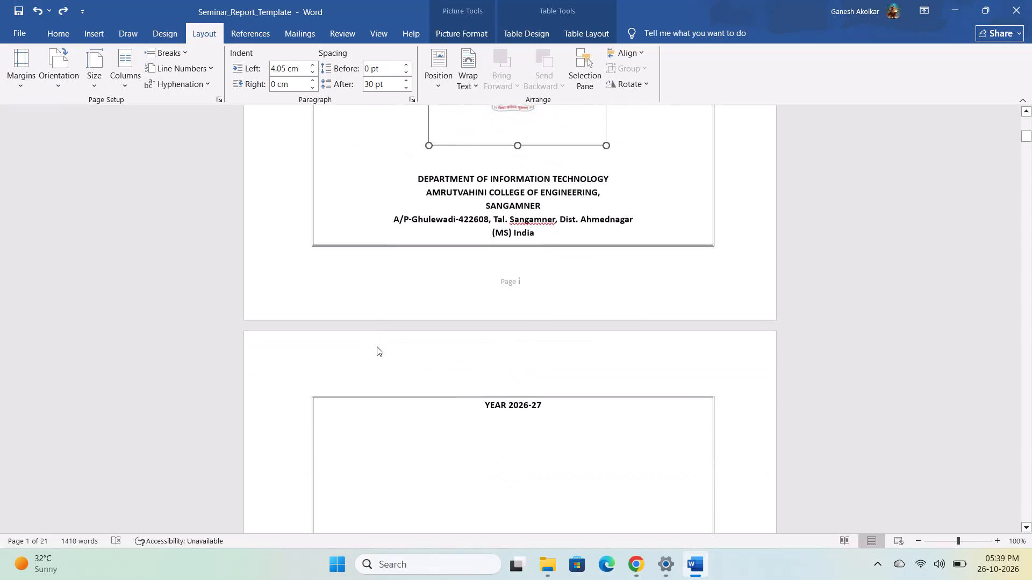
scroll(377, 346, "down", 1)
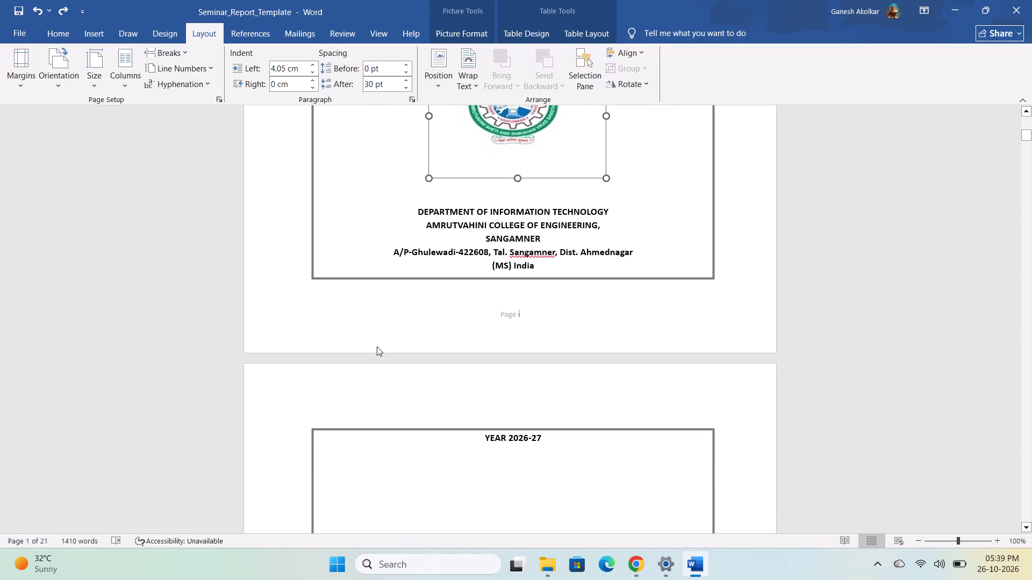
scroll(377, 346, "up", 3)
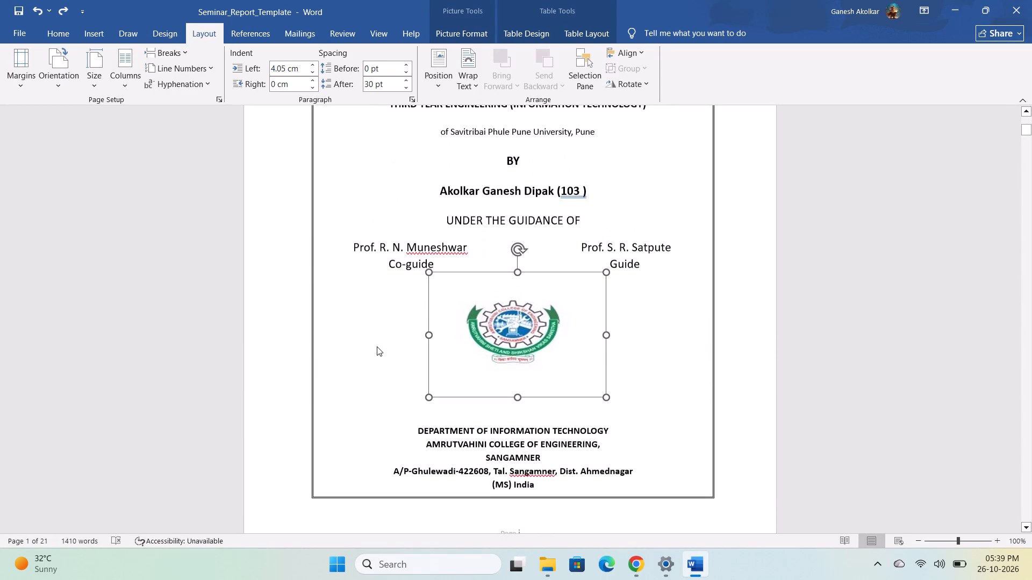
scroll(377, 346, "up", 1)
left_click(377, 346)
scroll(377, 346, "down", 2)
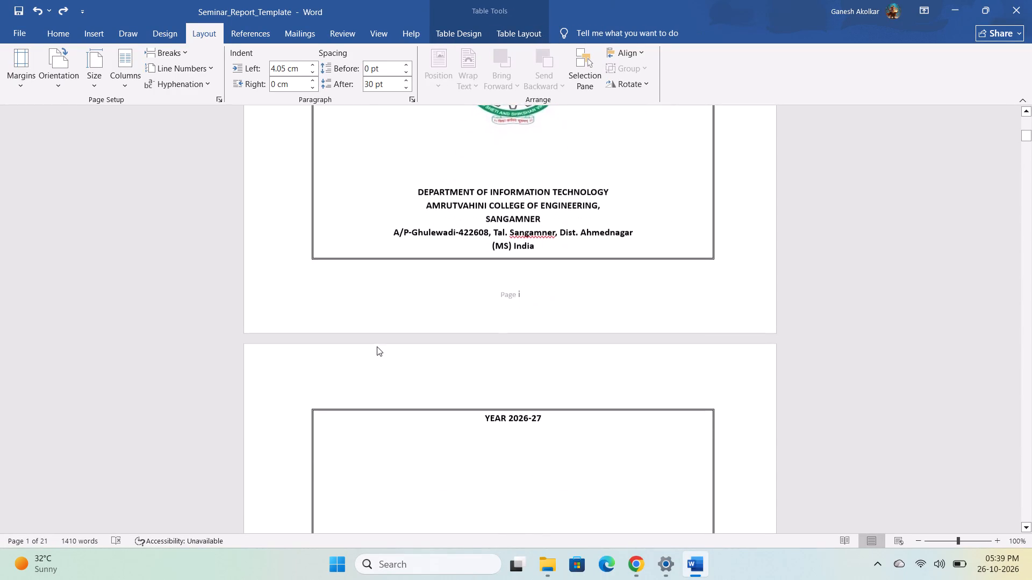
scroll(377, 346, "up", 4)
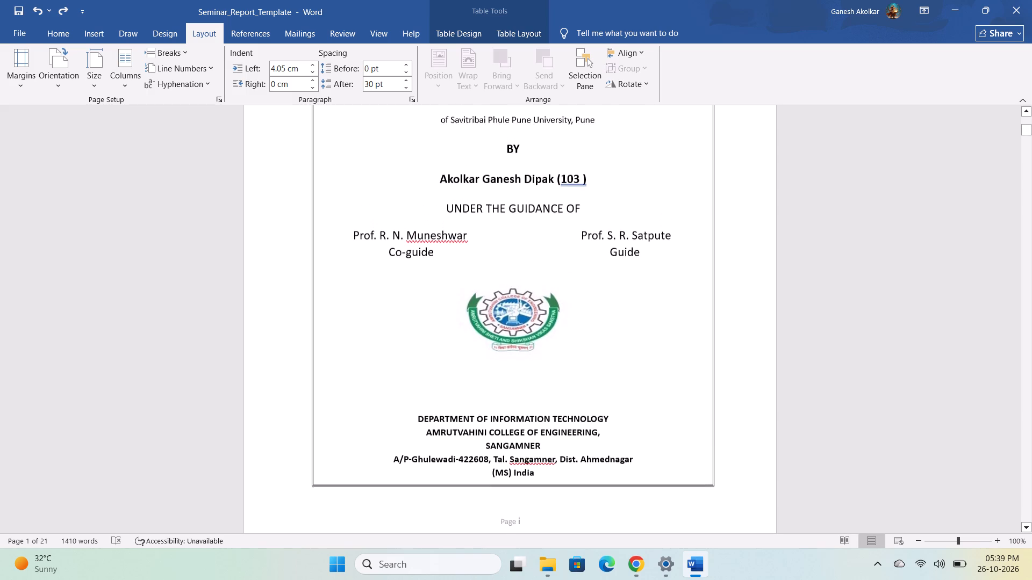
scroll(377, 346, "up", 1)
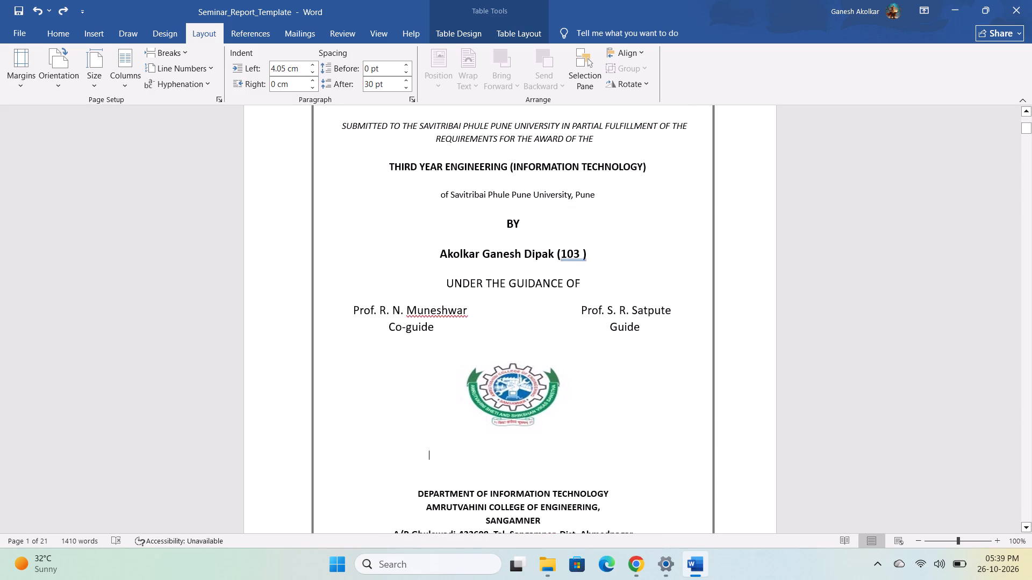
left_click_drag(439, 194, 620, 193)
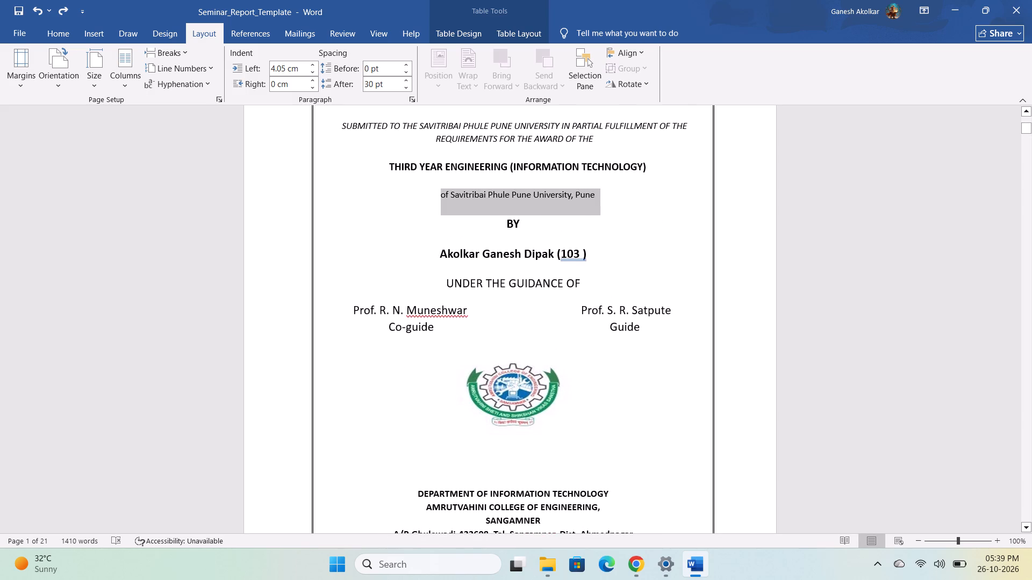
left_click_drag(620, 193, 629, 193)
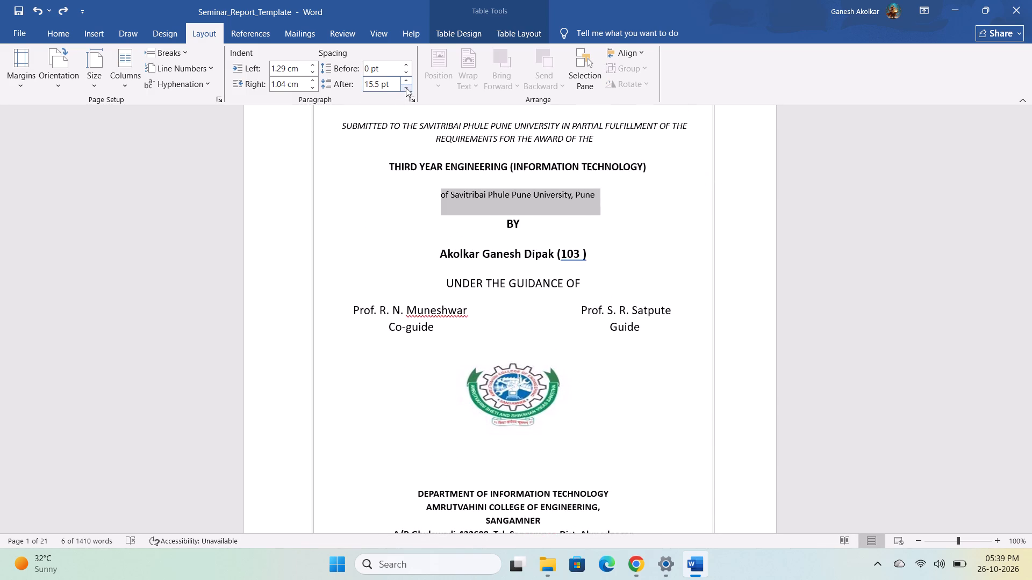
left_click(406, 88)
left_click(406, 88)
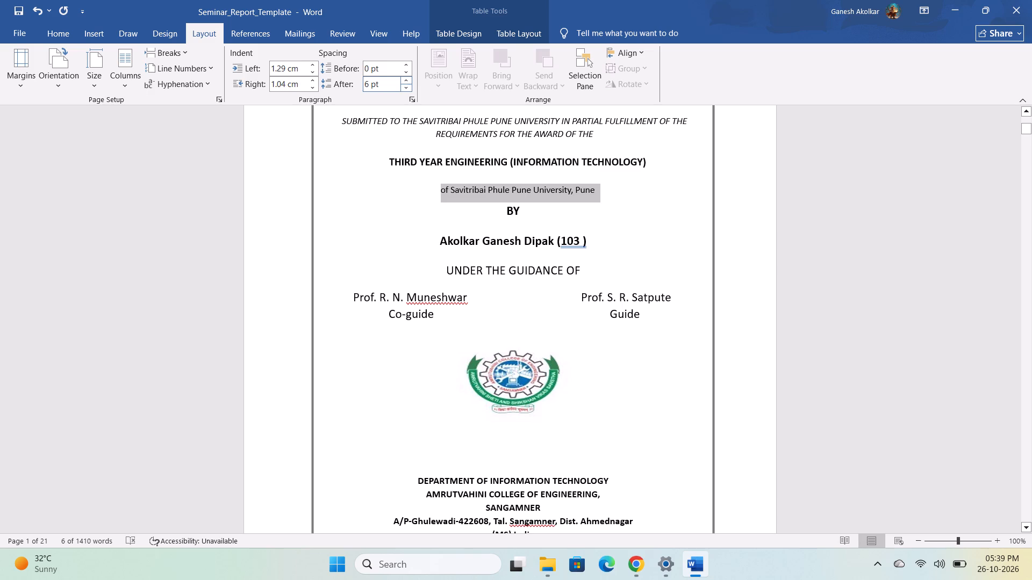
Delete the empty content between the first certificate and the examiners' certificate to remove the blank pages there.
scroll(441, 242, "down", 1)
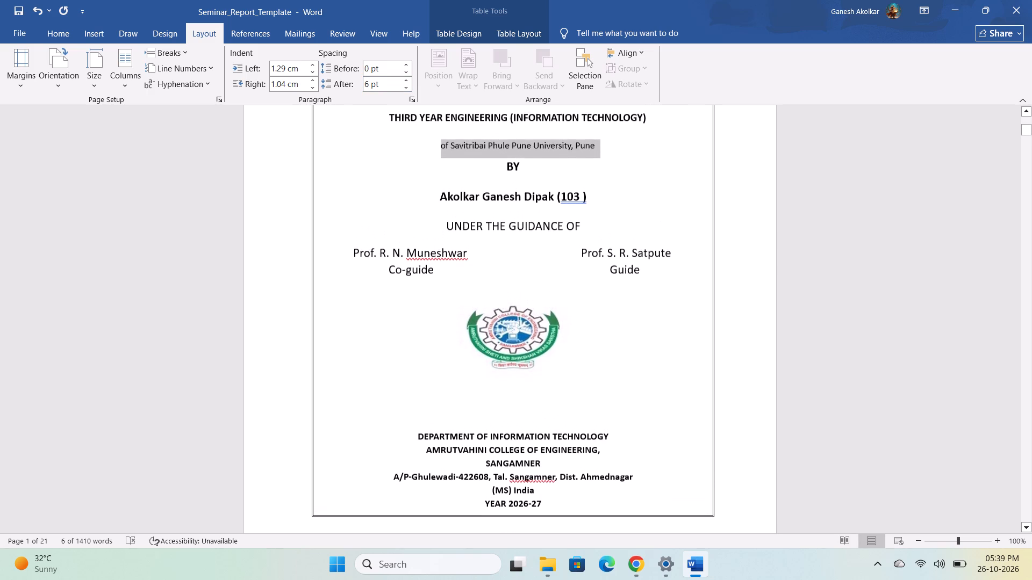
scroll(441, 242, "down", 5)
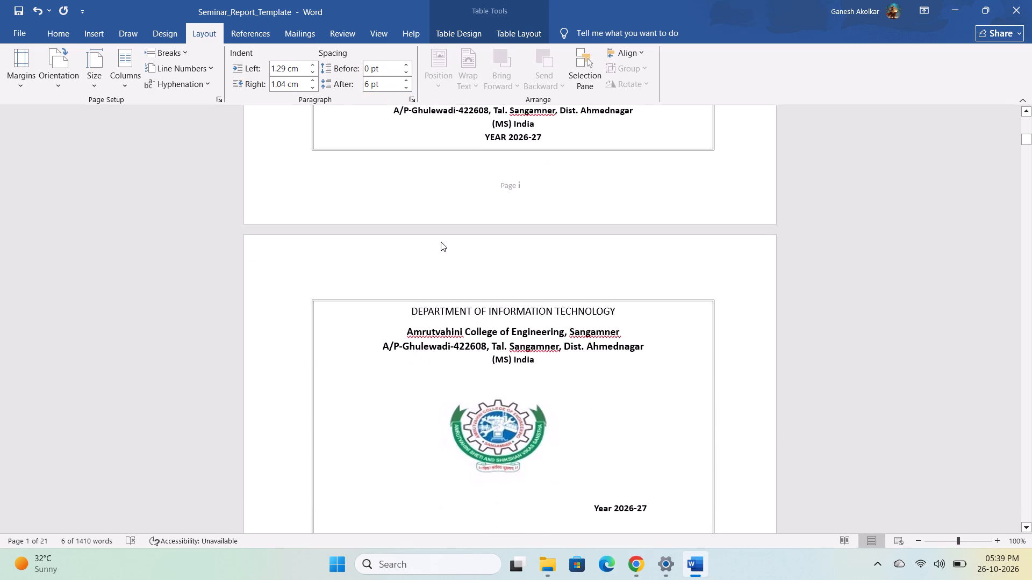
scroll(441, 242, "down", 3)
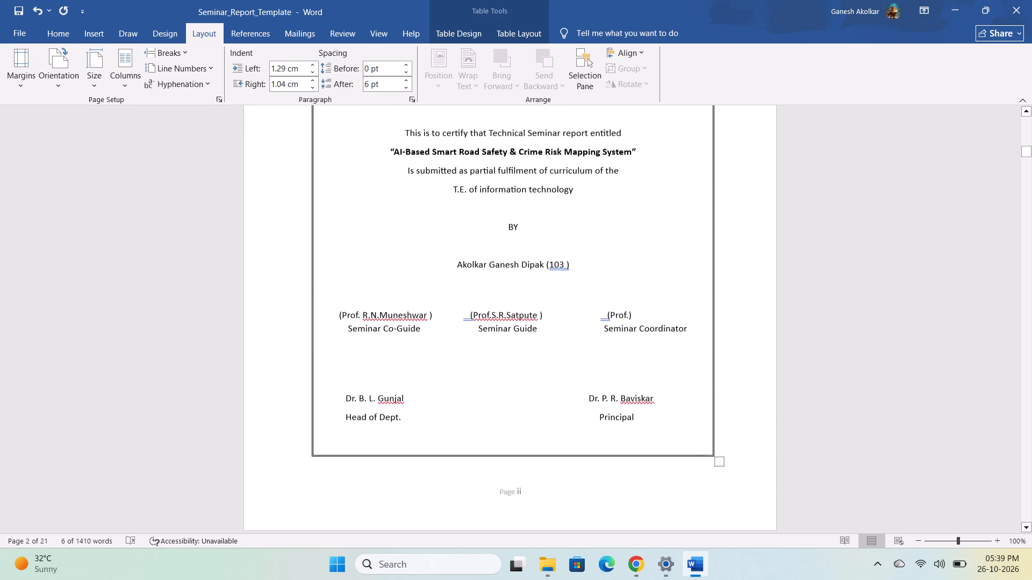
scroll(441, 242, "down", 4)
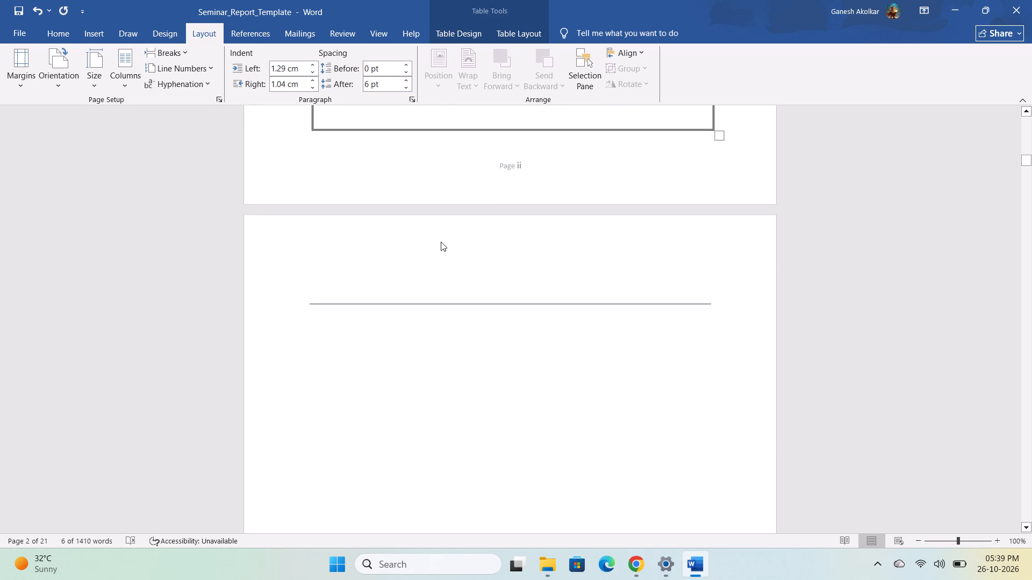
scroll(441, 242, "down", 3)
scroll(441, 242, "up", 1)
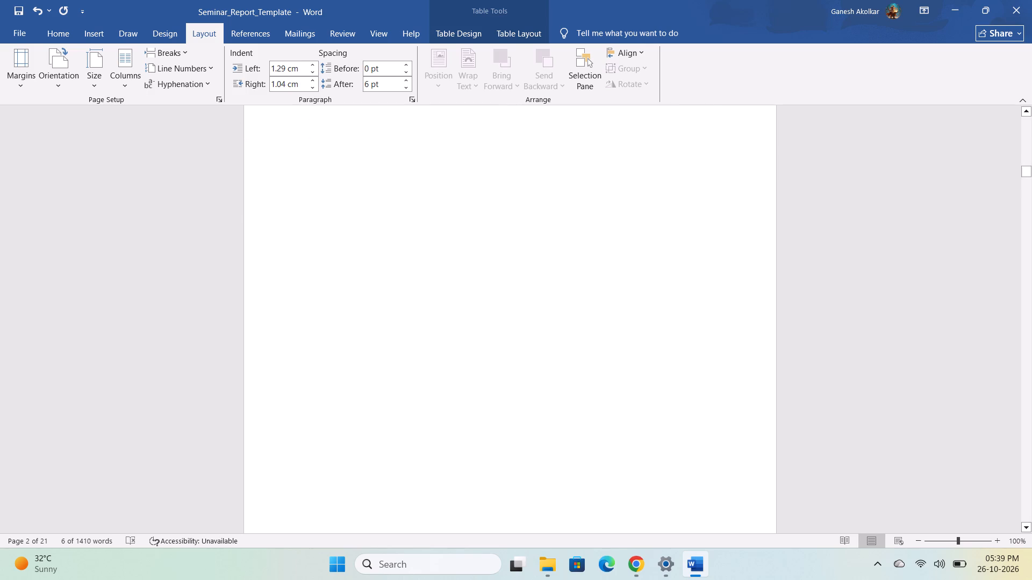
scroll(441, 242, "up", 3)
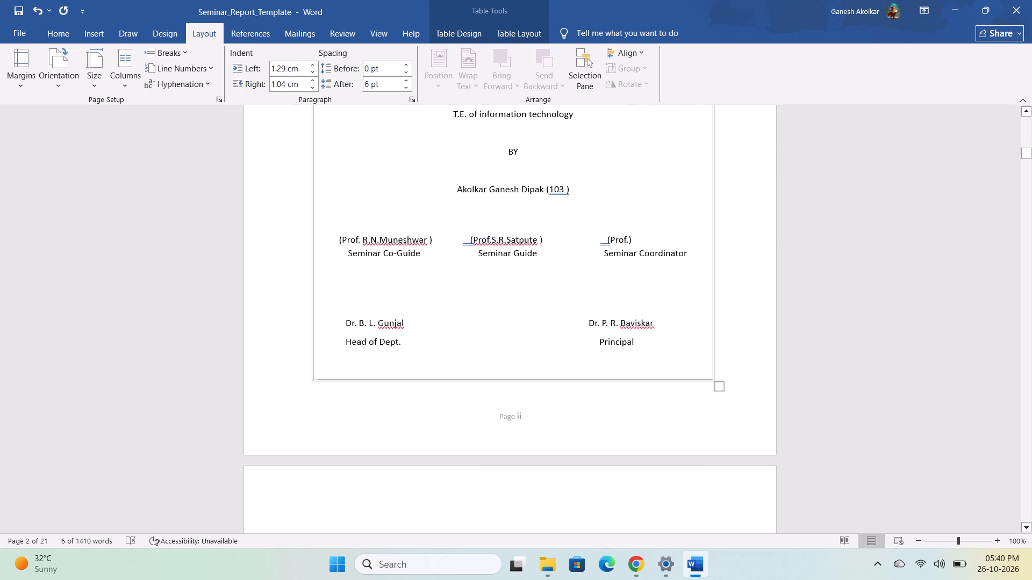
left_click(414, 416)
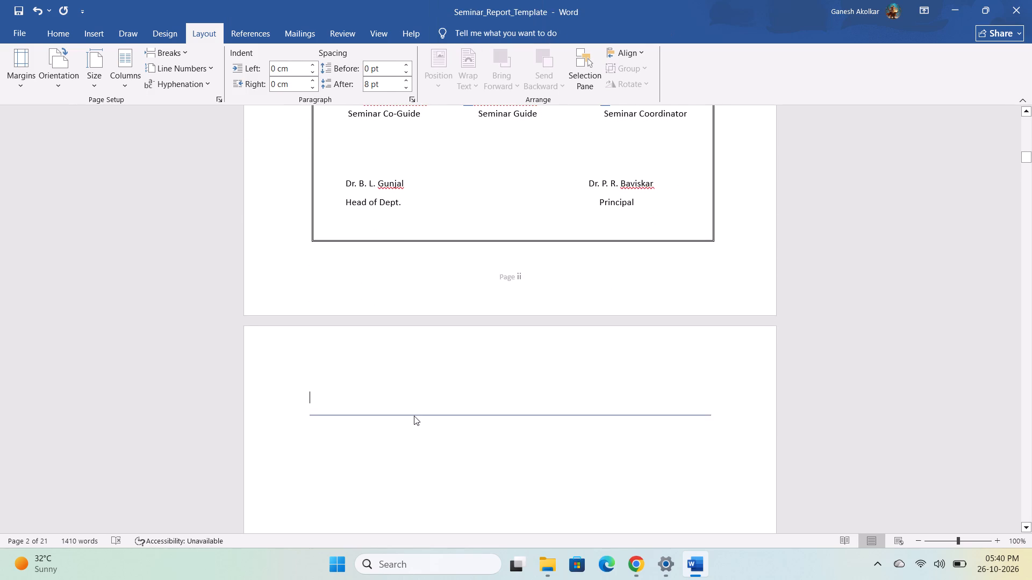
left_click(414, 416)
key("Delete")
key("Delete")
Review the layout of the title page, the first certificate and the examiners' certificate that follows it.
scroll(414, 416, "up", 3)
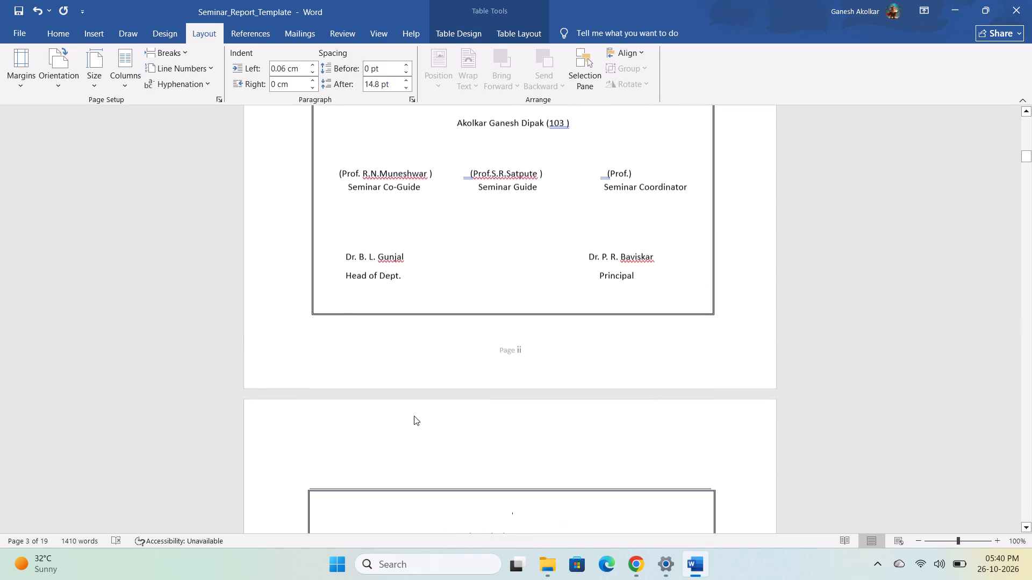
scroll(414, 416, "up", 7)
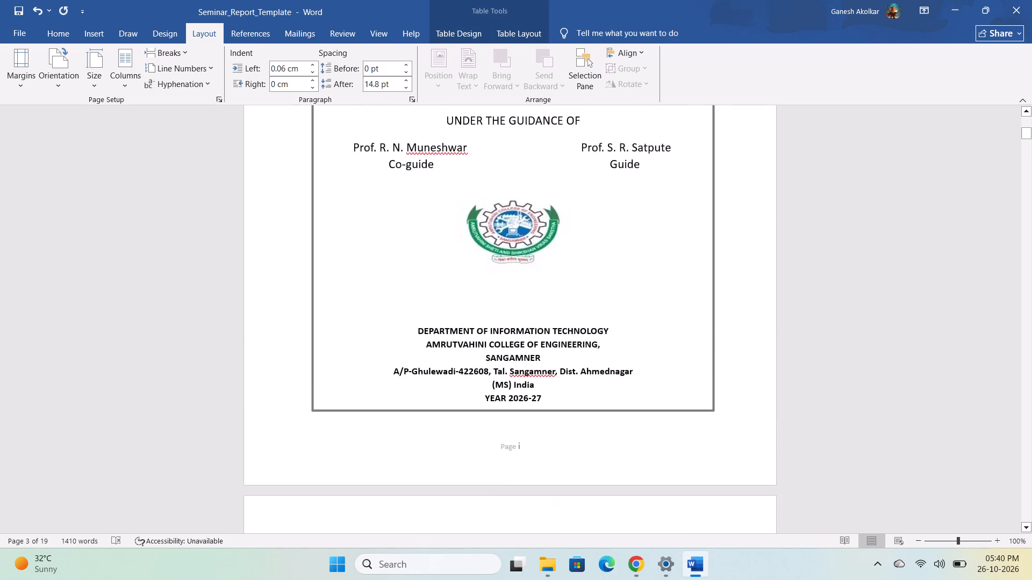
scroll(414, 416, "up", 2)
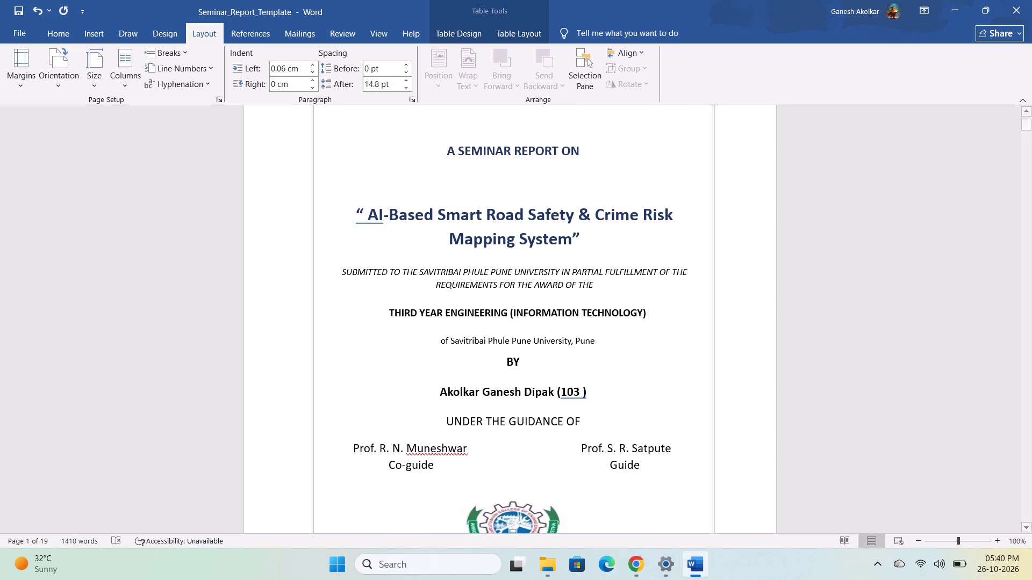
scroll(414, 416, "up", 12)
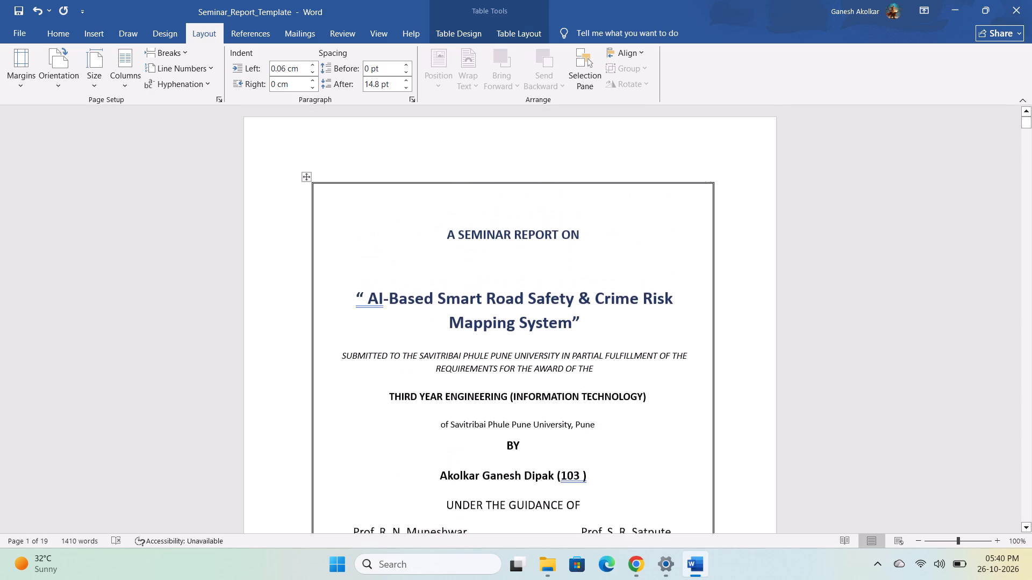
scroll(414, 416, "down", 2)
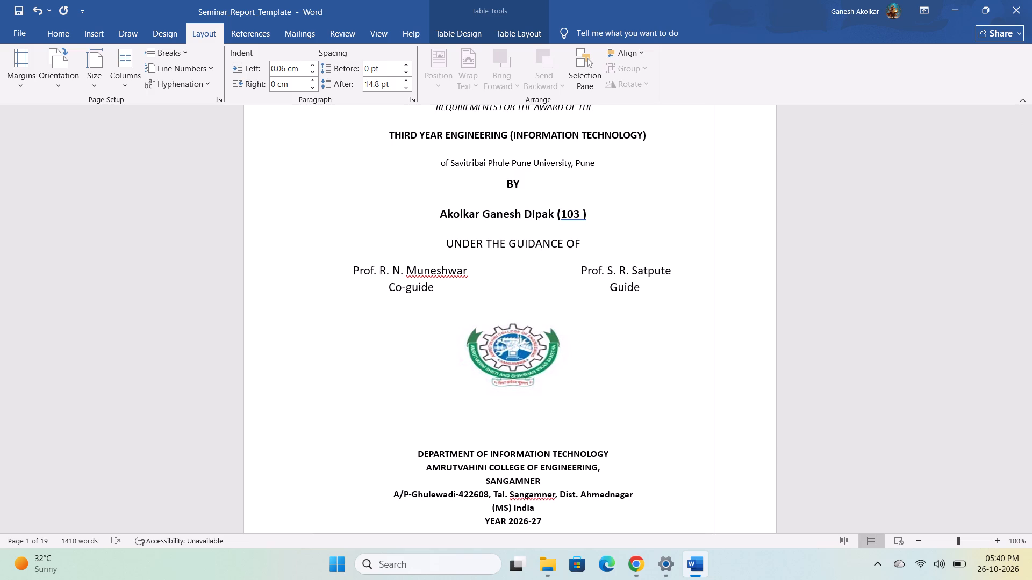
left_click(414, 416)
scroll(414, 416, "up", 1)
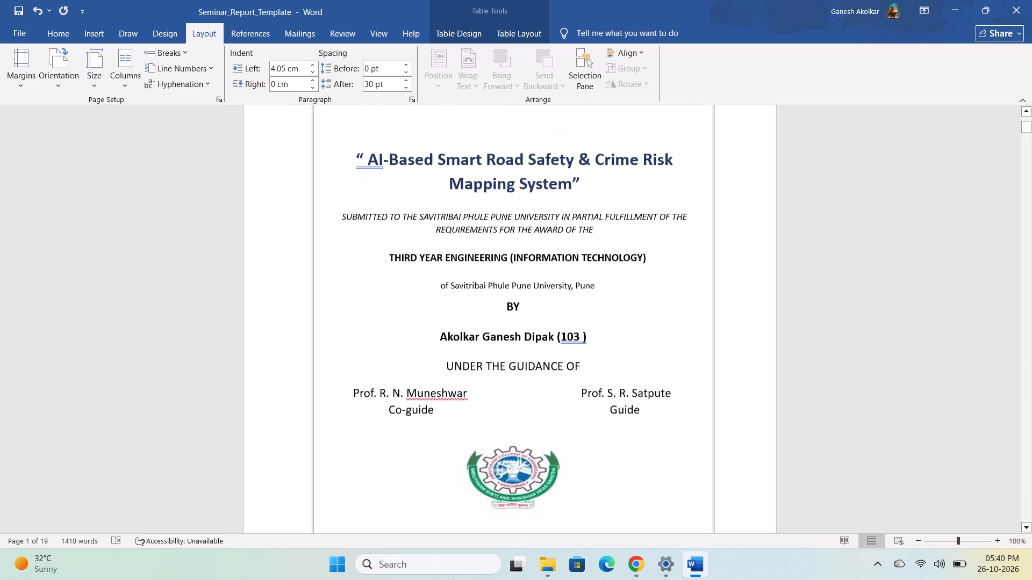
scroll(423, 389, "down", 3)
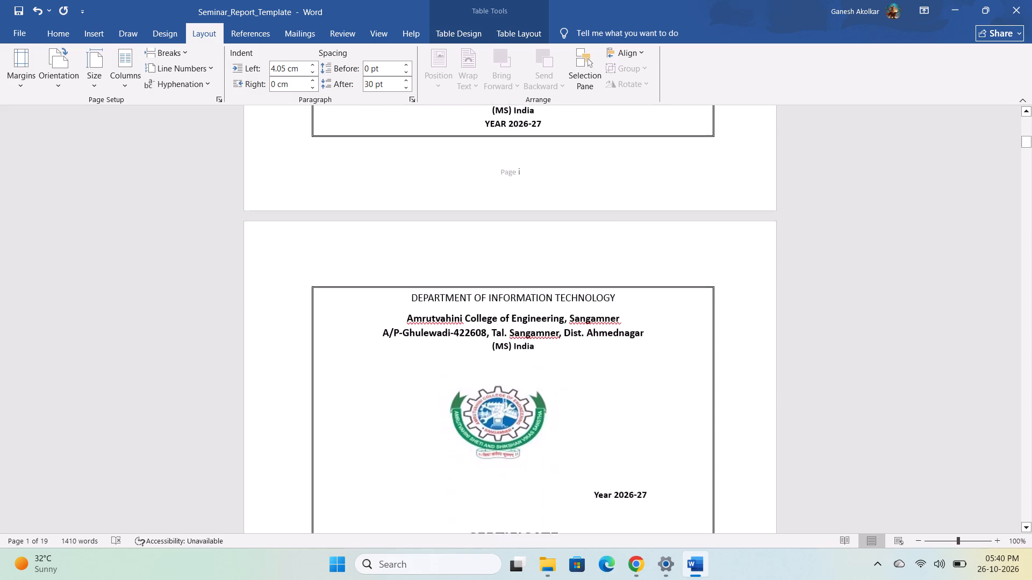
scroll(423, 389, "down", 1)
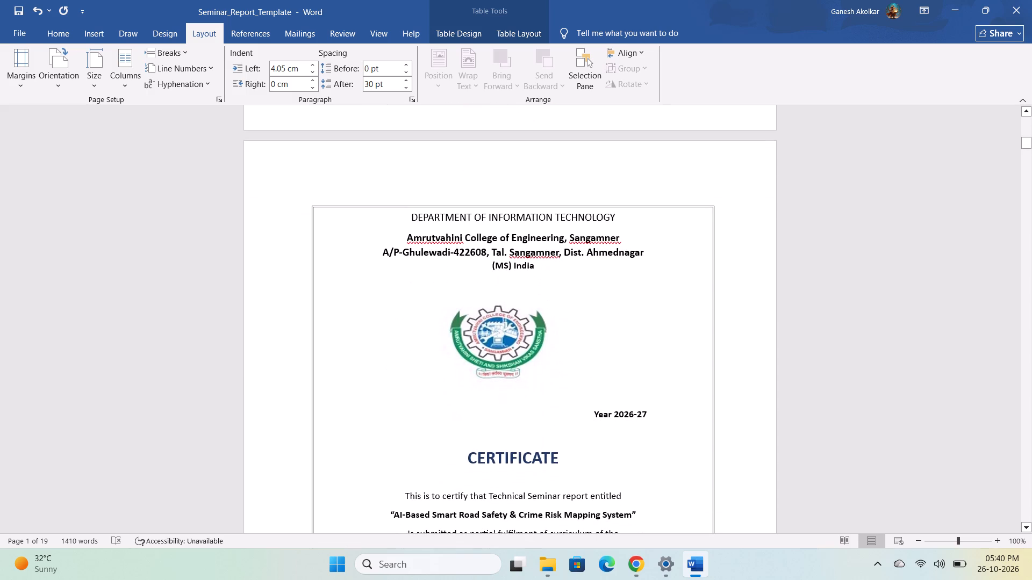
scroll(423, 388, "down", 2)
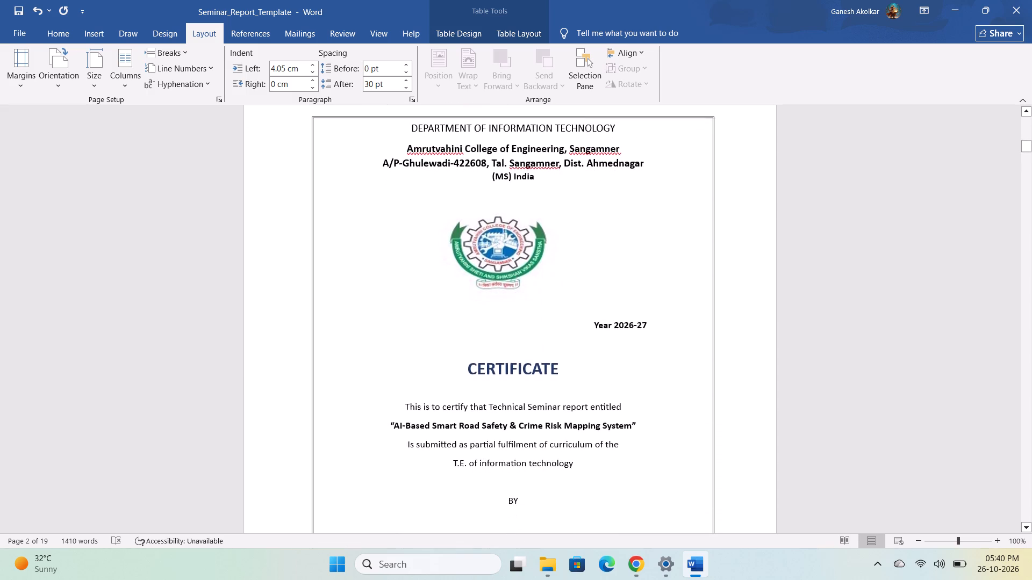
scroll(423, 388, "down", 2)
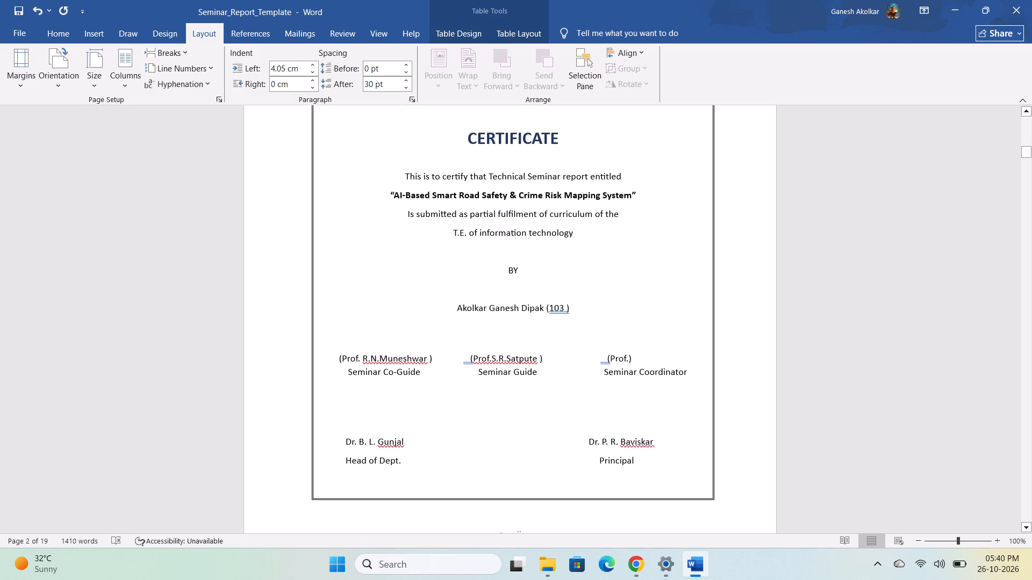
scroll(423, 388, "down", 4)
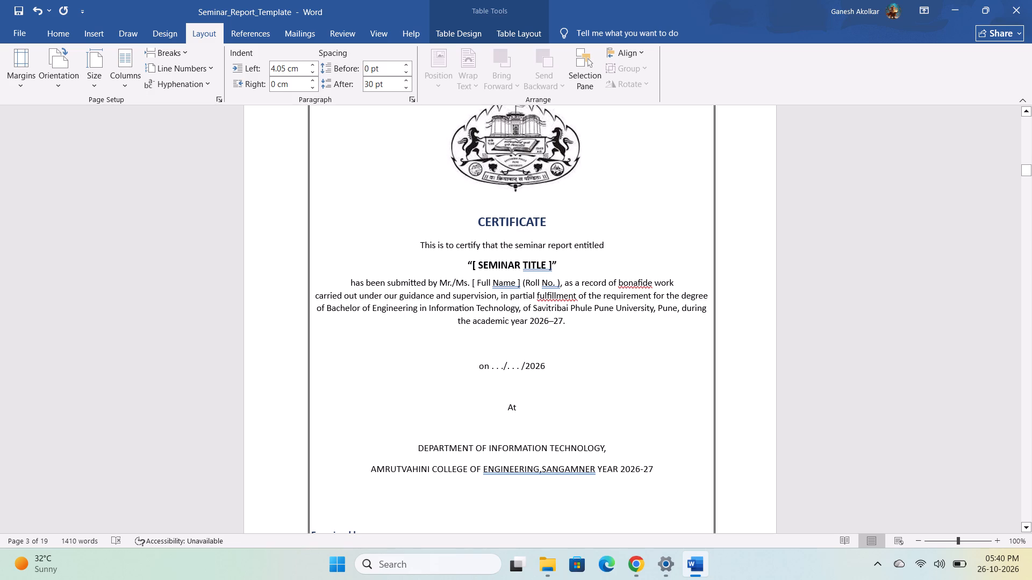
On the examiners' certificate, shorten "Mr./Ms." to "Mr." and move the text cursor into the Full Name placeholder.
left_click(471, 284)
key("BackSpace")
key("BackSpace")
key("BackSpace")
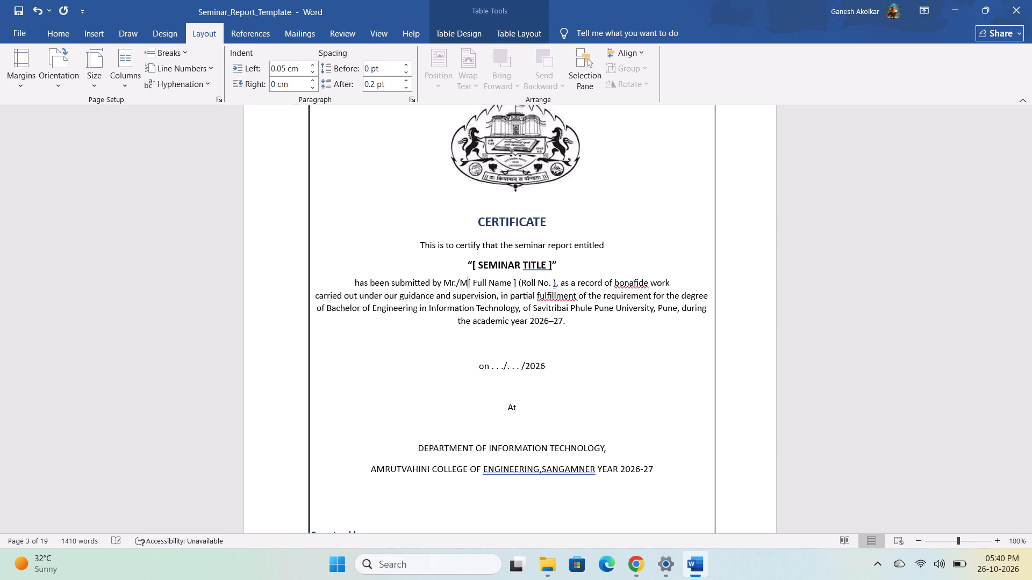
key("BackSpace")
key("BackSpace")
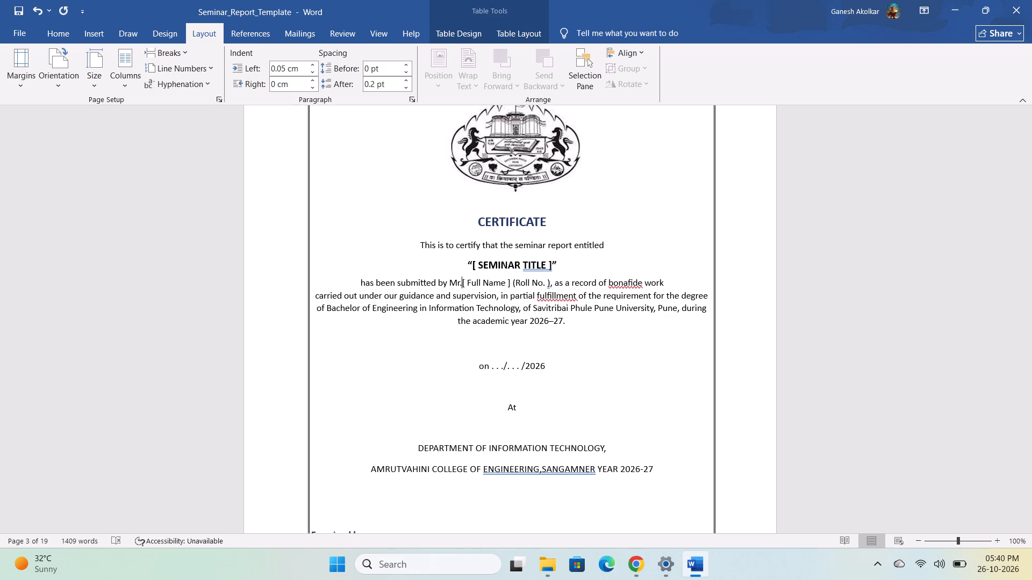
key("Right")
key("Right")
key("Right")
key("Right")
key("Right")
key("Right")
key("Right")
key("Right")
key("Right")
Switch to the 1443__1_ PDF in Chrome and find the examiners' certificate to check its title, student name and roll number.
key("alt+Tab")
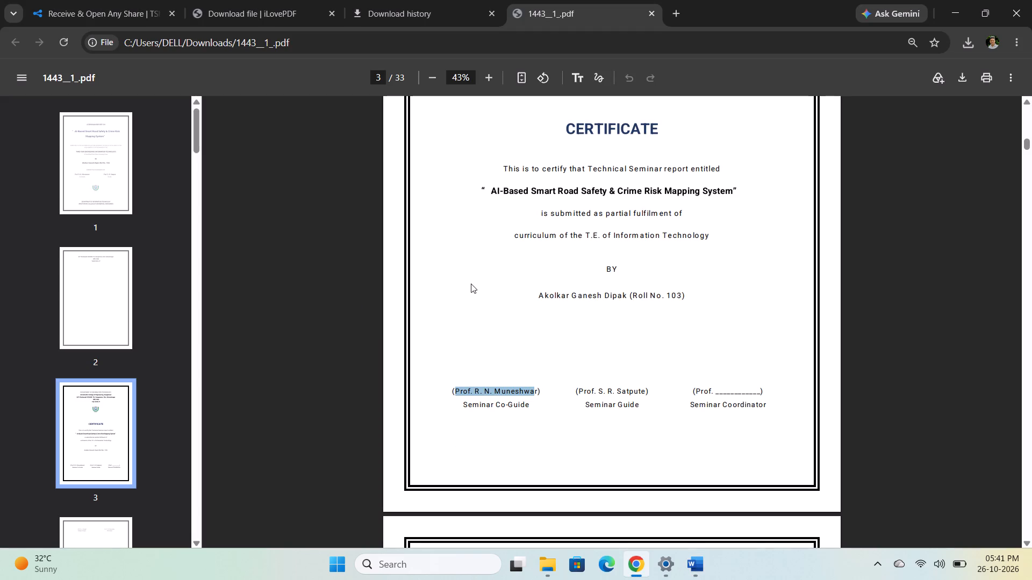
scroll(523, 353, "down", 6)
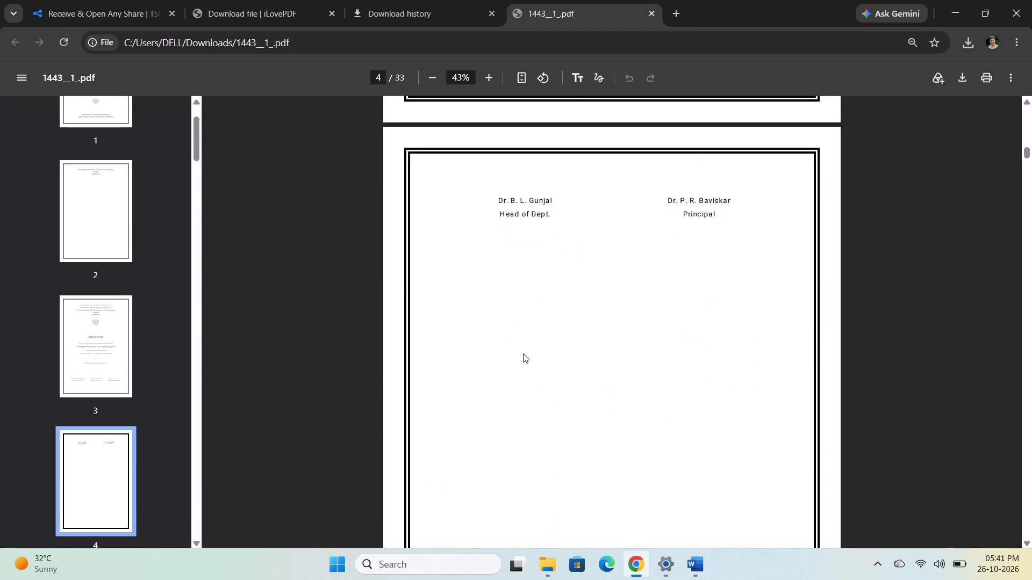
scroll(523, 353, "down", 4)
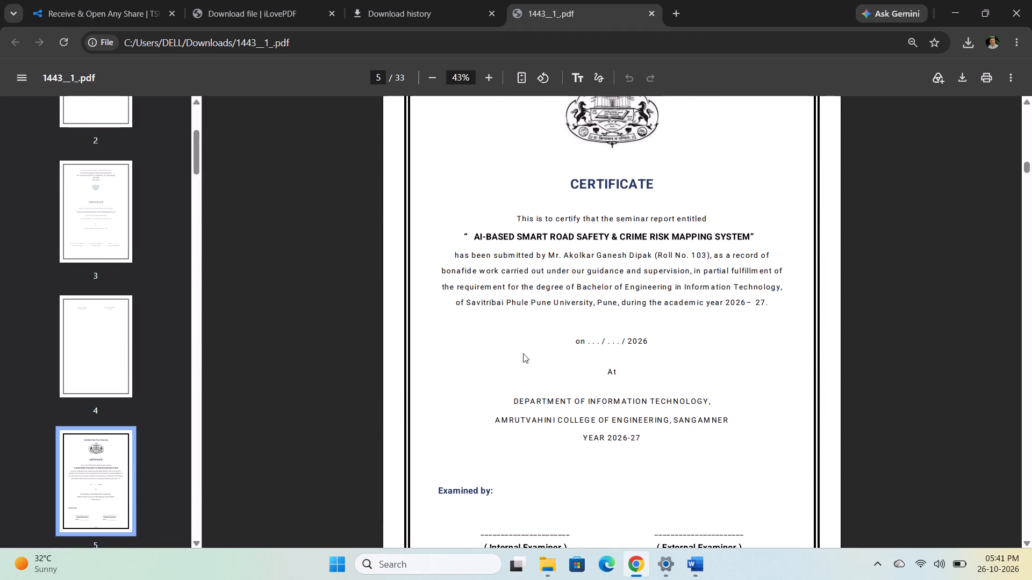
Replace the SEMINAR TITLE line on the examiners' certificate with "AI-BASED SMART ROAD SAFETY & CRIME RISK MAPPING SYSTEM" copied from the PDF, on its own line.
key("alt+Tab")
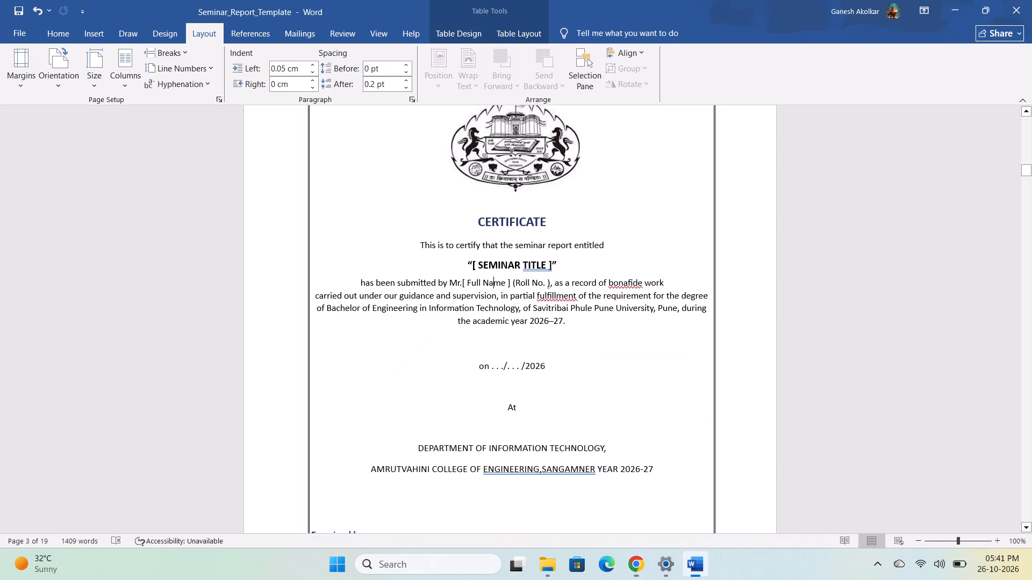
left_click(548, 263)
left_click_drag(548, 263, 492, 263)
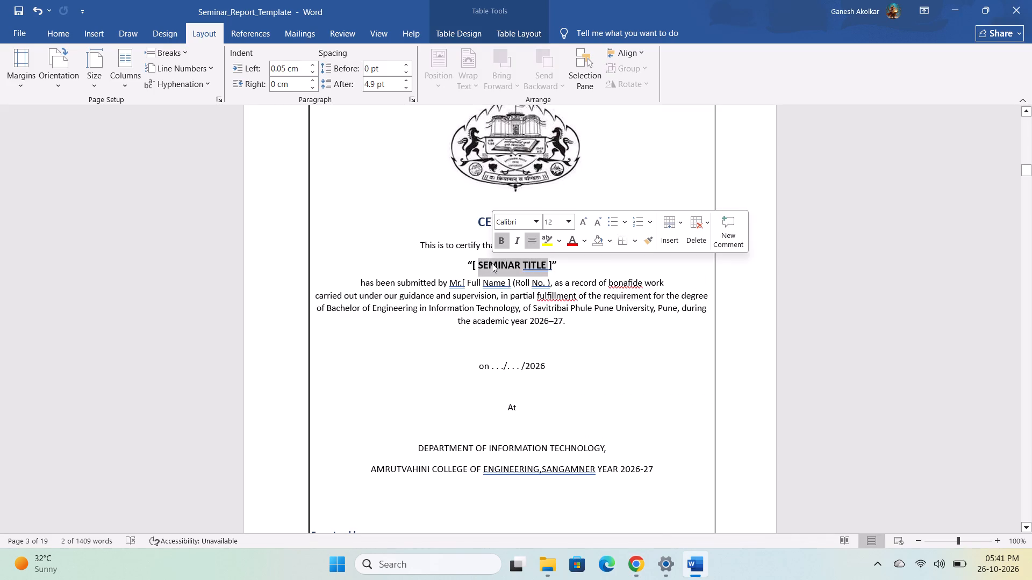
key("alt+Tab")
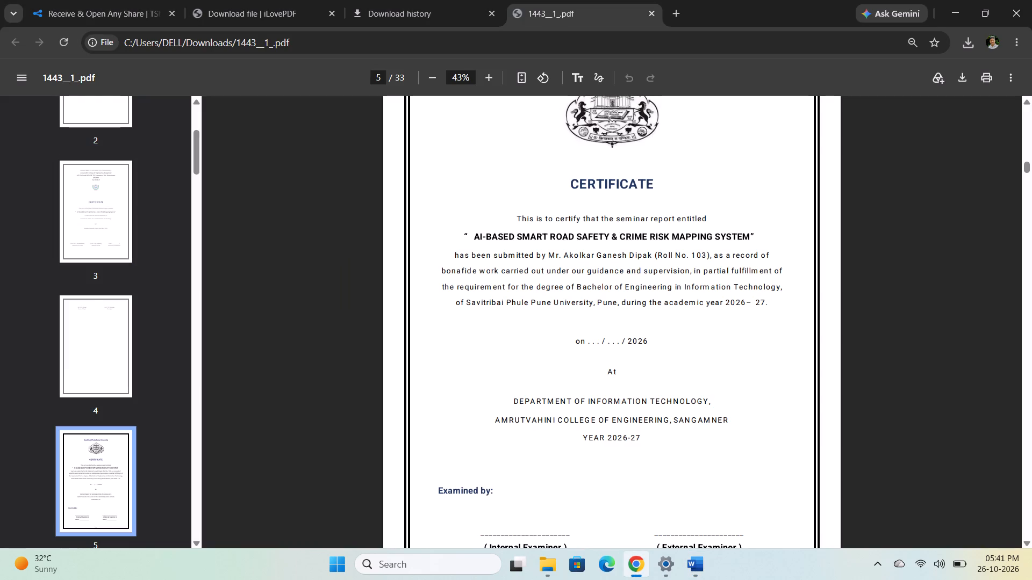
left_click_drag(473, 239, 485, 238)
left_click_drag(485, 238, 773, 241)
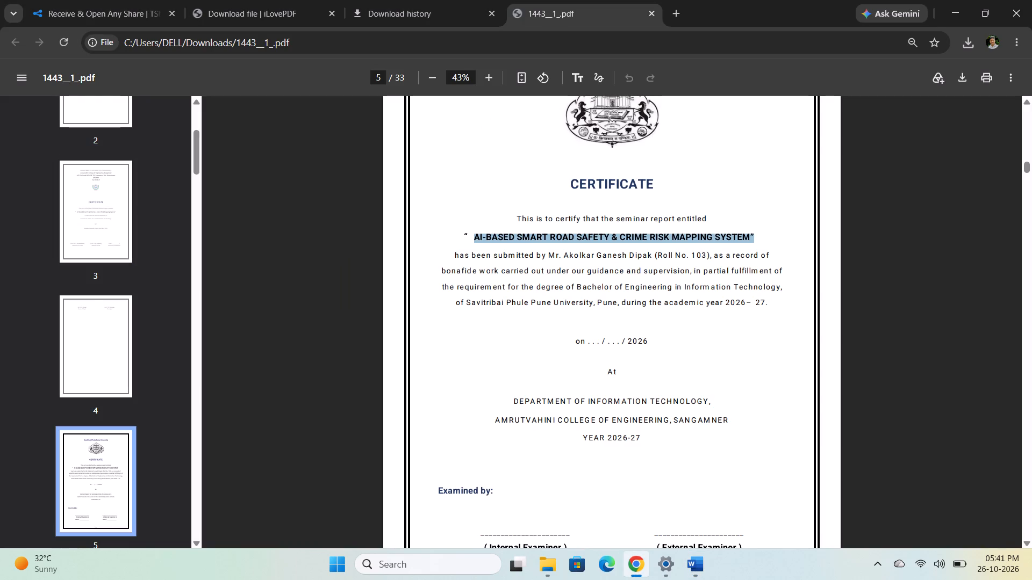
left_click_drag(773, 241, 749, 239)
key("ctrl+c")
key("alt+Tab")
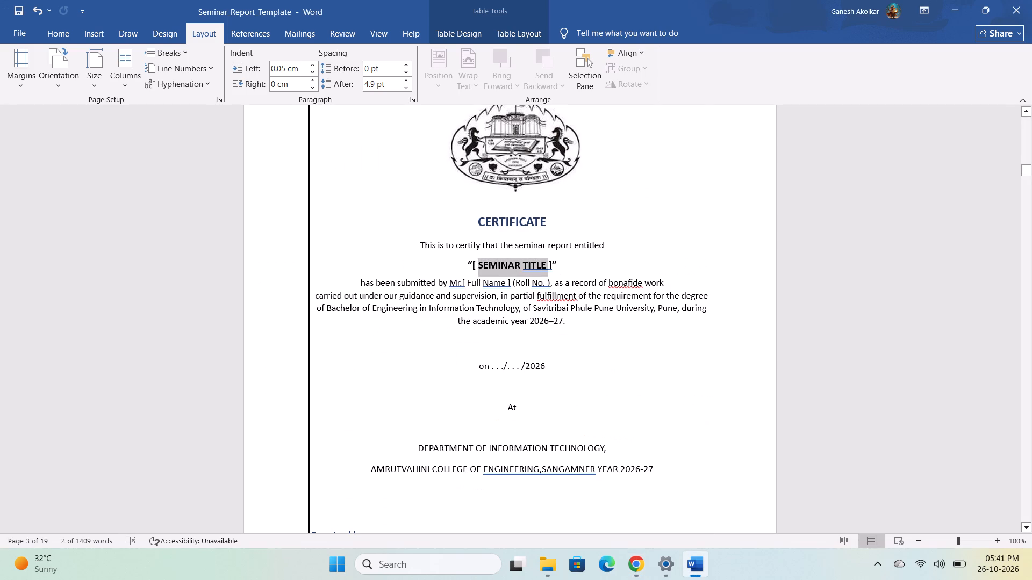
left_click(550, 263)
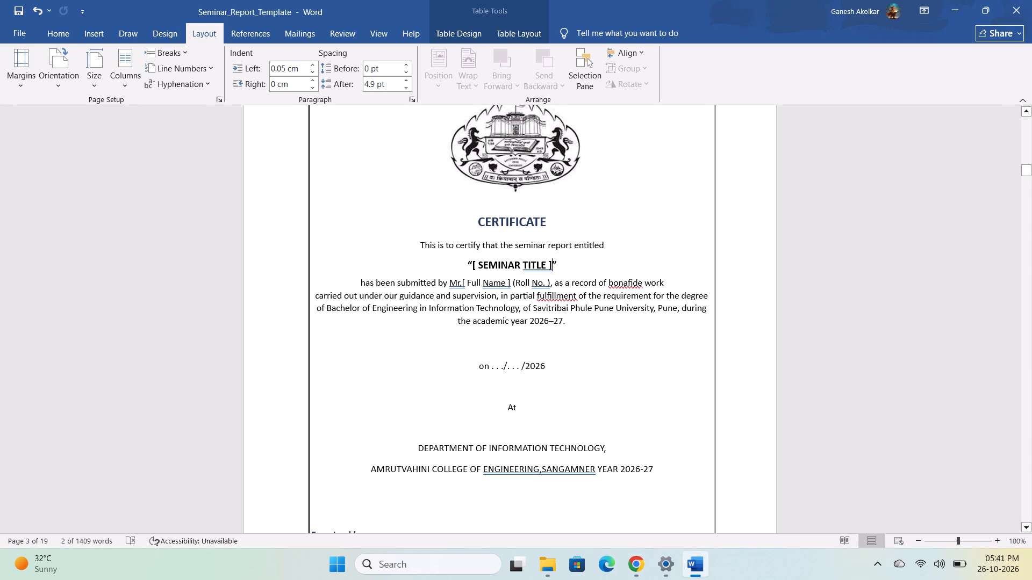
left_click_drag(550, 263, 470, 264)
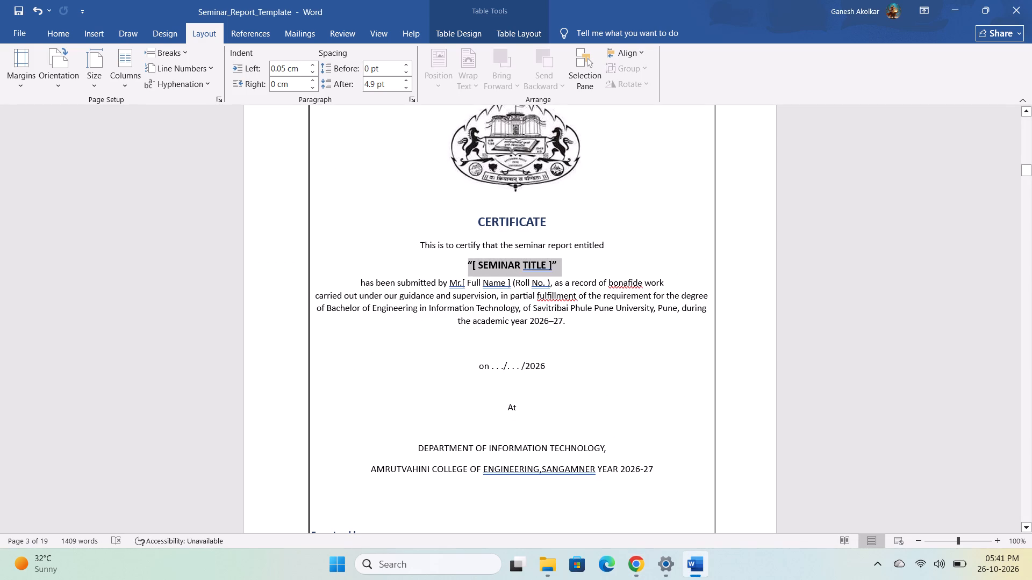
left_click_drag(470, 264, 468, 264)
key("ctrl+v")
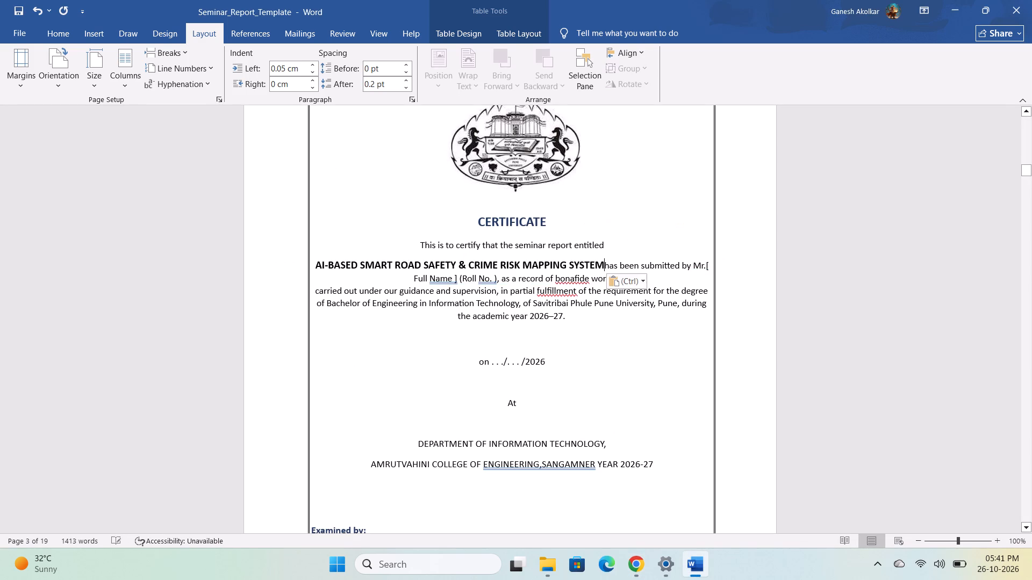
key("Return")
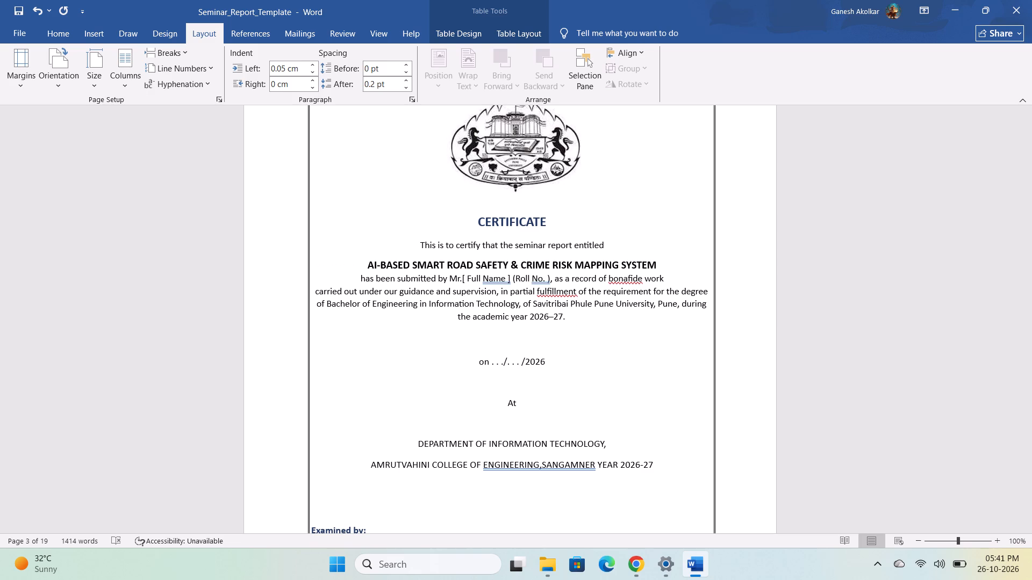
Add a closing quotation mark after the seminar title and move the text cursor to the title's start.
left_click(655, 262)
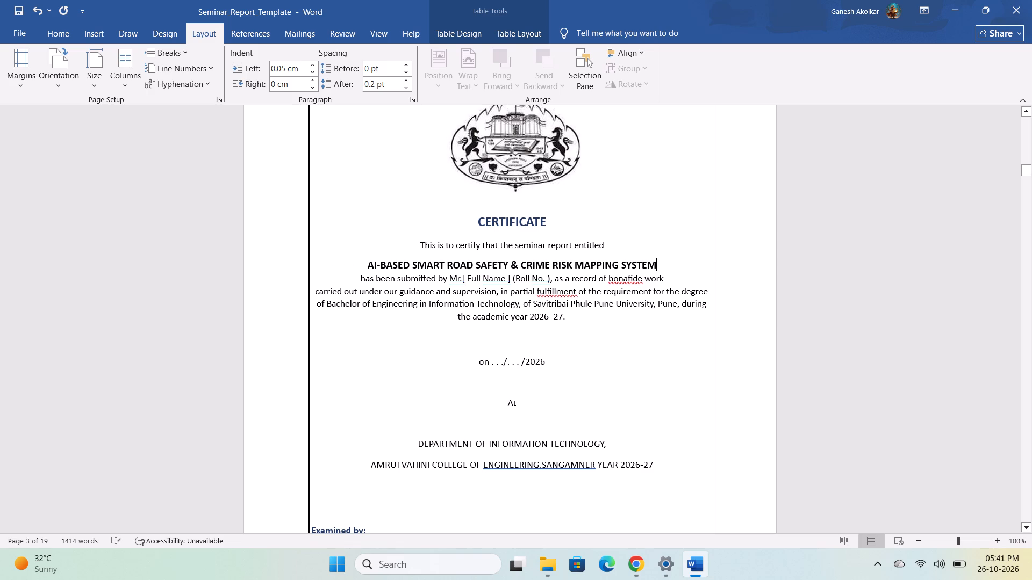
key("shift+quotedbl")
key("Left")
key("Left")
key("Left")
key("Left")
key("Left")
key("Left")
key("Left")
key("Left")
key("Left")
key("Left")
key("Left")
key("Left")
key("Left")
key("Left")
key("Left")
key("Left")
key("Left")
key("Left")
key("Left")
key("Left")
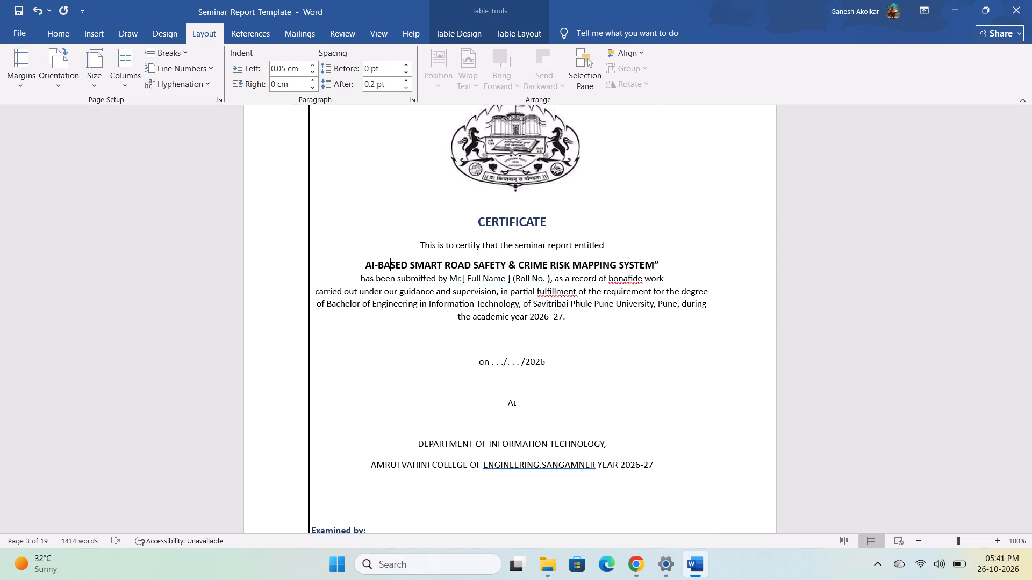
key("Left")
key("Left")
key("Left")
key("Left")
key("Left")
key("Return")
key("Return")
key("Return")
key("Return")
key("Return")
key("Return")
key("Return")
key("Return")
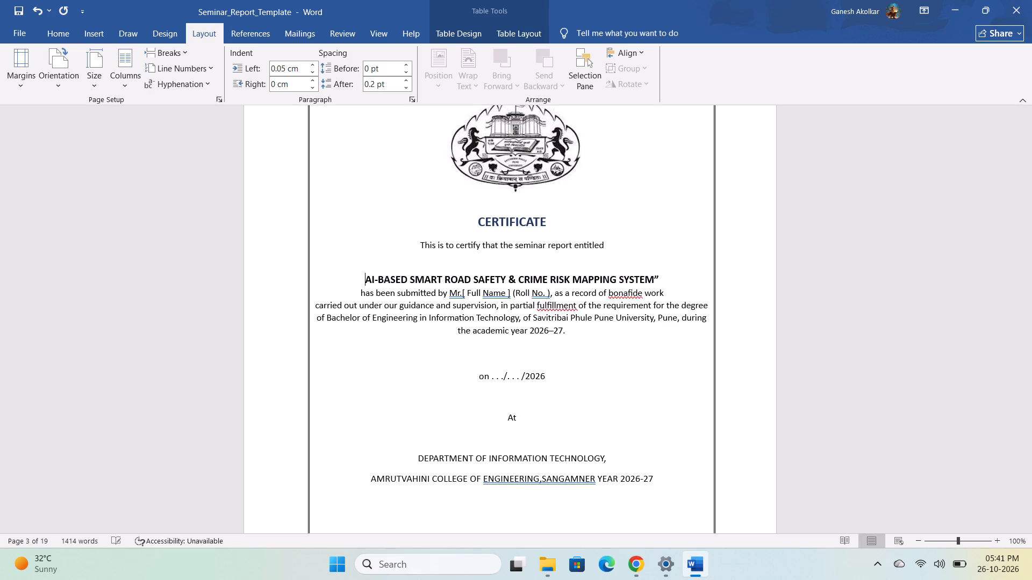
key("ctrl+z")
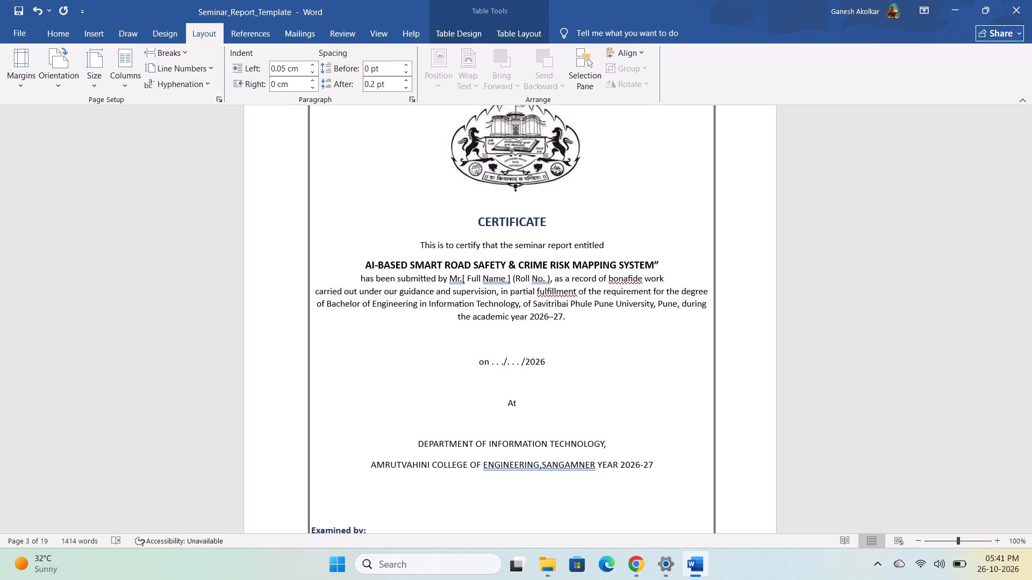
Add an opening quotation mark before the seminar title and compare the certificate with the PDF.
key("shift+quotedbl")
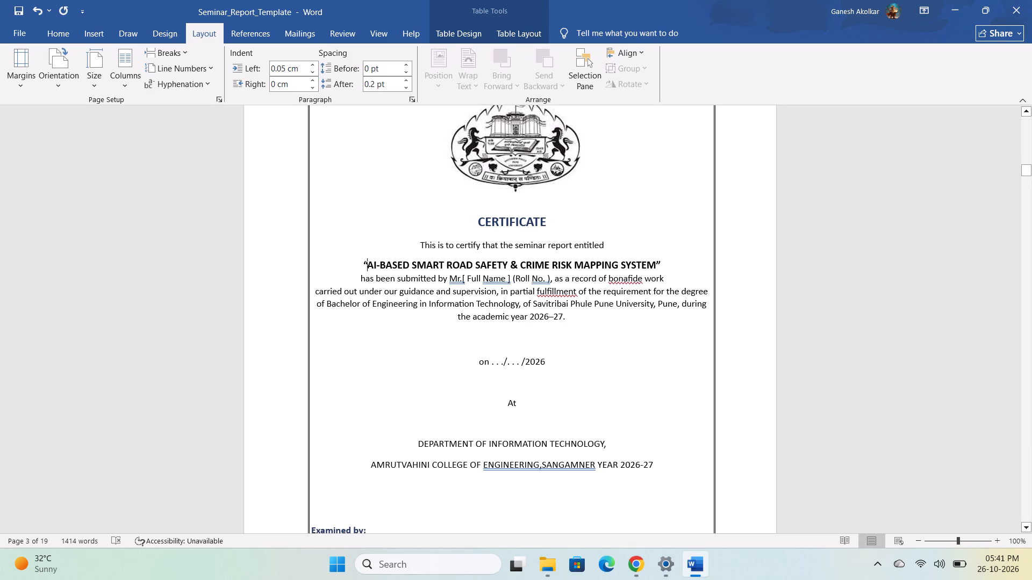
key("alt+Tab")
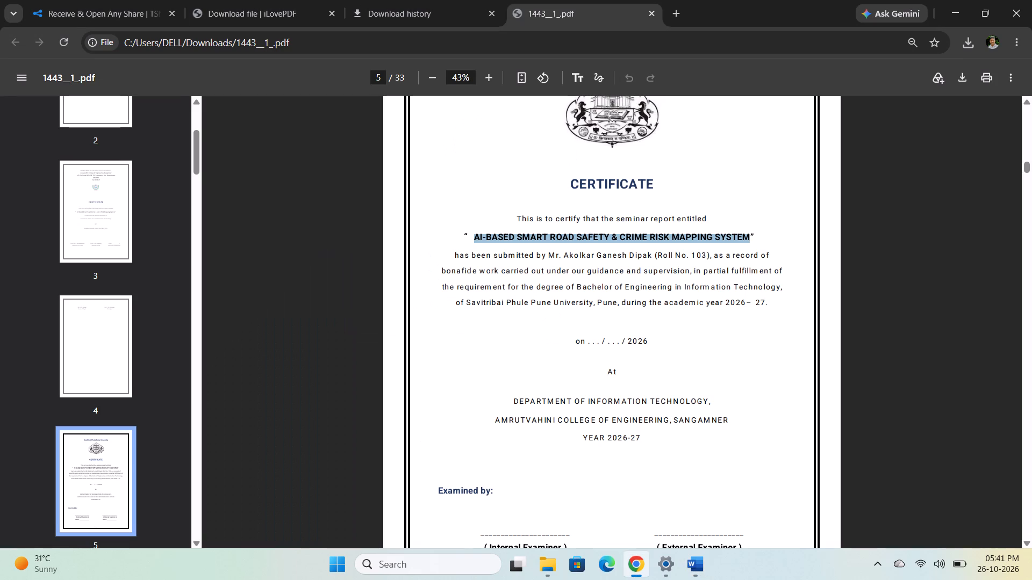
key("alt+Tab")
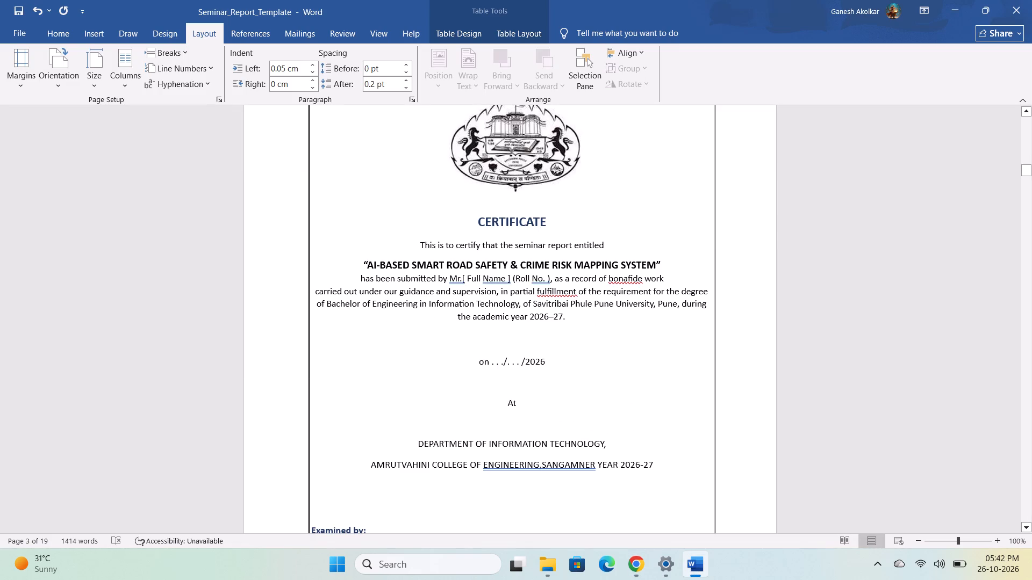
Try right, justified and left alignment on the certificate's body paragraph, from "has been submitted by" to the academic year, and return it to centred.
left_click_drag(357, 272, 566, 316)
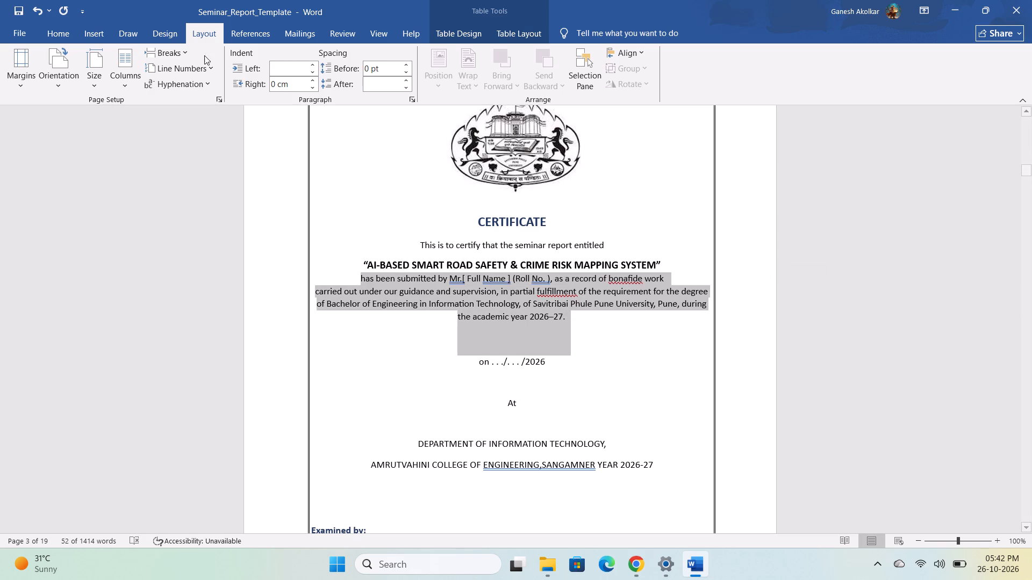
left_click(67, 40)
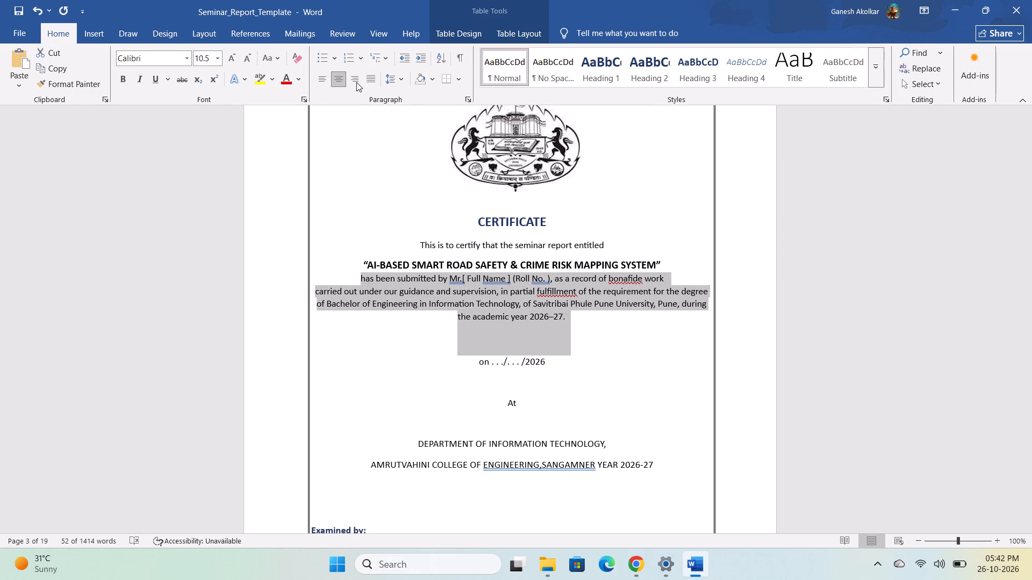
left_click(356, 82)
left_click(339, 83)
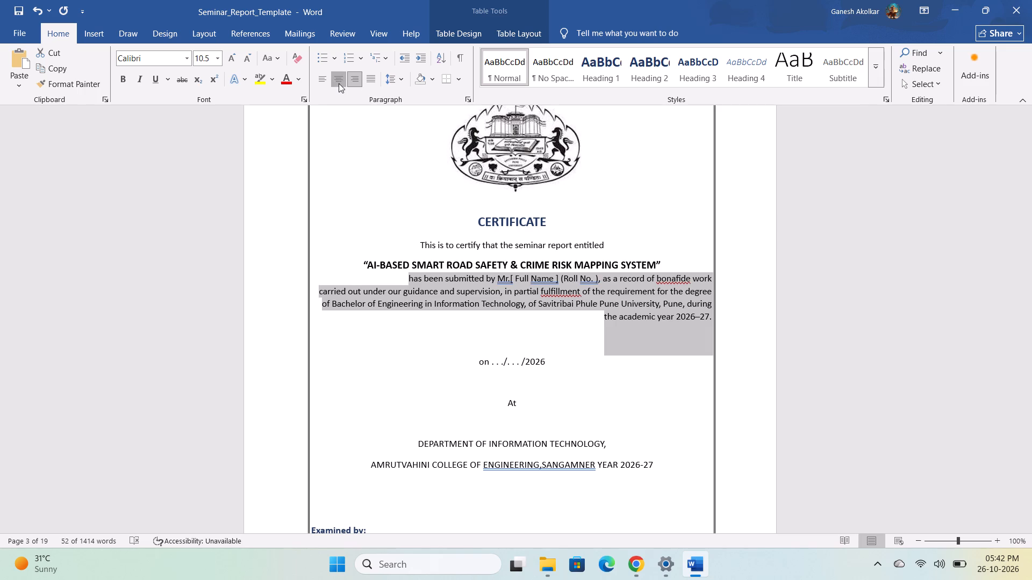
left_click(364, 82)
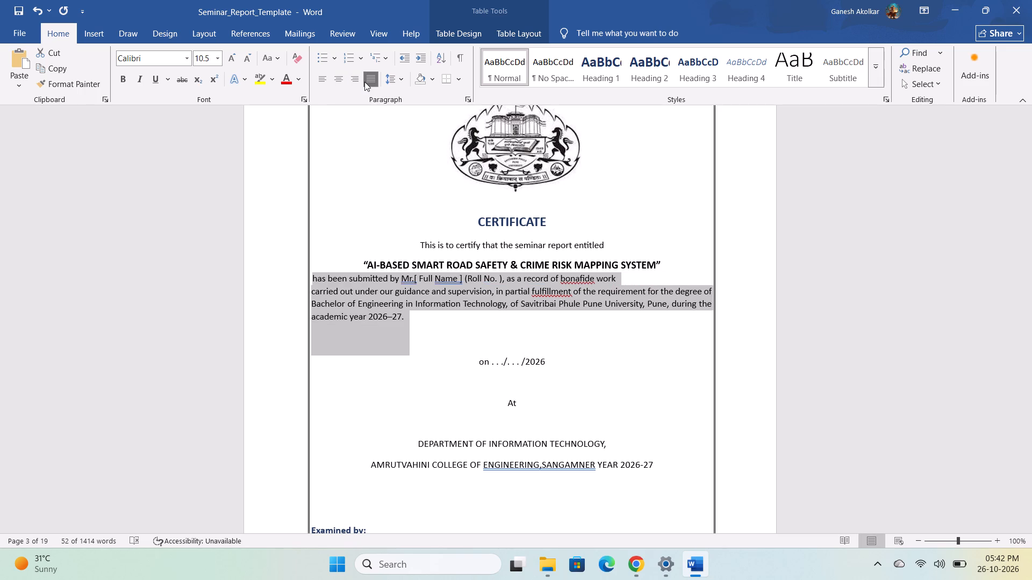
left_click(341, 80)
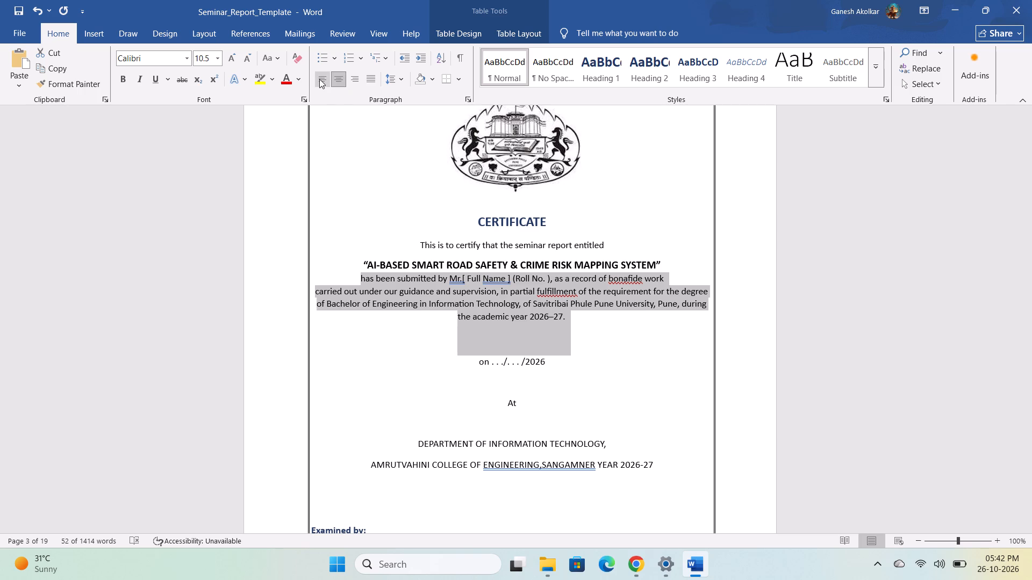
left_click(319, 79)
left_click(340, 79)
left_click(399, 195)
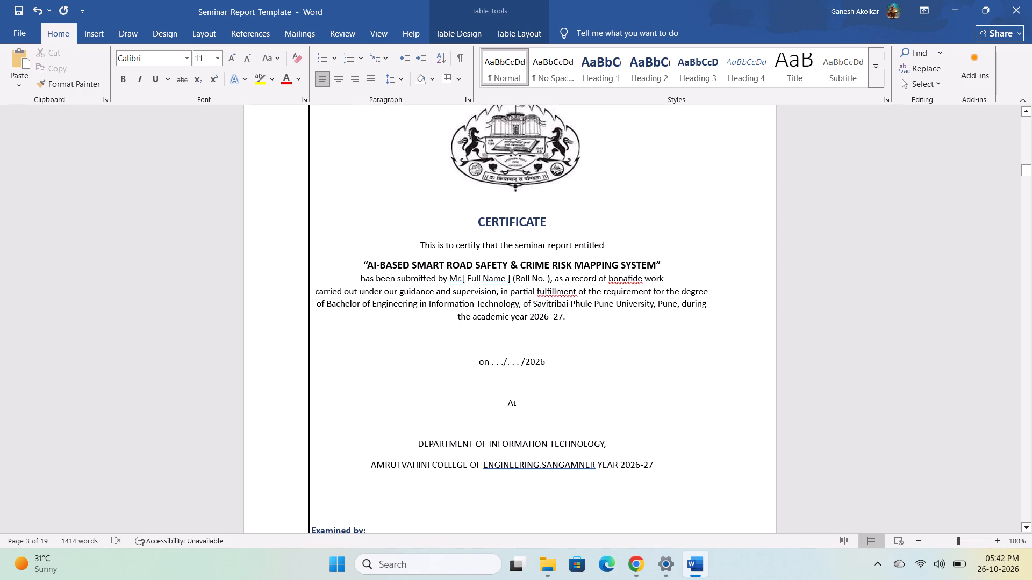
Replace the "[ Full Name ]" placeholder after "Mr." on the certificate with the student's full name, as given in the PDF.
key("alt+Tab")
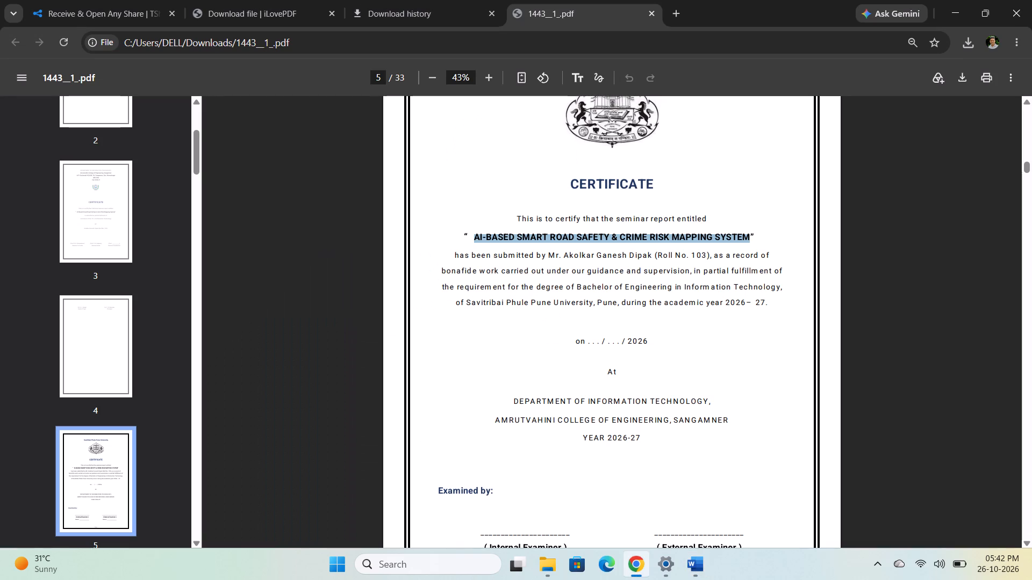
key("alt+Tab")
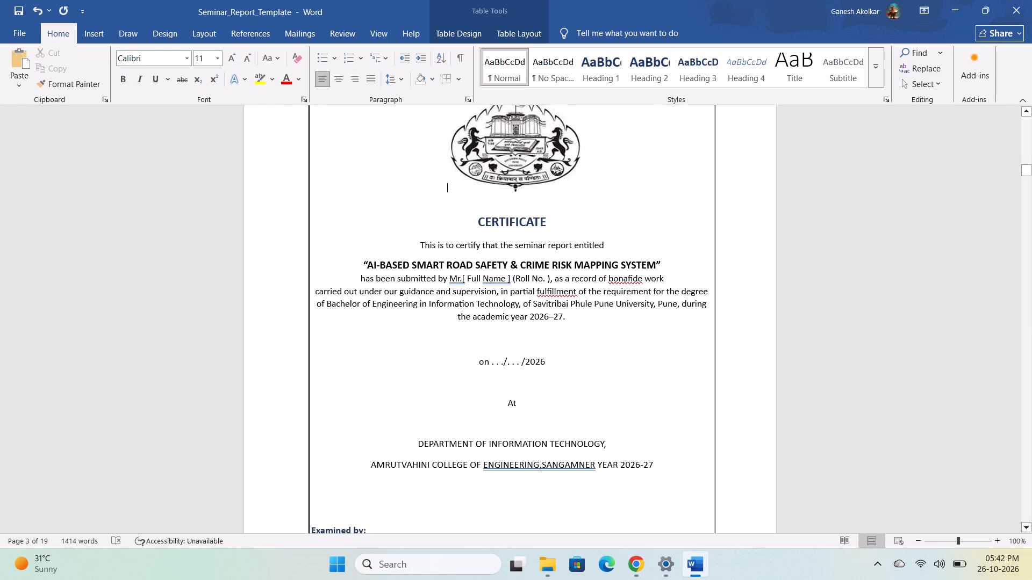
left_click(512, 279)
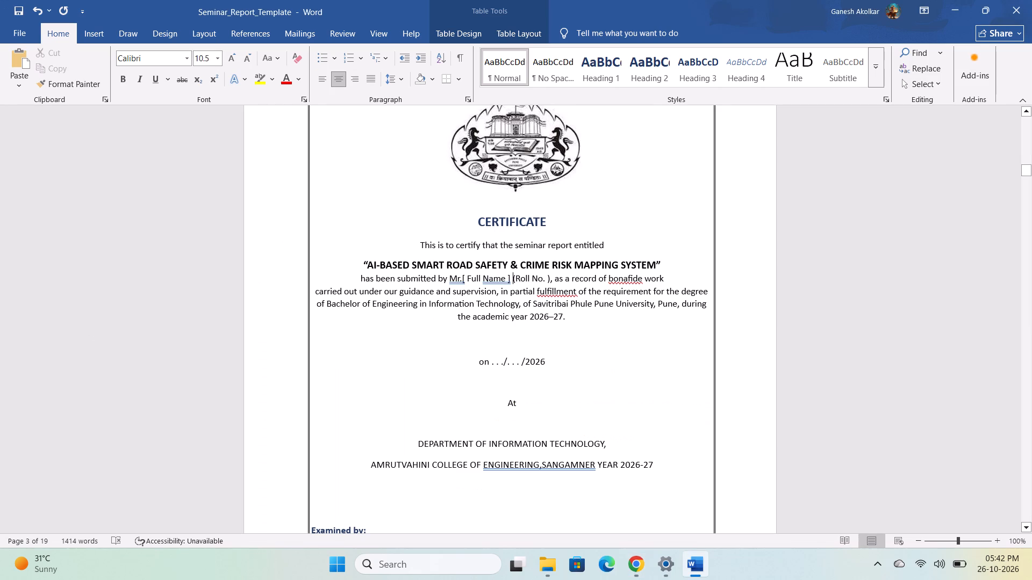
key("BackSpace")
key("BackSpace")
key("BackSpace")
key("BackSpace")
key("BackSpace")
key("BackSpace")
key("BackSpace")
key("BackSpace")
key("BackSpace")
key("BackSpace")
key("BackSpace")
key("BackSpace")
key("BackSpace")
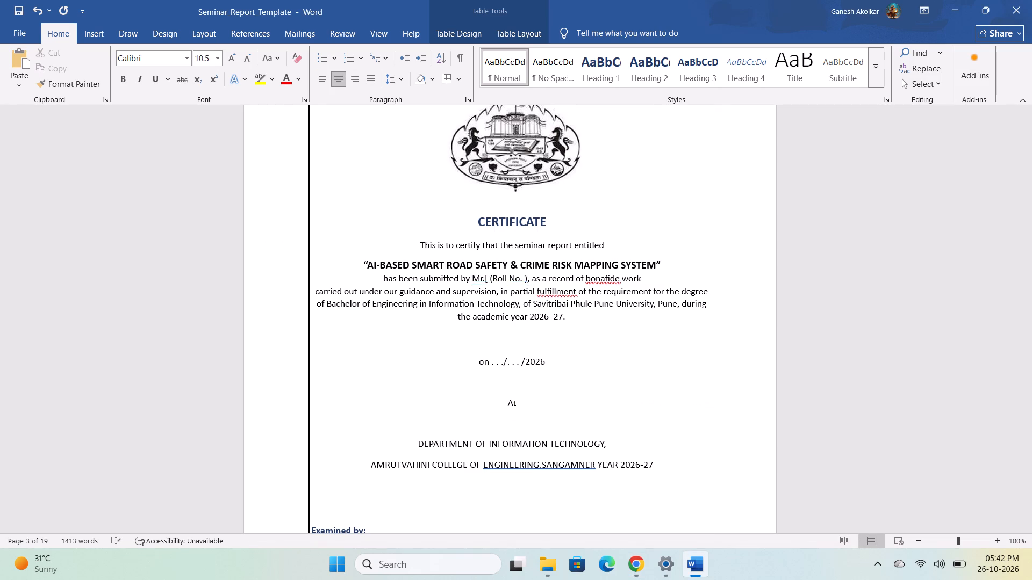
key("BackSpace")
key("BackSpace")
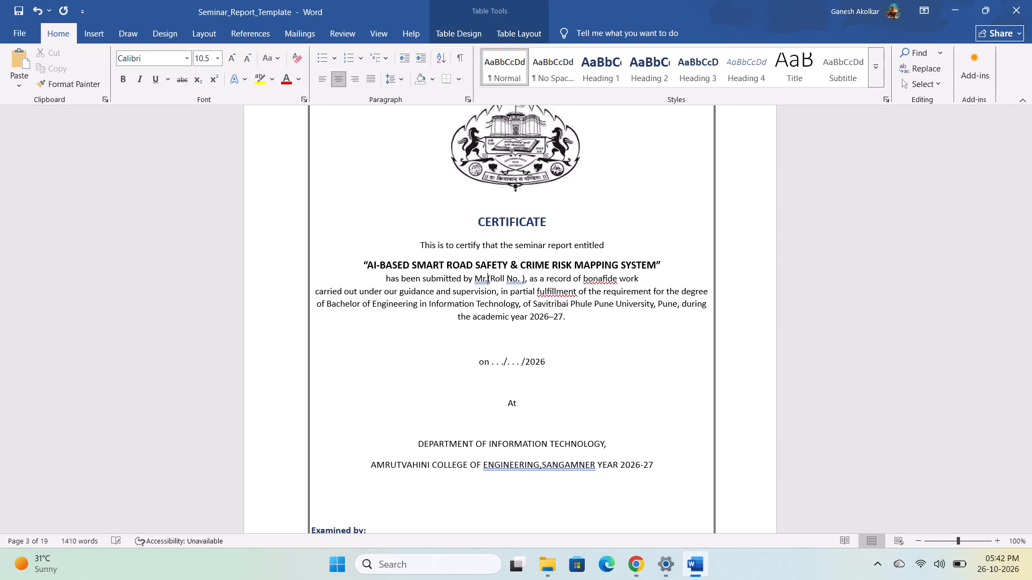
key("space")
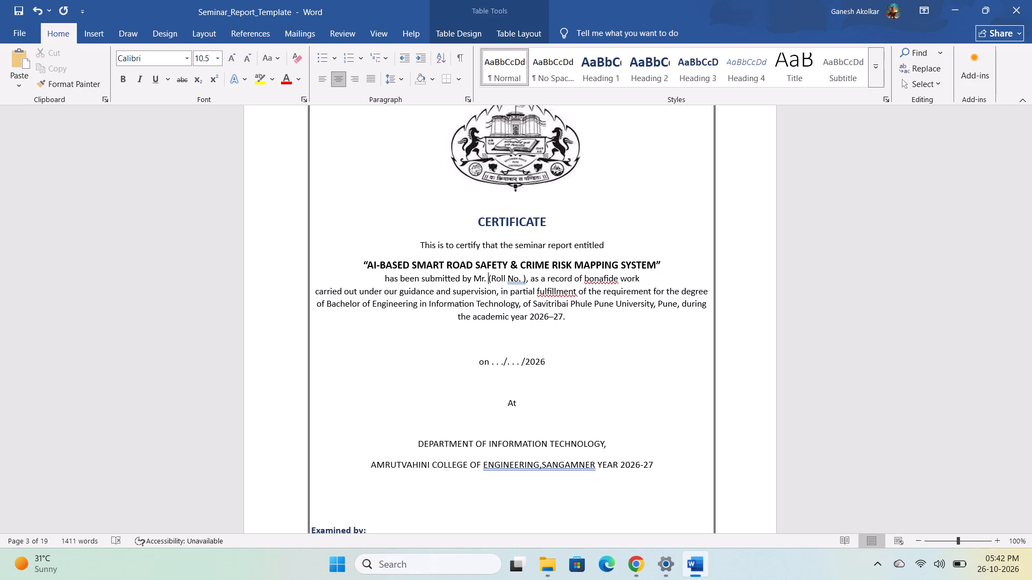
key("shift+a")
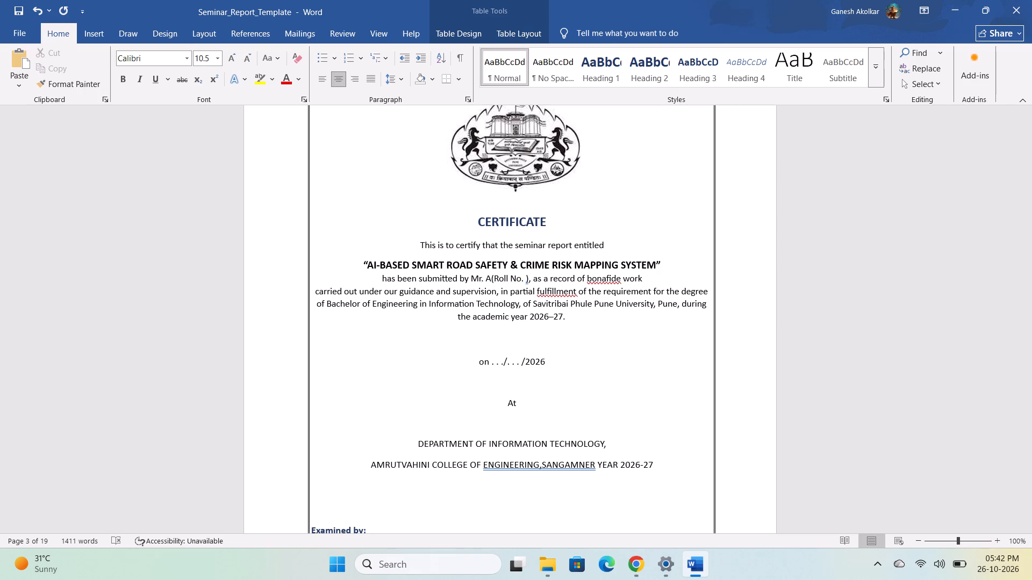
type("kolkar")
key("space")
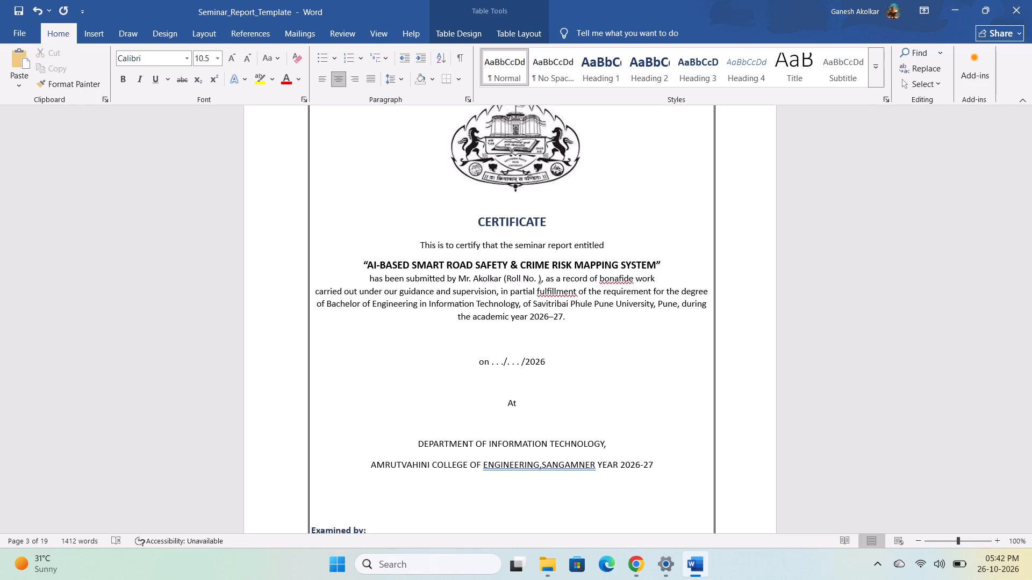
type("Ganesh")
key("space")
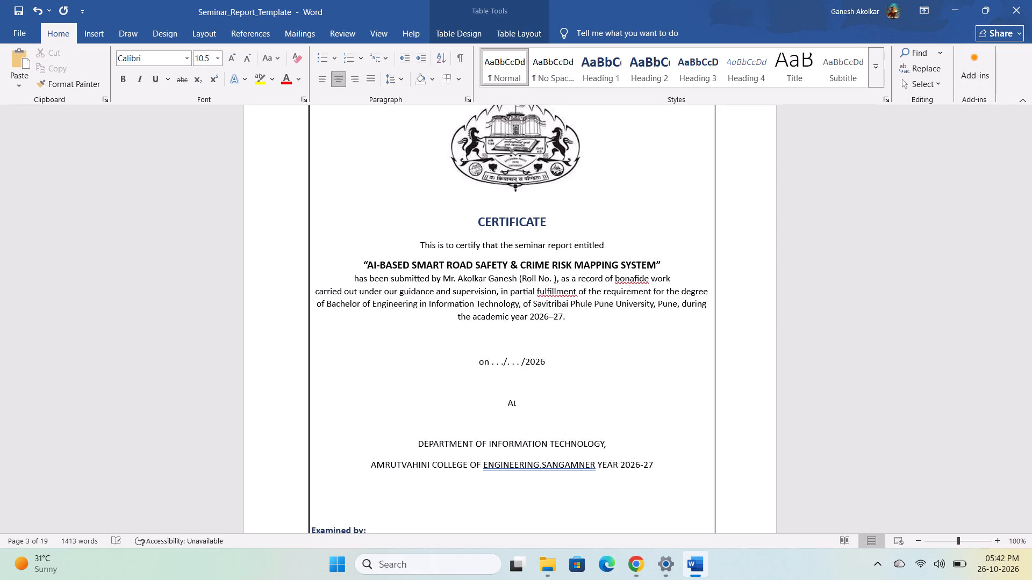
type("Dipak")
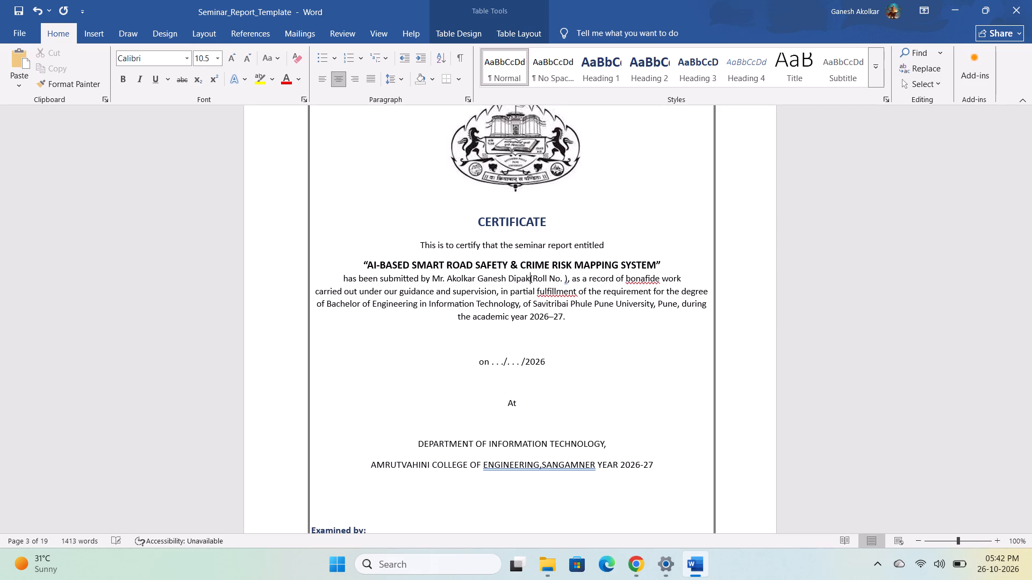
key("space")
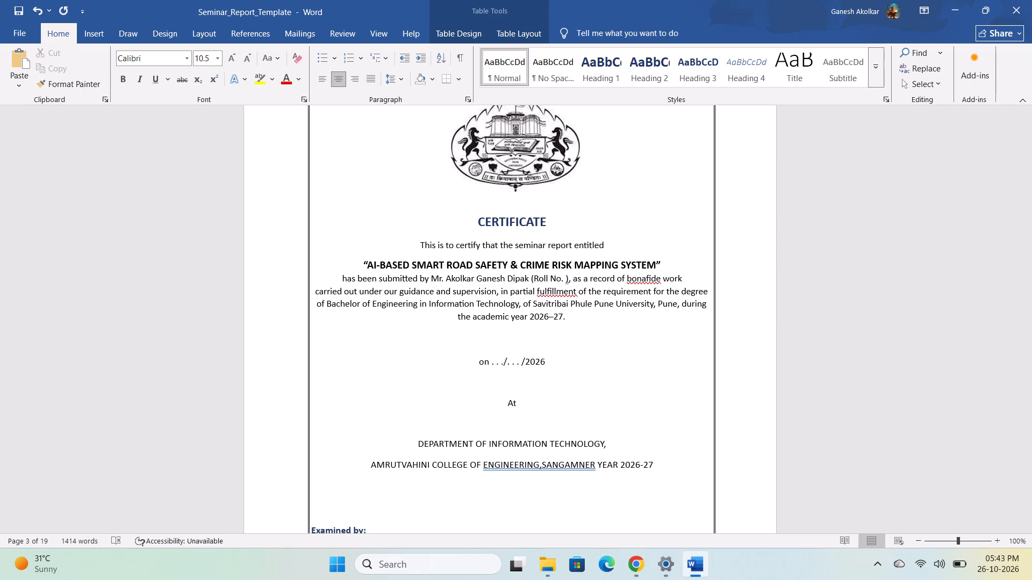
Make the student's name in the certificate paragraph bold, including the "Mr." title.
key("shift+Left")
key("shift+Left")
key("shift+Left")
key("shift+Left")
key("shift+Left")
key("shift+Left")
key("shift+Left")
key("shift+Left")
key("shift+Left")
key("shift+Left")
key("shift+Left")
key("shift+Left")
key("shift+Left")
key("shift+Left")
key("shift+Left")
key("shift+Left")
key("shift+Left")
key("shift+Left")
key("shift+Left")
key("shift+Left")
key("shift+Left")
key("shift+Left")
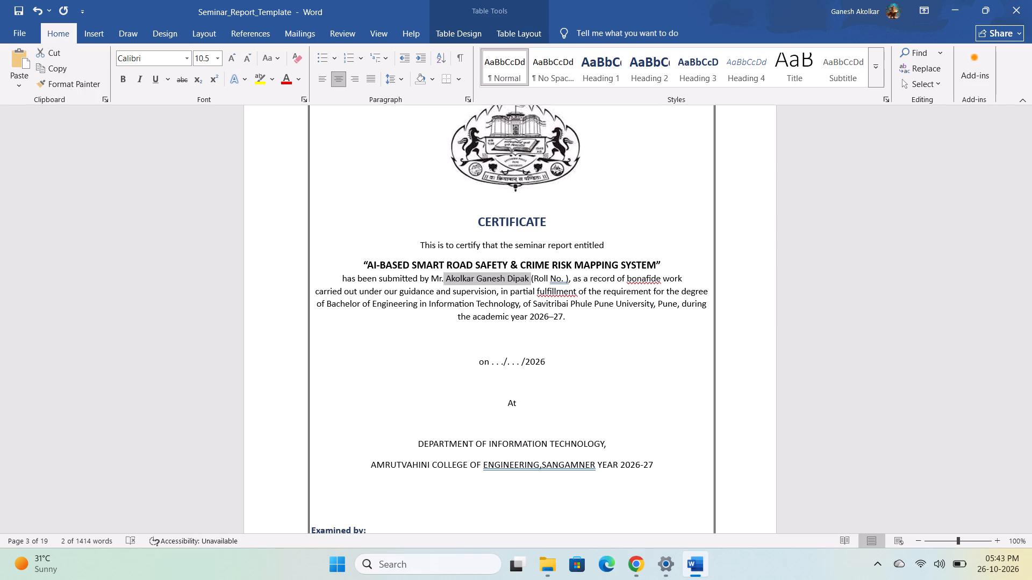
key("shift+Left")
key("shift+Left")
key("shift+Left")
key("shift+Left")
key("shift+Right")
left_click(121, 81)
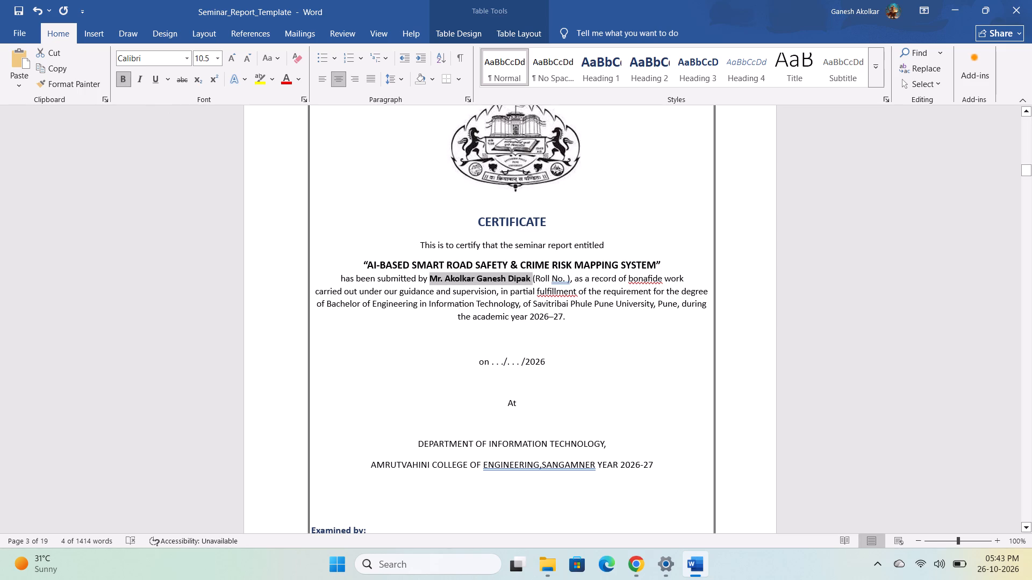
Replace the "Roll No." text inside the parentheses after the student's name with just the student's roll number.
left_click(567, 283)
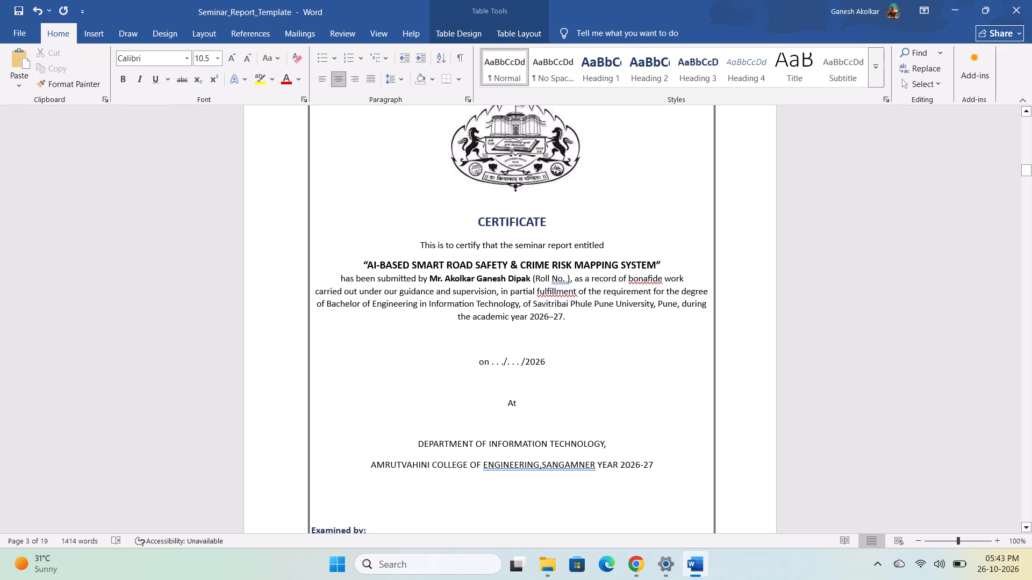
key("BackSpace")
key("BackSpace")
key("BackSpace")
key("BackSpace")
key("BackSpace")
key("BackSpace")
key("BackSpace")
key("BackSpace")
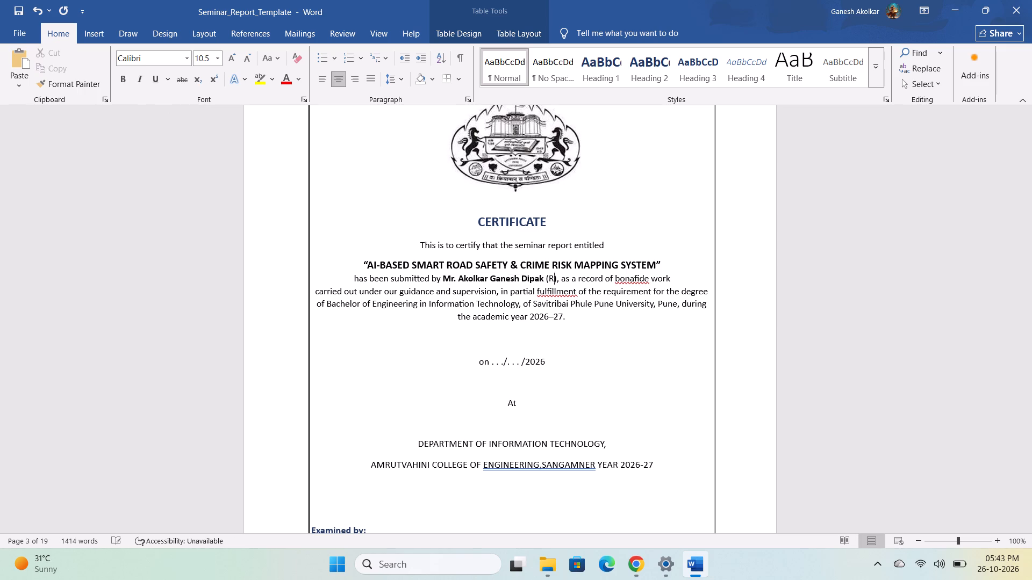
key("BackSpace")
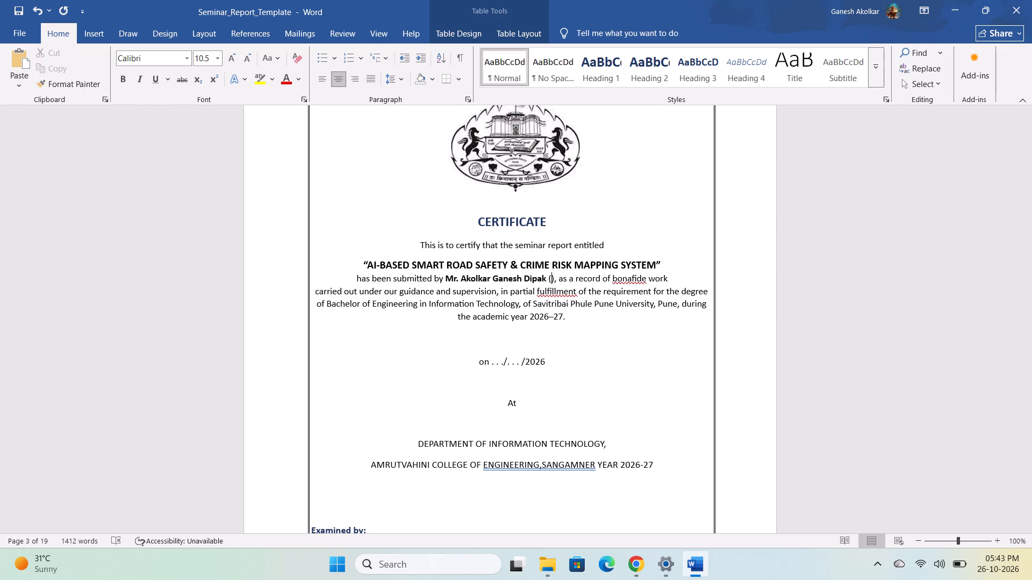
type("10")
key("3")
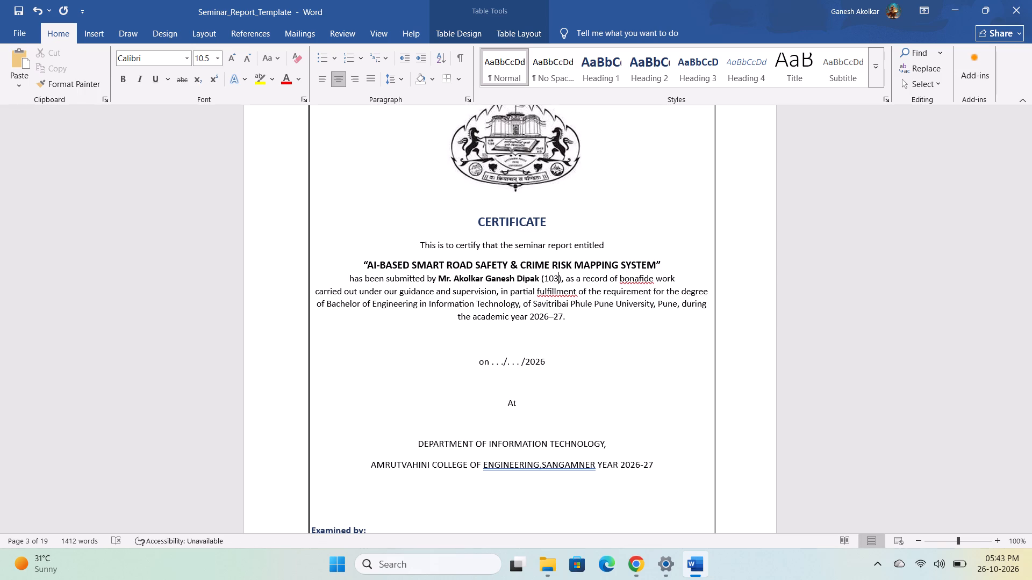
Make the roll number inside the parentheses bold.
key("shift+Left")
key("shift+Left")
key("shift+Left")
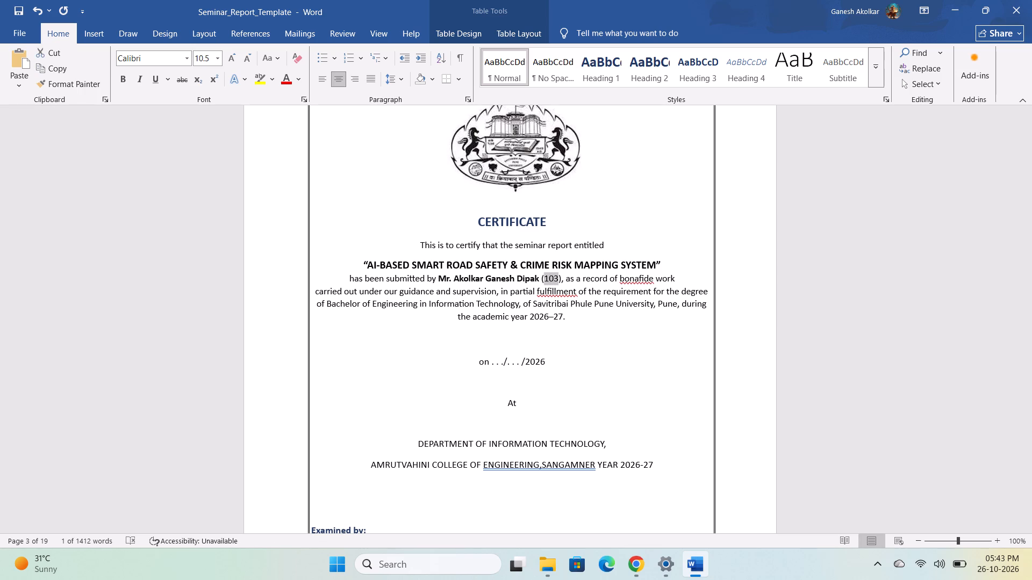
left_click(128, 86)
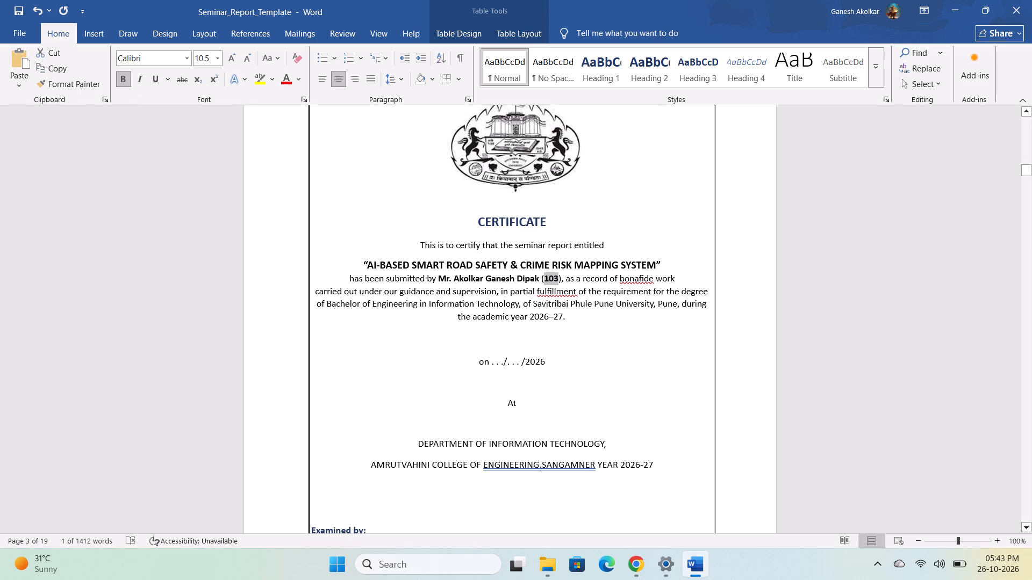
left_click(541, 298)
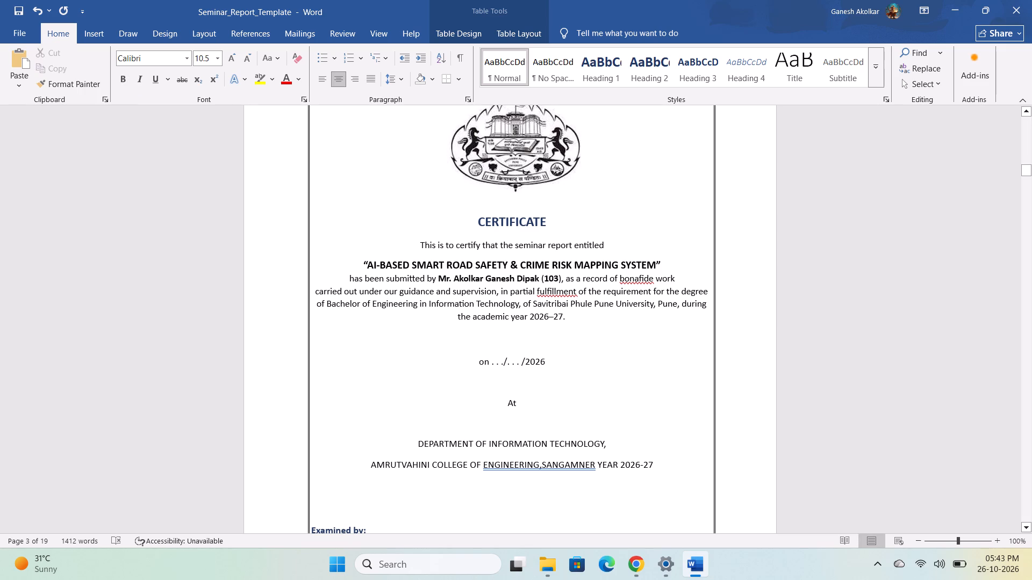
Make the parentheses around the roll number after the student's name bold on the certificate.
left_click(559, 277)
key("Right")
key("shift+Left")
key("shift+Left")
key("shift+Left")
key("shift+Left")
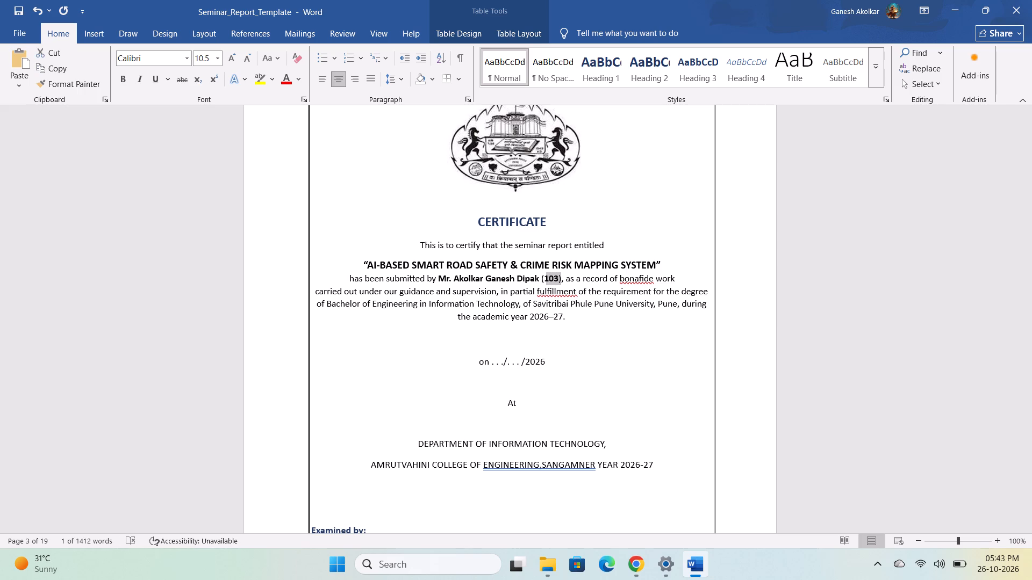
key("shift+Left")
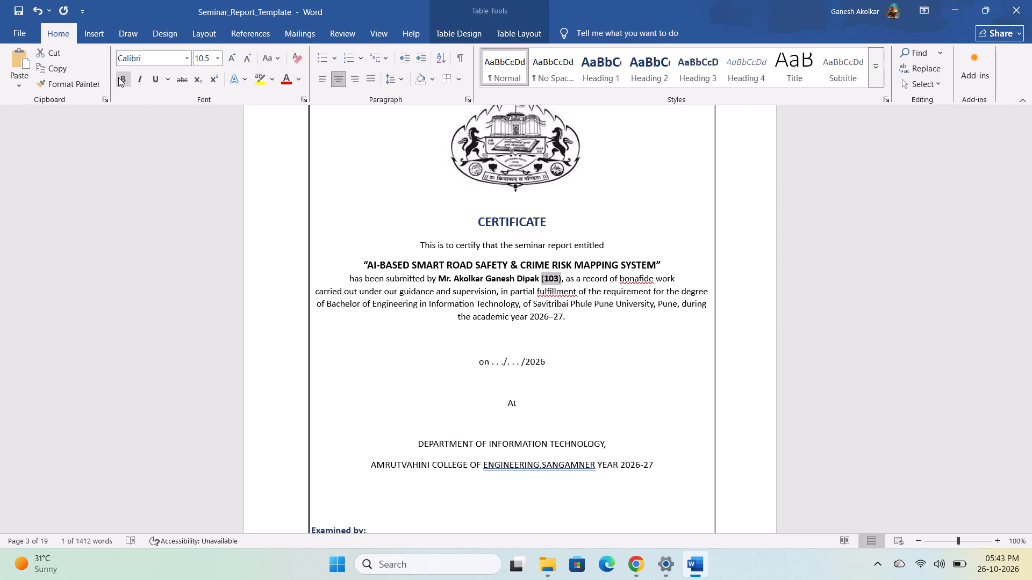
left_click(118, 77)
left_click(615, 284)
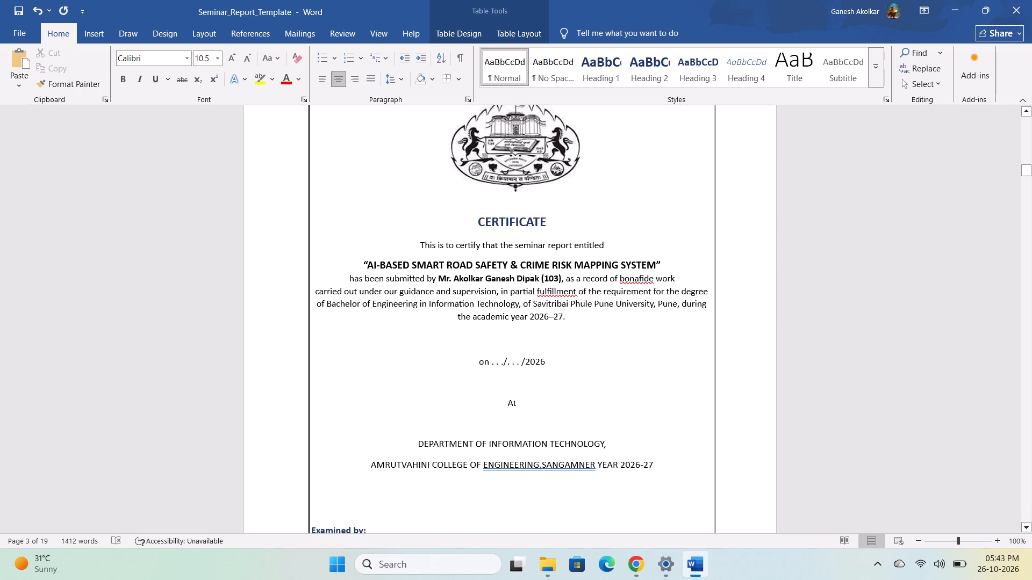
Compare the rest of the certificate, down to the examiner signature lines and the start of the Declaration, with the 1443__1_ PDF.
key("alt+Tab")
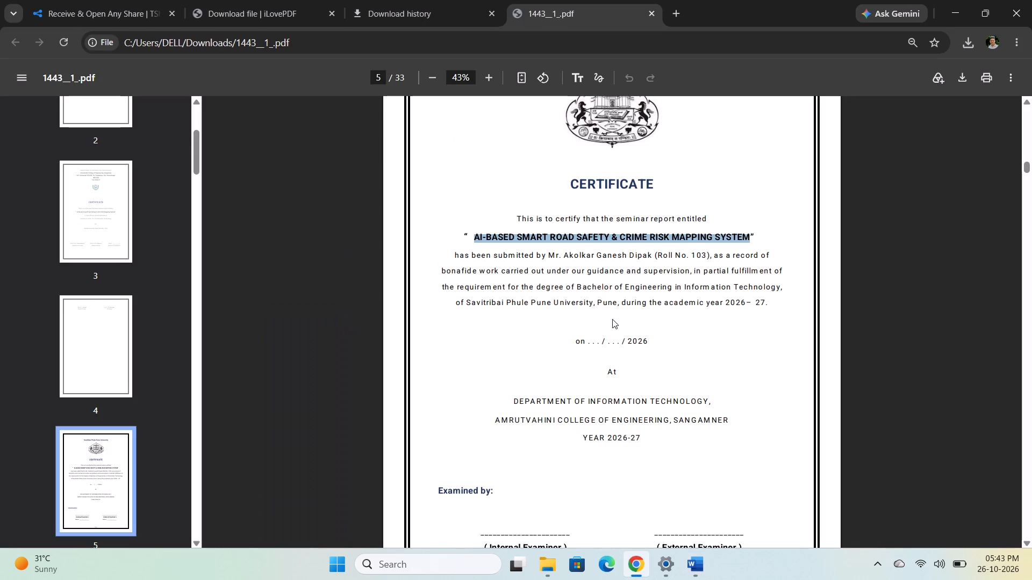
key("alt+Tab")
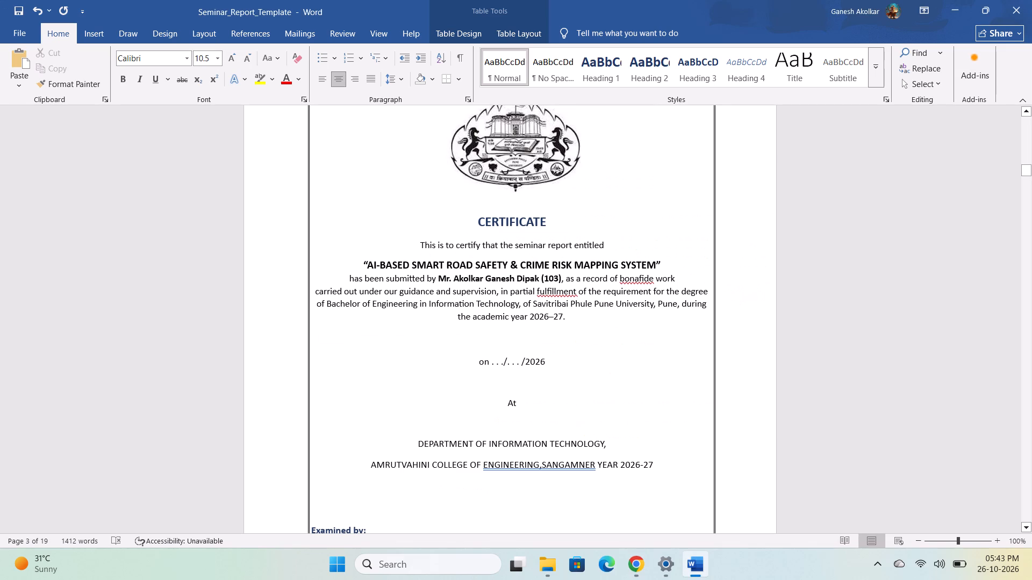
key("alt+Tab")
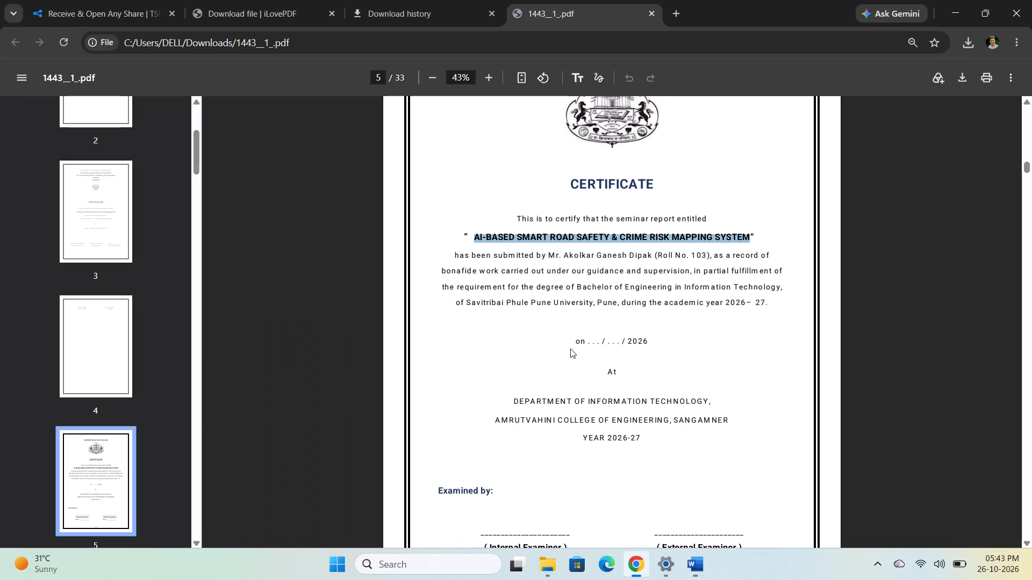
key("alt+Tab")
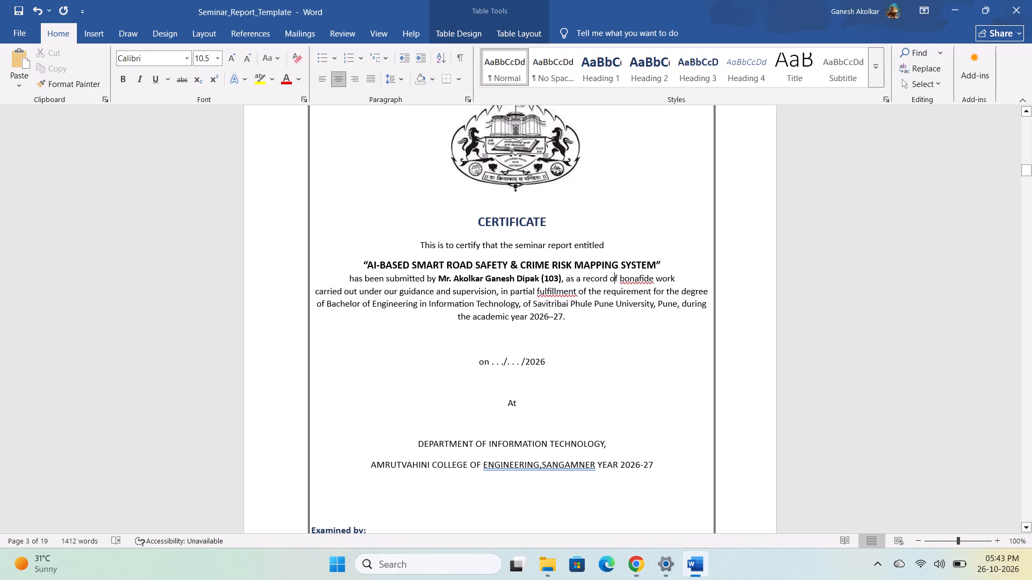
scroll(570, 349, "down", 1)
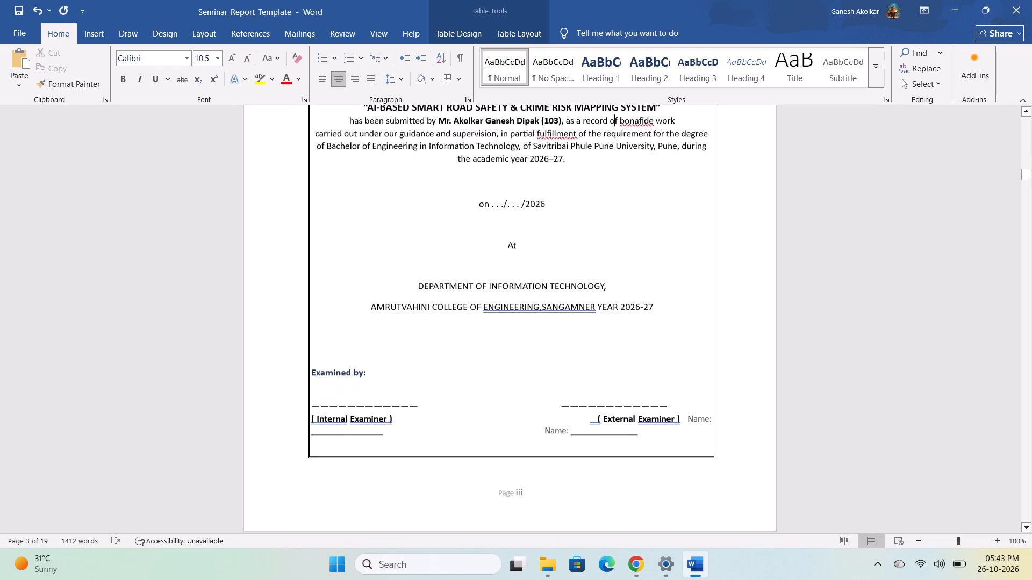
scroll(570, 349, "down", 2)
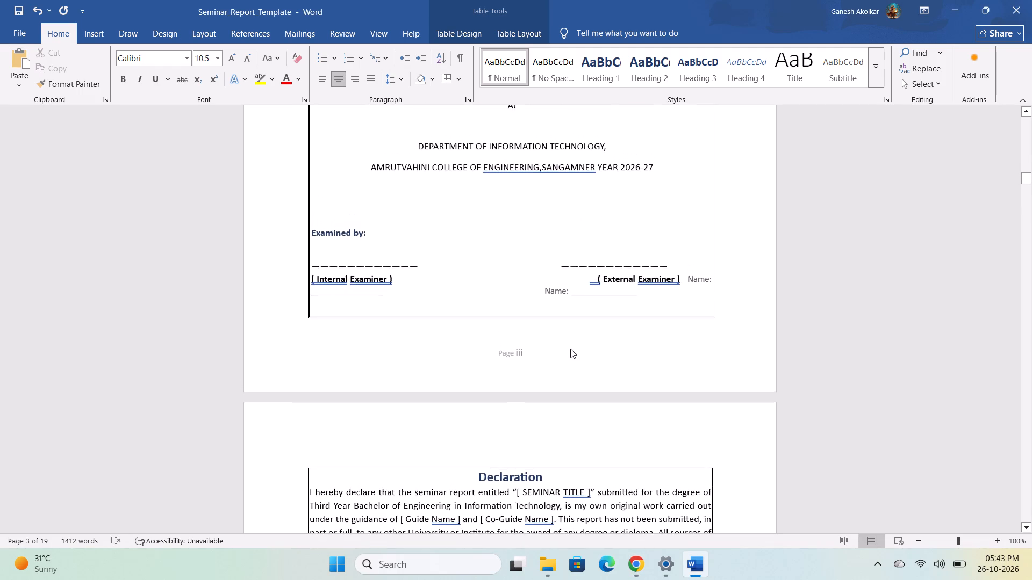
key("alt+Tab")
scroll(570, 349, "down", 1)
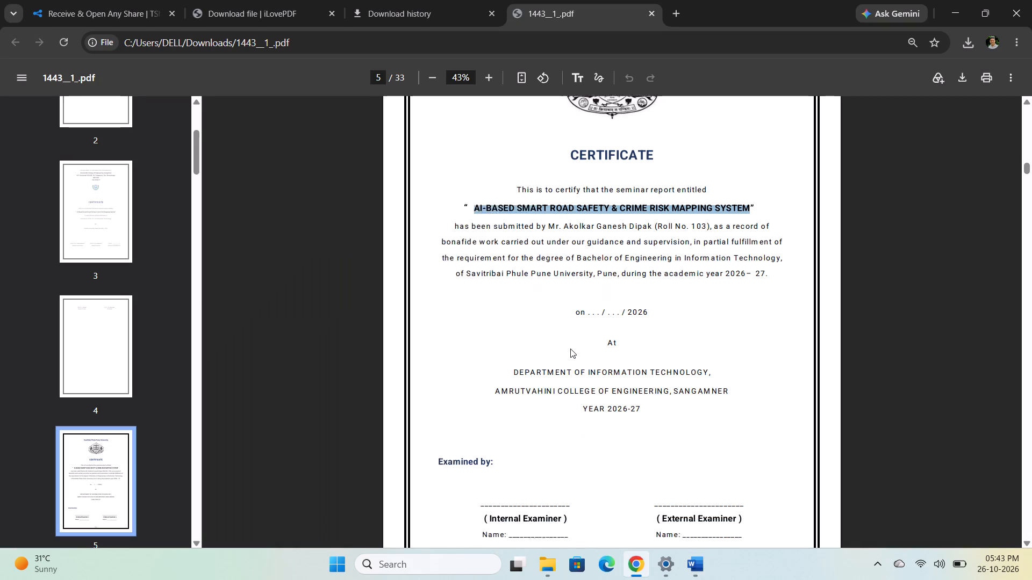
scroll(570, 349, "down", 2)
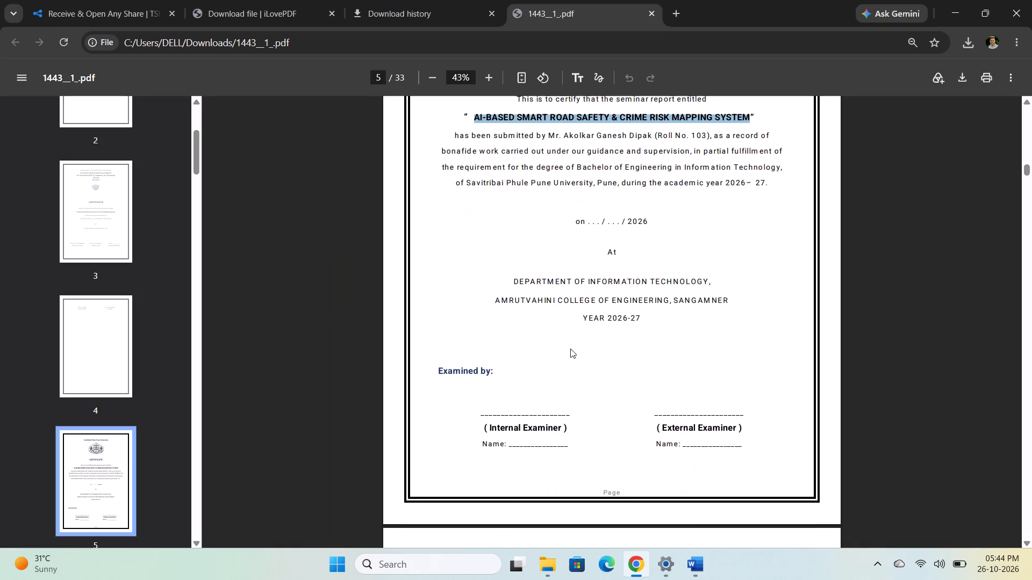
scroll(570, 349, "down", 2)
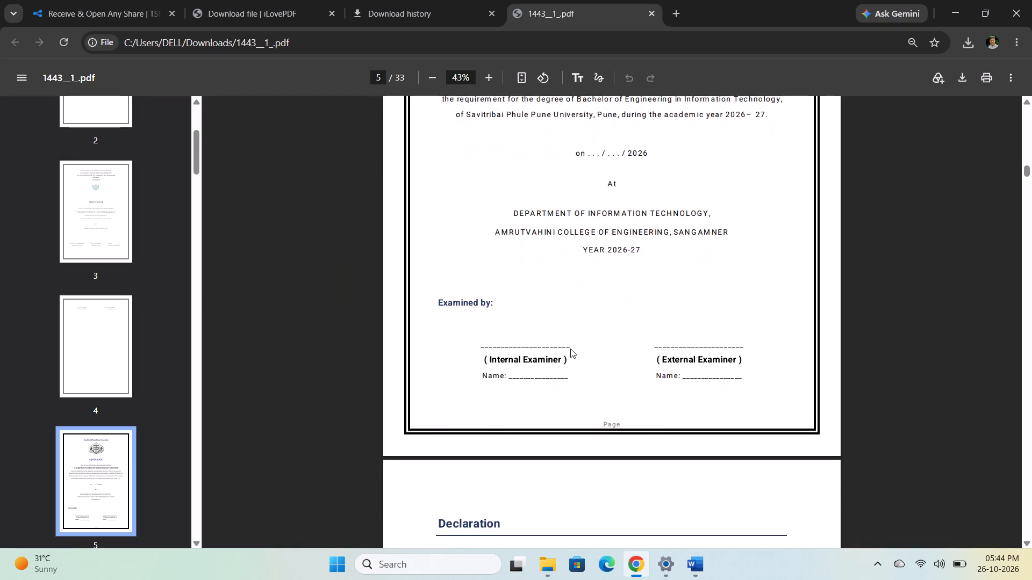
scroll(570, 349, "down", 1)
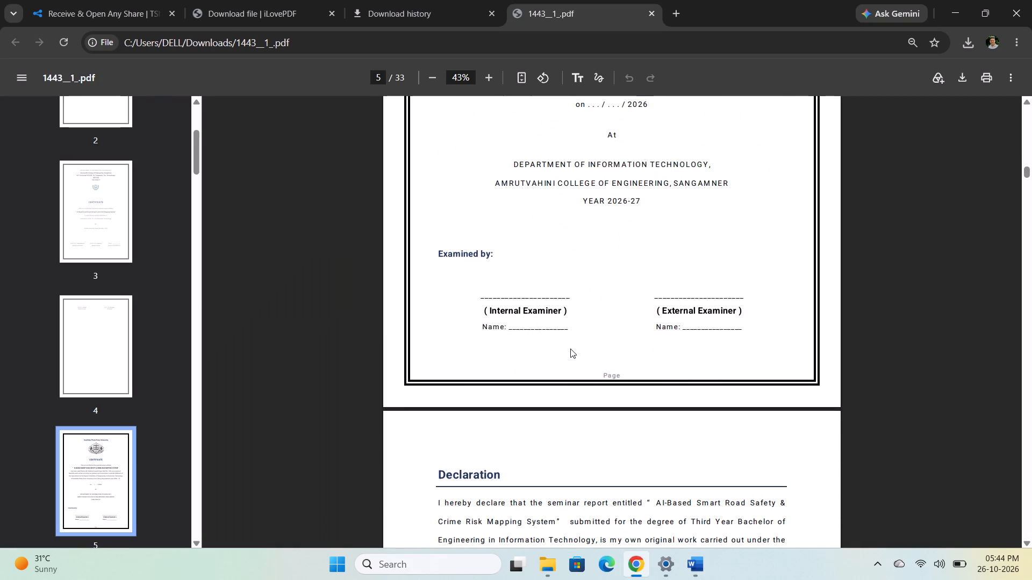
key("alt+Tab")
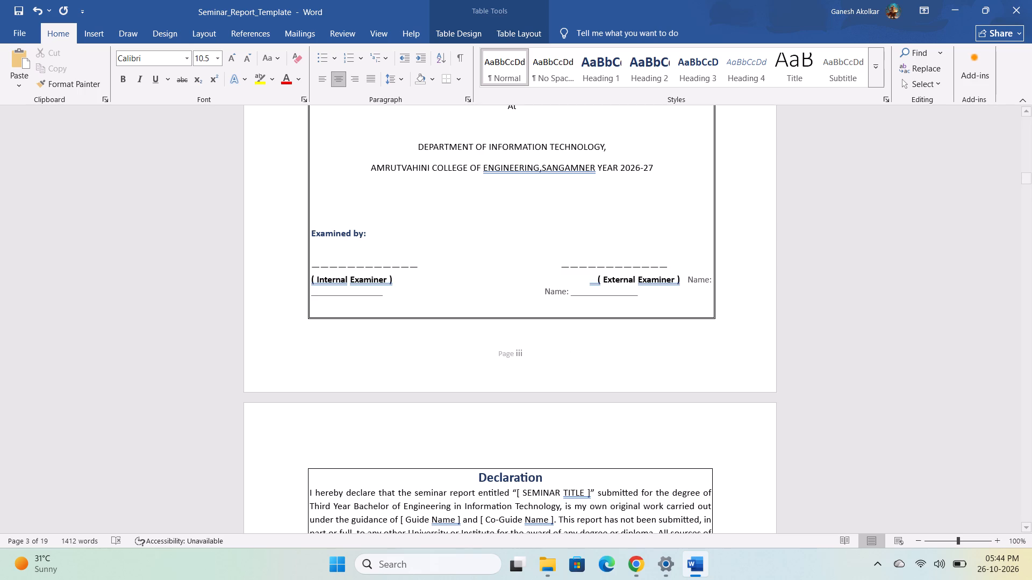
Minimise the Word, Chrome and Downloads windows and launch Kuro from the desktop.
left_click(954, 8)
left_click(954, 8)
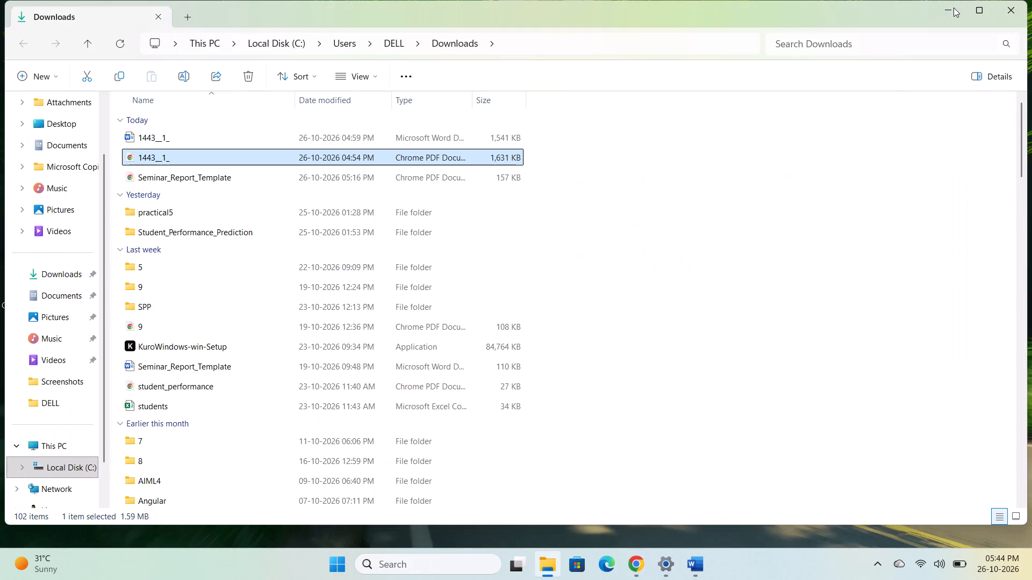
left_click(954, 8)
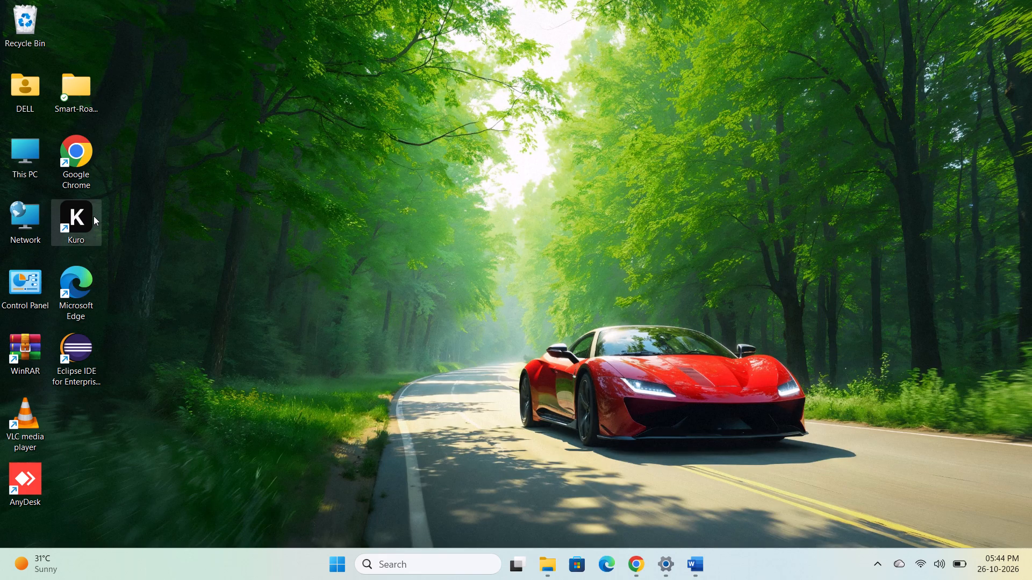
double_click(94, 216)
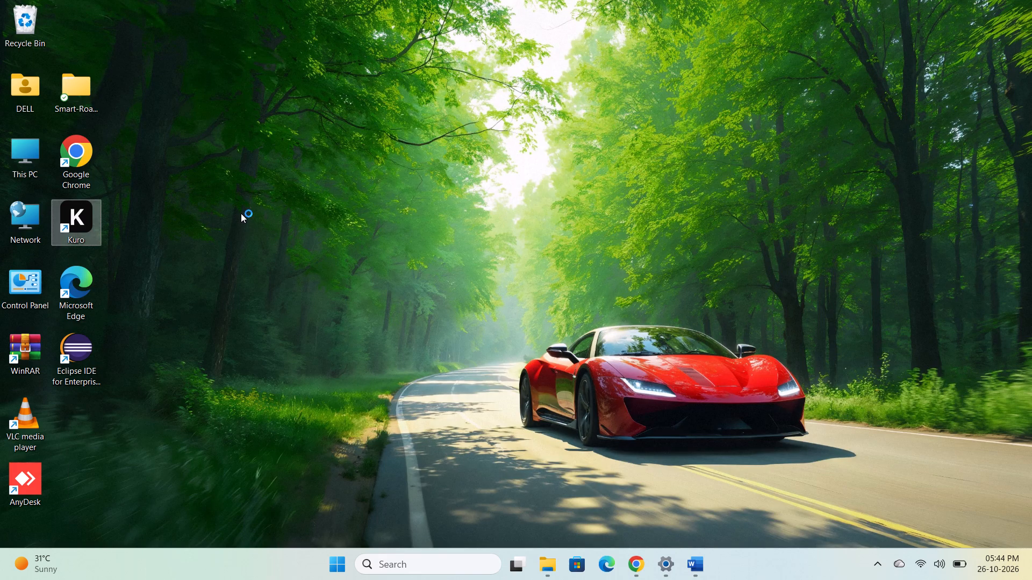
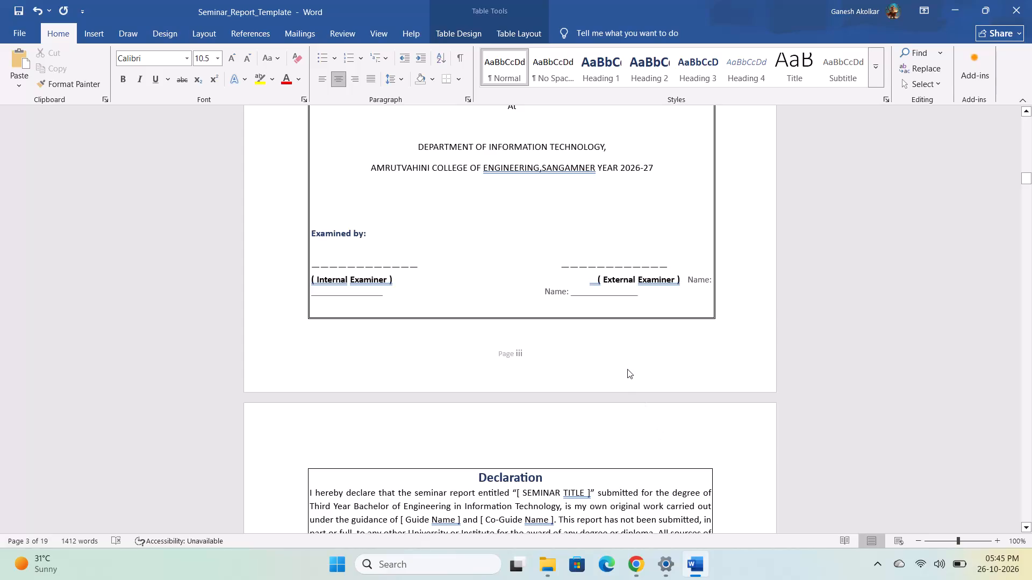
Review the layout of the report's cover page and certificate page.
scroll(536, 316, "up", 12)
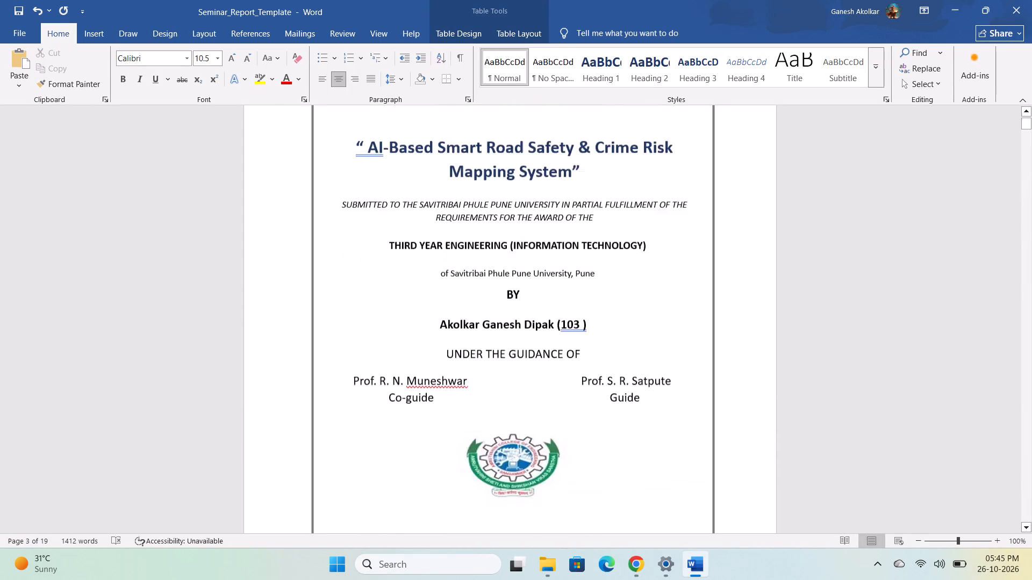
scroll(536, 316, "up", 1)
scroll(536, 316, "down", 2)
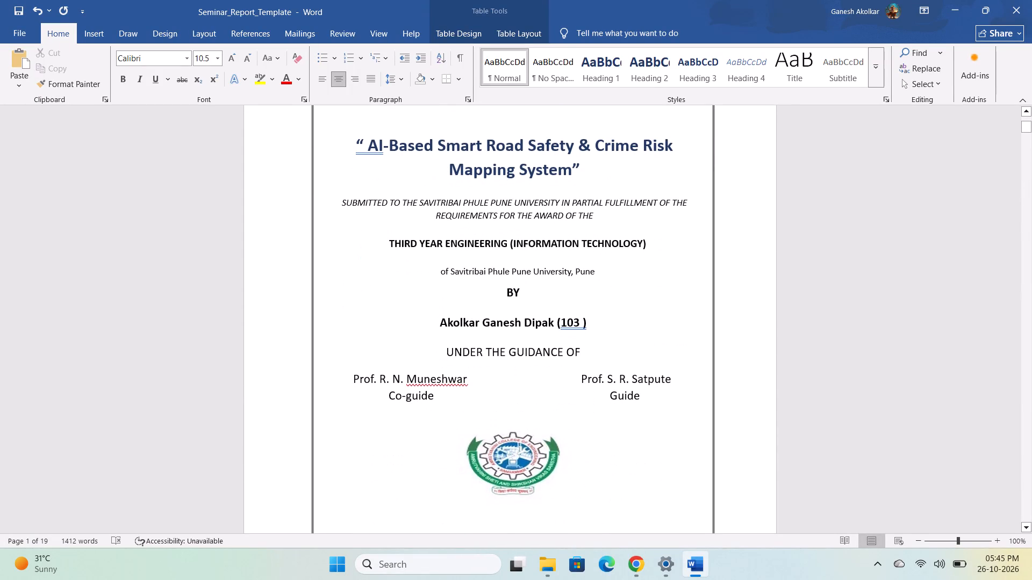
scroll(536, 316, "down", 1)
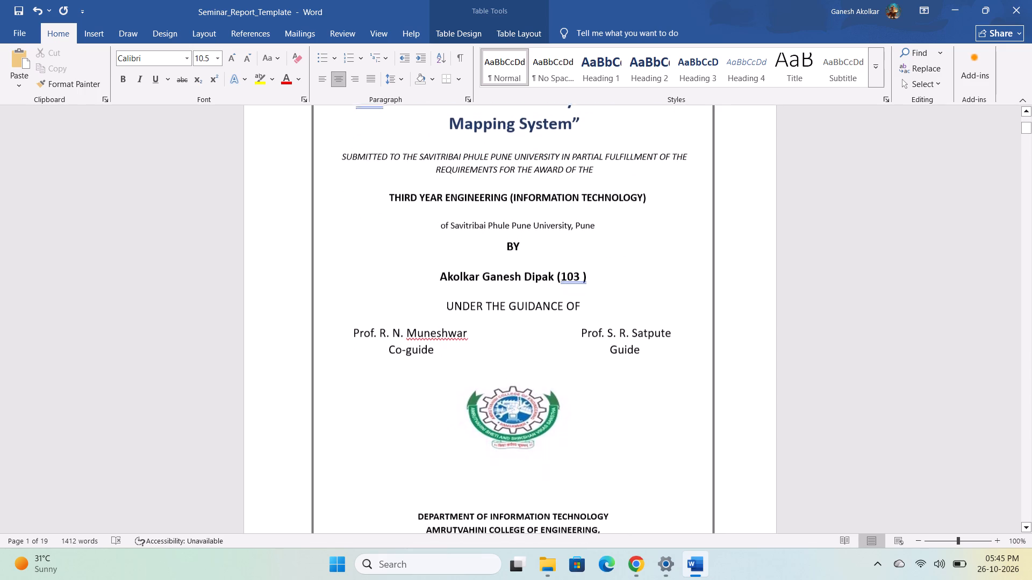
scroll(536, 316, "down", 2)
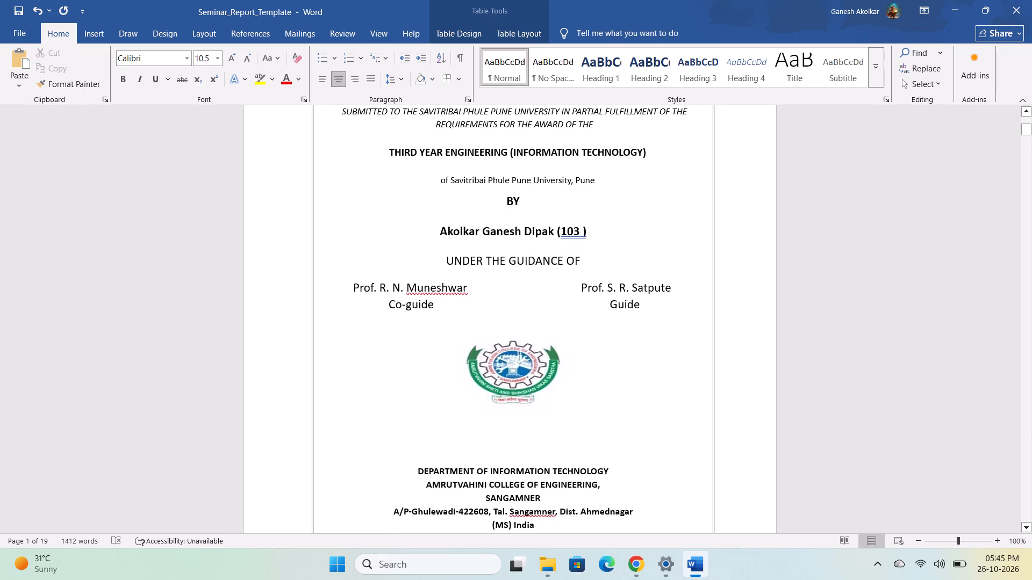
scroll(536, 316, "up", 1)
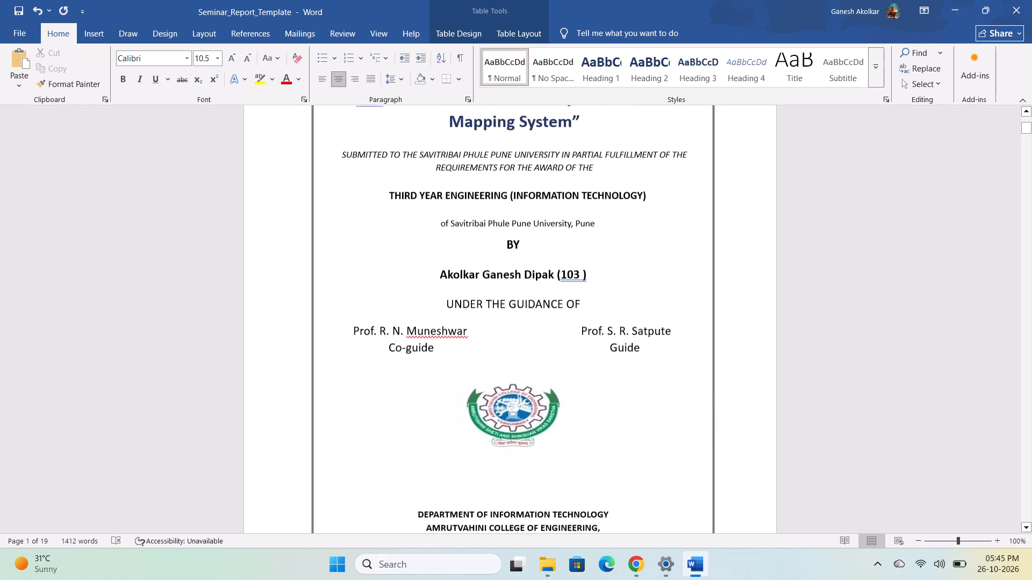
scroll(536, 316, "up", 2)
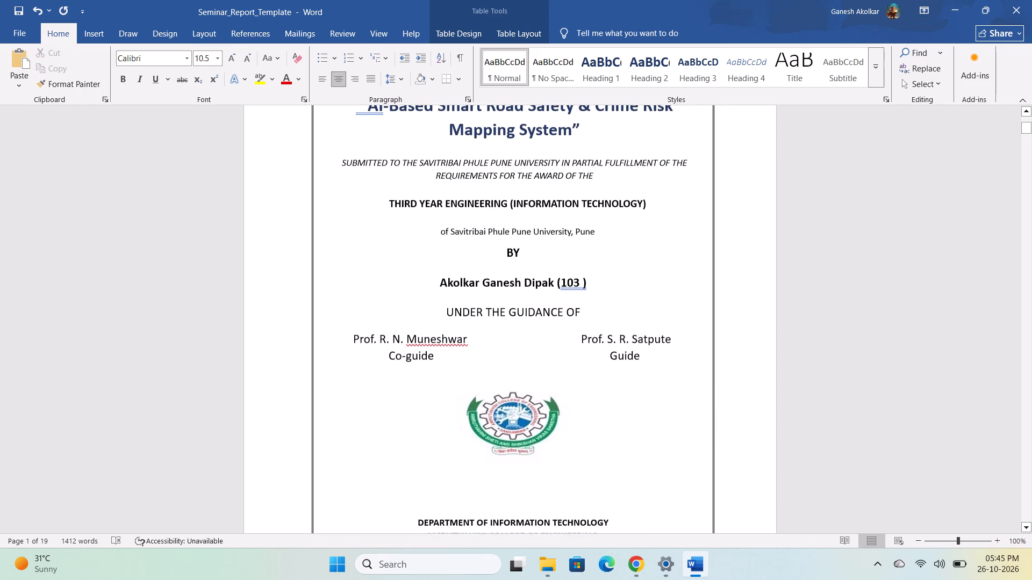
scroll(536, 316, "up", 1)
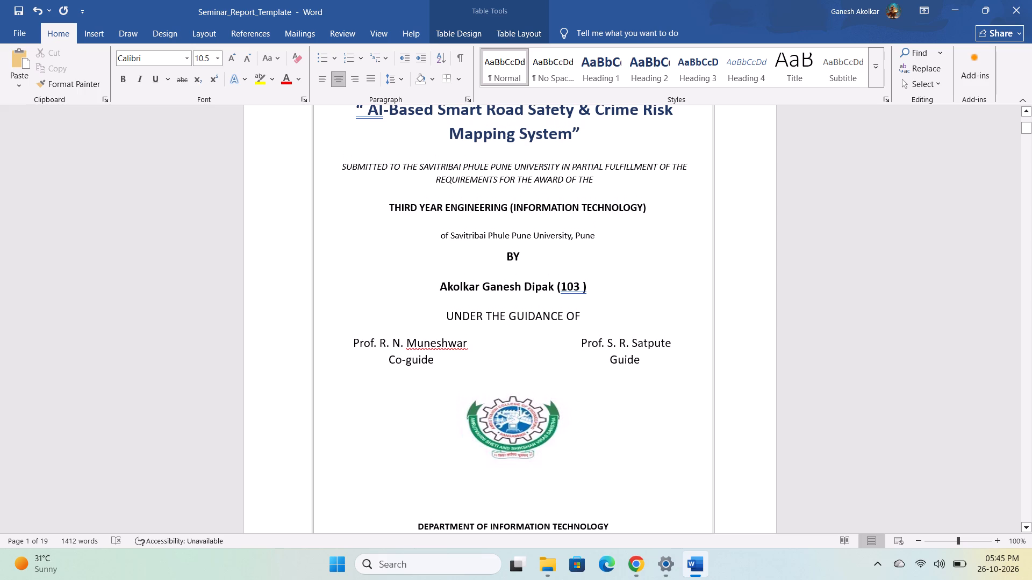
scroll(536, 316, "up", 2)
scroll(536, 316, "down", 6)
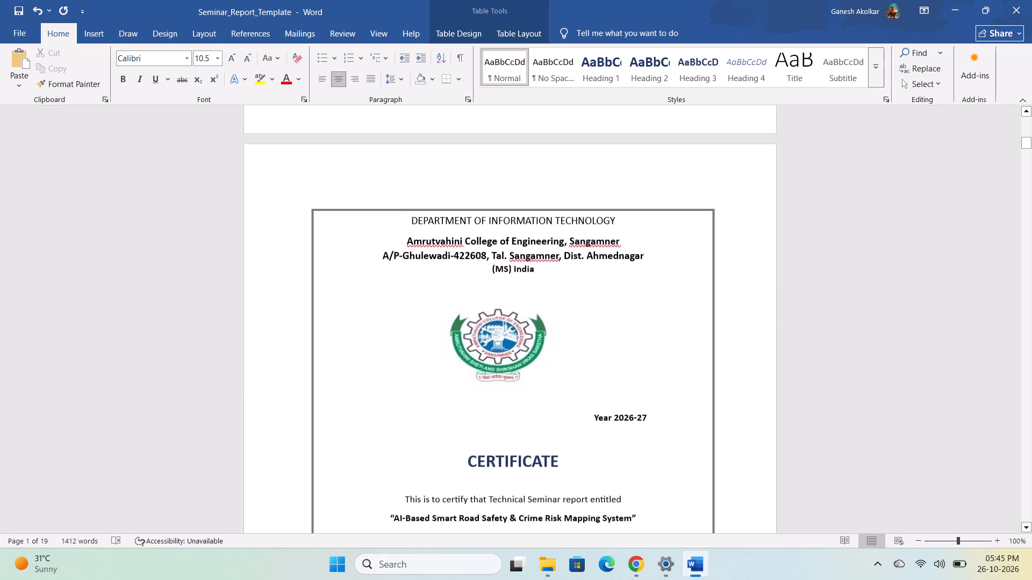
scroll(536, 316, "down", 2)
scroll(536, 316, "up", 1)
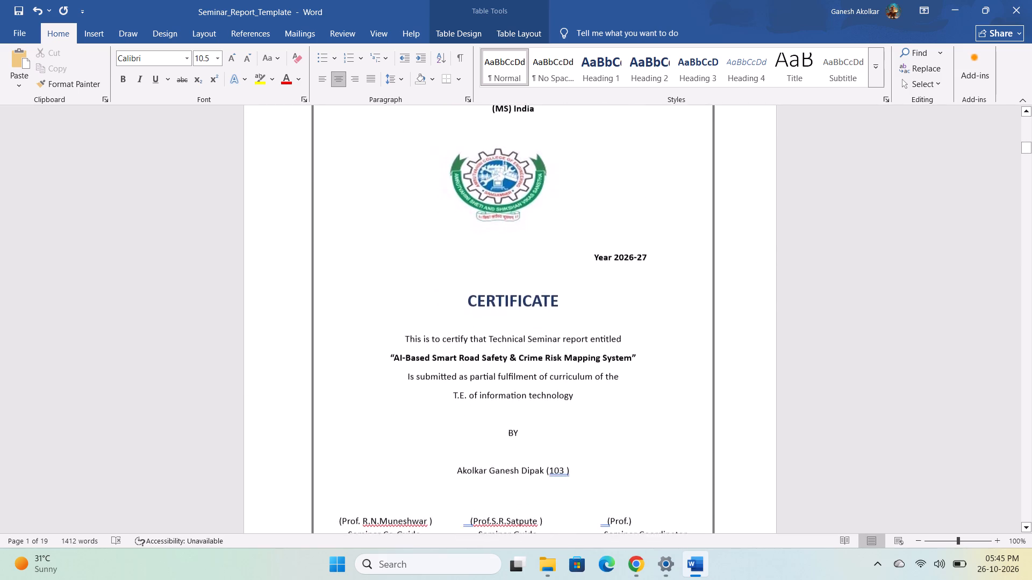
scroll(536, 316, "up", 4)
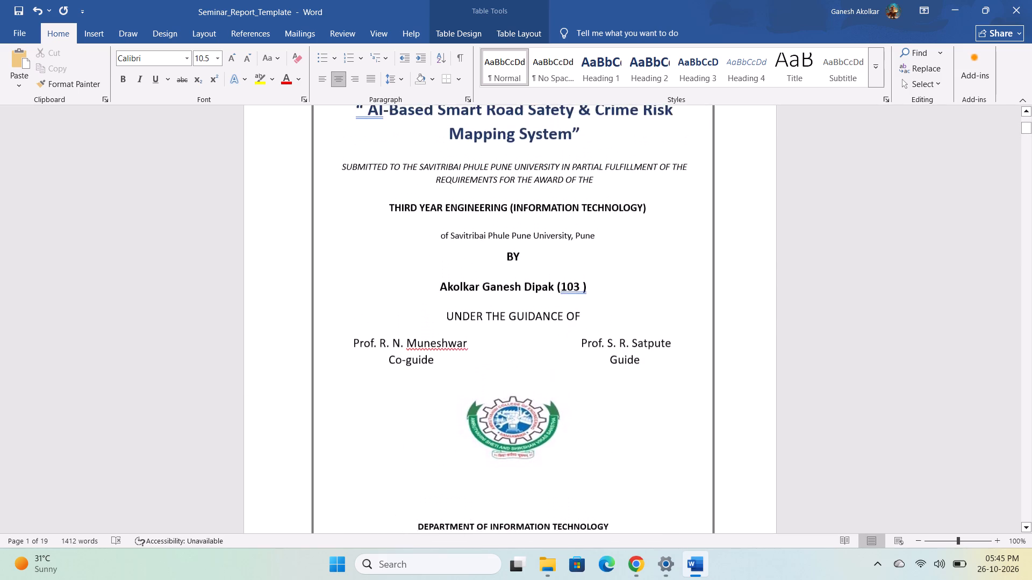
scroll(536, 316, "up", 3)
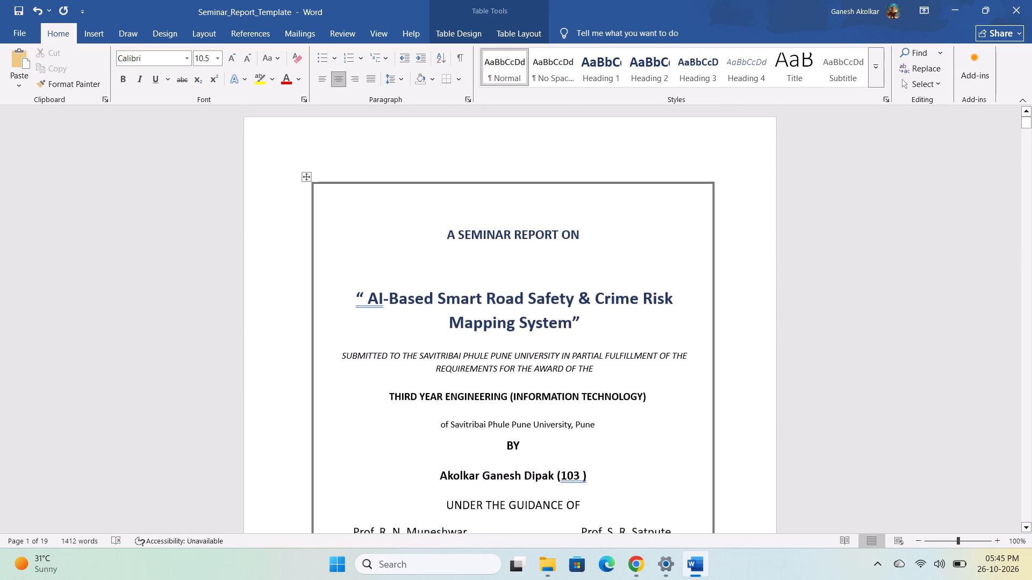
scroll(536, 316, "up", 1)
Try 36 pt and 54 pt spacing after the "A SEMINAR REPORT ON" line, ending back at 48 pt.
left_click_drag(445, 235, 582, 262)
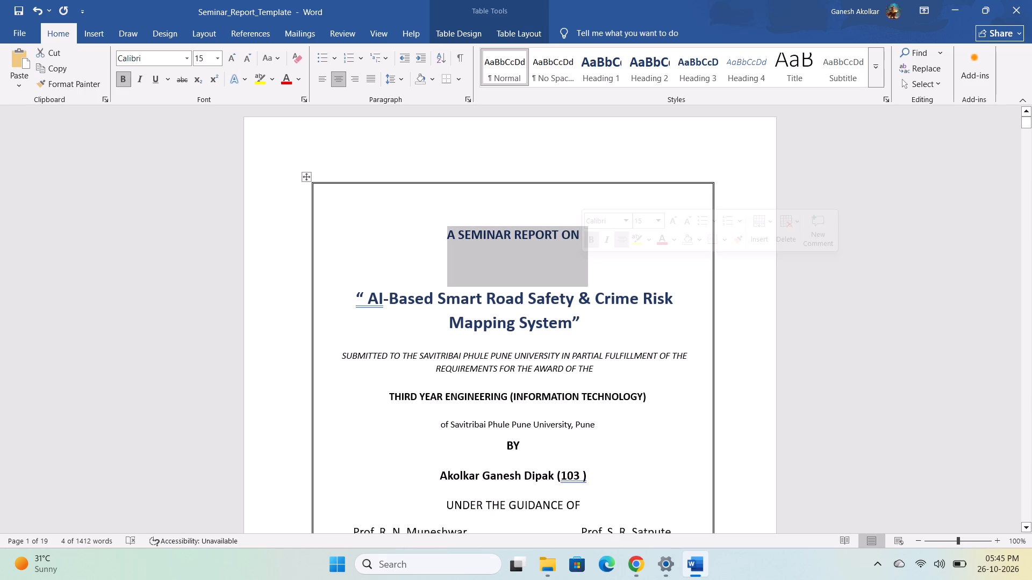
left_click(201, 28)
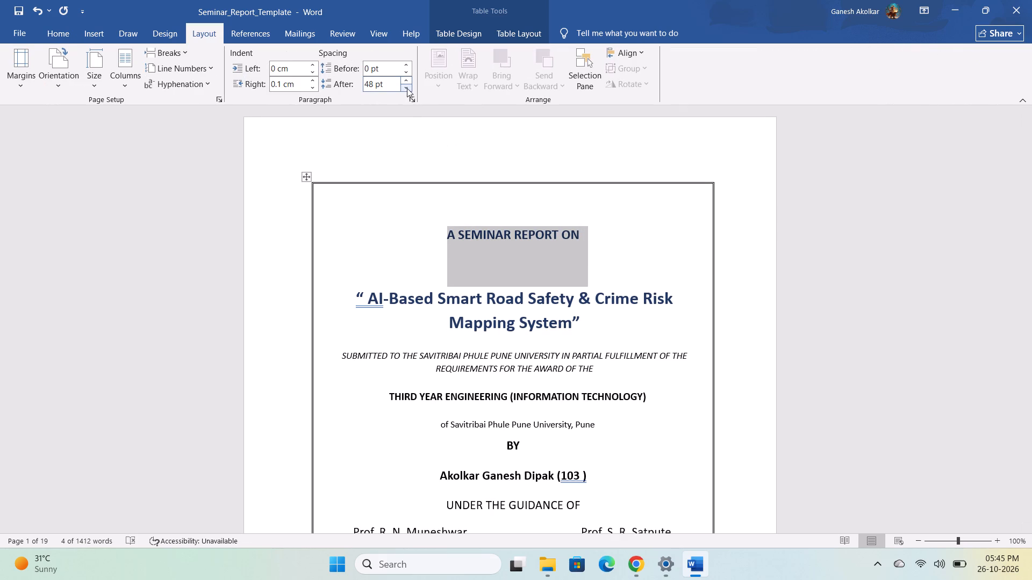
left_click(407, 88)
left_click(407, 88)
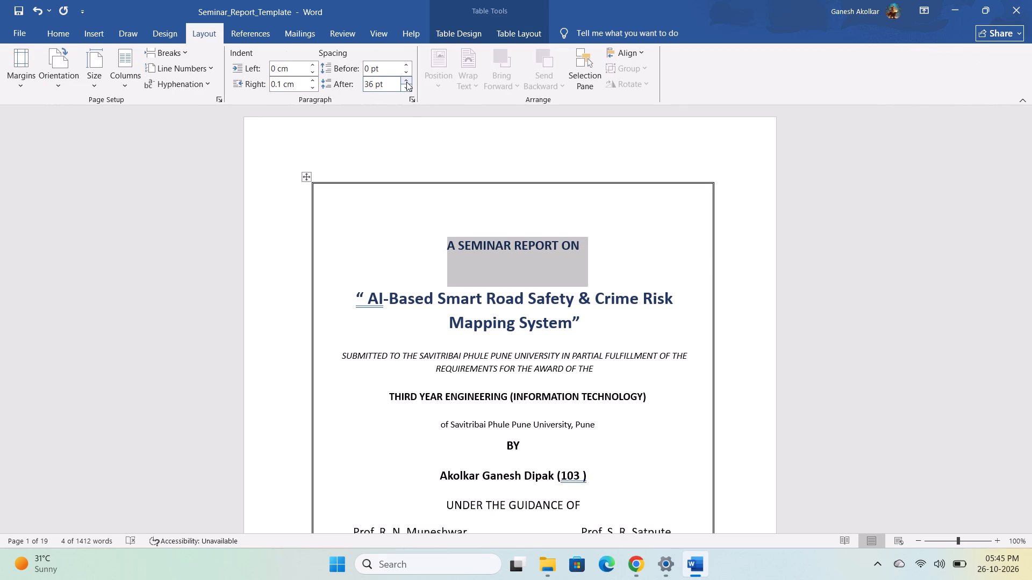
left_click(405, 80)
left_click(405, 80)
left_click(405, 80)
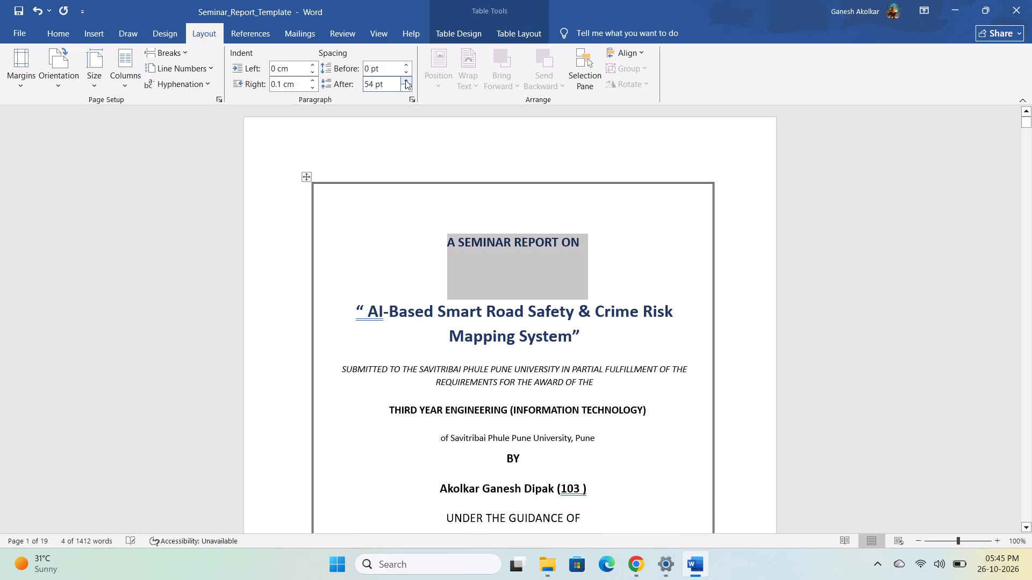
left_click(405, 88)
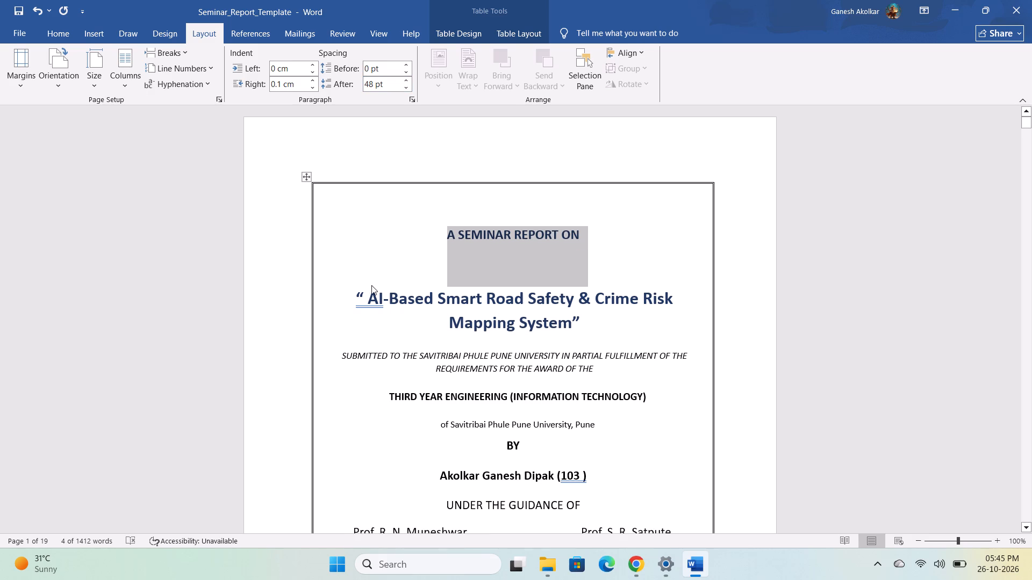
Set the spacing after the cover title "AI-Based Smart Road Safety & Crime Risk Mapping System" to 18 pt.
left_click(368, 285)
left_click_drag(368, 285, 541, 318)
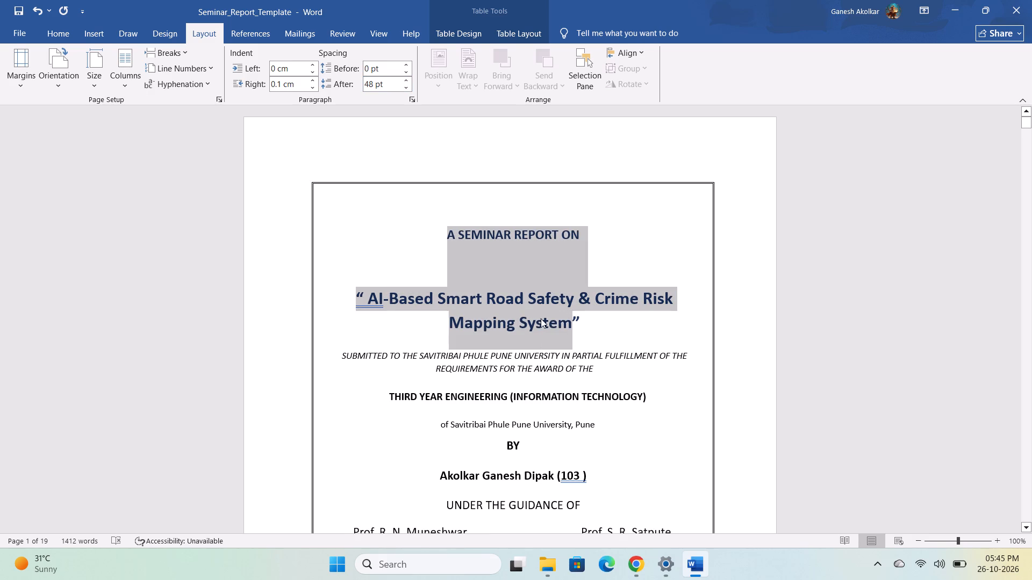
left_click_drag(541, 318, 578, 313)
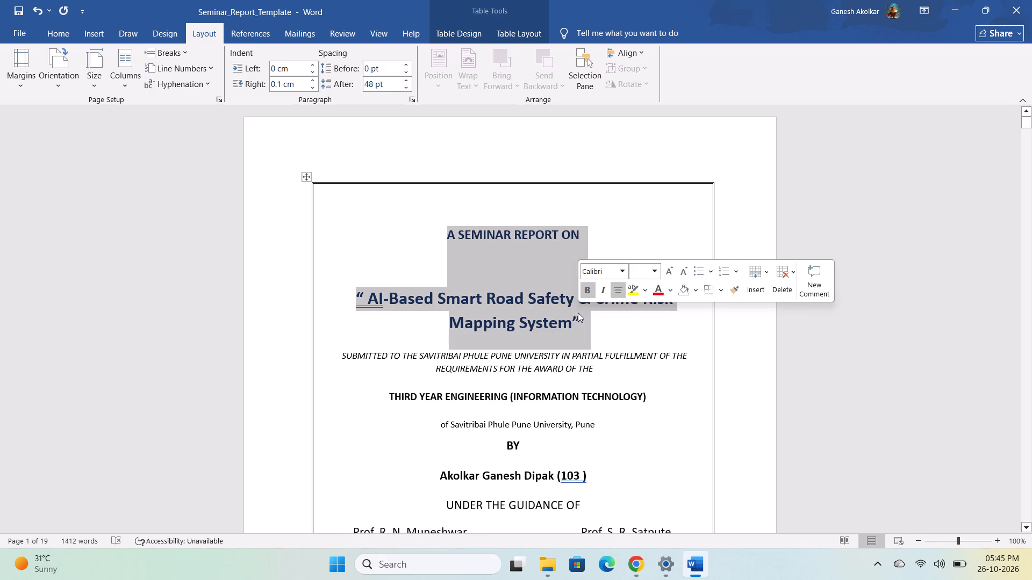
left_click(402, 287)
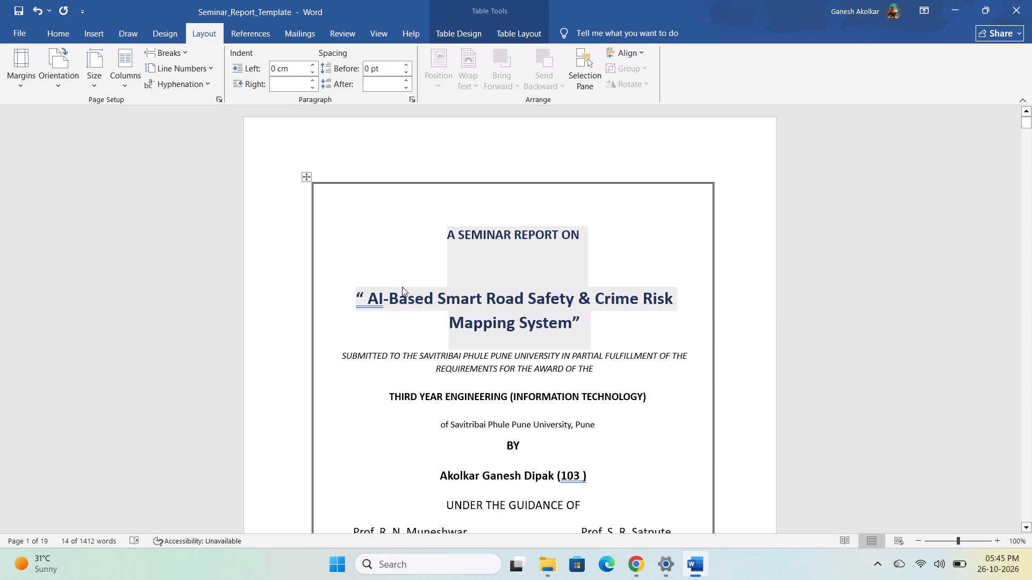
left_click_drag(356, 288, 512, 321)
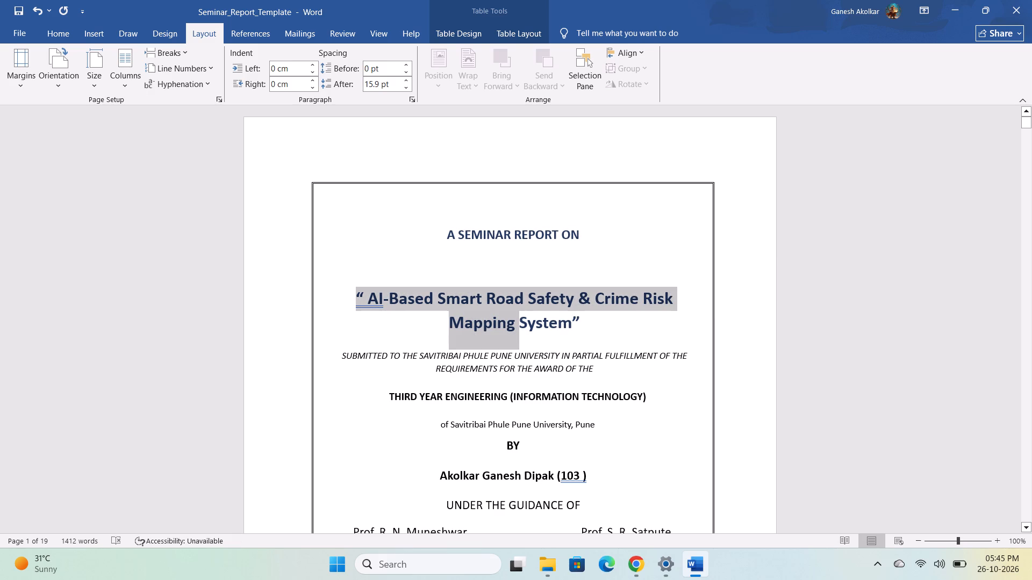
left_click_drag(512, 321, 588, 318)
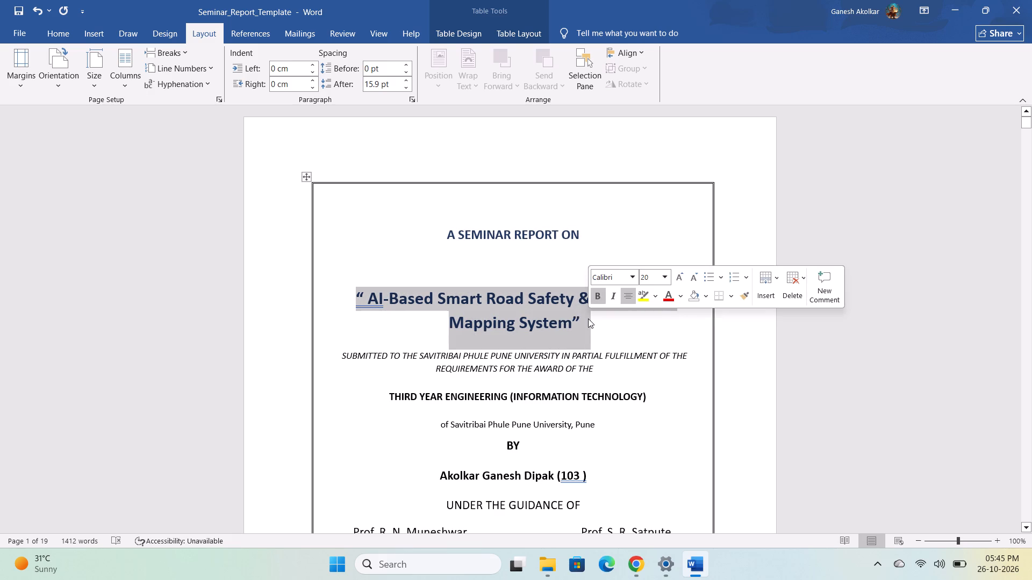
left_click(408, 83)
left_click(408, 83)
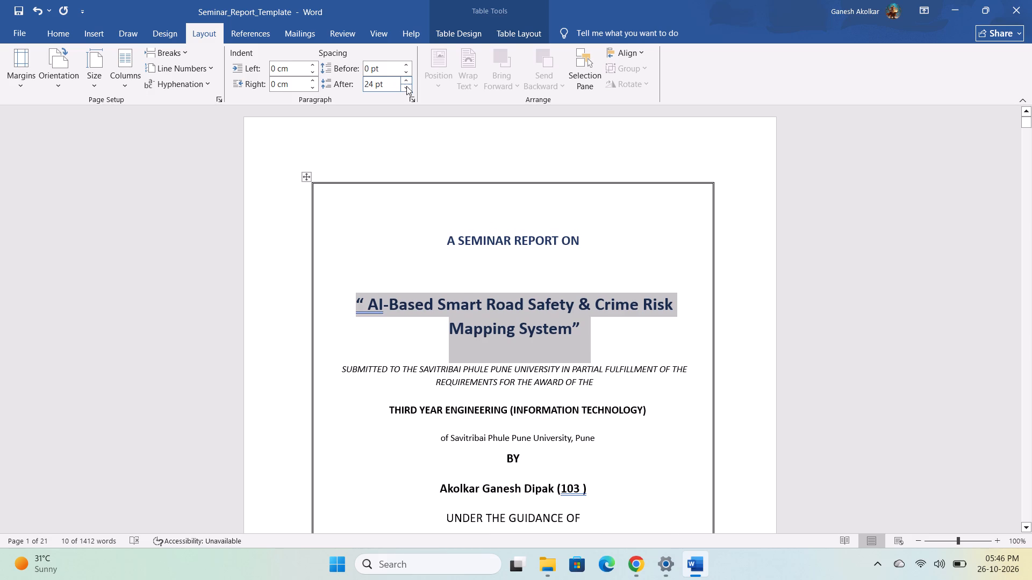
left_click(405, 89)
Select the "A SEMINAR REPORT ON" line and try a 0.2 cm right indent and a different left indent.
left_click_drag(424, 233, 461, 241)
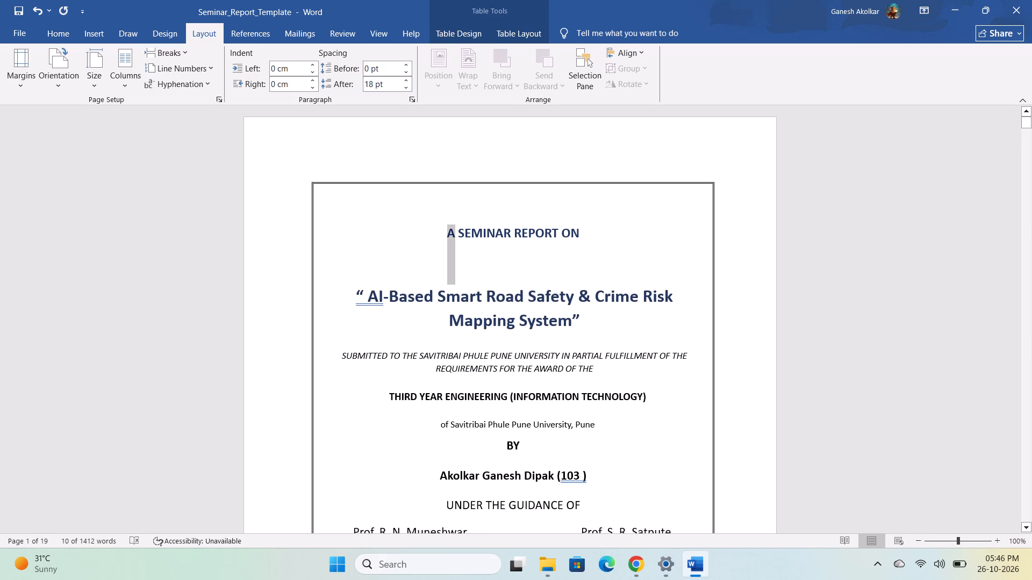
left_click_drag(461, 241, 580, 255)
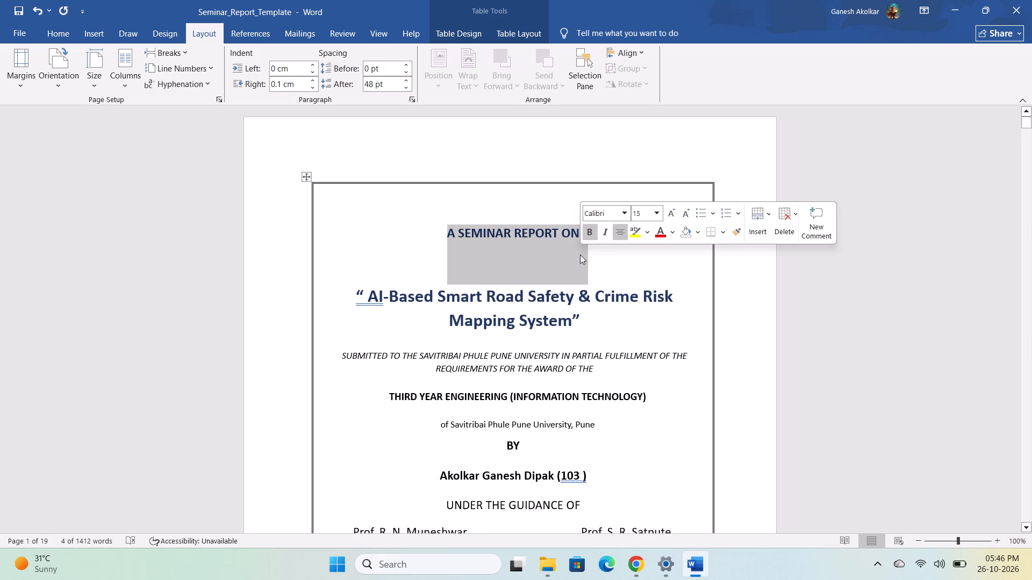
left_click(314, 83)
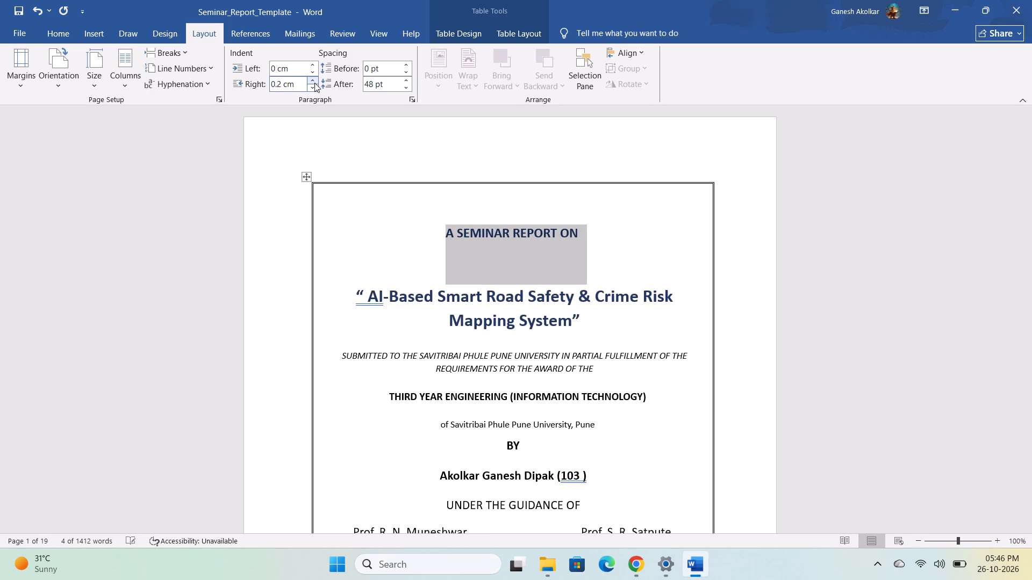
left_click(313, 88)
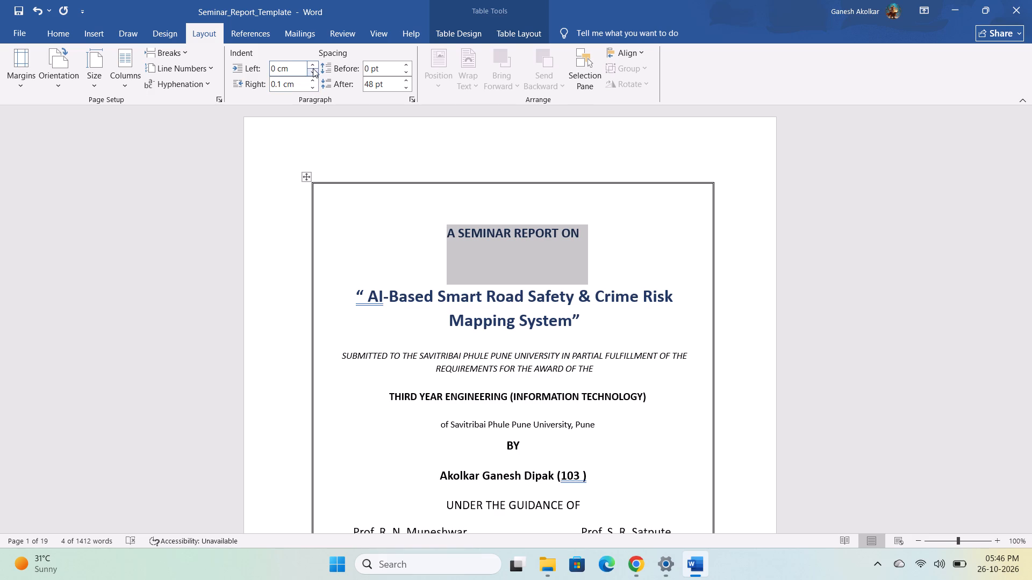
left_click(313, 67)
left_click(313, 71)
Set the paragraph spacing of the "A SEMINAR REPORT ON" line to Auto before and 12 pt after.
left_click(407, 67)
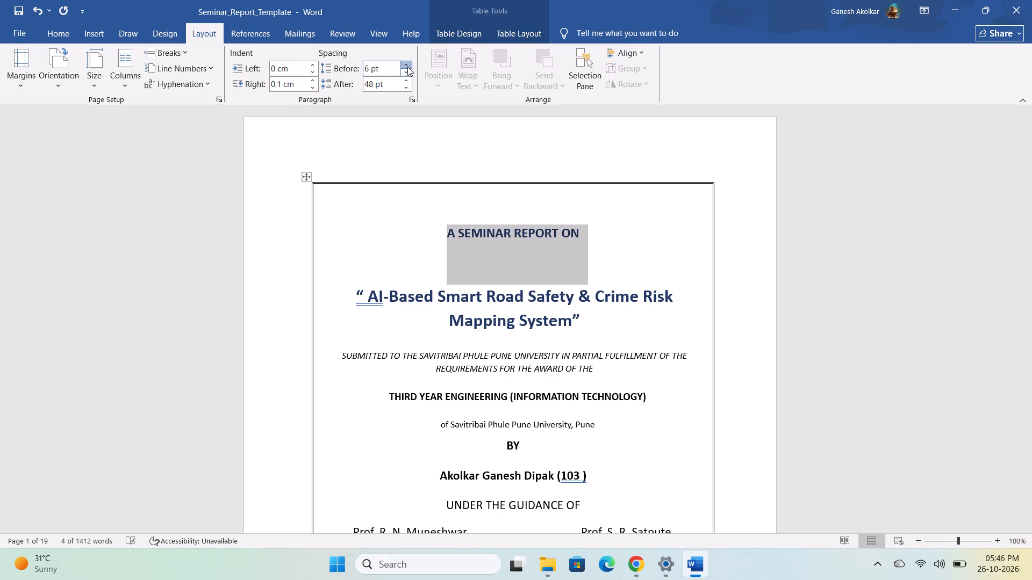
left_click(407, 72)
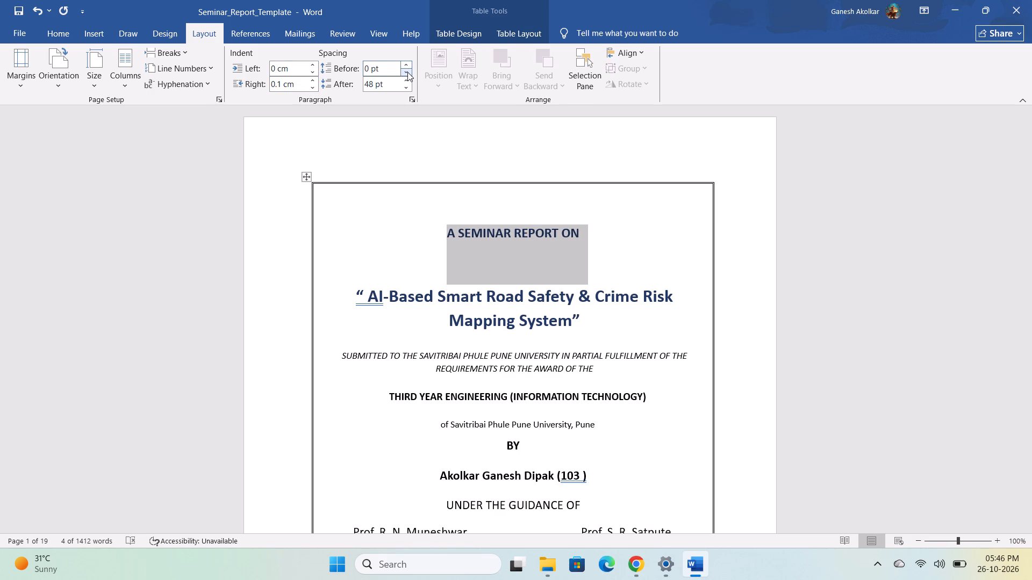
triple_click(407, 72)
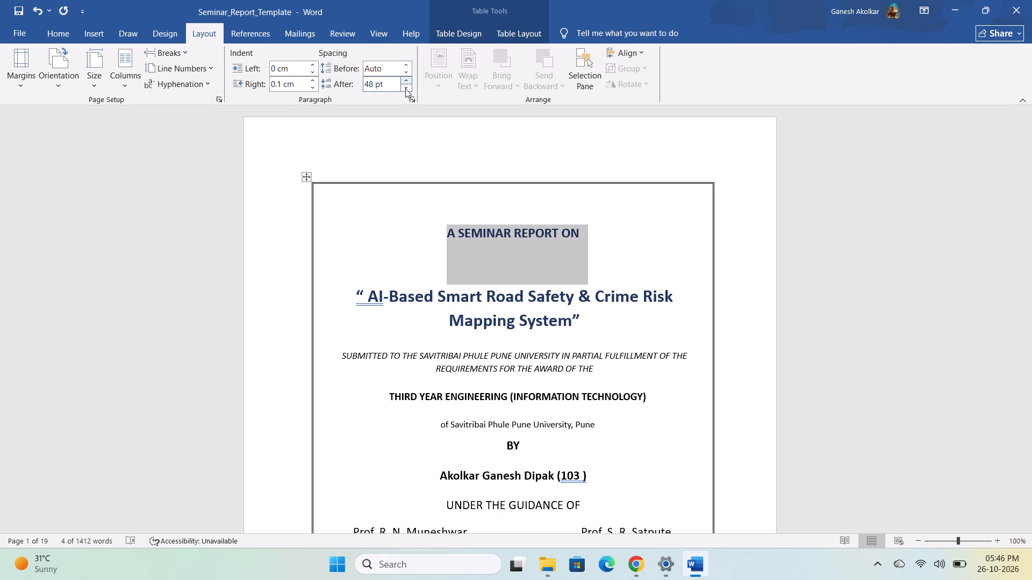
left_click(406, 81)
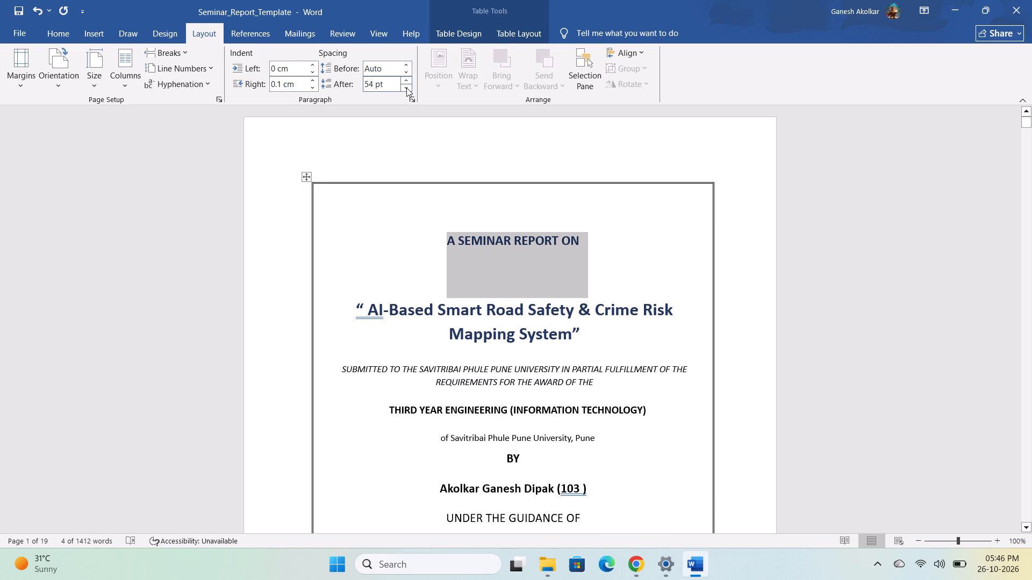
left_click(406, 88)
left_click(406, 88)
left_click(406, 88)
triple_click(406, 88)
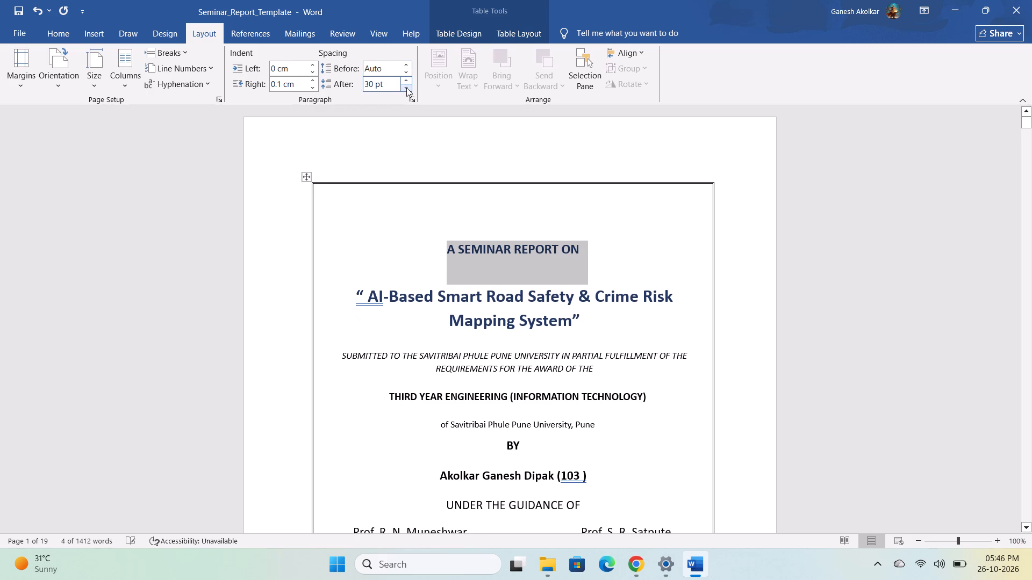
left_click(406, 88)
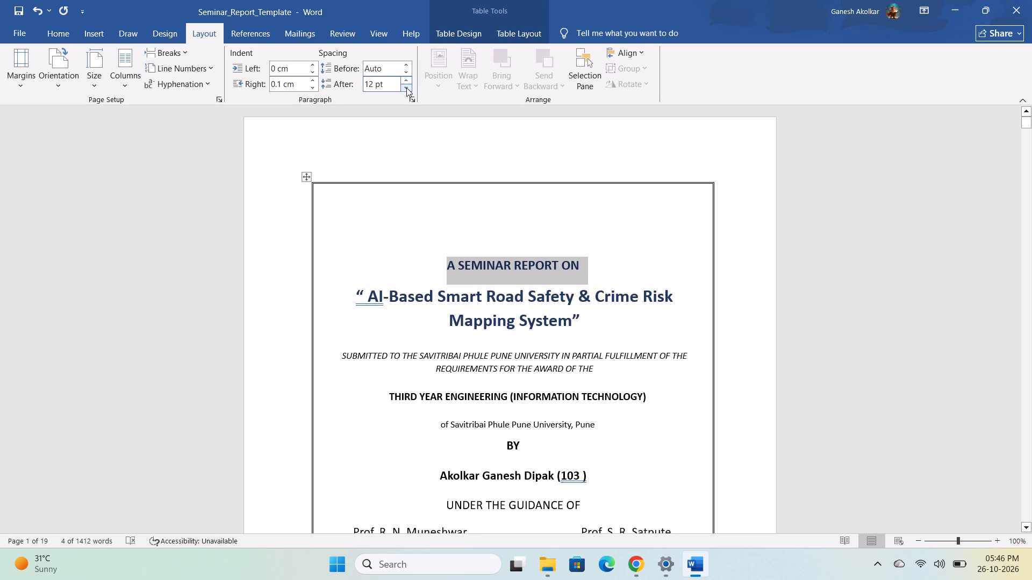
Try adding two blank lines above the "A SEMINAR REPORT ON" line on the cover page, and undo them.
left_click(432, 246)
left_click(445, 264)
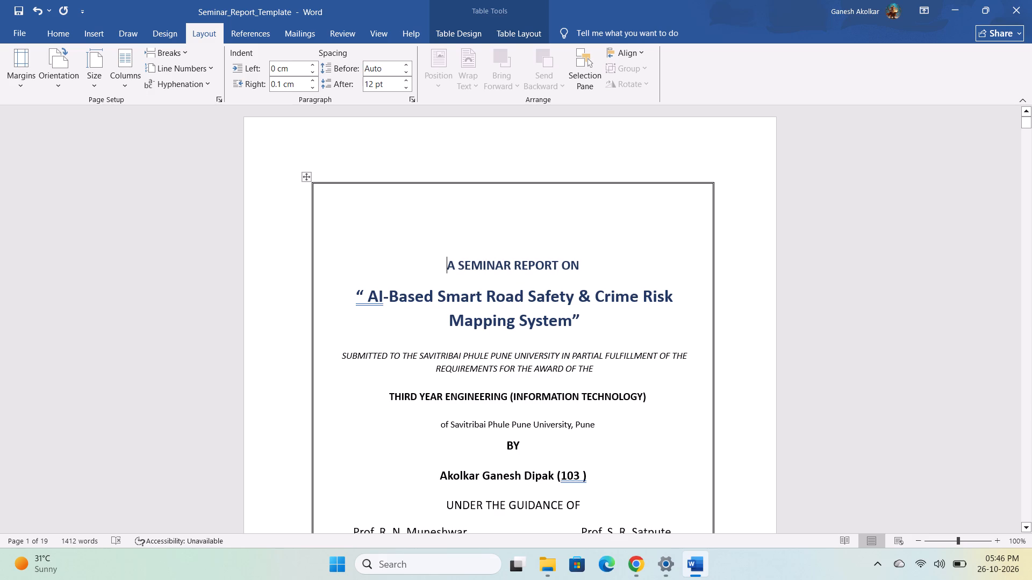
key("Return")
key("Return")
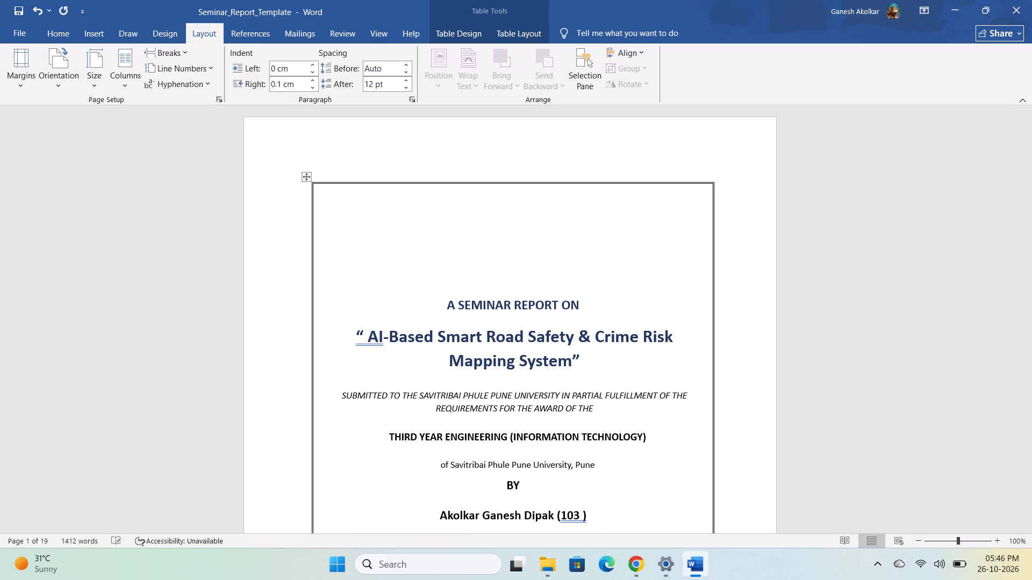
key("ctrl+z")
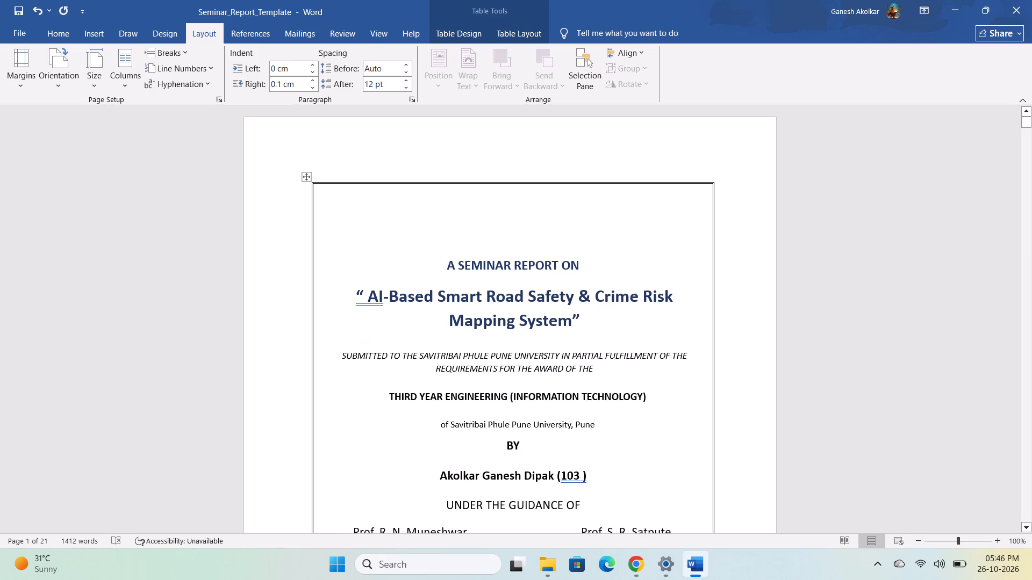
Set the spacing after the empty paragraph above the "A SEMINAR REPORT ON" line to 0 pt.
scroll(445, 264, "down", 5)
scroll(445, 264, "up", 1)
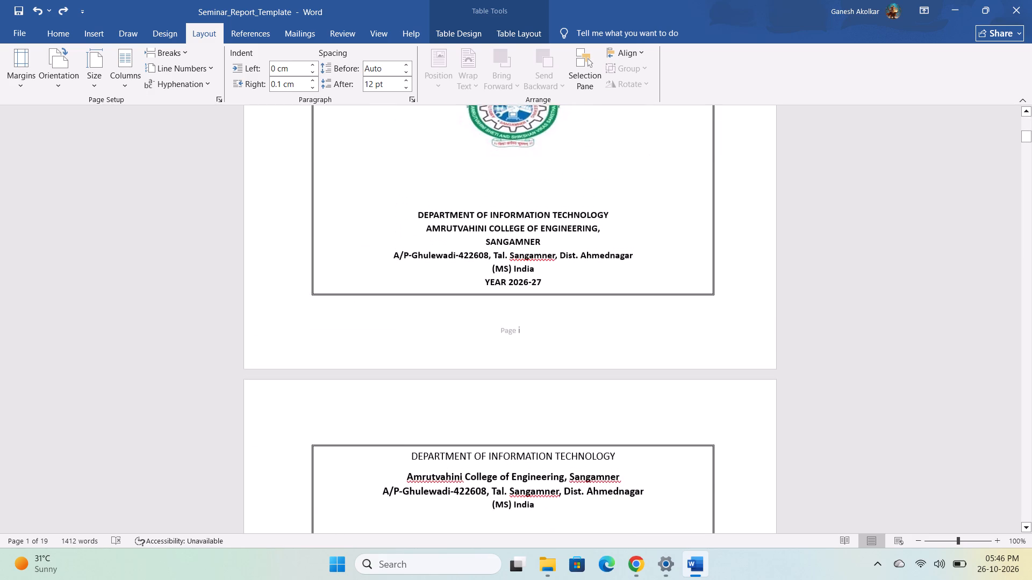
scroll(445, 264, "up", 4)
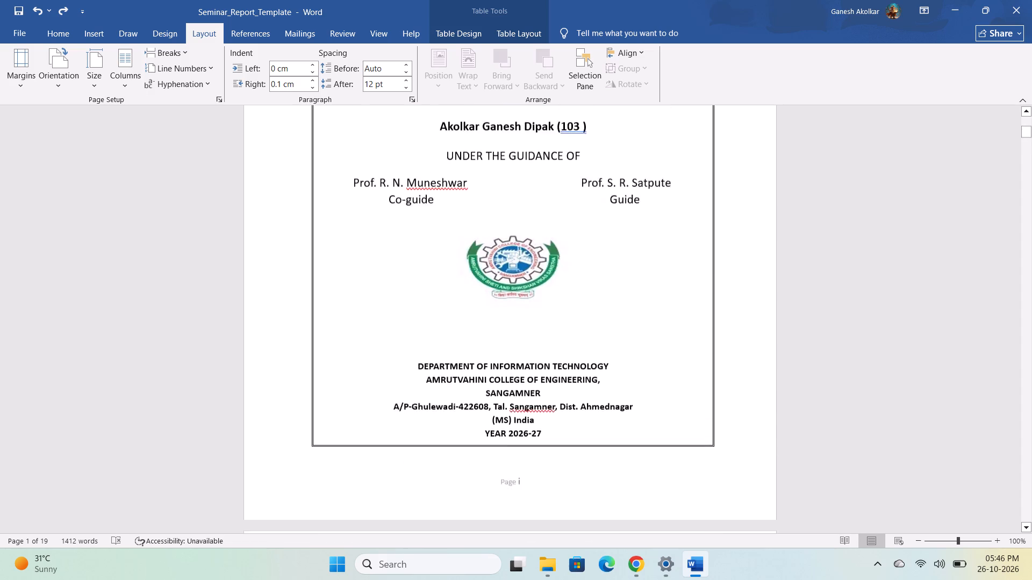
scroll(445, 264, "up", 1)
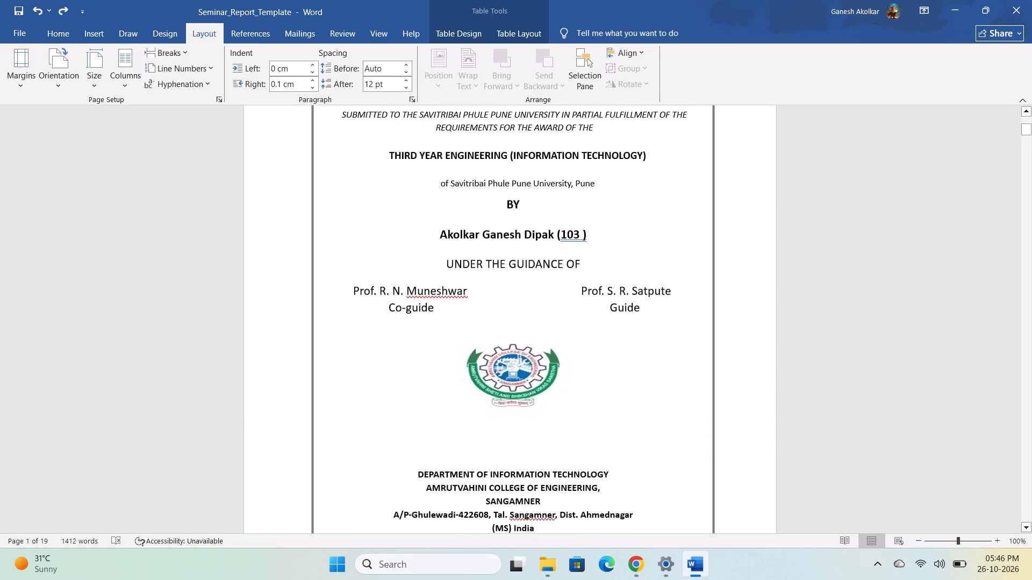
scroll(455, 351, "up", 3)
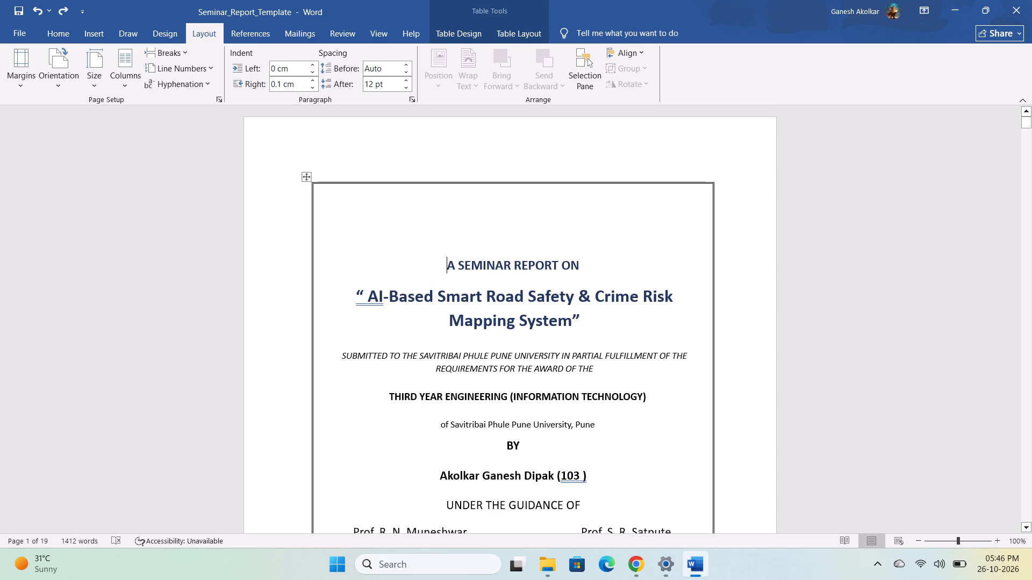
left_click(448, 227)
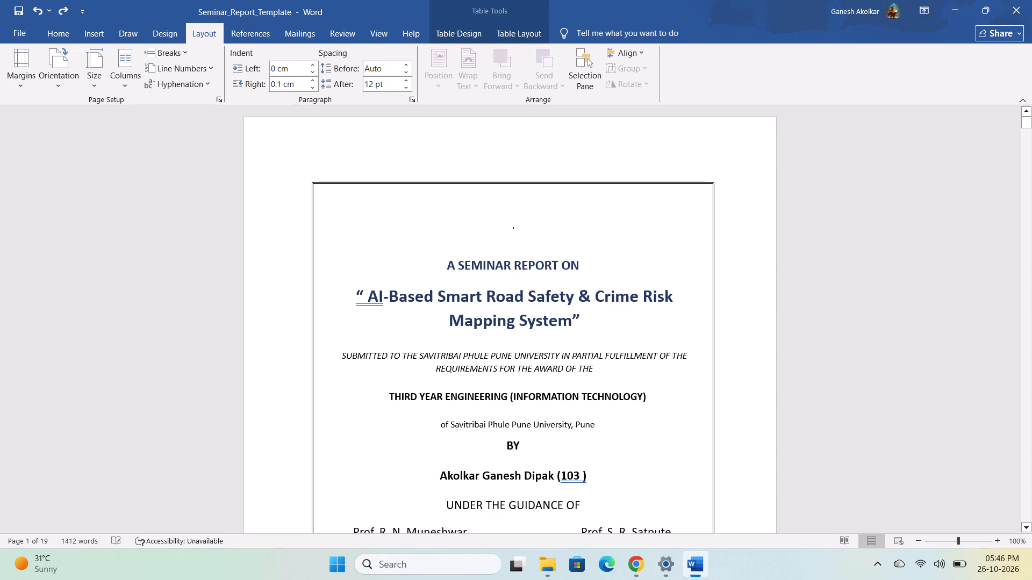
left_click(448, 227)
left_click_drag(448, 227, 533, 228)
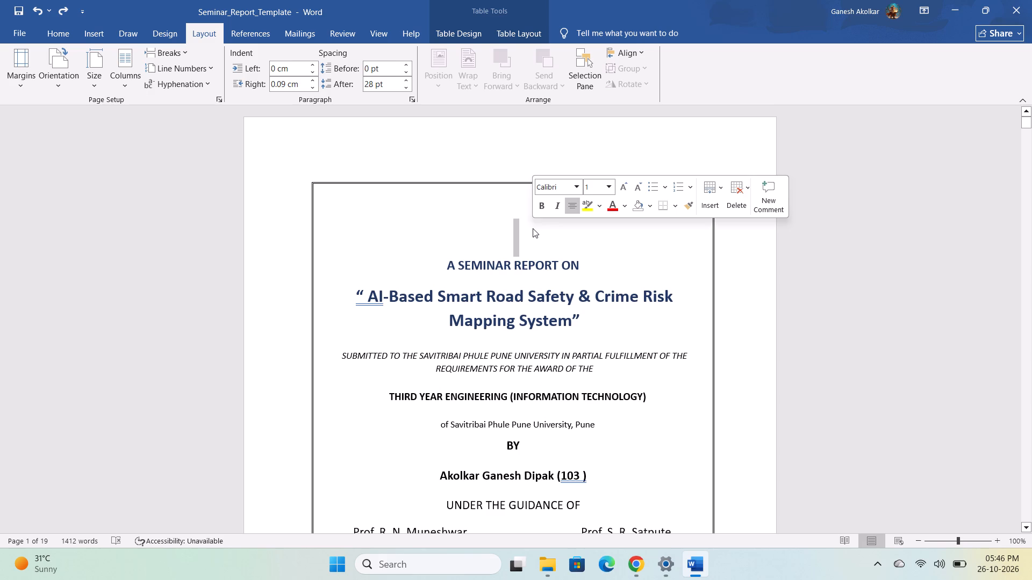
left_click(410, 81)
left_click(410, 81)
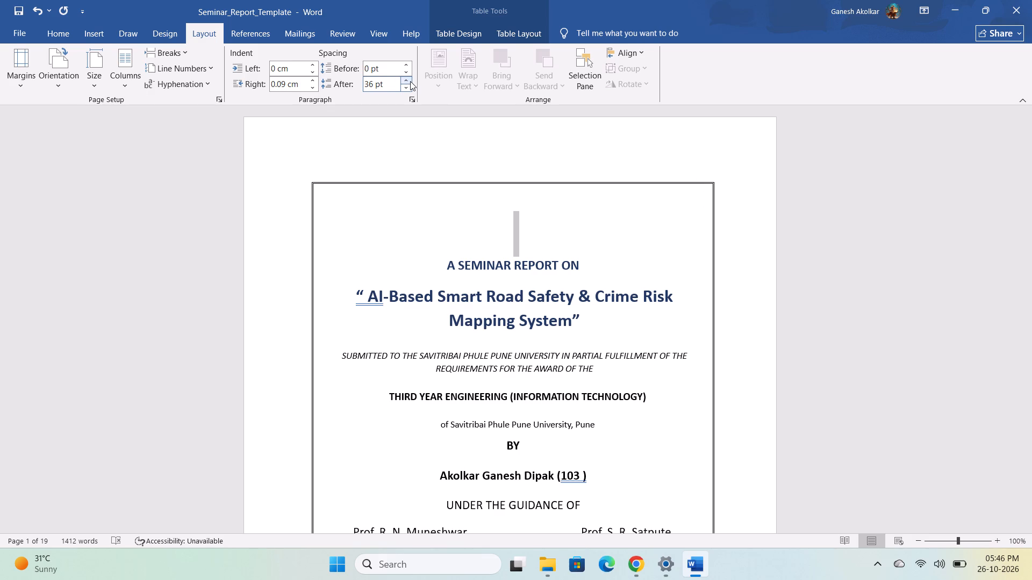
double_click(406, 90)
double_click(406, 90)
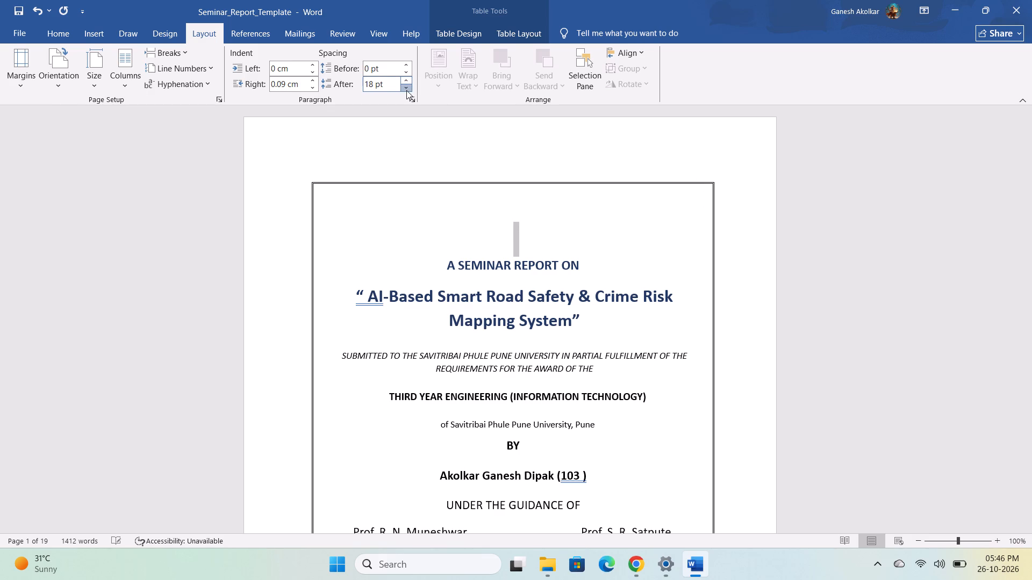
left_click(406, 90)
left_click(406, 90)
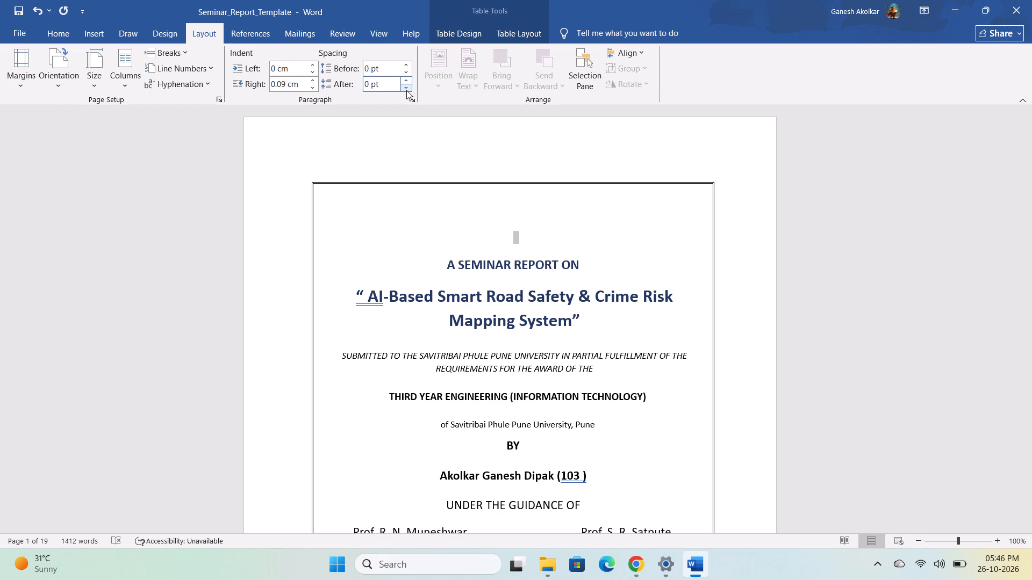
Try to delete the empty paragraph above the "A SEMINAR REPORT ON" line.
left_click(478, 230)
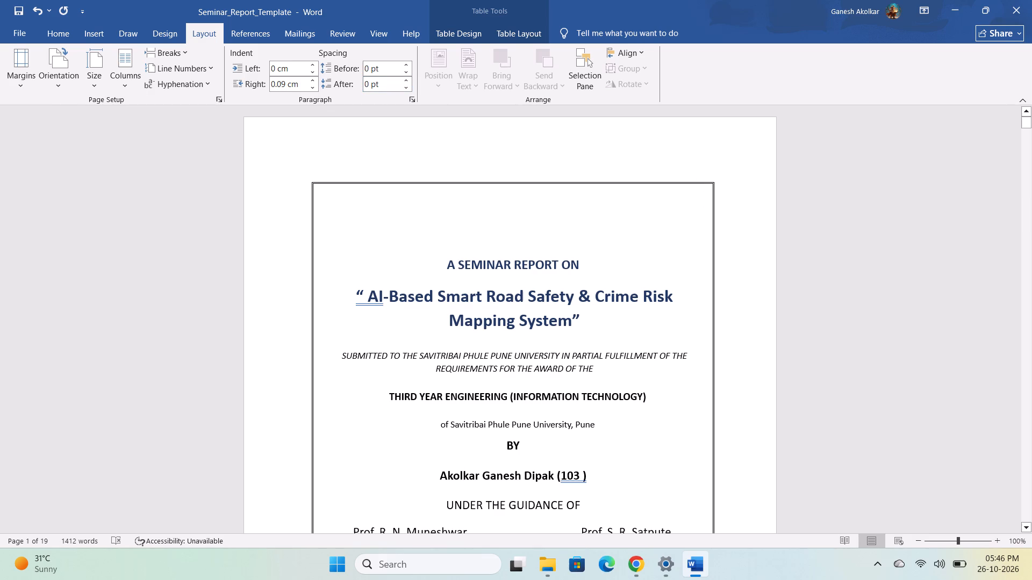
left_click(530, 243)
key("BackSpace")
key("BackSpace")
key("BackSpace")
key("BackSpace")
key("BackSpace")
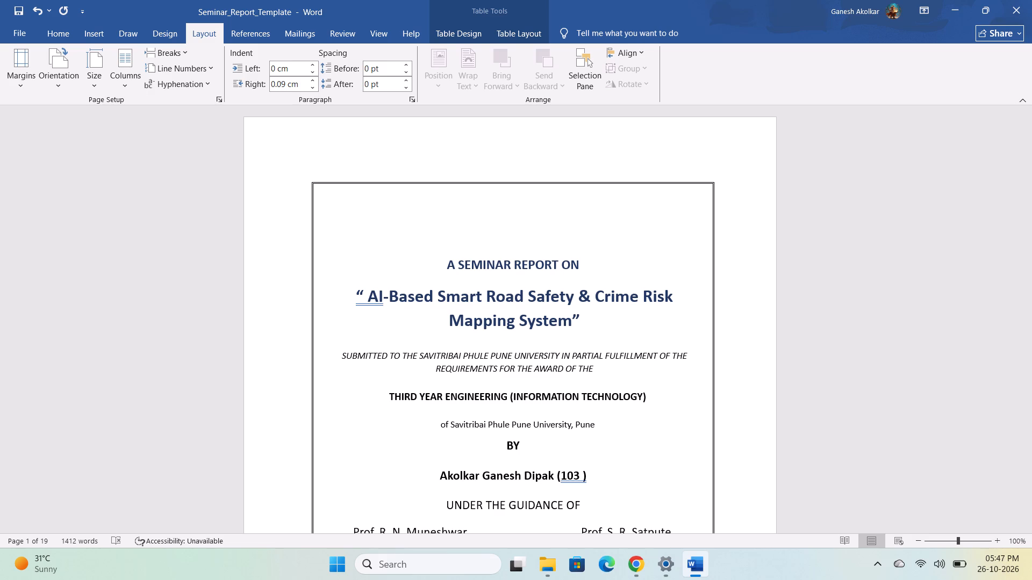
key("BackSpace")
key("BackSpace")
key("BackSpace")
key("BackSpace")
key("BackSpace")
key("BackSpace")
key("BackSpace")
Make the student name and number line below "BY" bold on the department certificate page.
scroll(530, 243, "down", 2)
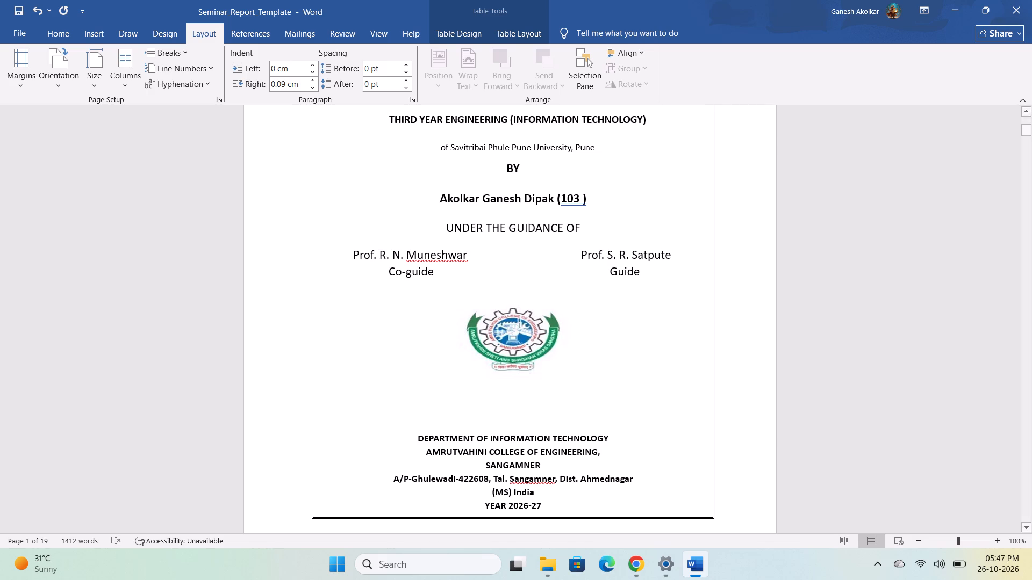
scroll(530, 243, "down", 1)
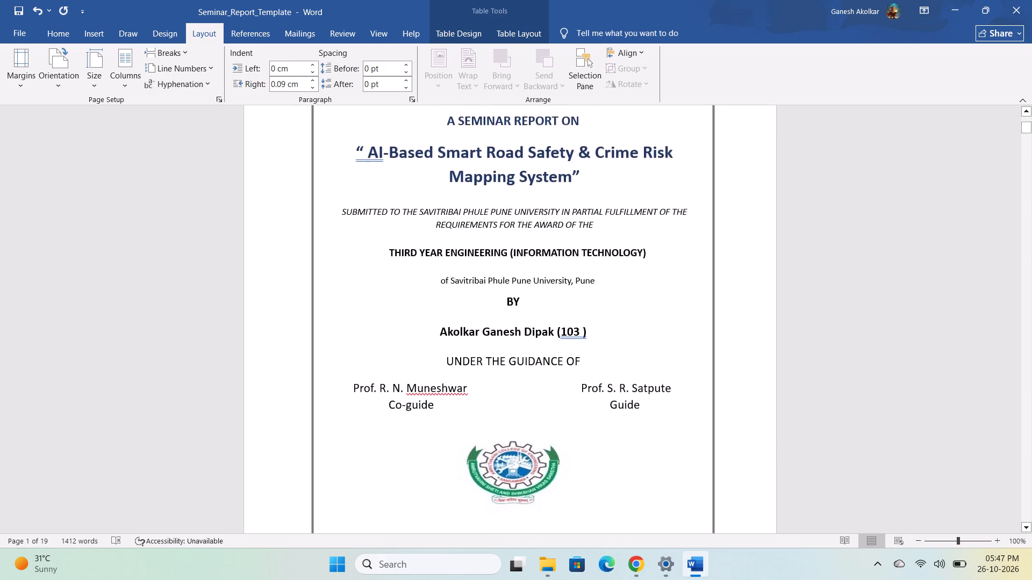
scroll(530, 243, "down", 1)
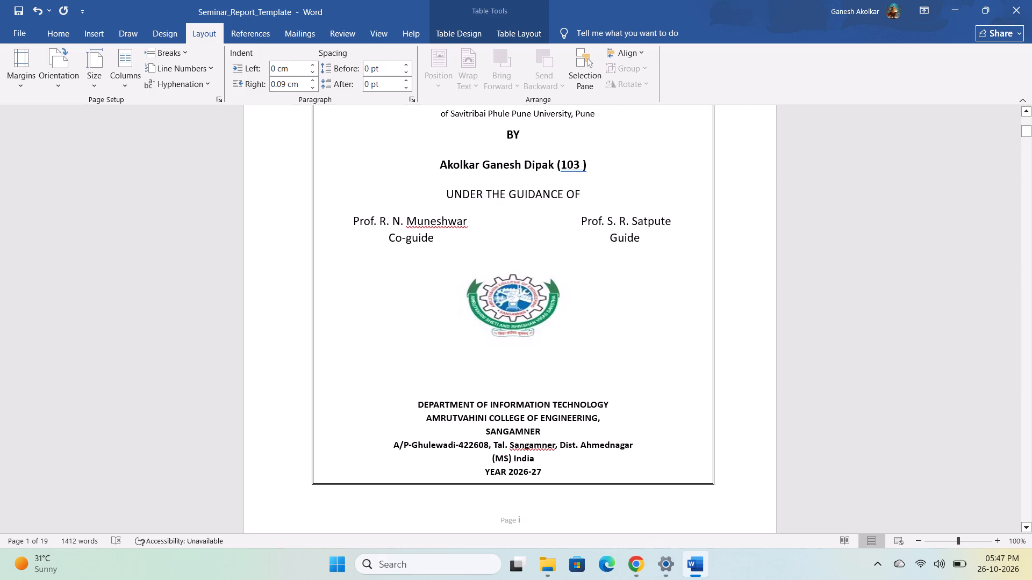
scroll(530, 243, "down", 3)
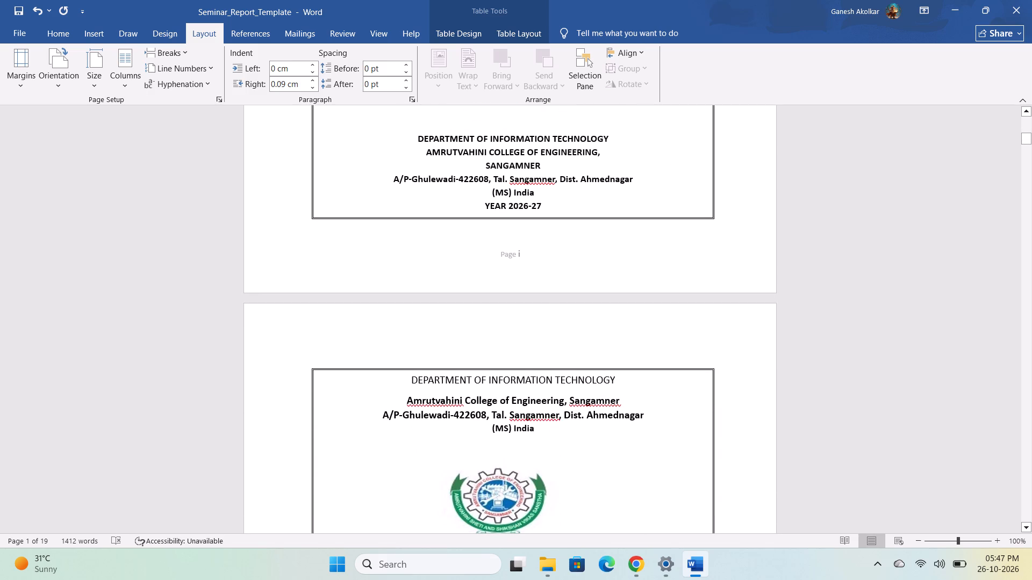
scroll(519, 462, "down", 3)
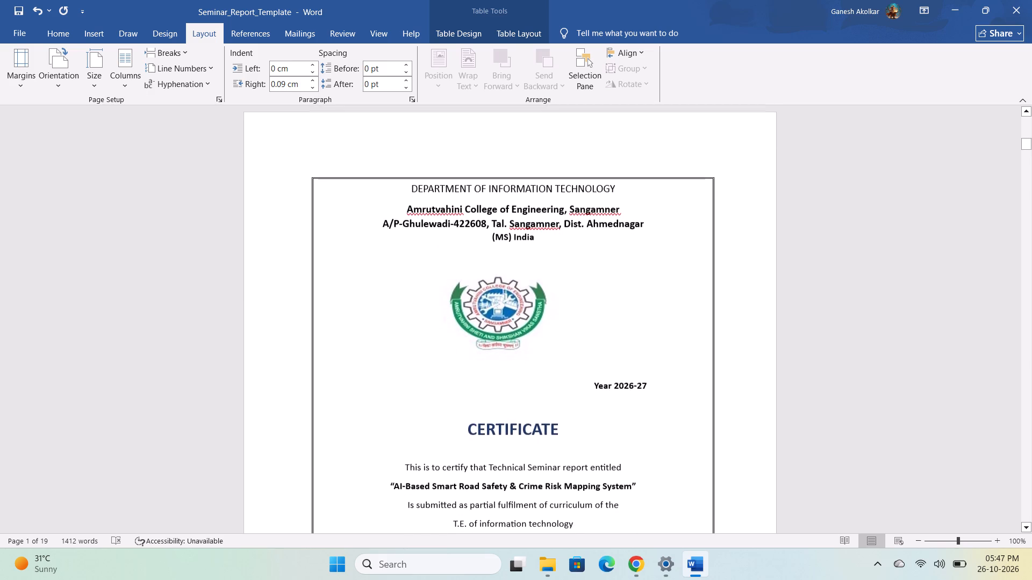
scroll(519, 462, "down", 1)
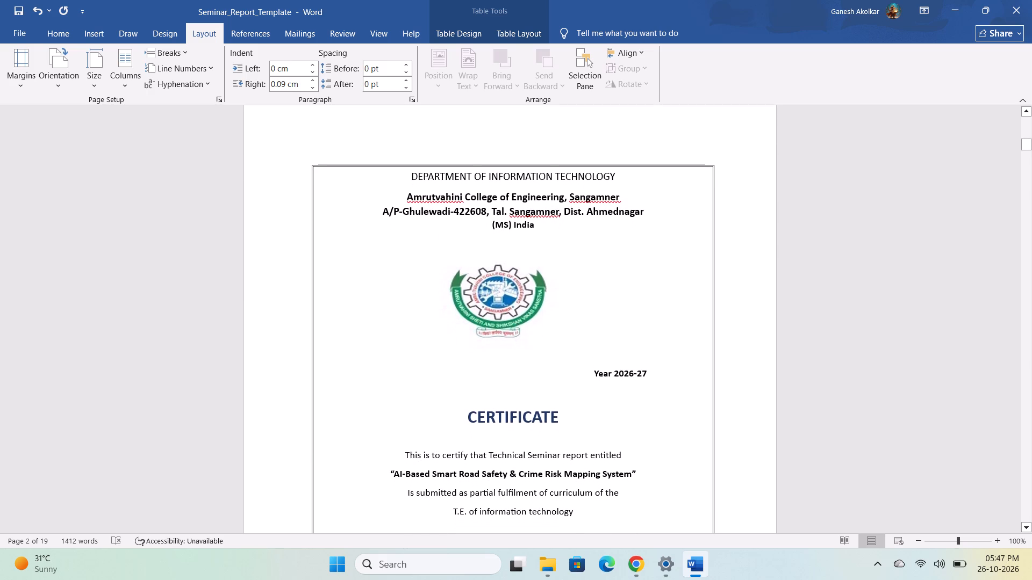
scroll(519, 462, "down", 1)
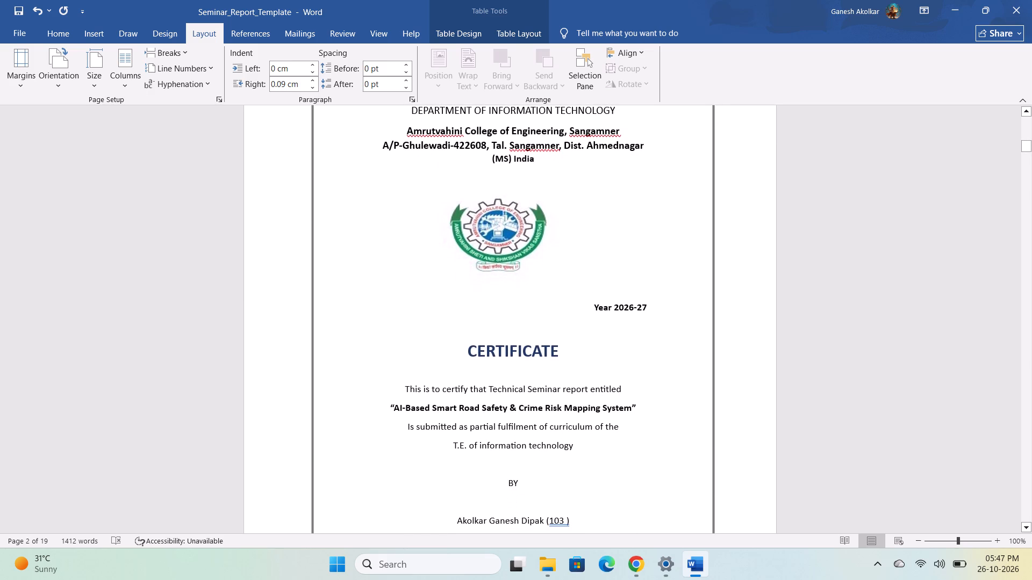
scroll(519, 462, "down", 1)
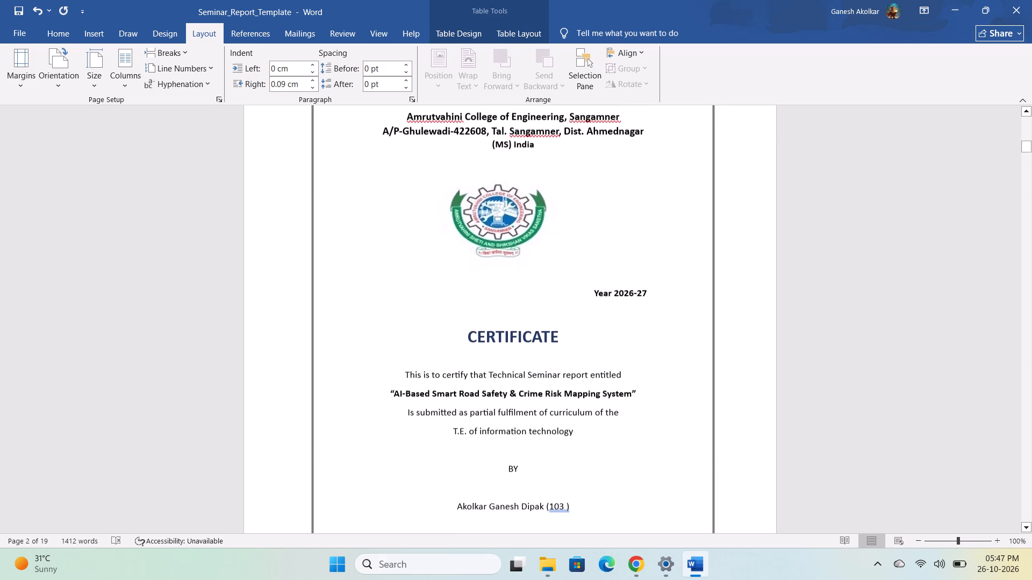
scroll(519, 462, "down", 1)
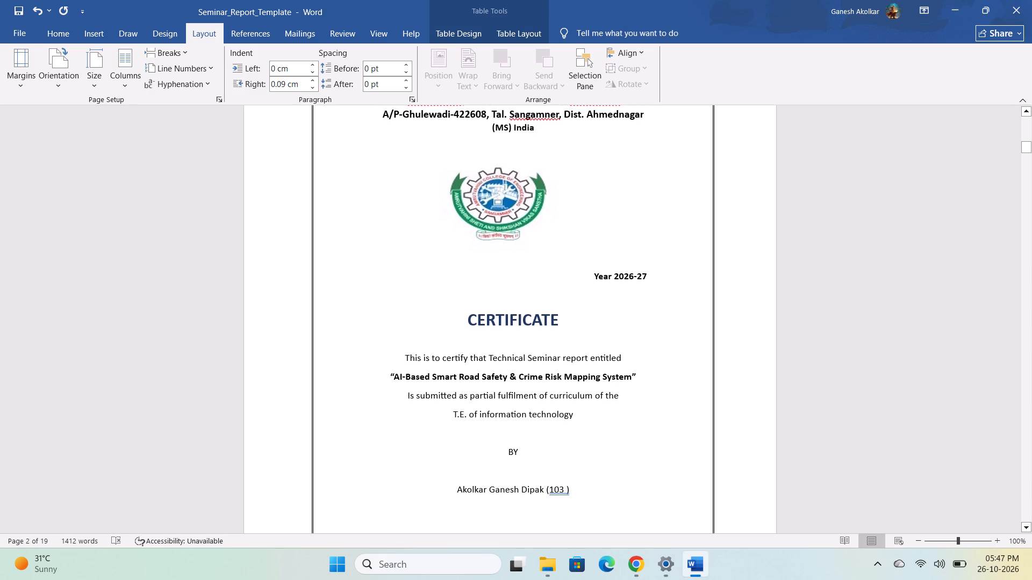
scroll(519, 462, "down", 1)
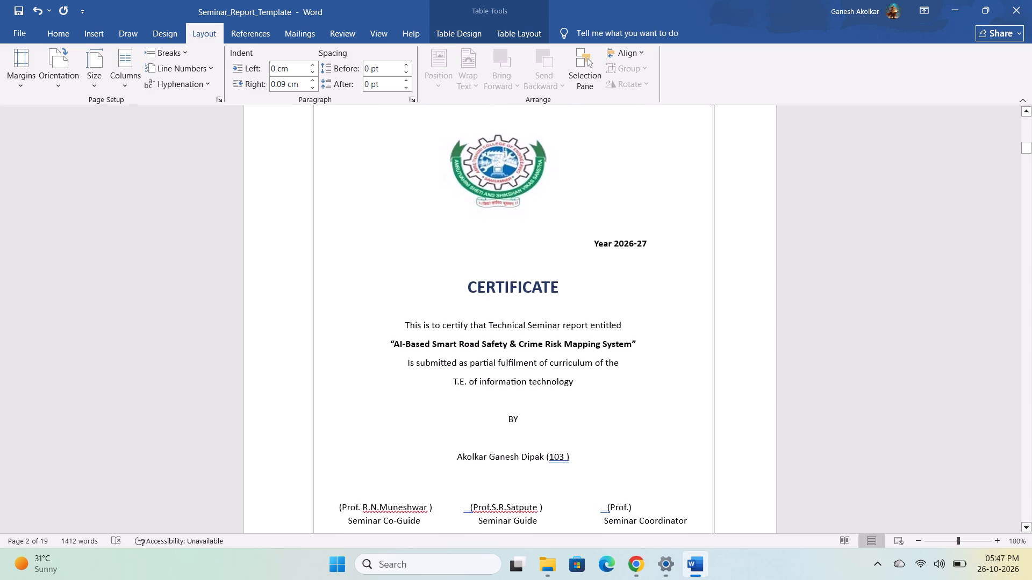
left_click_drag(456, 454, 510, 454)
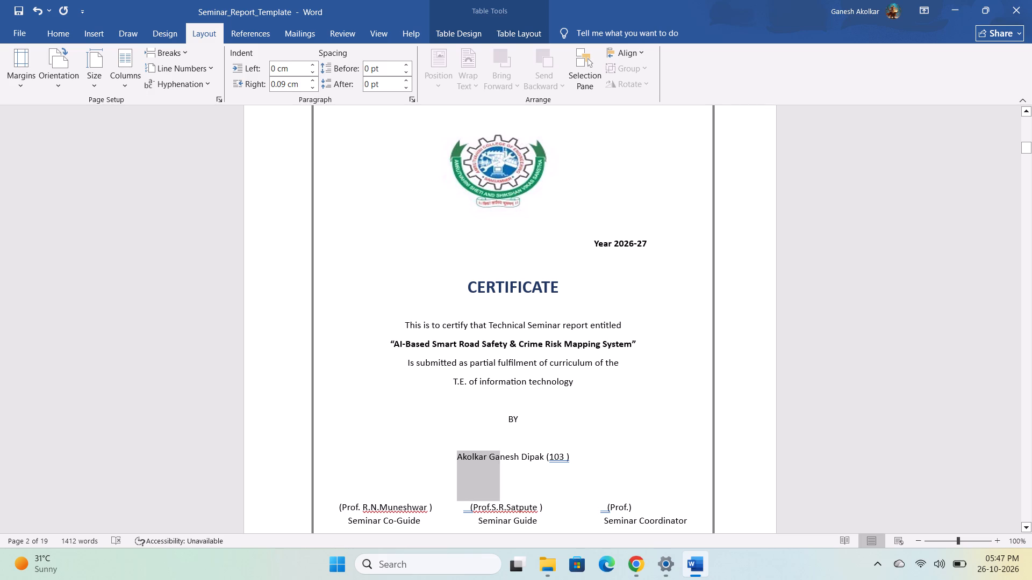
left_click_drag(510, 454, 583, 454)
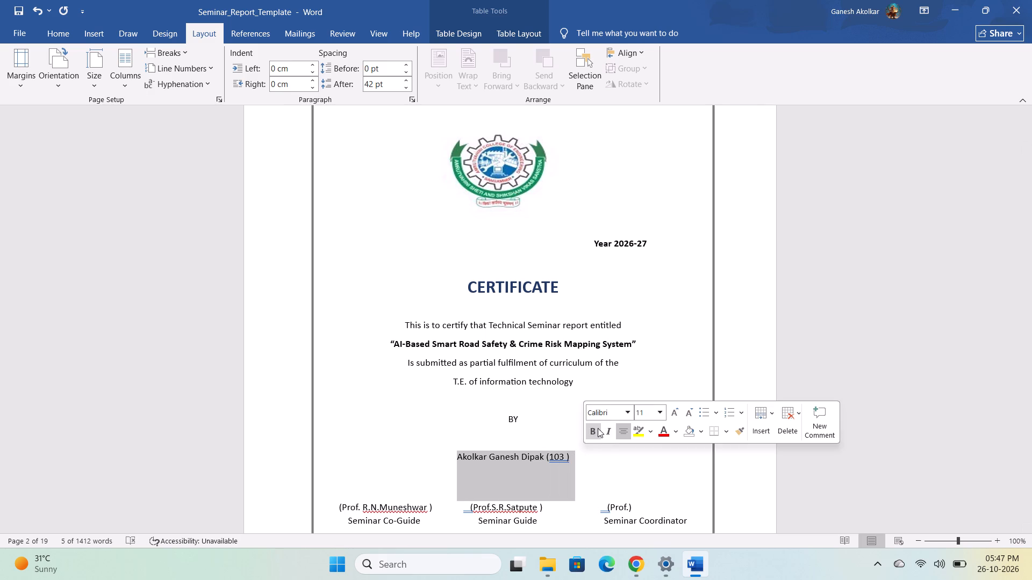
left_click(598, 428)
left_click(449, 436)
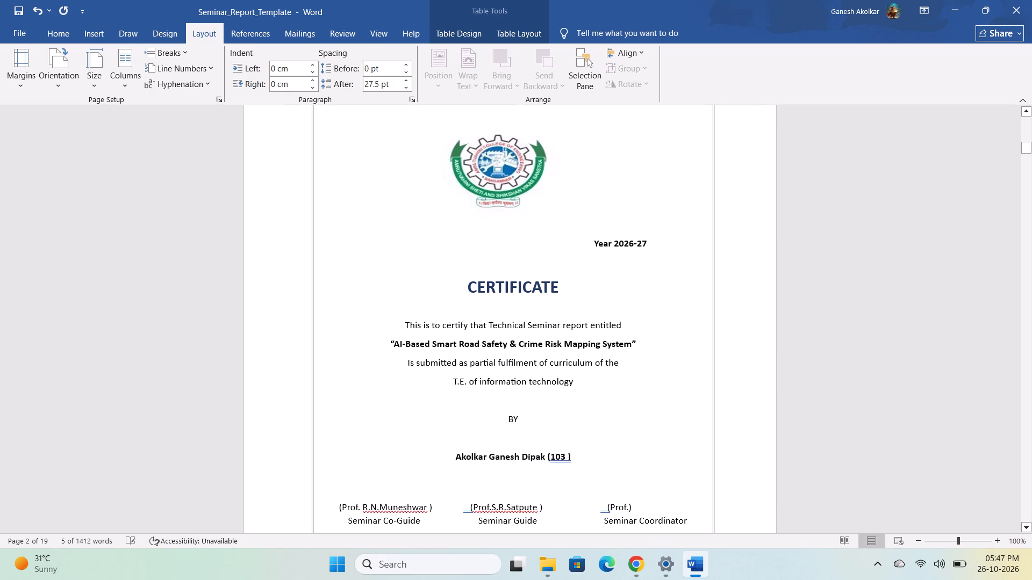
Review the department and university certificate pages and the declaration page for remaining placeholders and layout.
scroll(482, 492, "down", 1)
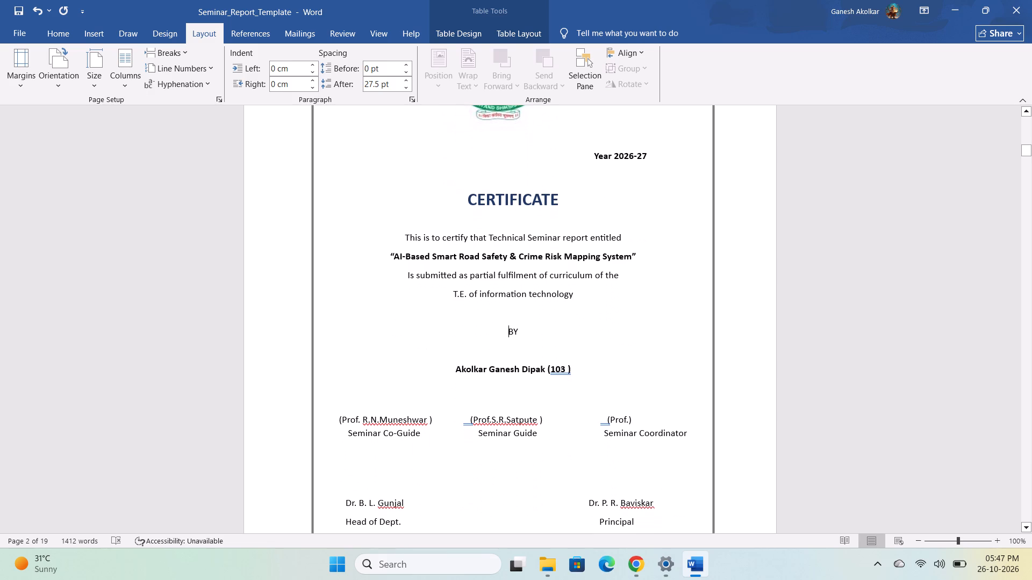
scroll(482, 492, "down", 1)
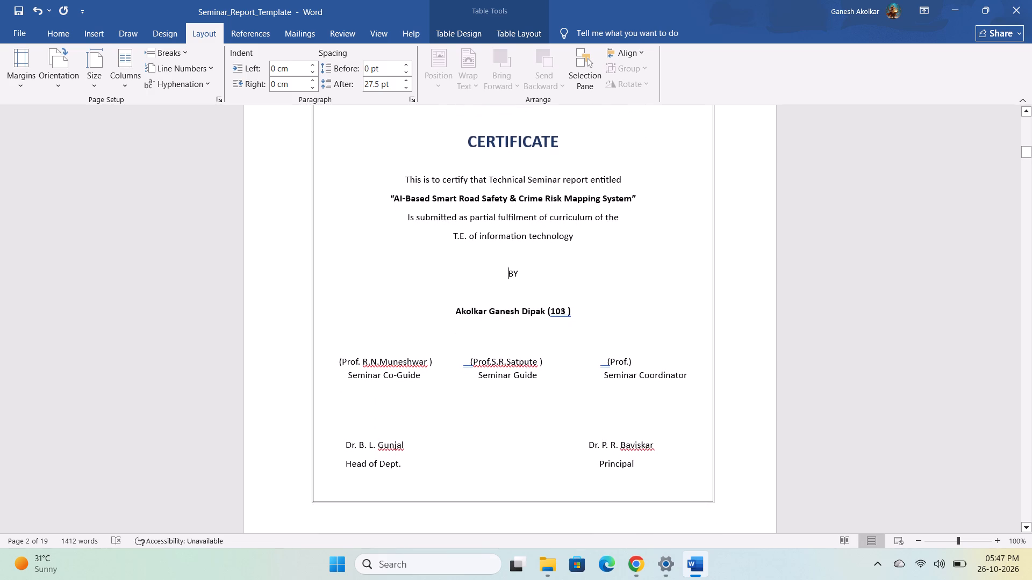
scroll(484, 488, "down", 2)
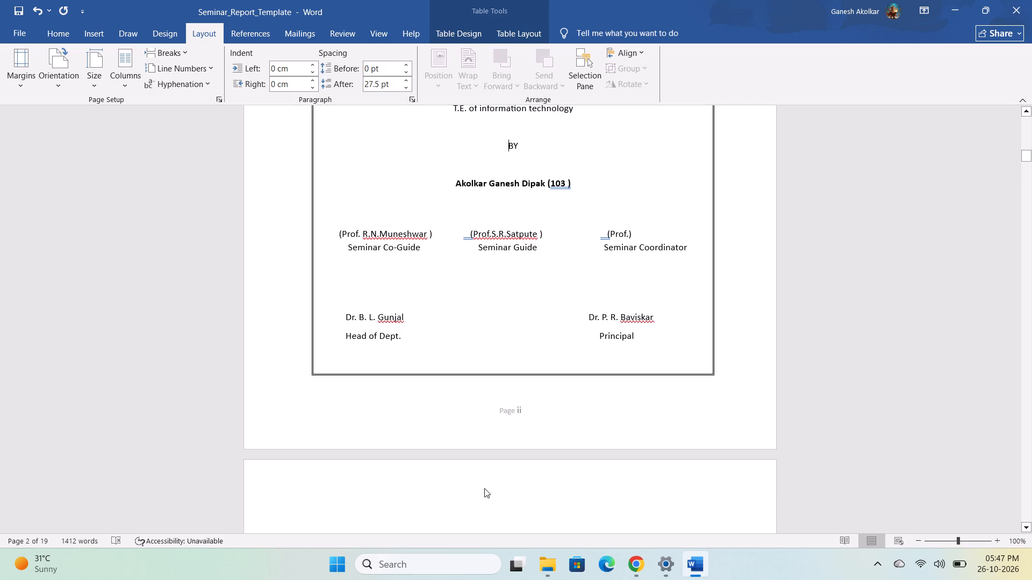
scroll(484, 488, "down", 4)
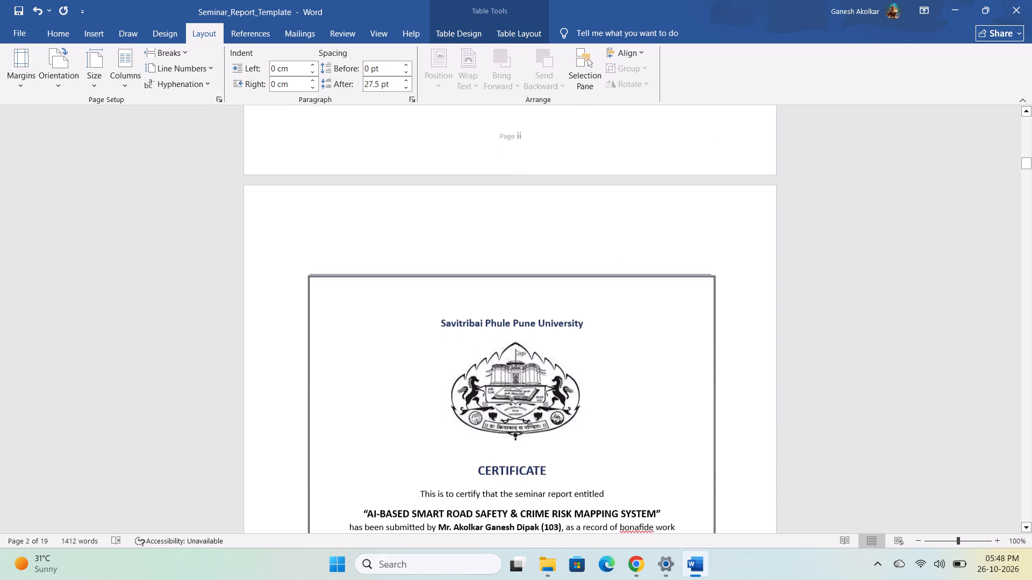
scroll(484, 488, "down", 3)
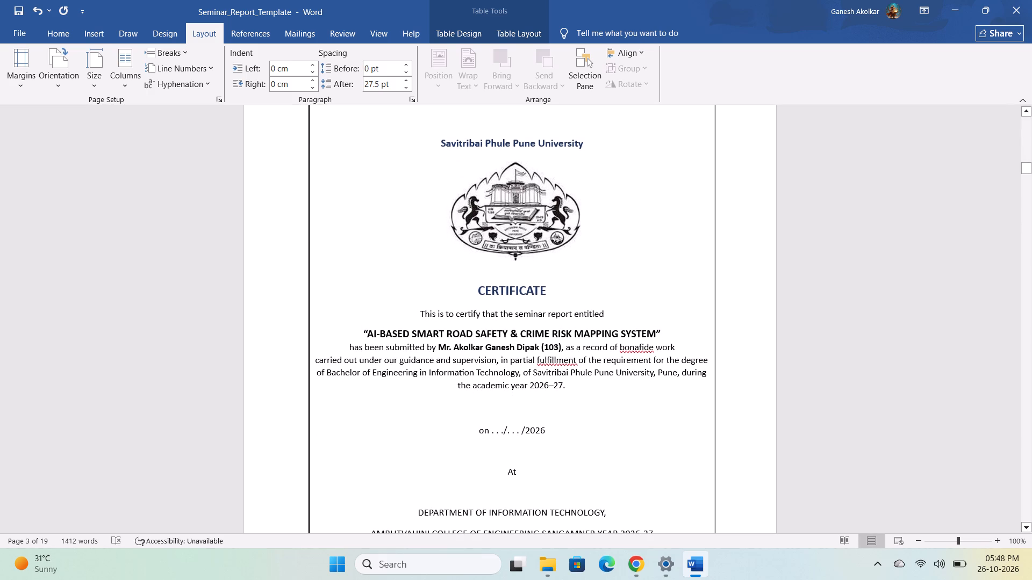
scroll(484, 488, "down", 2)
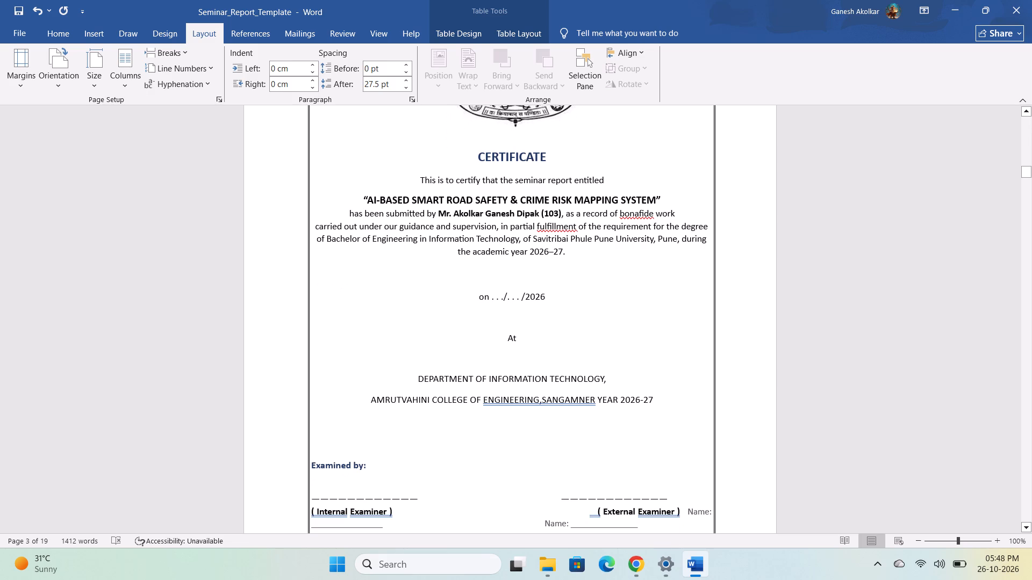
scroll(484, 488, "down", 3)
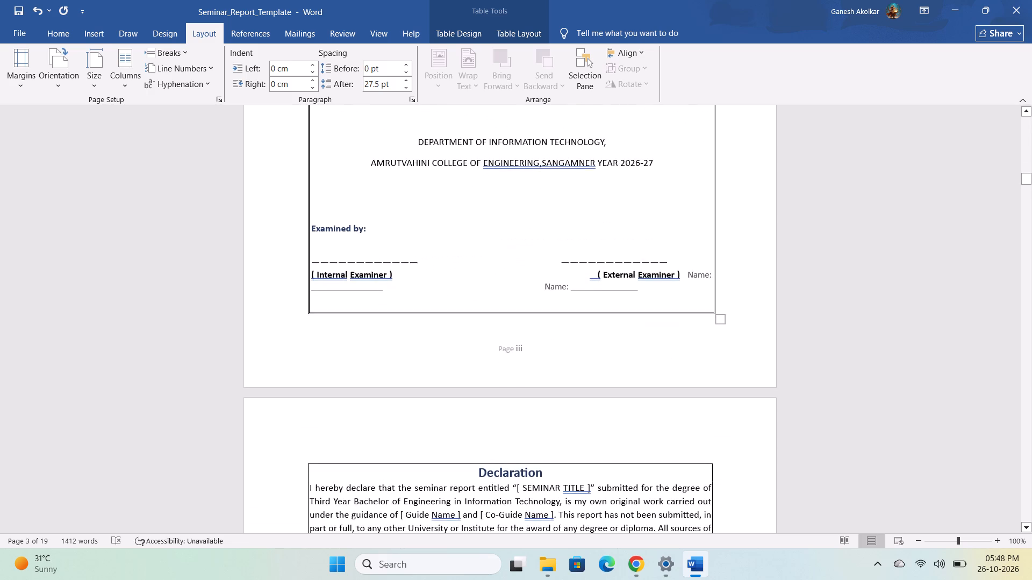
scroll(484, 488, "down", 2)
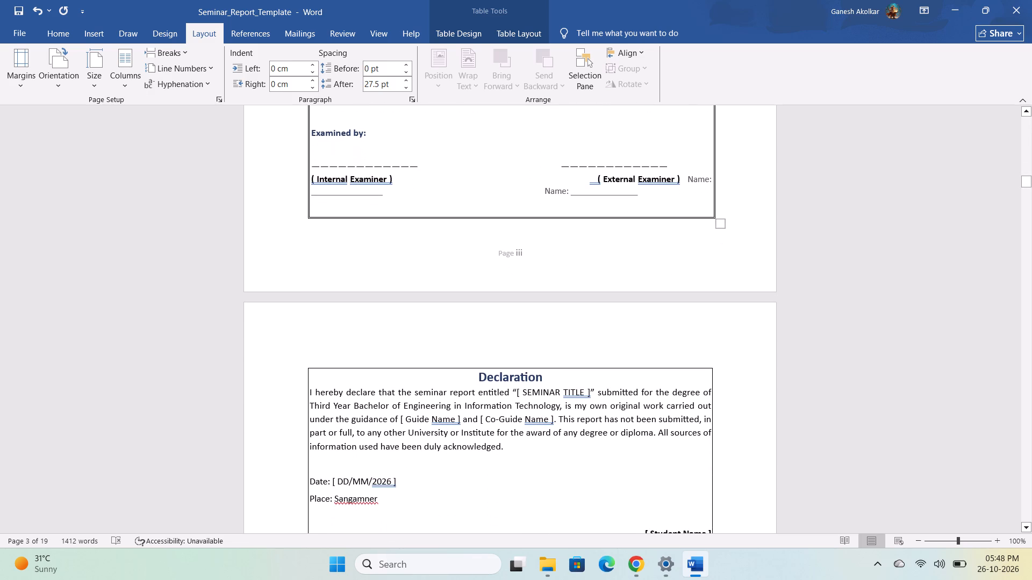
scroll(484, 488, "down", 2)
scroll(484, 488, "up", 1)
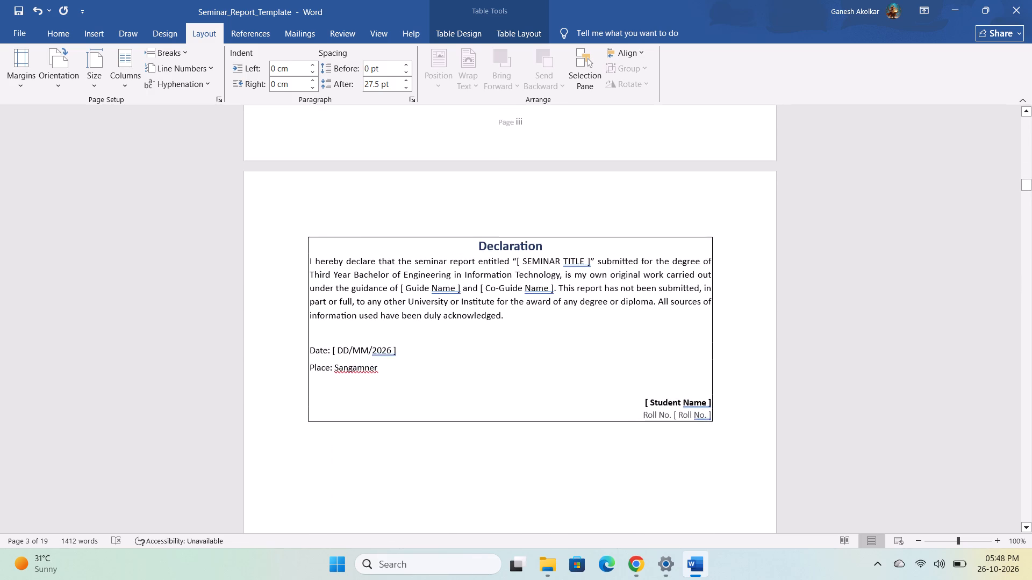
Replace the "[ Student Name ]" placeholder below the declaration, brackets included, with the student's full name.
left_click(706, 408)
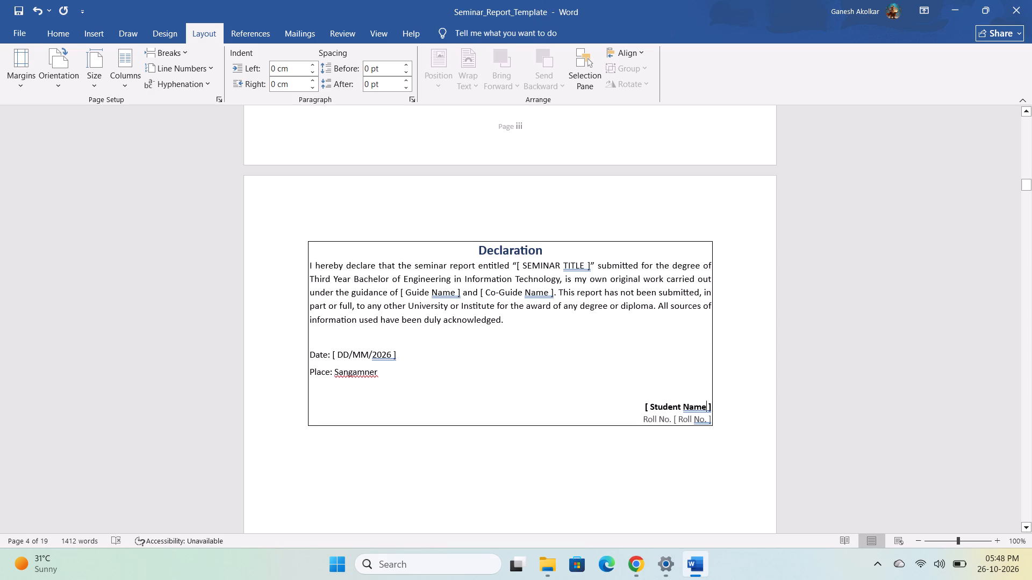
key("BackSpace")
key("BackSpace")
key("BackSpace")
key("BackSpace")
key("Right")
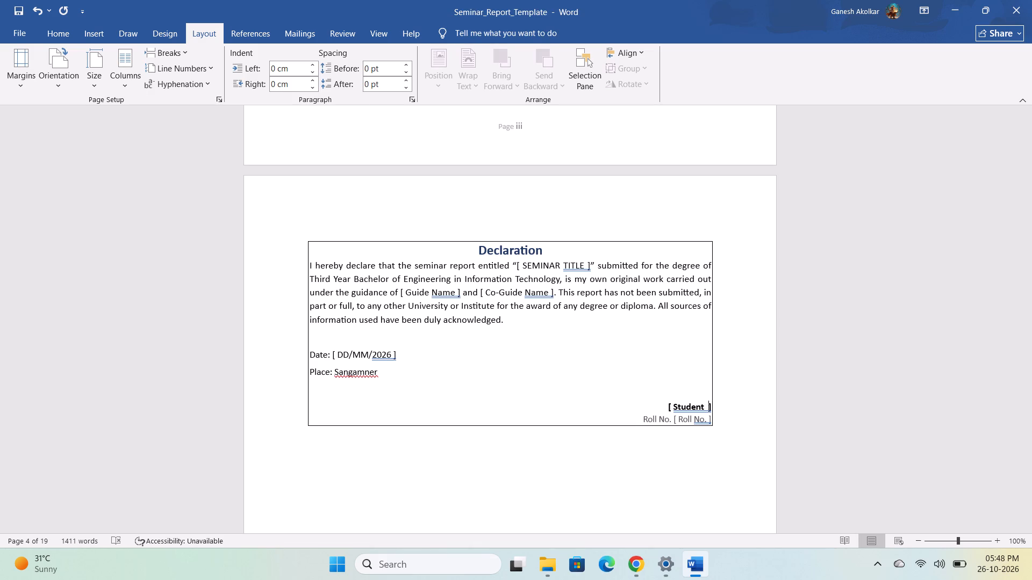
key("Right")
key("BackSpace")
key("BackSpace")
key("BackSpace")
key("BackSpace")
key("BackSpace")
key("BackSpace")
key("BackSpace")
key("BackSpace")
key("BackSpace")
key("BackSpace")
key("BackSpace")
key("BackSpace")
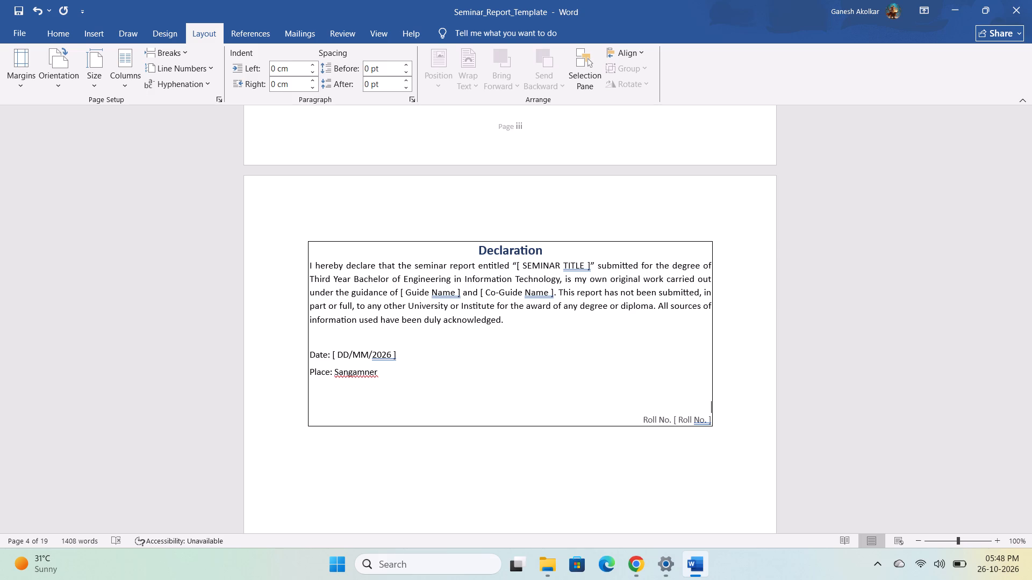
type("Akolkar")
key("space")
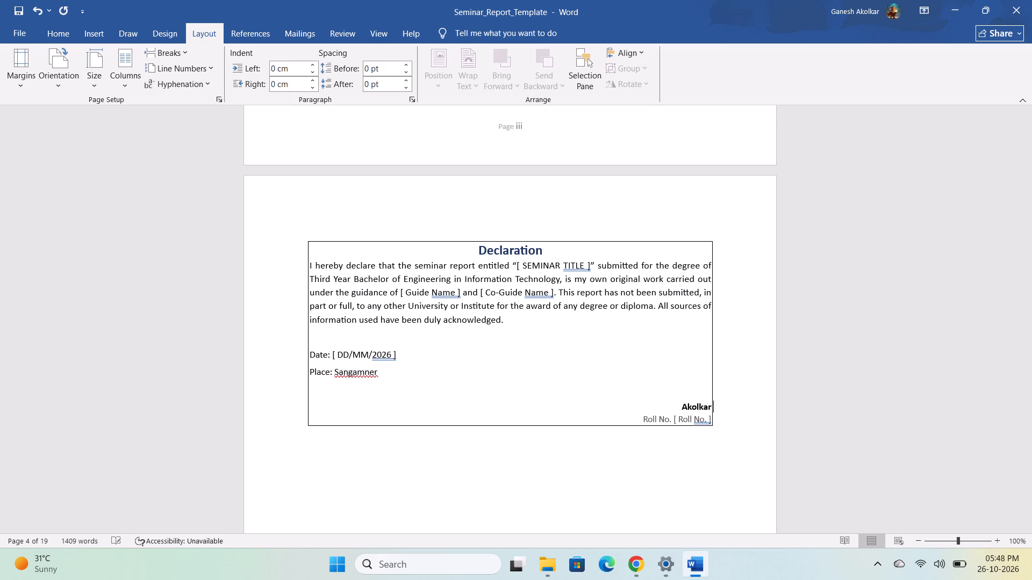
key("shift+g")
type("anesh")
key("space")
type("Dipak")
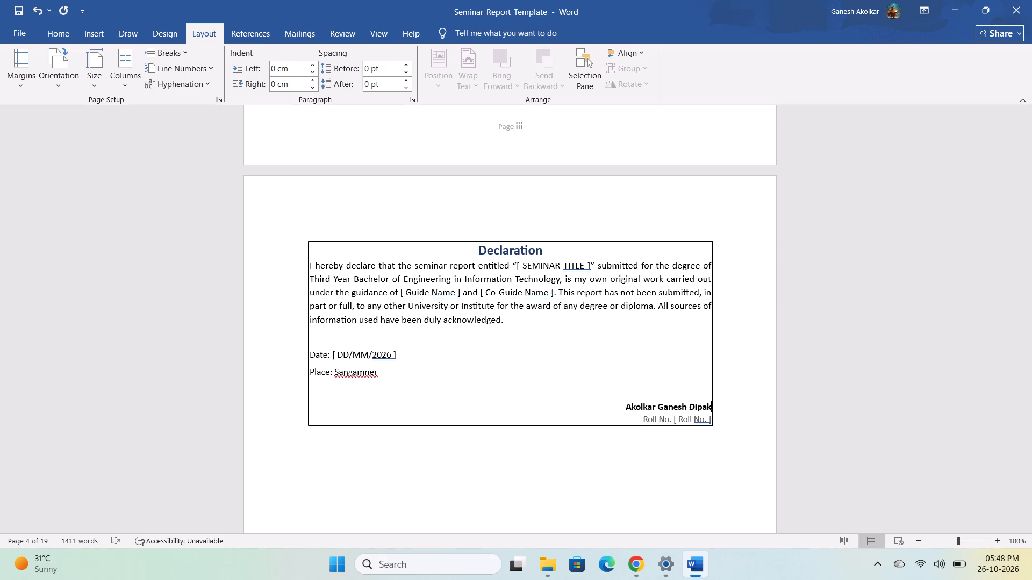
Replace the "Roll No." placeholder inside the brackets below the student's name with the student's roll number.
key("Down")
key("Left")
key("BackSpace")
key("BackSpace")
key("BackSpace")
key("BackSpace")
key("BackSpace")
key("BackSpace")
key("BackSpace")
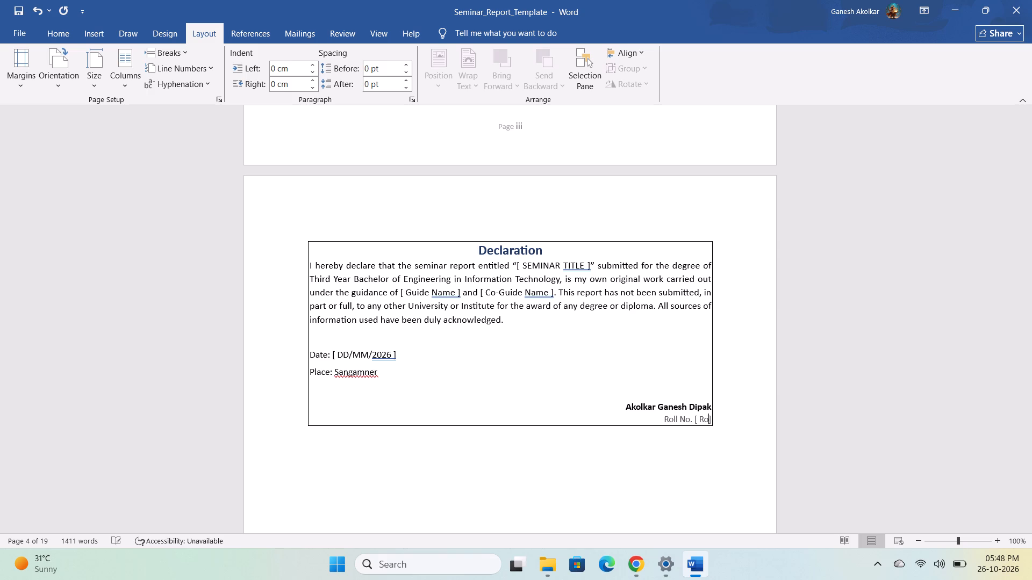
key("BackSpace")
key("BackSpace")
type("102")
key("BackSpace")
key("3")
Replace "MM" in the declaration's date line with six blank spaces.
left_click(369, 353)
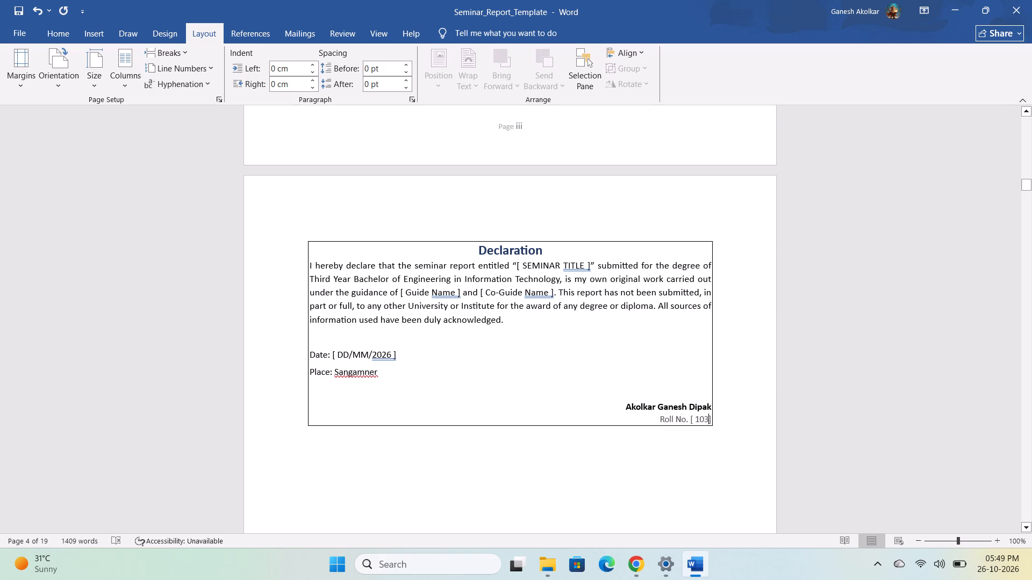
key("BackSpace")
key("BackSpace")
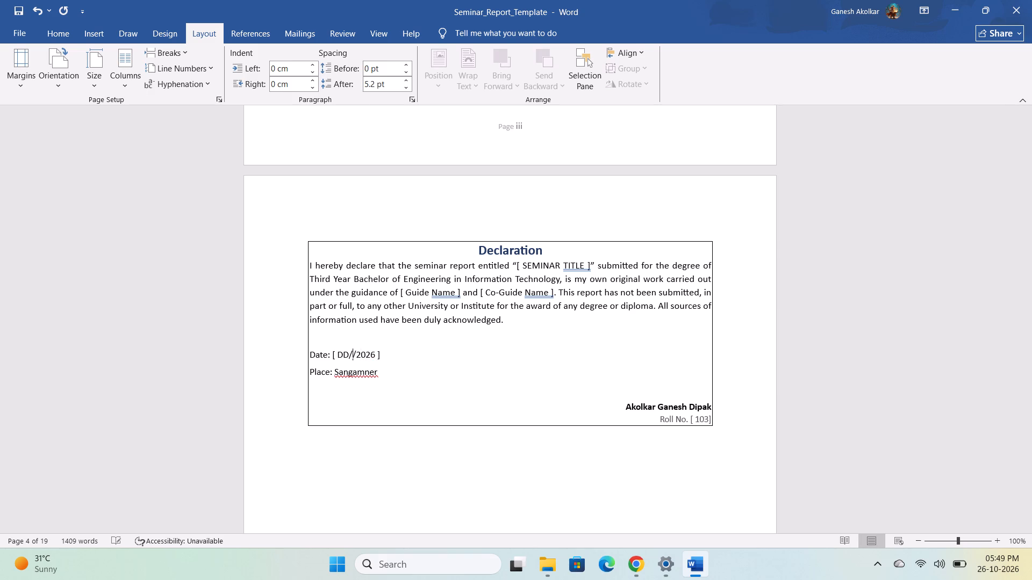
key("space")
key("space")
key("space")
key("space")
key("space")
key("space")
Replace "DD" in the declaration's date line with seven blank spaces.
key("Left")
key("Left")
key("Left")
key("Left")
key("Left")
key("Left")
key("Left")
key("BackSpace")
key("BackSpace")
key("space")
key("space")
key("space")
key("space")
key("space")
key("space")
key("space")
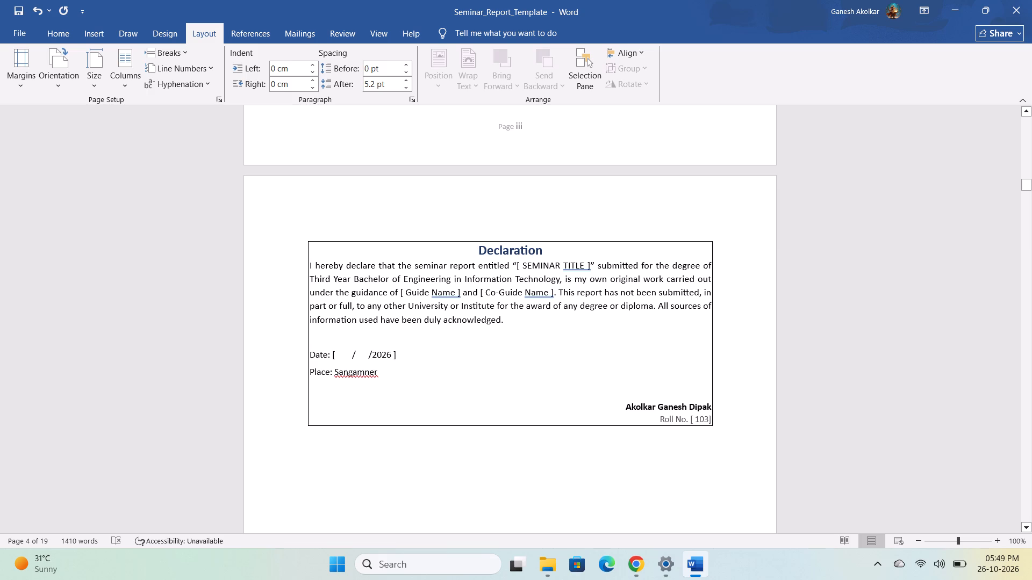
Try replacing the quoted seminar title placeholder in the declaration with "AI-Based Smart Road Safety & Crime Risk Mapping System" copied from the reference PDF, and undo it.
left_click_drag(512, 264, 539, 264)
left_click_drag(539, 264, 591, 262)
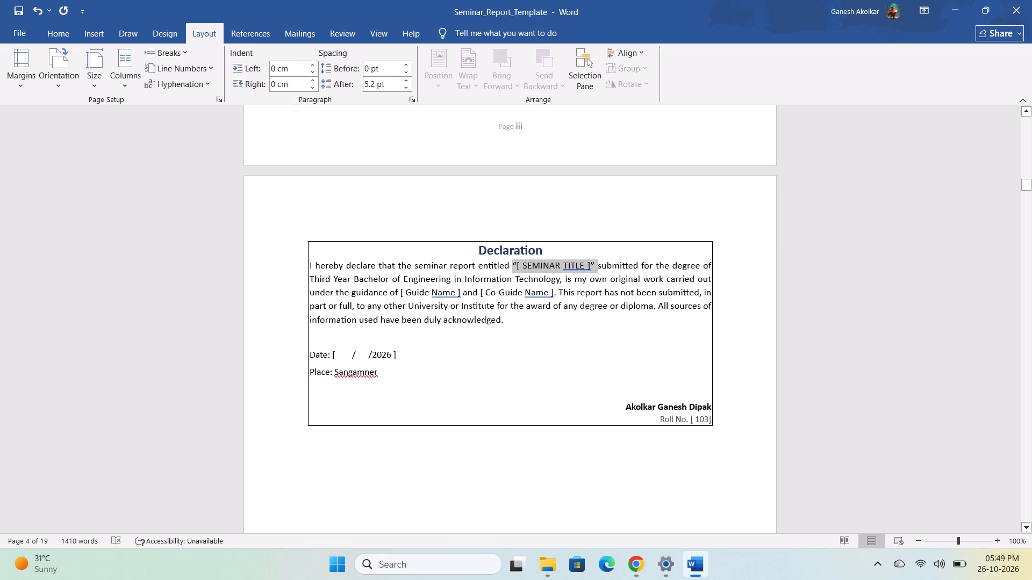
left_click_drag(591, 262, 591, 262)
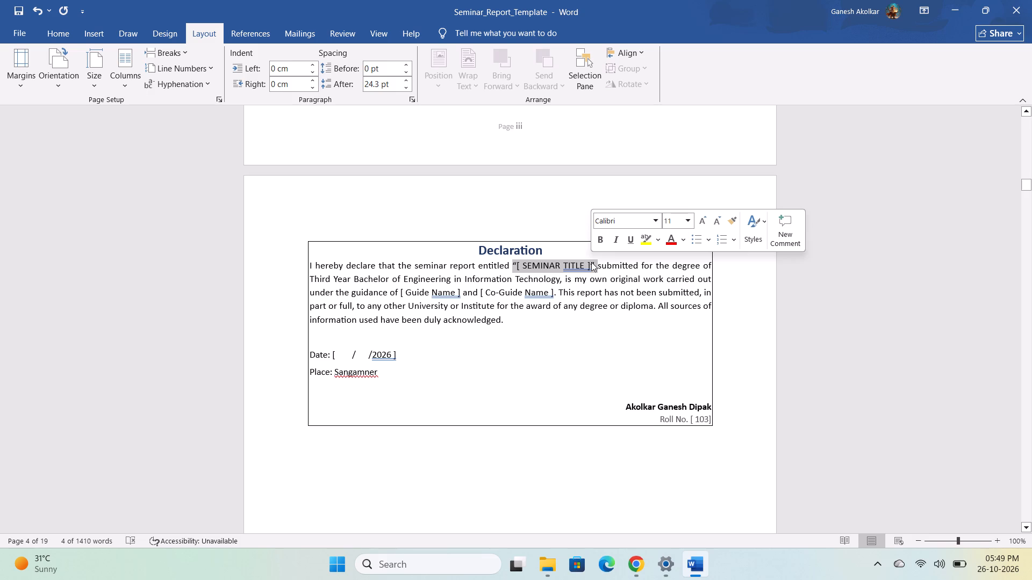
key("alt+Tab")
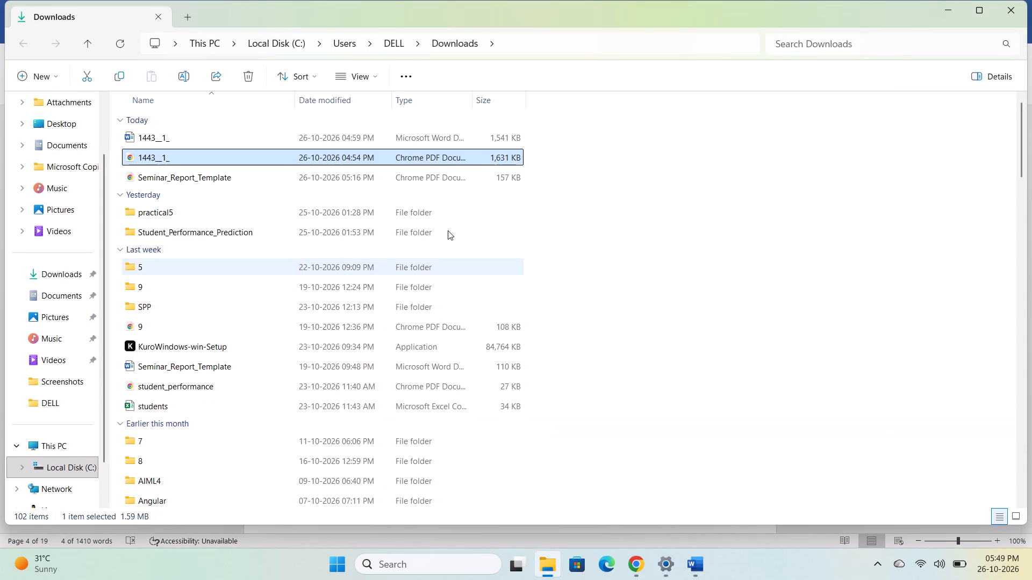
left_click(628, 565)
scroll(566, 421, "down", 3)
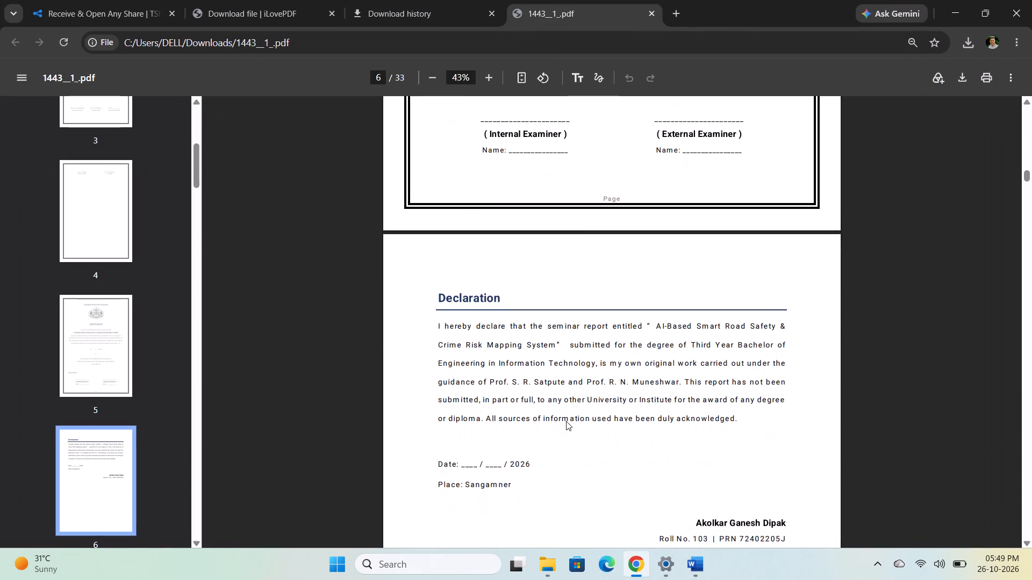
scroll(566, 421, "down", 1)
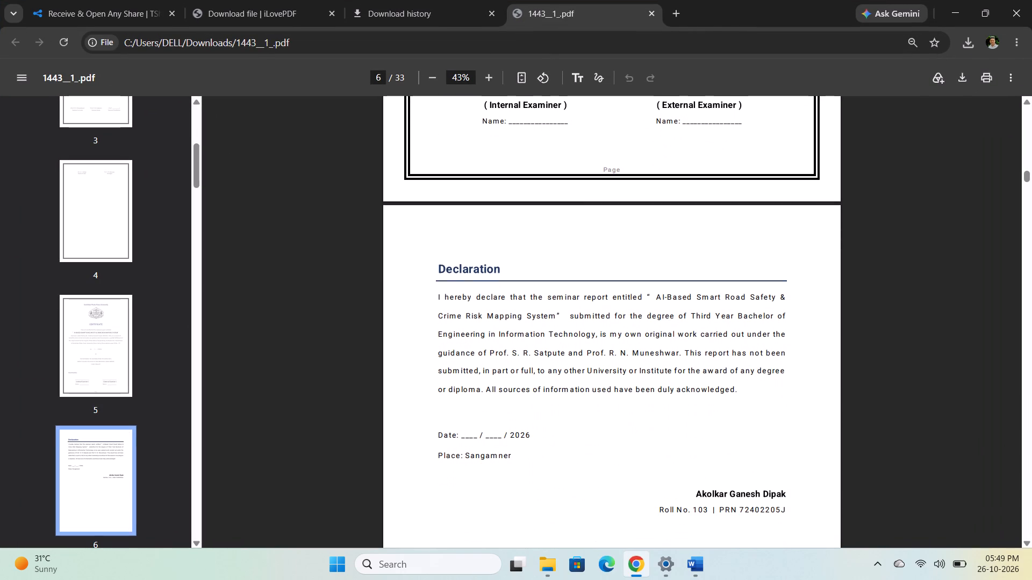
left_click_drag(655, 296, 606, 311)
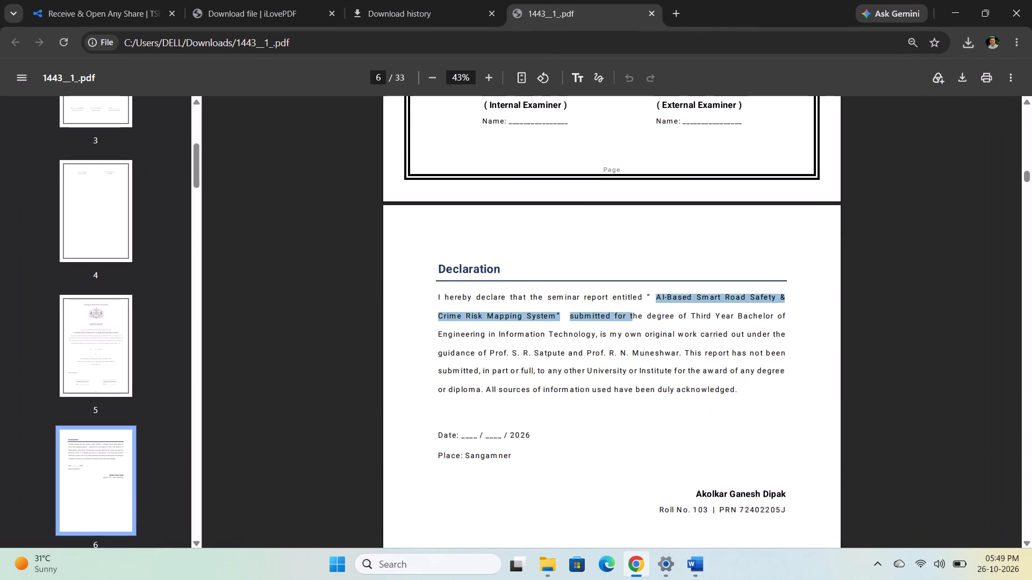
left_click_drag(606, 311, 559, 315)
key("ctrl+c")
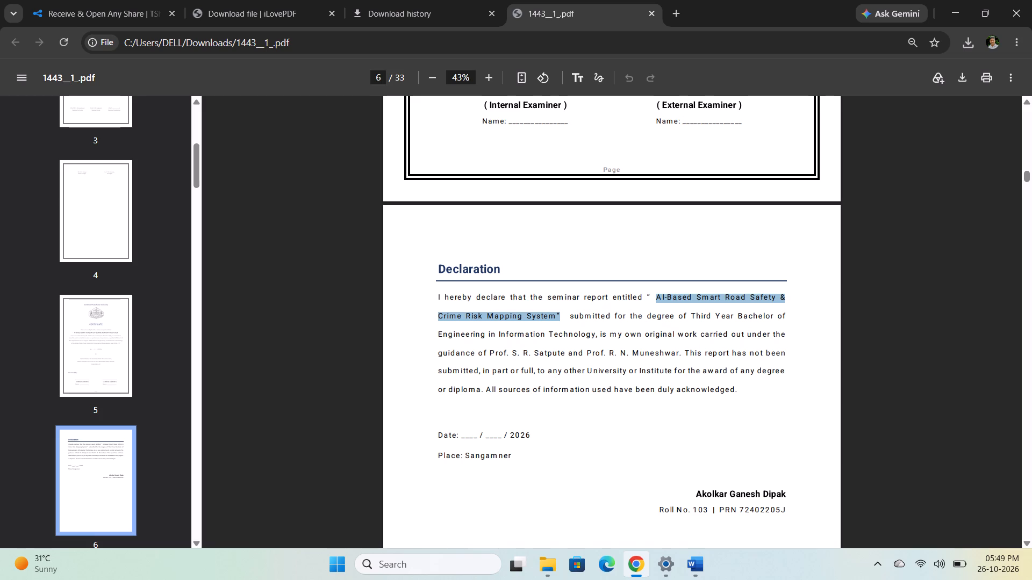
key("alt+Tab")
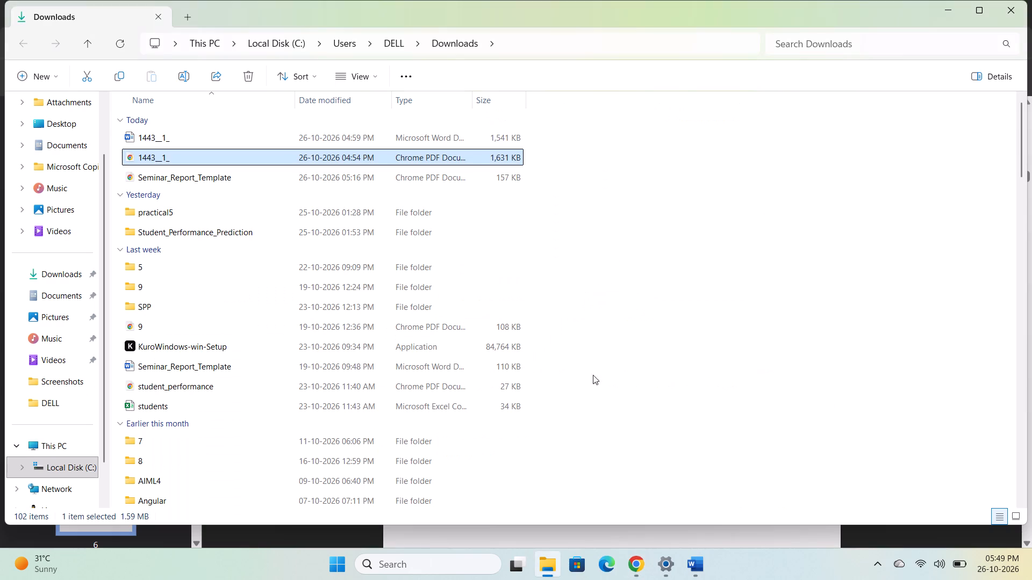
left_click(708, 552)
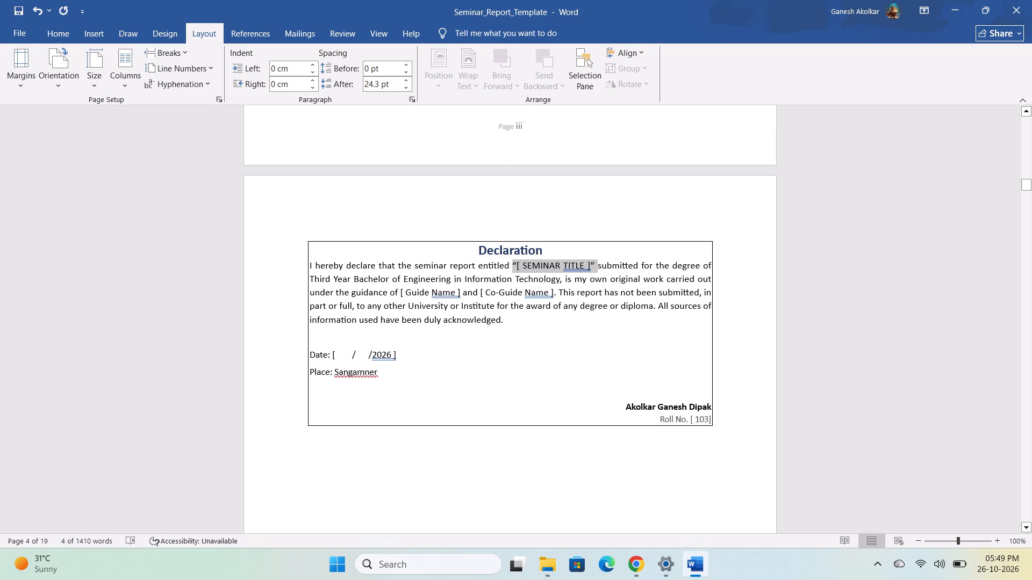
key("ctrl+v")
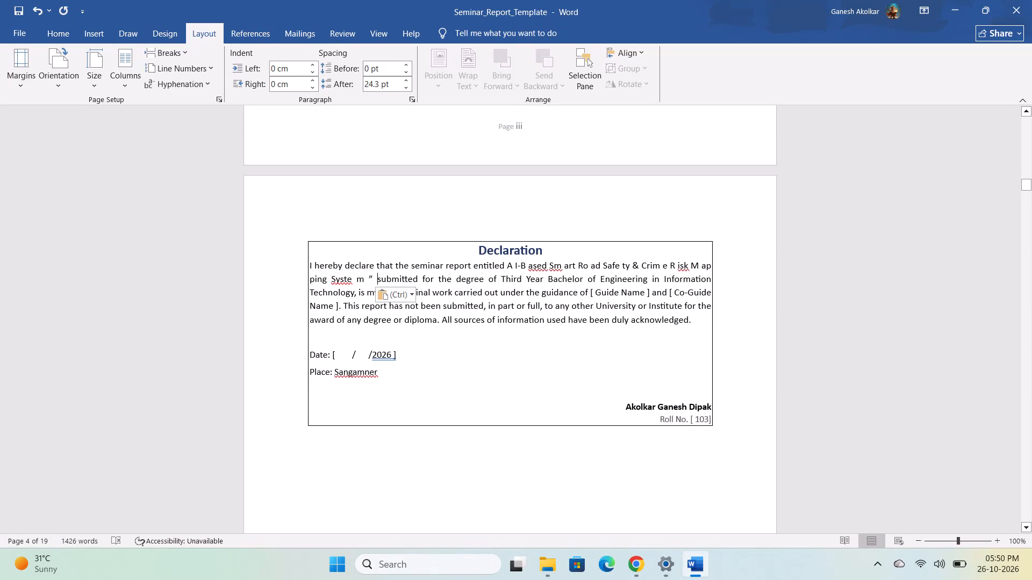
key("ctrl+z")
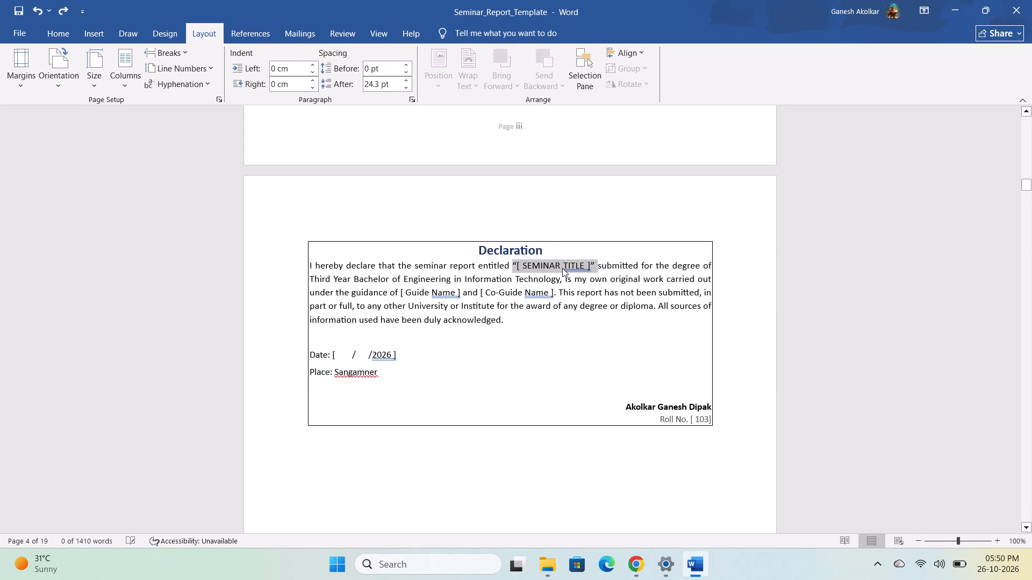
Delete the "[ SEMINAR TITLE ]" placeholder from the declaration, brackets included, keeping the surrounding quotation marks.
left_click(591, 265)
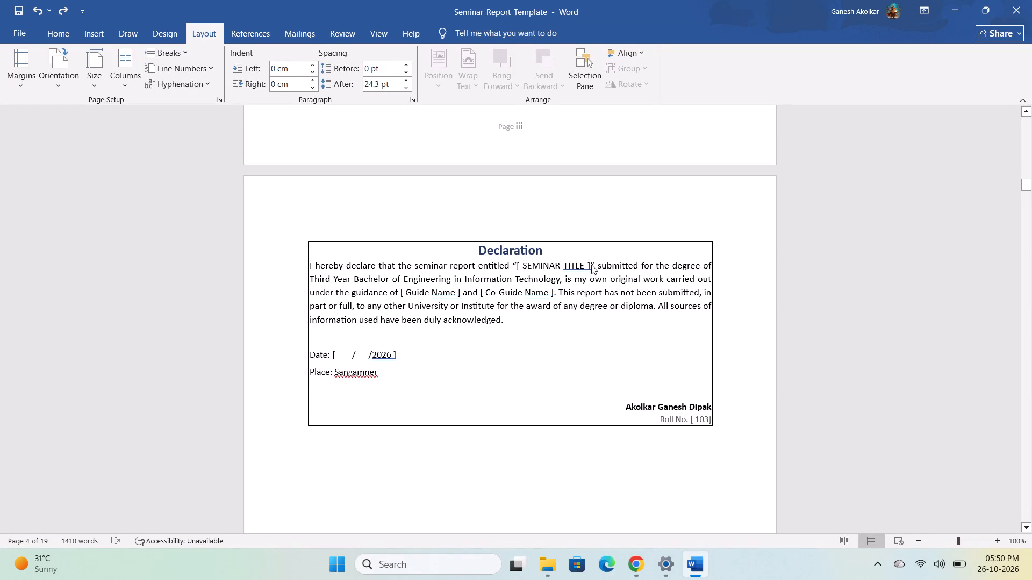
key("BackSpace")
key("BackSpace")
key("BackSpace")
key("BackSpace")
key("BackSpace")
key("BackSpace")
key("BackSpace")
key("BackSpace")
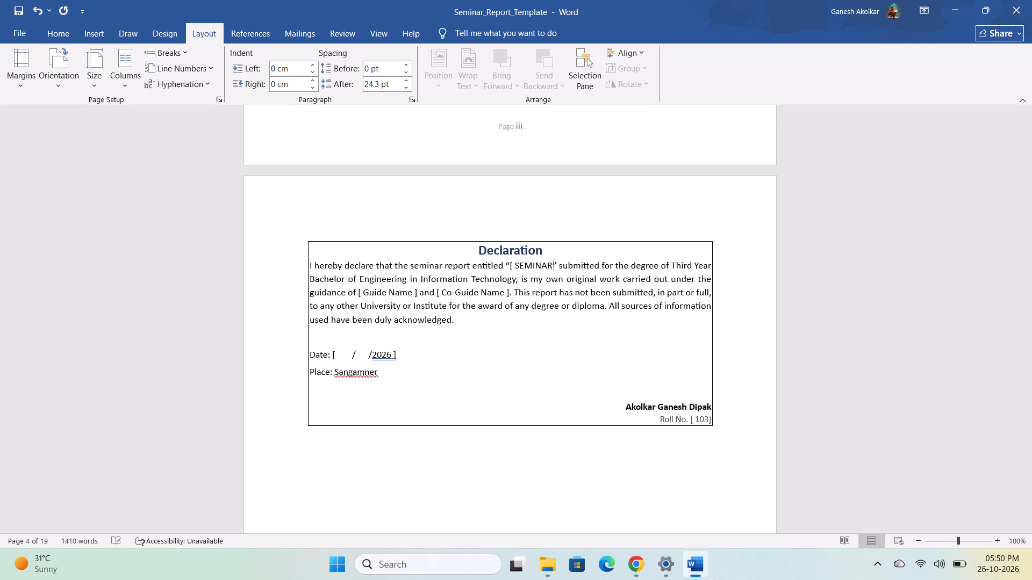
key("BackSpace")
key("BackSpace")
key("BackSpace")
key("BackSpace")
key("BackSpace")
key("BackSpace")
key("BackSpace")
key("BackSpace")
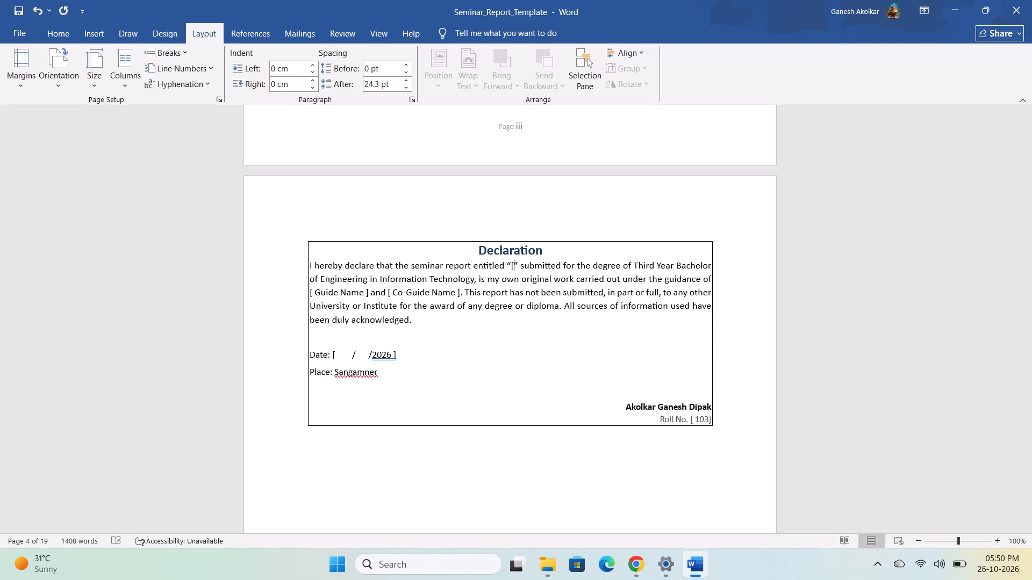
key("BackSpace")
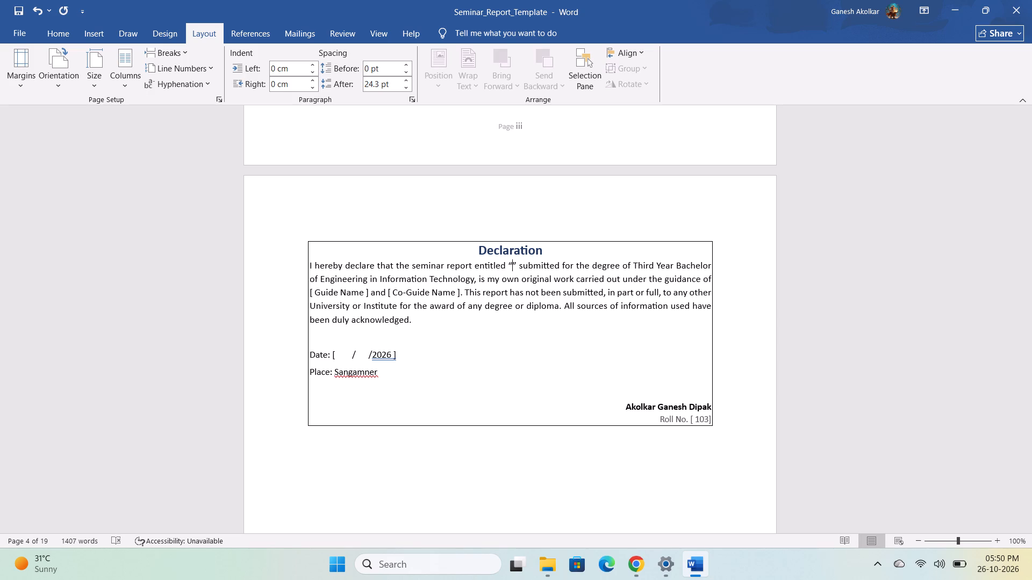
Enter the first part of the seminar title, "AI-Based Smart Road Sefety and Crim", between the declaration's quotation marks.
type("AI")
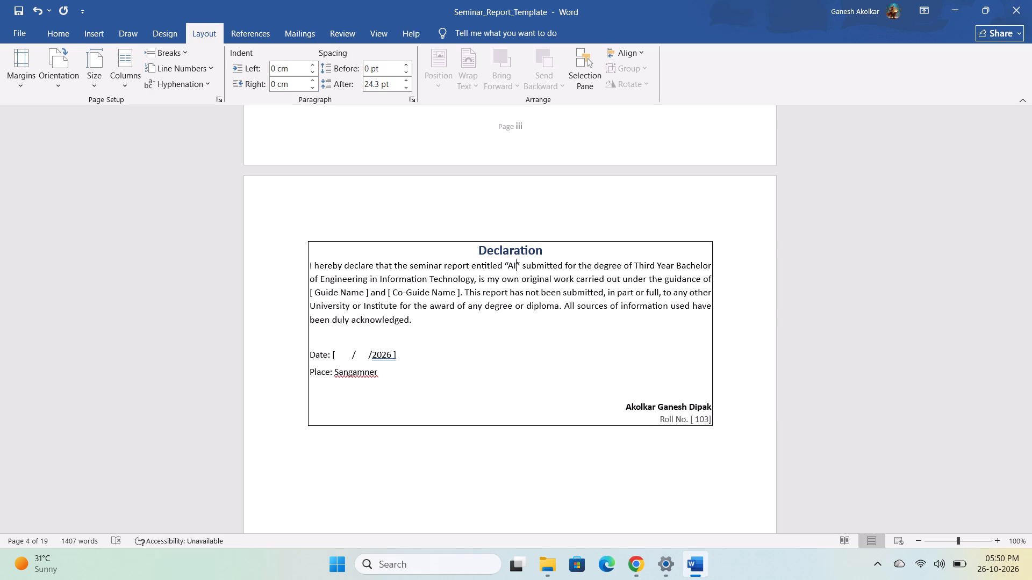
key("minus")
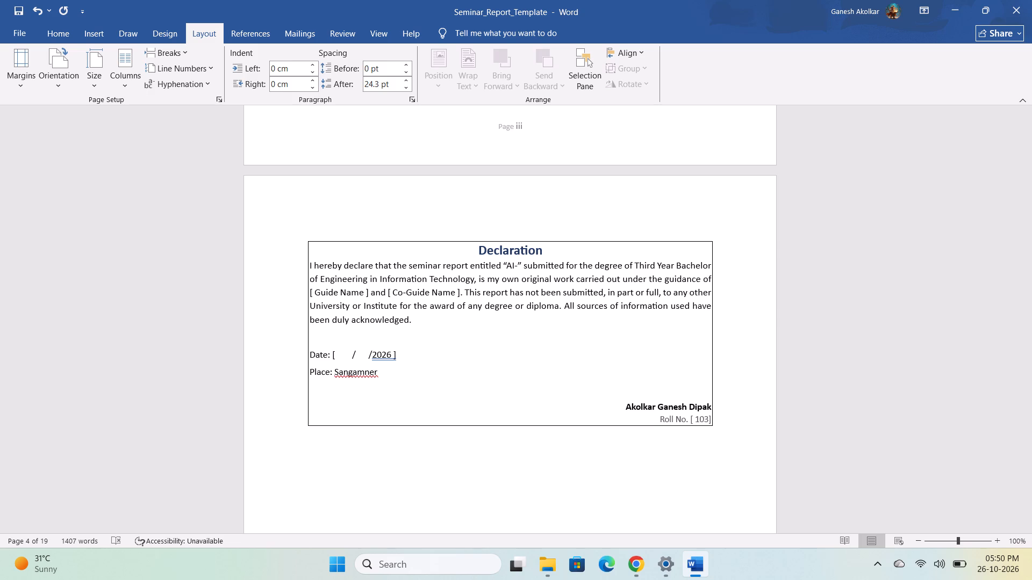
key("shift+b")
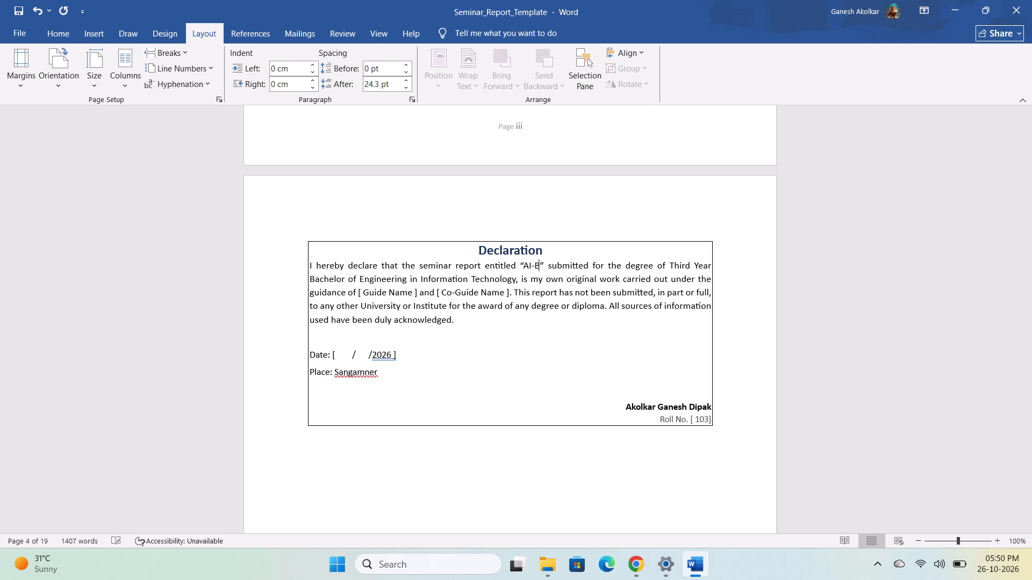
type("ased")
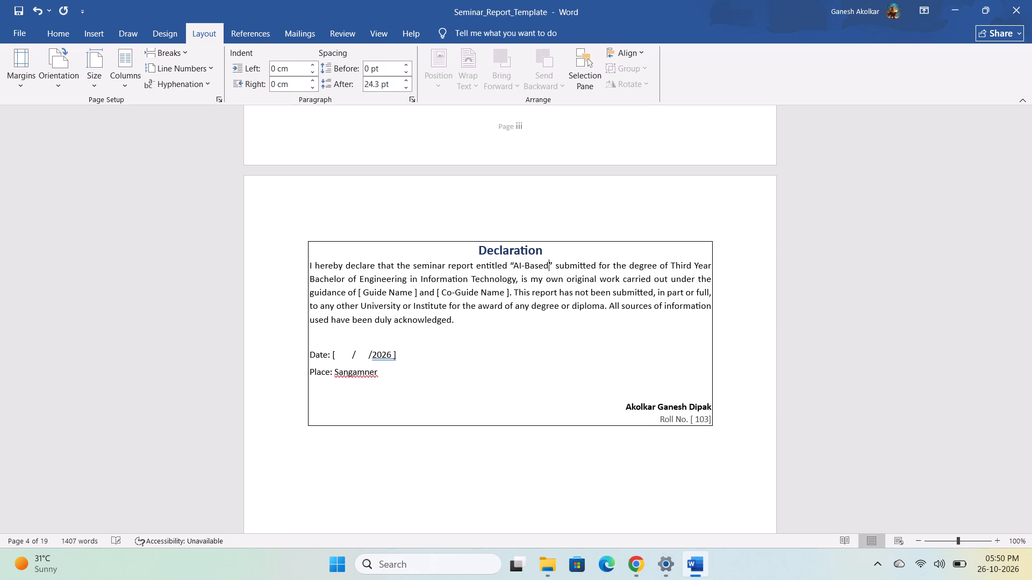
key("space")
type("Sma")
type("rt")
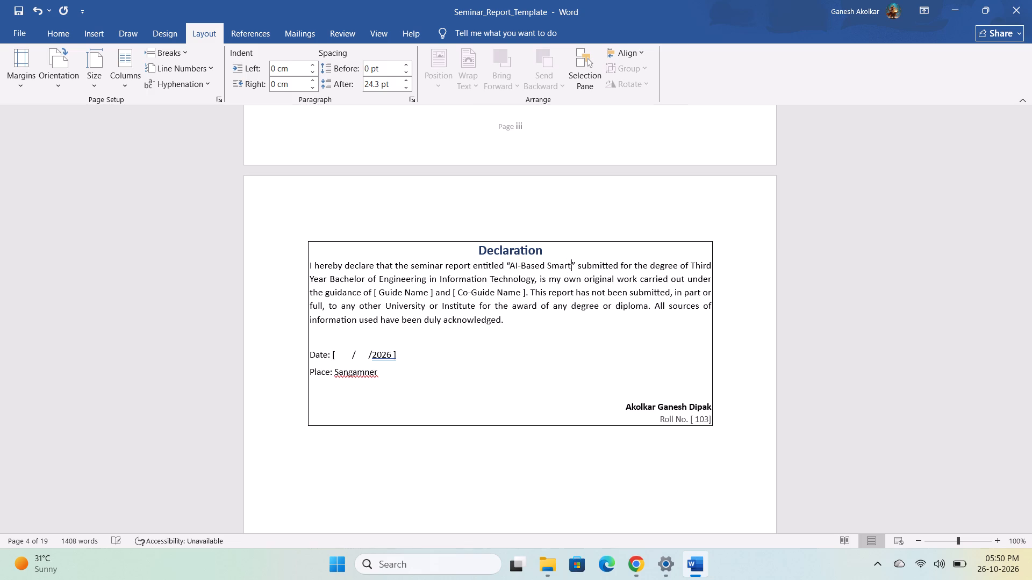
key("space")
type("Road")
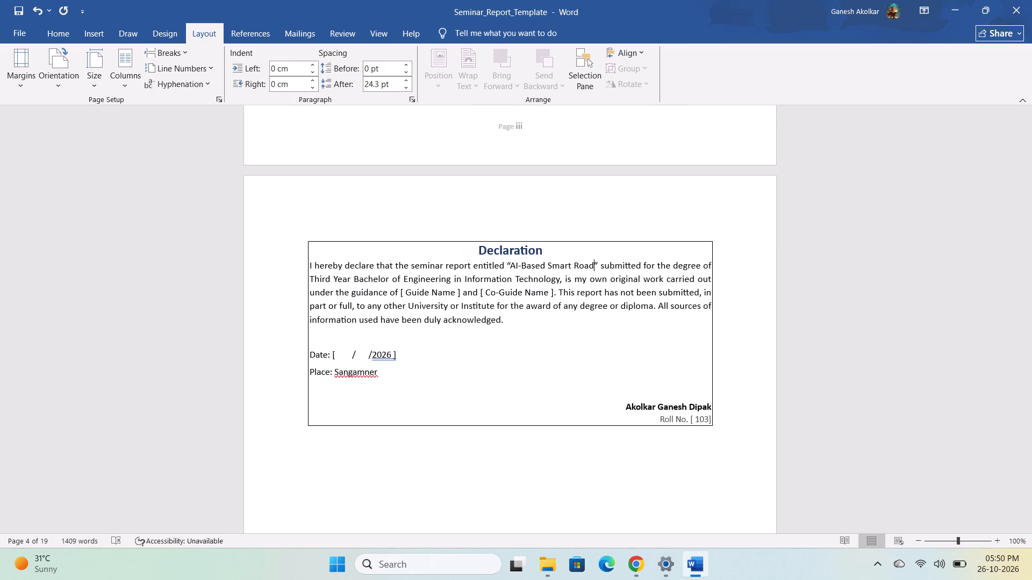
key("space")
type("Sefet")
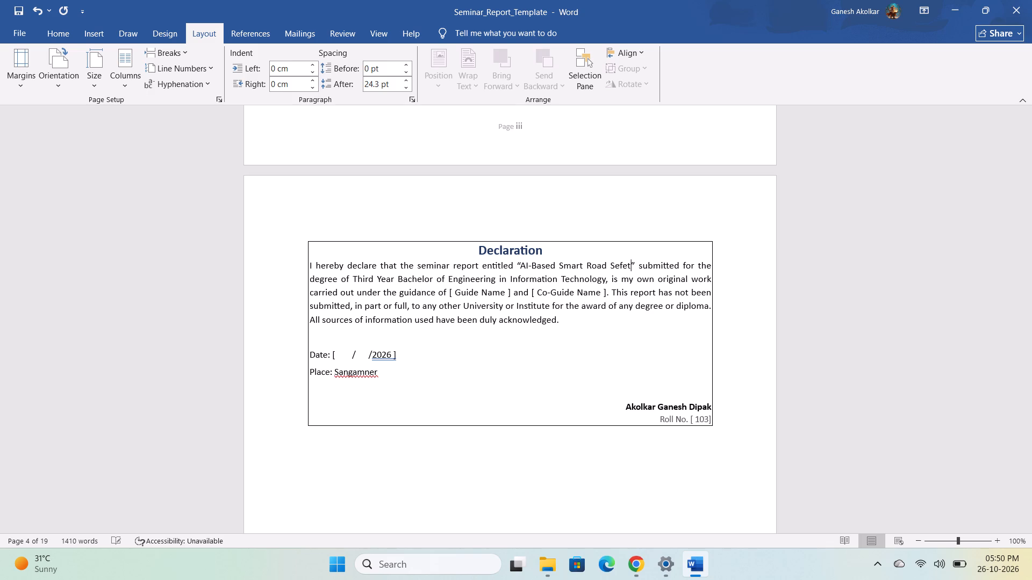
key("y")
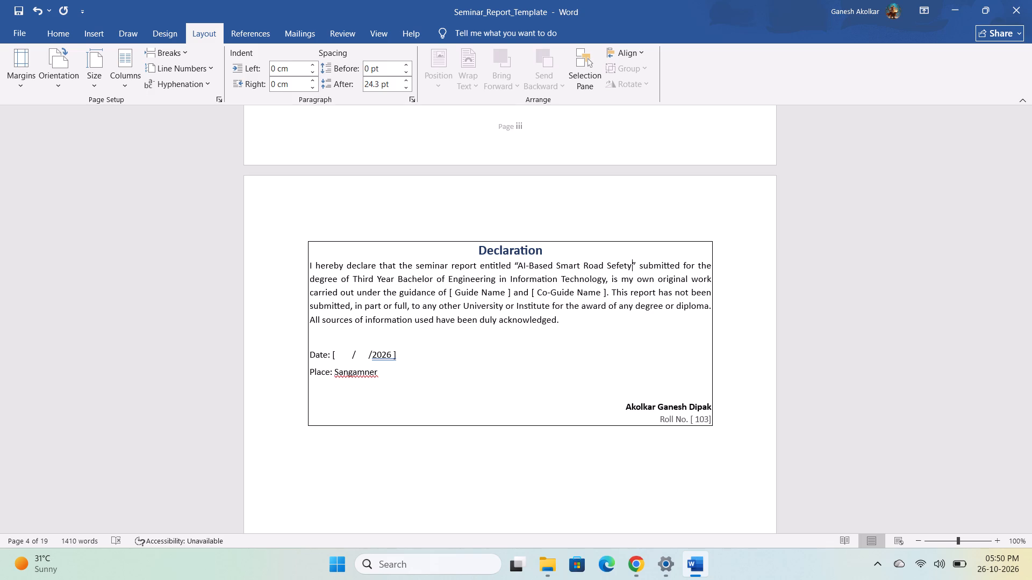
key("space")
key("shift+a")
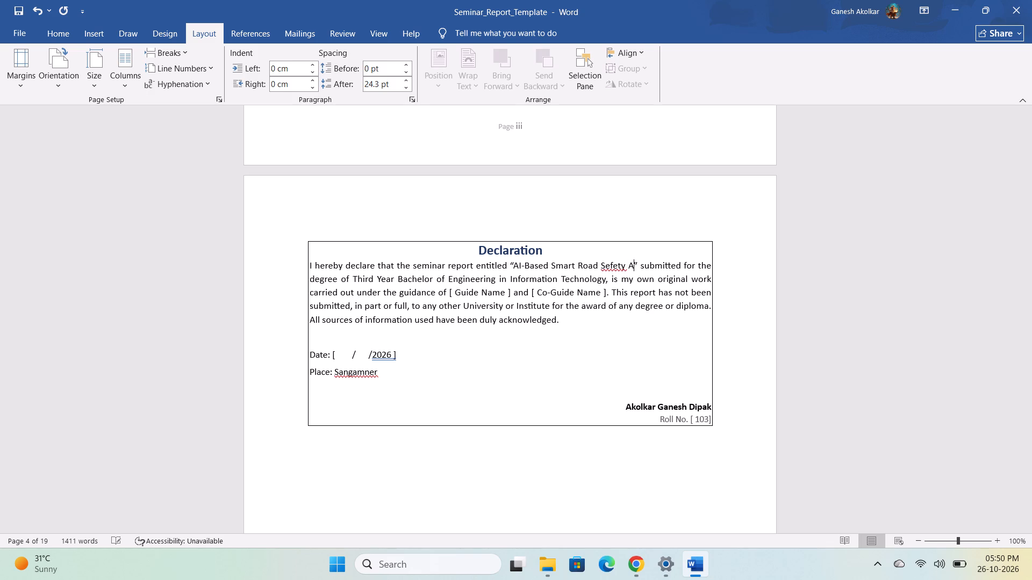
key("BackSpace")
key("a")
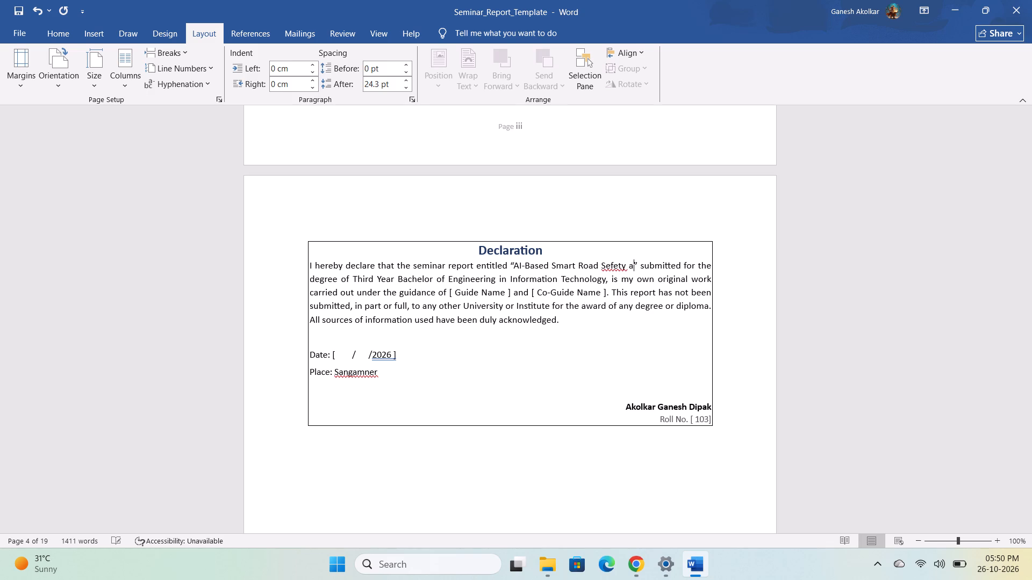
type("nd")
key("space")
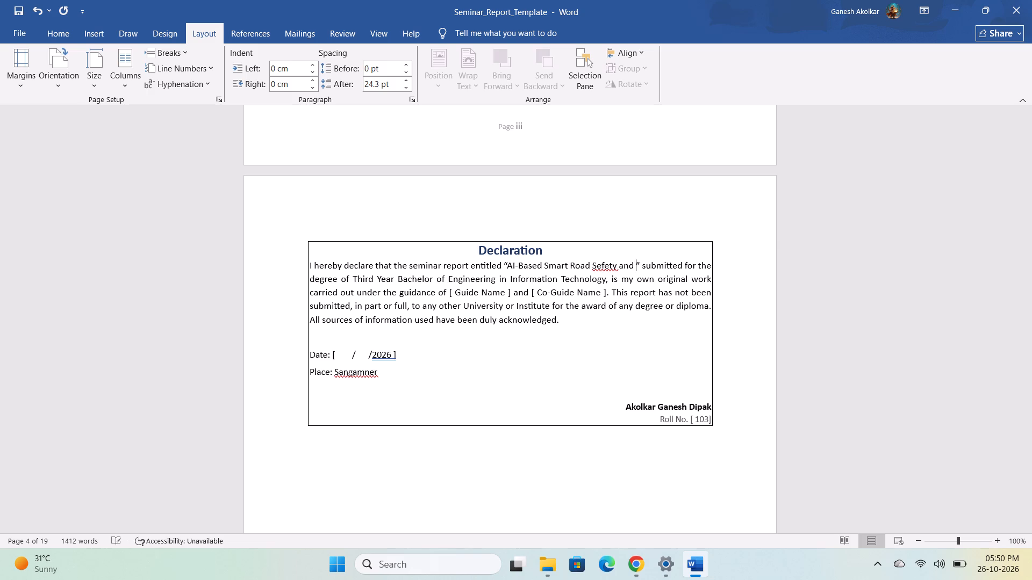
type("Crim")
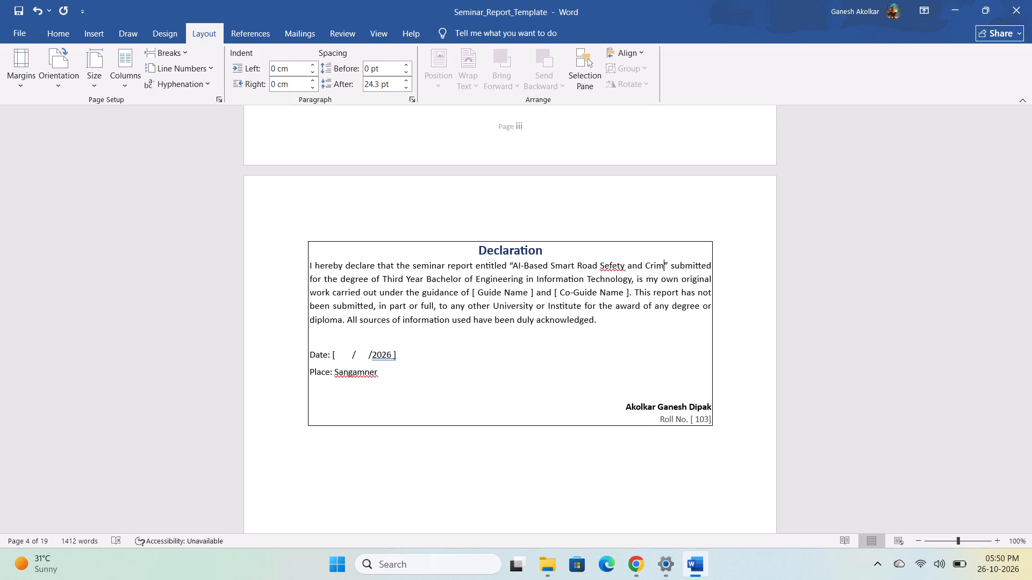
Check the seminar title in the reference PDF and correct the misspelled word after "Road" in the declaration to "Safety".
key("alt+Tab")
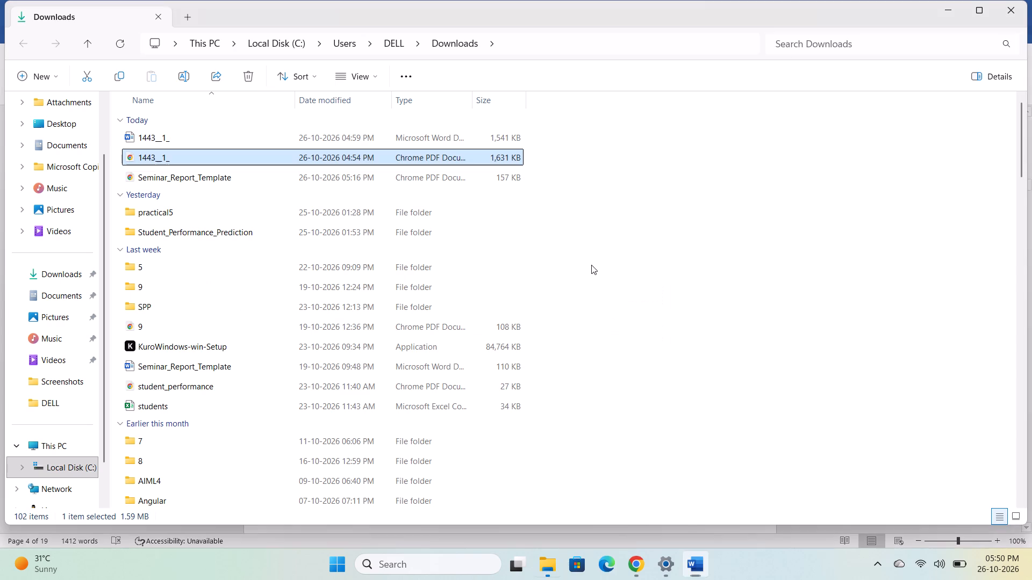
left_click(634, 571)
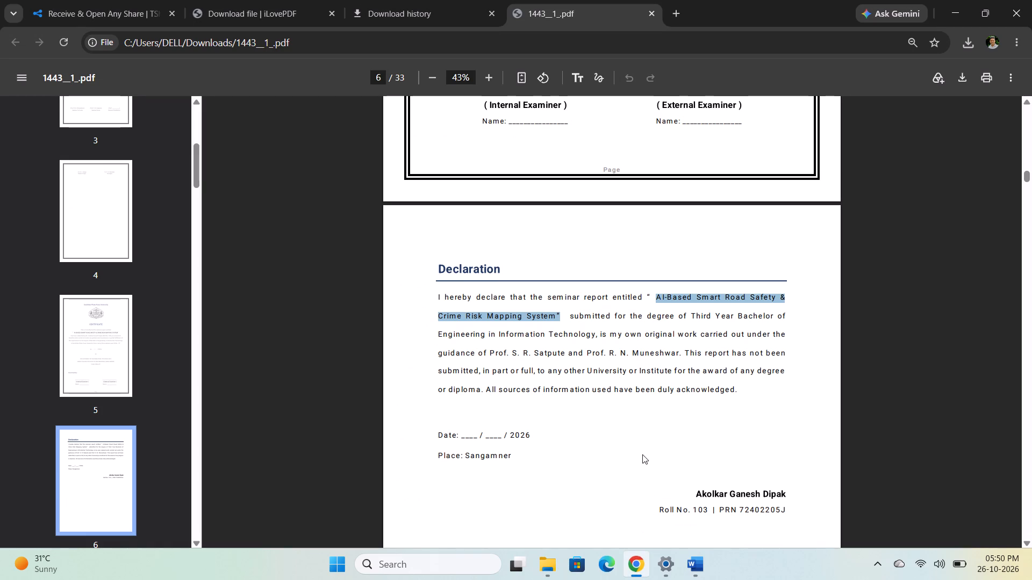
key("alt+Tab")
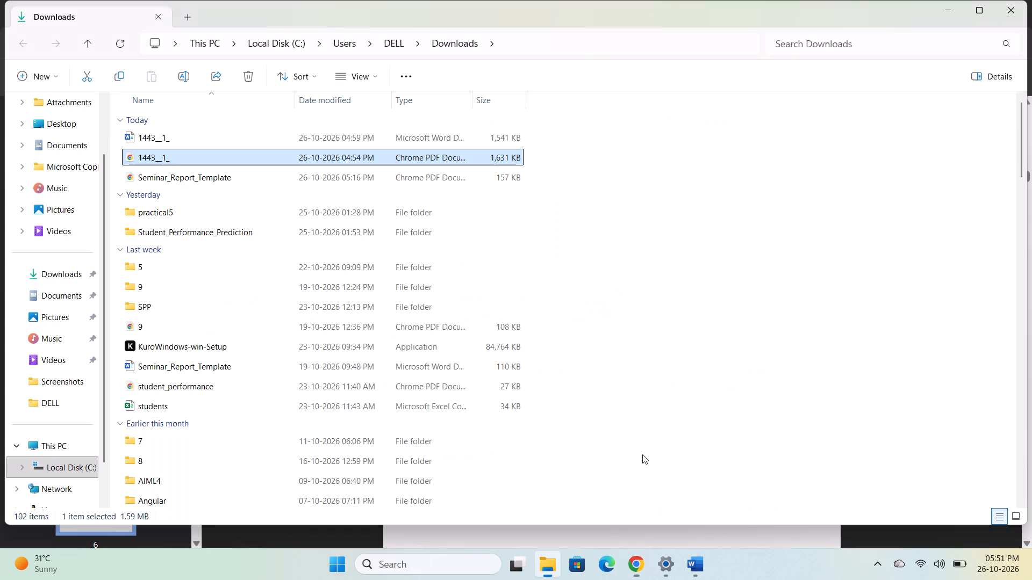
left_click(691, 557)
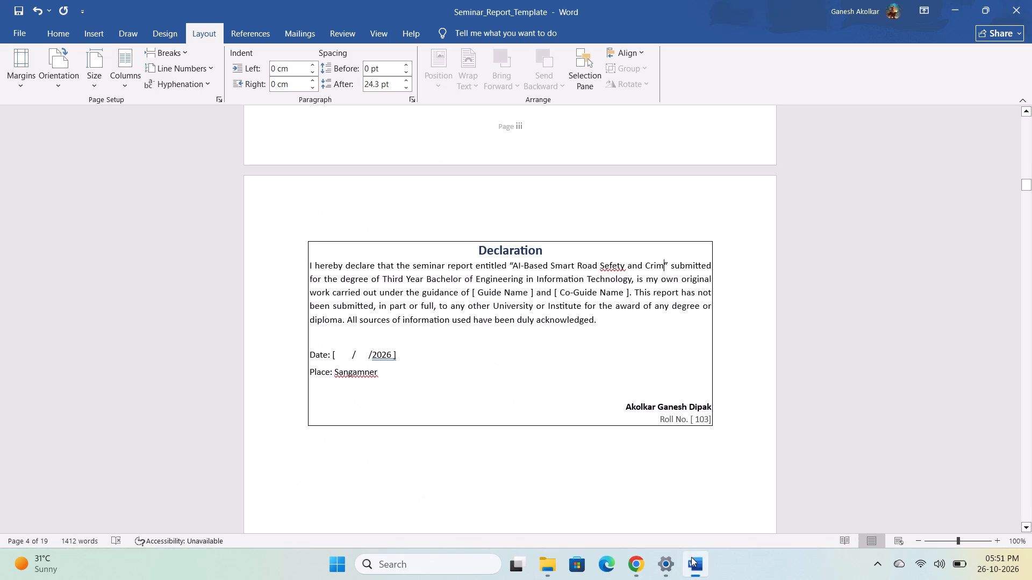
left_click(608, 265)
key("BackSpace")
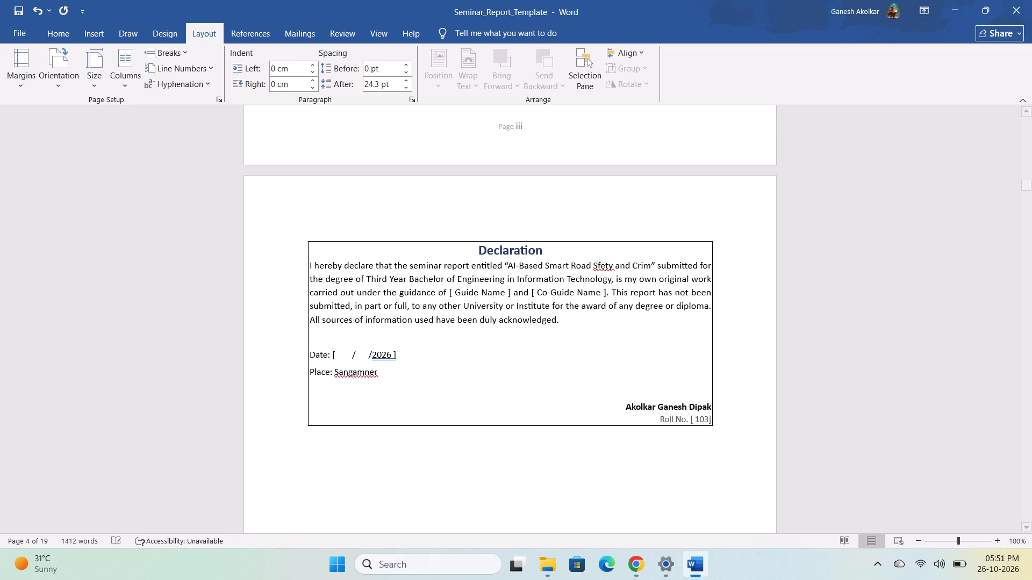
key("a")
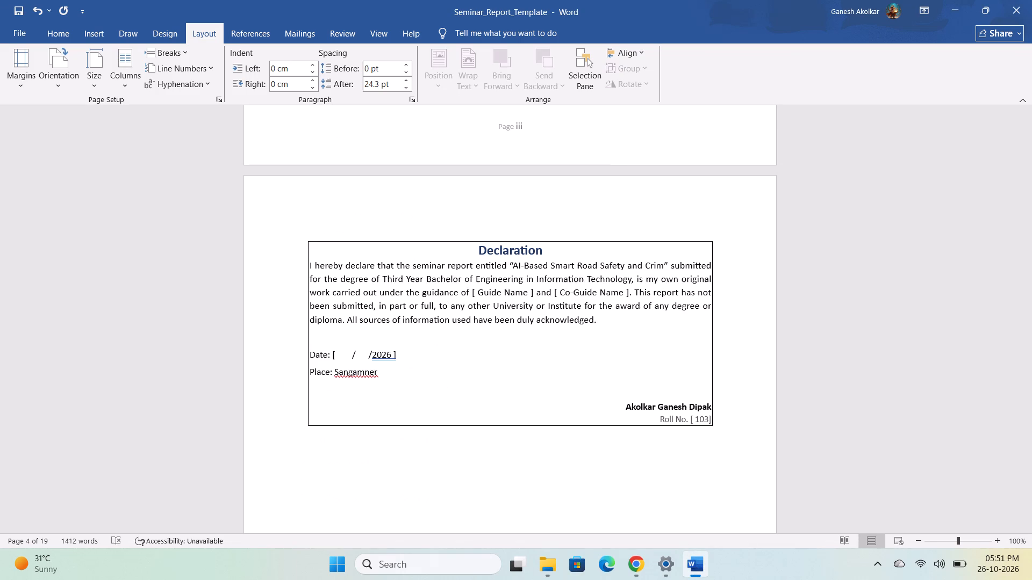
Continue the seminar title in the declaration by completing "Crime" and adding "Risk", following the title in the reference PDF.
key("Right")
key("Right")
key("Right")
key("Right")
key("Right")
key("Right")
key("Right")
key("Right")
key("Right")
key("Right")
key("Right")
key("Right")
key("Right")
left_click(637, 569)
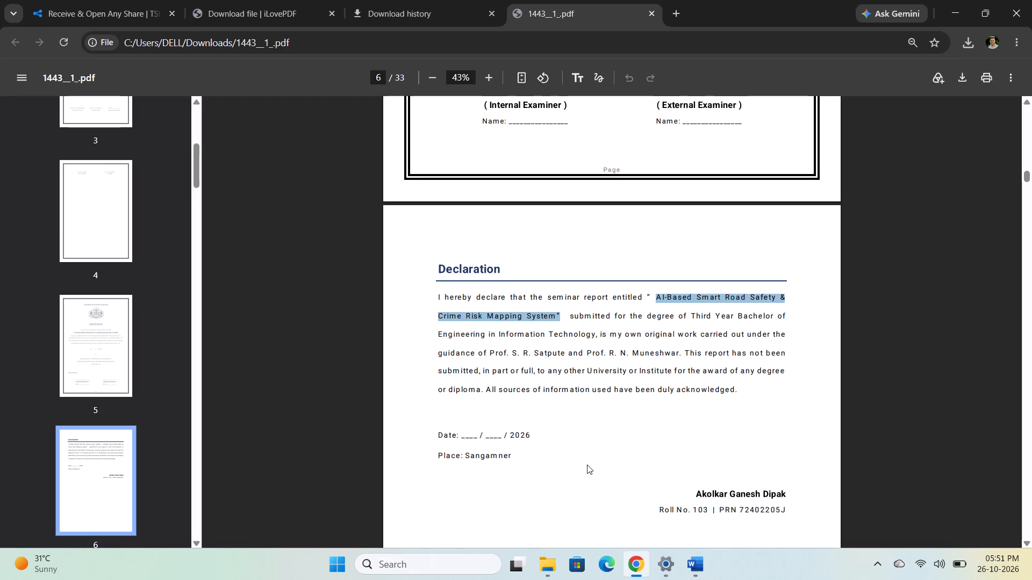
key("alt+Tab")
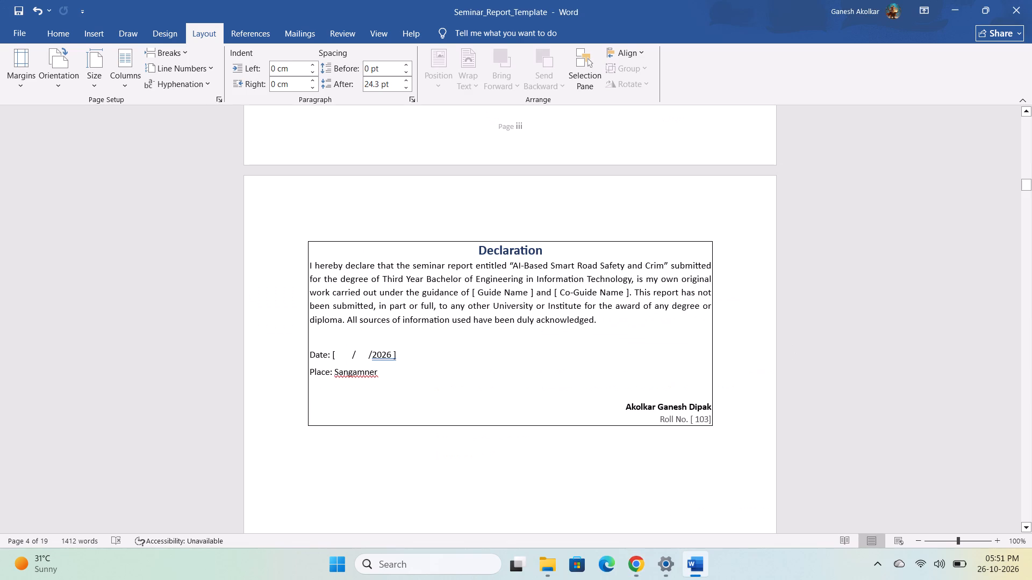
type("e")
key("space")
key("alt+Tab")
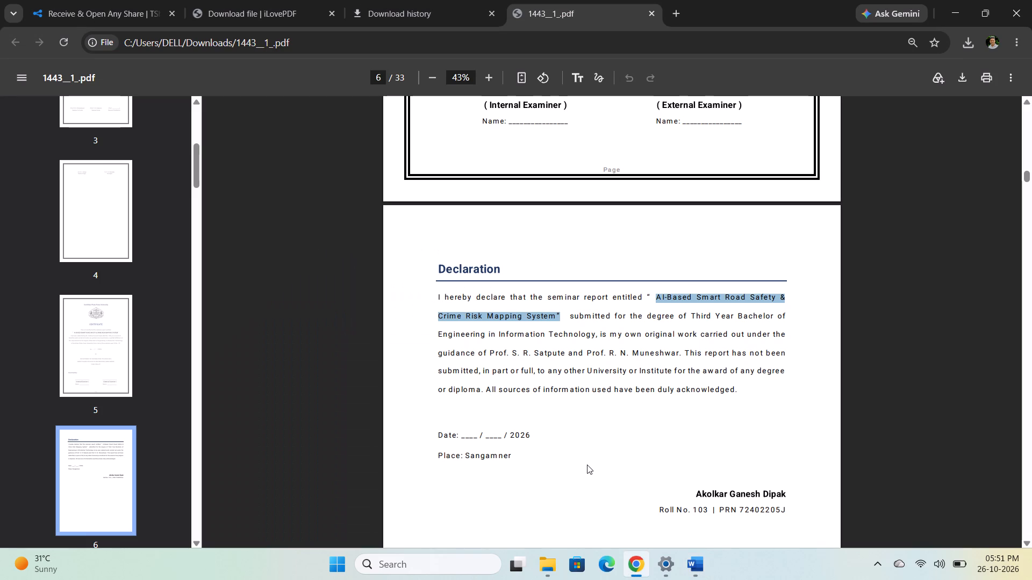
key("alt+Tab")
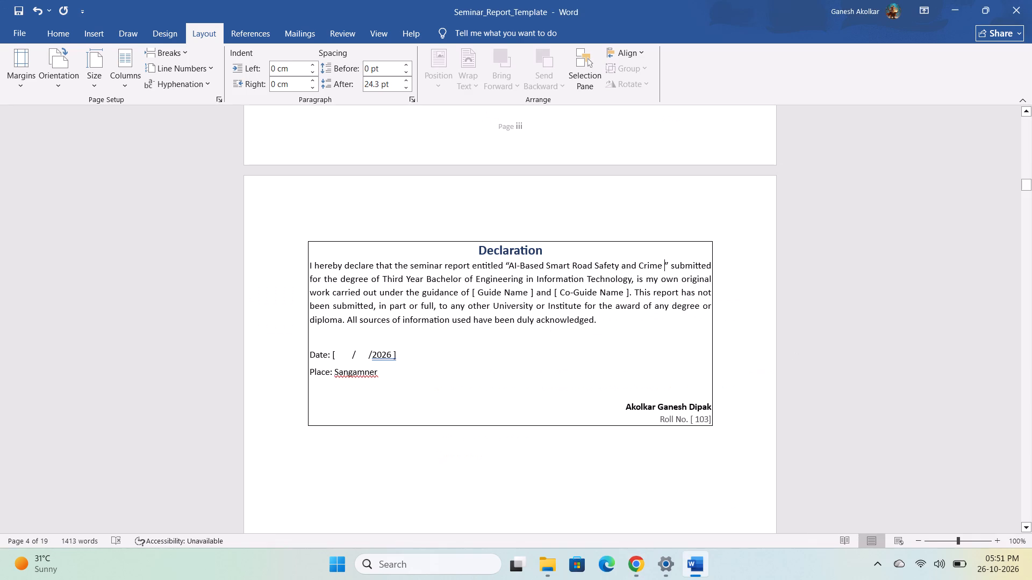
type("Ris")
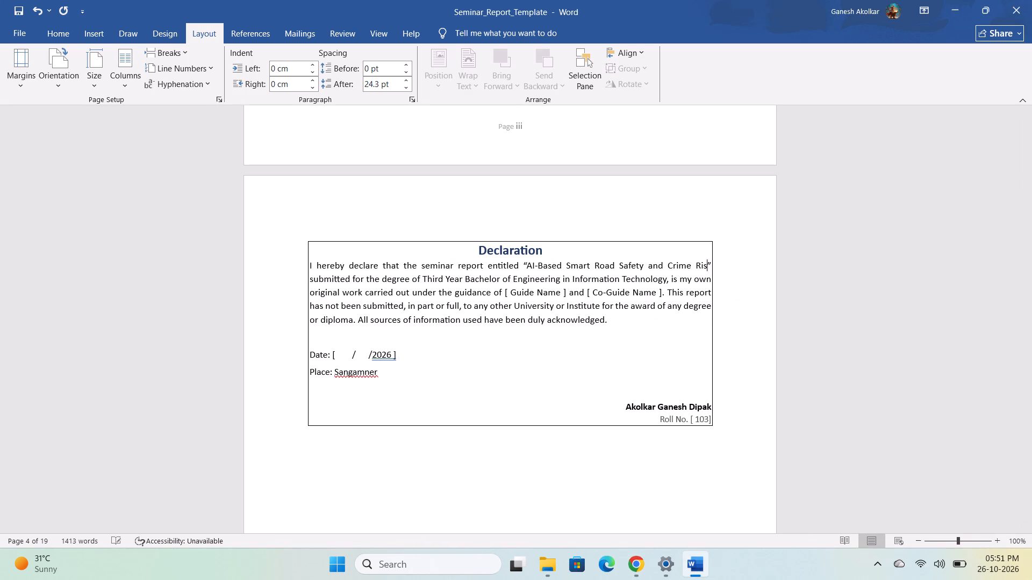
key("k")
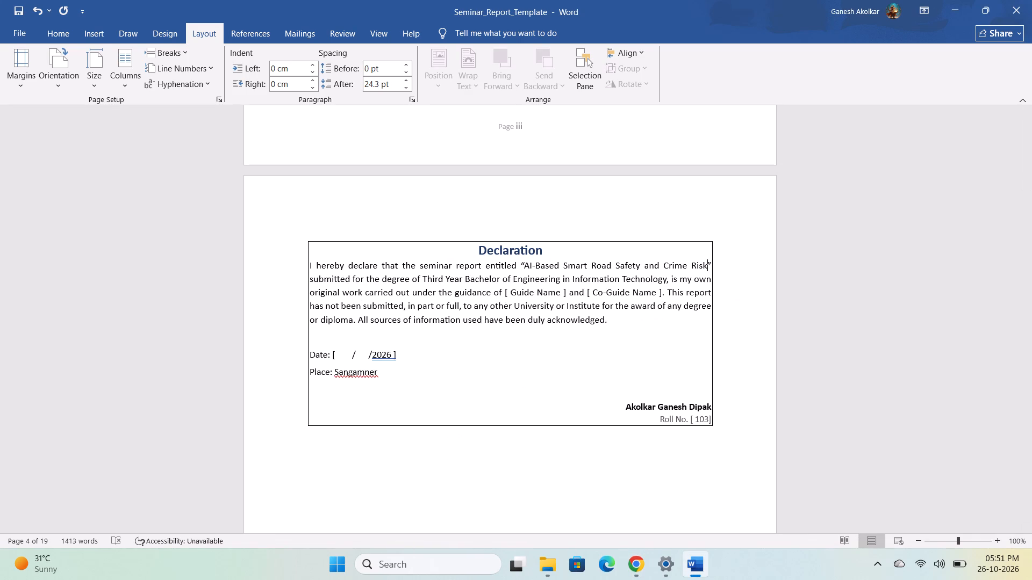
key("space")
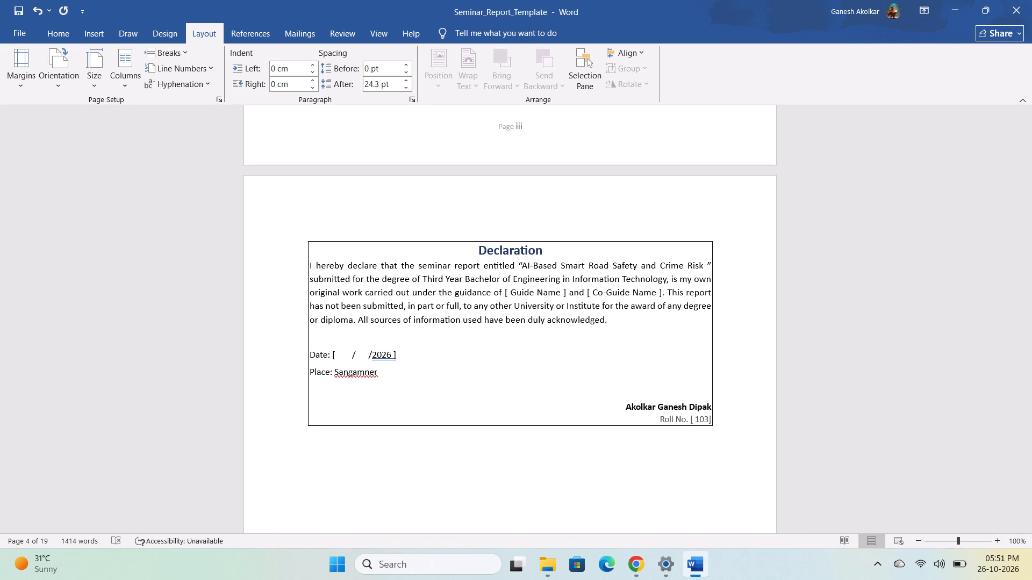
Finish the declaration's seminar title by adding "Mapping System" before the closing quotation mark, checking it against the reference PDF.
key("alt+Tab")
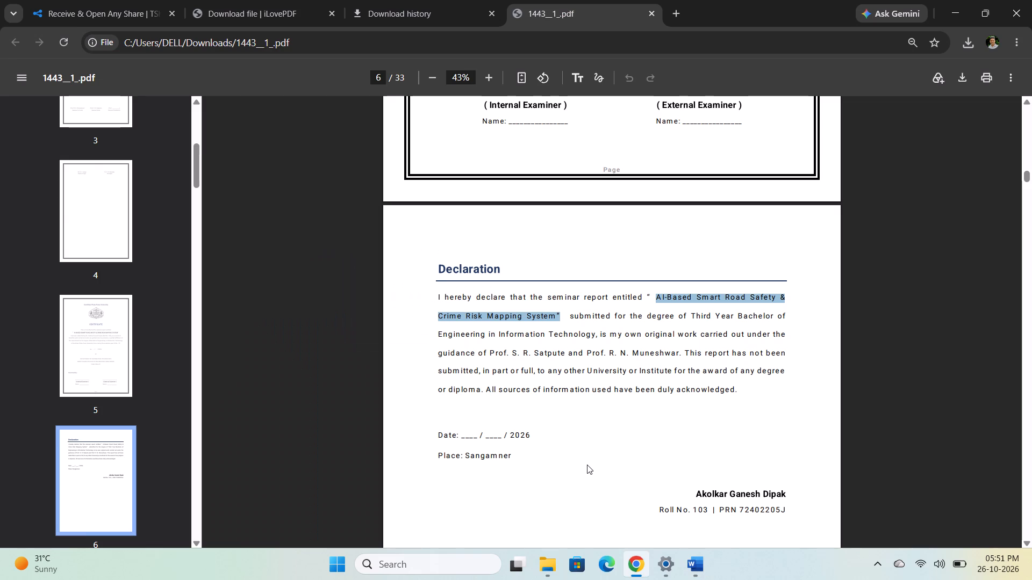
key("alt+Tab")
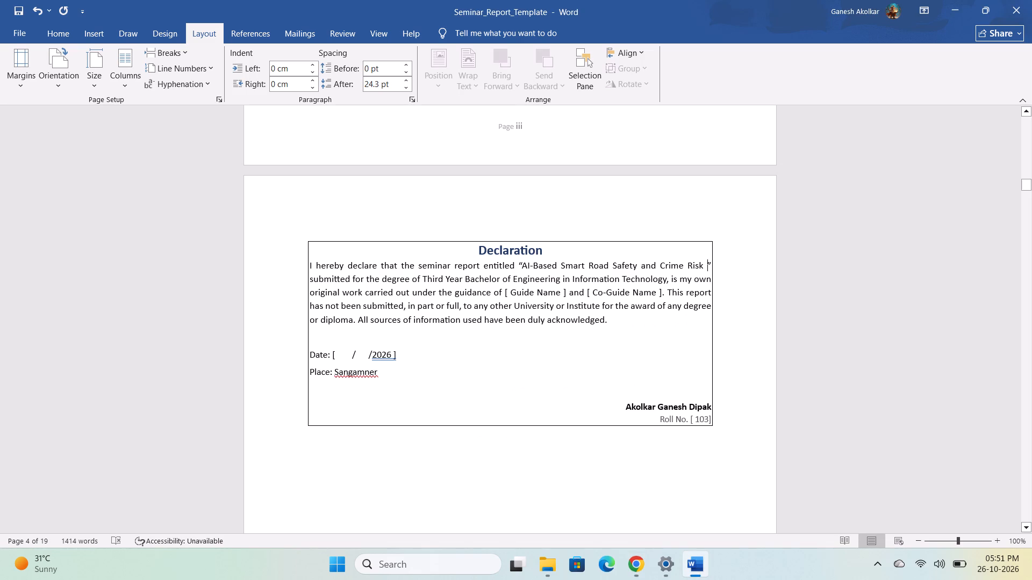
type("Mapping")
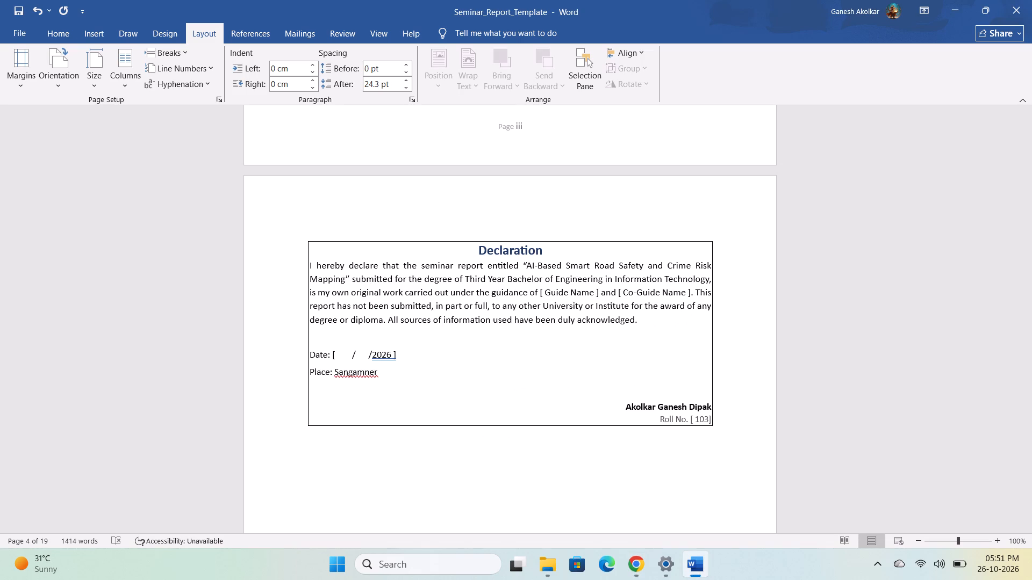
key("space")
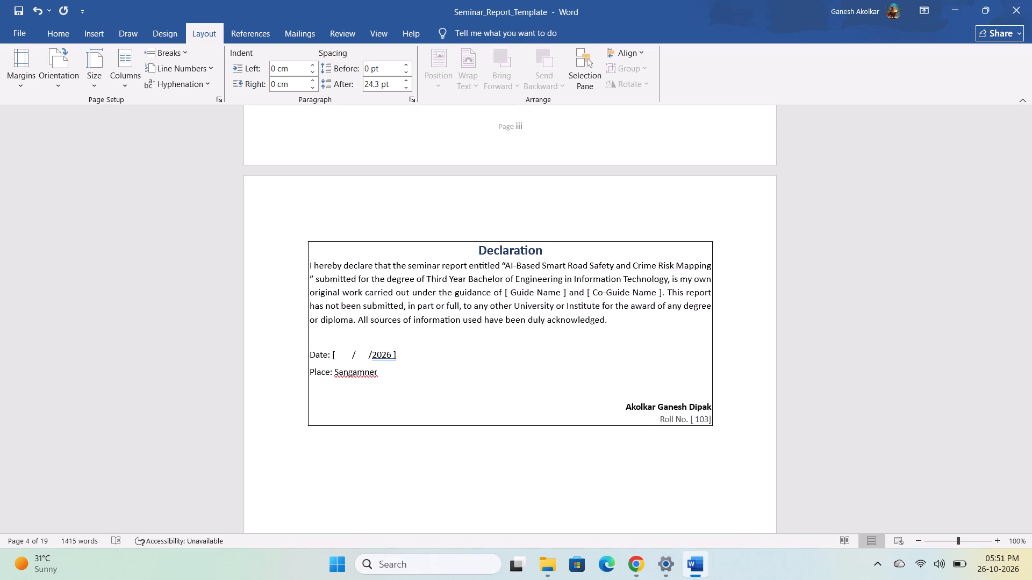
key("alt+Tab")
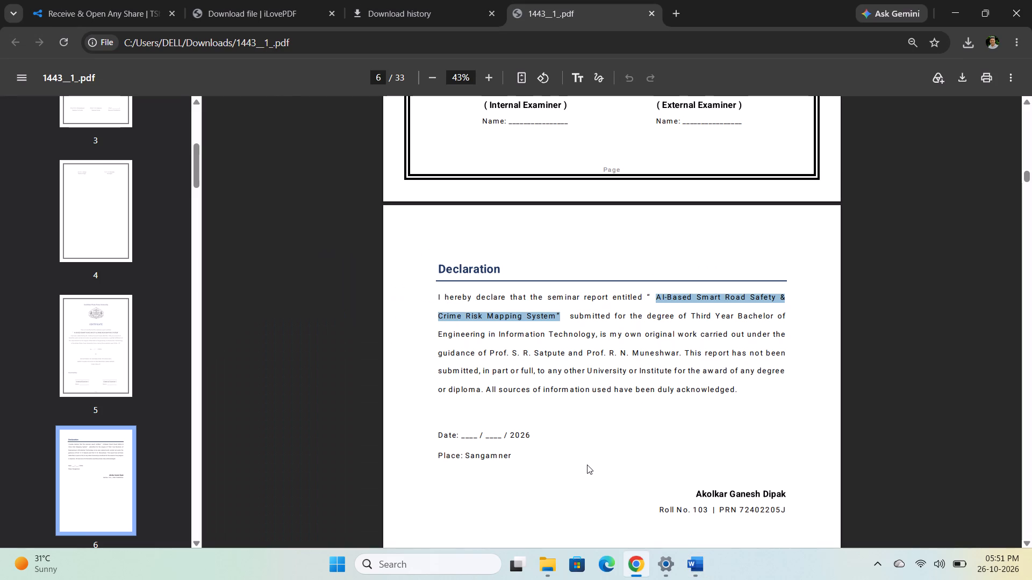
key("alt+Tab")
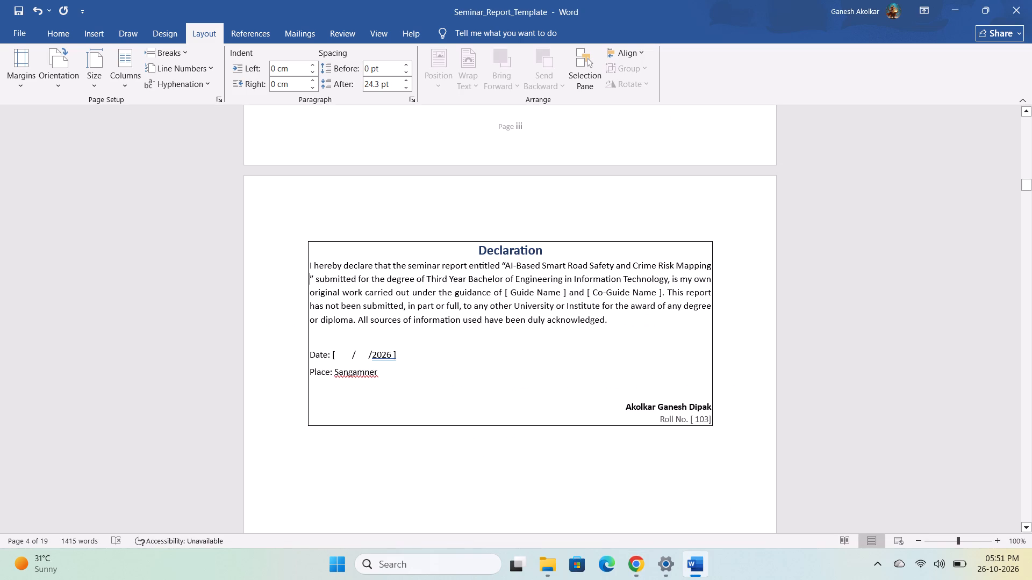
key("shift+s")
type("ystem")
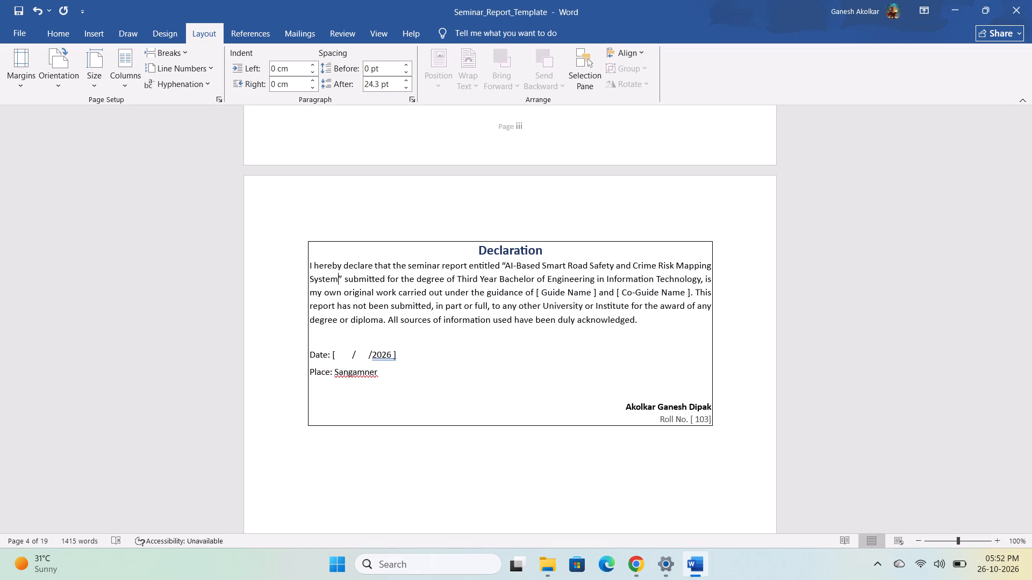
Check the guide's name in the reference PDF and delete the "[ Guide Name ]" placeholder from the declaration, brackets included.
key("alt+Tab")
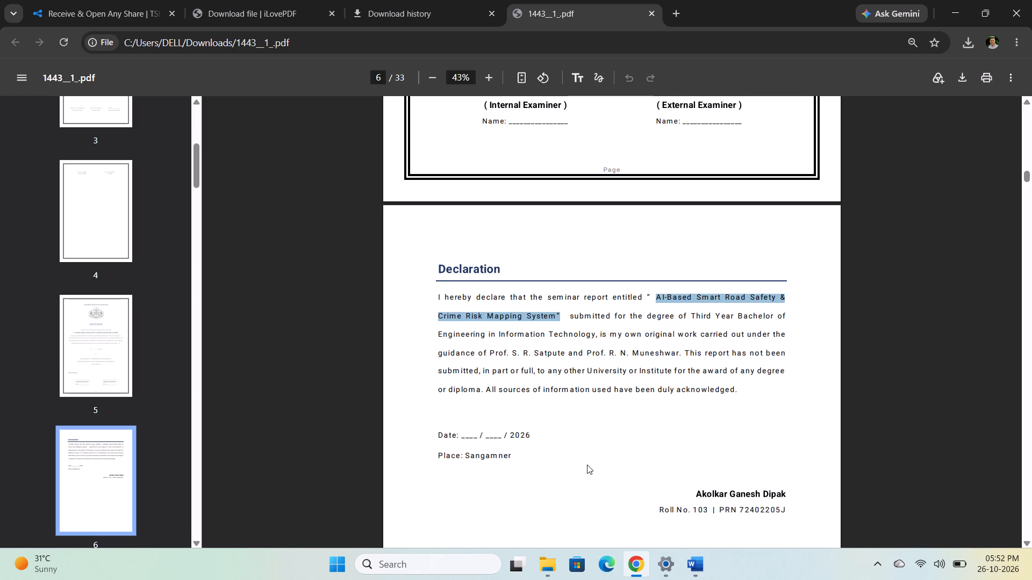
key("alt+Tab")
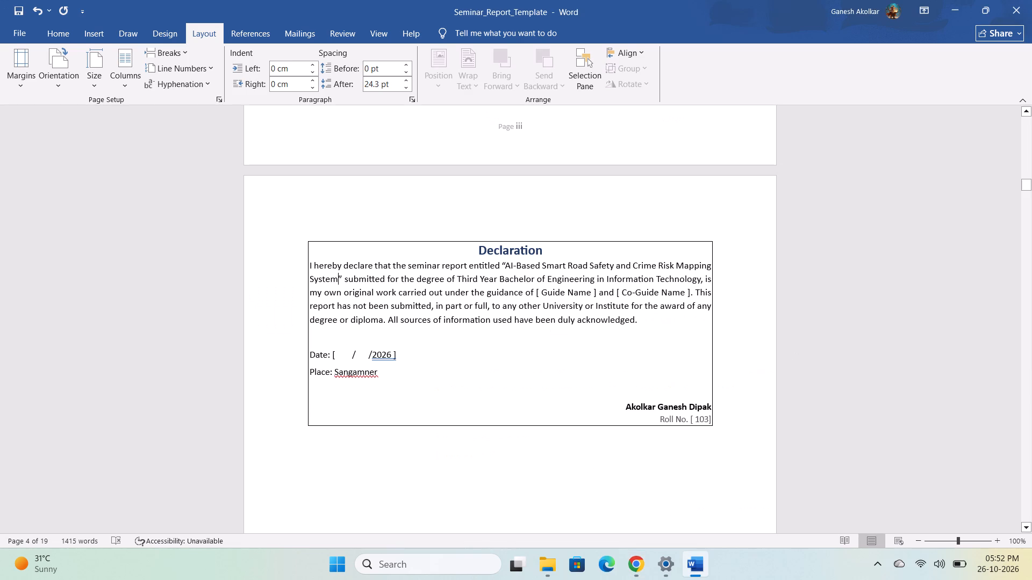
left_click(596, 292)
key("BackSpace")
key("BackSpace")
key("BackSpace")
key("BackSpace")
key("BackSpace")
key("BackSpace")
key("BackSpace")
key("BackSpace")
key("BackSpace")
key("BackSpace")
key("BackSpace")
key("BackSpace")
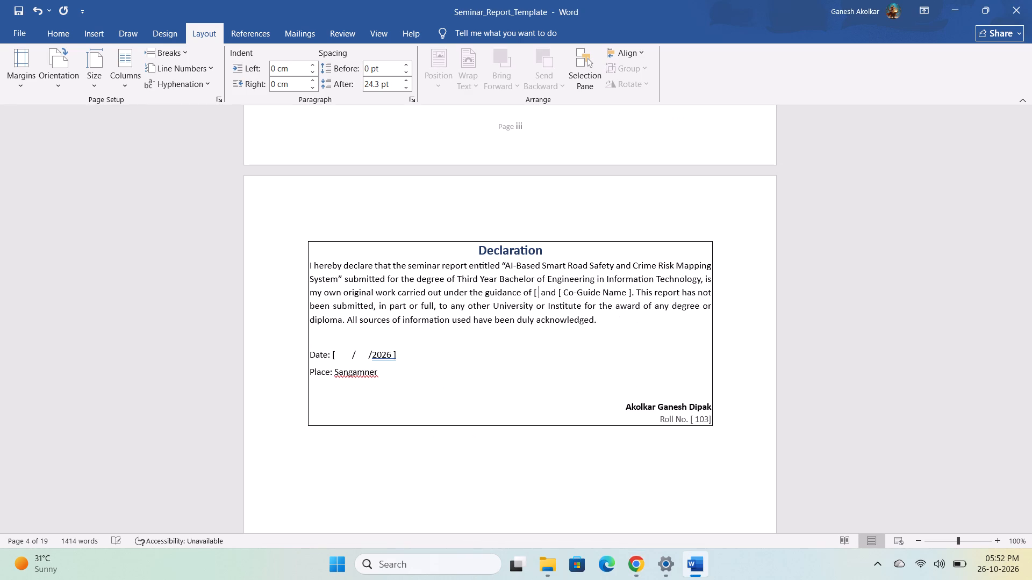
key("BackSpace")
key("BackSpace")
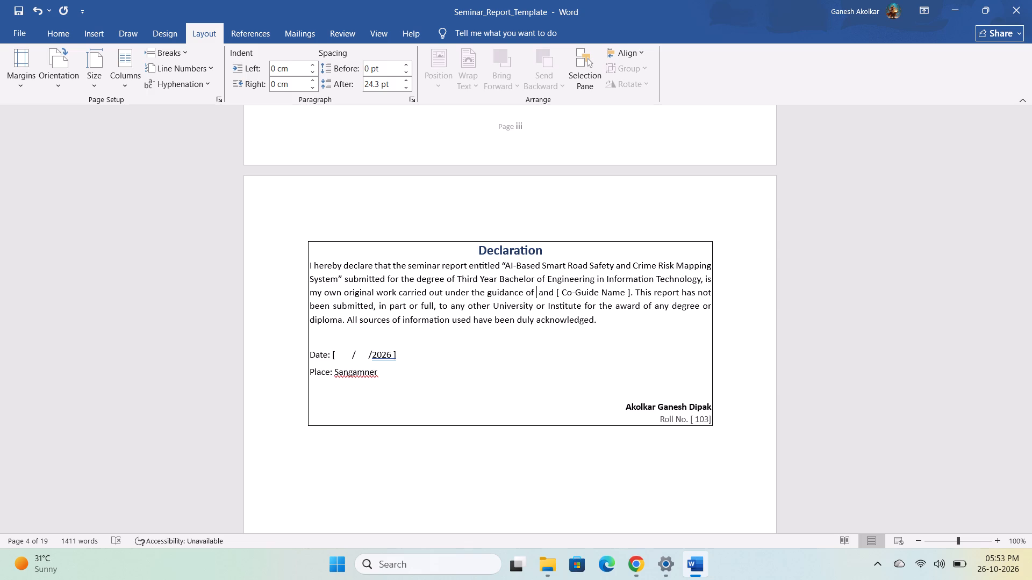
Enter the guide's name from the reference PDF, with the title "Prof." and initials, after "under the guidance of" in the declaration.
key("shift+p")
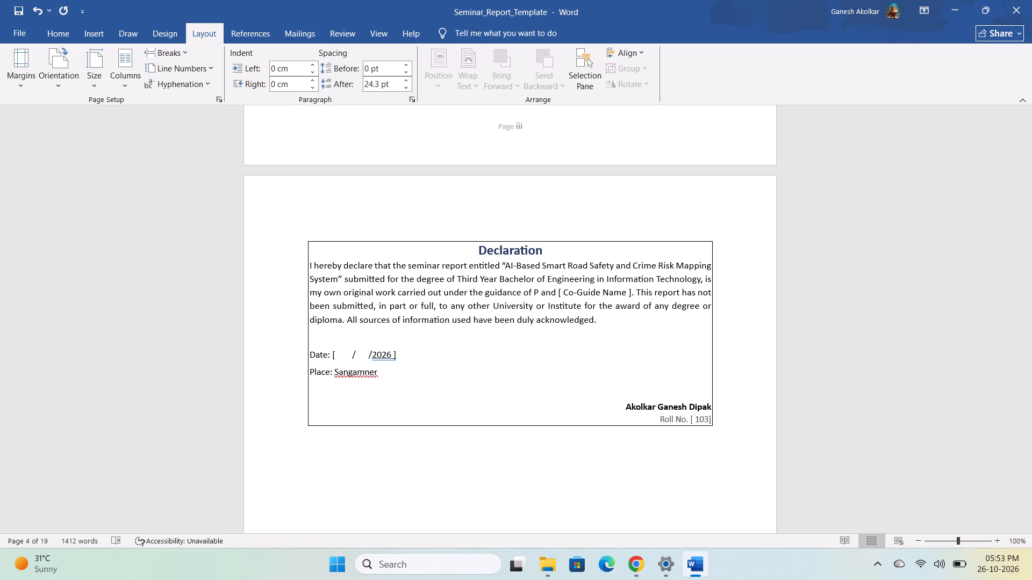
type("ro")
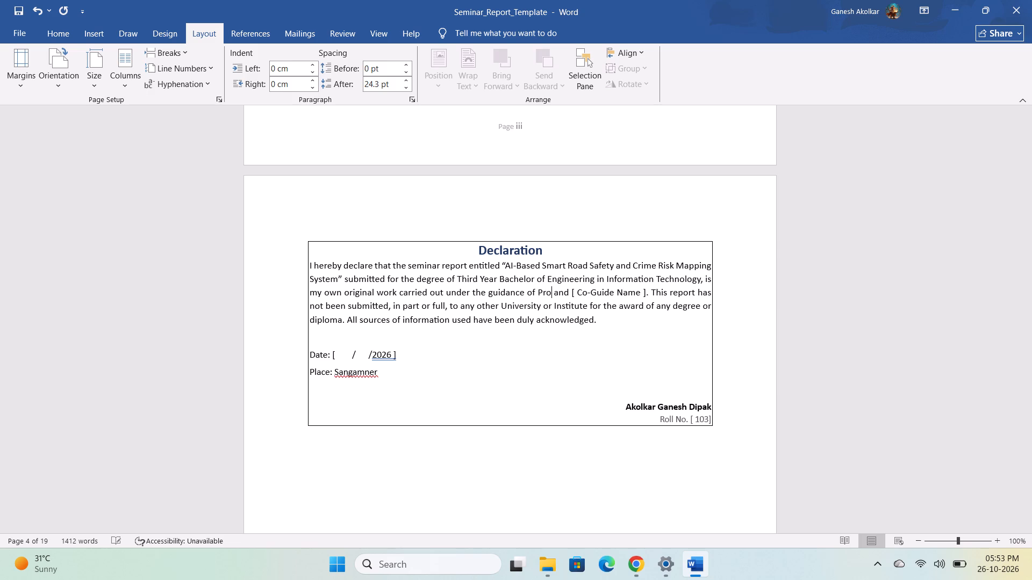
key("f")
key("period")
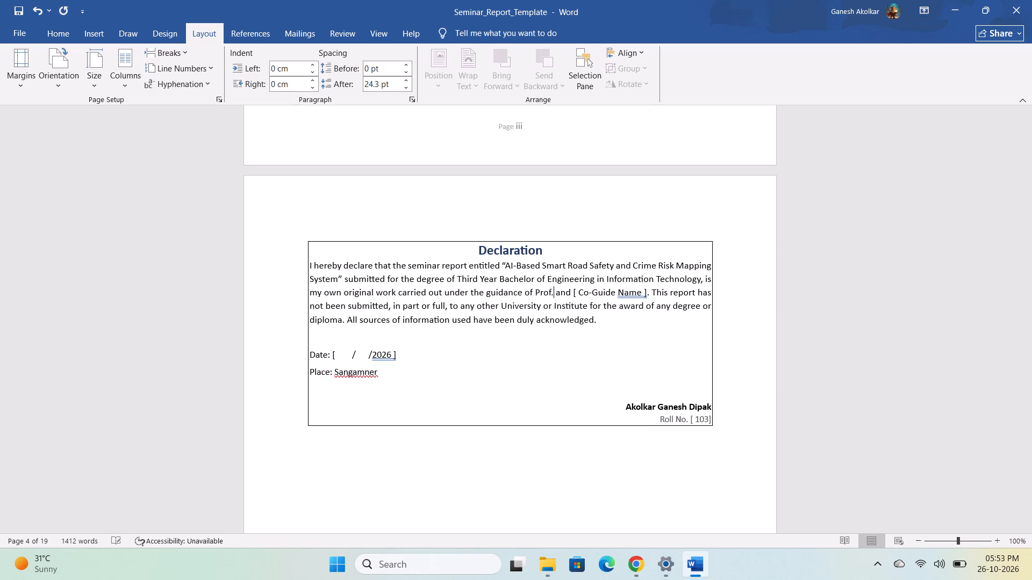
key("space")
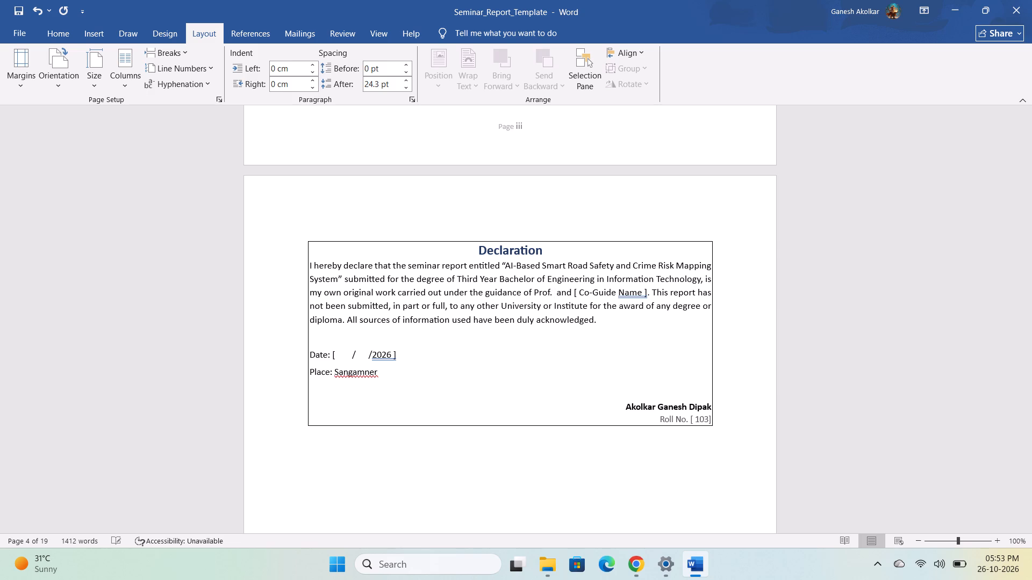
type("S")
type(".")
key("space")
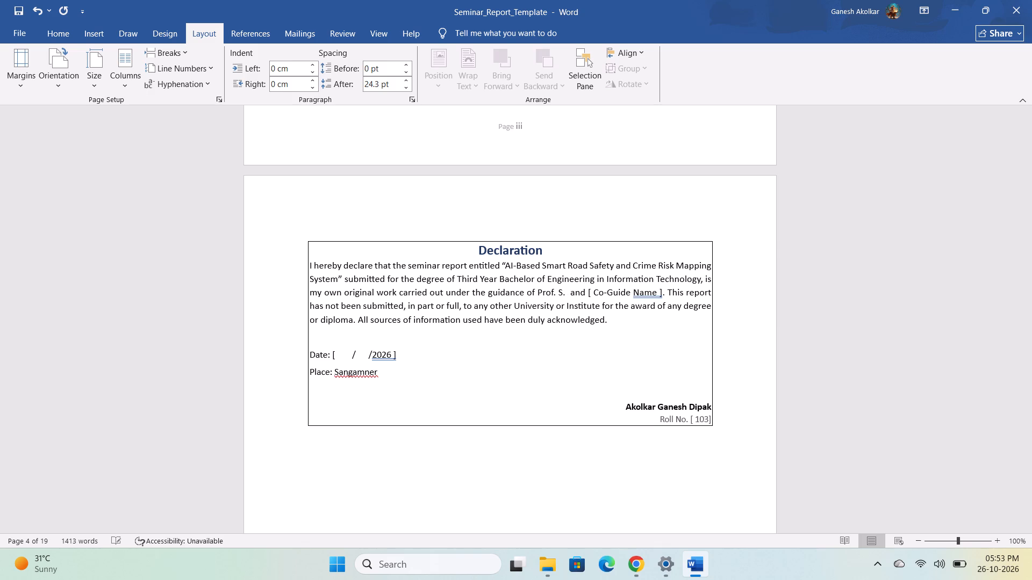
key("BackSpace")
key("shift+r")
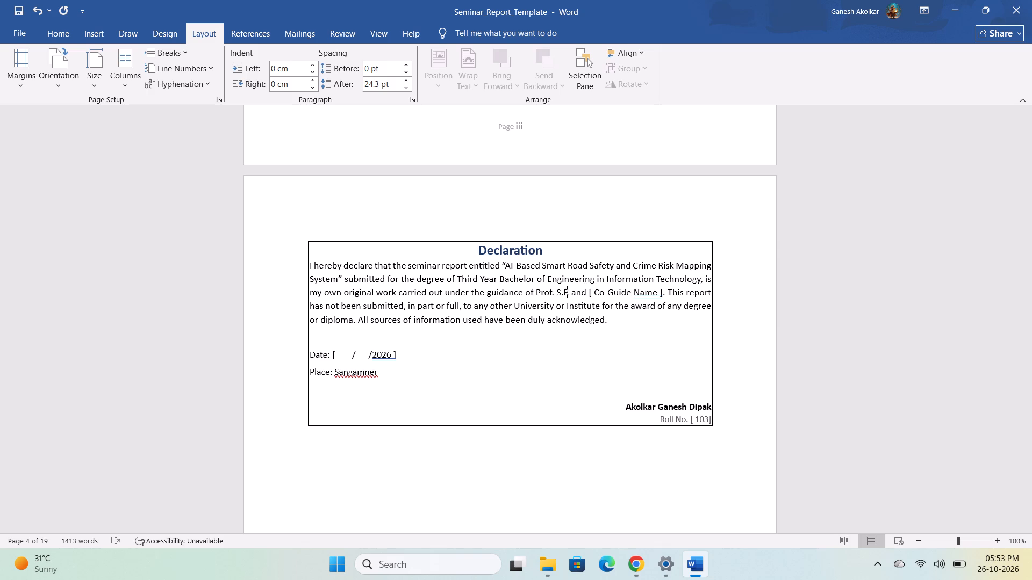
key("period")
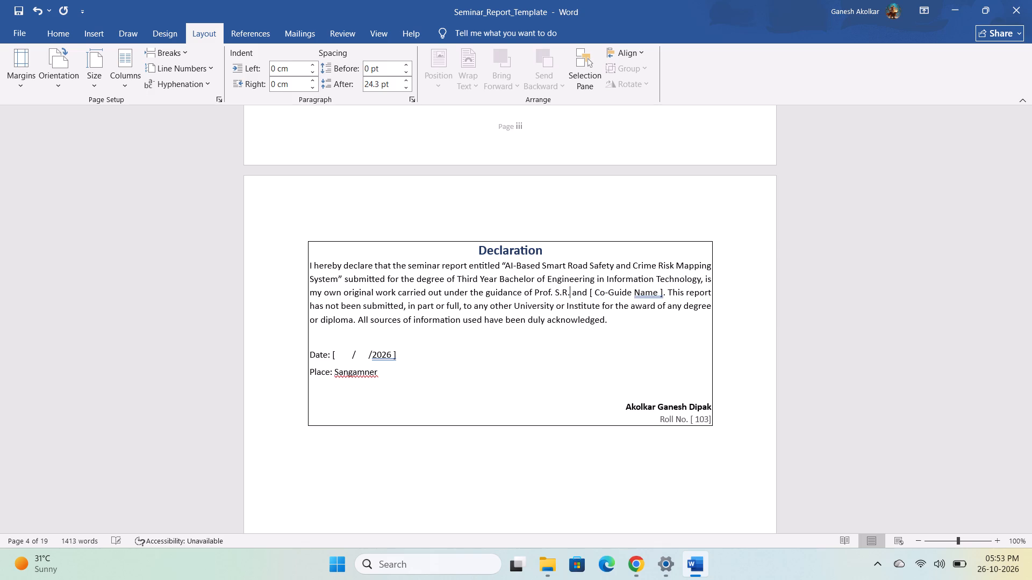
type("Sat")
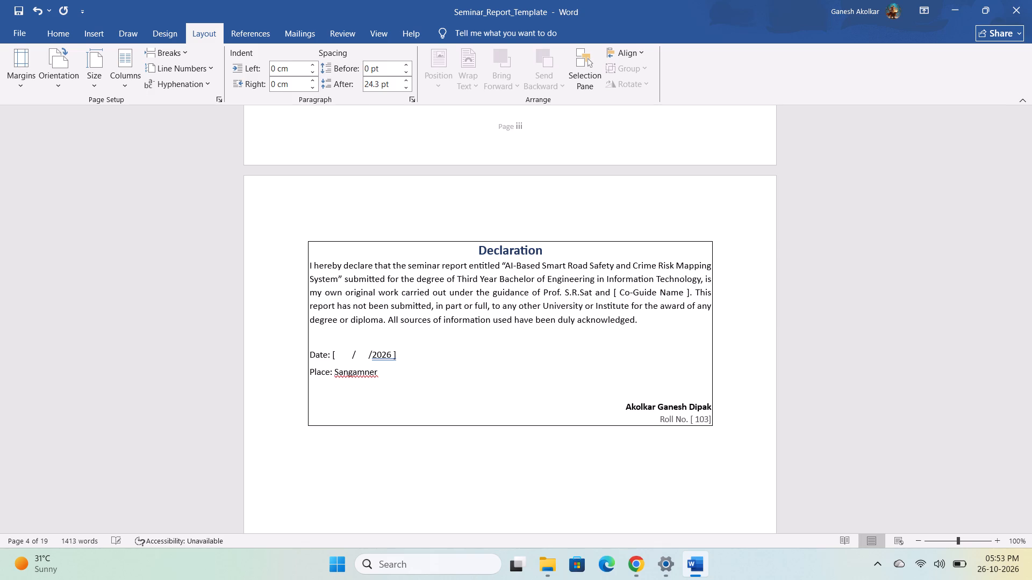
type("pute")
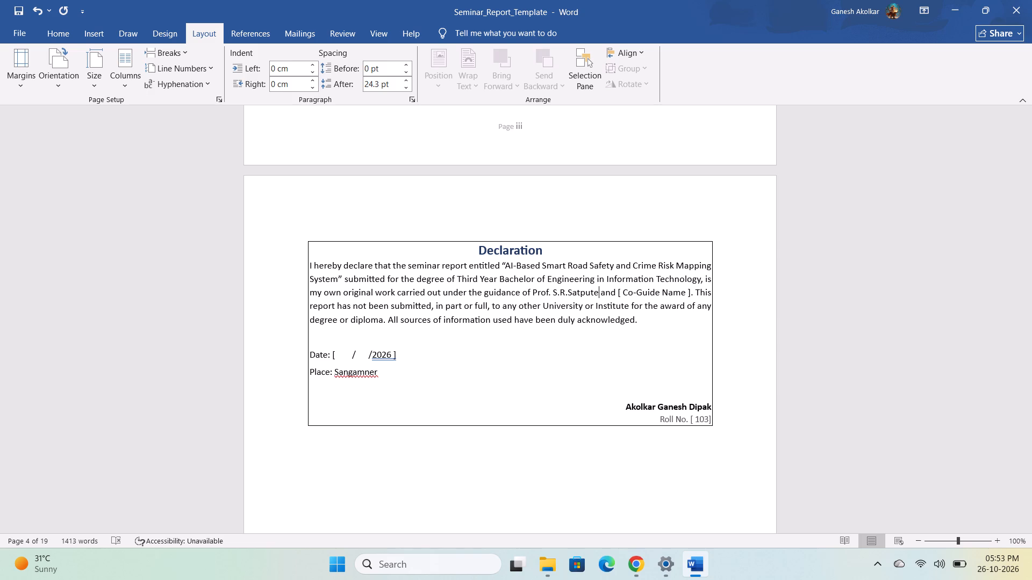
Delete the "[ Co-Guide Name ]" placeholder from the declaration, brackets included, keeping the full stop after it.
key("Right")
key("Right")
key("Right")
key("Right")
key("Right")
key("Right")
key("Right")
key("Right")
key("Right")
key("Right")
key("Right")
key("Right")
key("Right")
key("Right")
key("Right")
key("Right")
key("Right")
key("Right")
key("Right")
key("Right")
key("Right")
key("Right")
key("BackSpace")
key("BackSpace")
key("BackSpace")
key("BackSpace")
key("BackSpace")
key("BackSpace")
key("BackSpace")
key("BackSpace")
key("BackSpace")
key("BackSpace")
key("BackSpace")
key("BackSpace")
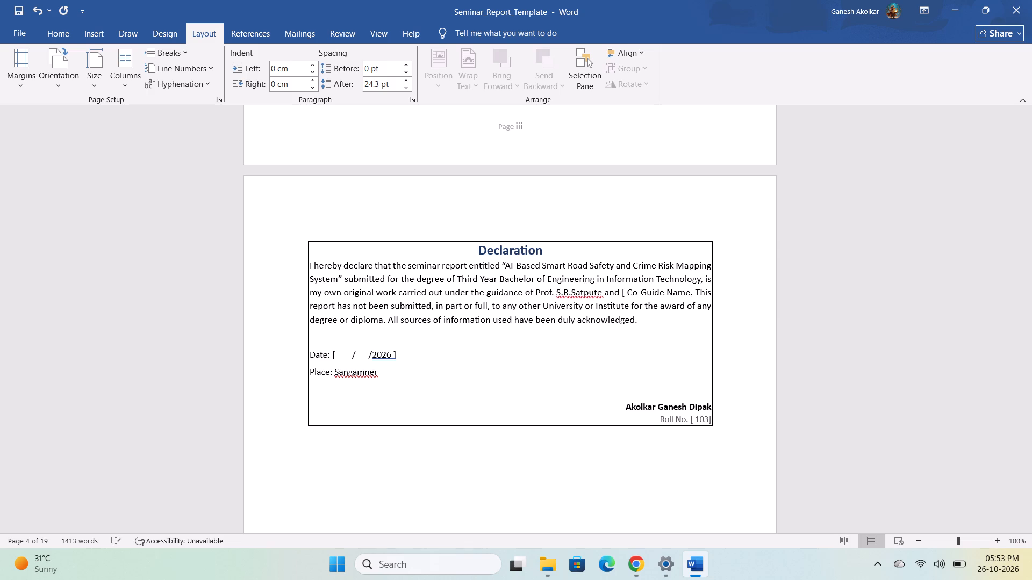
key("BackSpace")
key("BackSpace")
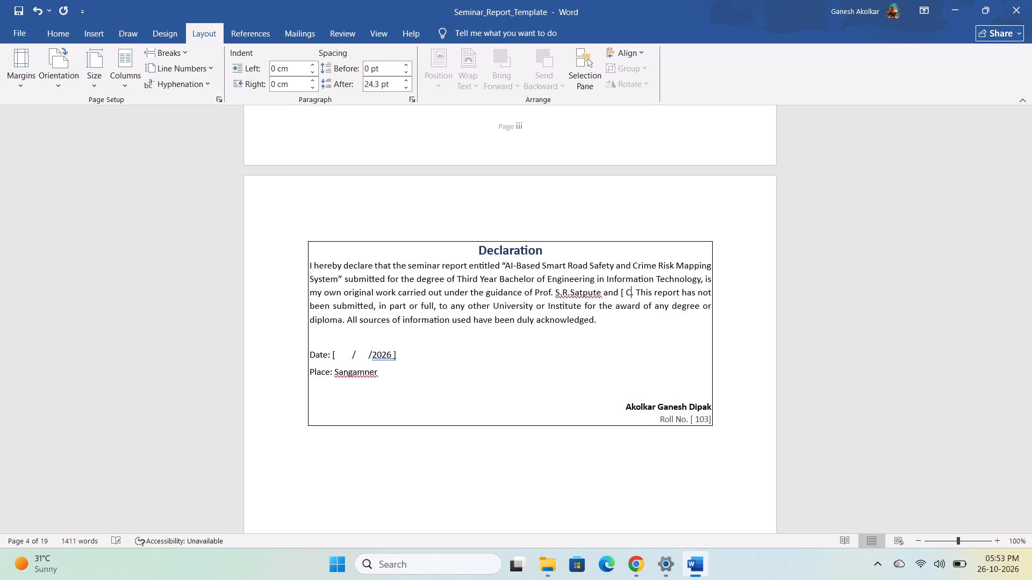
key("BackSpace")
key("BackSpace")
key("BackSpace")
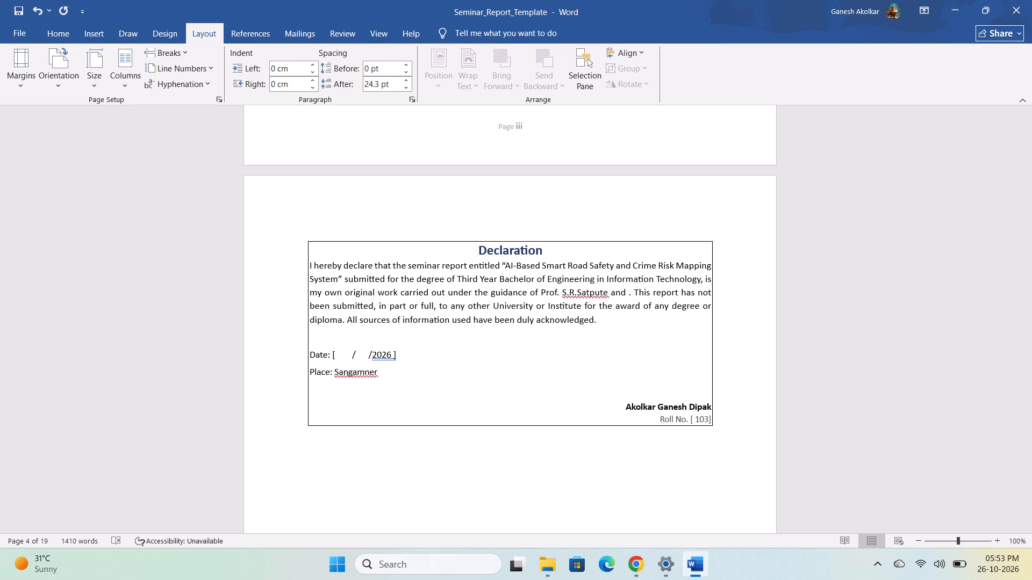
Enter the co-guide's name from the reference PDF, with the title "Prof." and initials, after "and" in the declaration, before the full stop.
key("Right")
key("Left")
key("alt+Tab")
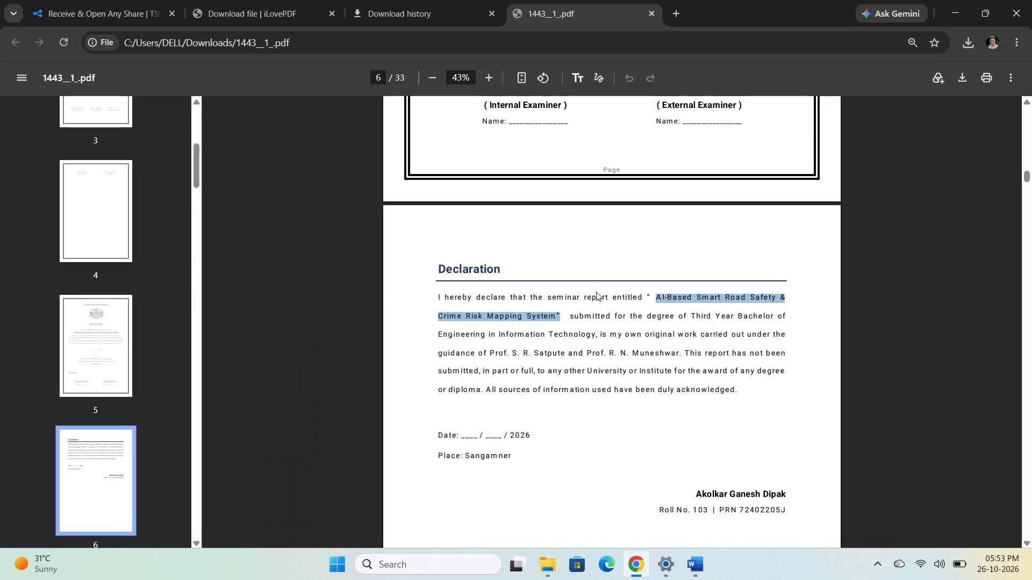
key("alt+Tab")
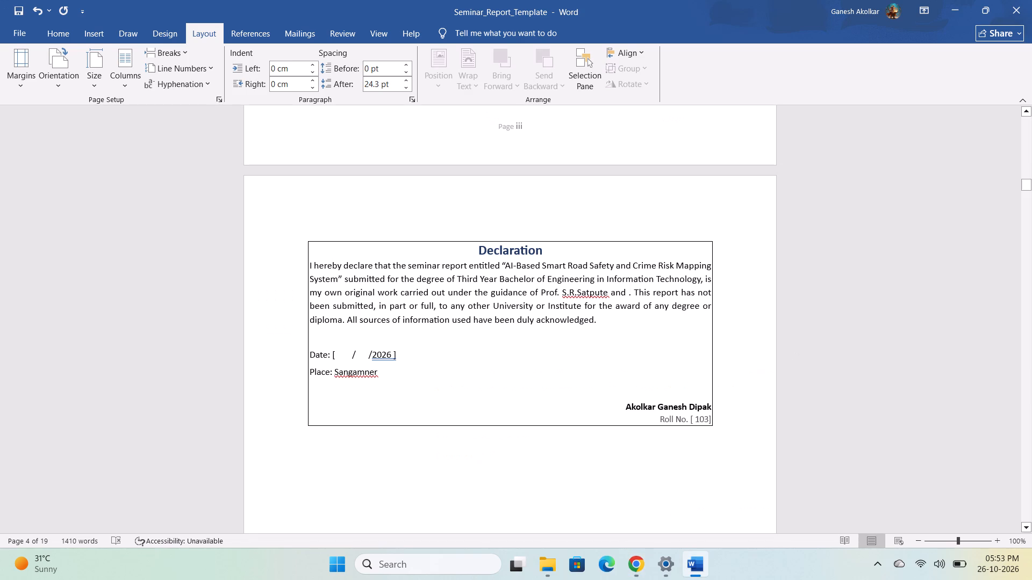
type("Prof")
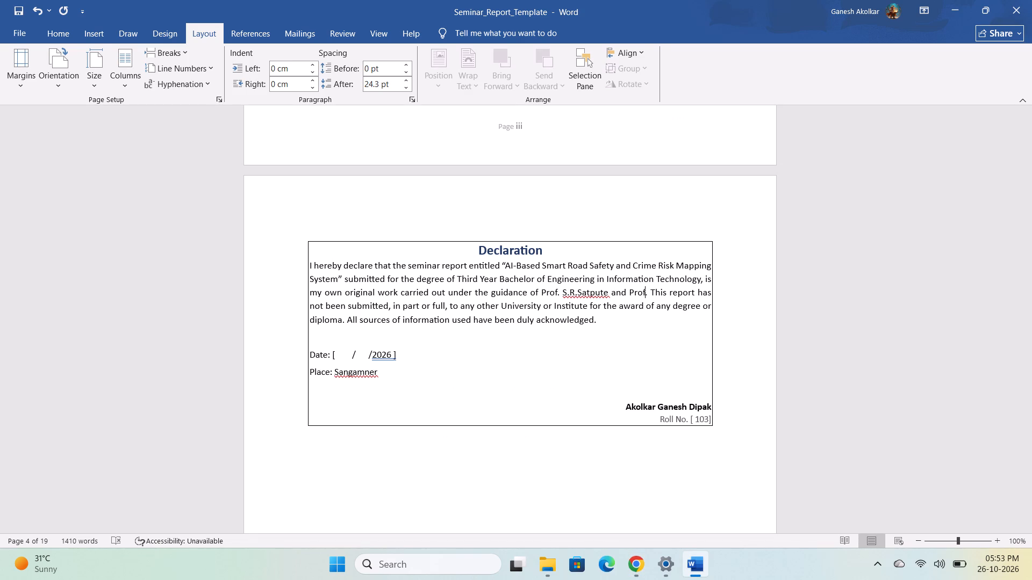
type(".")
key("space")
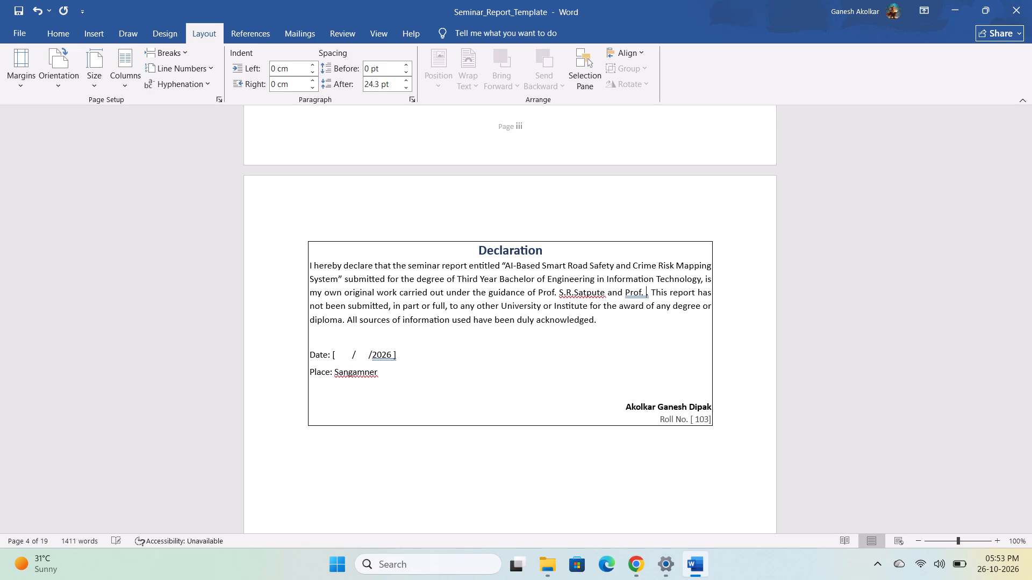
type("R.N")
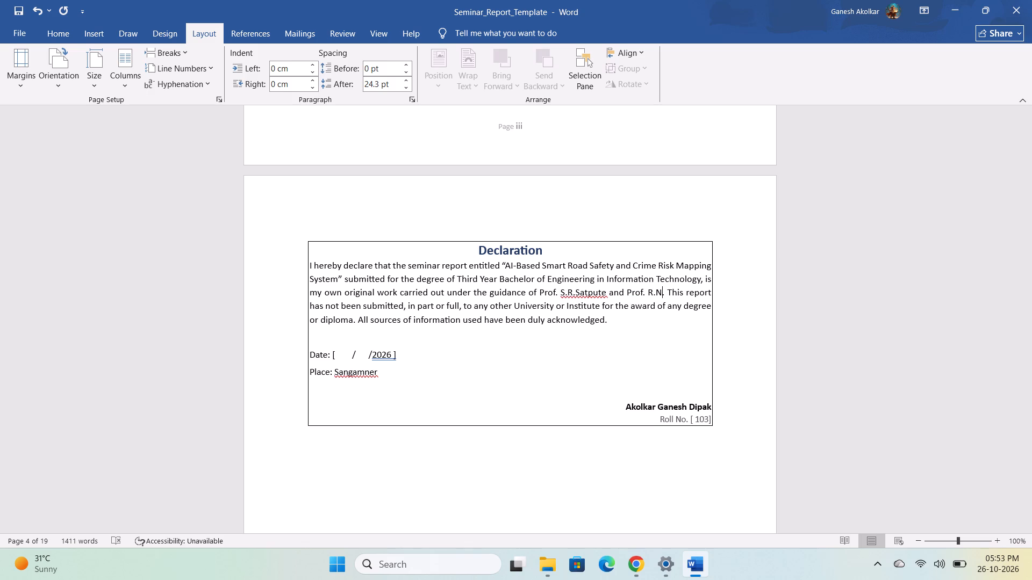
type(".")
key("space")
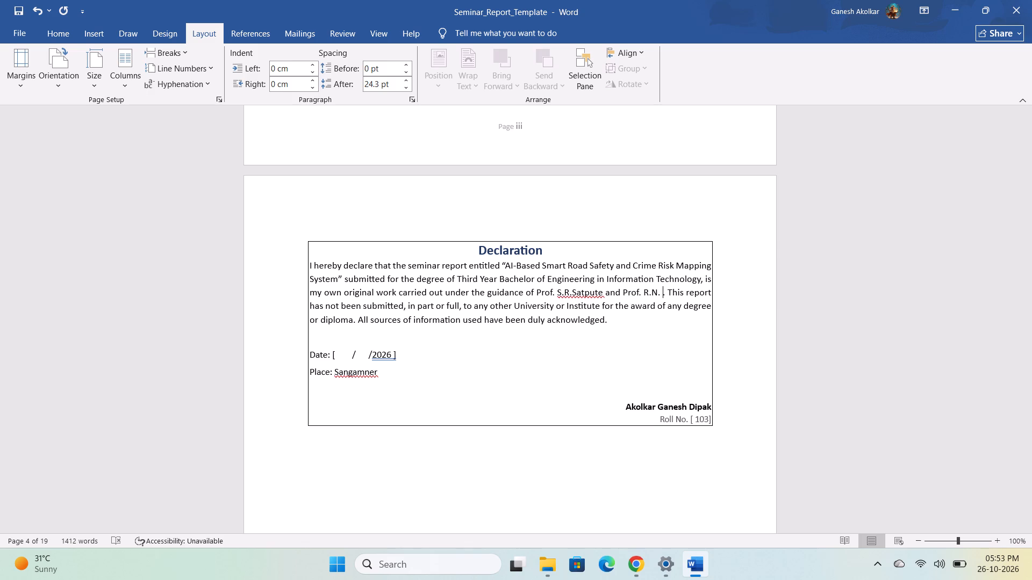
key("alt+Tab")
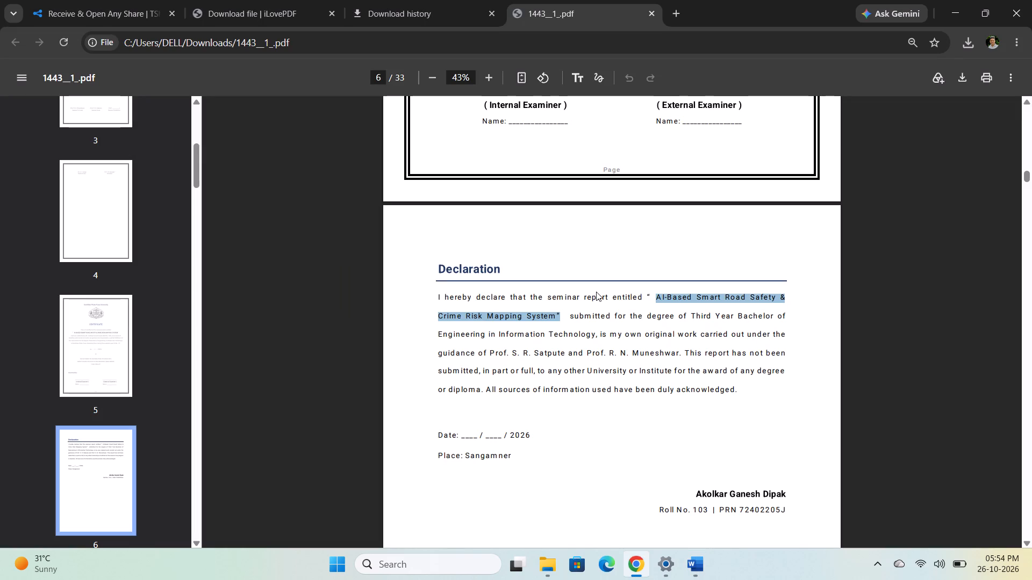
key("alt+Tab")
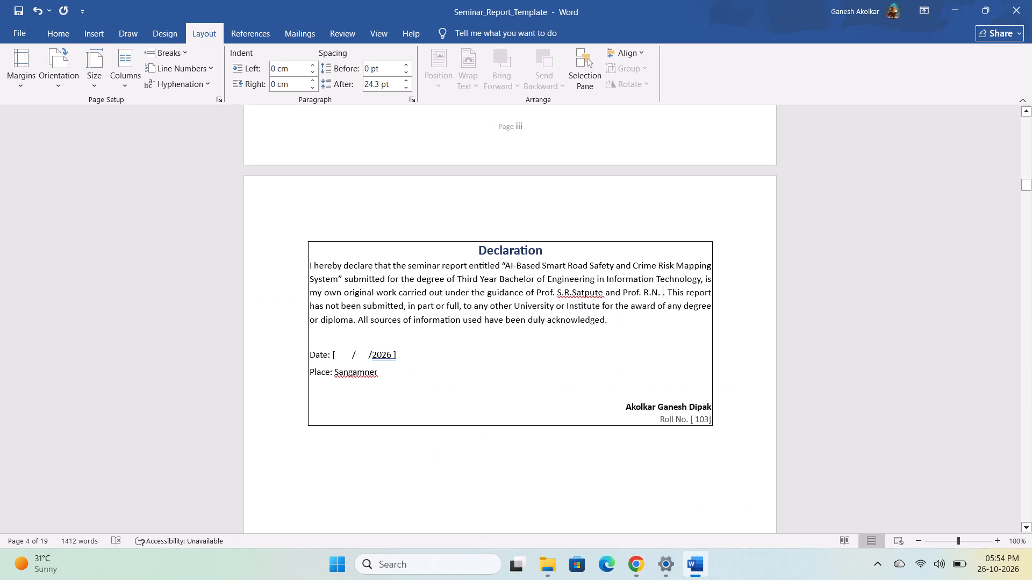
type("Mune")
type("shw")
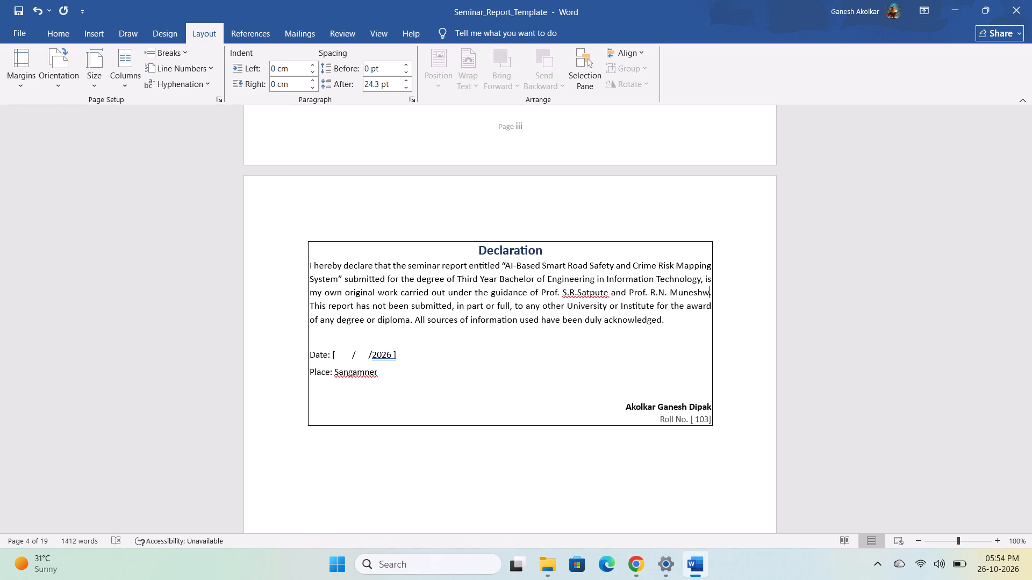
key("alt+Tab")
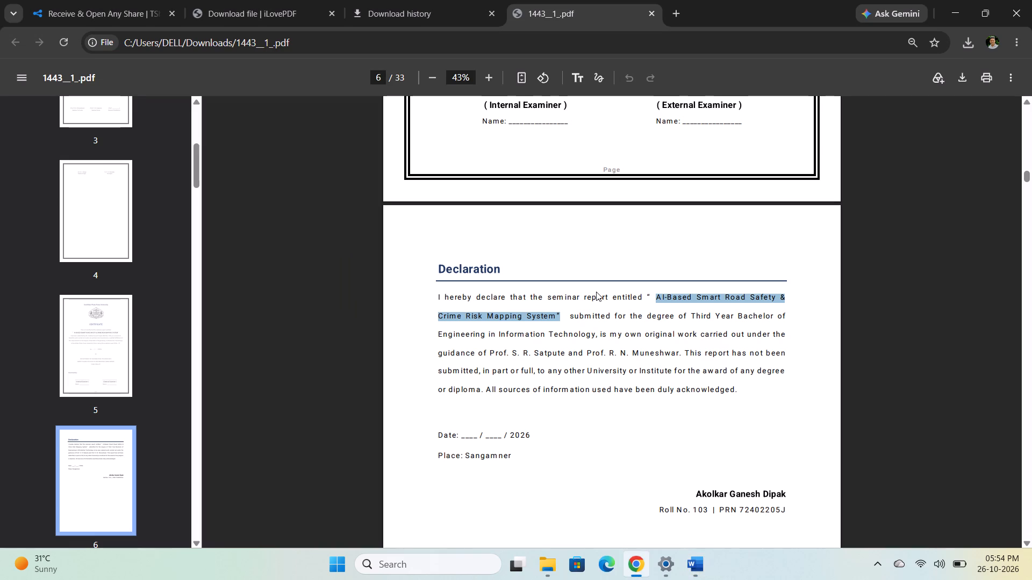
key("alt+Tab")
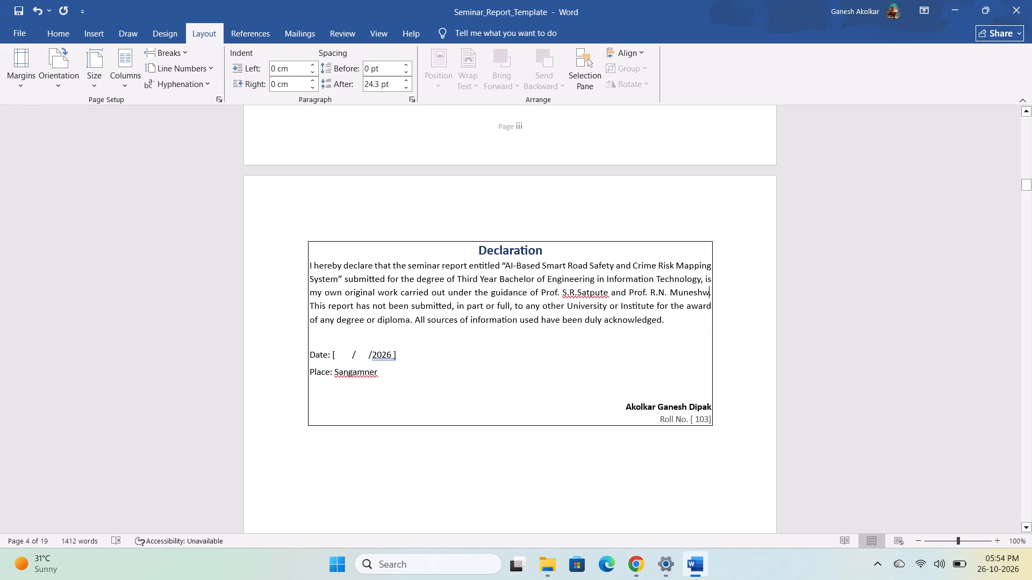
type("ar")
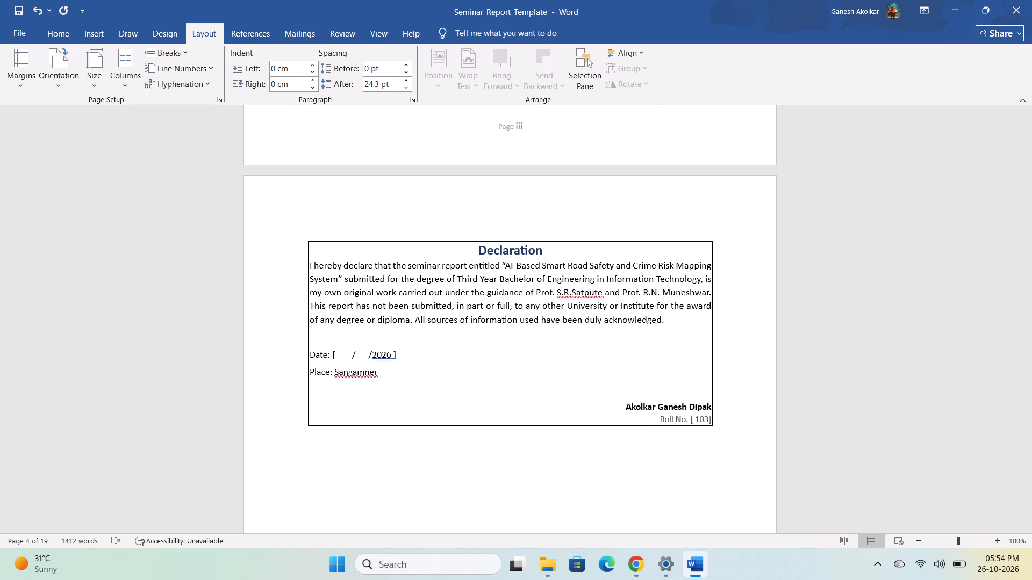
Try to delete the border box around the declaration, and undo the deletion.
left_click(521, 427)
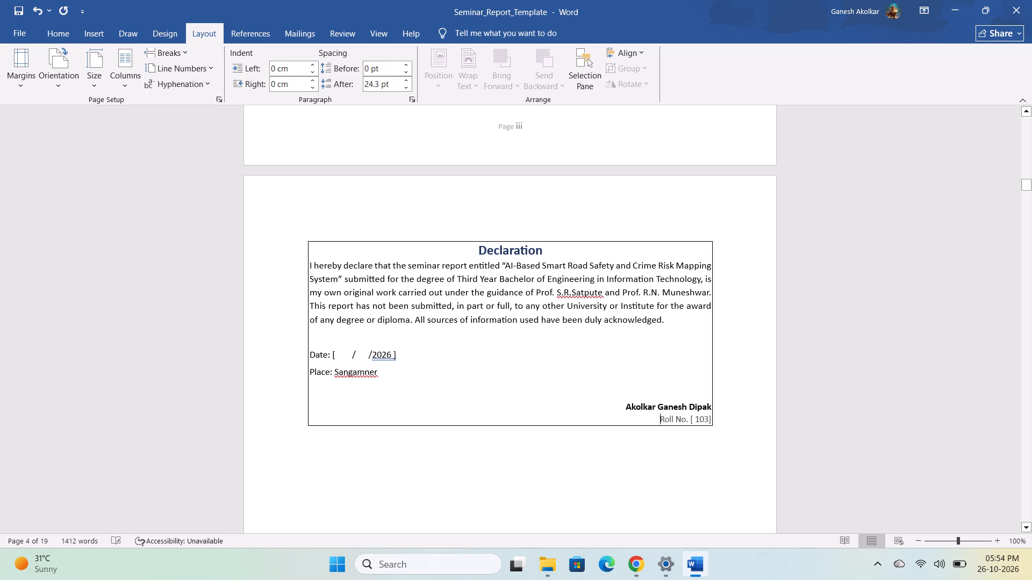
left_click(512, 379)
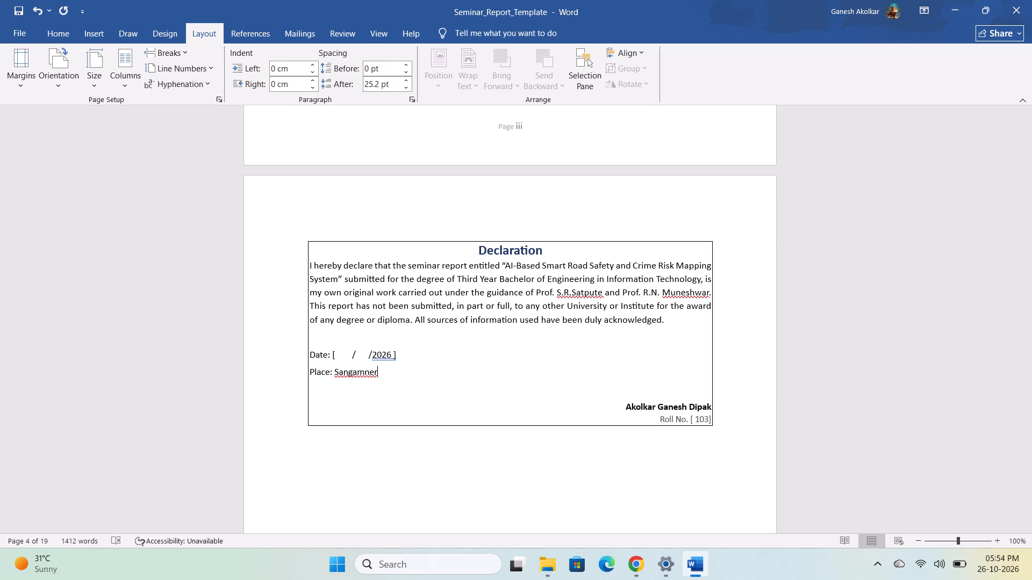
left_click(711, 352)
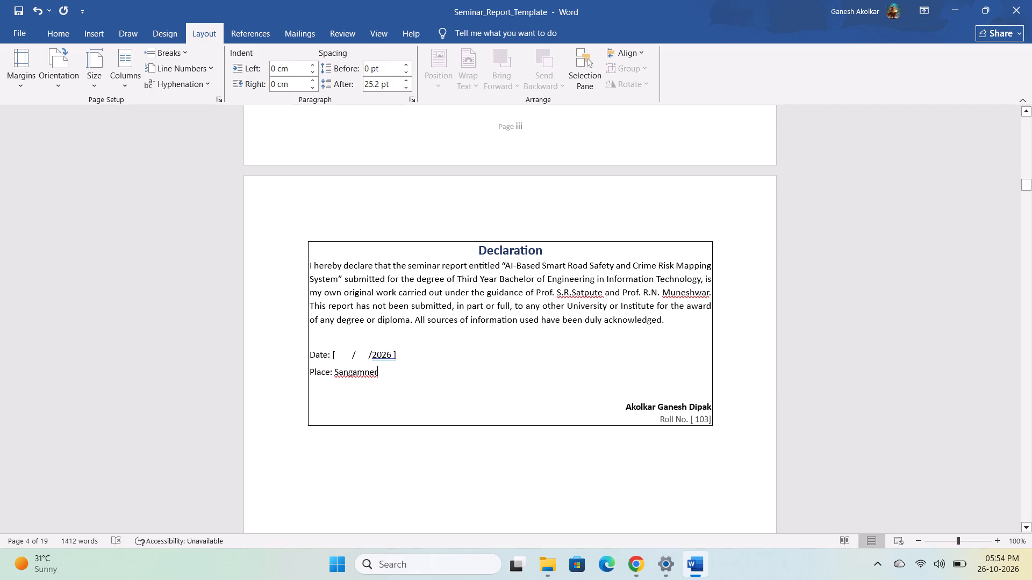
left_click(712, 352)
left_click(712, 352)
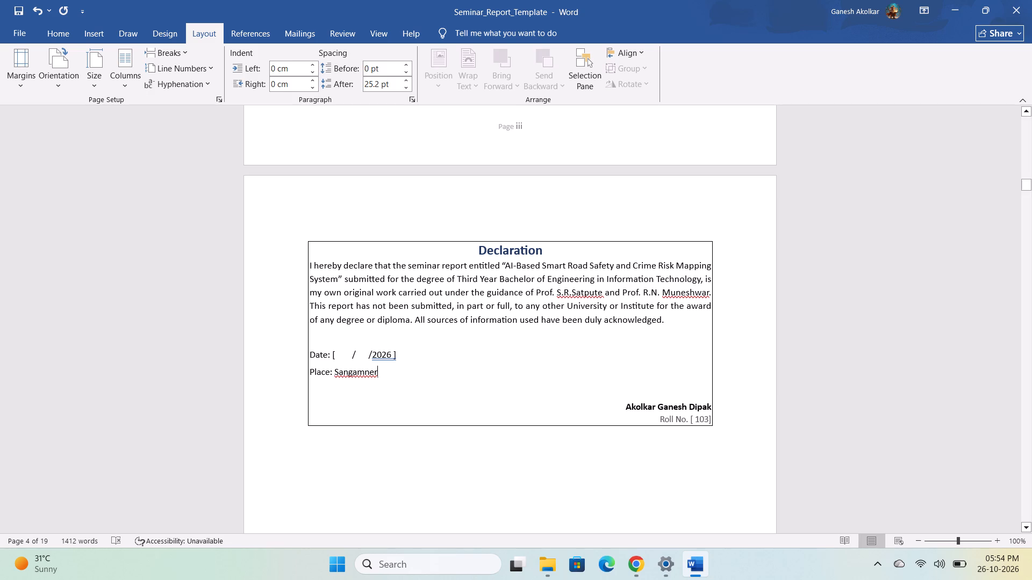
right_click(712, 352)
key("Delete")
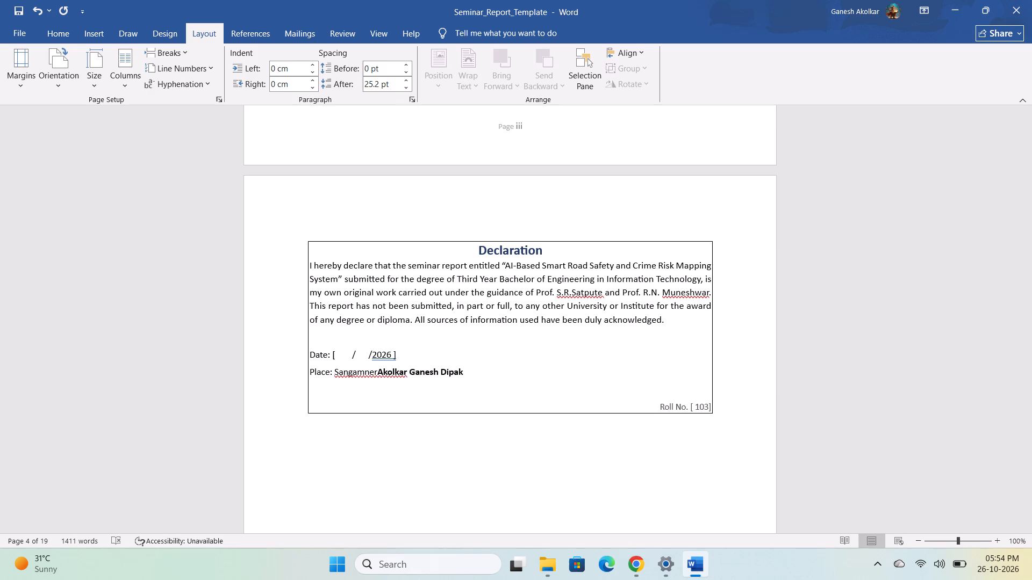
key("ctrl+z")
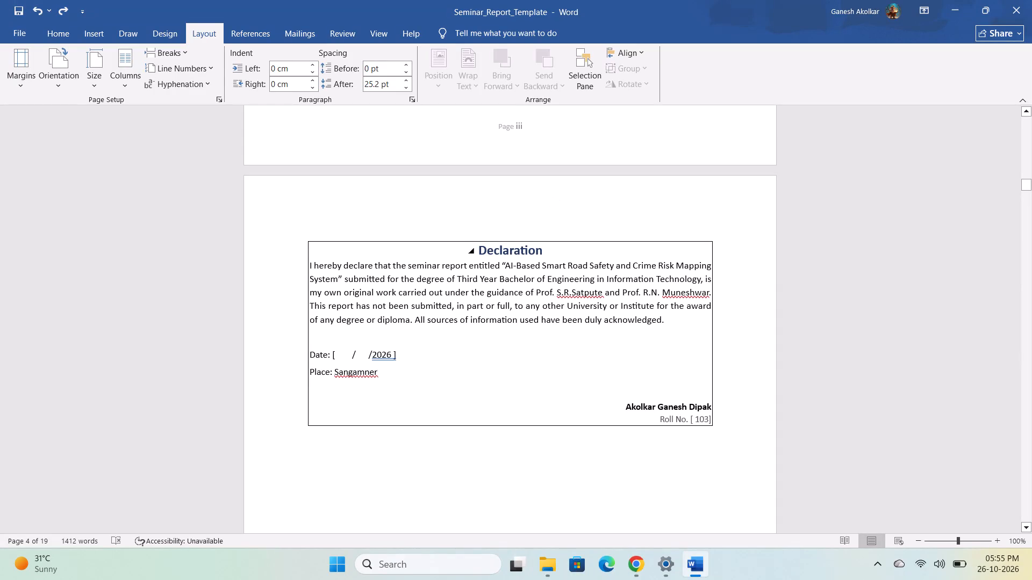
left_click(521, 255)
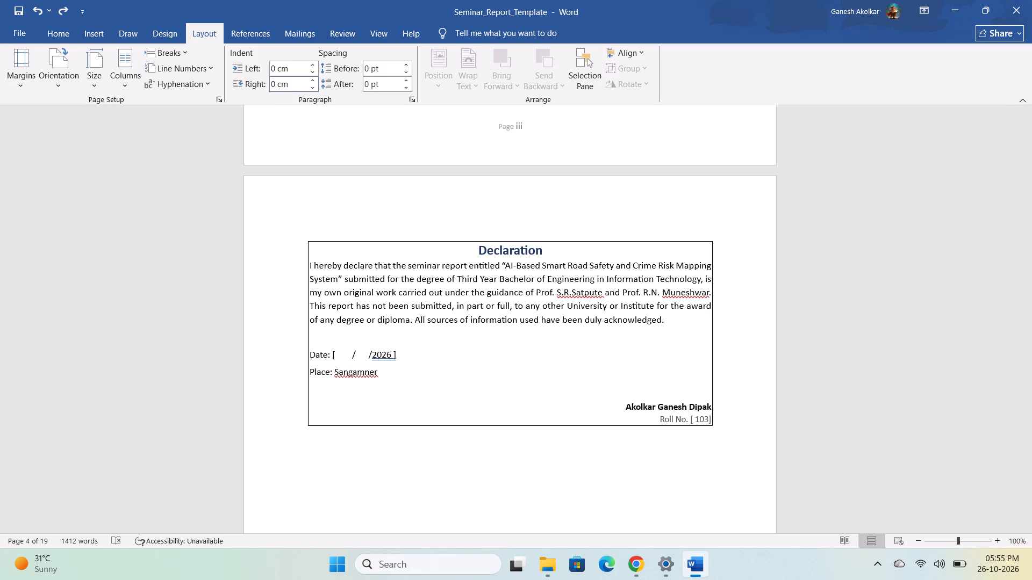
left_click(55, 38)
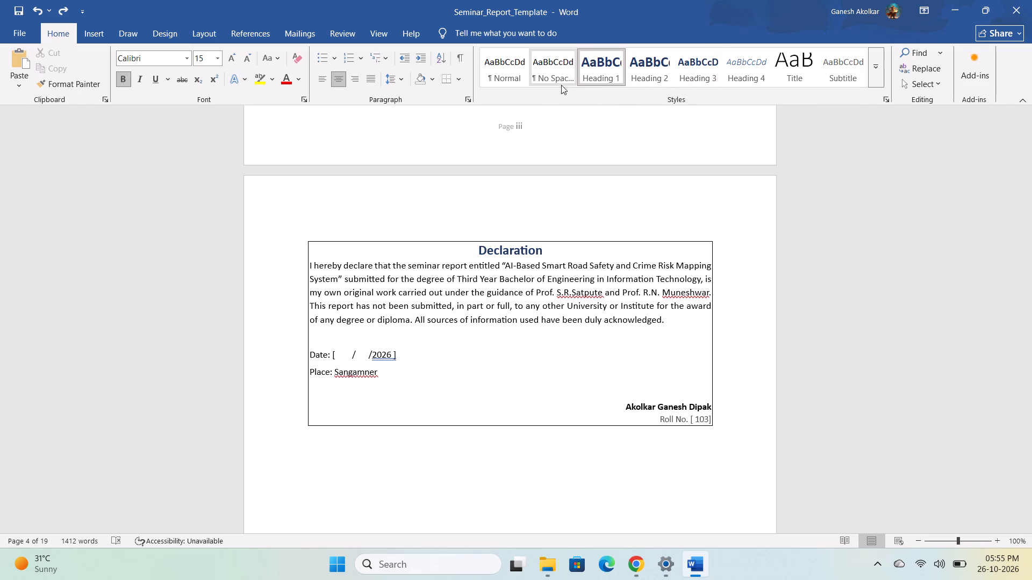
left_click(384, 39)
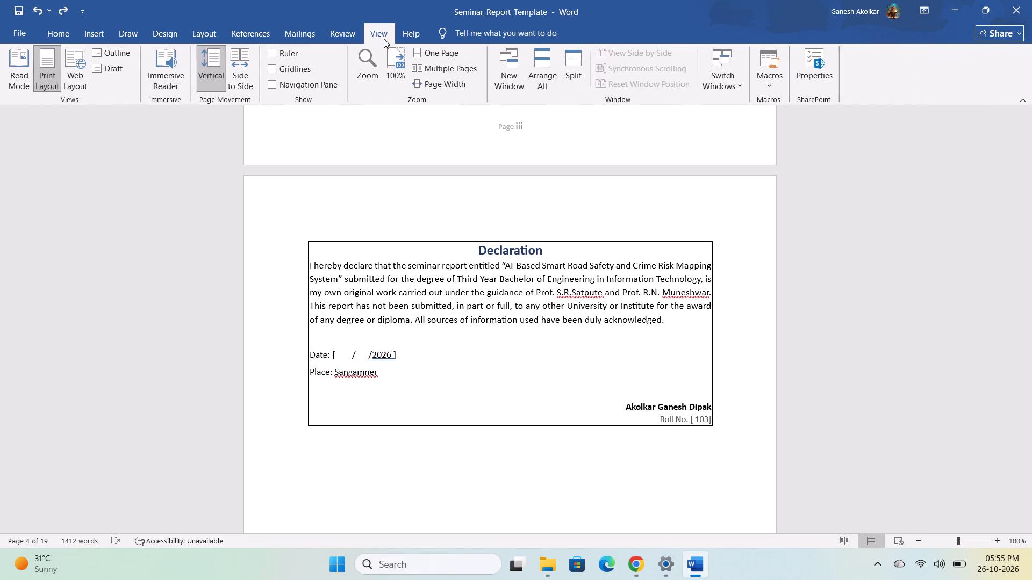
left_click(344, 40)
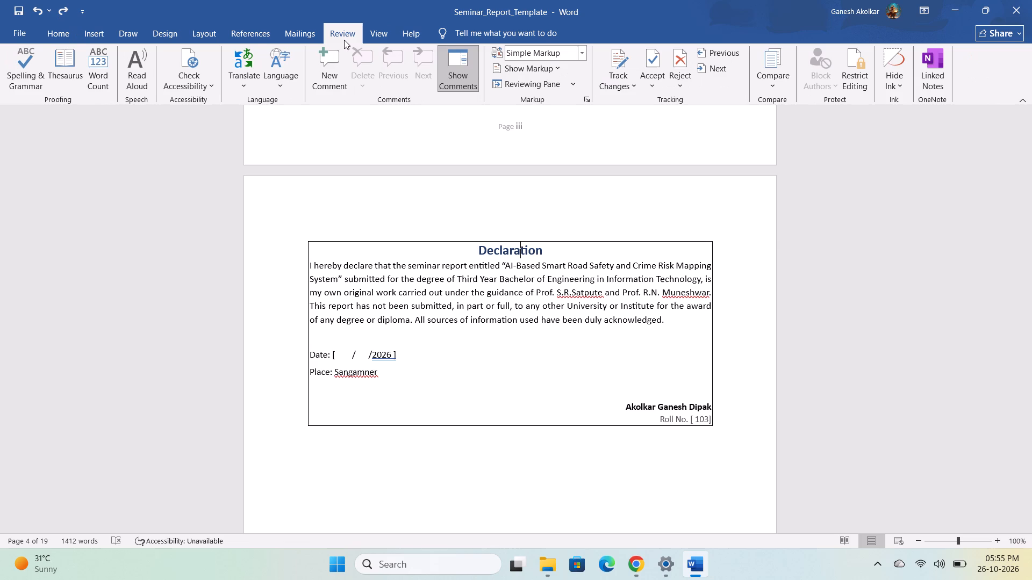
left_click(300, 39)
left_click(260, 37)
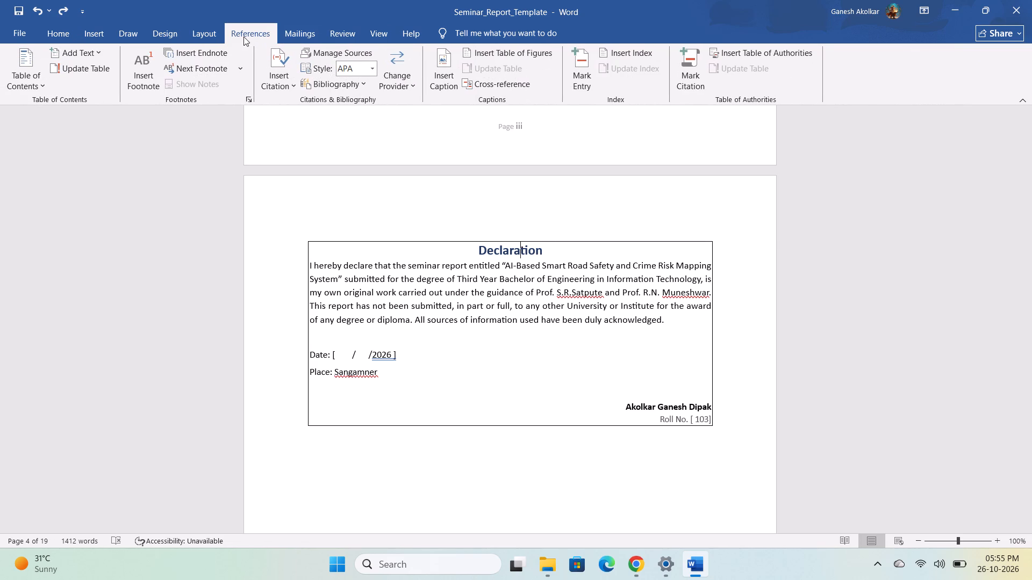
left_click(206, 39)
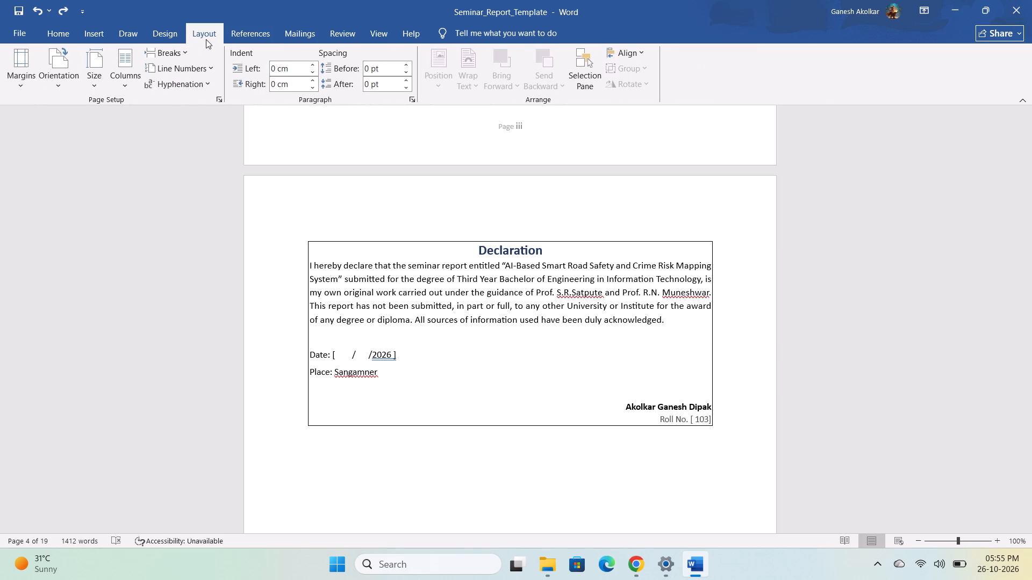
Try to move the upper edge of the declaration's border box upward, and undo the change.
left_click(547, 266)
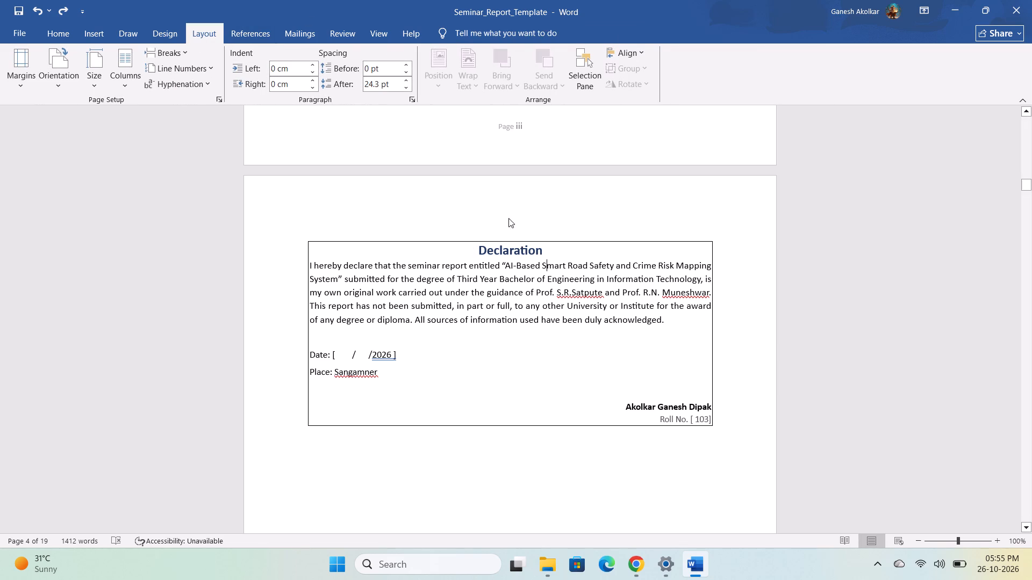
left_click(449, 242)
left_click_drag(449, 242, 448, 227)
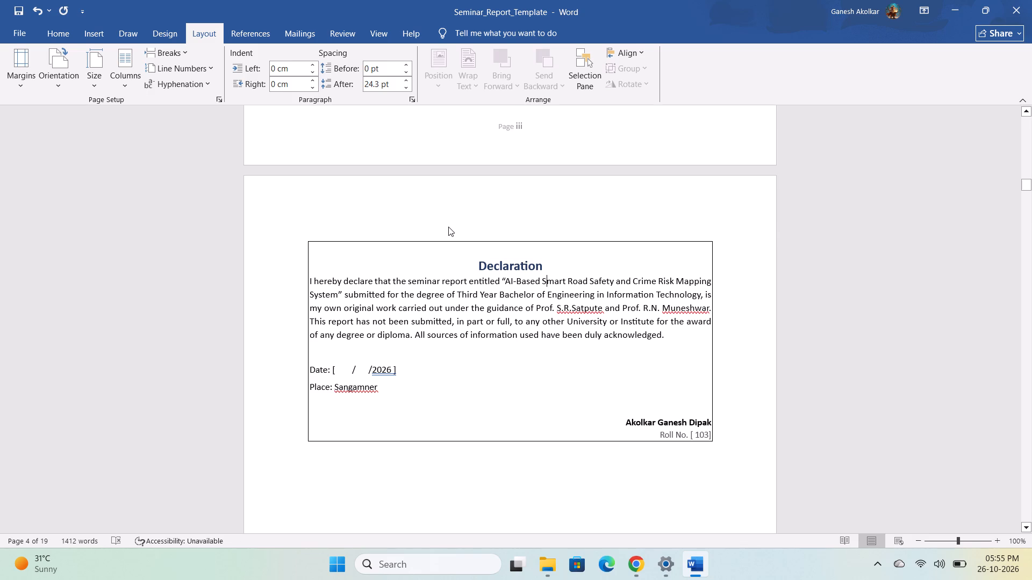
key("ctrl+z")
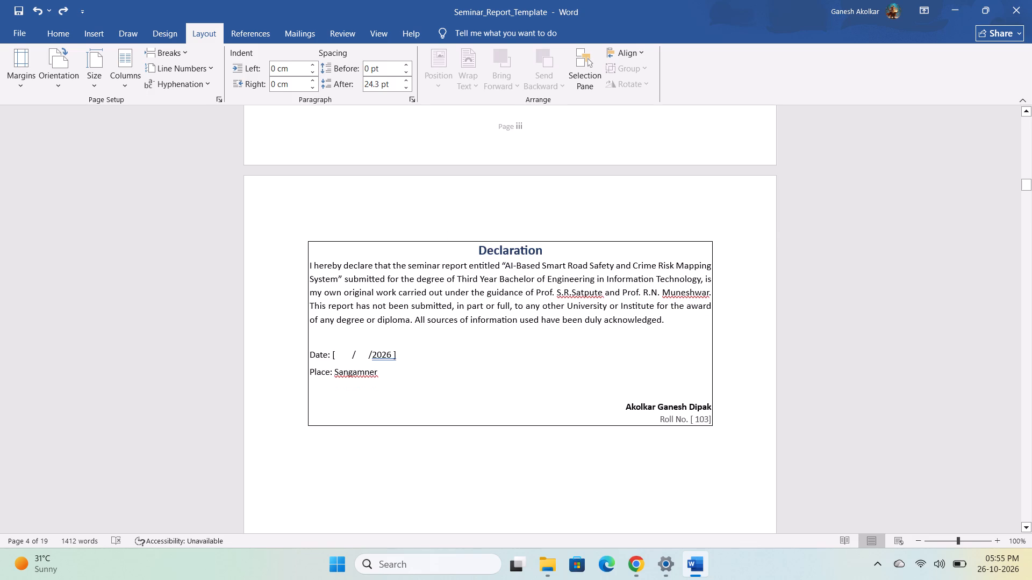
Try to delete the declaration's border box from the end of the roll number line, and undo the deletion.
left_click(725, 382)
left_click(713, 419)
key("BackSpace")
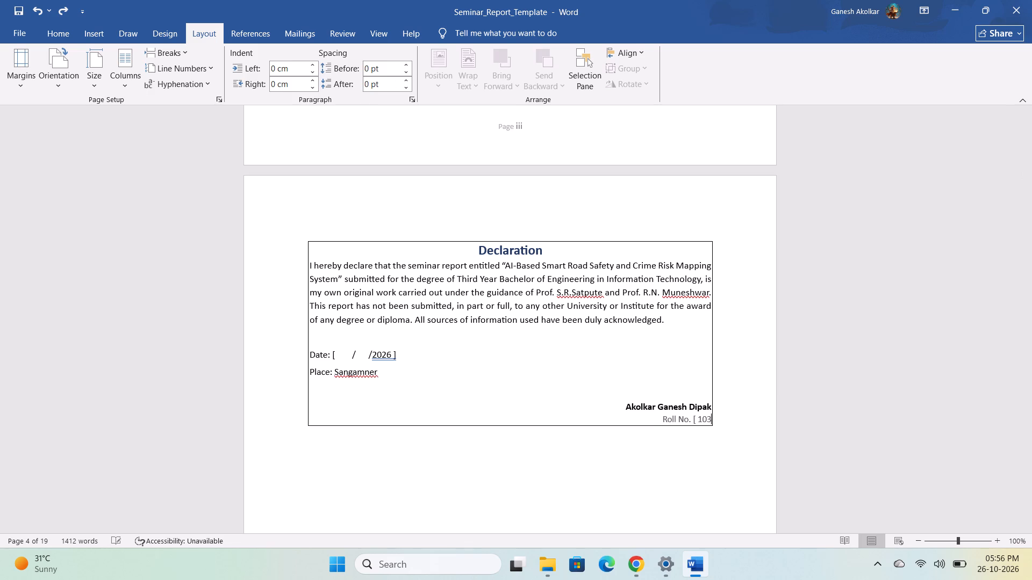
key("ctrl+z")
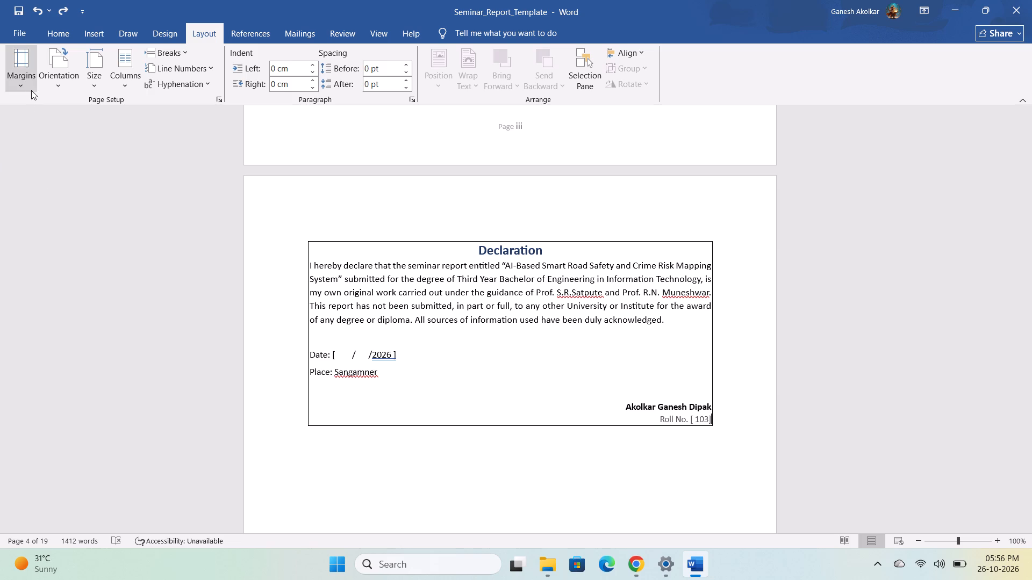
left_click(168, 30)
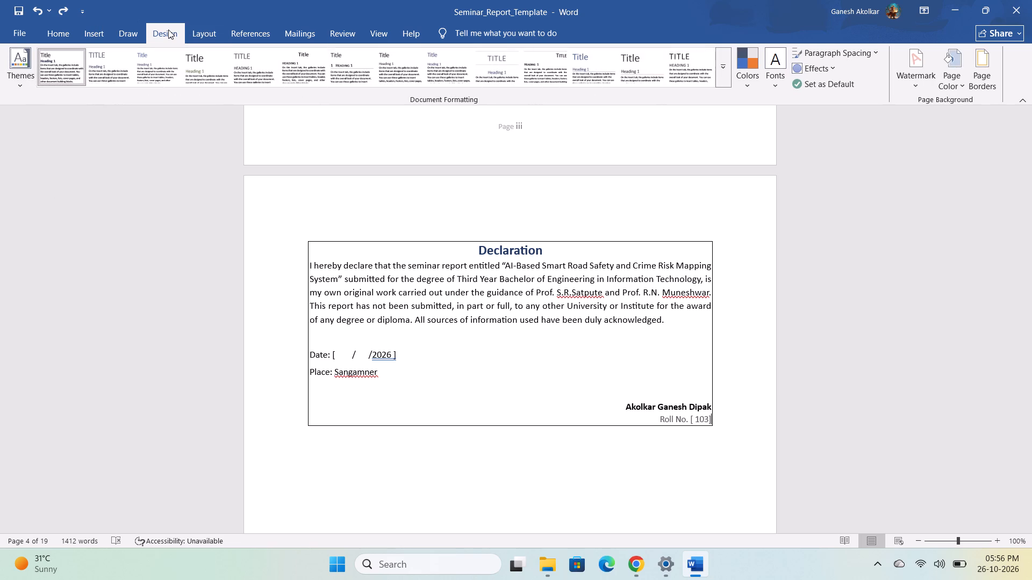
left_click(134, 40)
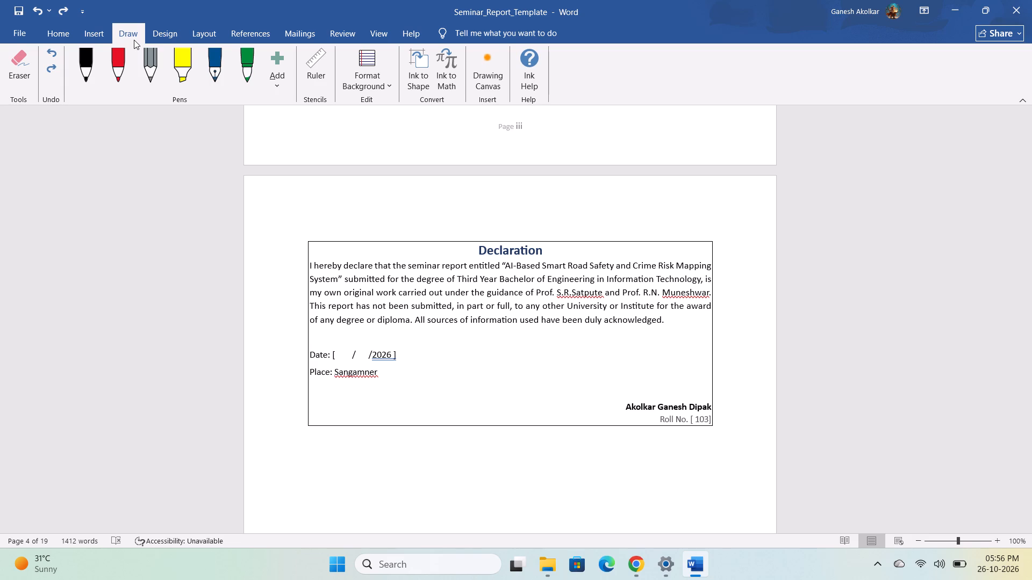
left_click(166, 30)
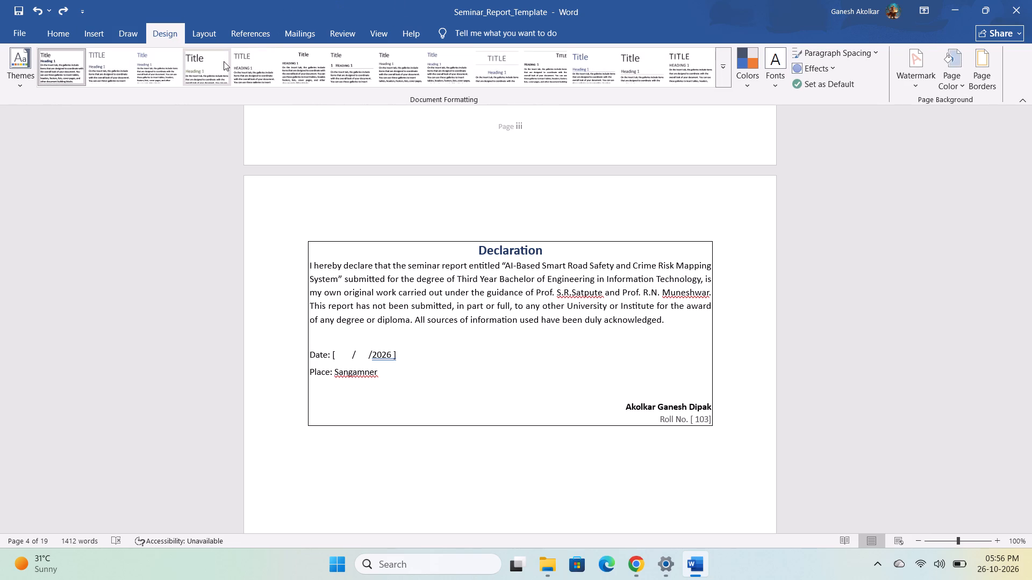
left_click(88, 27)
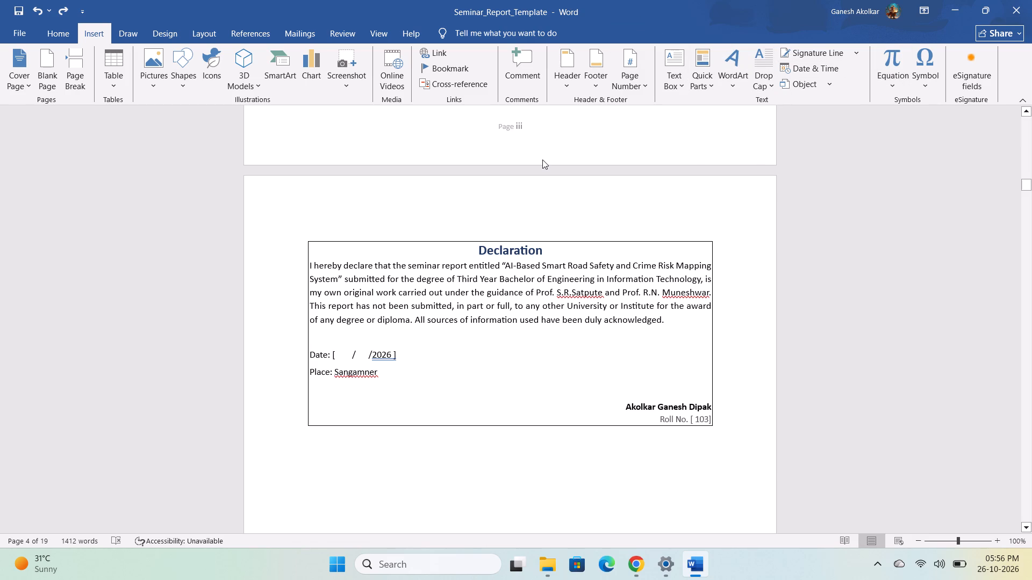
Switch to the reference PDF in Chrome and copy the three body paragraphs of its Acknowledgment page.
scroll(542, 160, "down", 2)
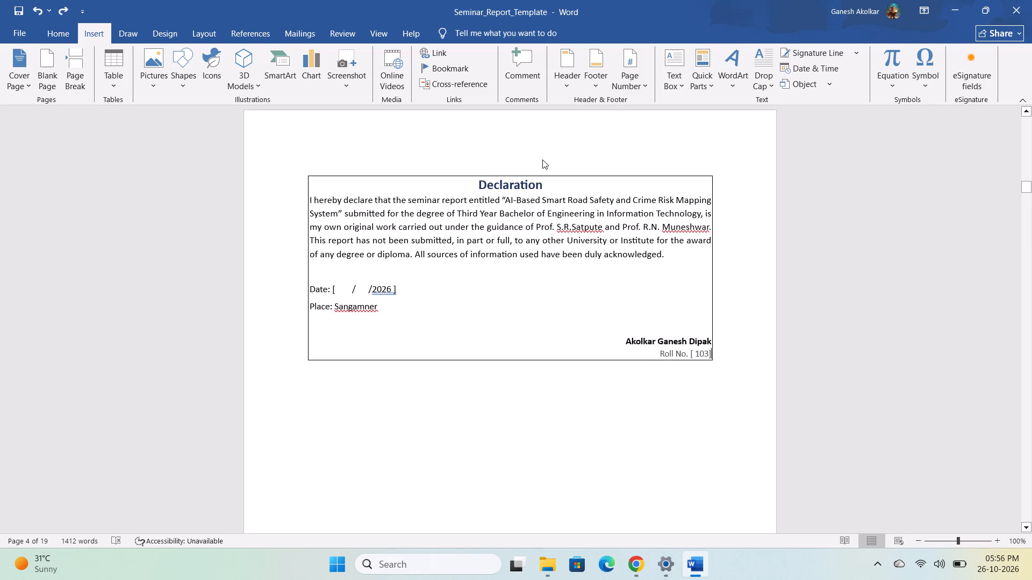
scroll(542, 160, "down", 5)
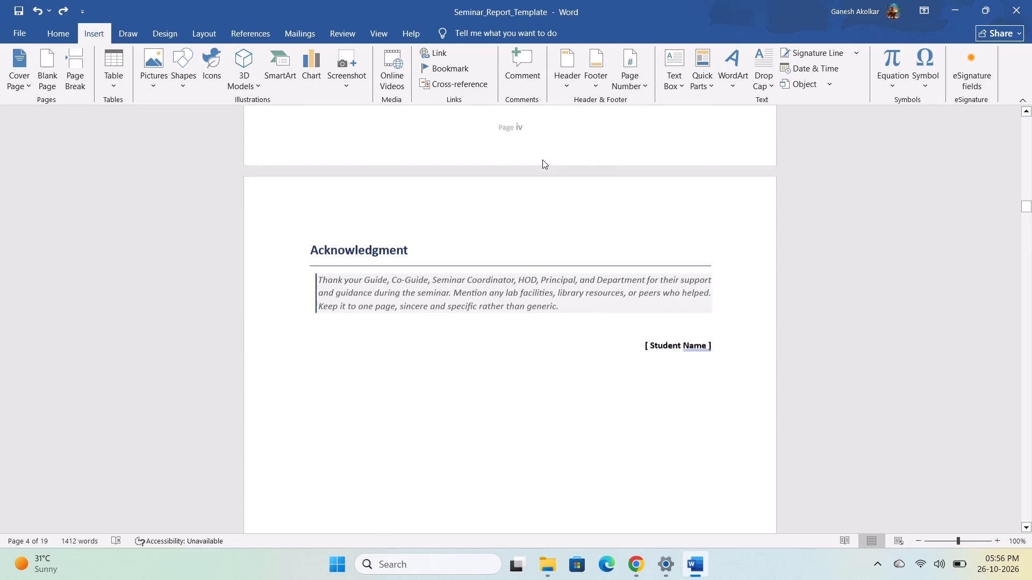
scroll(542, 160, "down", 1)
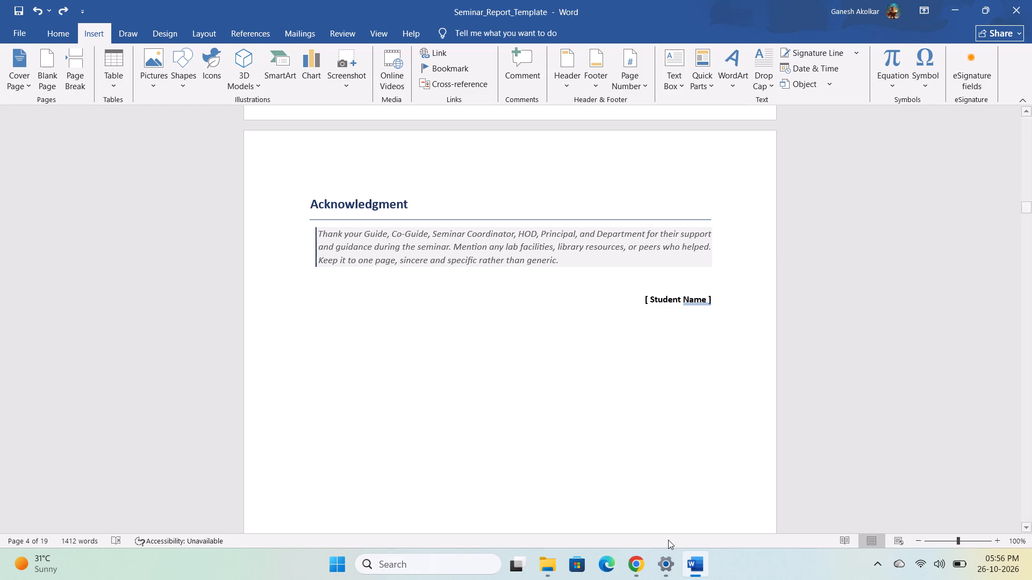
left_click(640, 559)
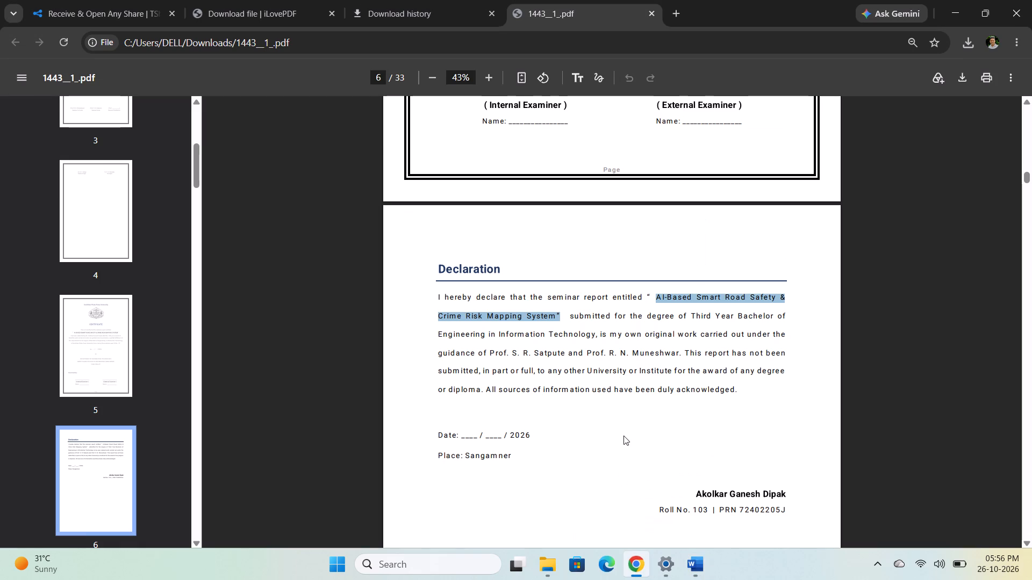
scroll(623, 436, "down", 4)
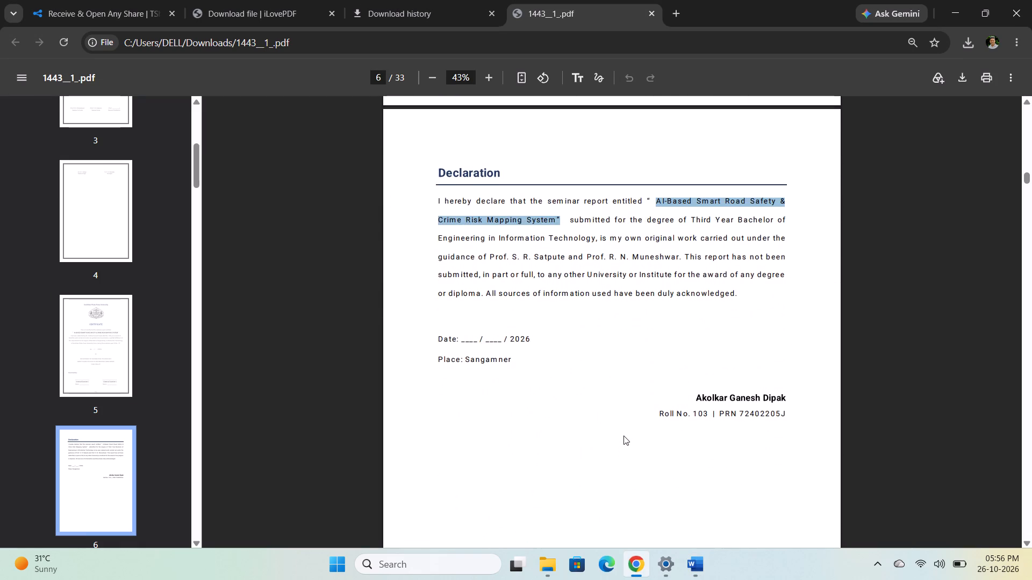
scroll(623, 436, "down", 7)
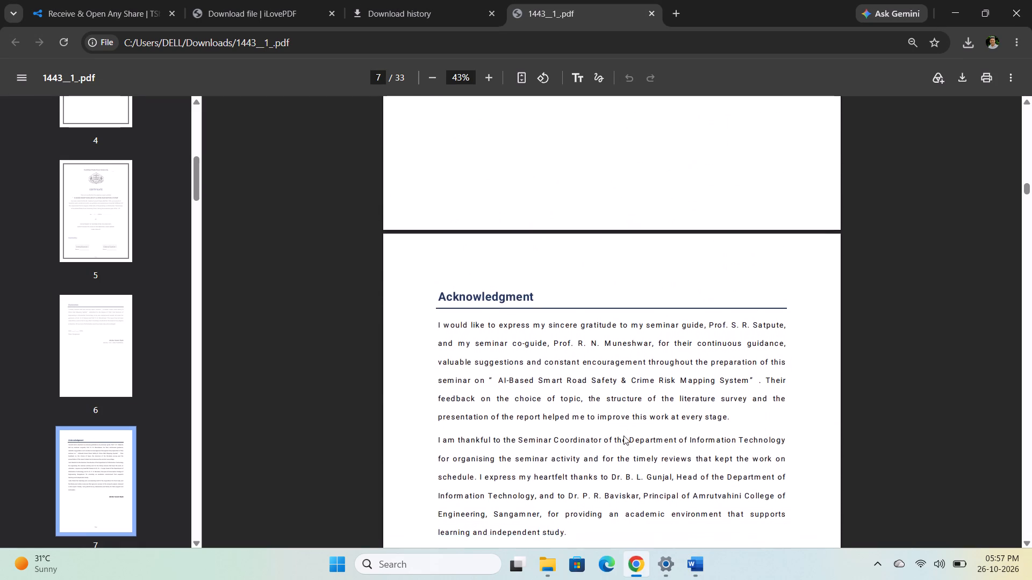
scroll(623, 436, "down", 2)
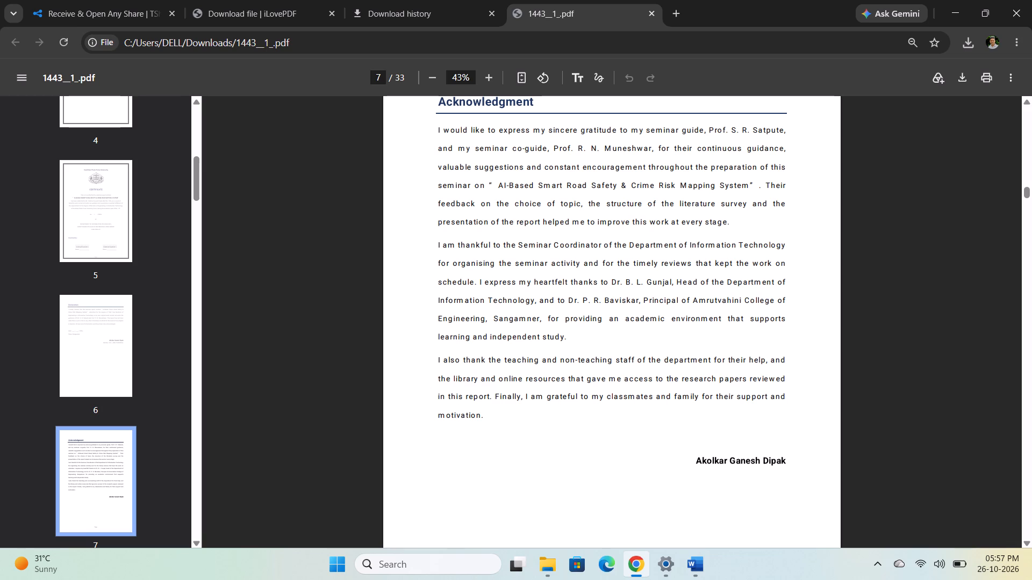
left_click_drag(437, 128, 484, 417)
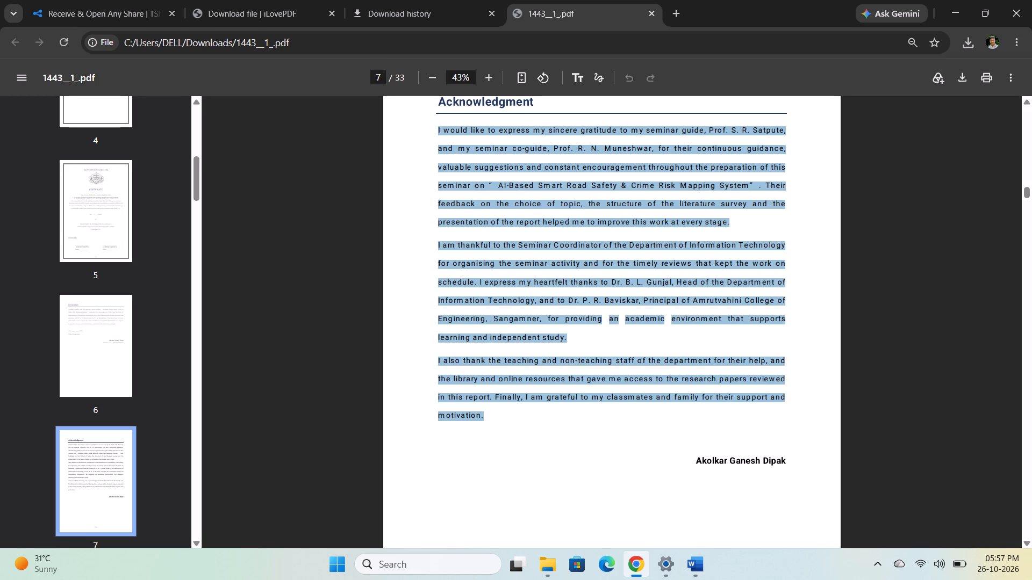
key("ctrl+c")
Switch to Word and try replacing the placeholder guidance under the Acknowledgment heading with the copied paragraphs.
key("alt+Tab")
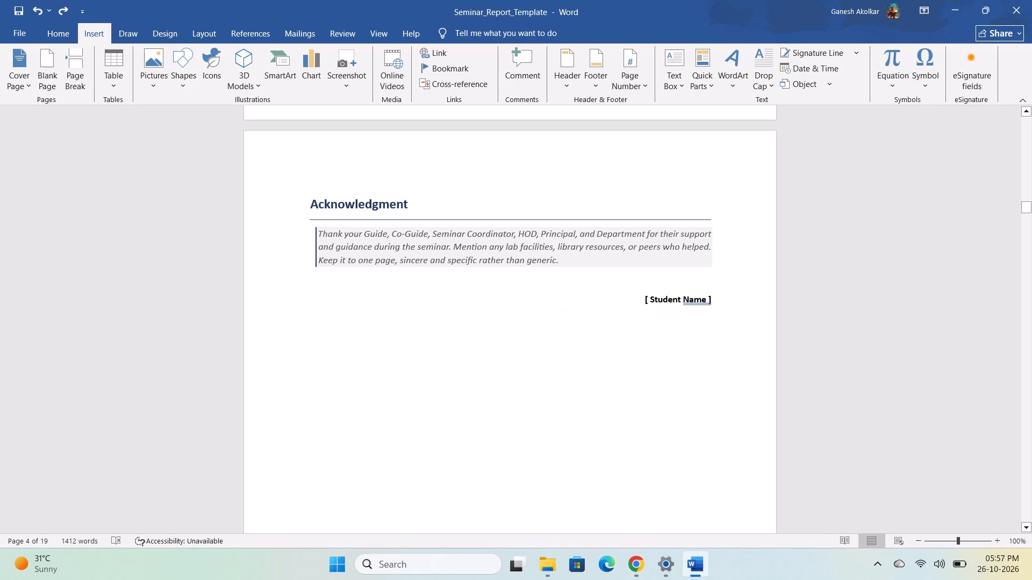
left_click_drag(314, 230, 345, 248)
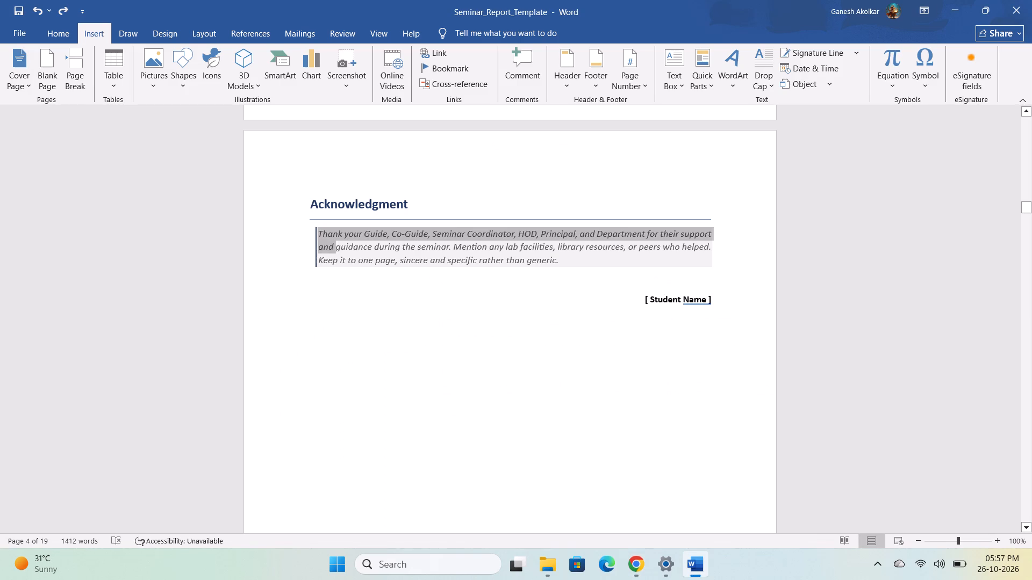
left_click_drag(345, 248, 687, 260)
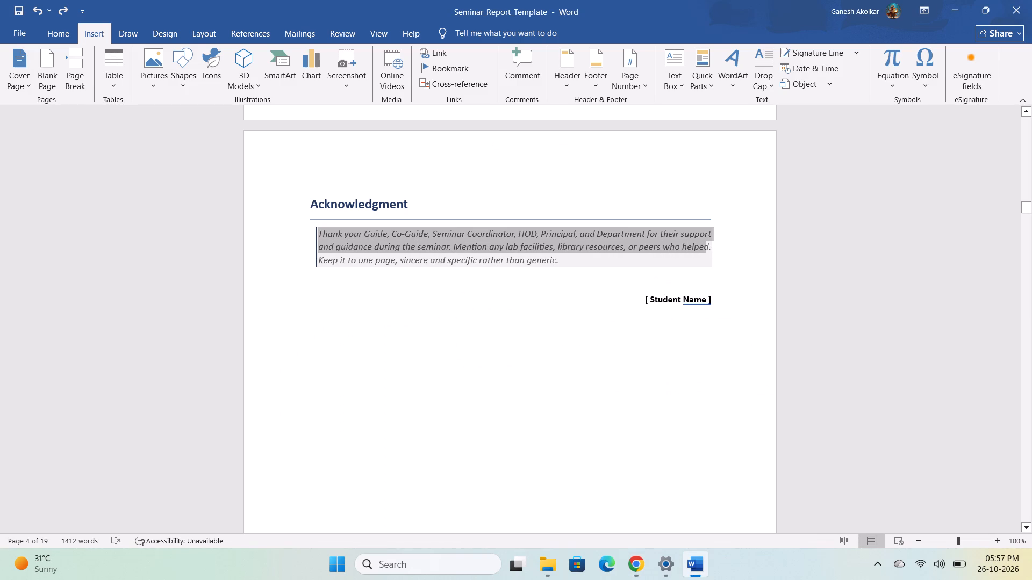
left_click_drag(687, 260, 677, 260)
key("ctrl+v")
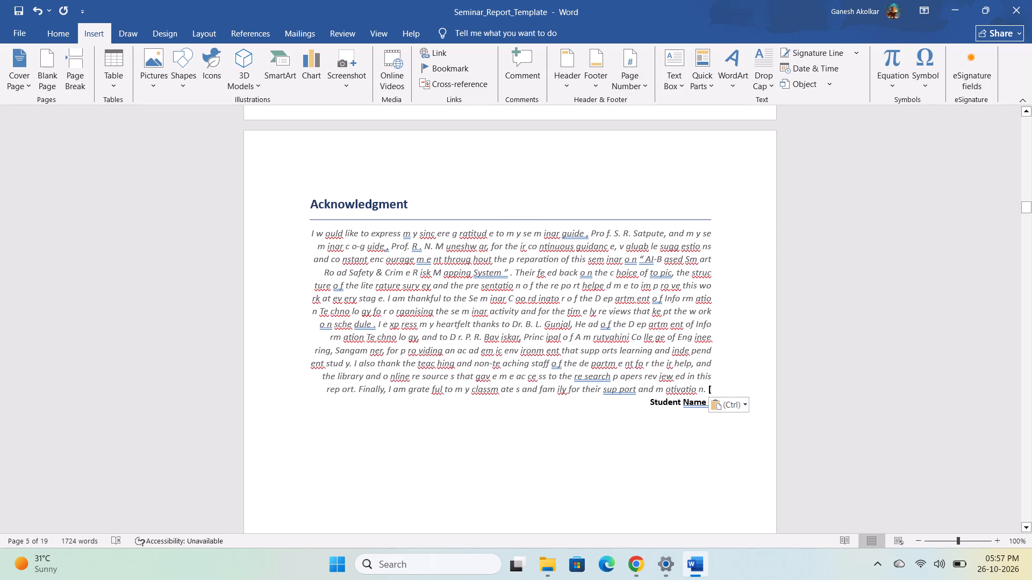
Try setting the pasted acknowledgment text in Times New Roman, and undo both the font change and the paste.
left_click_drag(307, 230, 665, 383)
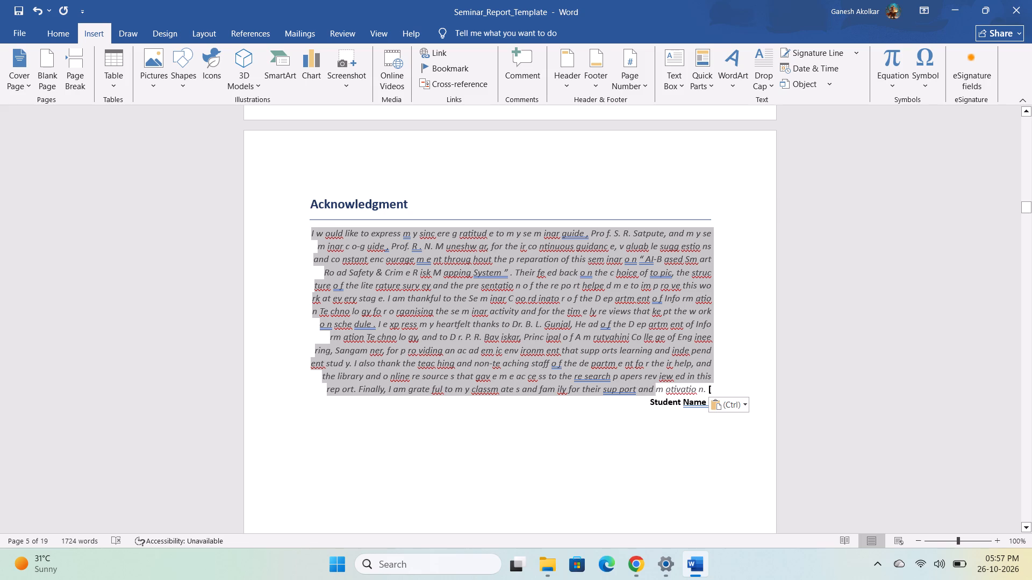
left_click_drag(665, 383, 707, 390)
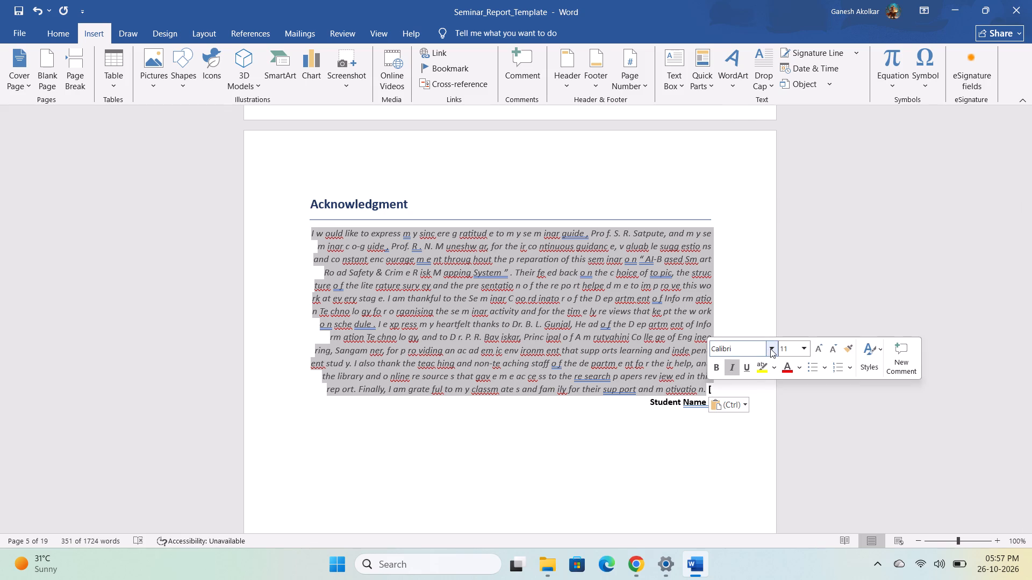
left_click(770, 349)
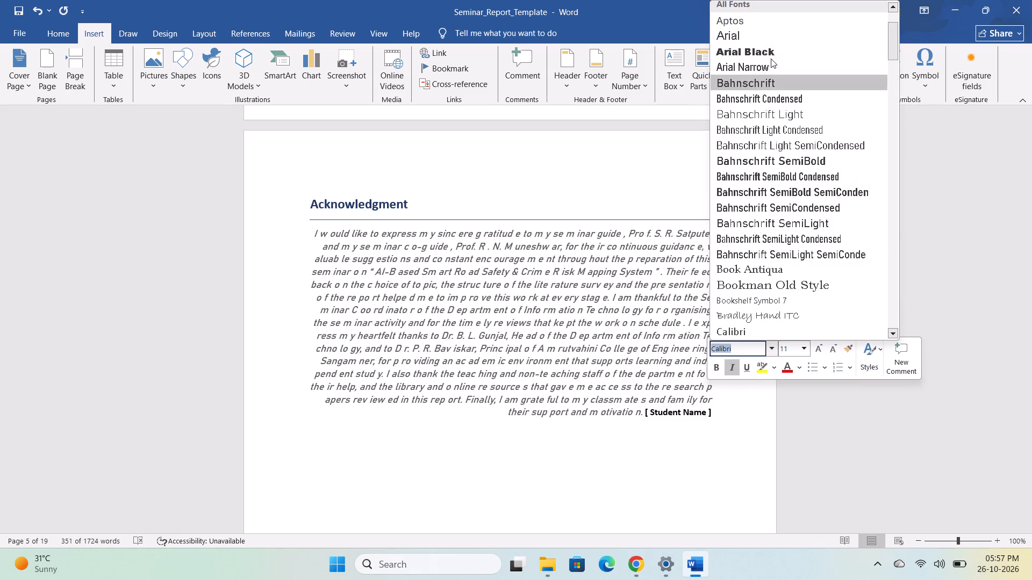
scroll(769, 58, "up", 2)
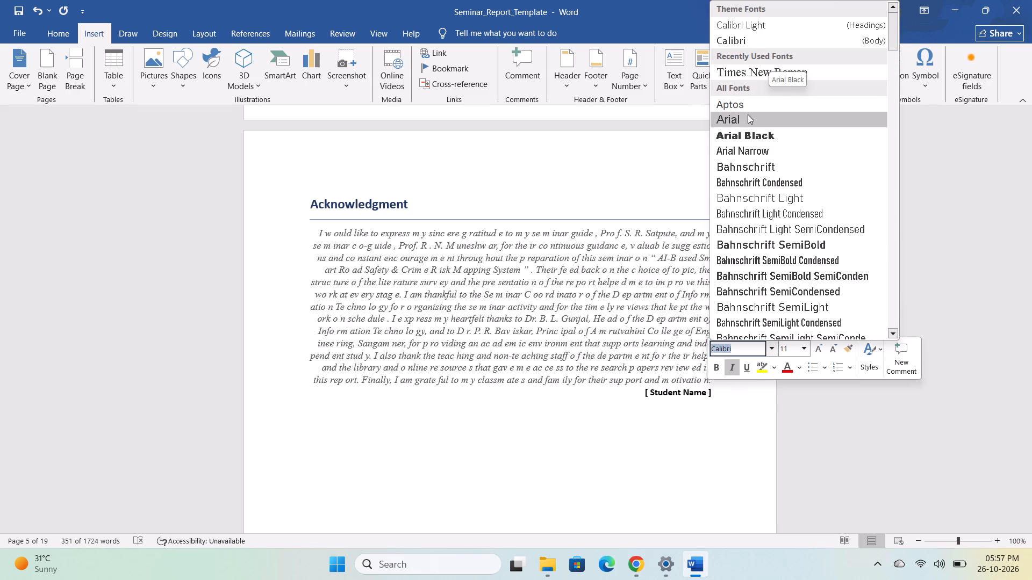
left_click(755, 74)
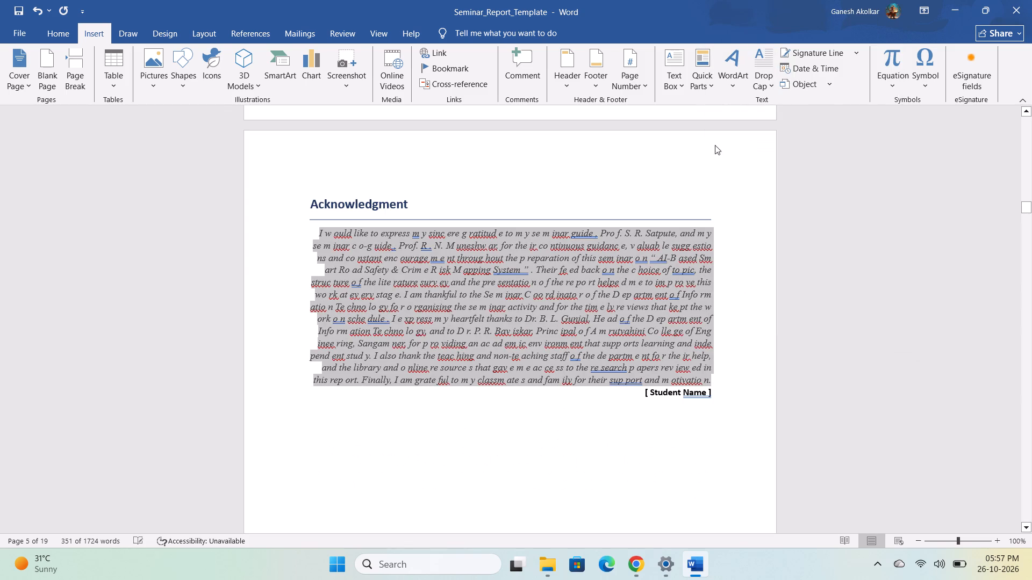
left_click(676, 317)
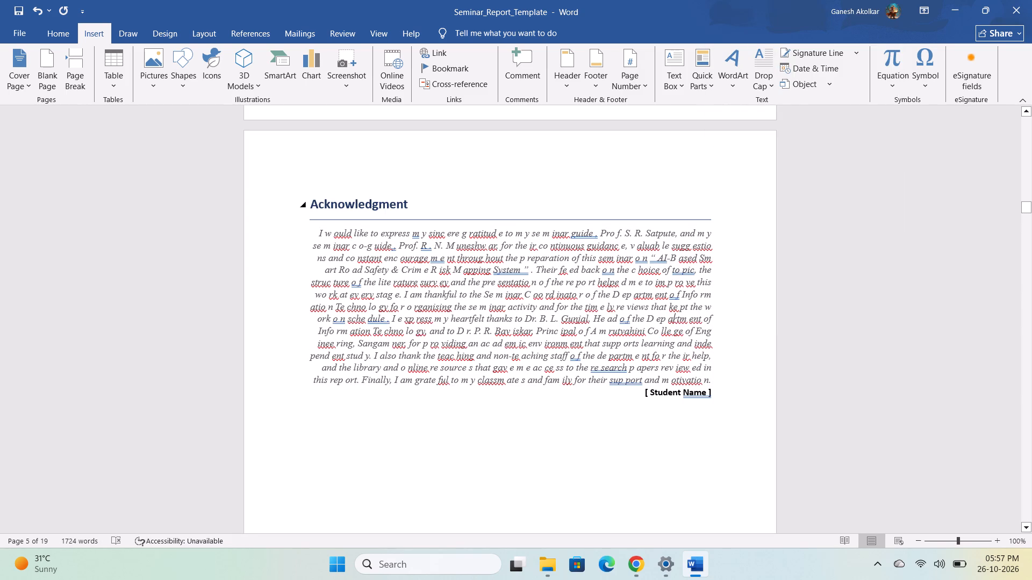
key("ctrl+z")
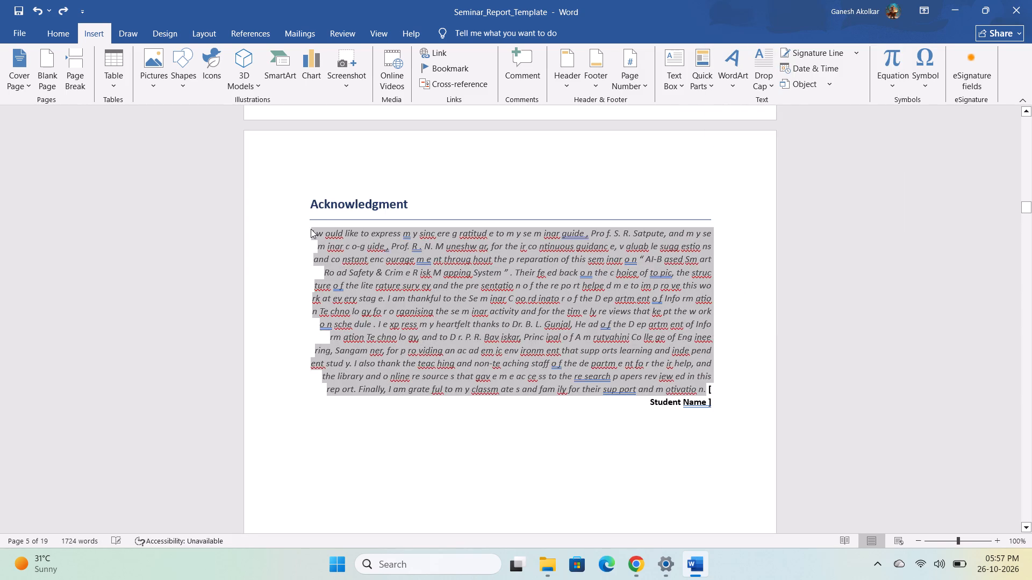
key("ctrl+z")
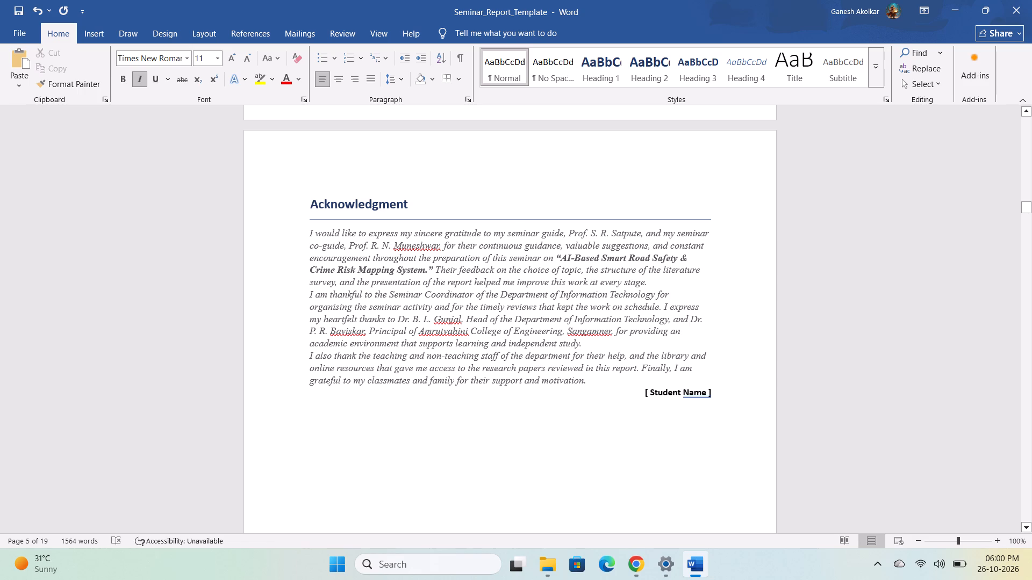
Remove the italic formatting from the three acknowledgment paragraphs.
left_click_drag(309, 229, 588, 384)
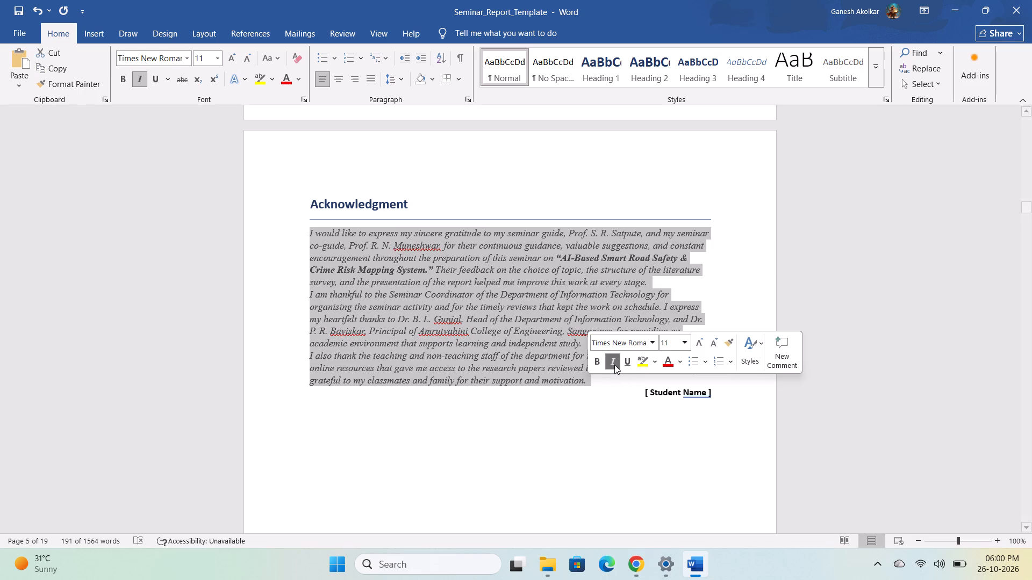
left_click(614, 365)
left_click(603, 397)
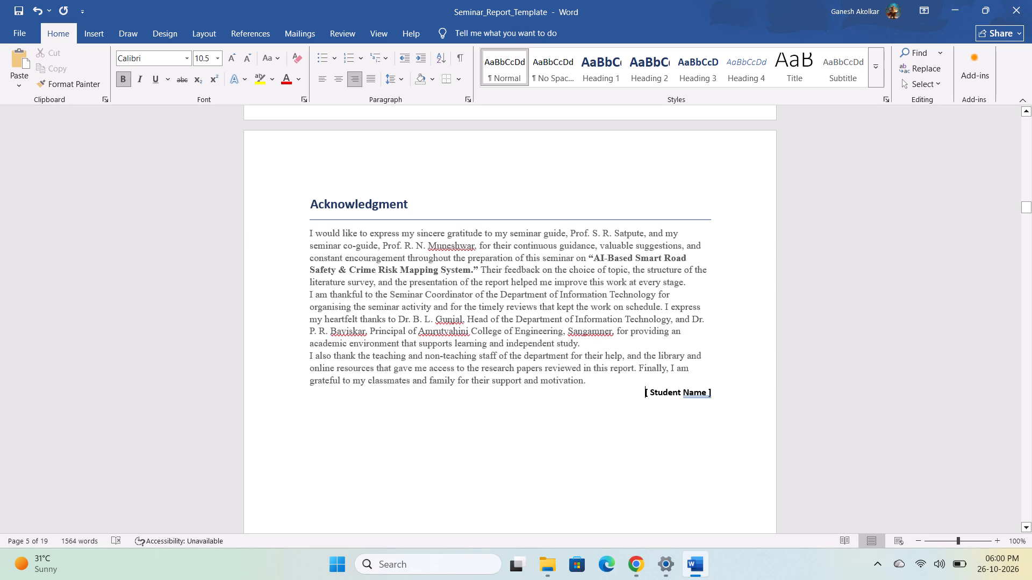
Space out the acknowledgment with one blank line between paragraphs and four blank lines above the Student Name line.
left_click(694, 284)
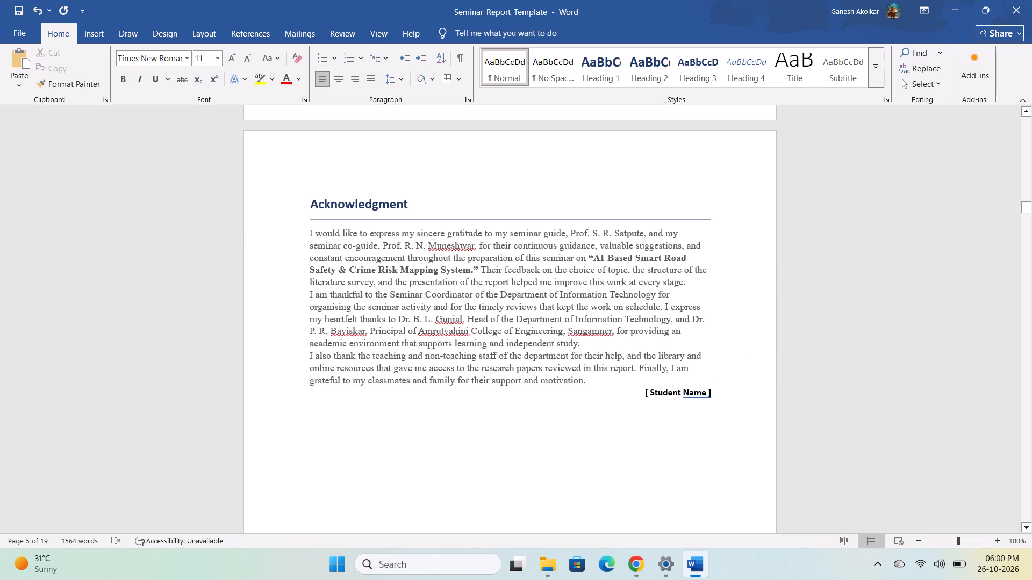
key("Return")
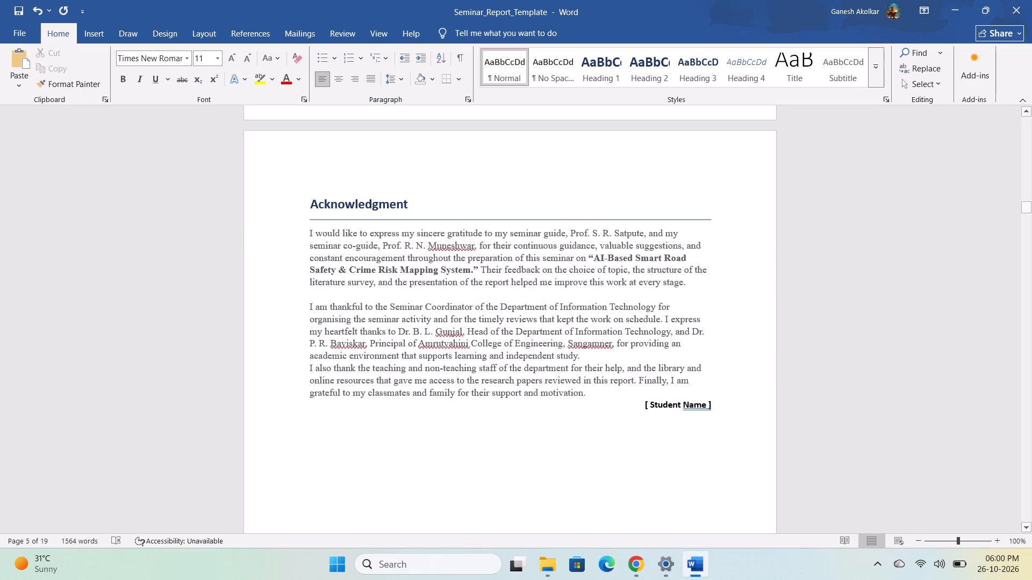
left_click(616, 355)
key("Return")
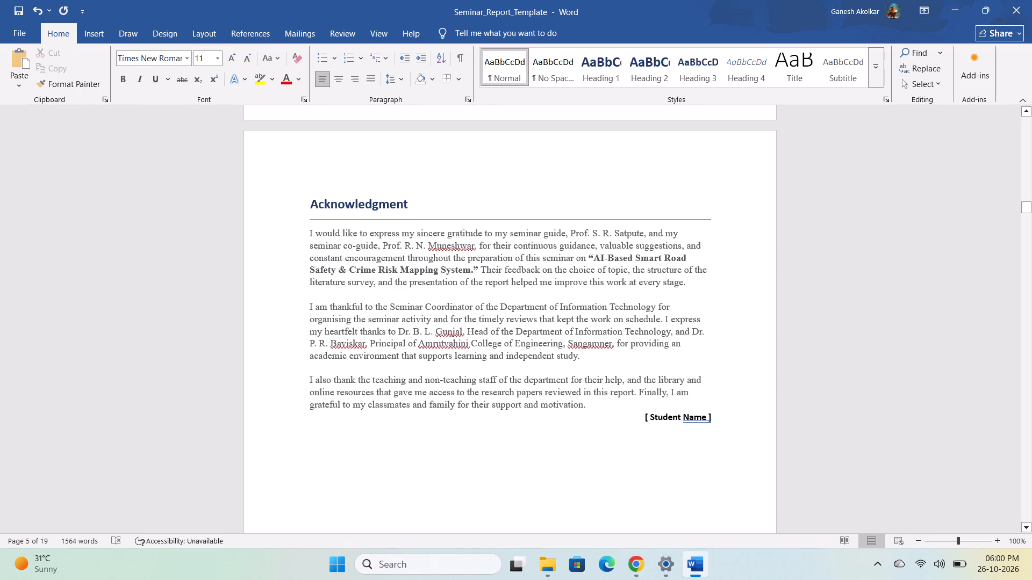
left_click(634, 410)
key("Return")
key("Return")
key("Return")
key("Return")
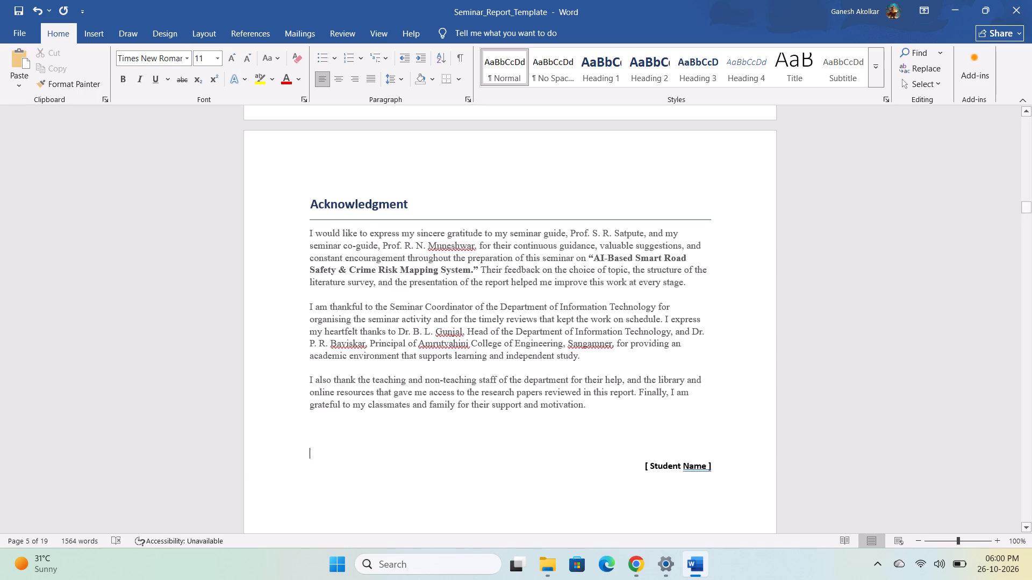
Replace the Student Name placeholder inside the square brackets below the acknowledgment with the student's full name.
left_click(708, 467)
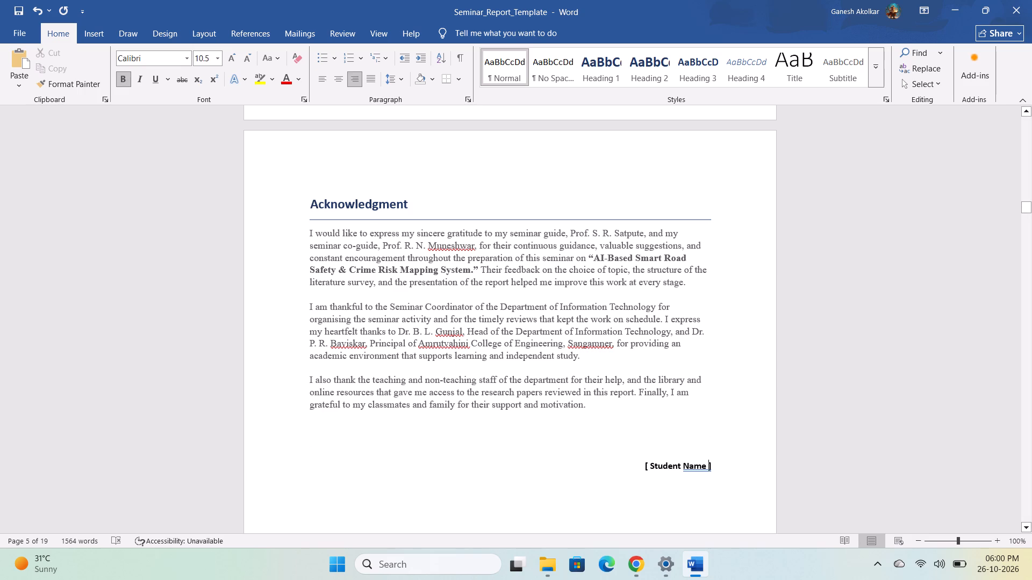
key("BackSpace")
key("BackSpace")
key("BackSpace")
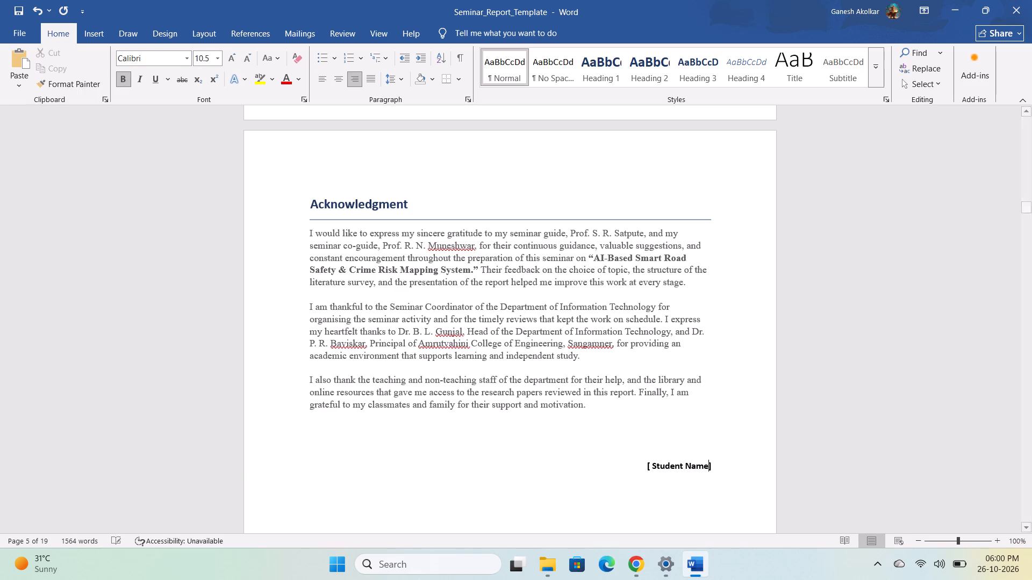
key("BackSpace")
key("BackSpace")
key("BackSpace")
key("BackSpace")
key("BackSpace")
key("BackSpace")
key("BackSpace")
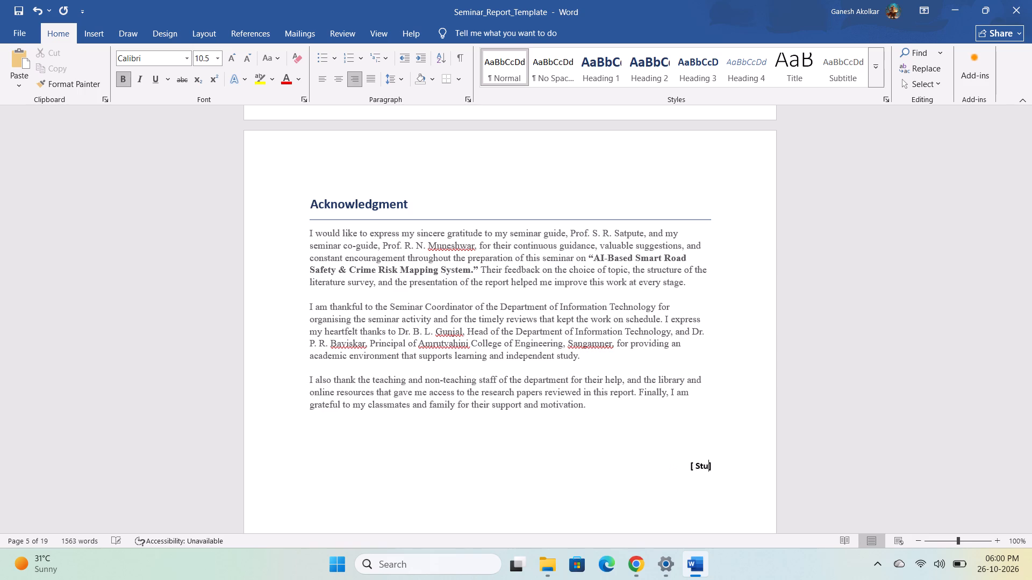
key("BackSpace")
key("BackSpace")
key("BackSpace")
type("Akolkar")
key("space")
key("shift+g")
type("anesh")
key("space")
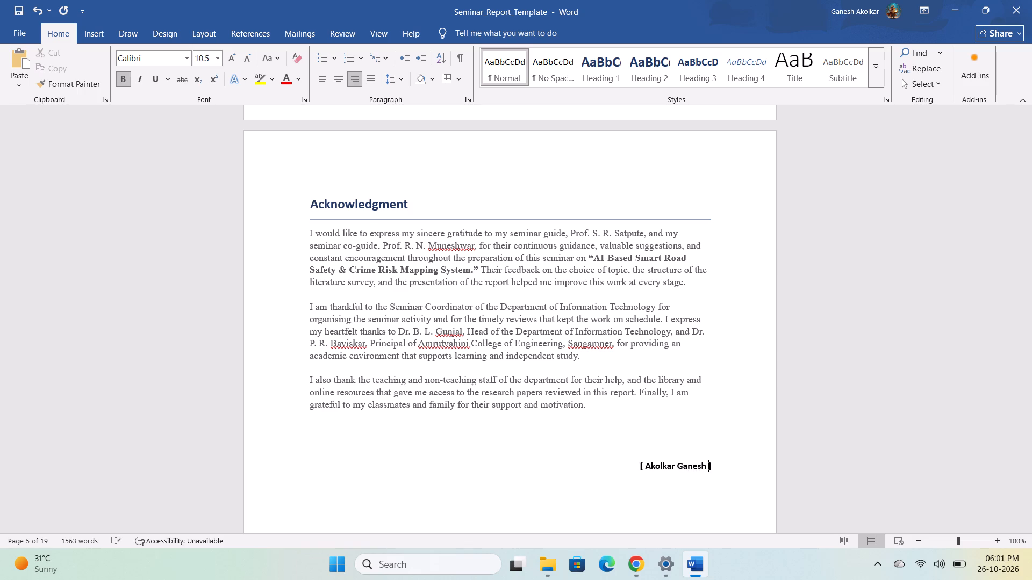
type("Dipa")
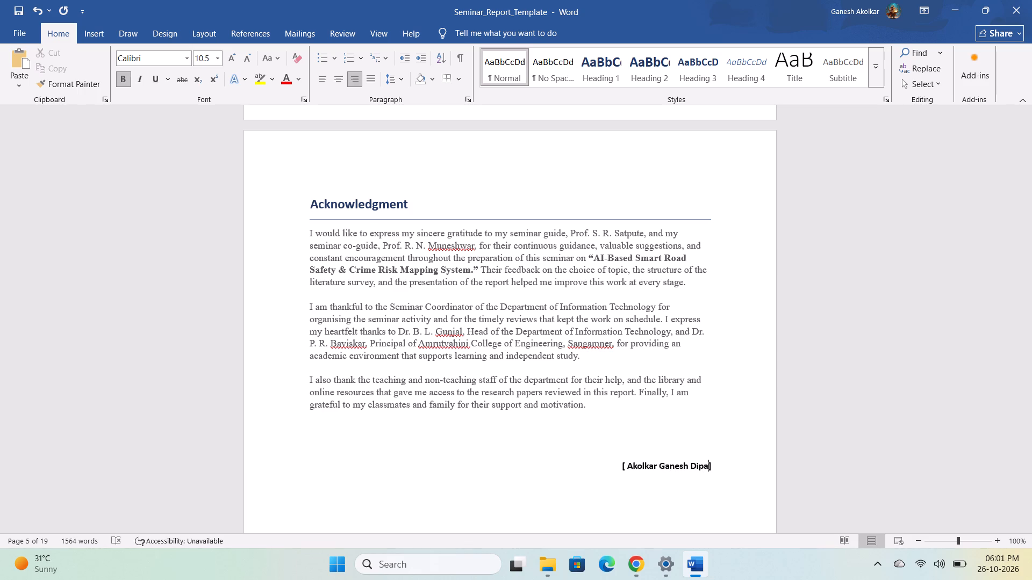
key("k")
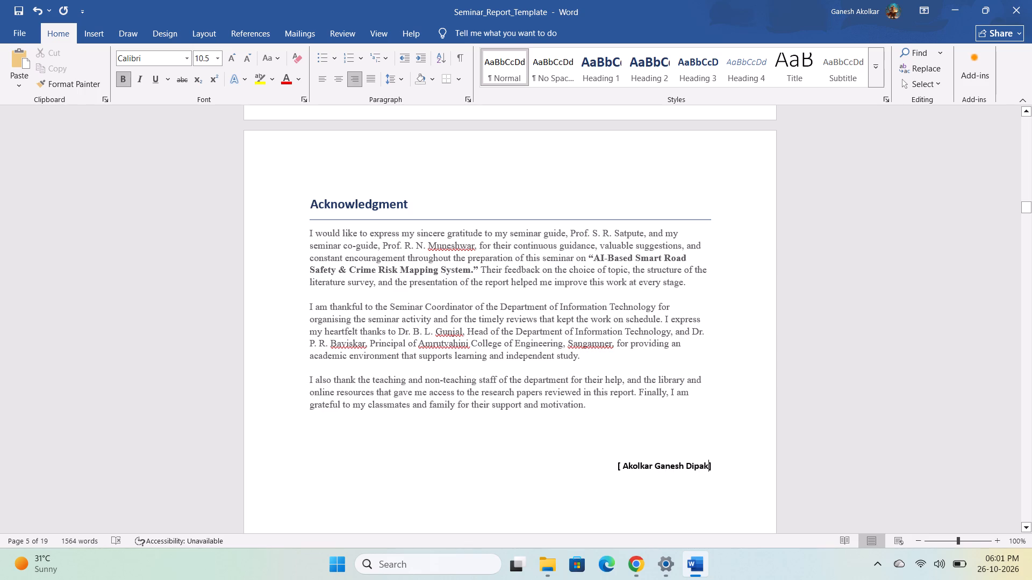
Review the completed Acknowledgment page and examine the placeholder guidance and keywords line on the template's Abstract page.
scroll(558, 433, "down", 1)
scroll(558, 433, "up", 1)
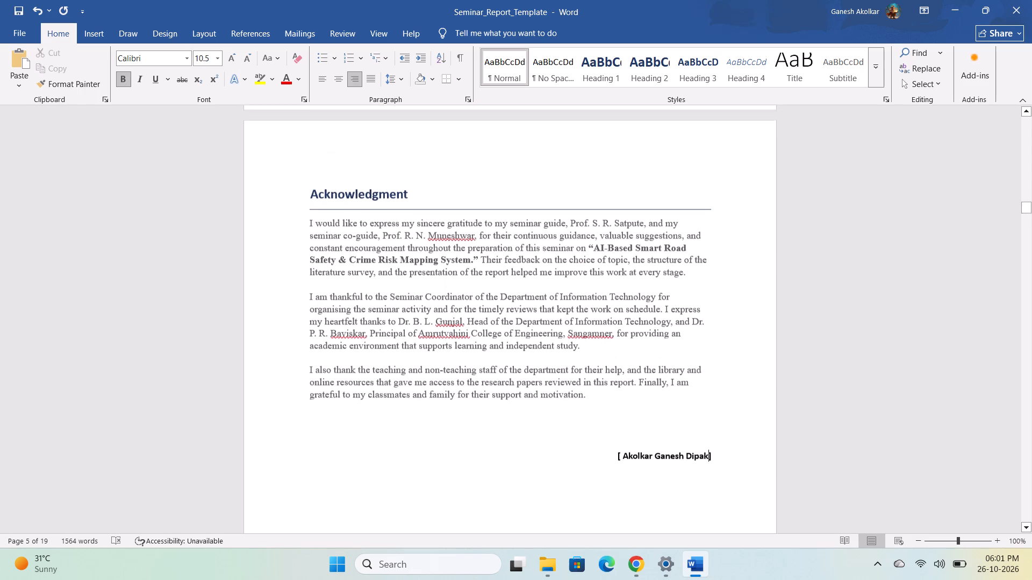
scroll(558, 433, "up", 2)
scroll(558, 433, "down", 3)
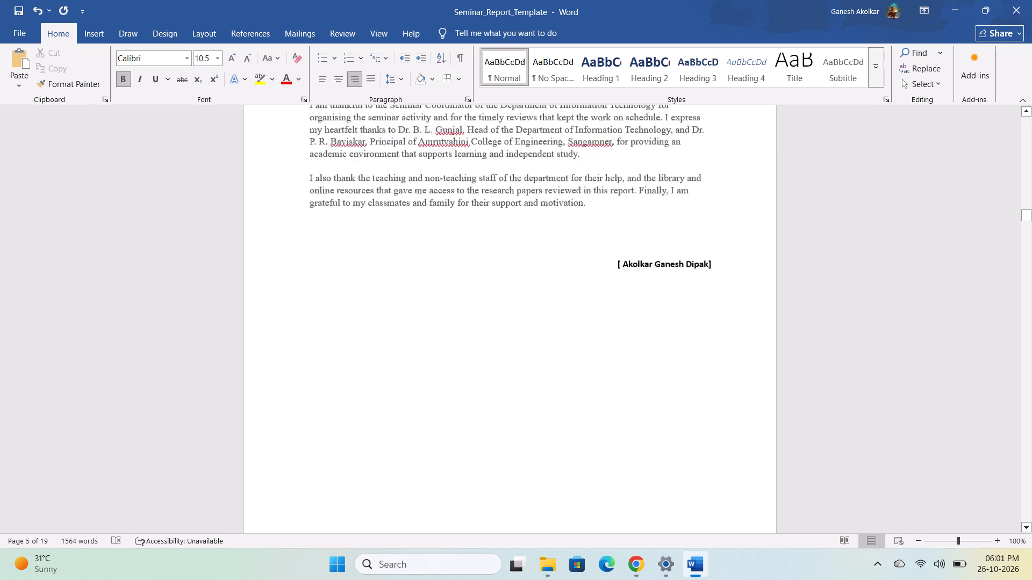
scroll(558, 433, "down", 3)
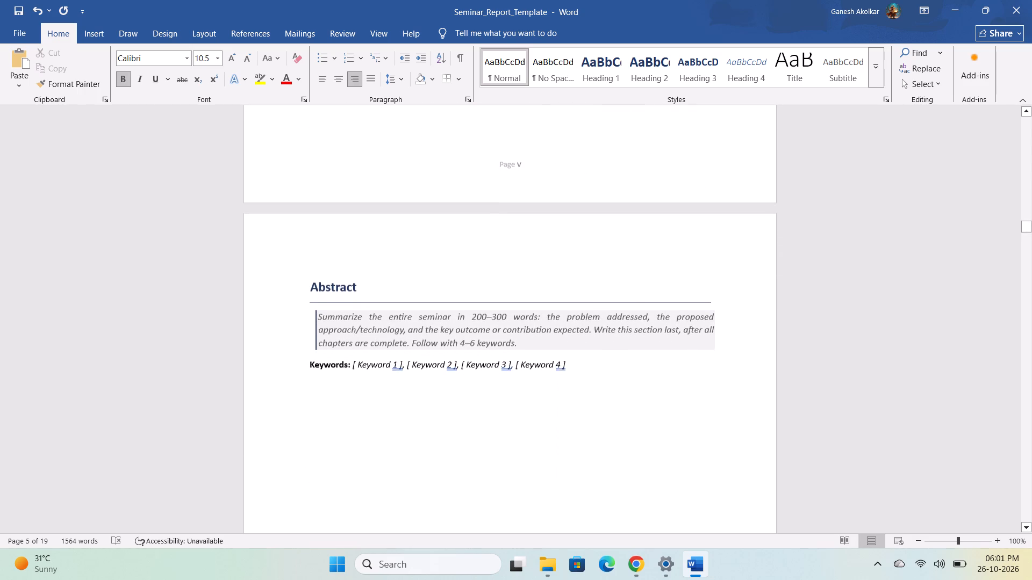
scroll(558, 433, "down", 2)
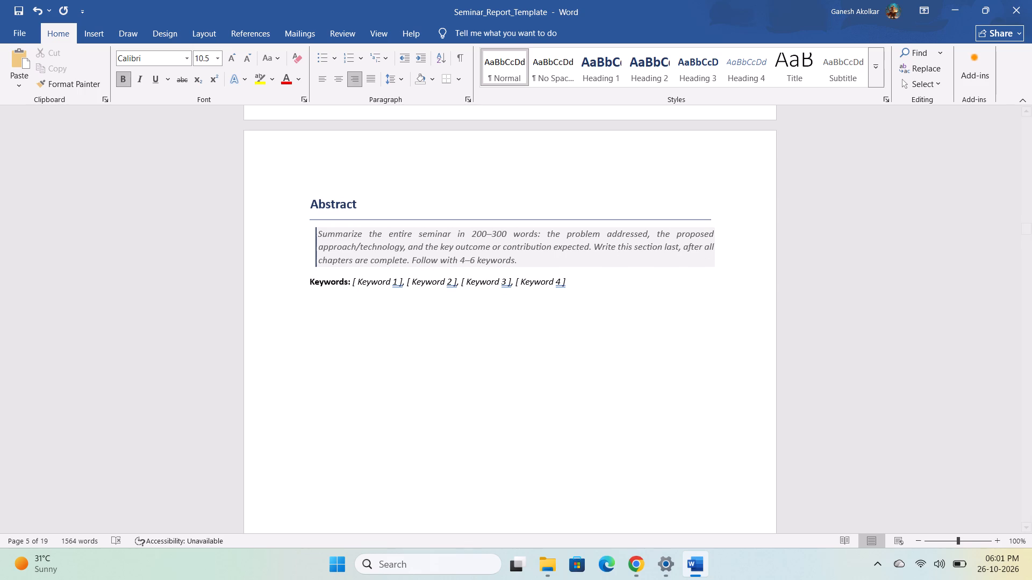
left_click(558, 433)
Switch to Chrome and bring up the Abstract page of the reference PDF 1443__1_.pdf.
key("alt+Tab")
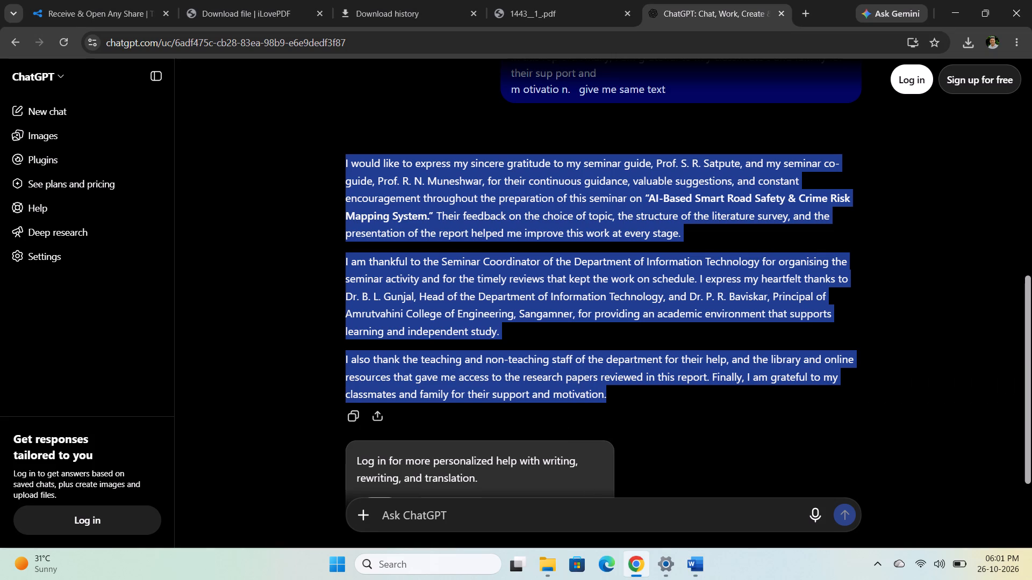
left_click(523, 17)
left_click(481, 270)
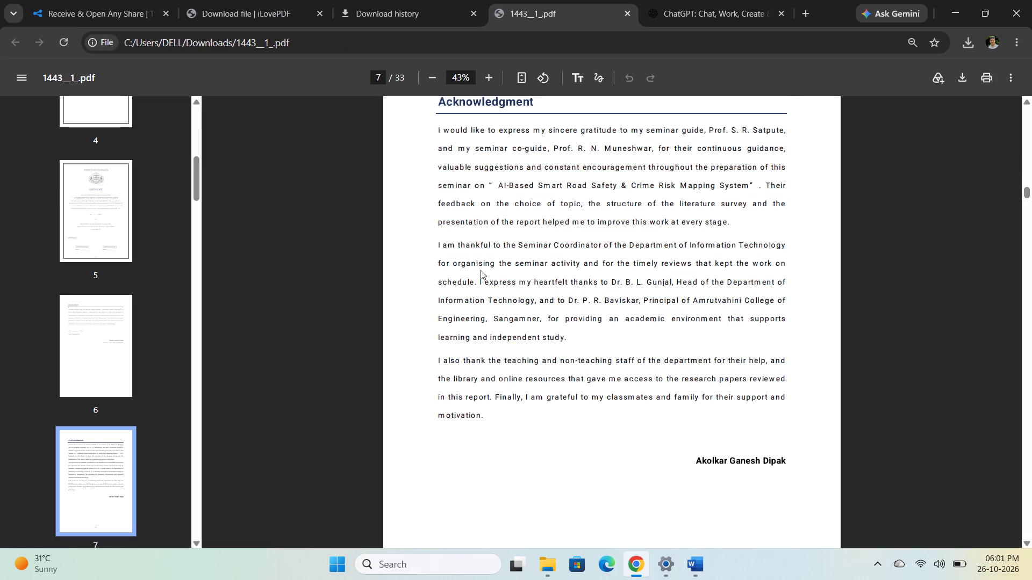
scroll(481, 270, "down", 6)
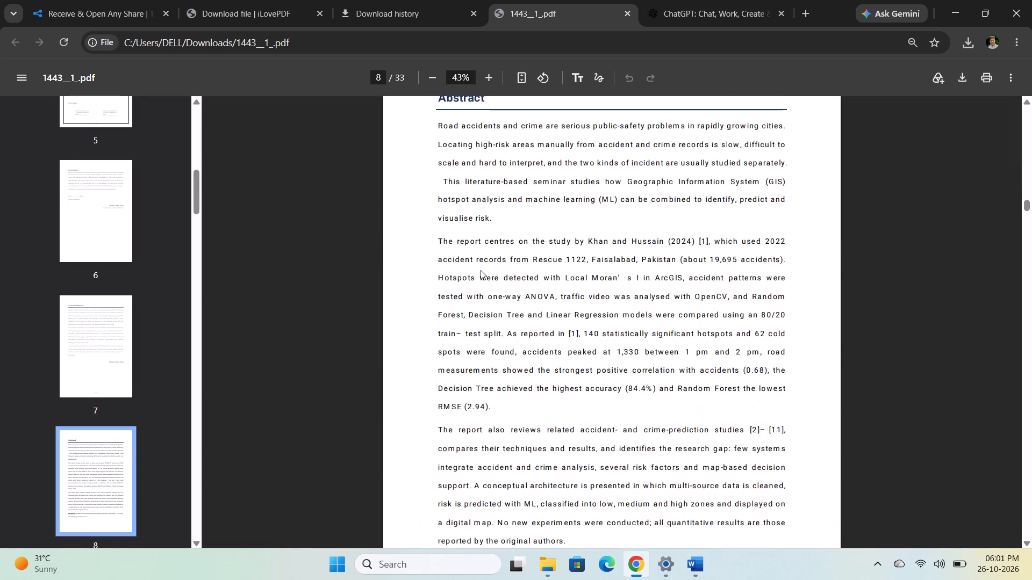
scroll(481, 270, "down", 1)
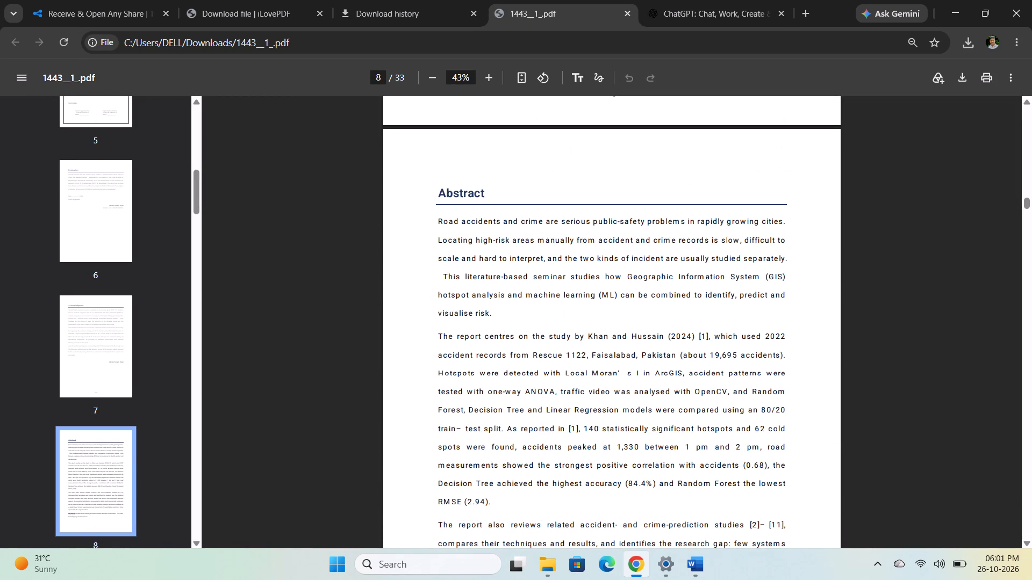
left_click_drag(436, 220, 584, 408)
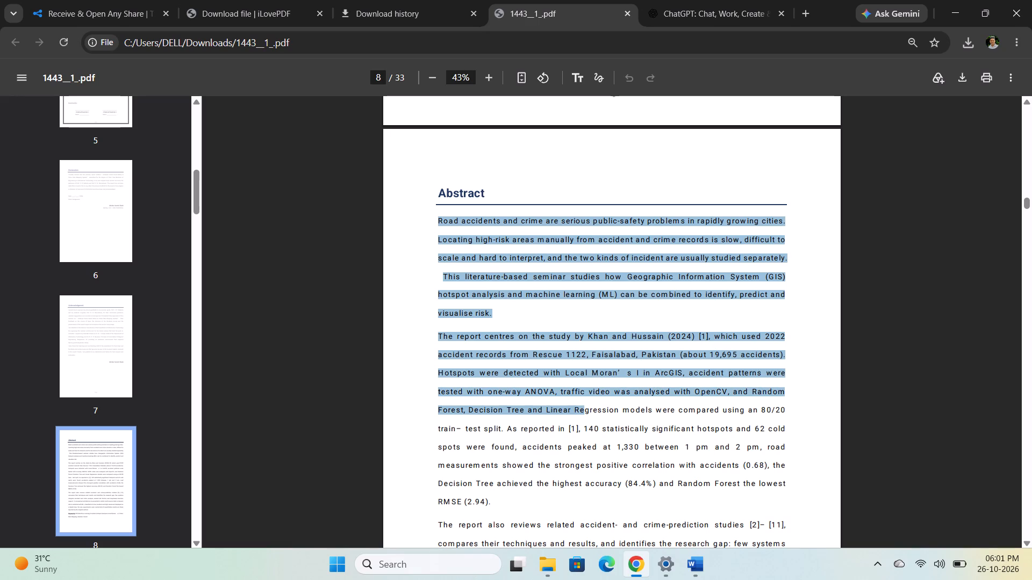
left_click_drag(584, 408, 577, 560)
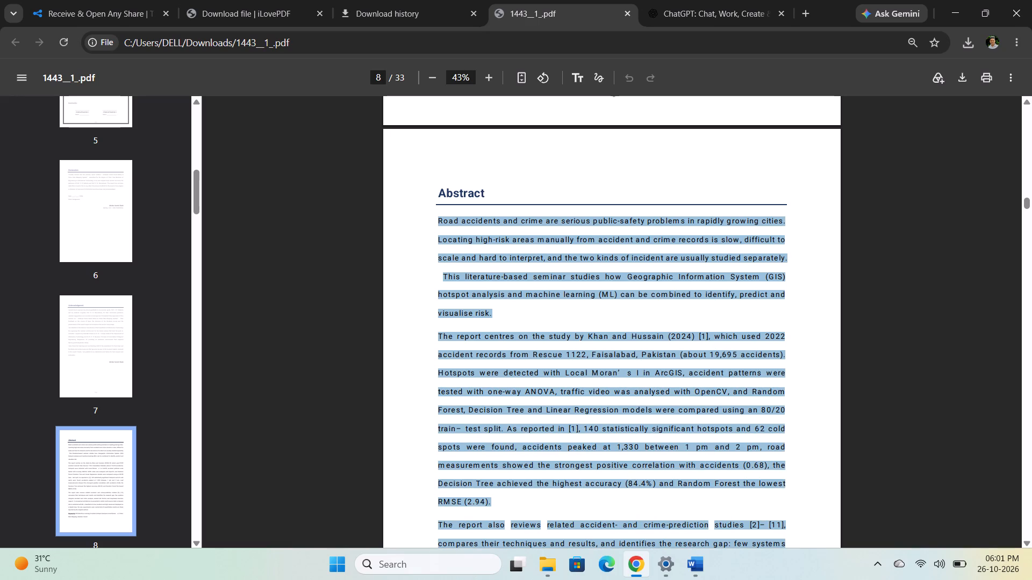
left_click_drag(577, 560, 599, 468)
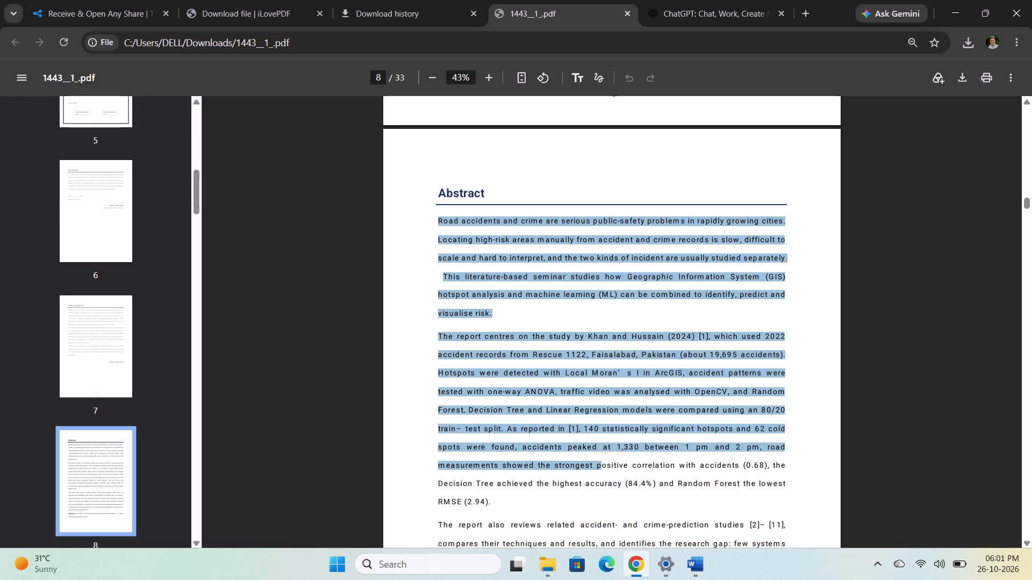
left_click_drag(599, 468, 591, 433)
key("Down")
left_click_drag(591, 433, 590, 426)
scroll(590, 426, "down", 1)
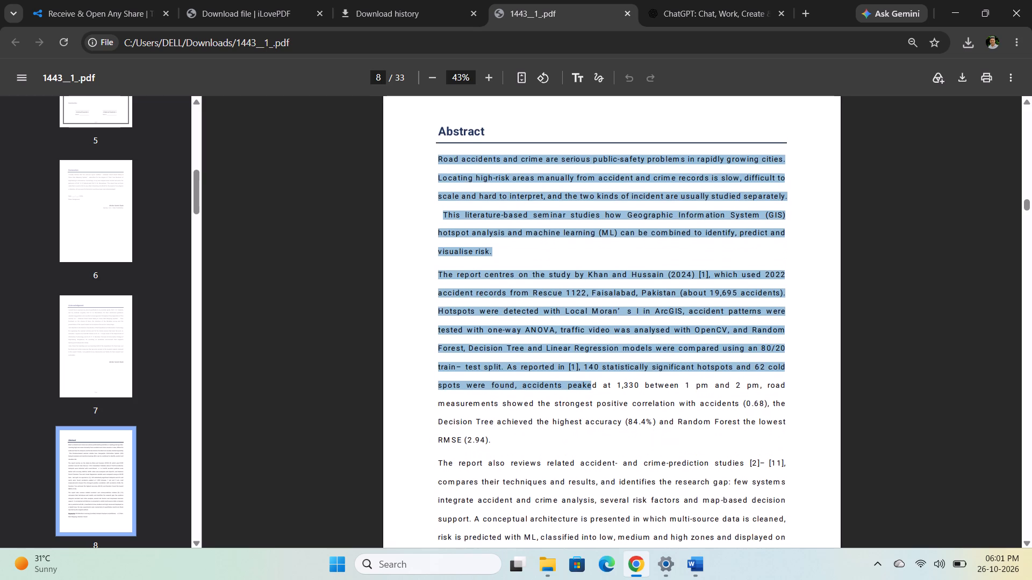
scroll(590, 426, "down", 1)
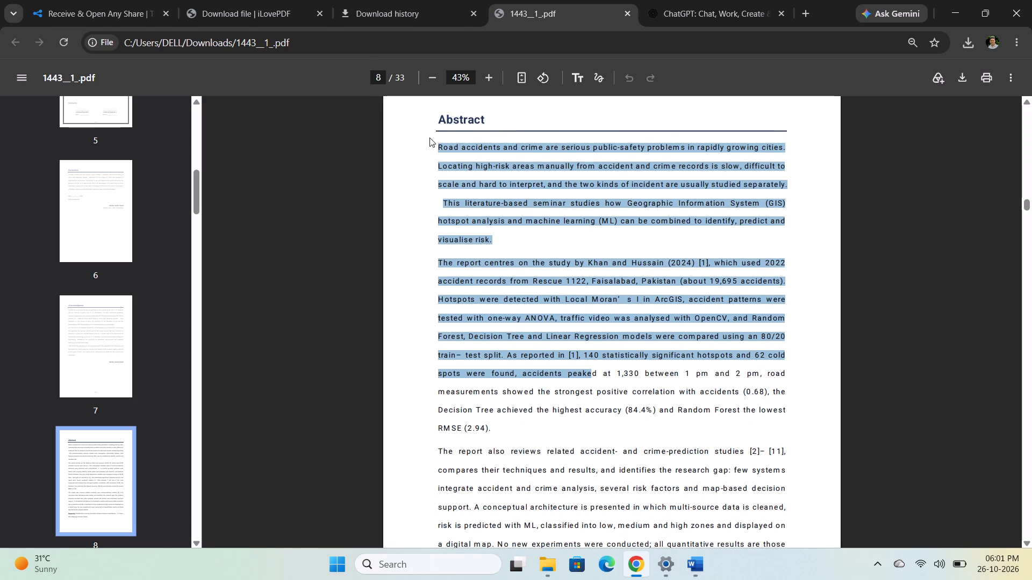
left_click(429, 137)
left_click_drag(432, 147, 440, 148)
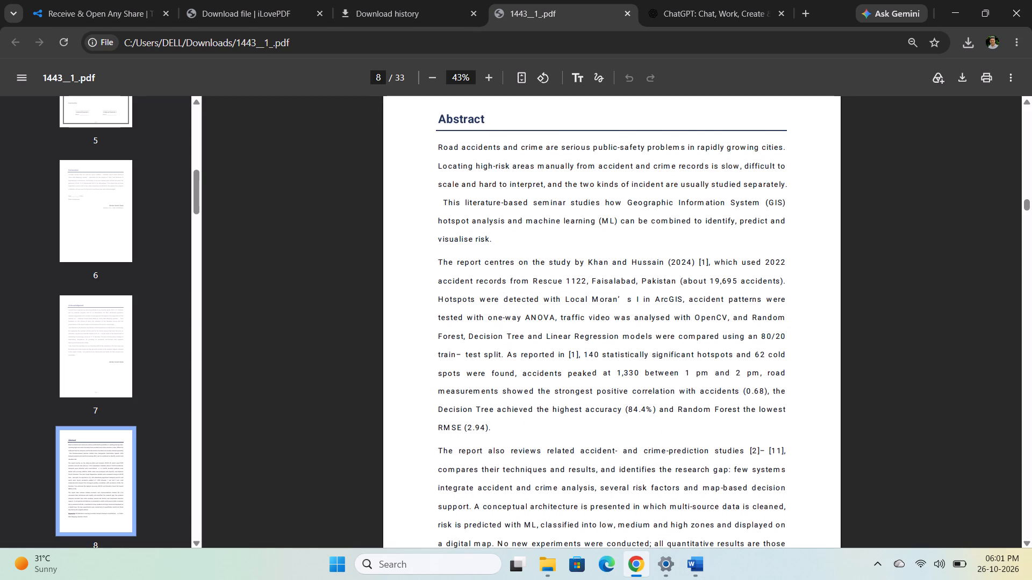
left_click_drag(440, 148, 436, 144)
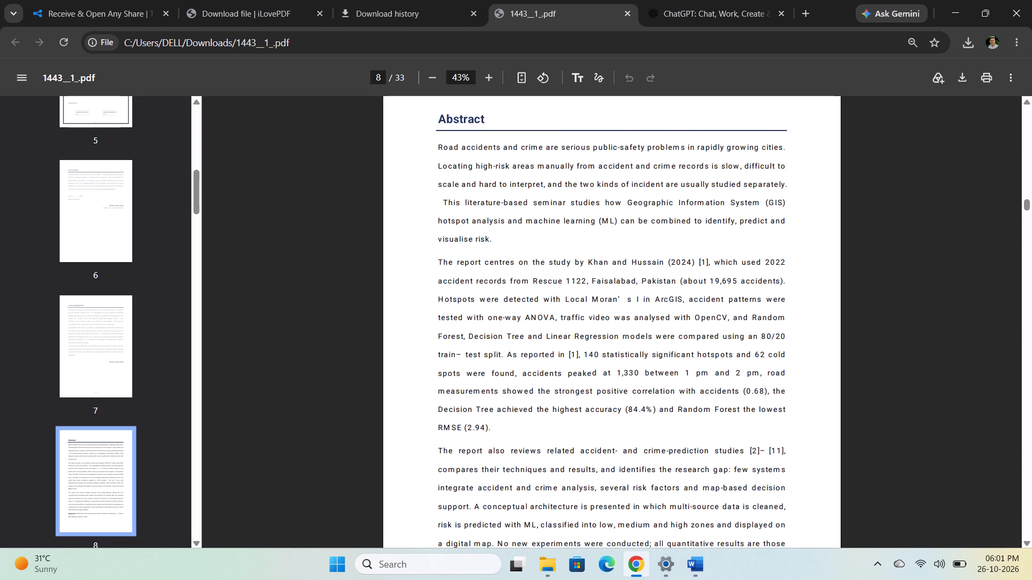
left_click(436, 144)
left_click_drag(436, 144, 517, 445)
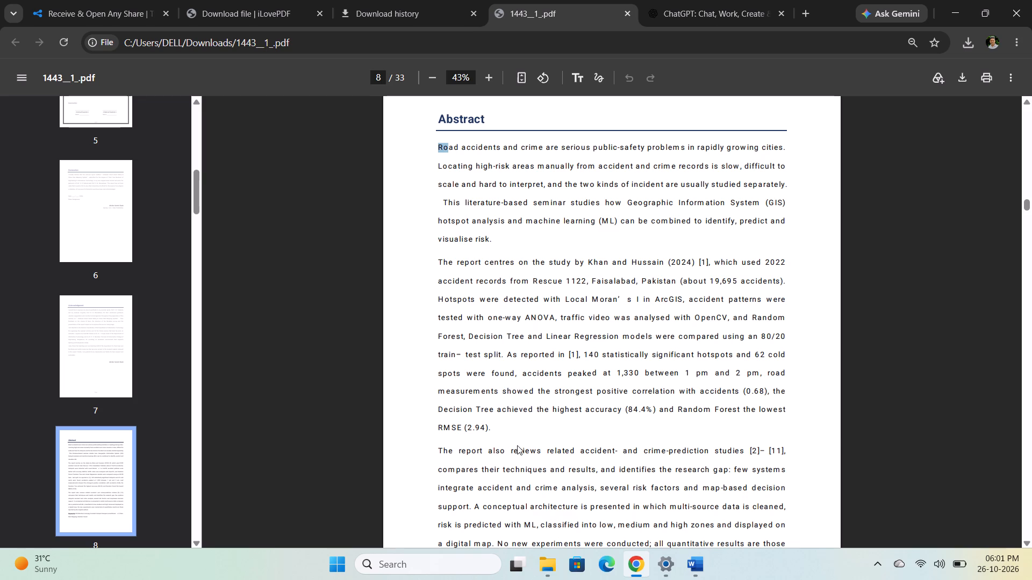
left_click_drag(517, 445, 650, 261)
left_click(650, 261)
left_click_drag(438, 145, 541, 482)
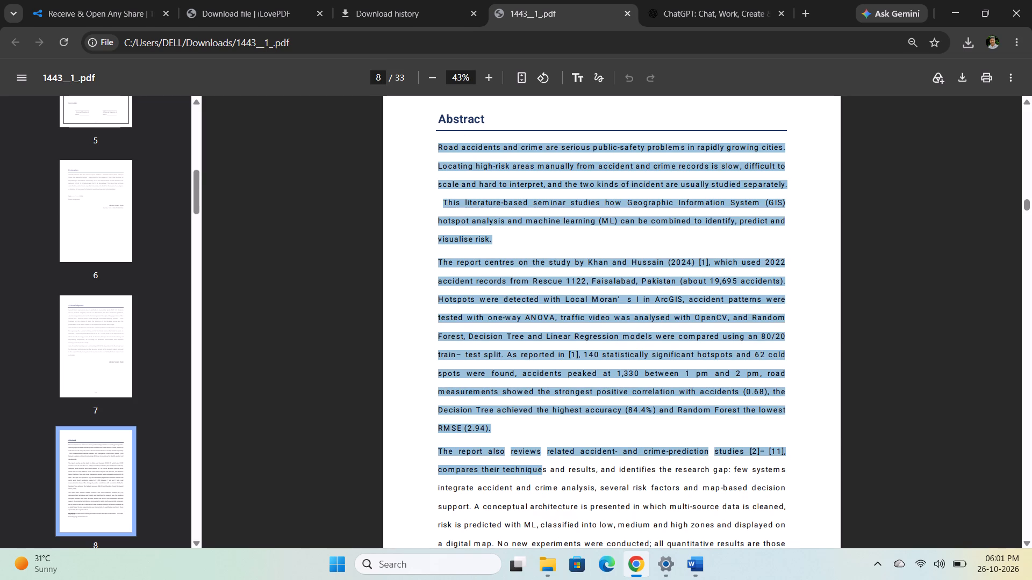
left_click_drag(541, 482, 603, 463)
key("Down")
key("Down")
key("Down")
key("Down")
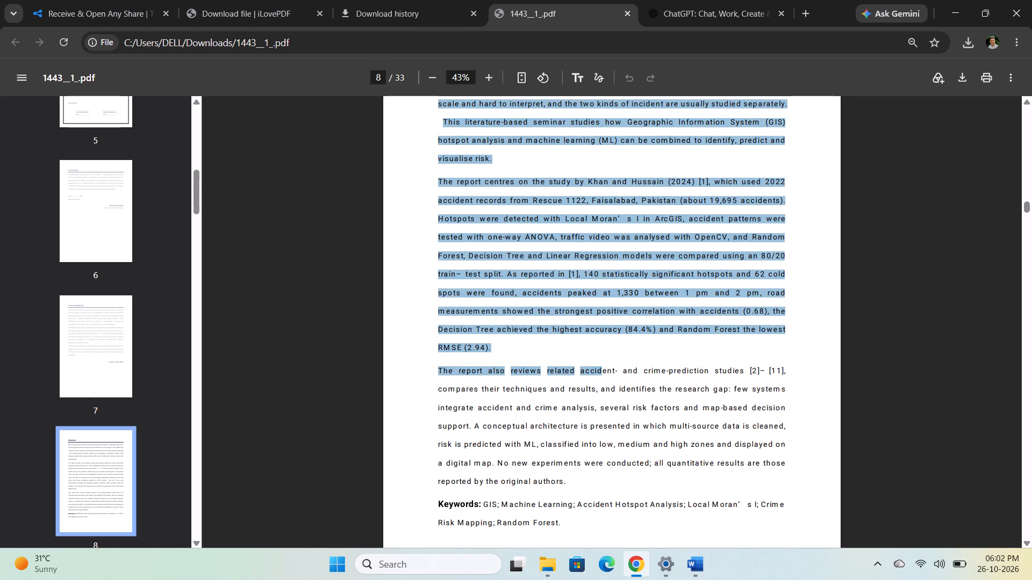
left_click_drag(603, 463, 567, 469)
key("Down")
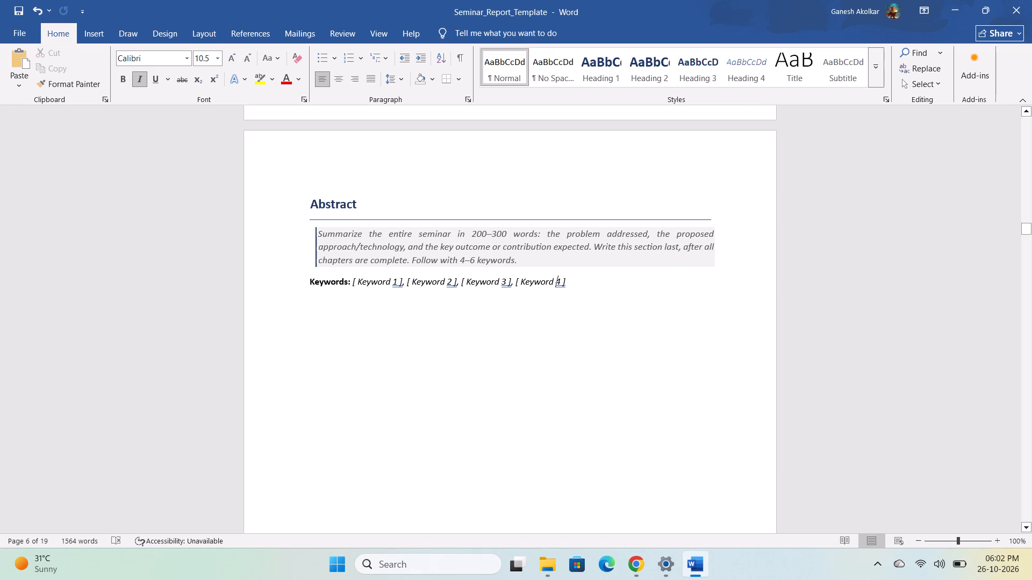
left_click_drag(317, 231, 565, 319)
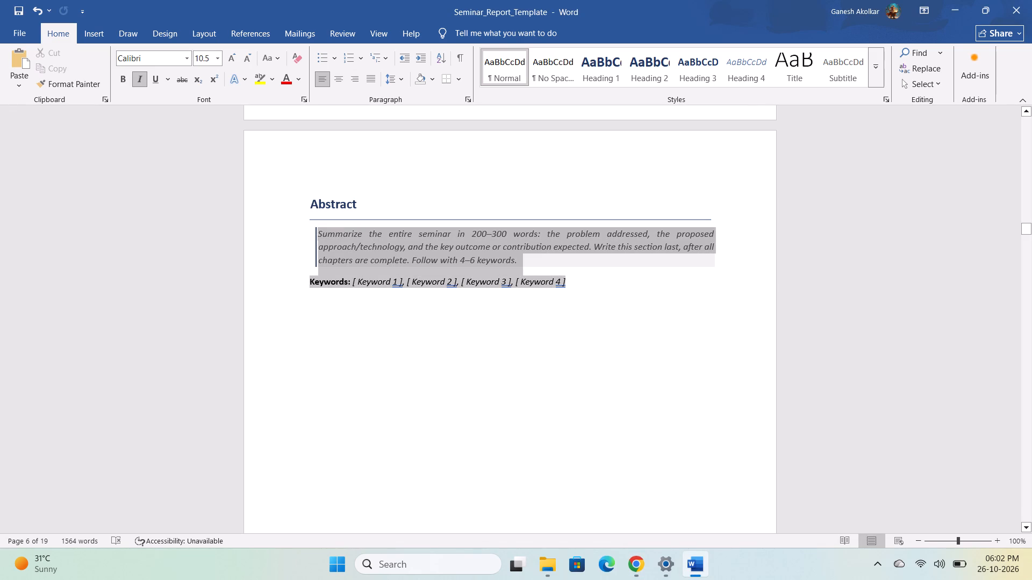
left_click_drag(565, 319, 567, 319)
key("ctrl+v")
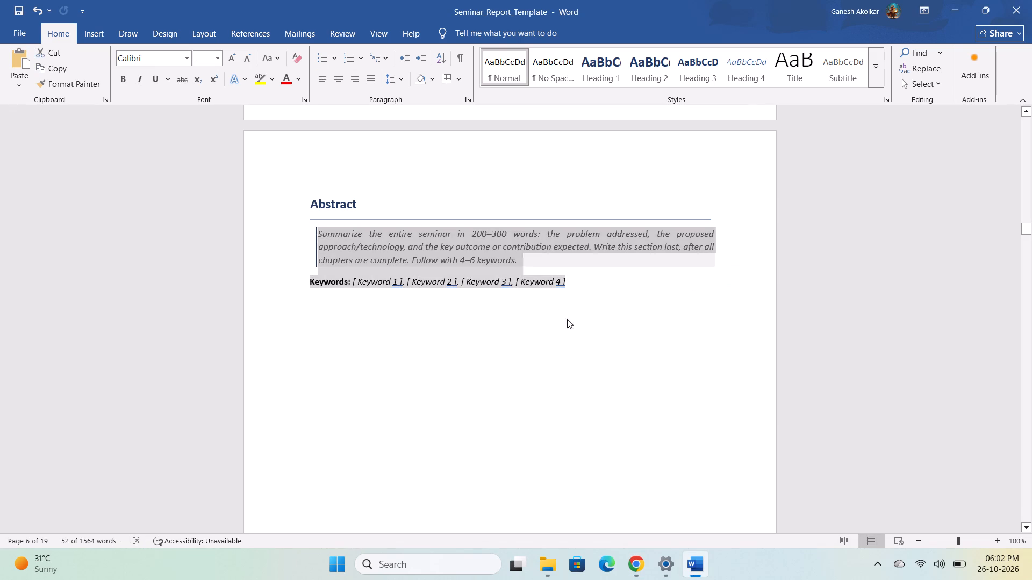
double_click(534, 328)
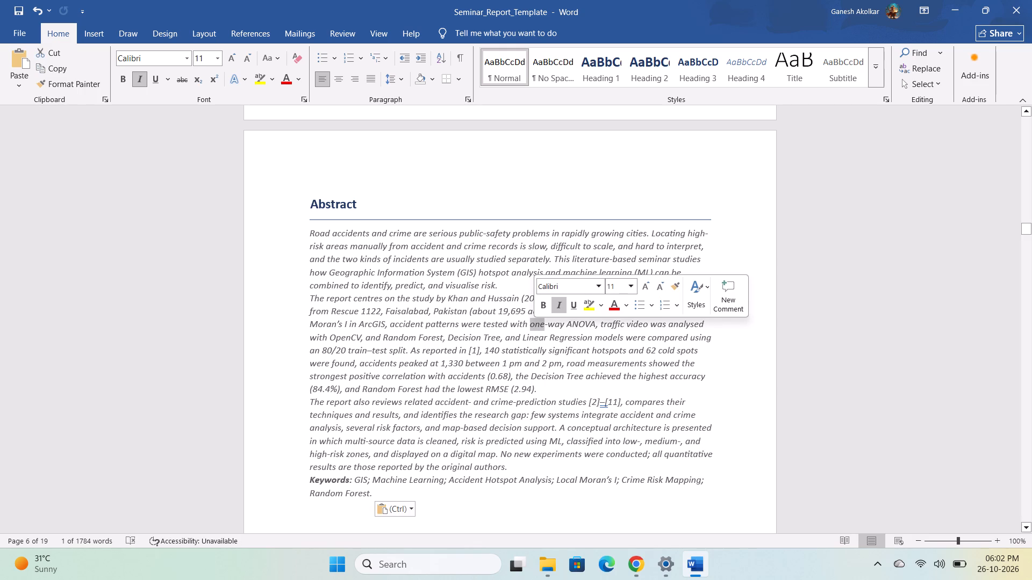
Remove the italic formatting from the three abstract paragraphs and the Keywords line.
left_click_drag(310, 231, 356, 396)
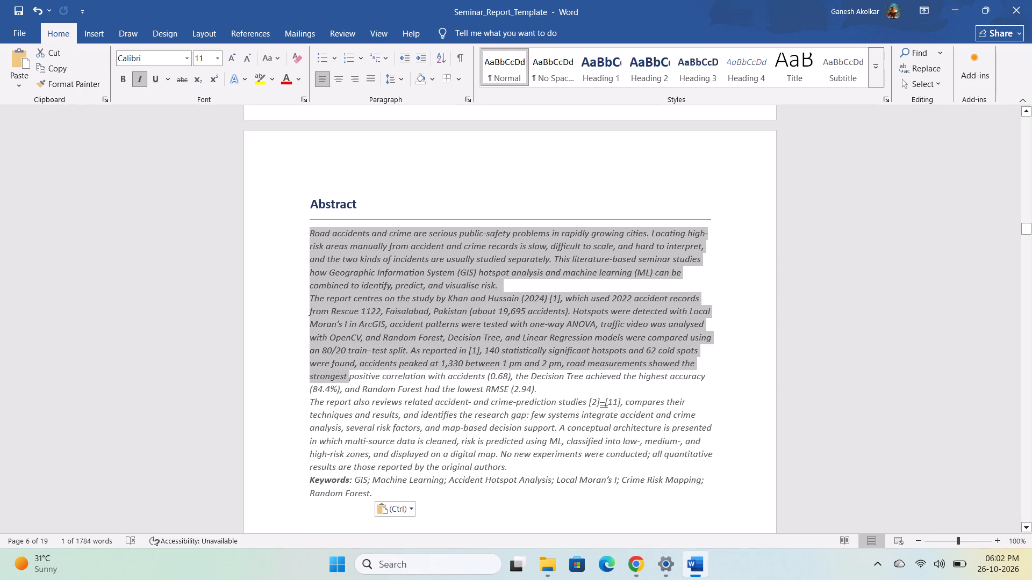
left_click_drag(356, 396, 378, 492)
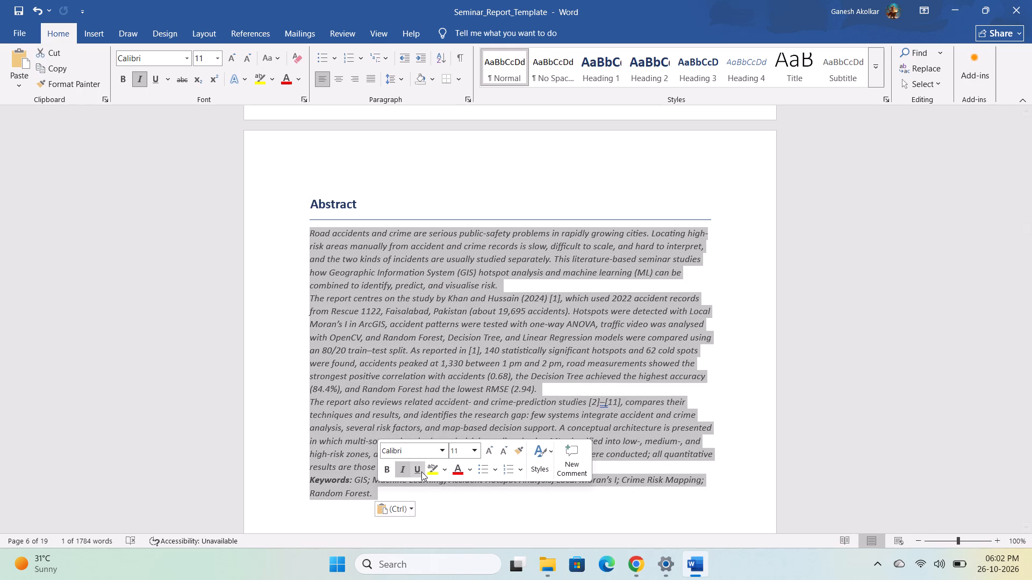
left_click(406, 466)
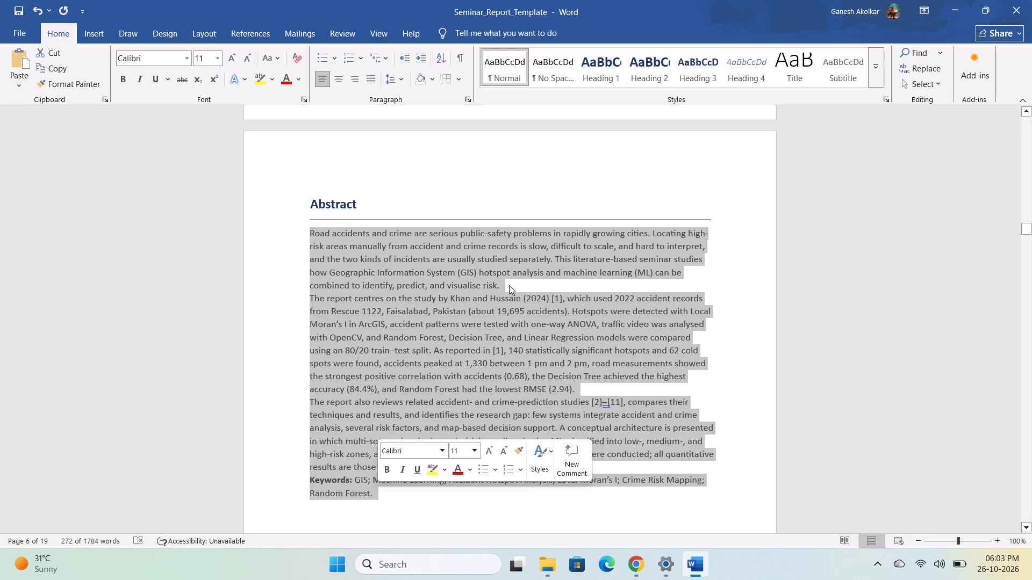
Set the font size of the three abstract paragraphs and the Keywords line to 12.
left_click(478, 450)
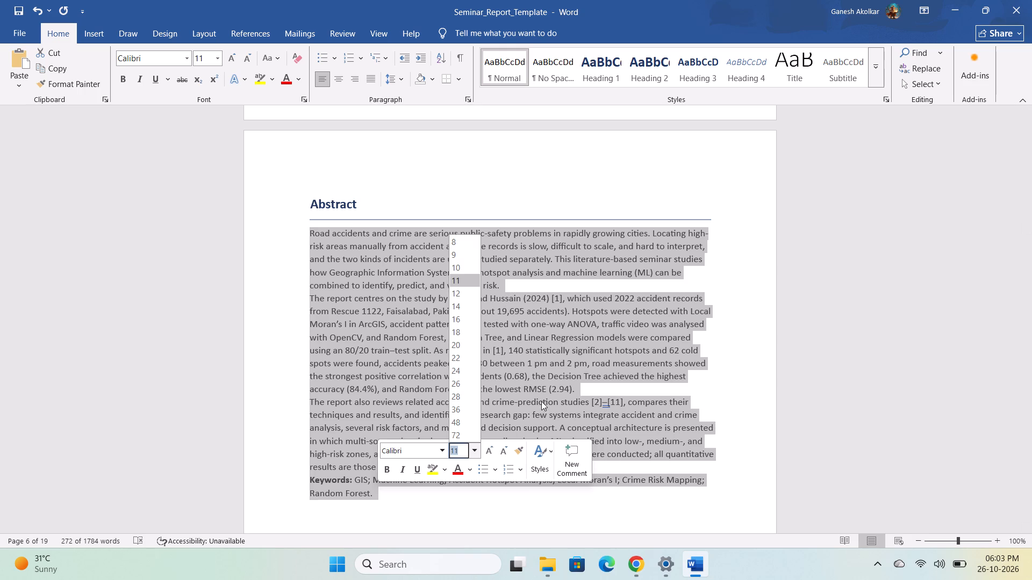
left_click(465, 297)
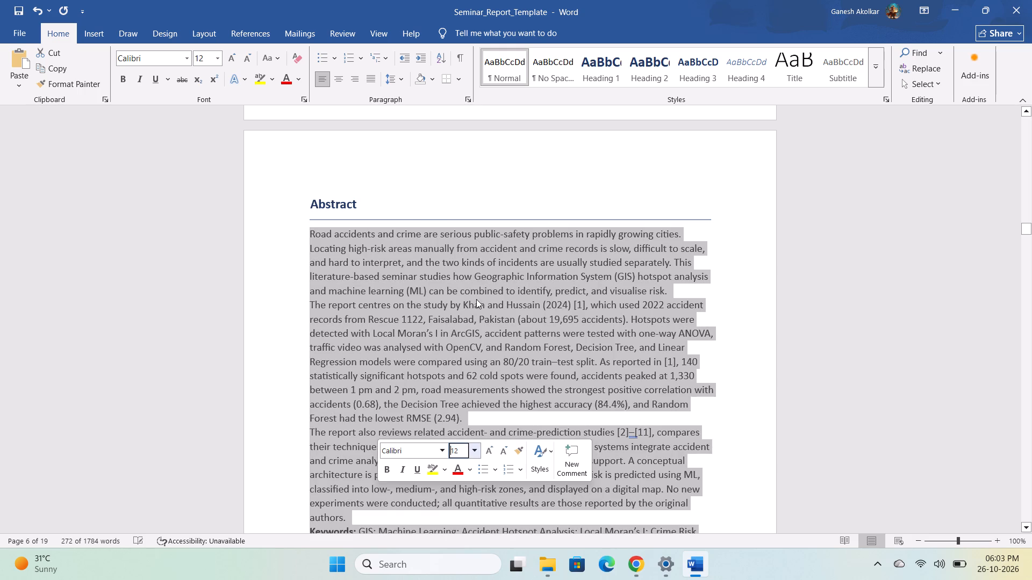
left_click(508, 304)
Set the font size of the three Acknowledgment paragraphs to 12, leaving out the signature name below them.
scroll(508, 304, "up", 2)
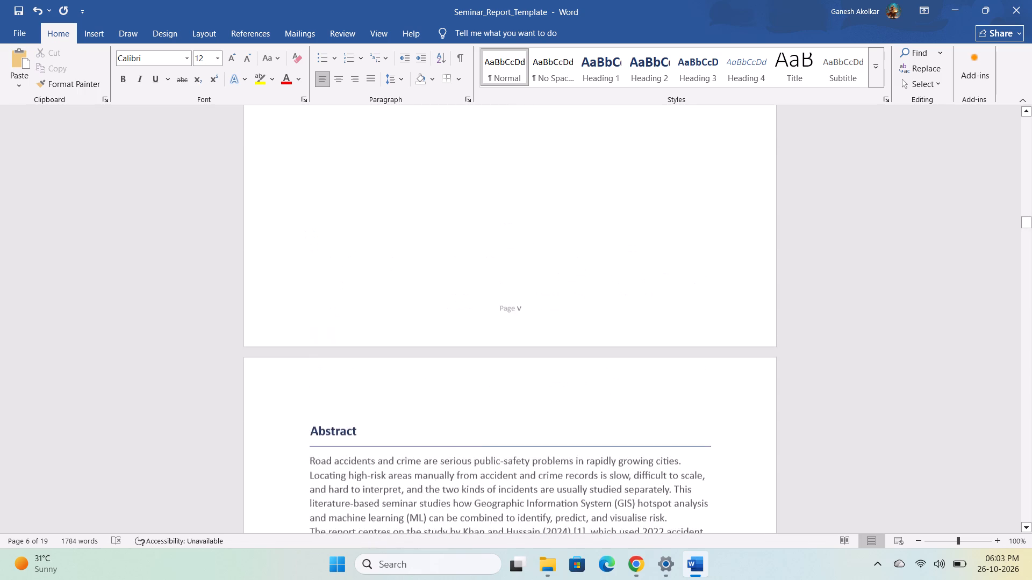
scroll(508, 304, "up", 3)
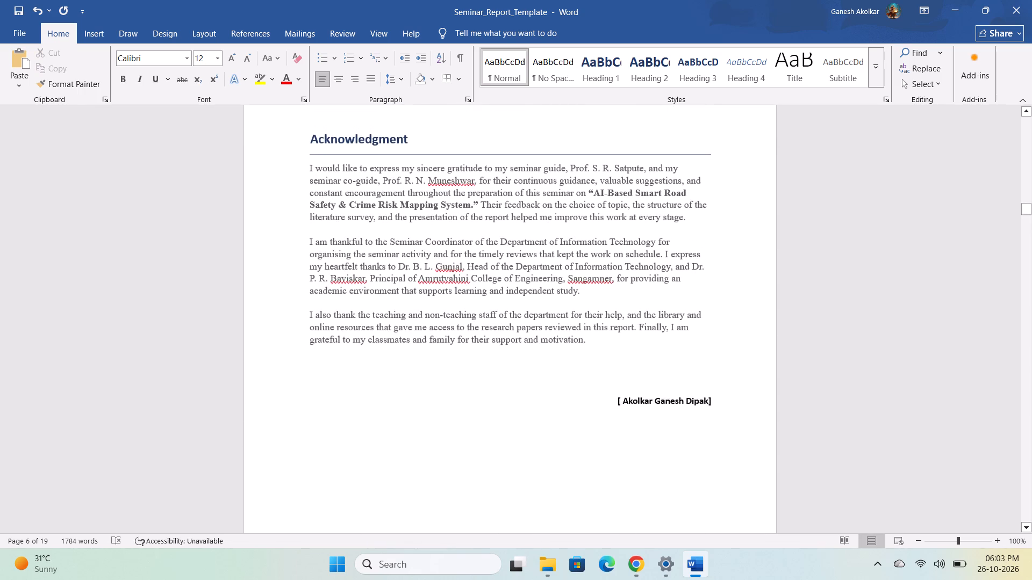
scroll(508, 304, "up", 1)
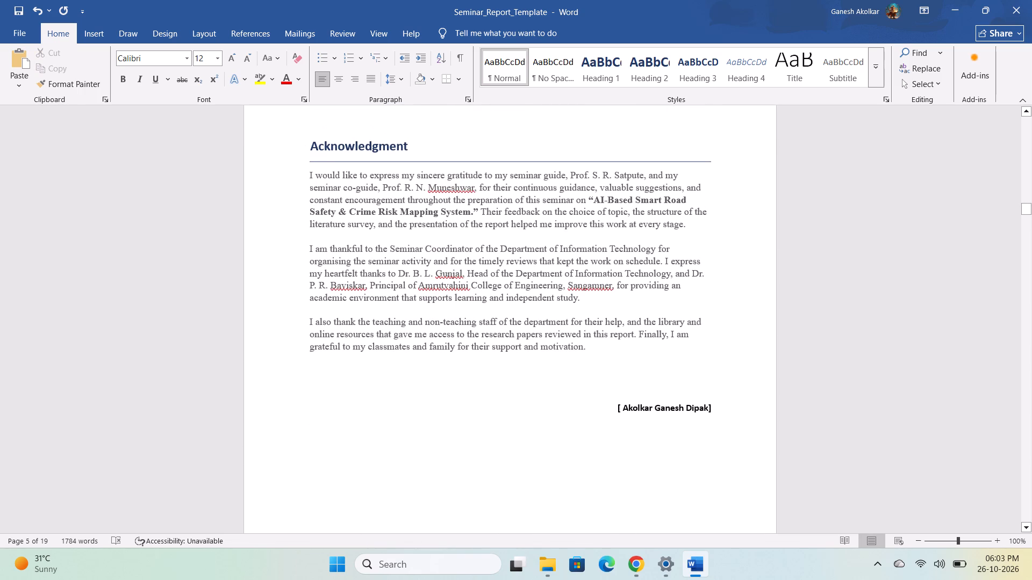
left_click_drag(307, 175, 603, 344)
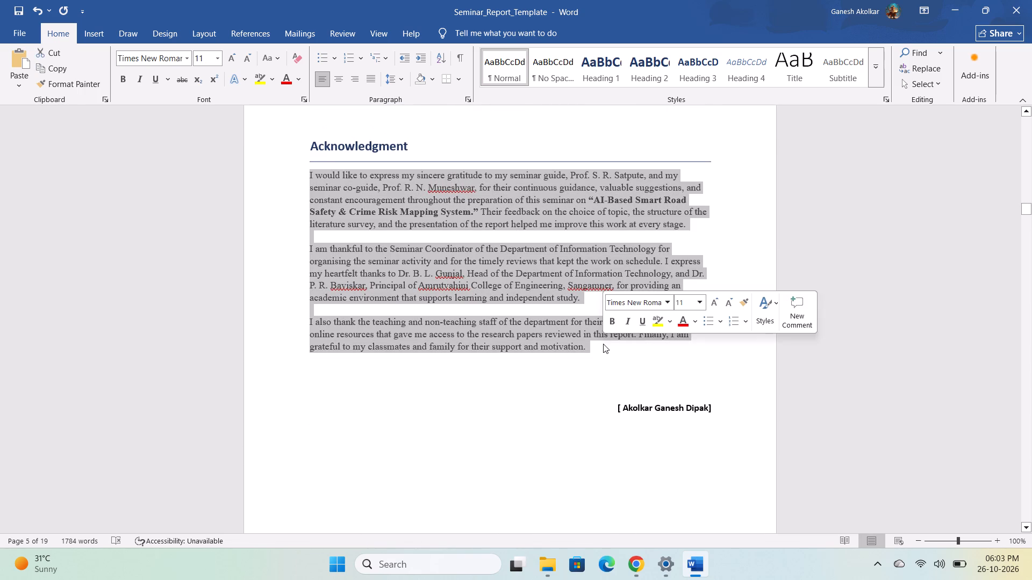
left_click(705, 300)
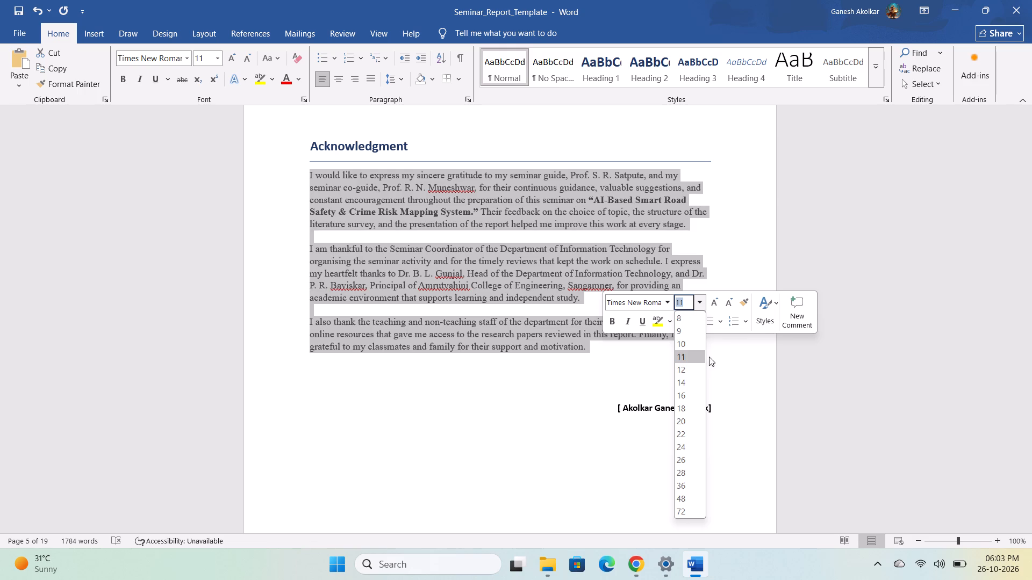
left_click(703, 370)
left_click(516, 461)
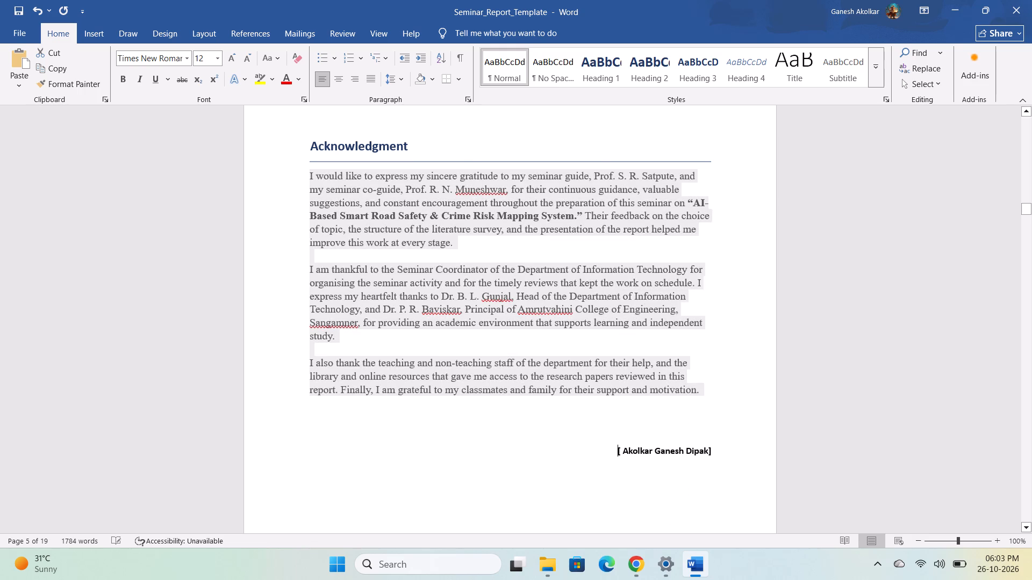
On the Abstract page, insert a blank line after each of the three paragraphs, matching the paragraph spacing of the ChatGPT reply.
scroll(516, 461, "down", 3)
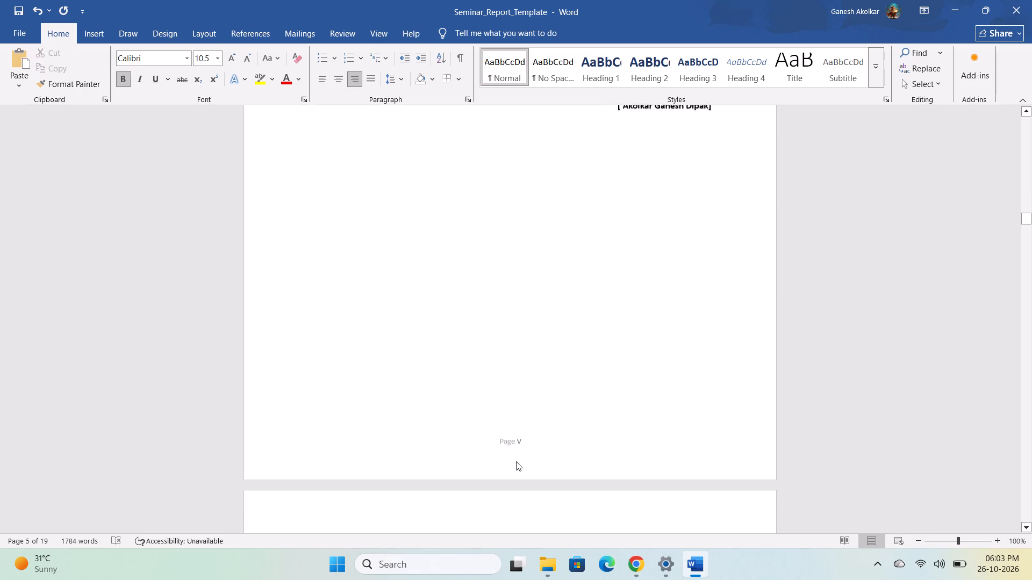
scroll(516, 461, "down", 2)
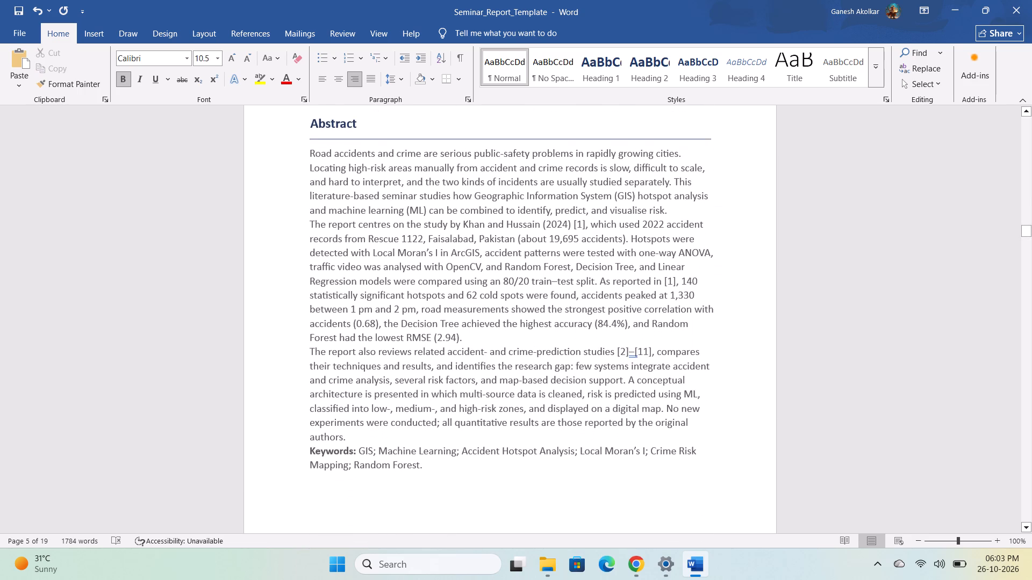
scroll(516, 461, "down", 1)
scroll(516, 461, "up", 1)
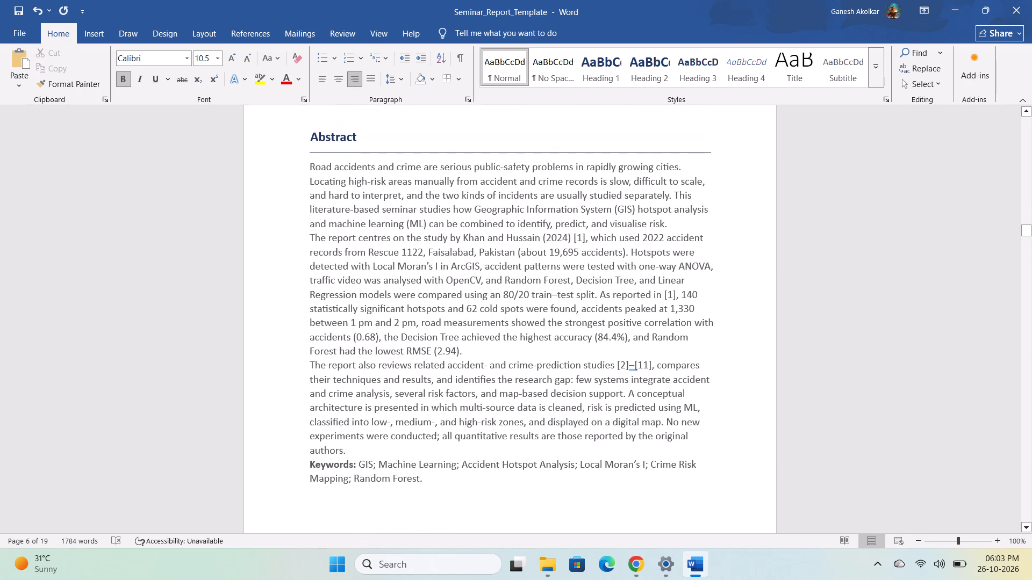
key("alt+Tab")
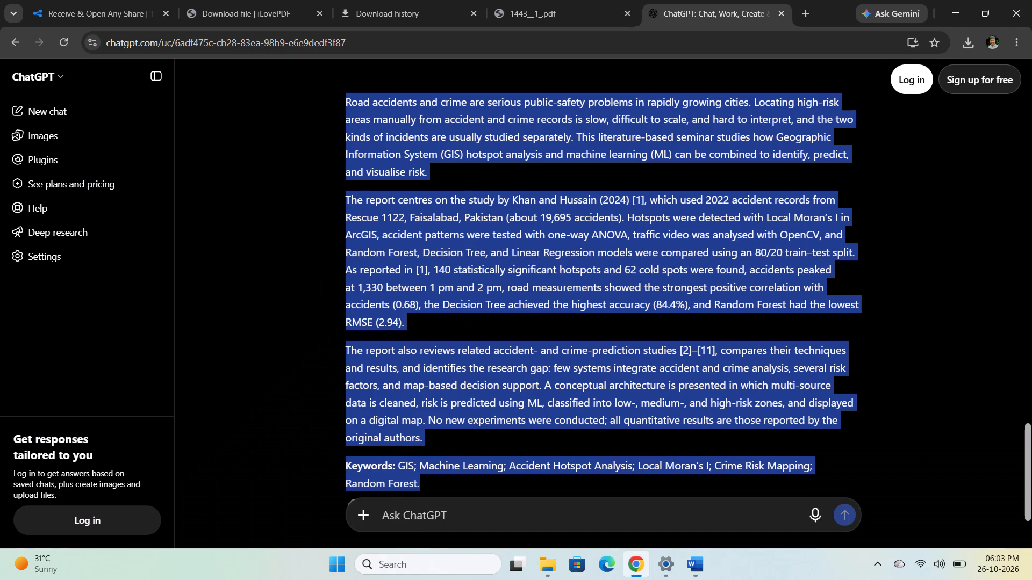
key("alt+Tab")
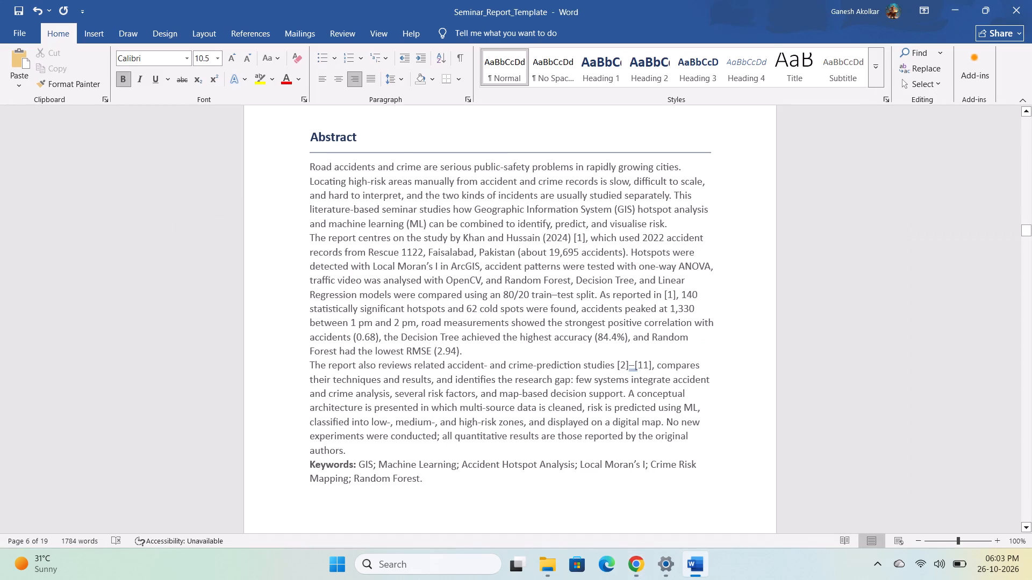
left_click(668, 227)
key("Return")
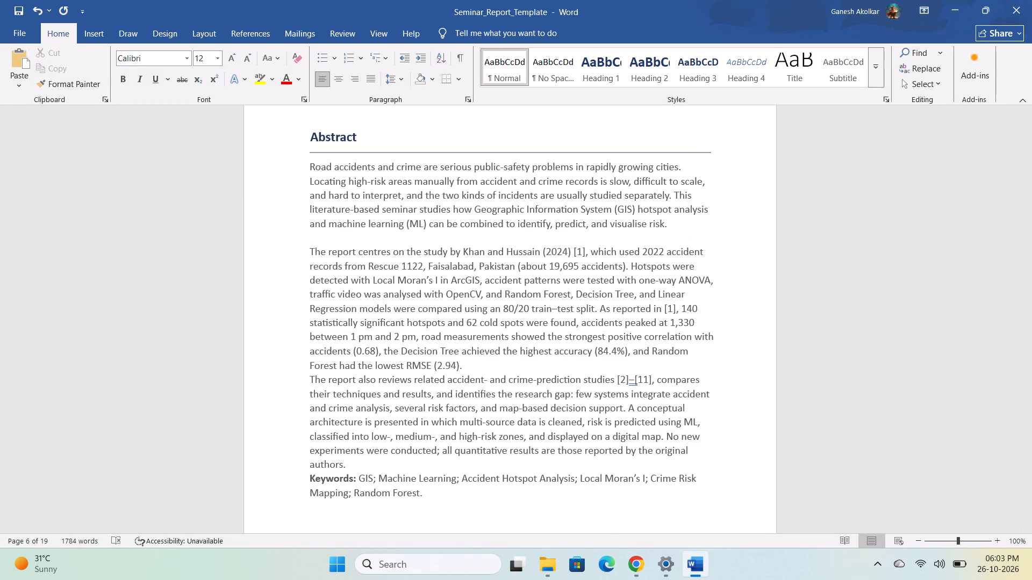
left_click(516, 367)
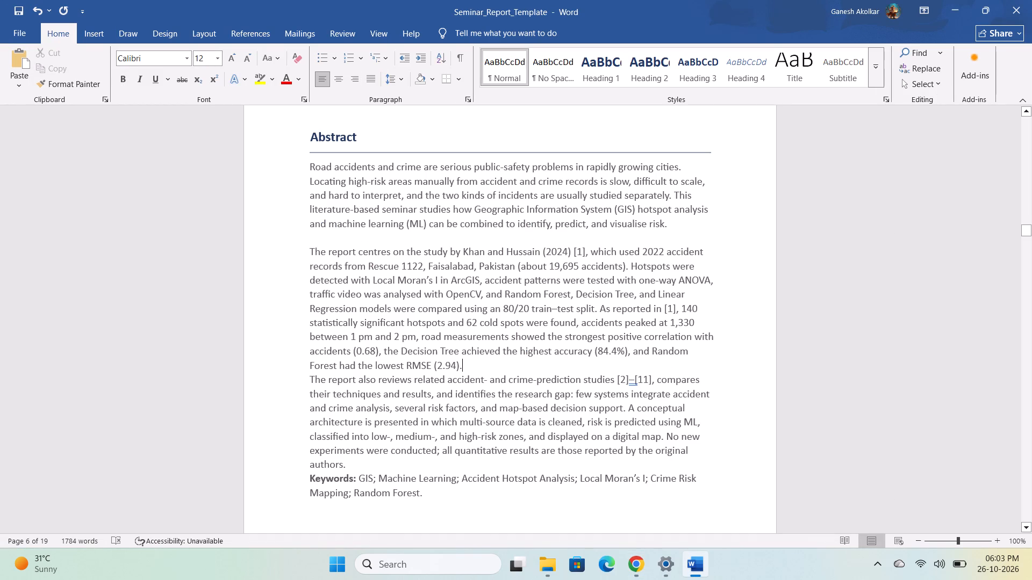
key("Return")
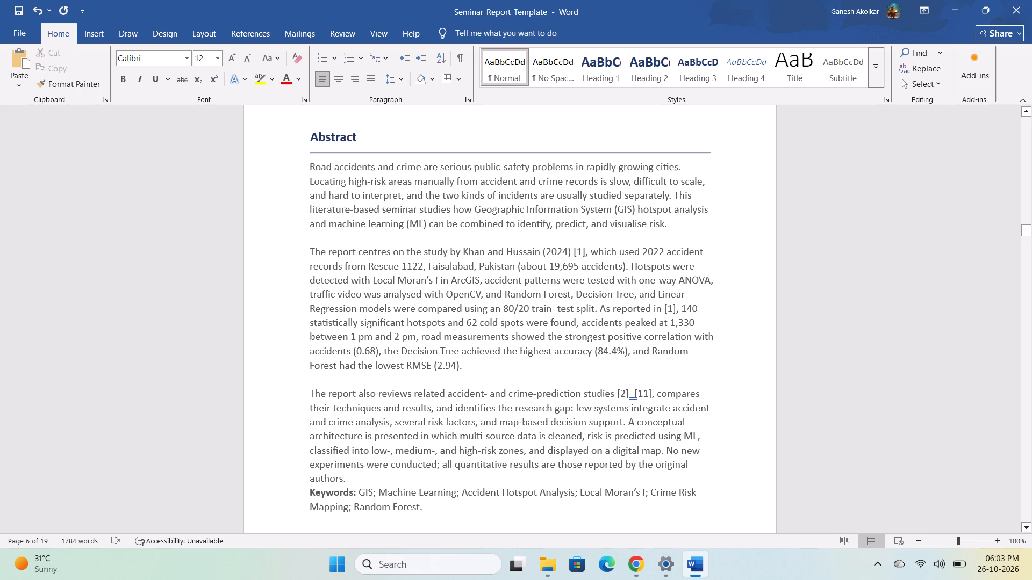
left_click(396, 475)
key("Return")
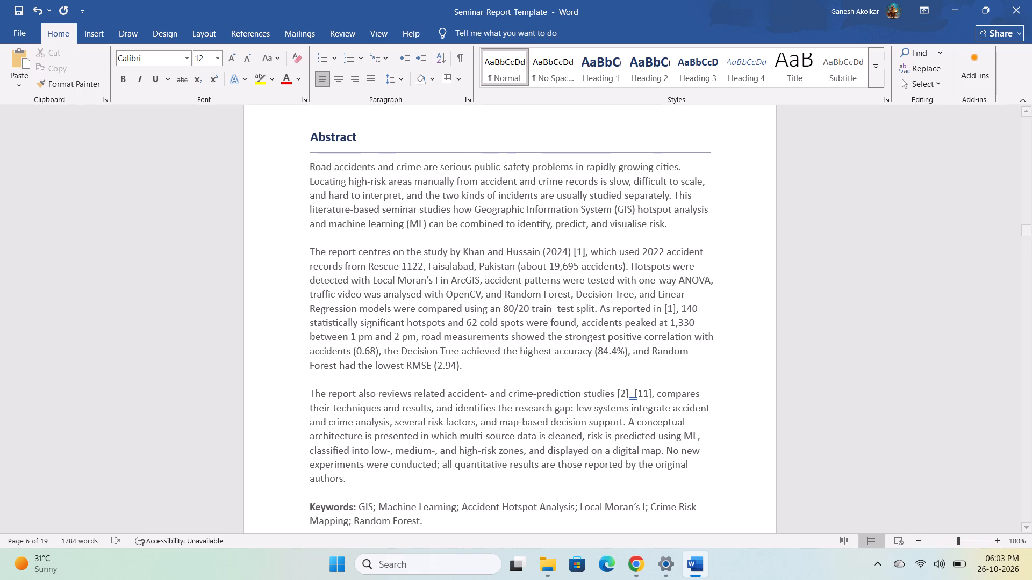
Delete the "Table of Contents" heading text from the contents page.
scroll(395, 441, "down", 1)
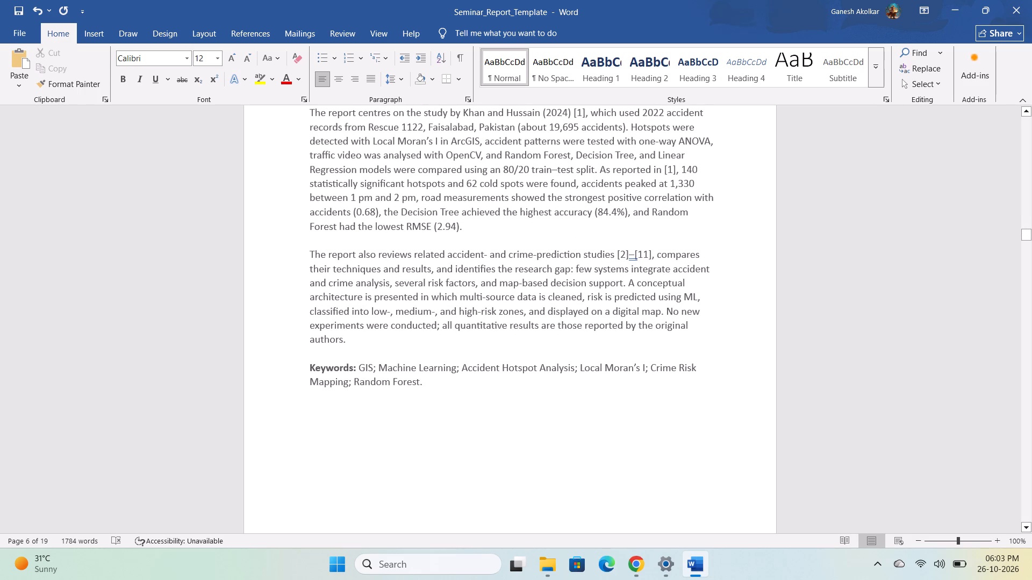
scroll(395, 441, "up", 1)
scroll(395, 441, "down", 4)
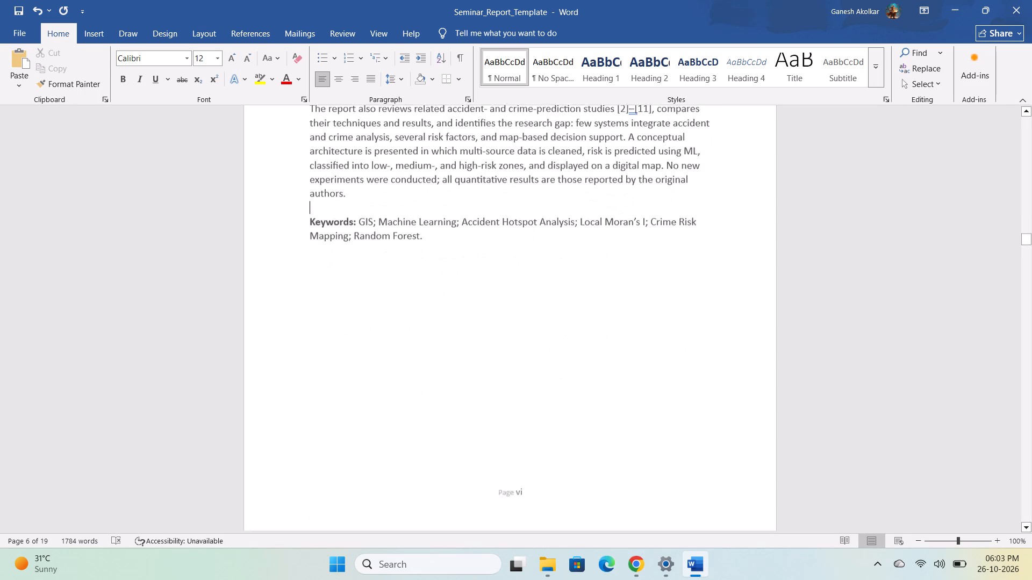
scroll(395, 441, "down", 2)
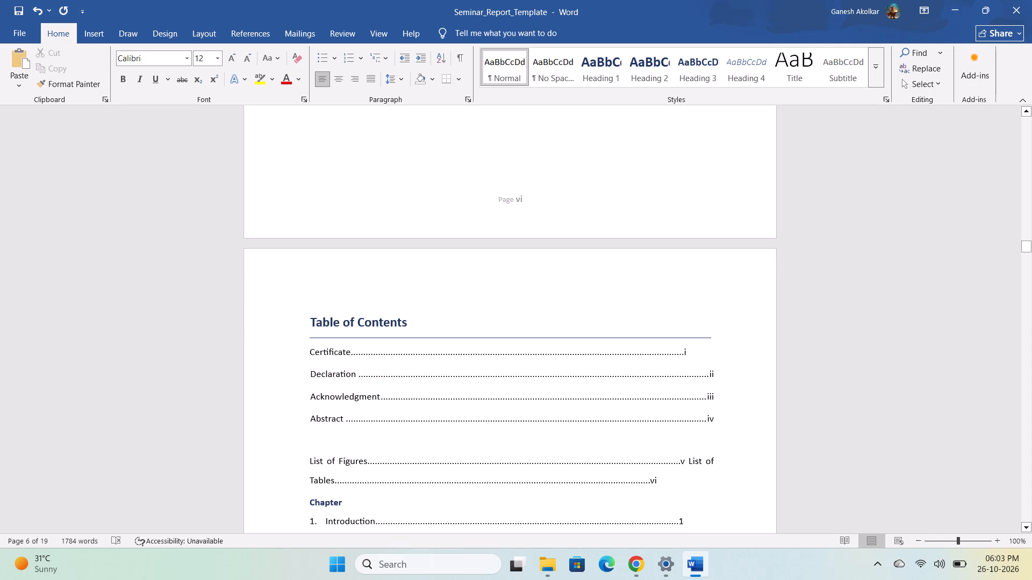
left_click(296, 338)
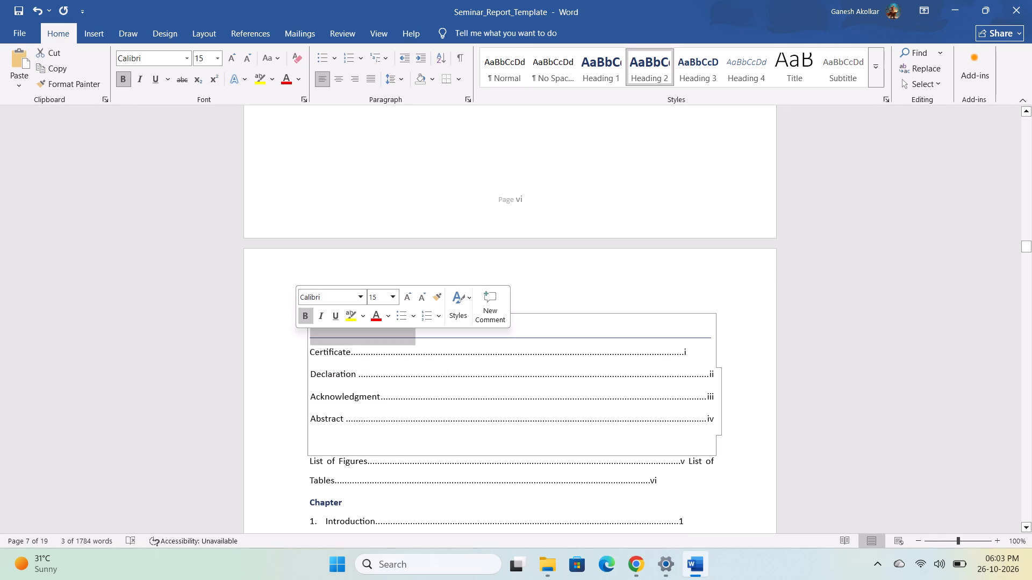
key("Delete")
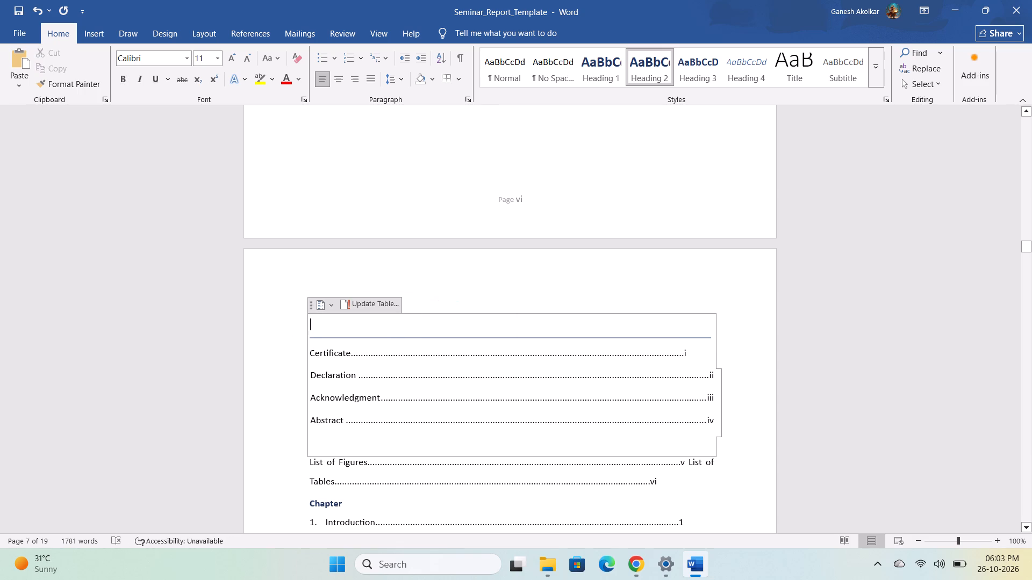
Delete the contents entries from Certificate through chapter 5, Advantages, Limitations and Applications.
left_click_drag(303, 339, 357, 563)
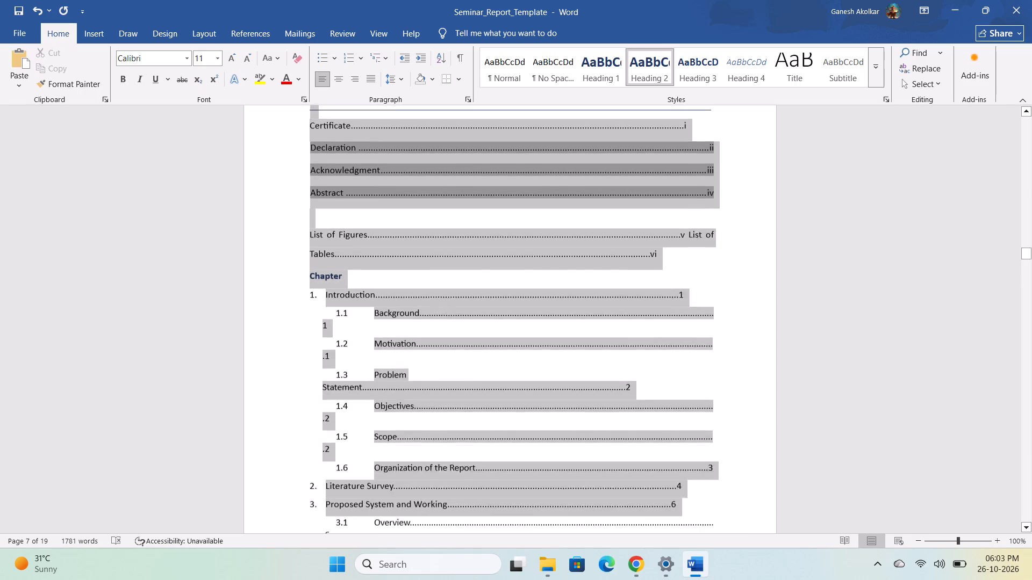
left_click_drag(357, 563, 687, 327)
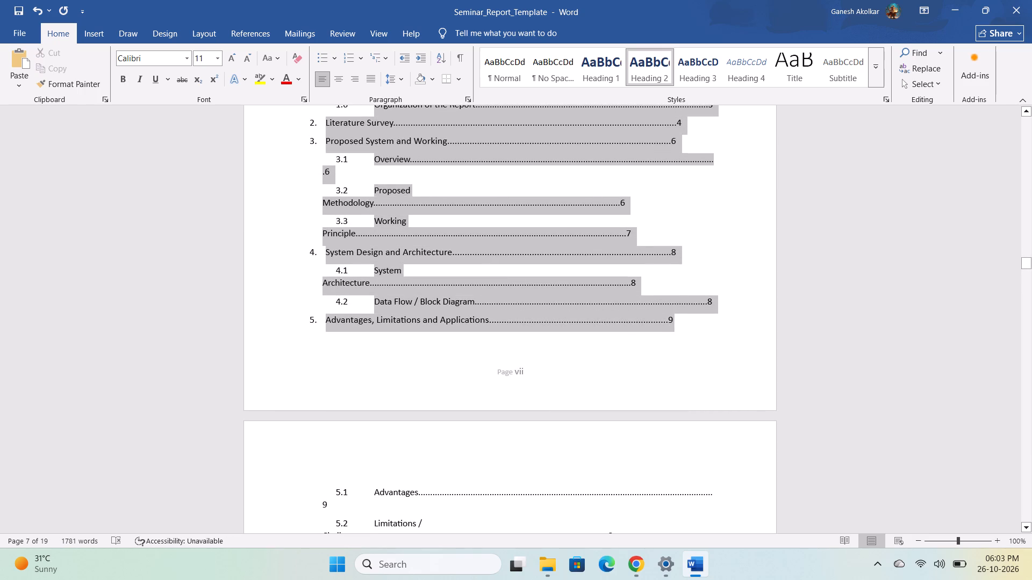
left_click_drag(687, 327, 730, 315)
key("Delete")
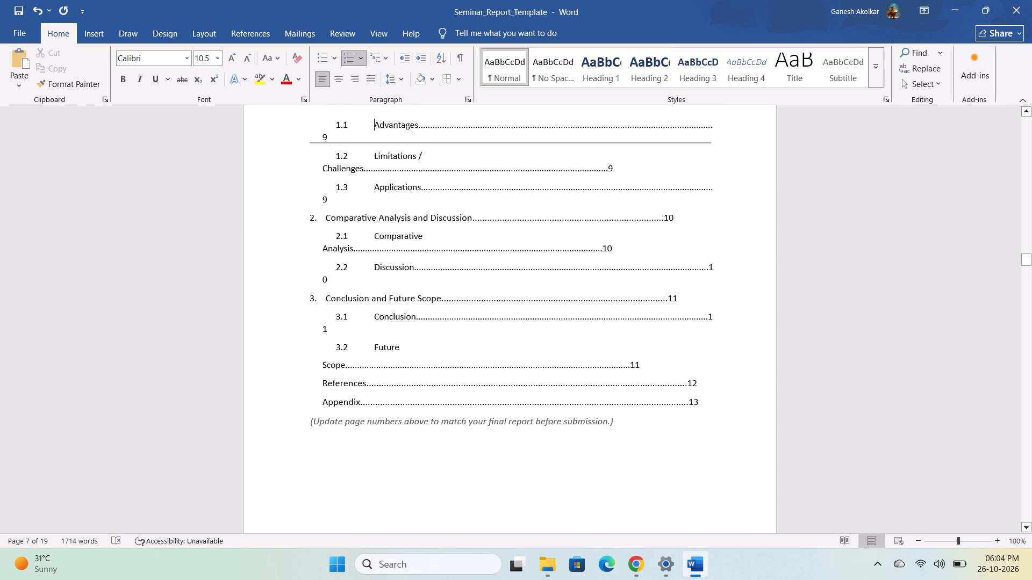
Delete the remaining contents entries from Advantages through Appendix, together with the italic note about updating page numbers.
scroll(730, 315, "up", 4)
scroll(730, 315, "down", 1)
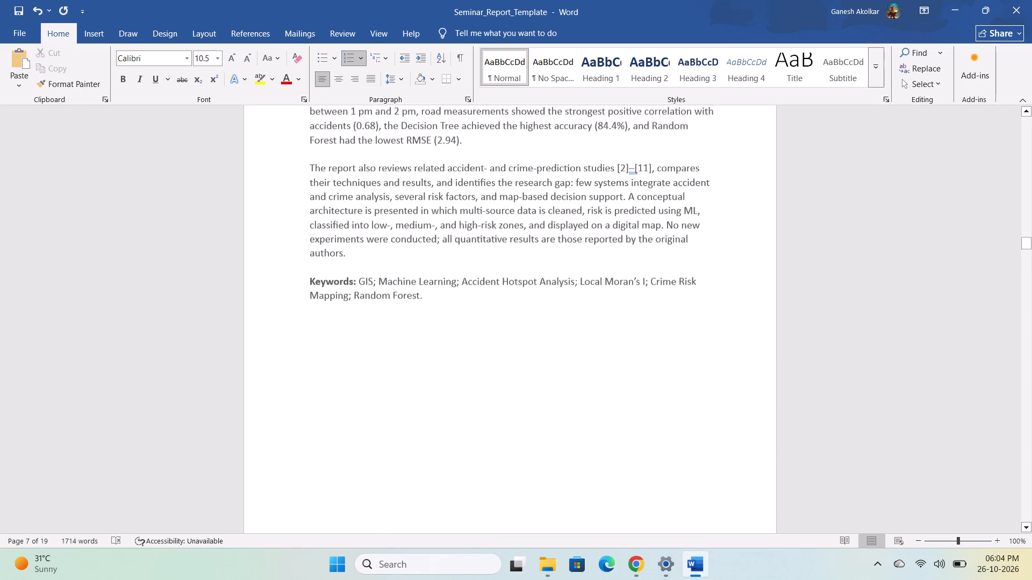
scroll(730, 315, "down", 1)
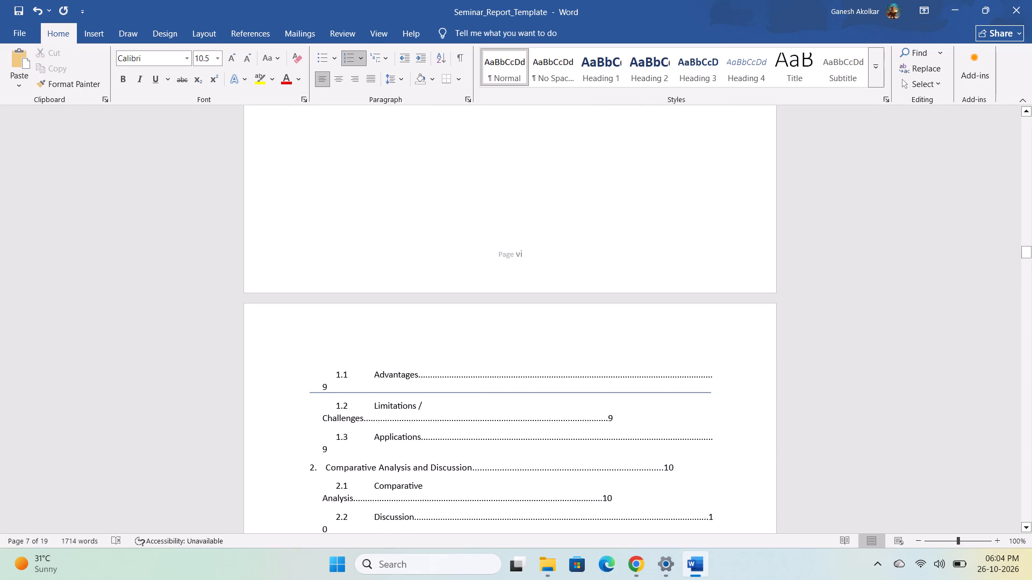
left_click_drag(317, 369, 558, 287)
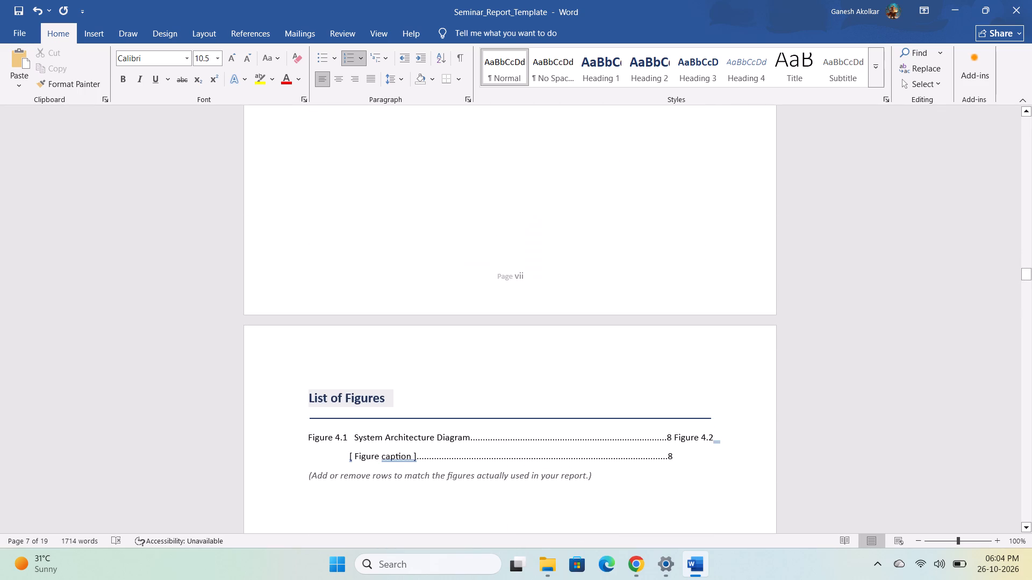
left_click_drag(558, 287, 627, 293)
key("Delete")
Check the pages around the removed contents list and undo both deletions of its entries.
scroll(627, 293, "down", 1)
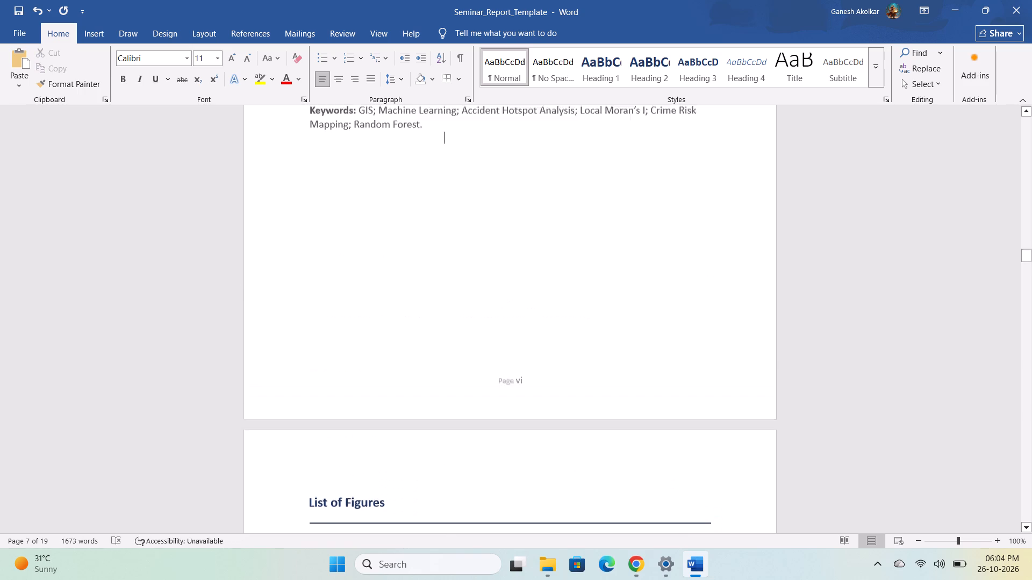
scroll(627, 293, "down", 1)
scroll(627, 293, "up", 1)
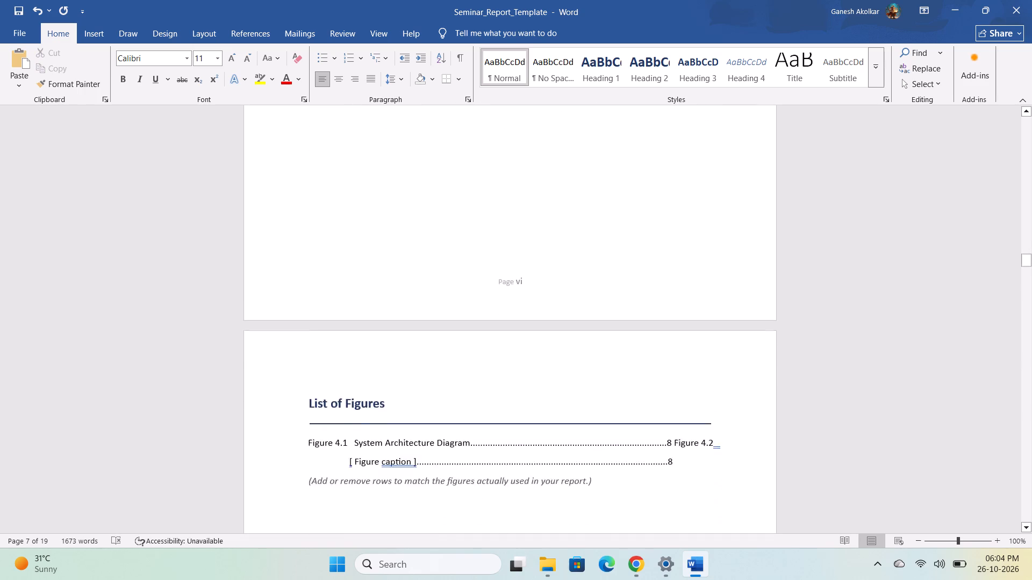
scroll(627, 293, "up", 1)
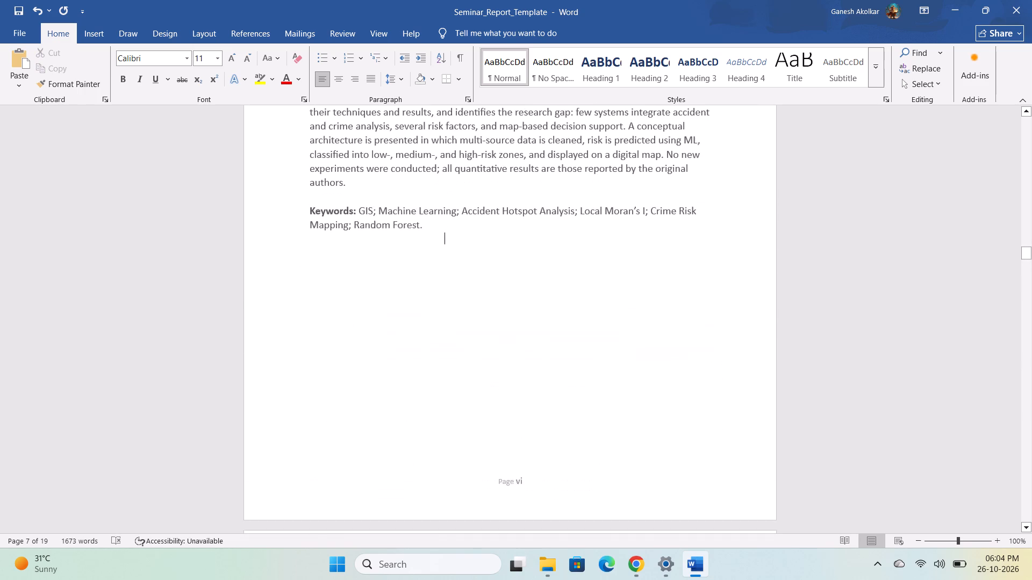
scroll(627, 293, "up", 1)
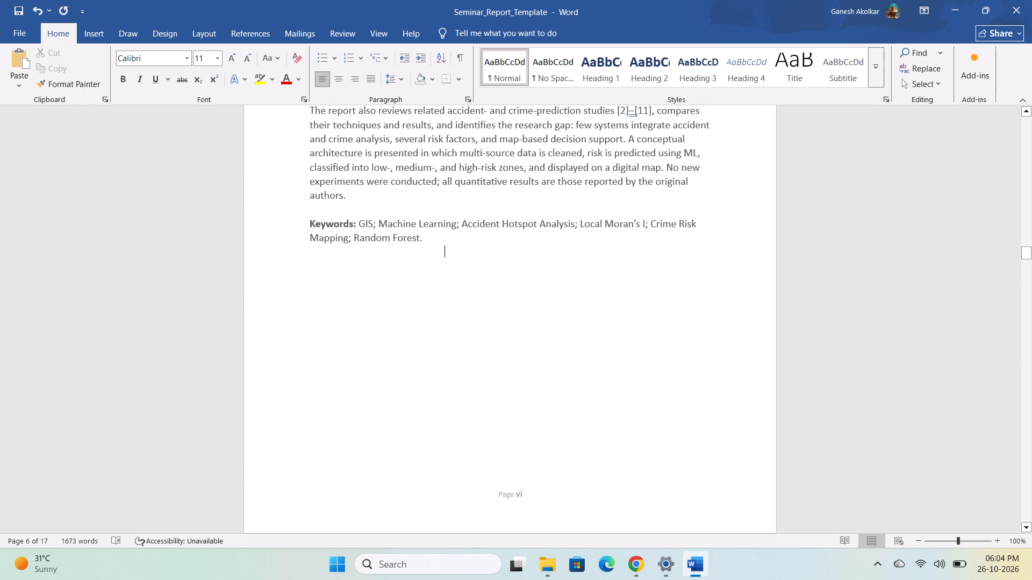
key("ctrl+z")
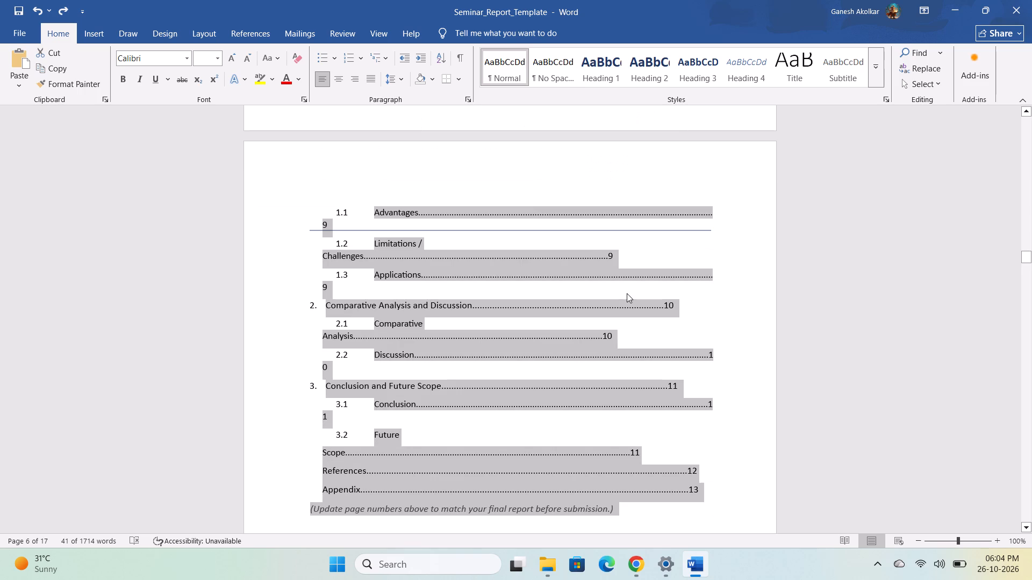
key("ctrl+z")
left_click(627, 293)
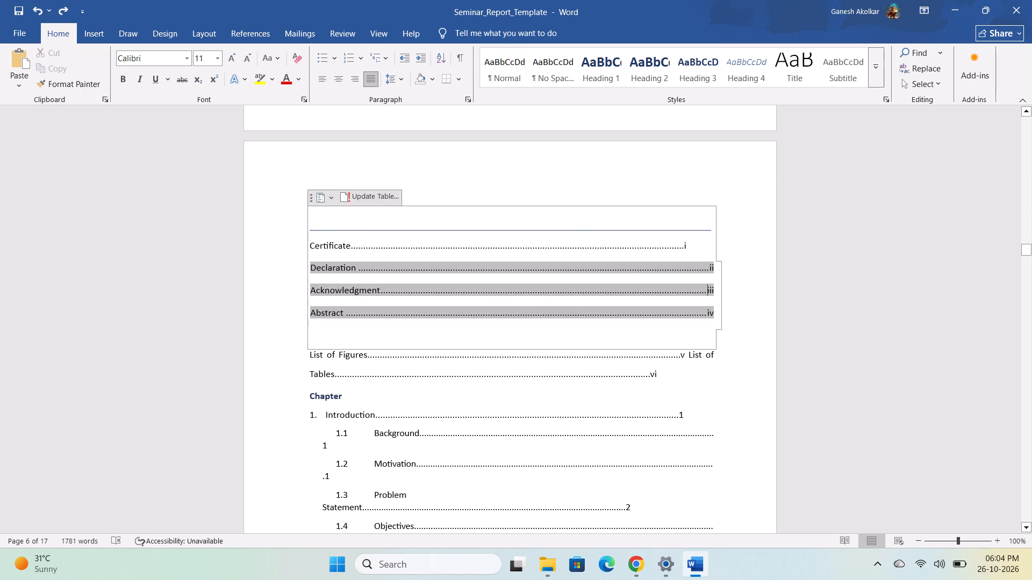
Review the restored contents list from the Certificate entry through the References and Appendix entries on the following page.
left_click(627, 293)
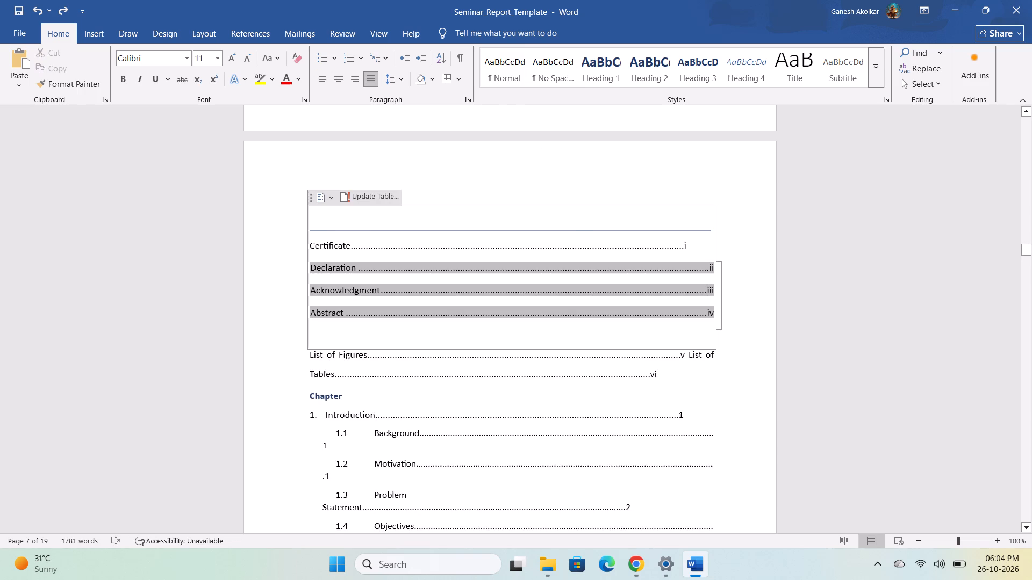
left_click(764, 340)
left_click(764, 340)
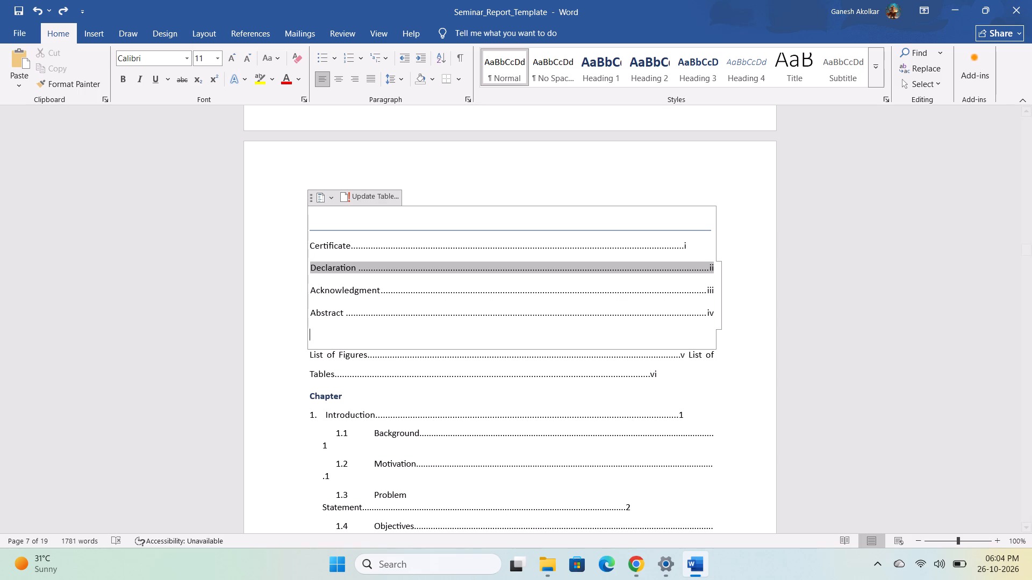
scroll(764, 340, "down", 5)
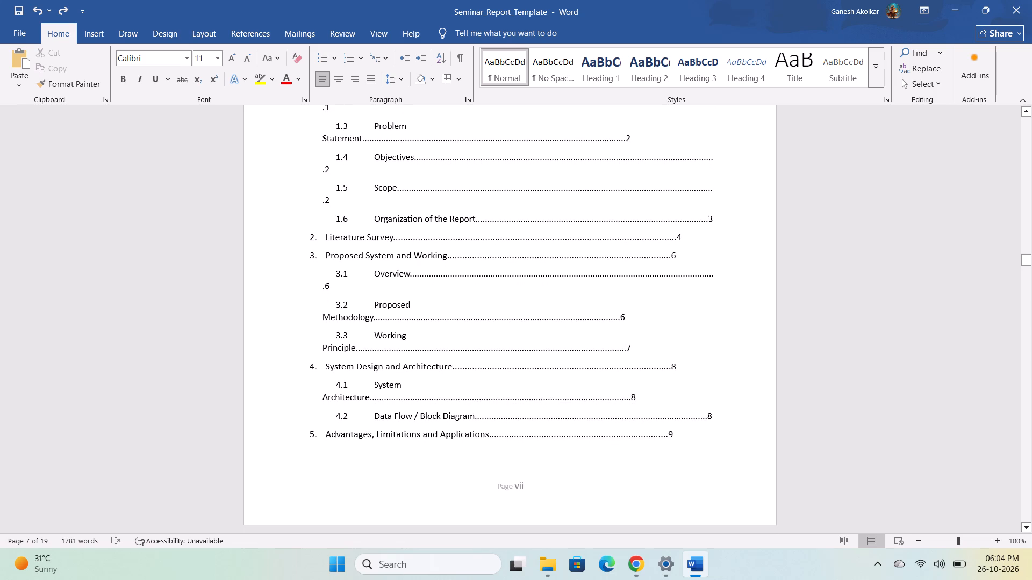
scroll(764, 340, "down", 4)
scroll(764, 340, "up", 2)
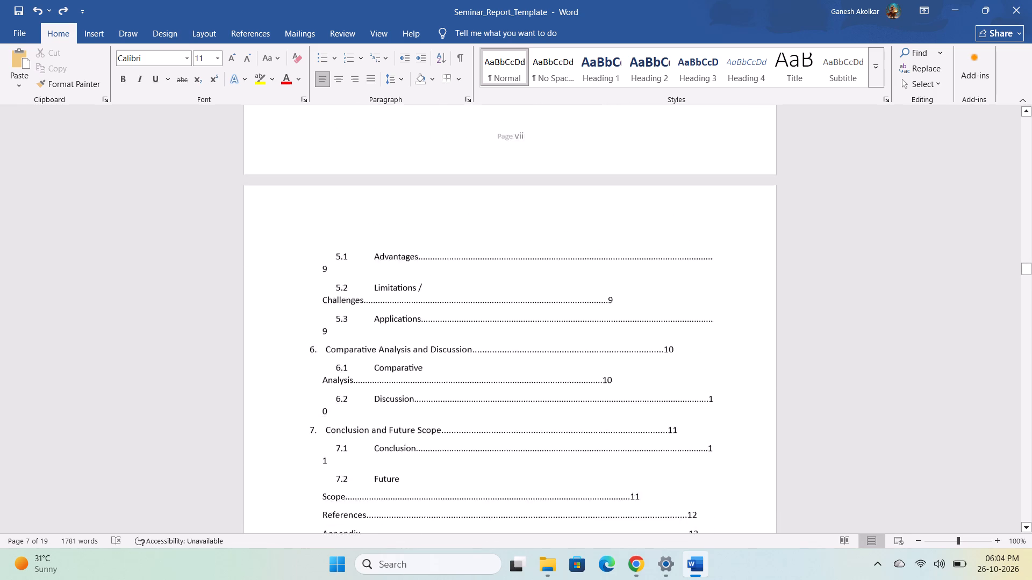
scroll(764, 340, "up", 3)
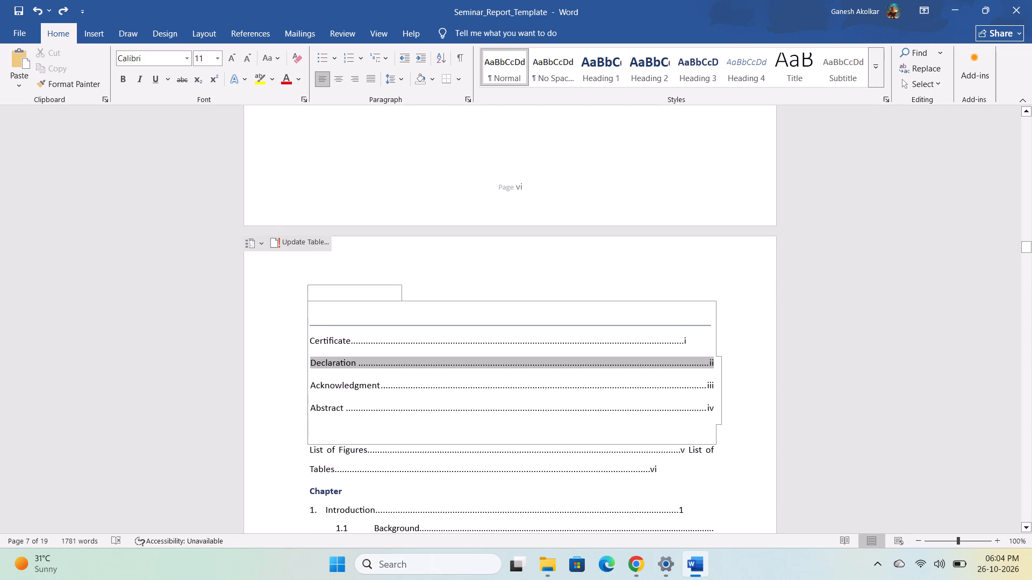
Delete the empty heading line above the Certificate contents entry, along with the first two letters of "Certificate".
left_click(754, 317)
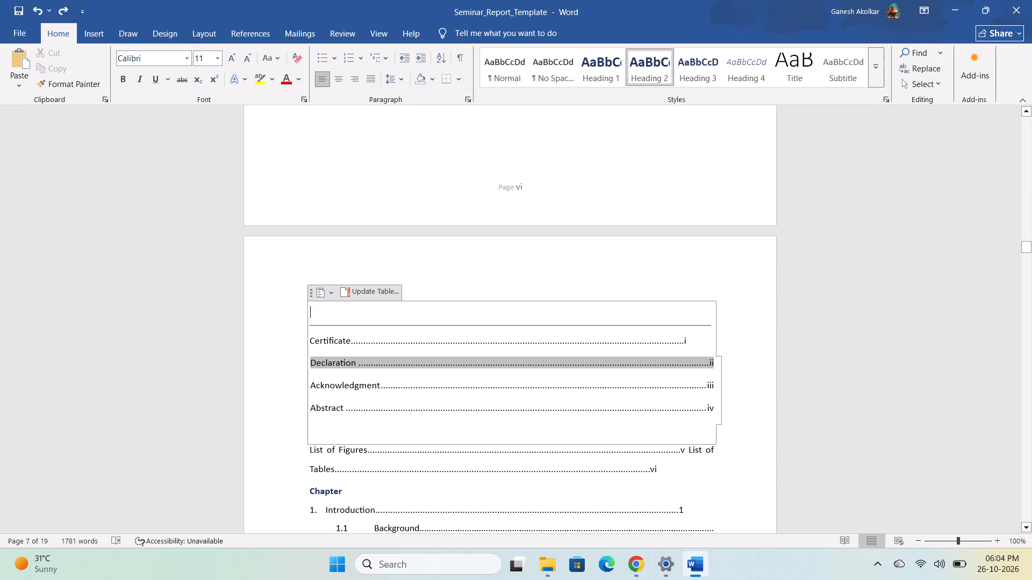
key("Delete")
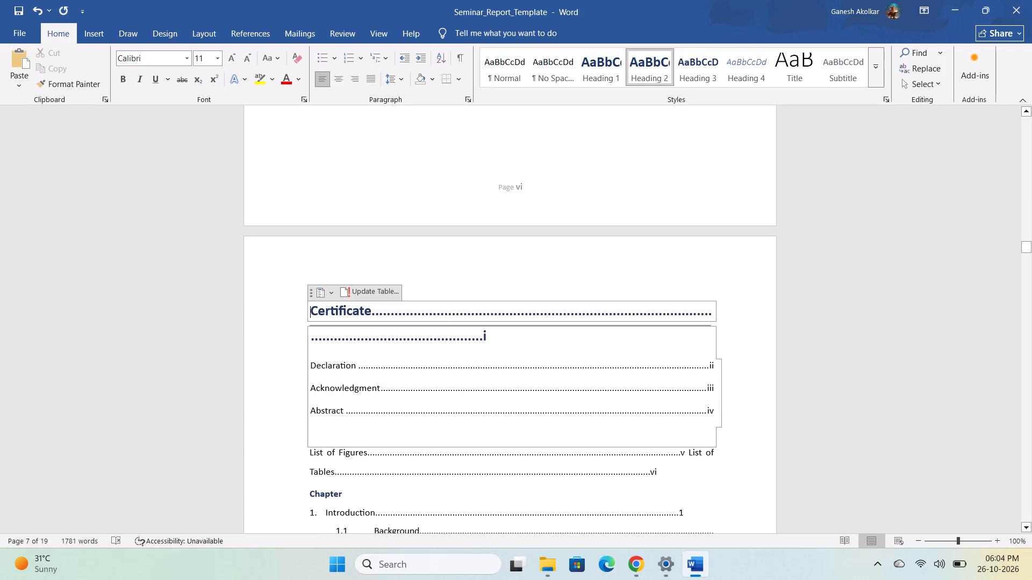
key("Delete")
key("Delete")
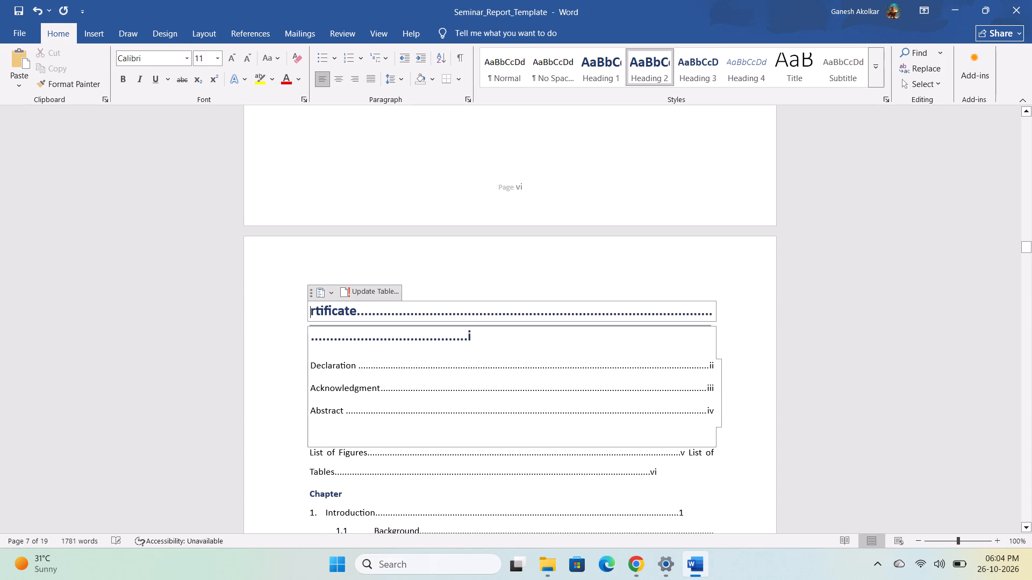
Examine the end of the abstract page and the contents page that follows it, down to the chapter 5 entry.
scroll(599, 281, "up", 2)
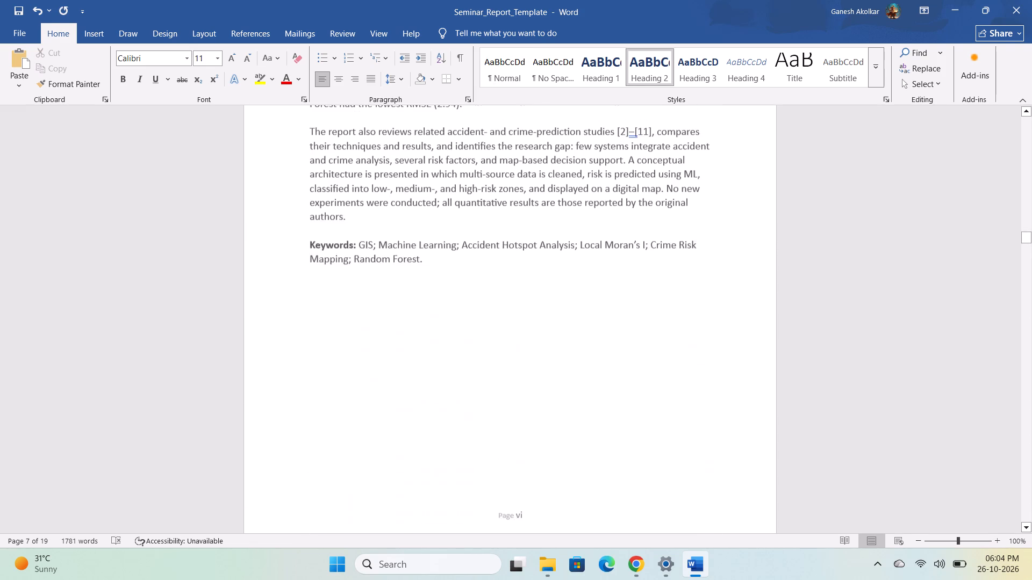
scroll(599, 281, "up", 2)
double_click(525, 247)
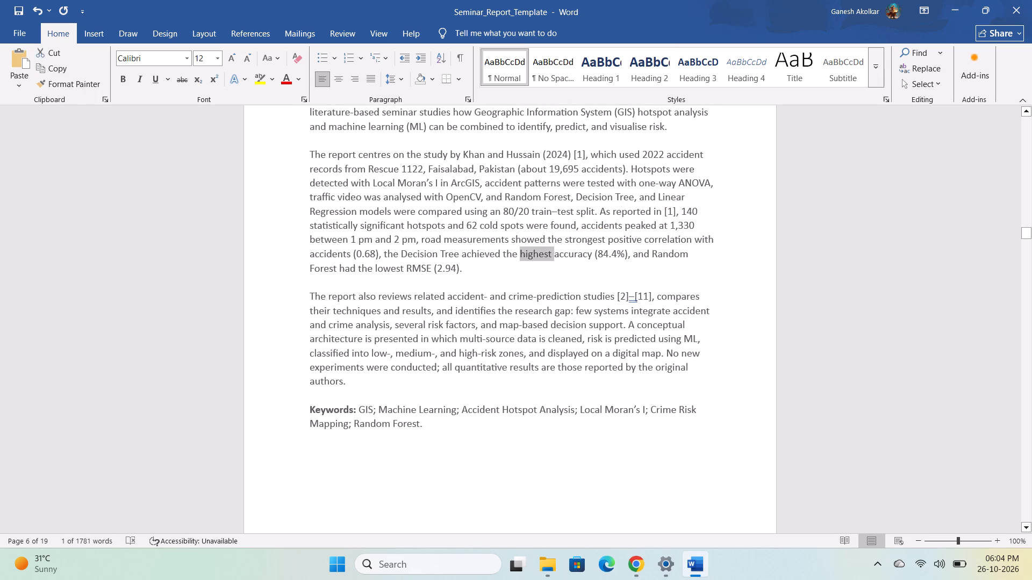
scroll(503, 470, "down", 5)
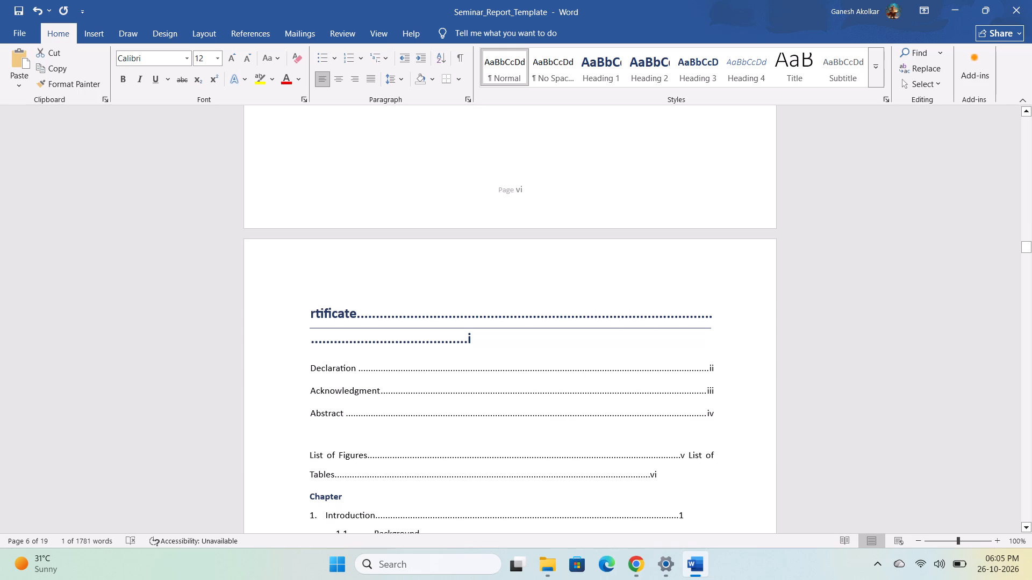
scroll(503, 470, "down", 1)
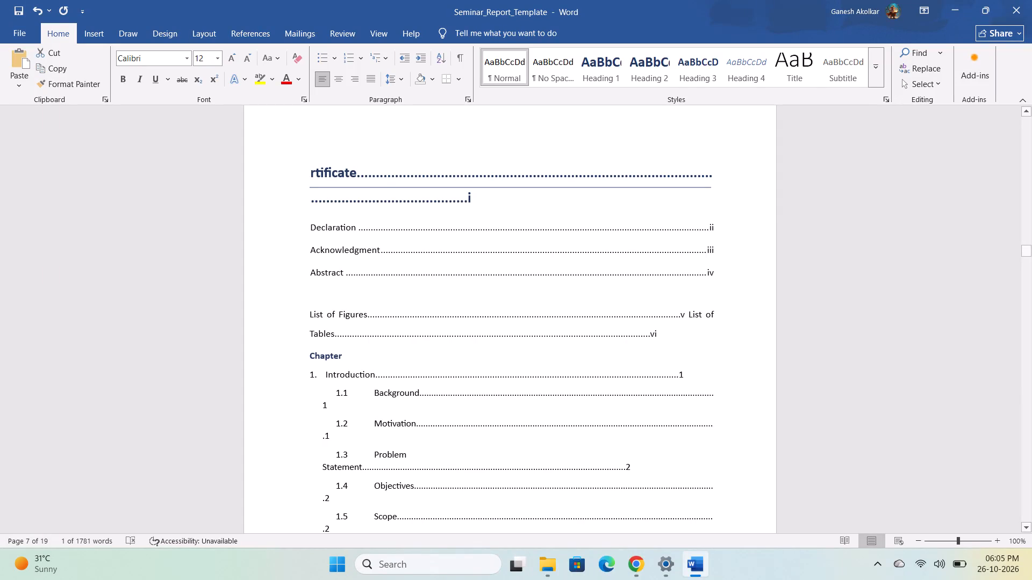
scroll(391, 297, "up", 3)
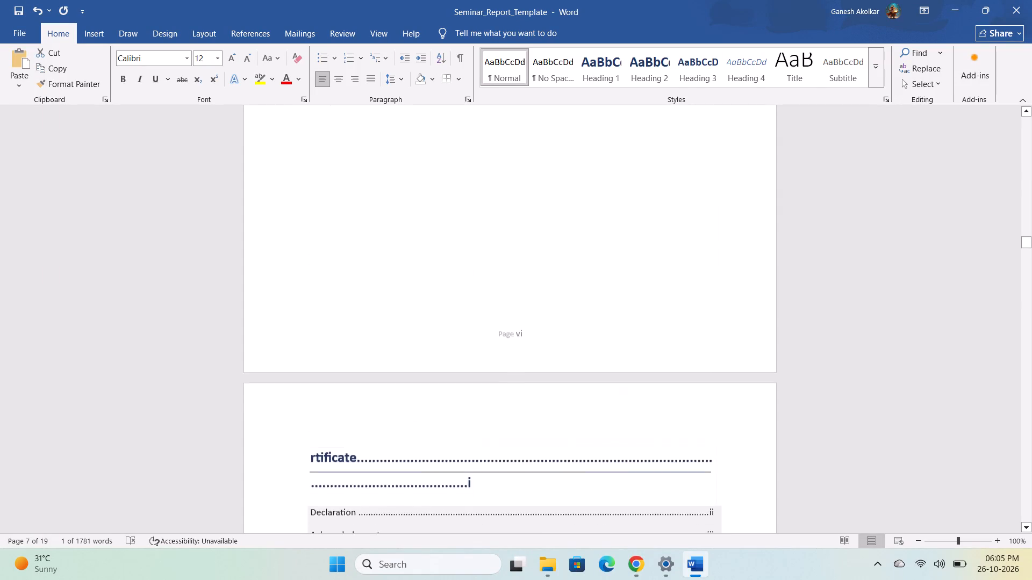
scroll(391, 297, "up", 2)
scroll(391, 297, "down", 3)
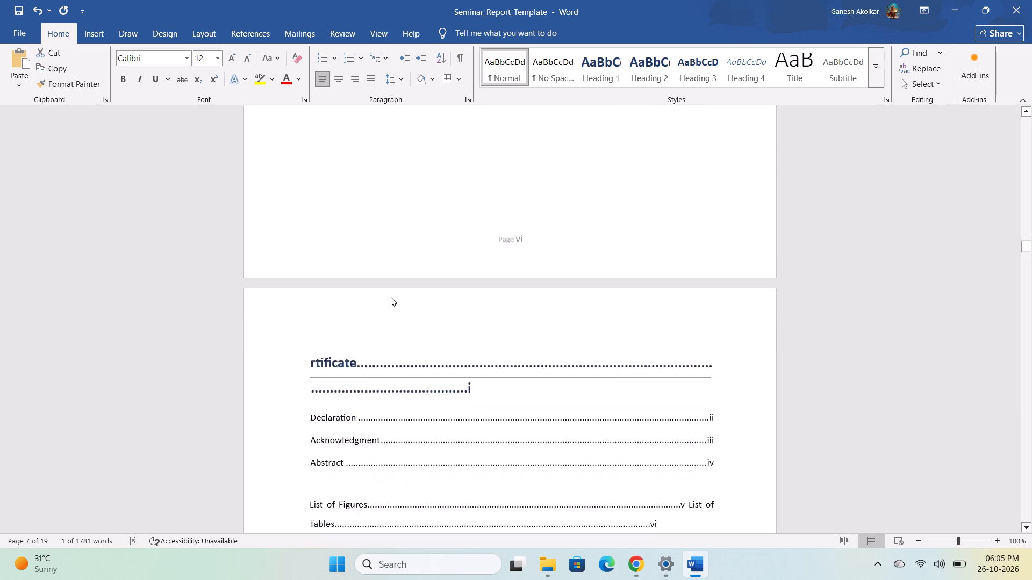
scroll(391, 297, "down", 2)
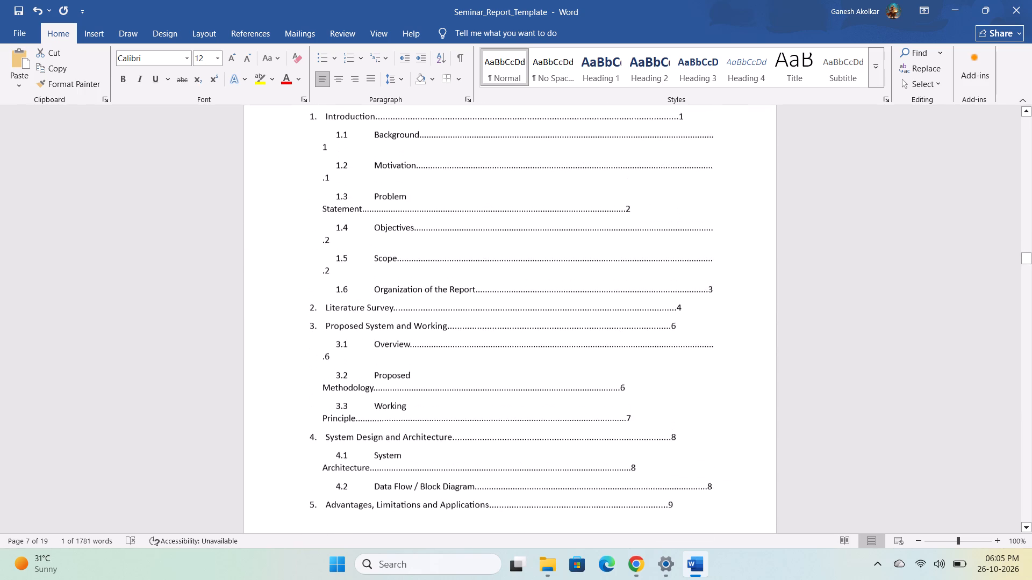
scroll(391, 297, "up", 1)
scroll(282, 313, "up", 2)
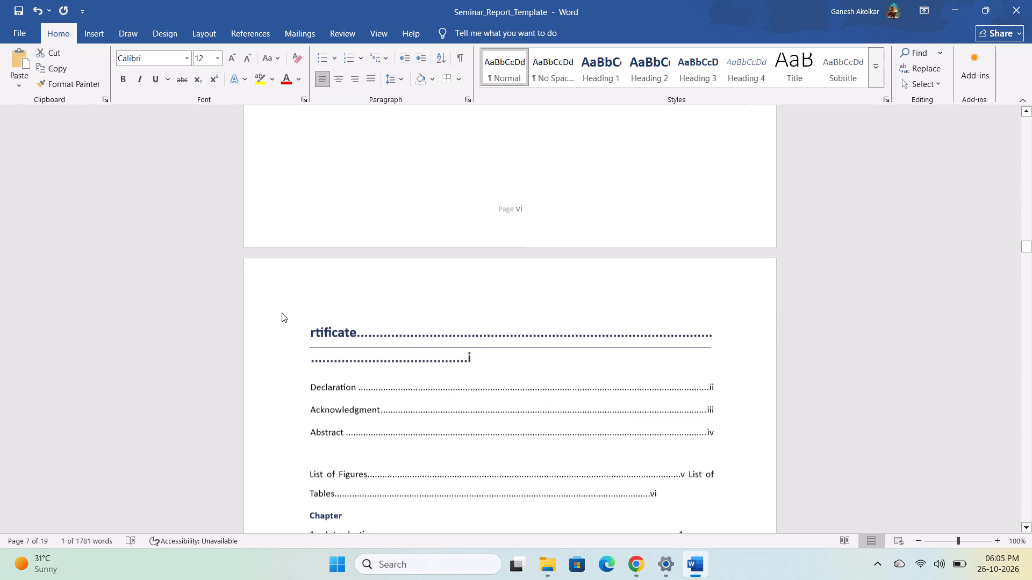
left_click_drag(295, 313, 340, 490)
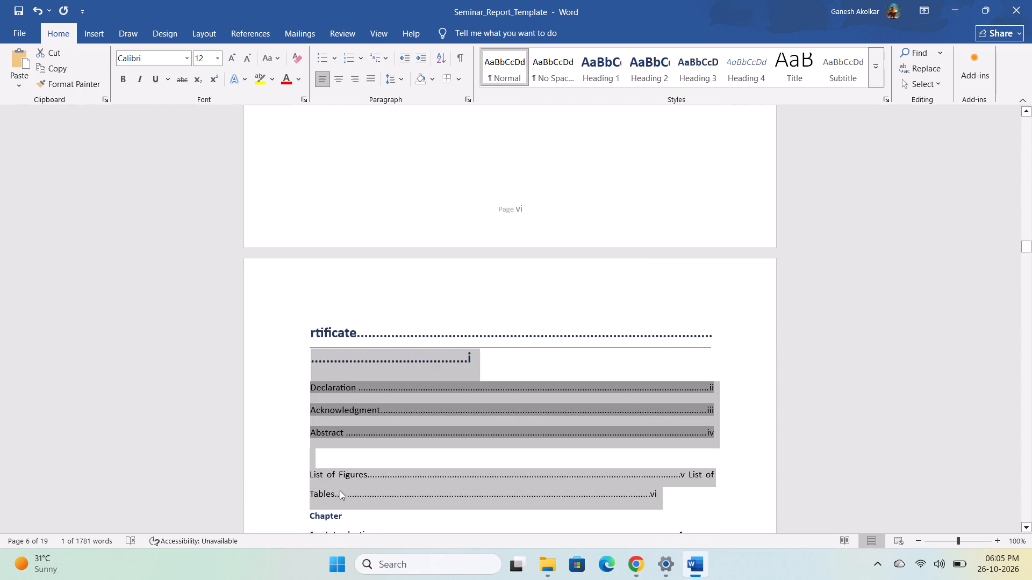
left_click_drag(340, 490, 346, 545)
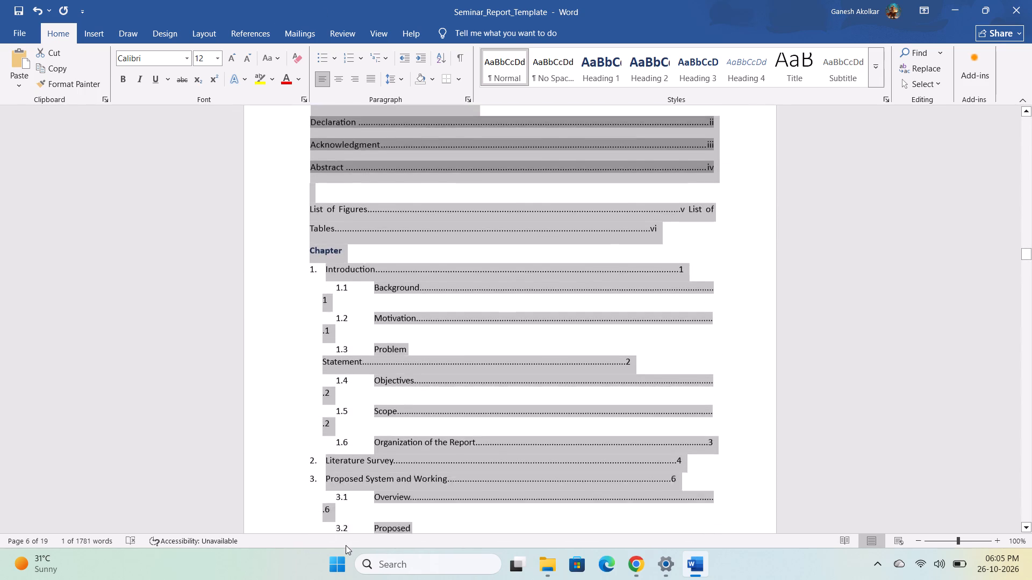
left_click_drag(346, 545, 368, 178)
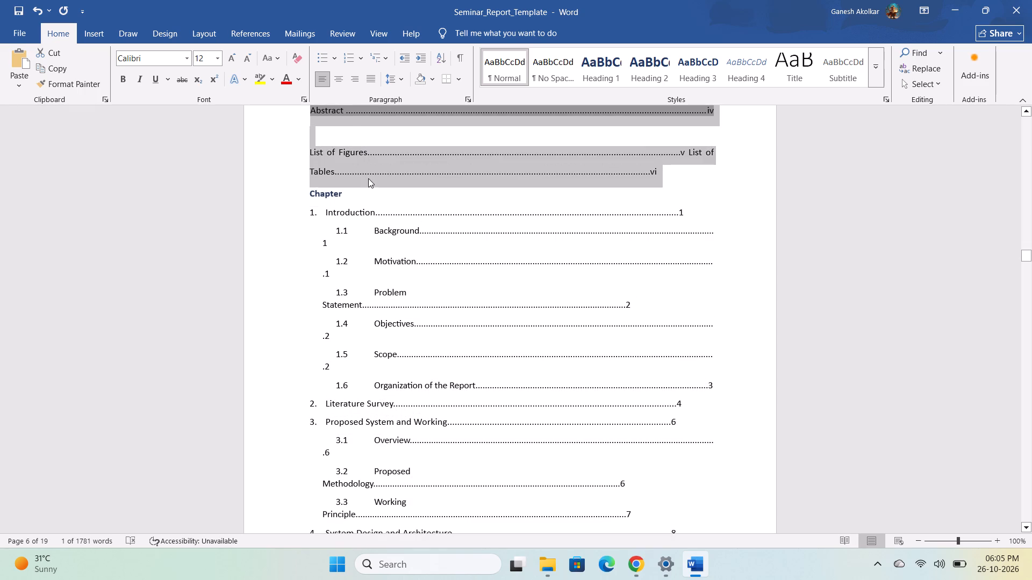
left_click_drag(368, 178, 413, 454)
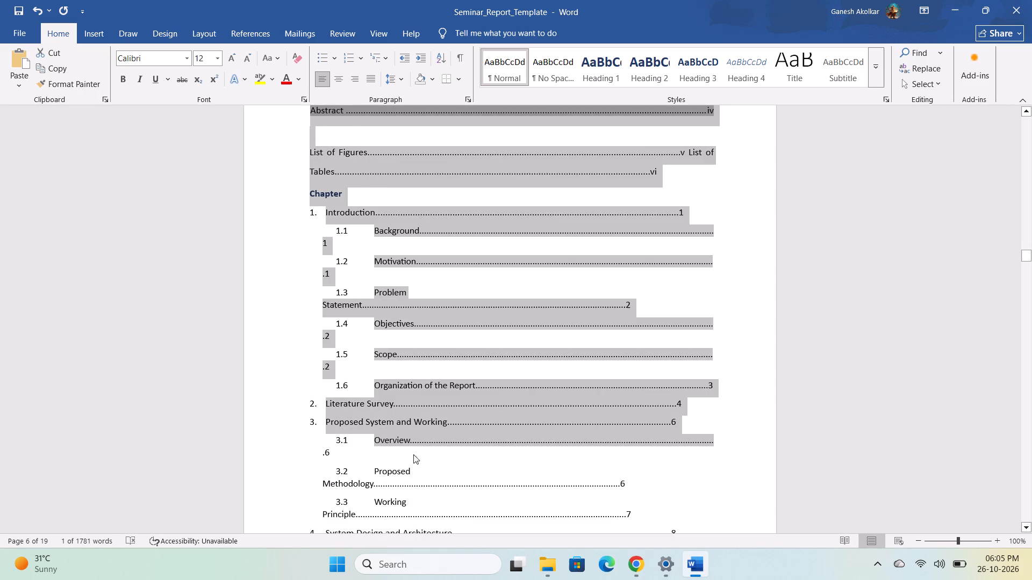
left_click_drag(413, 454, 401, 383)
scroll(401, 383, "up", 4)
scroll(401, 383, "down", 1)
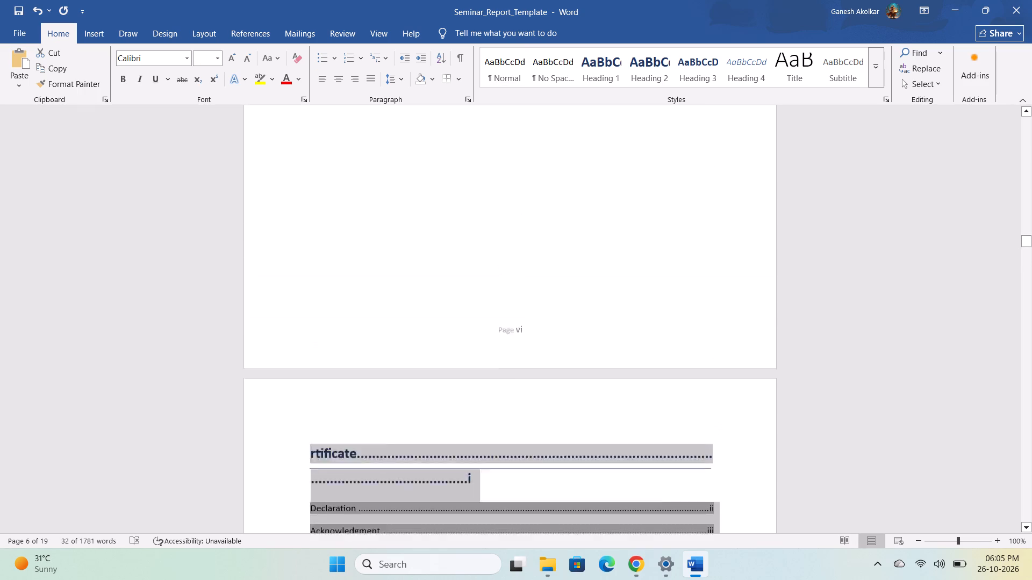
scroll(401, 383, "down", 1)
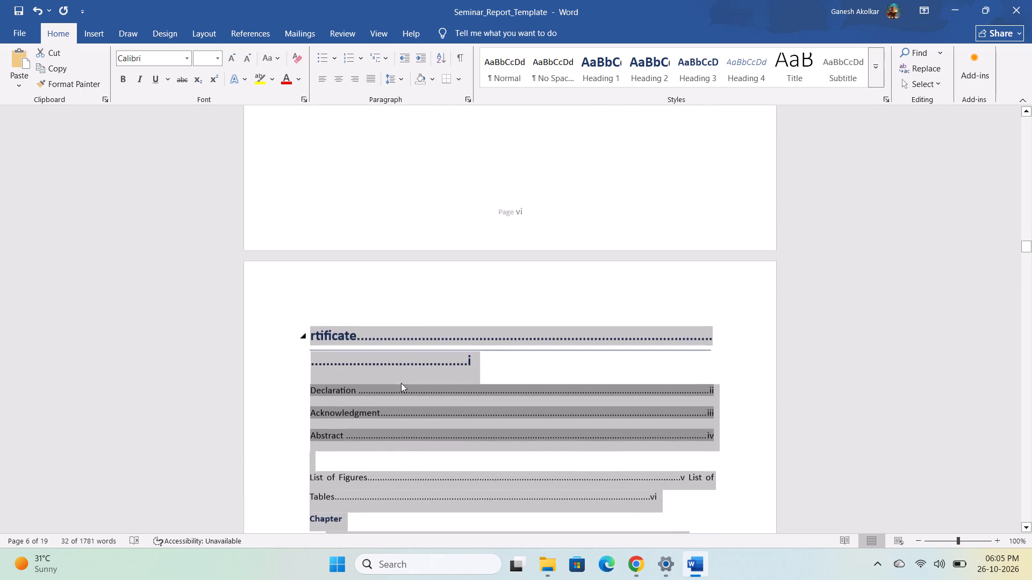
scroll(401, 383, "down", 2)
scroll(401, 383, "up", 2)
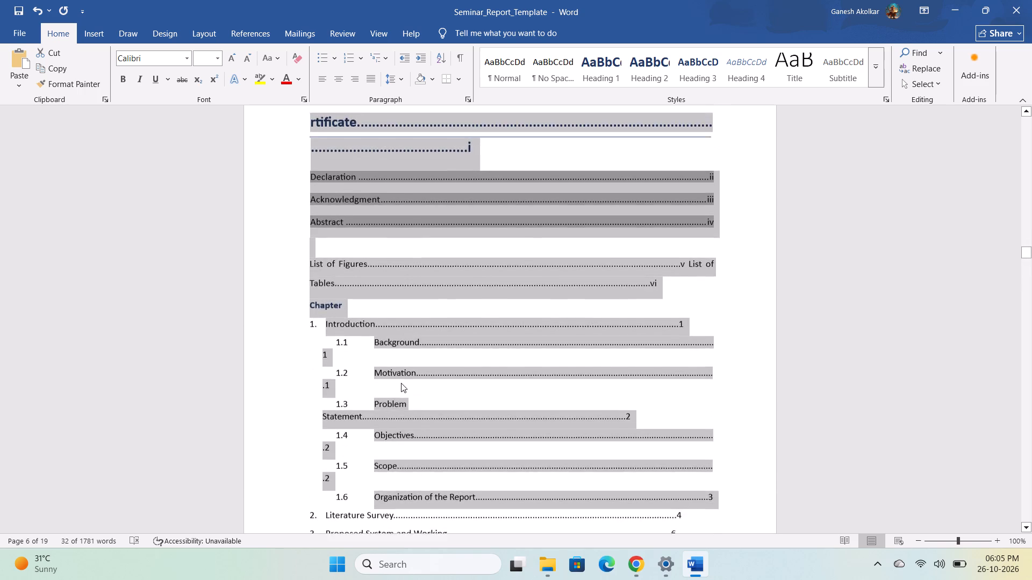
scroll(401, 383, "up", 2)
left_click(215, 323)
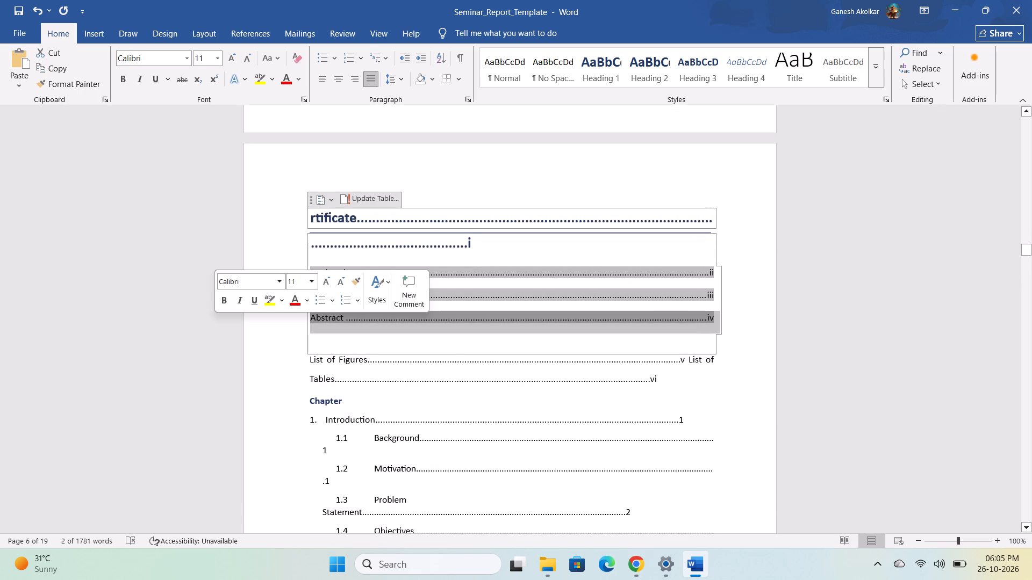
Delete the whole contents list from Certificate through Appendix, together with the italic note about updating page numbers.
left_click_drag(275, 203, 292, 262)
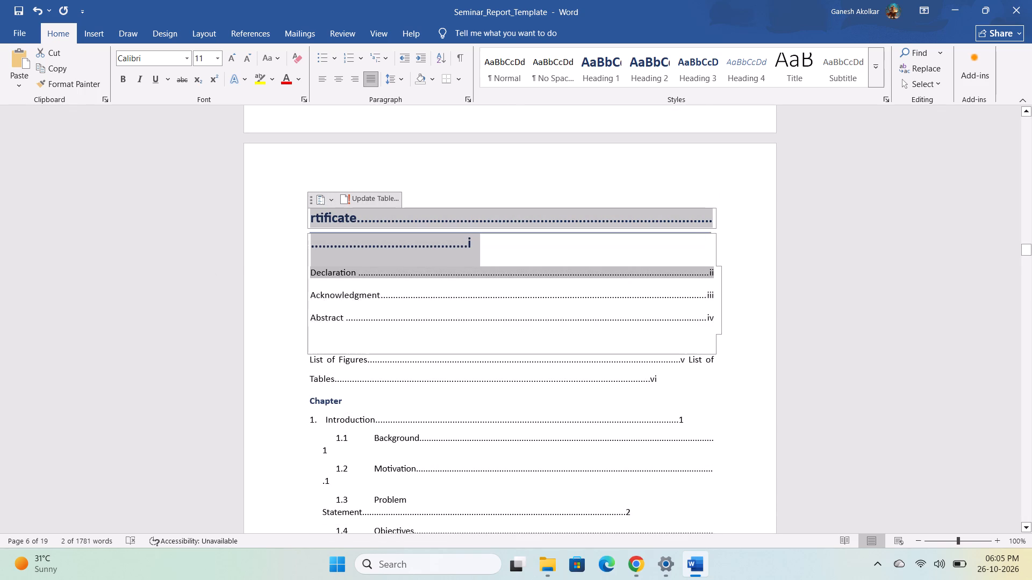
left_click_drag(292, 262, 319, 506)
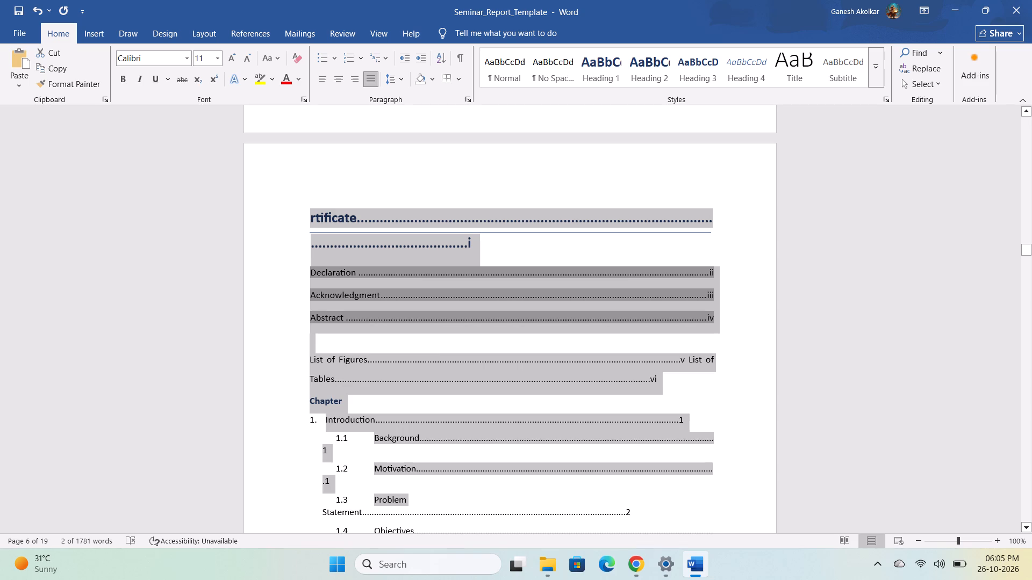
left_click_drag(319, 506, 315, 393)
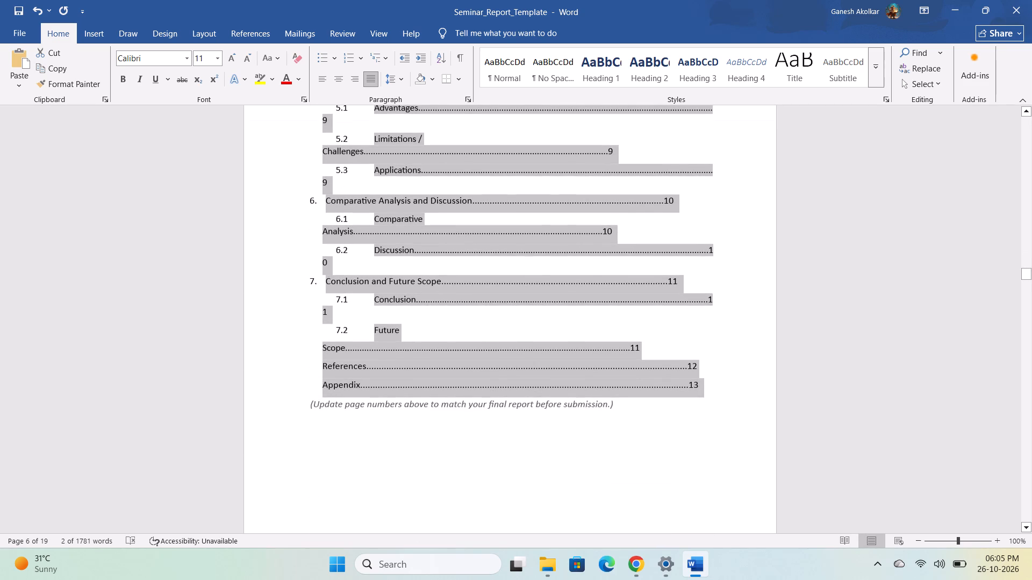
left_click_drag(315, 393, 317, 429)
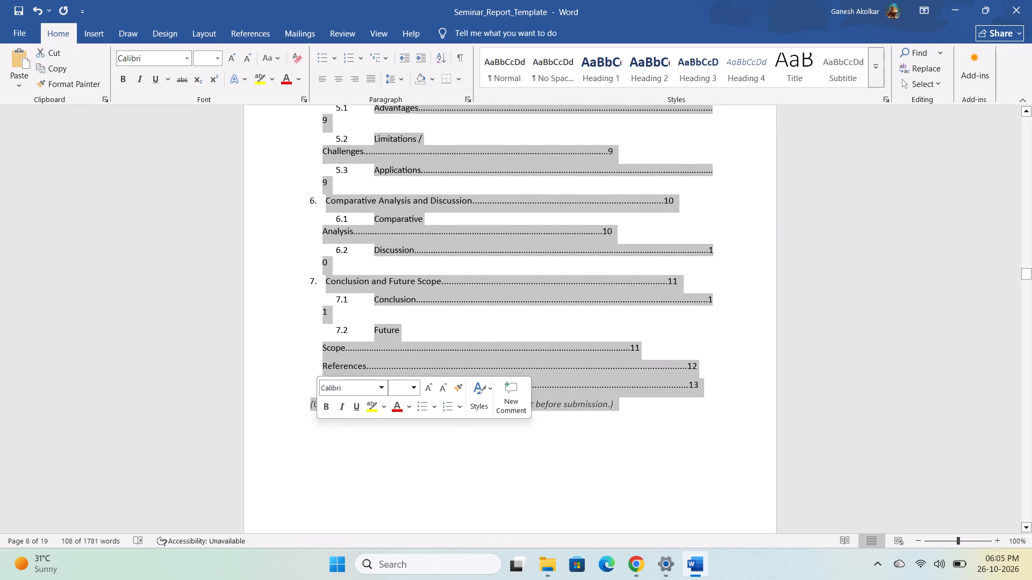
key("Delete")
Check the abstract page and the pages around the removed contents list.
scroll(317, 429, "up", 1)
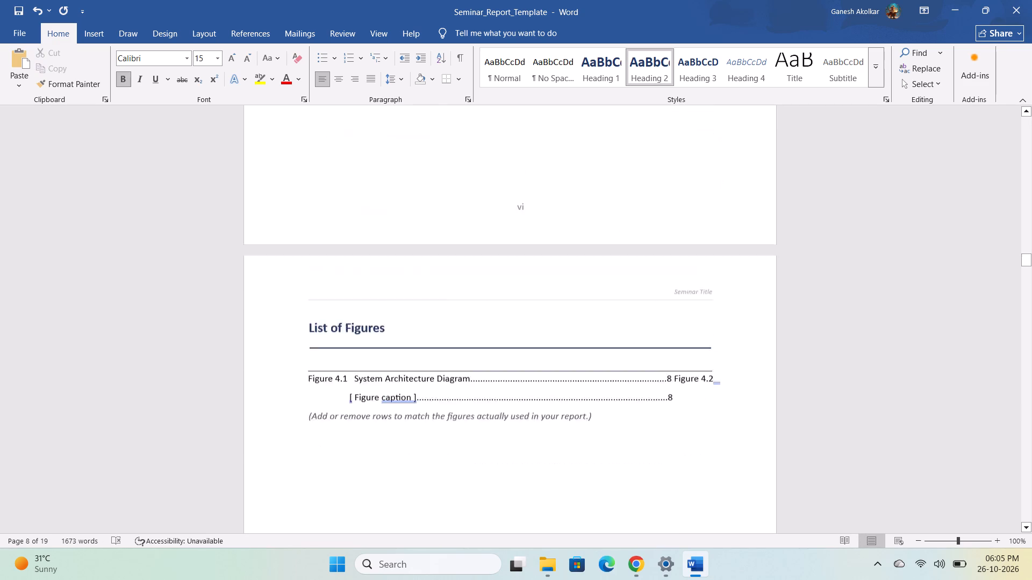
scroll(317, 429, "up", 1)
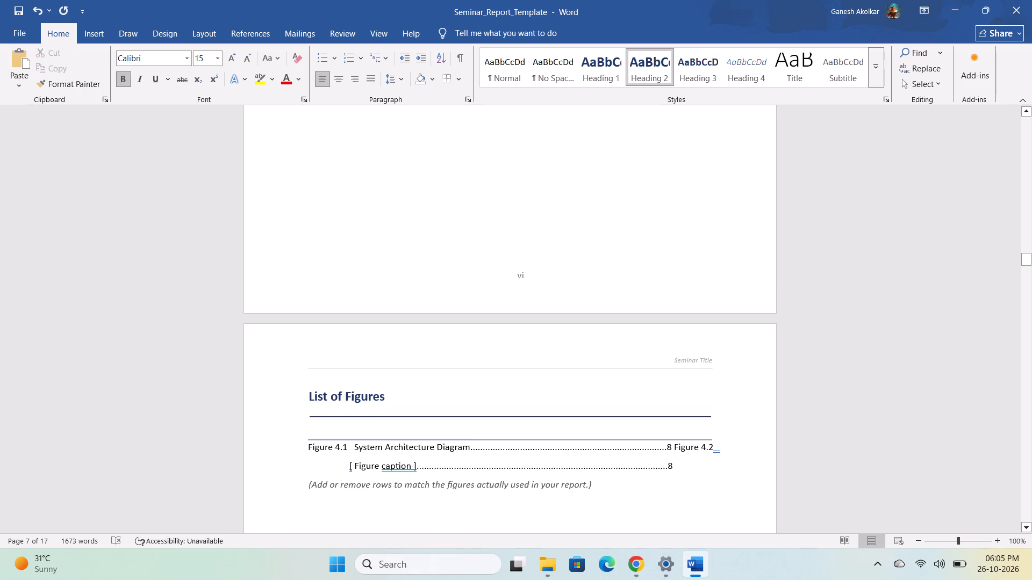
scroll(317, 429, "up", 4)
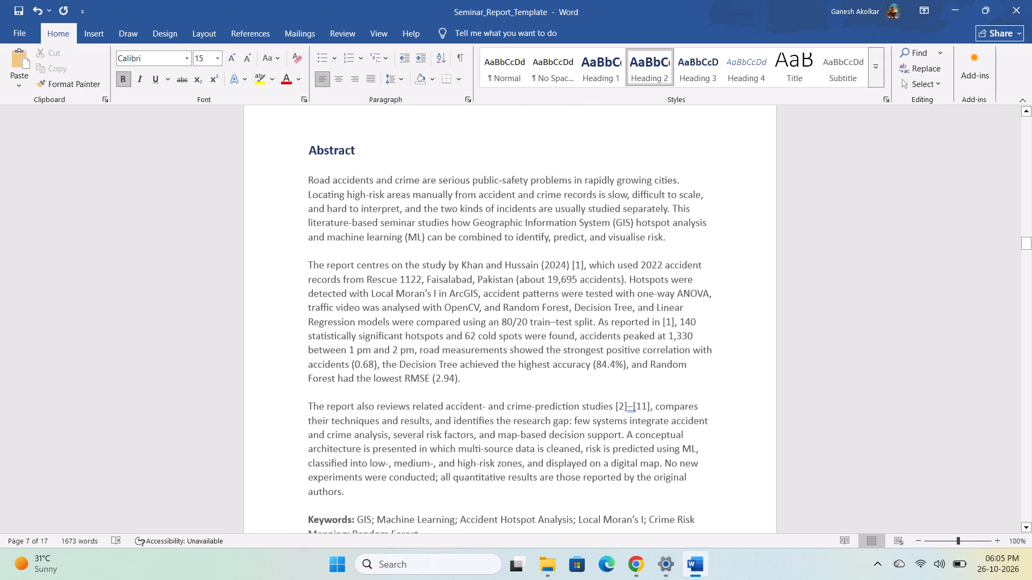
scroll(317, 429, "down", 1)
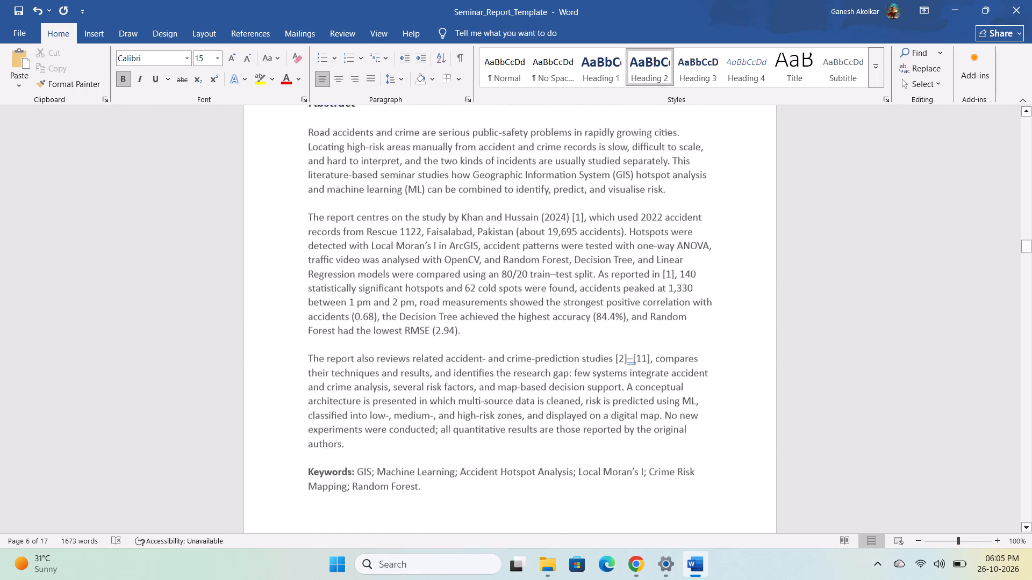
scroll(317, 429, "down", 4)
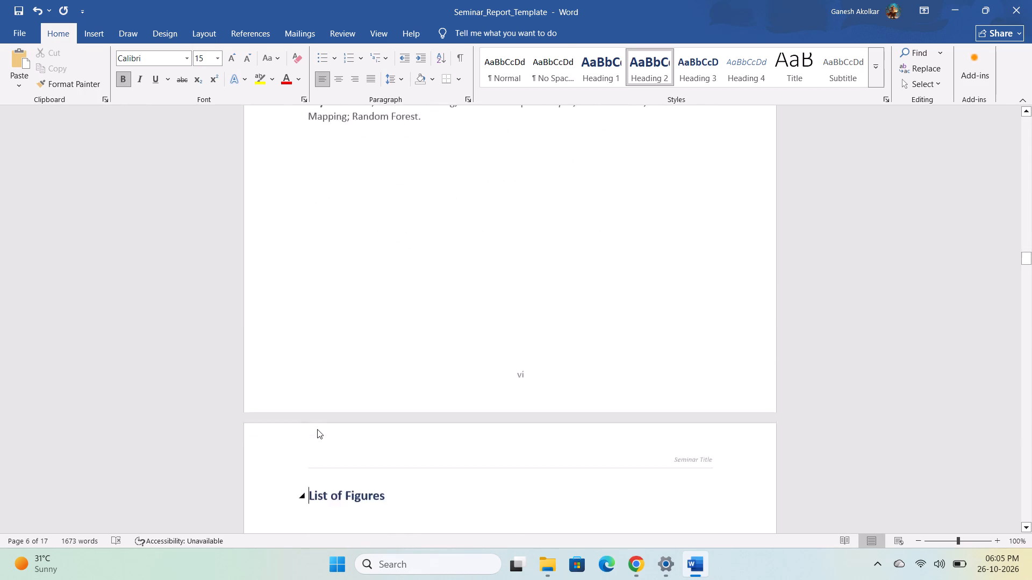
Delete the List of Figures section, including its heading, figure entries and the italic note about adding or removing rows.
scroll(317, 429, "down", 1)
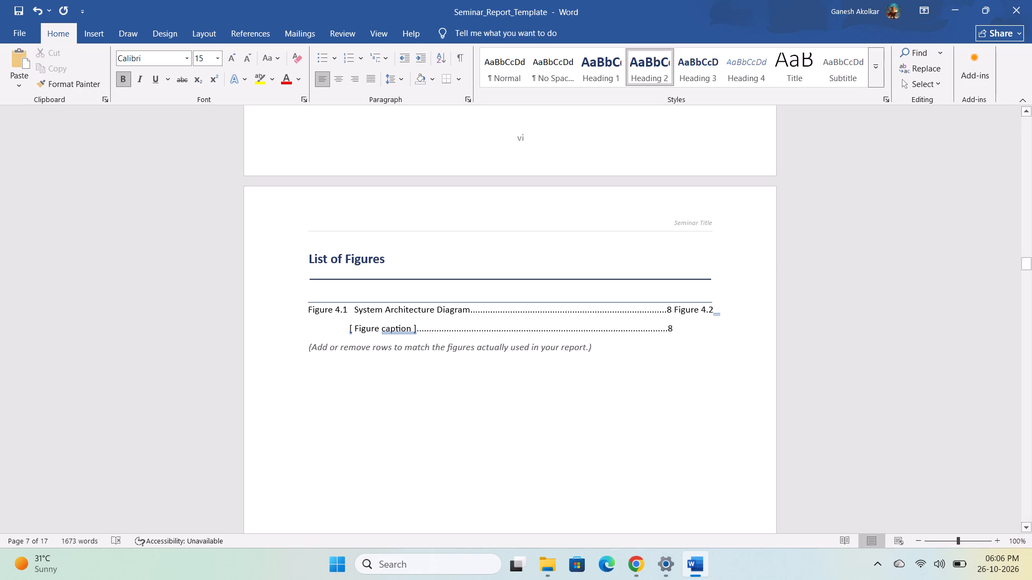
left_click_drag(295, 230, 367, 387)
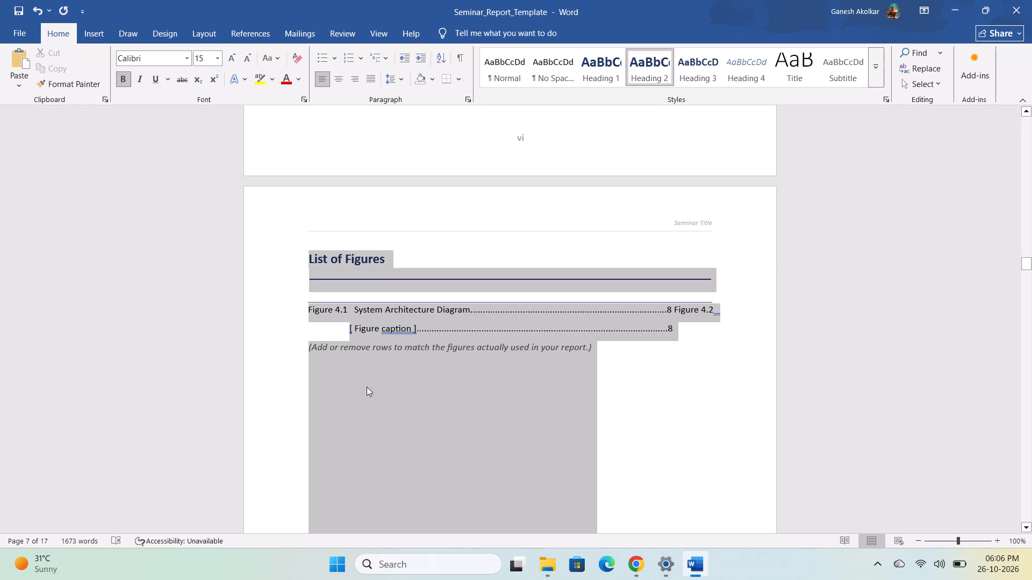
left_click_drag(367, 387, 569, 378)
key("Delete")
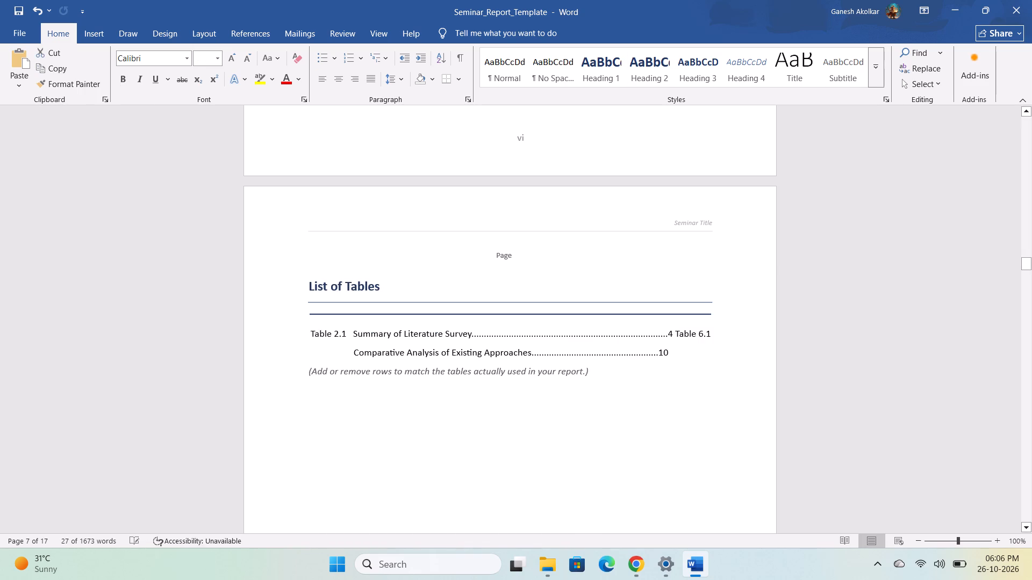
Check the pages from the abstract through the List of Tables to the start of Chapter 1.
scroll(506, 379, "up", 3)
scroll(506, 379, "down", 2)
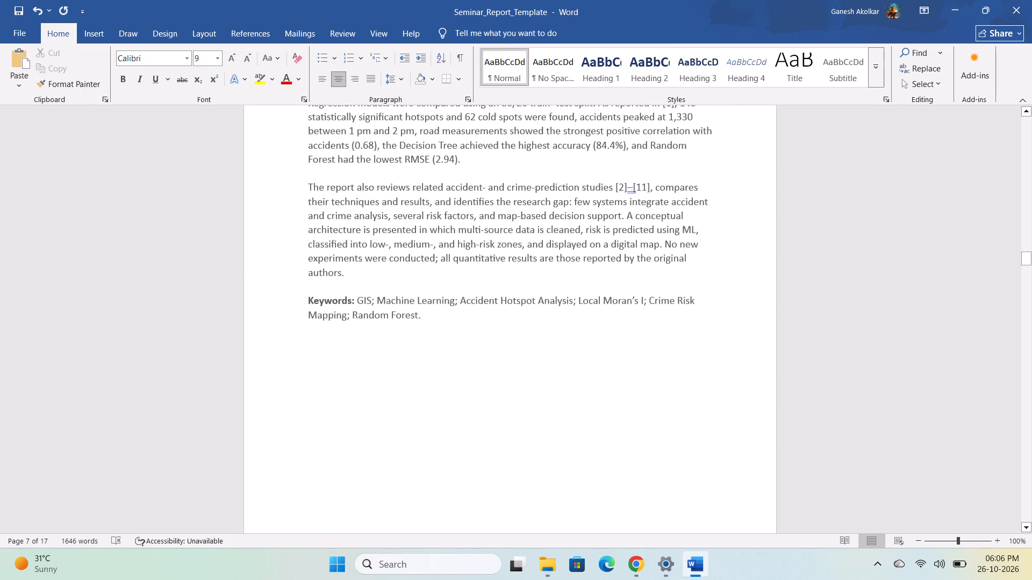
scroll(506, 379, "down", 3)
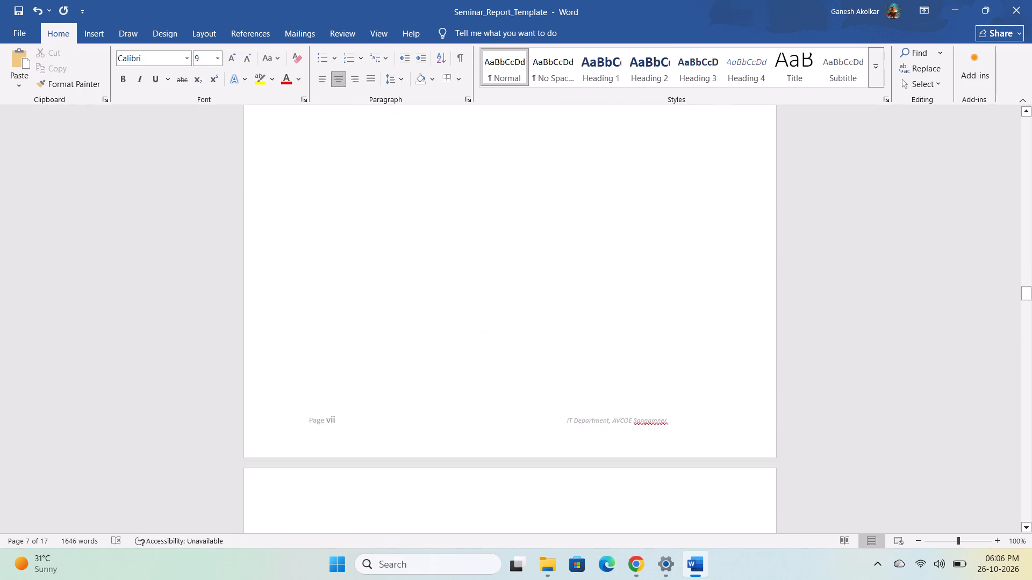
scroll(506, 379, "down", 2)
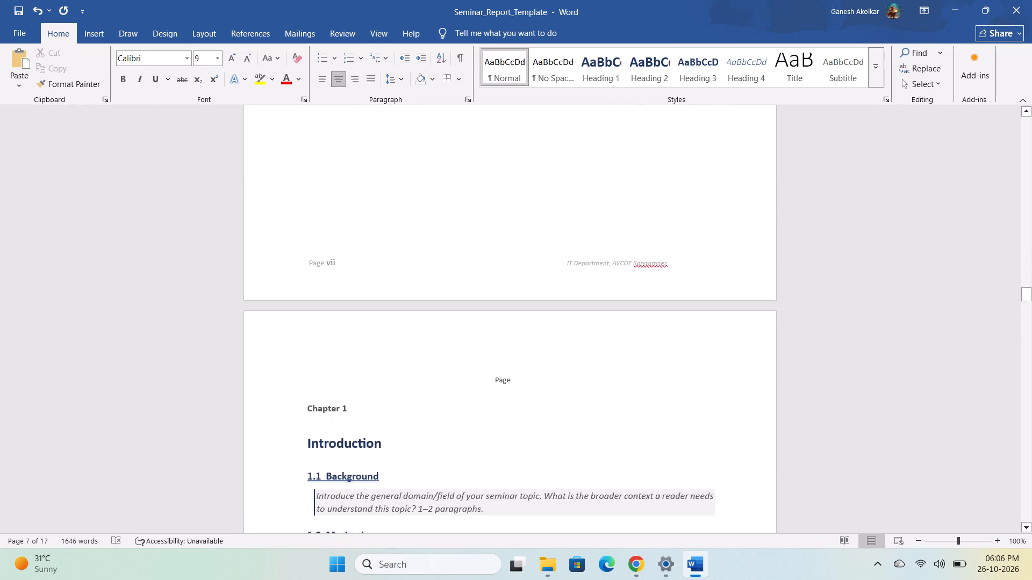
scroll(506, 379, "down", 2)
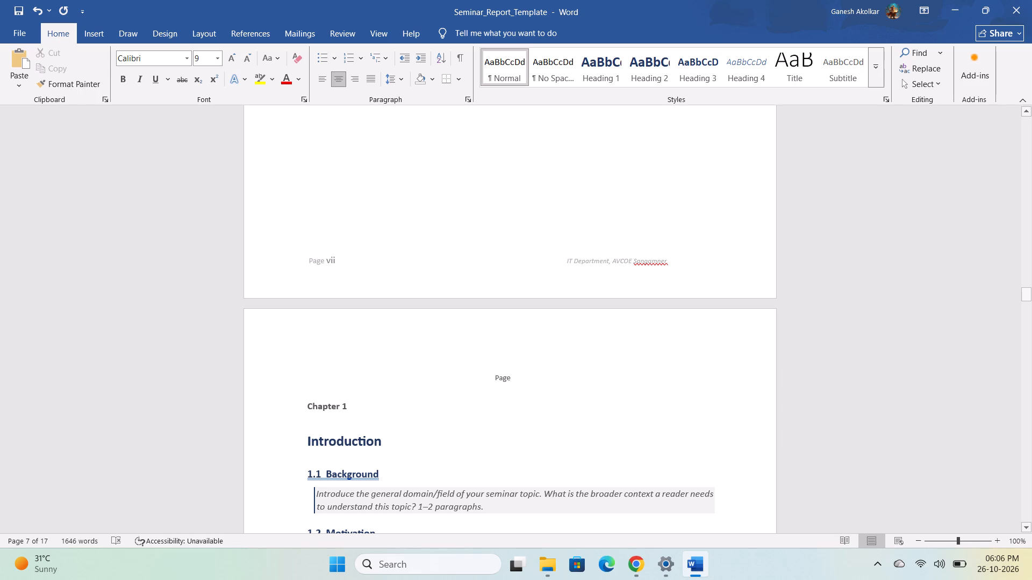
Delete the List of Tables section with its heading, table entries, italic note and the "Page" line above it.
scroll(307, 446, "up", 2)
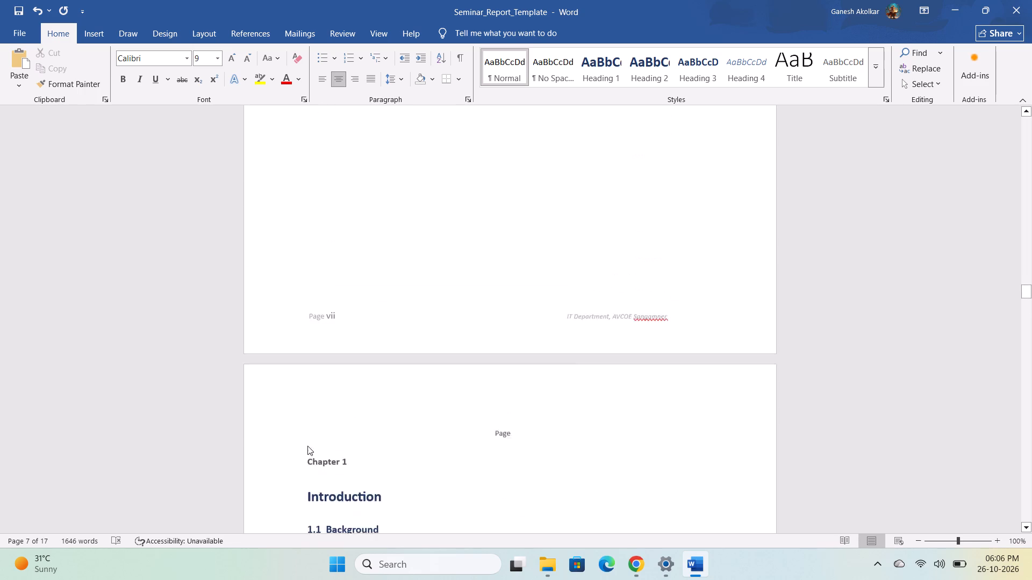
scroll(307, 446, "up", 2)
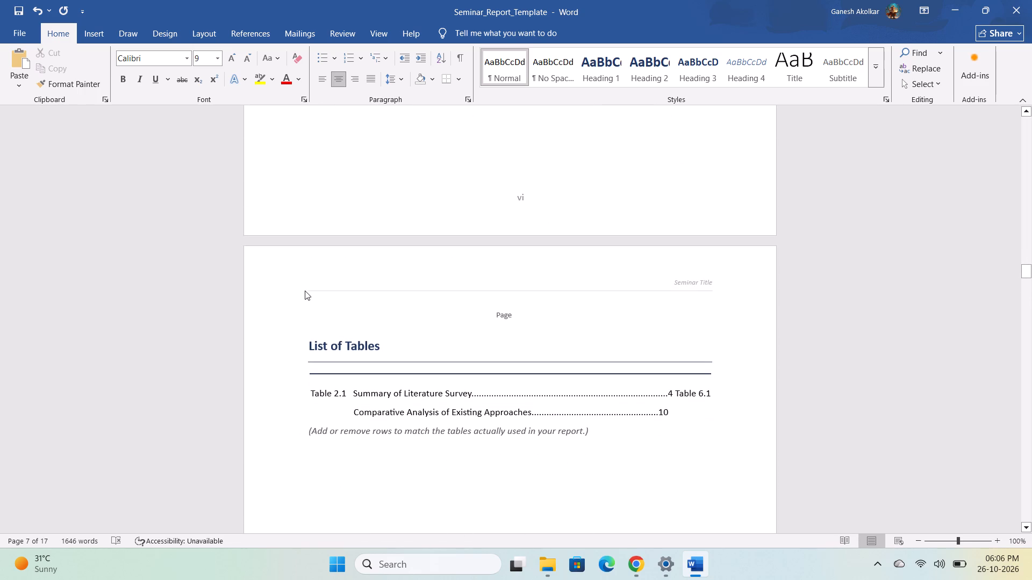
left_click_drag(304, 284, 642, 439)
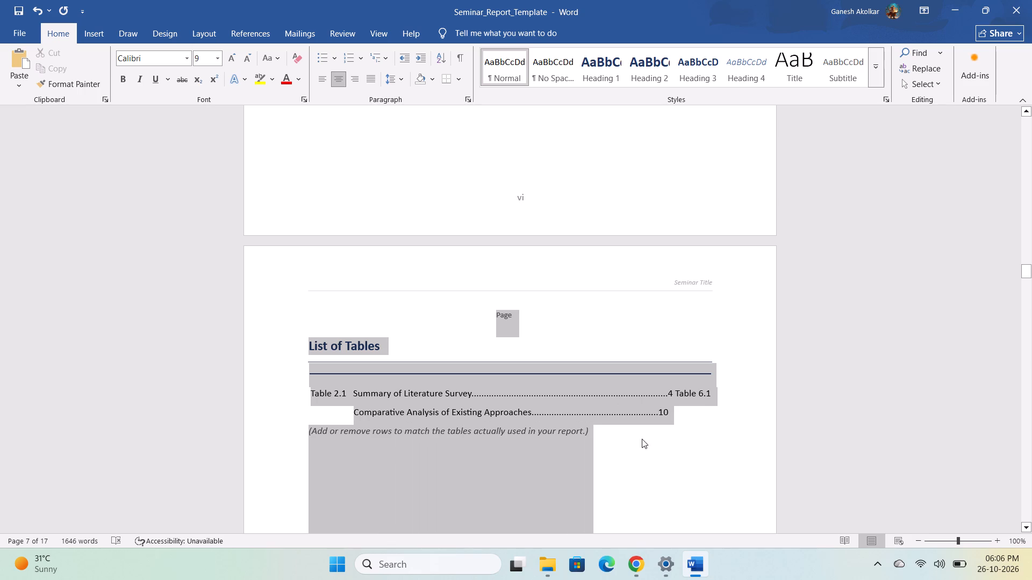
left_click_drag(642, 439, 644, 439)
key("Delete")
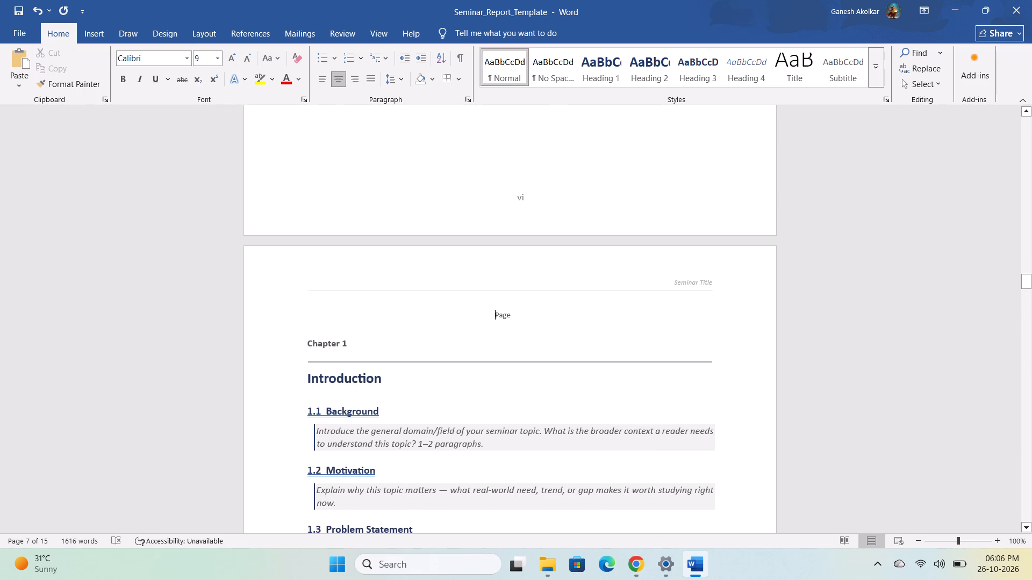
scroll(644, 439, "up", 2)
scroll(644, 439, "down", 2)
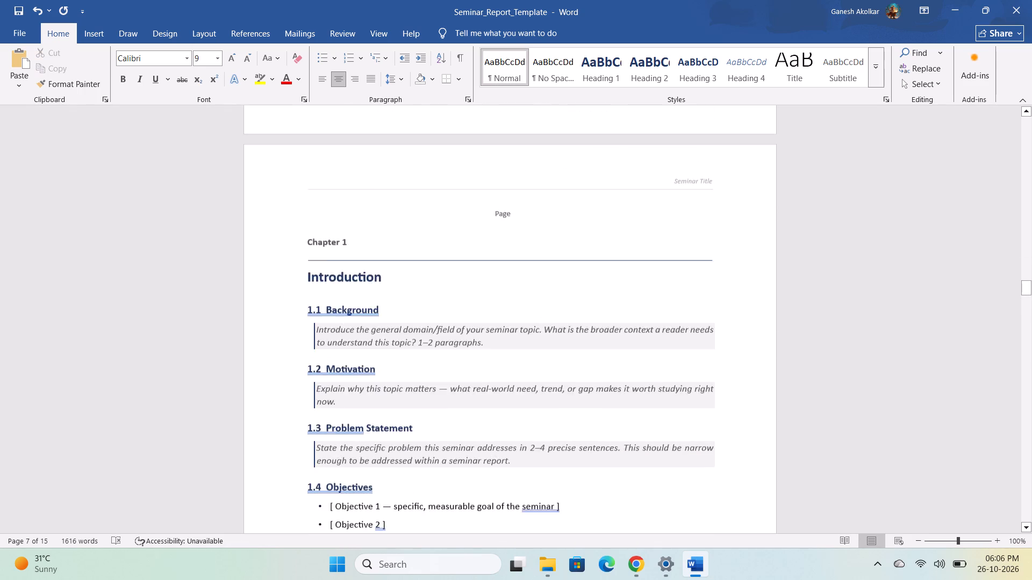
scroll(644, 439, "down", 1)
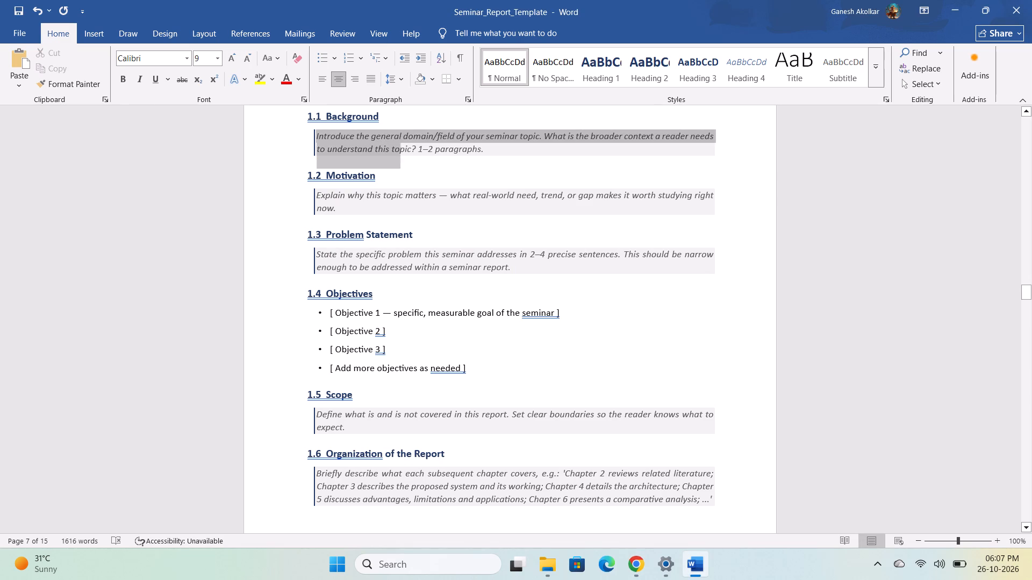
left_click_drag(422, 155, 488, 152)
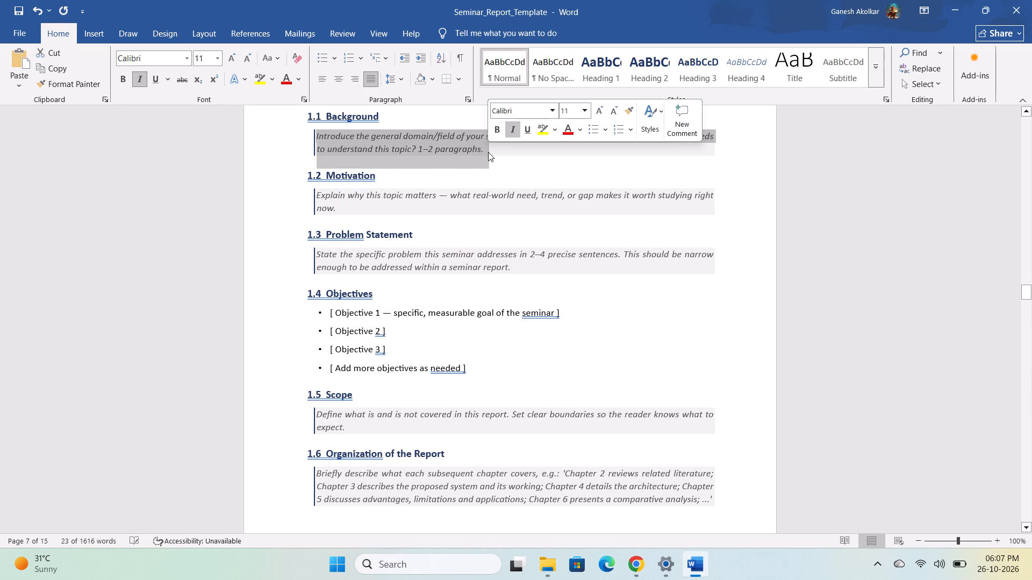
key("ctrl+v")
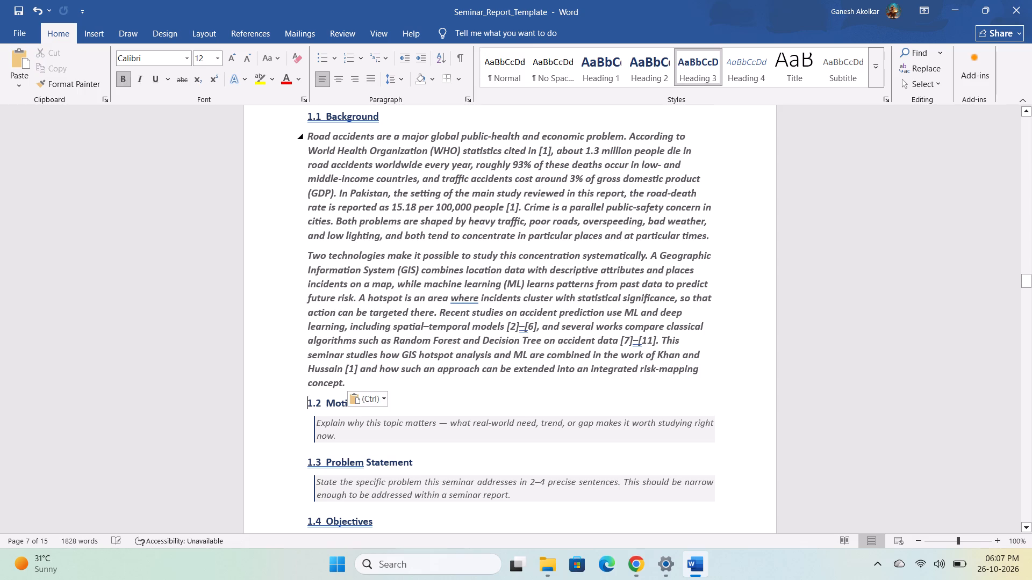
Remove italic and bold formatting from the two pasted paragraphs under 1.1 Background.
double_click(400, 165)
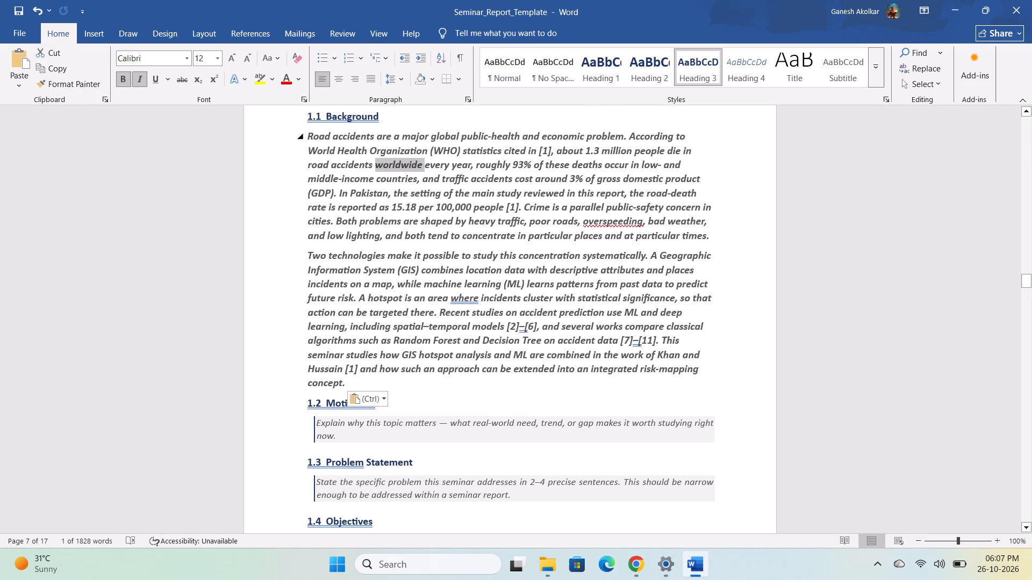
left_click_drag(307, 139, 340, 370)
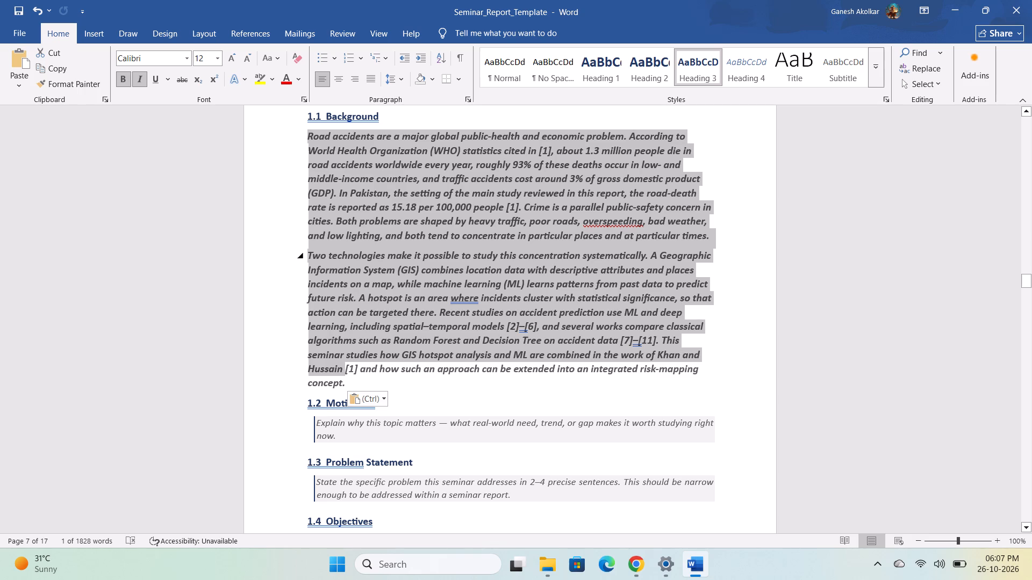
left_click_drag(340, 370, 349, 379)
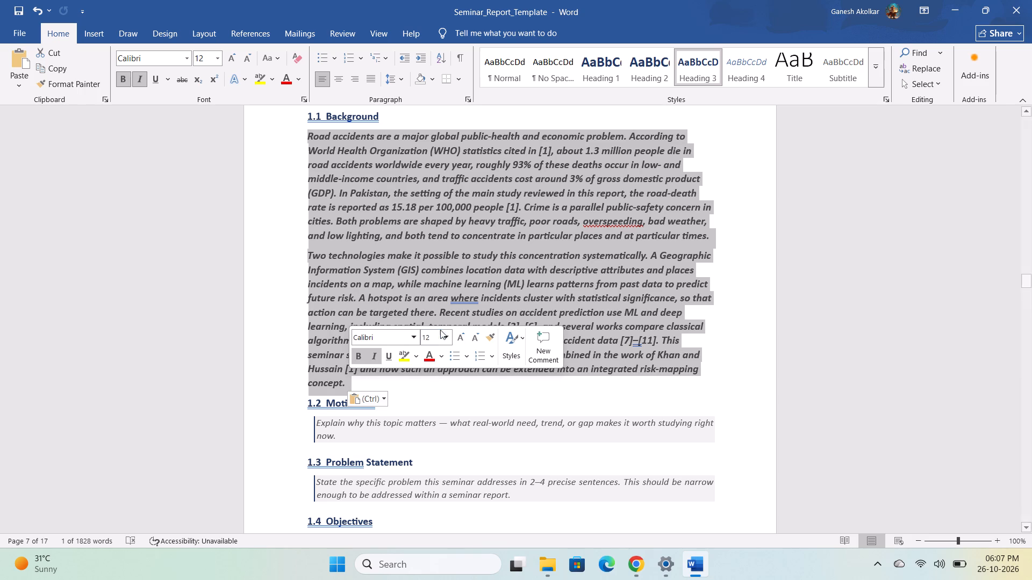
left_click(376, 353)
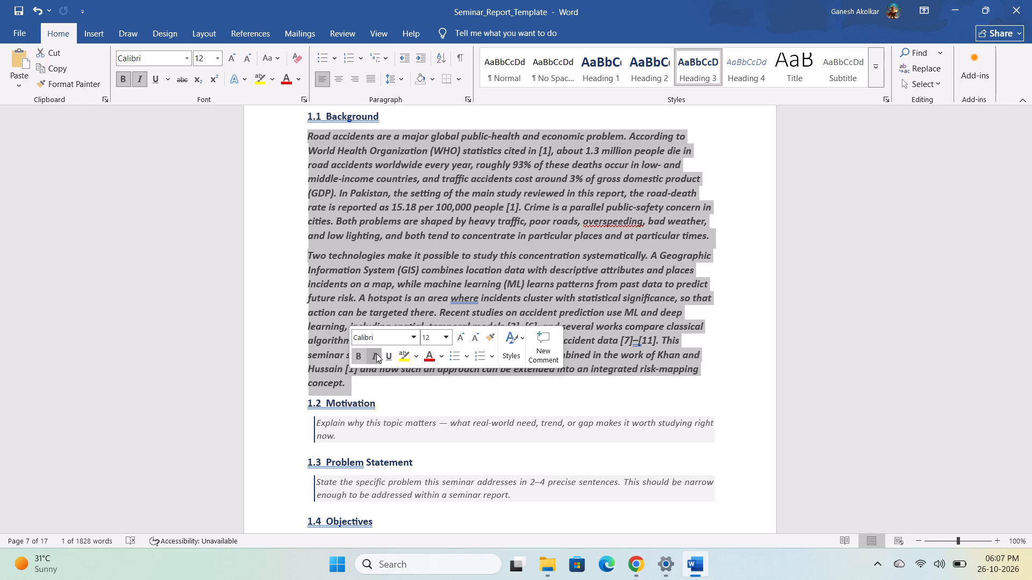
left_click(357, 356)
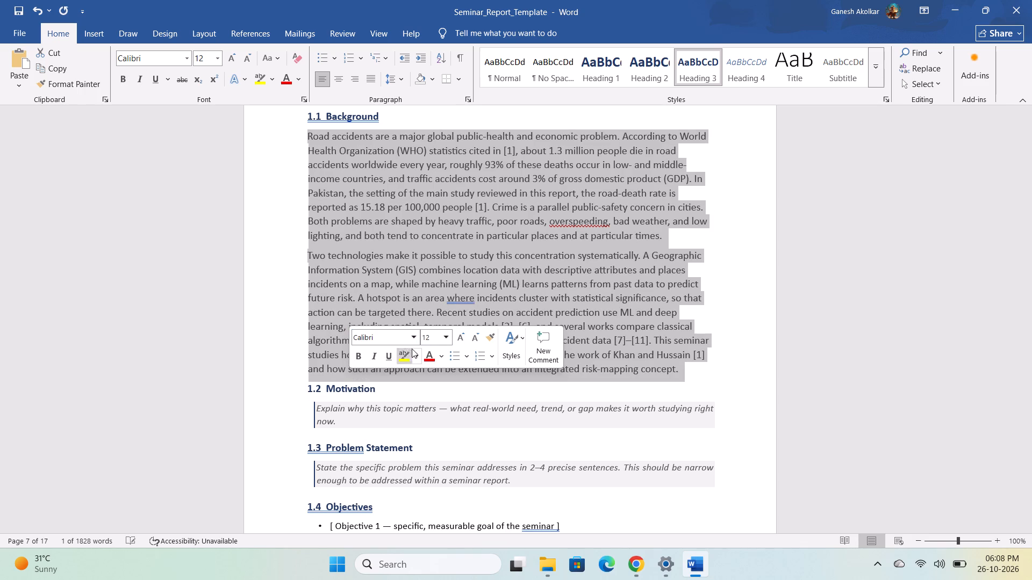
Set the font of the two 1.1 Background paragraphs to Times New Roman.
left_click(445, 335)
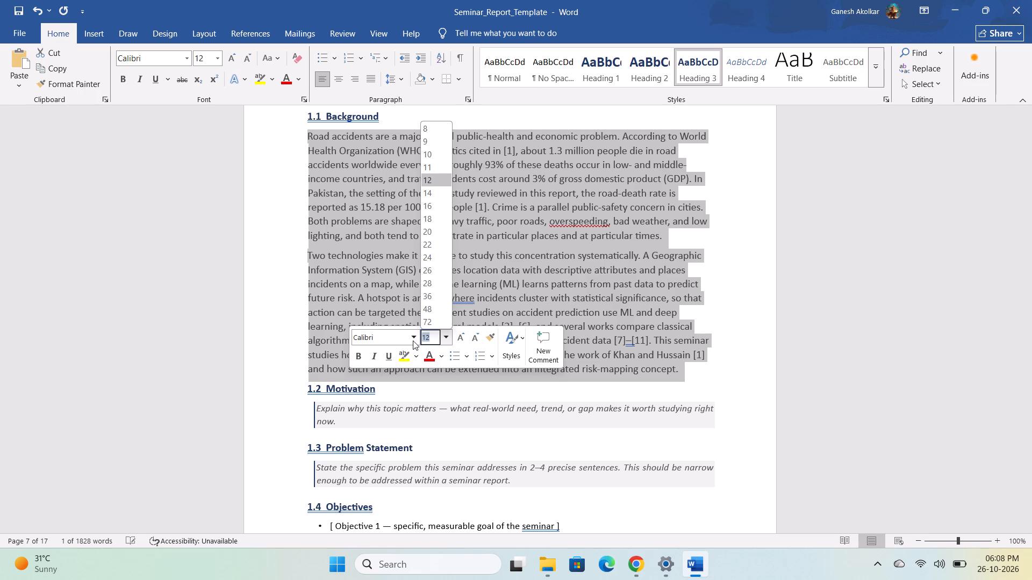
left_click(413, 340)
scroll(478, 77, "up", 2)
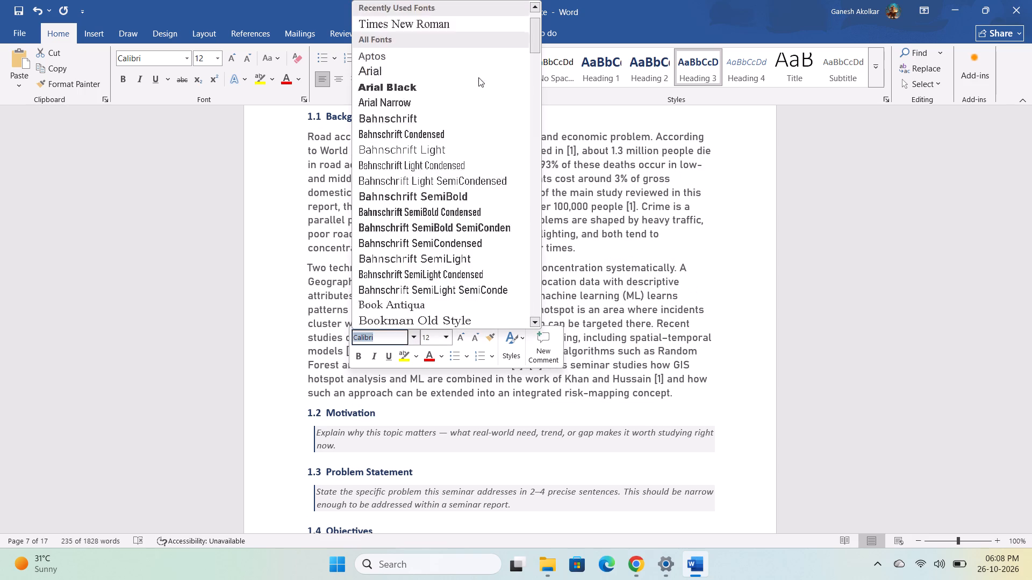
scroll(478, 77, "up", 3)
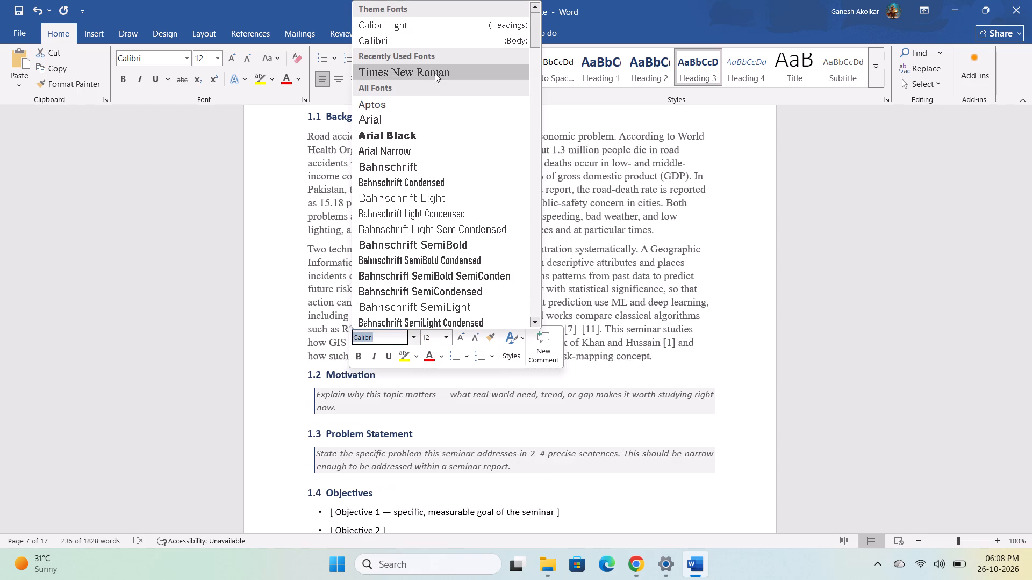
left_click(435, 73)
left_click(426, 239)
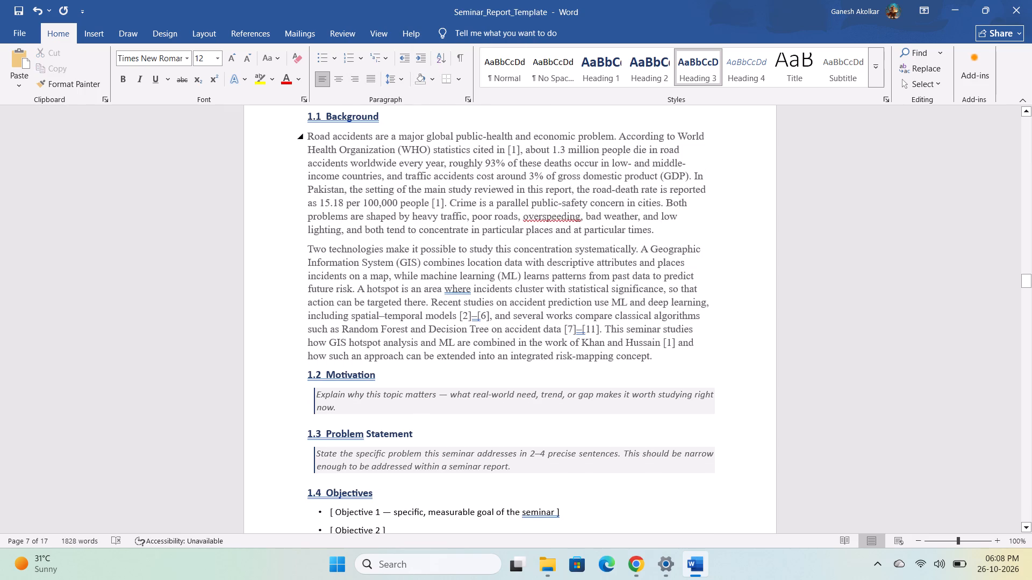
Reduce the paragraph spacing after the Chapter 1 Introduction heading to 6 pt.
scroll(536, 291, "up", 1)
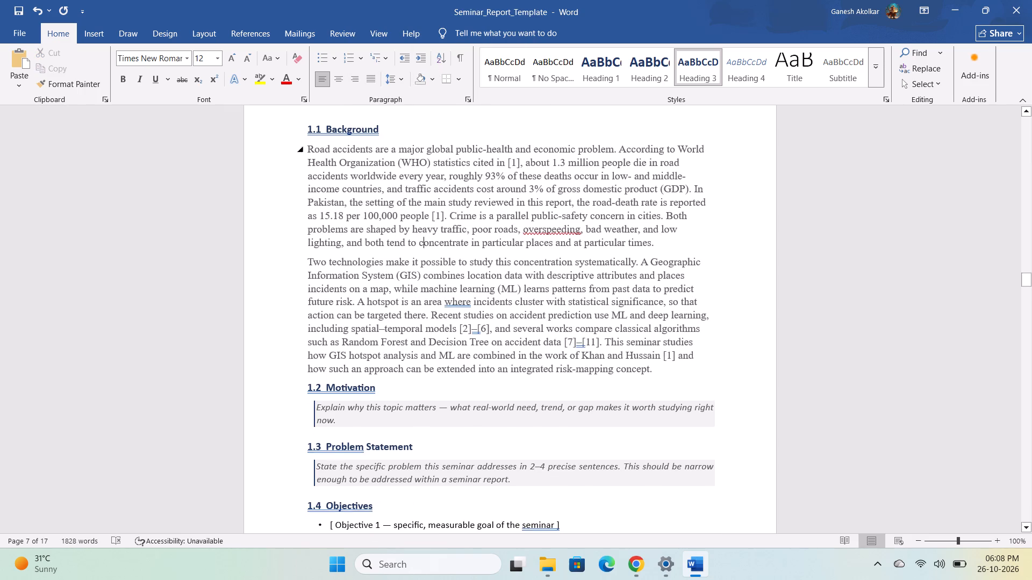
scroll(536, 291, "up", 1)
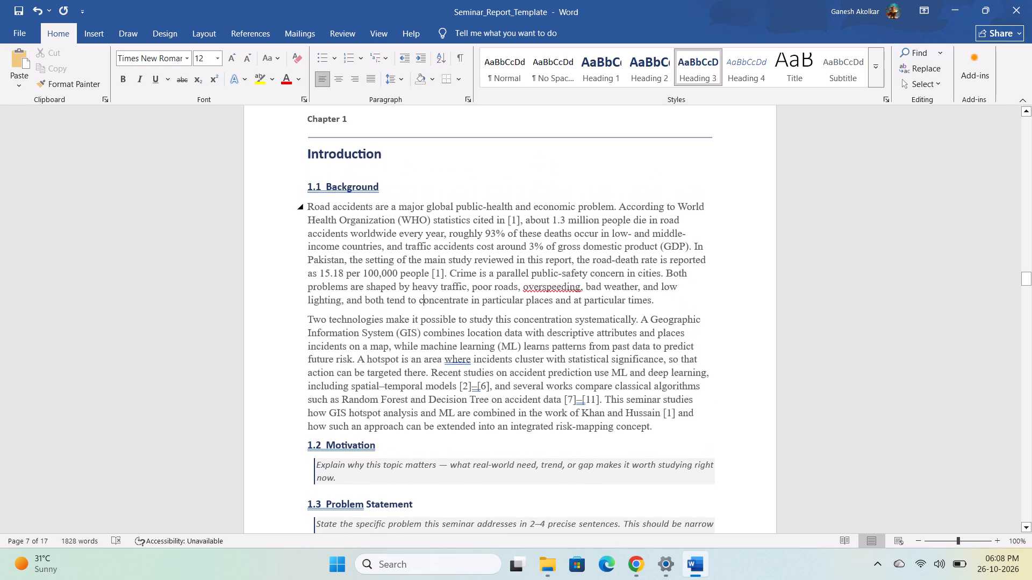
scroll(524, 318, "up", 1)
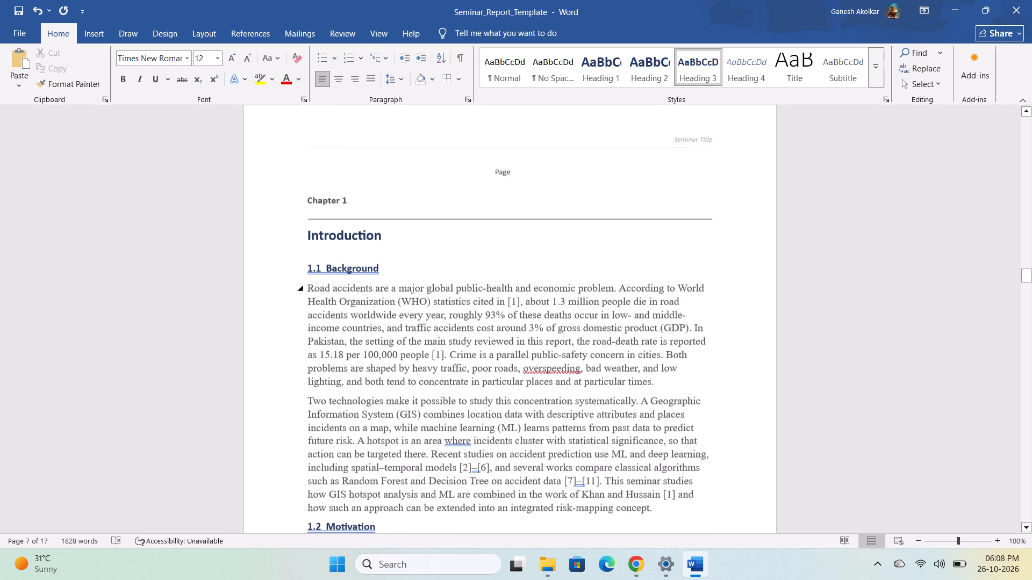
scroll(524, 318, "up", 1)
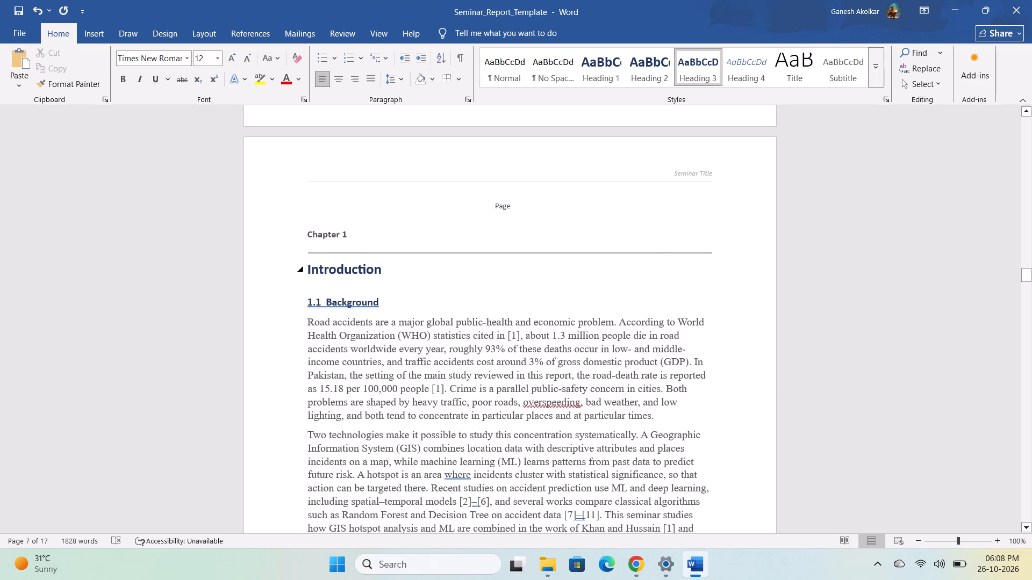
left_click_drag(309, 283, 399, 287)
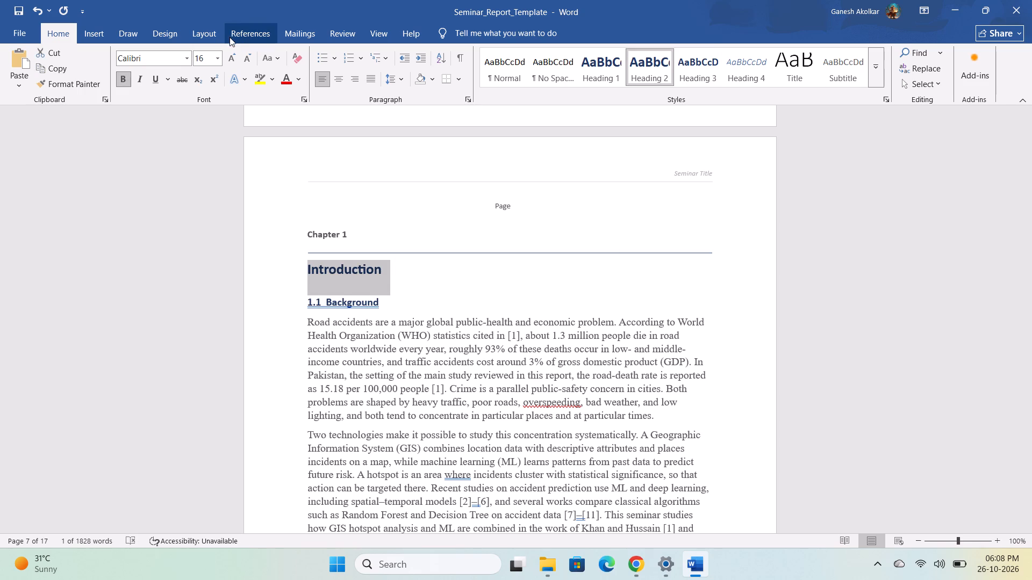
left_click(215, 32)
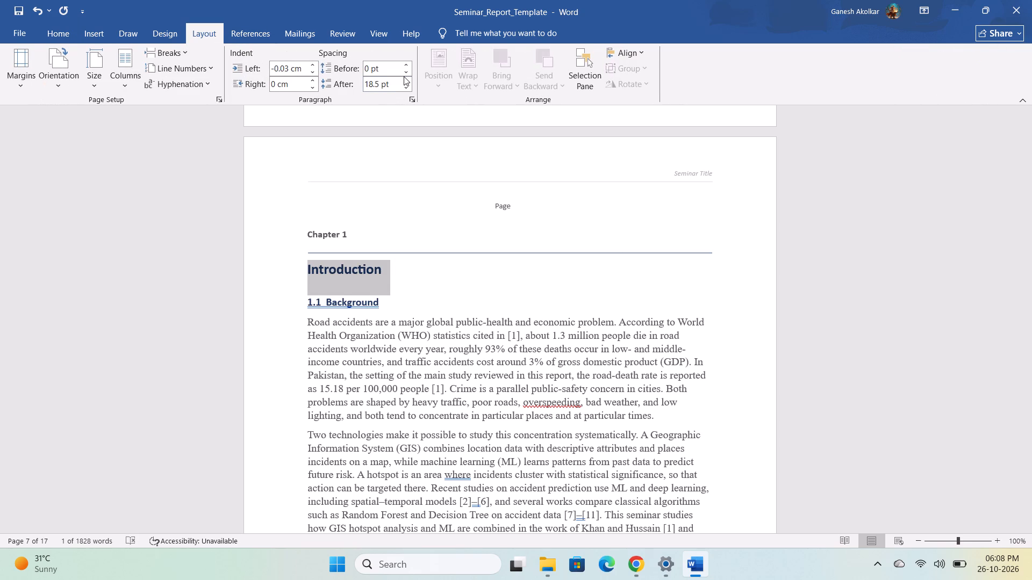
left_click(404, 81)
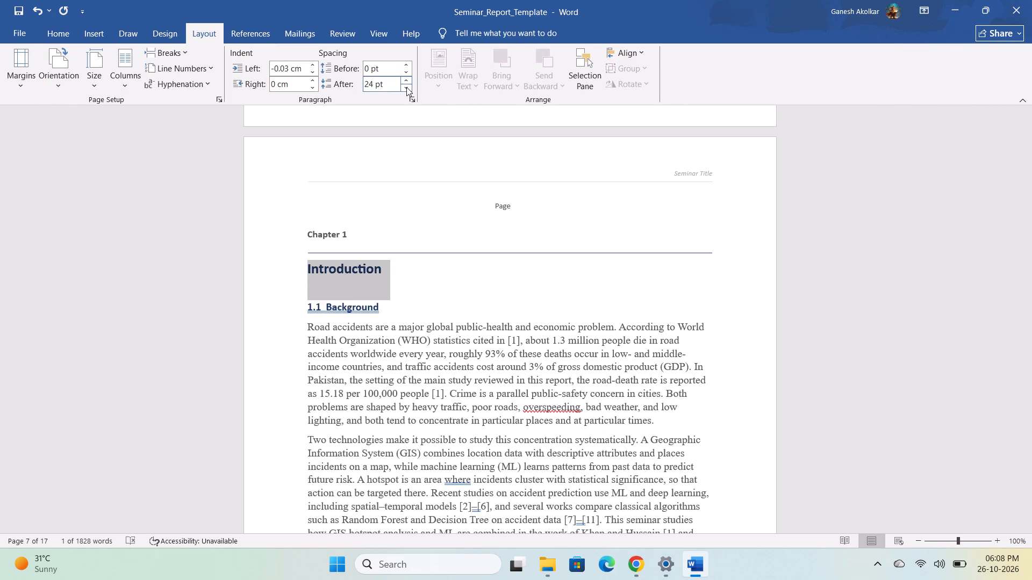
left_click(406, 87)
left_click(406, 87)
left_click(406, 87)
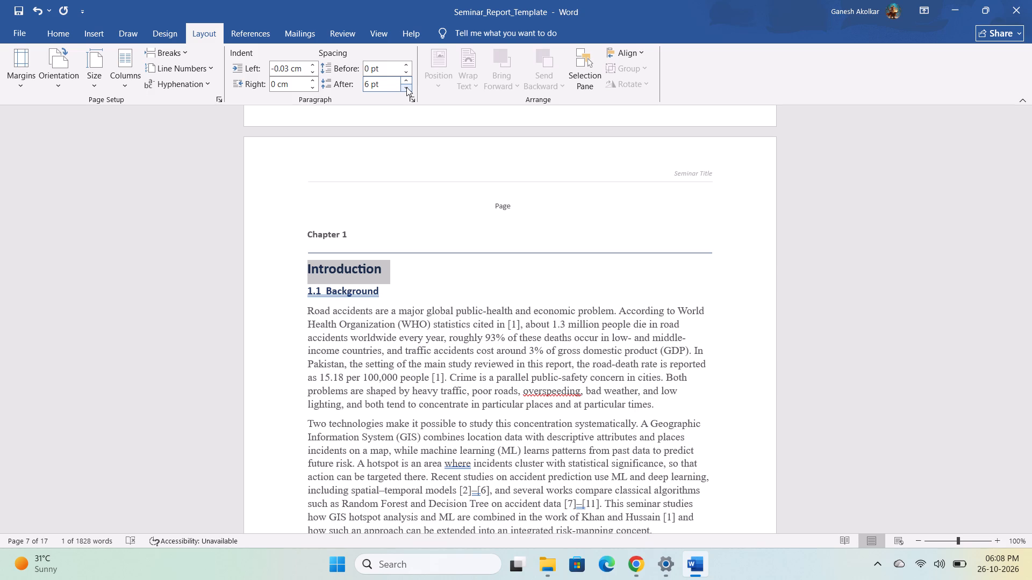
left_click(465, 217)
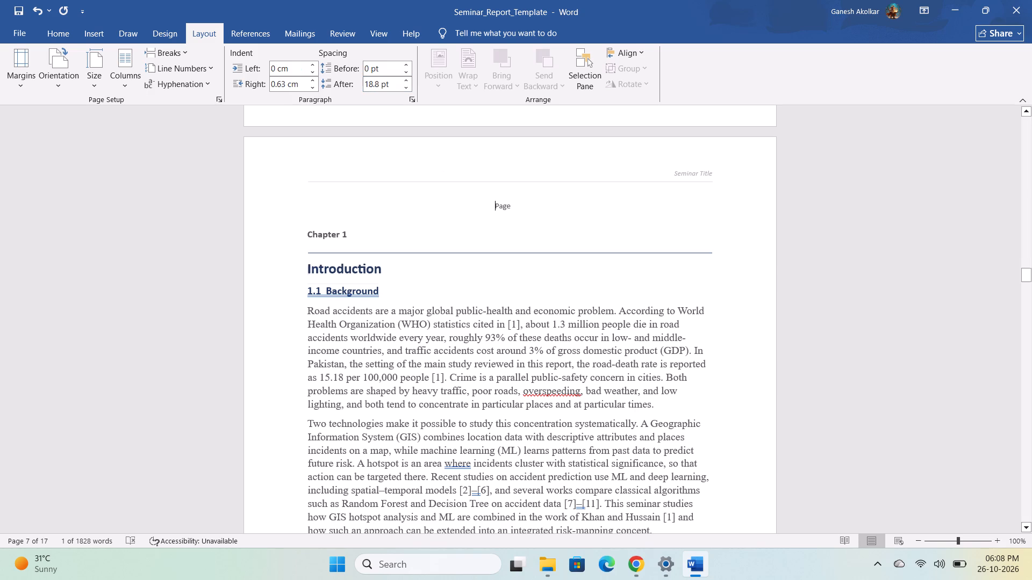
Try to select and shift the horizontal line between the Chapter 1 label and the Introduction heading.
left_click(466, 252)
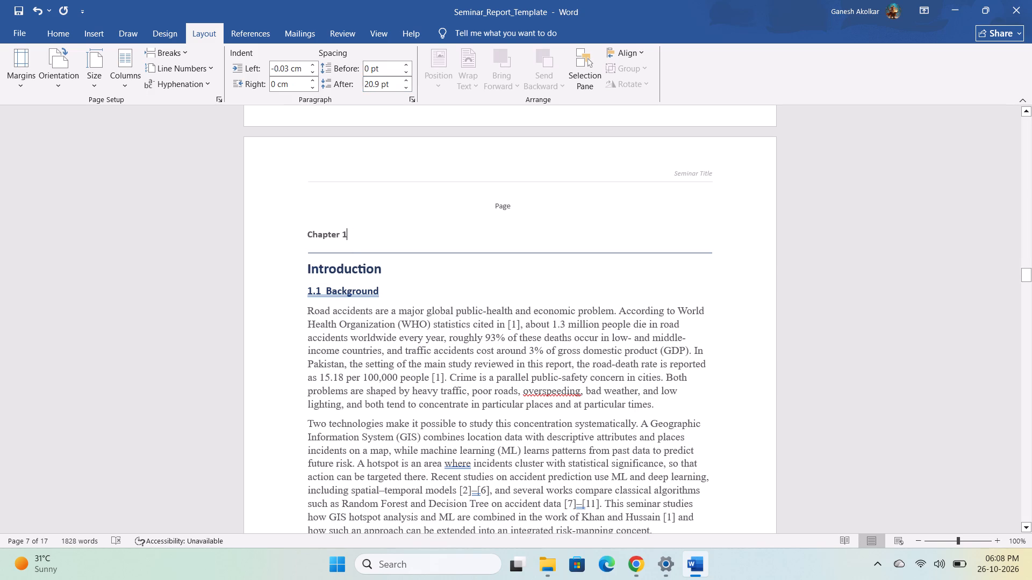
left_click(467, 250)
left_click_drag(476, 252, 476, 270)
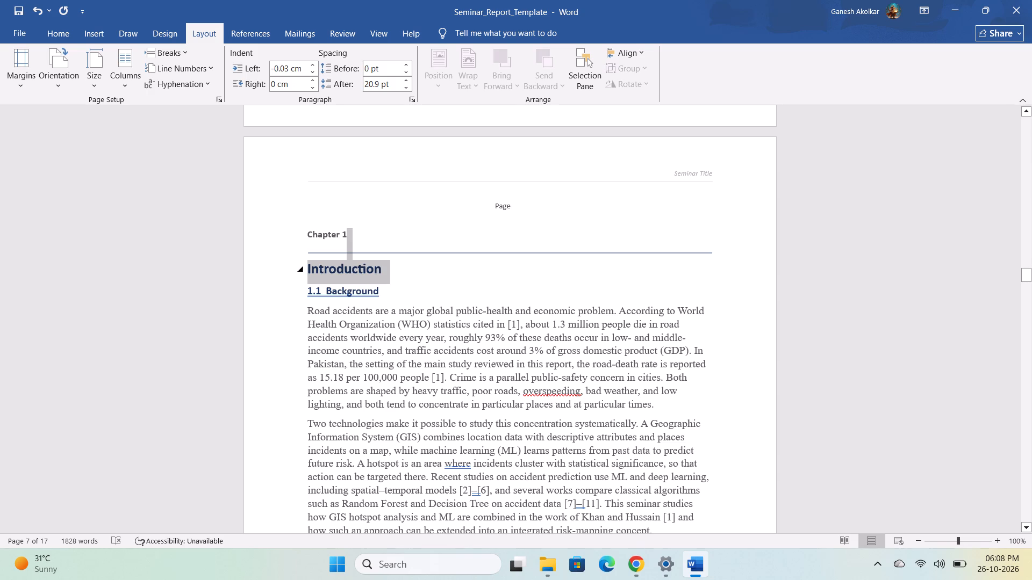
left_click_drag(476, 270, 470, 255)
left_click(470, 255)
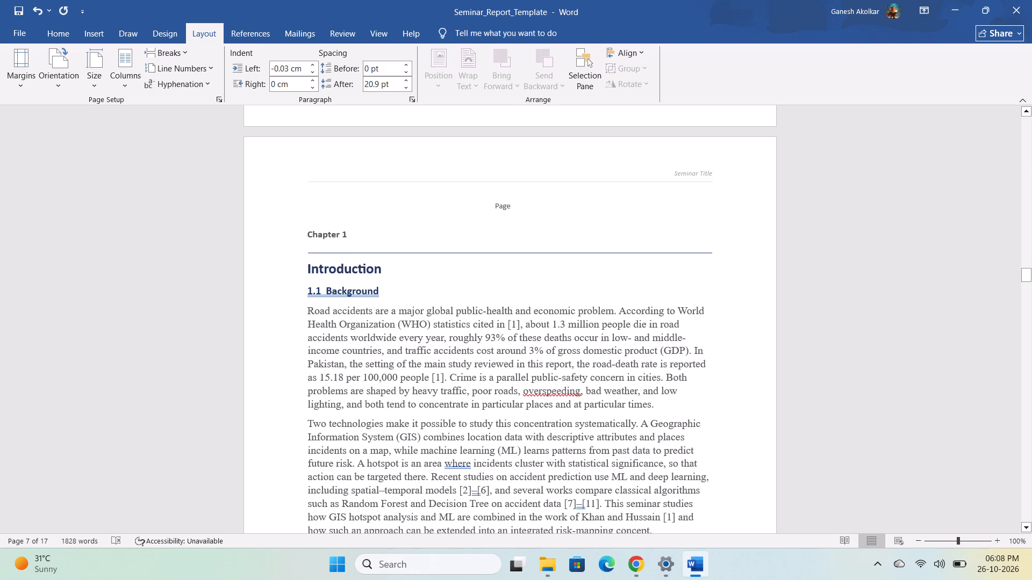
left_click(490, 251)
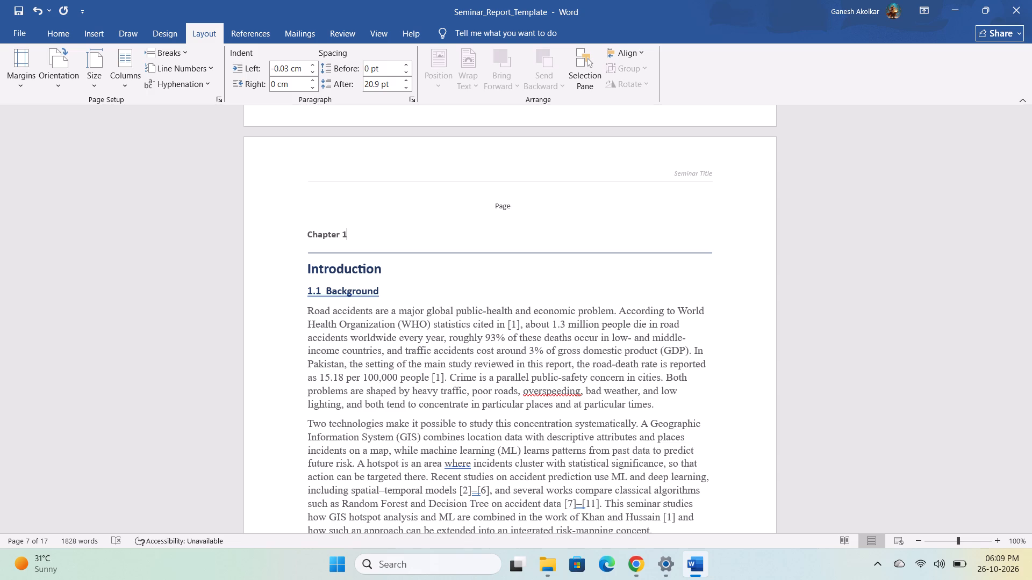
Examine the rest of Chapter 1 and the Chapter 2 Literature Survey heading layout in the reference PDF.
key("alt+Tab")
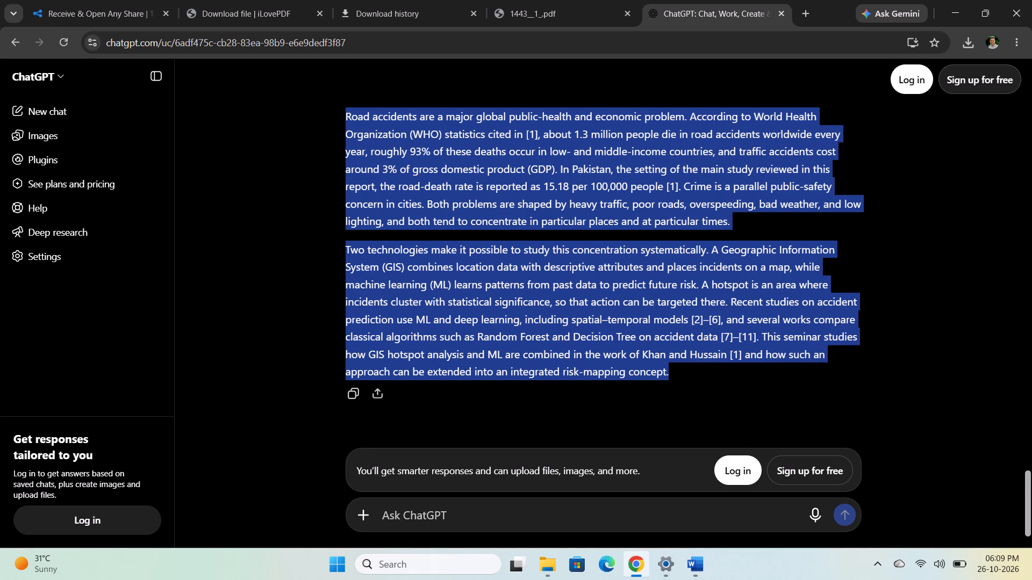
left_click(513, 4)
scroll(505, 328, "down", 3)
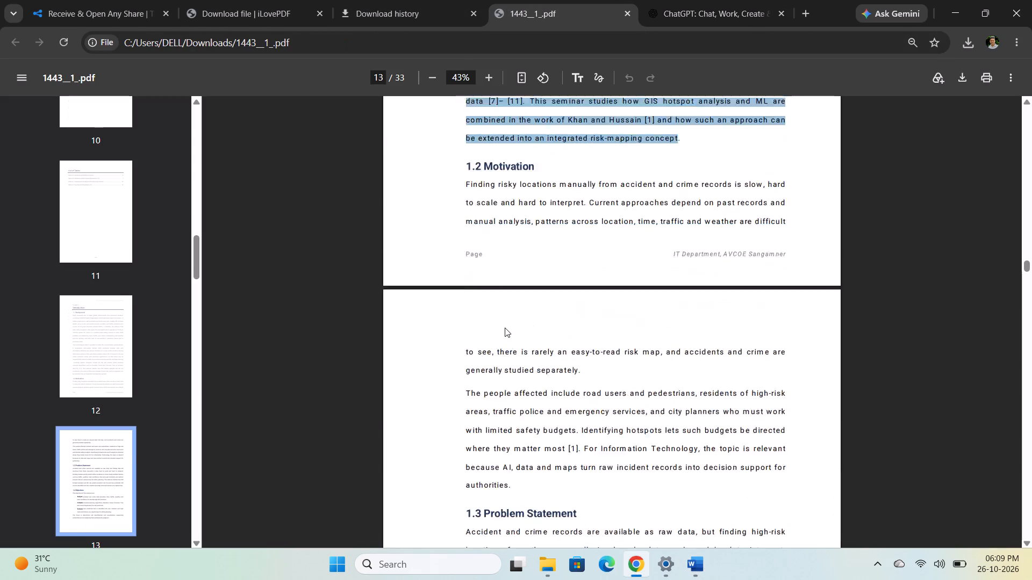
scroll(505, 328, "down", 7)
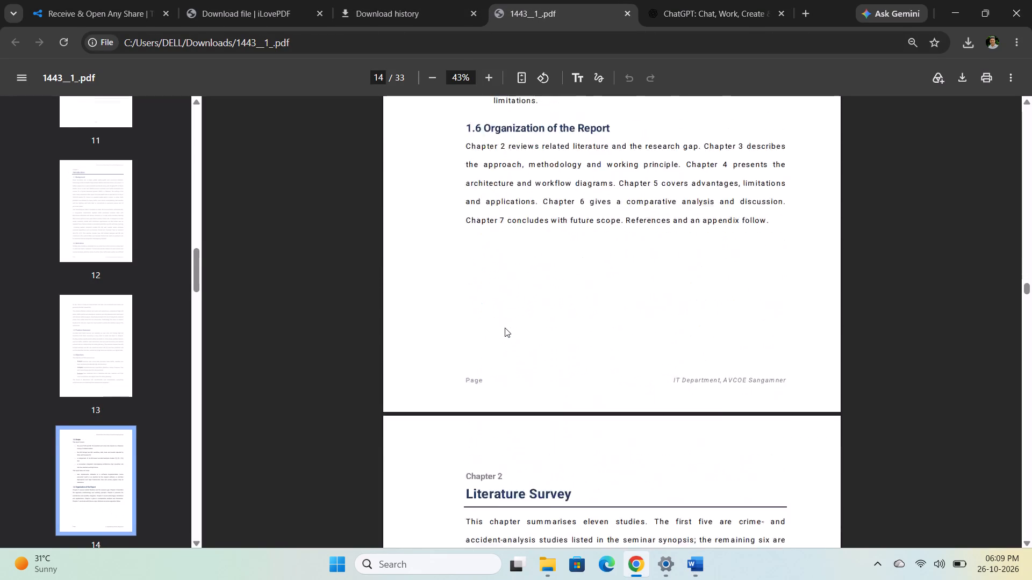
scroll(505, 328, "down", 2)
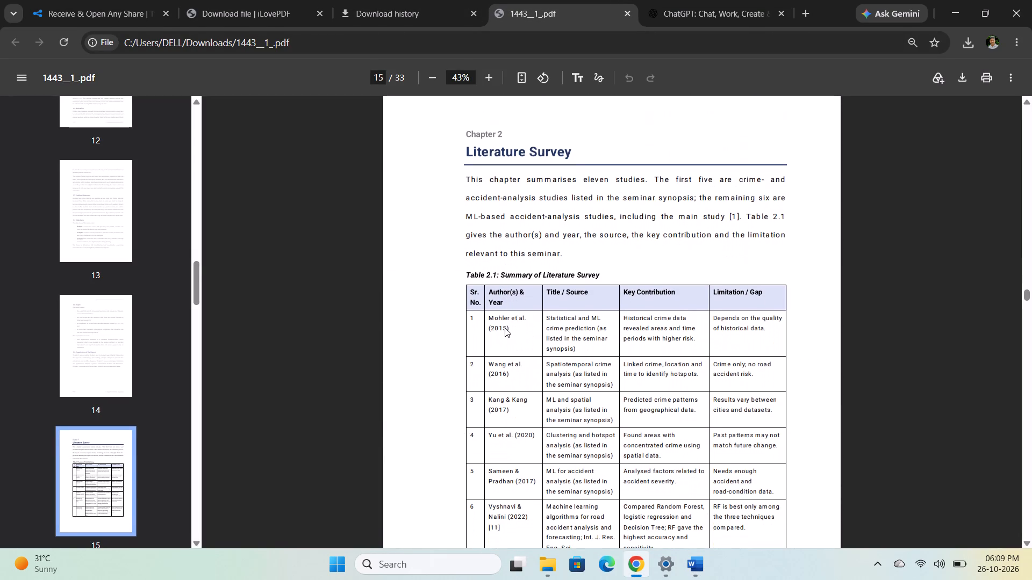
left_click(687, 18)
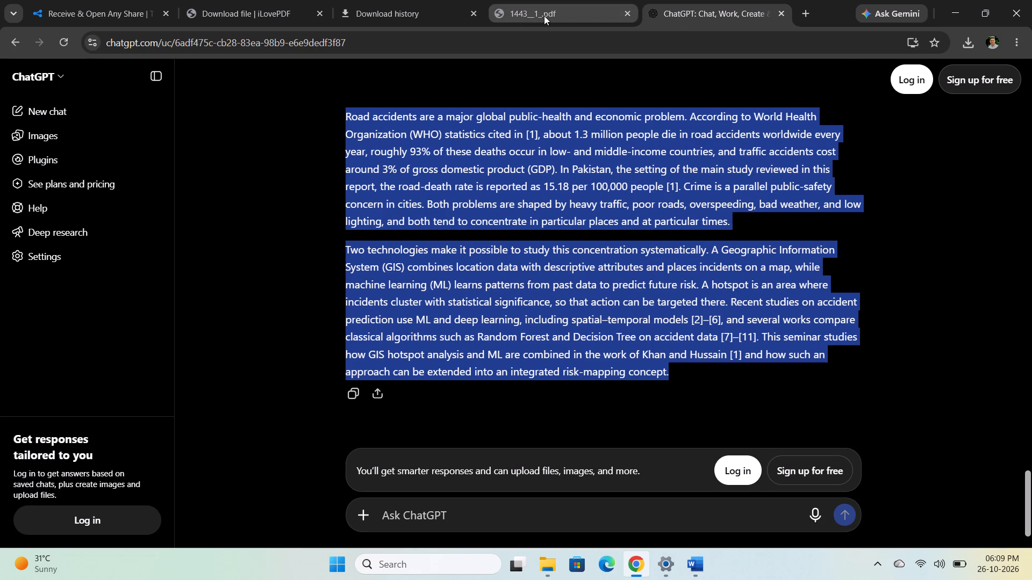
left_click(544, 16)
Switch to the Word template and examine the heading line and layout of Chapter 2 Literature Survey.
left_click(698, 565)
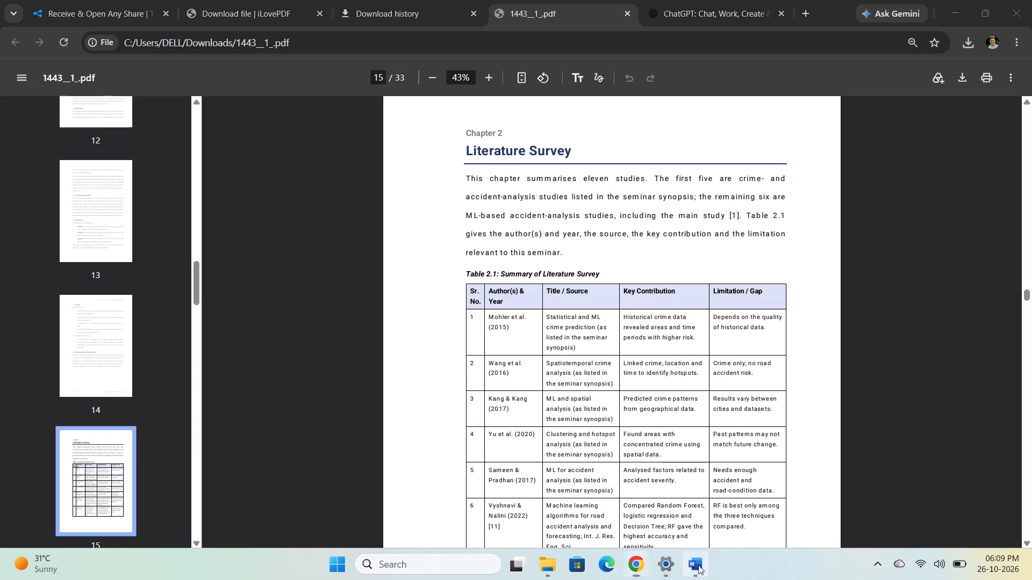
scroll(649, 414, "down", 8)
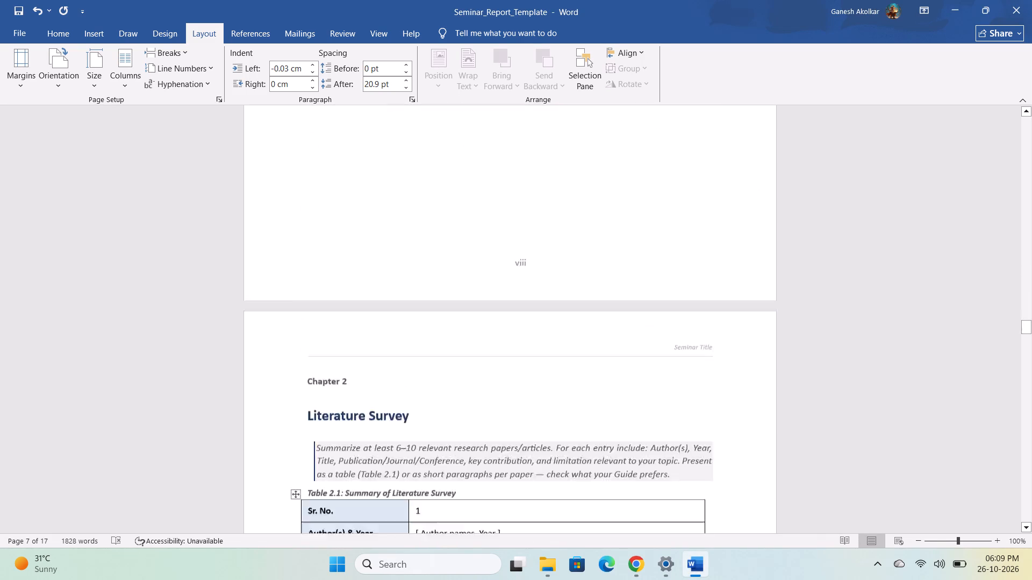
scroll(649, 414, "down", 1)
scroll(649, 414, "up", 3)
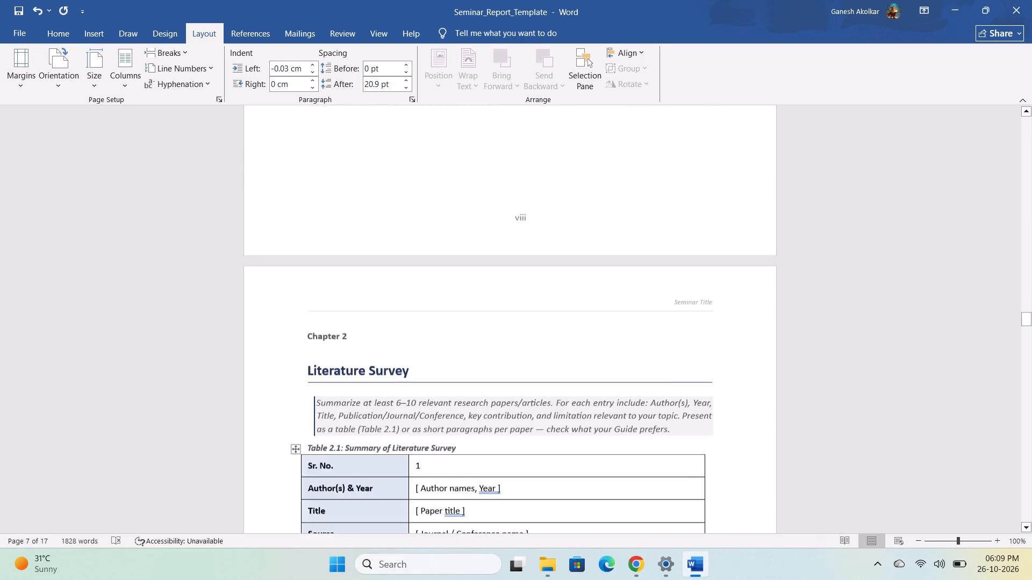
scroll(649, 414, "up", 3)
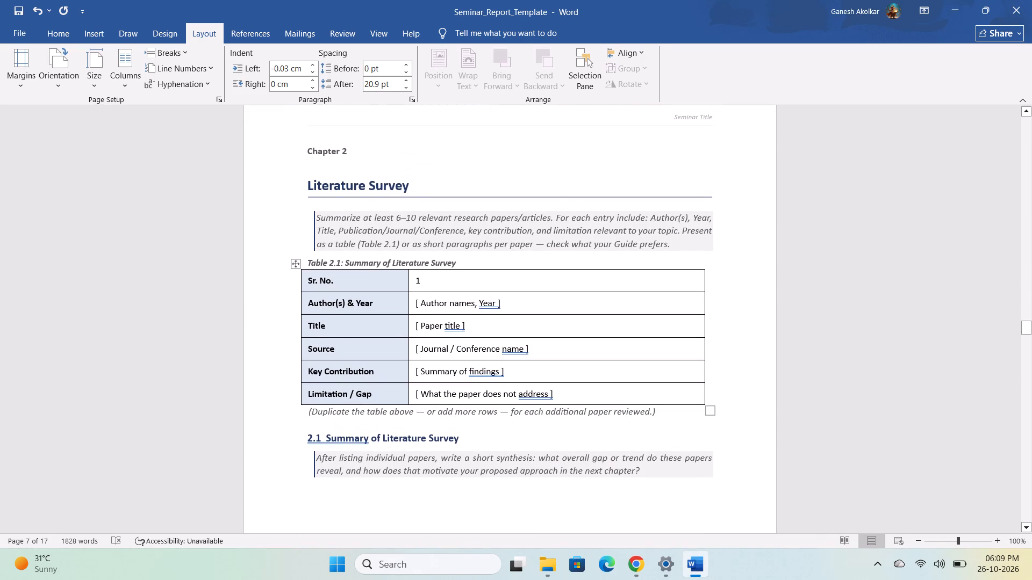
scroll(649, 414, "up", 1)
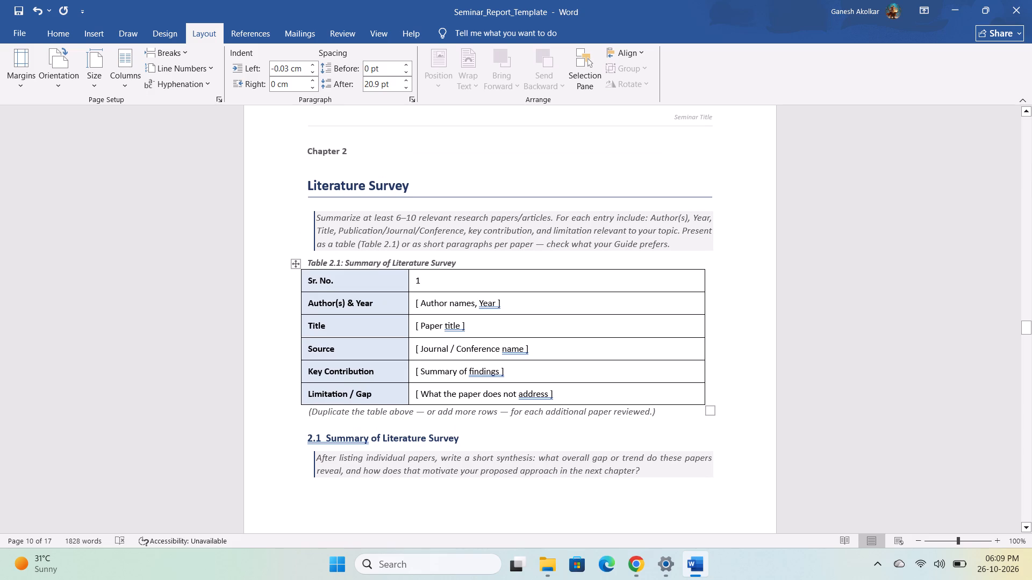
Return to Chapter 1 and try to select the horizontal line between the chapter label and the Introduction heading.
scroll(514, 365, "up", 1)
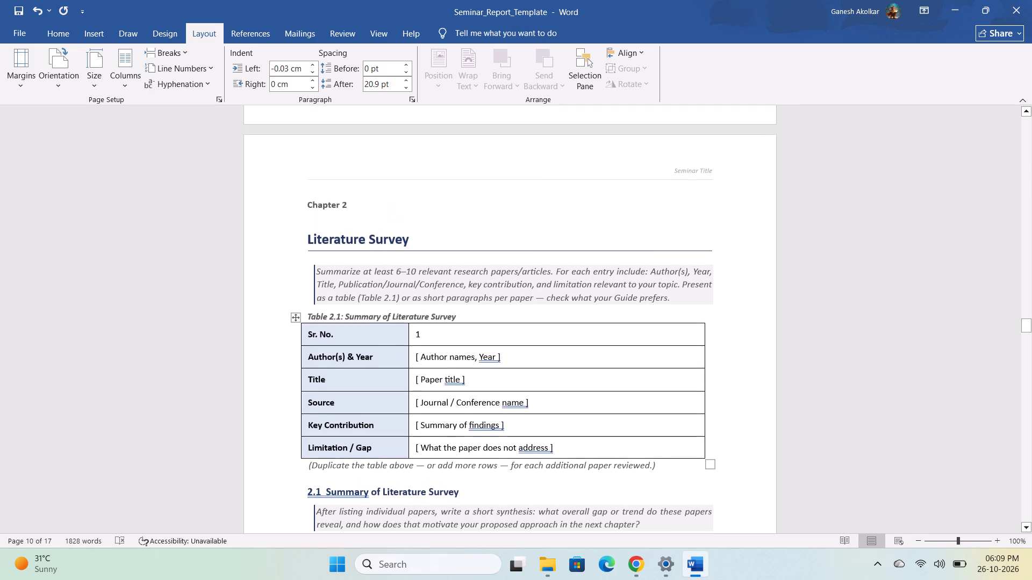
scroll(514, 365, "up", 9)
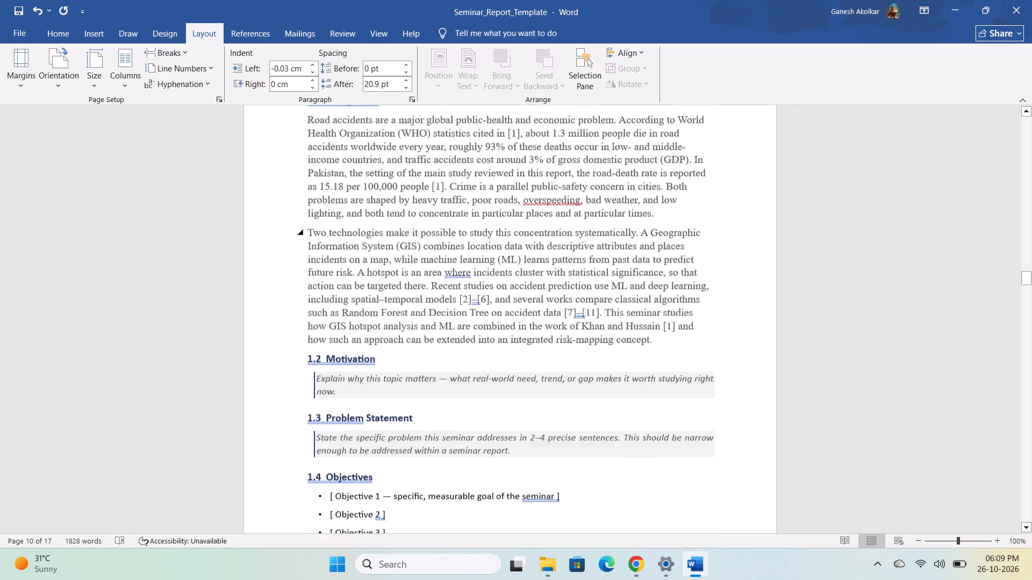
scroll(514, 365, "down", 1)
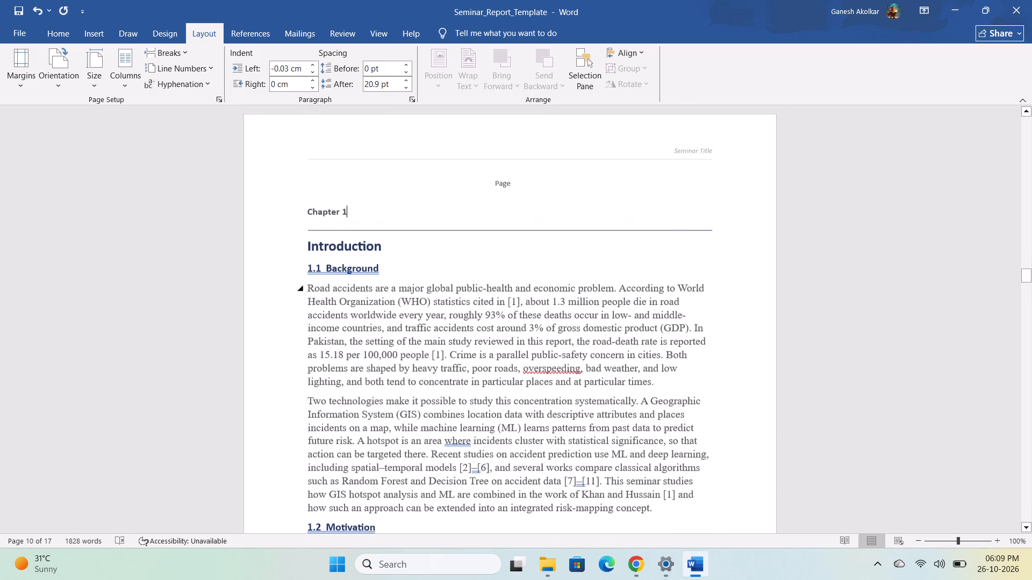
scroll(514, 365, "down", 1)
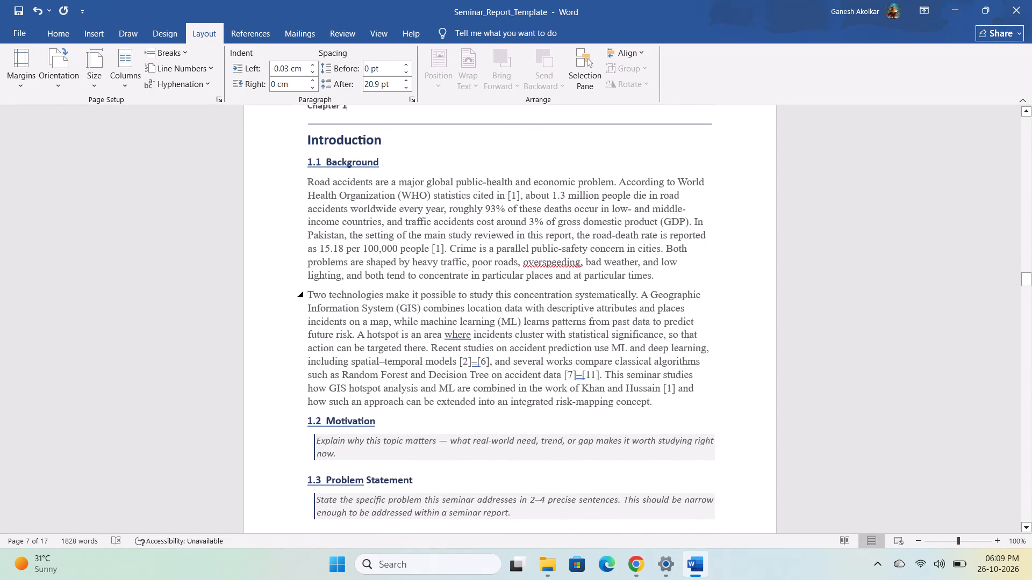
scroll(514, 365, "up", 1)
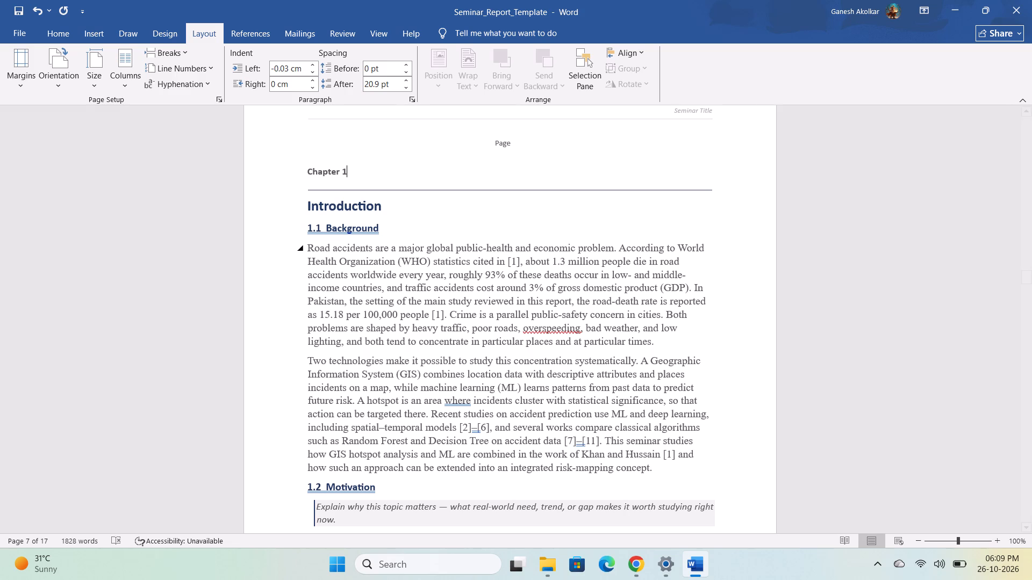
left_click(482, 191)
Examine the end of the abstract page and the page transition leading into the Chapter 1 heading.
scroll(482, 191, "up", 1)
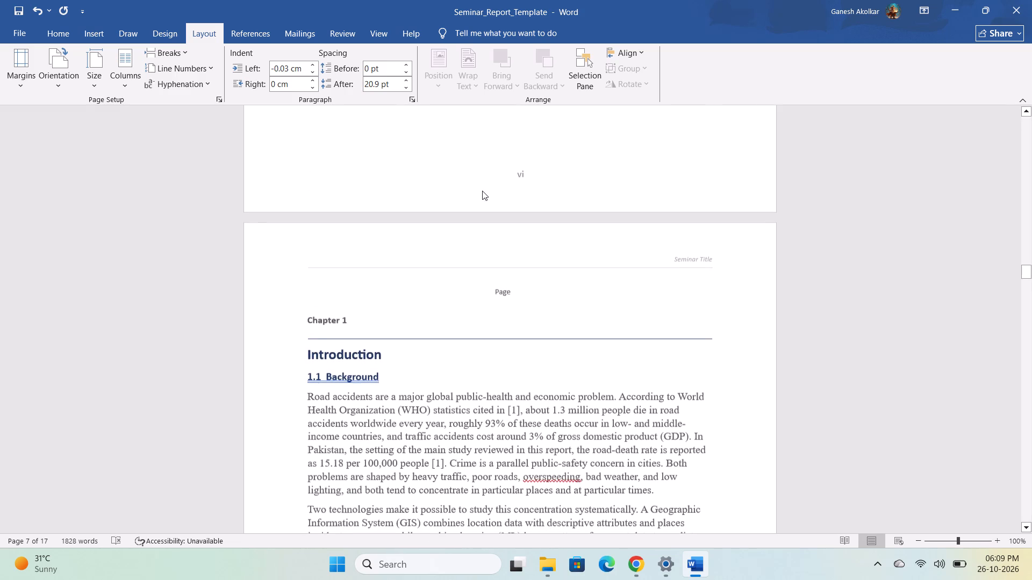
scroll(482, 191, "up", 1)
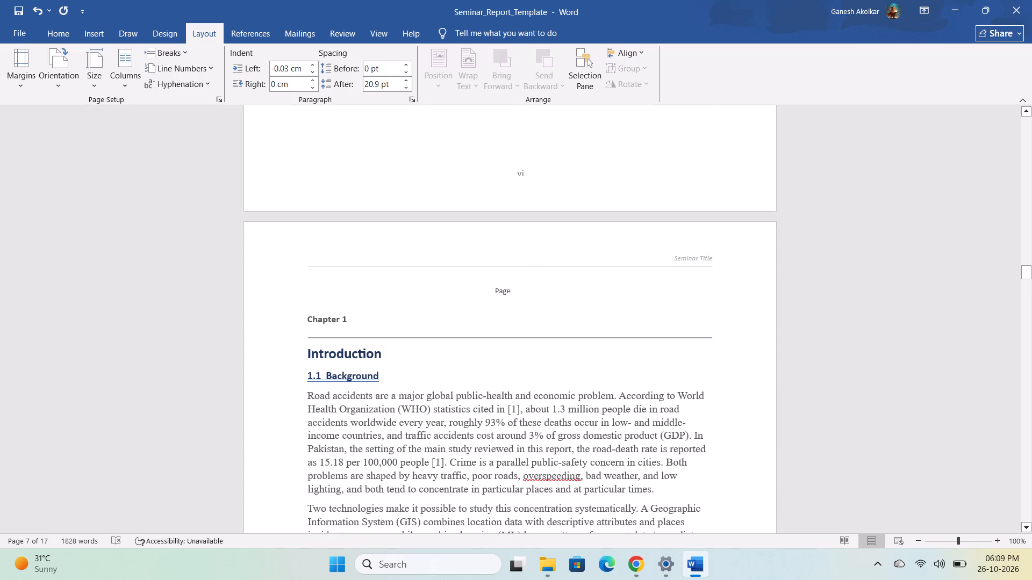
scroll(486, 292, "up", 3)
scroll(492, 322, "down", 1)
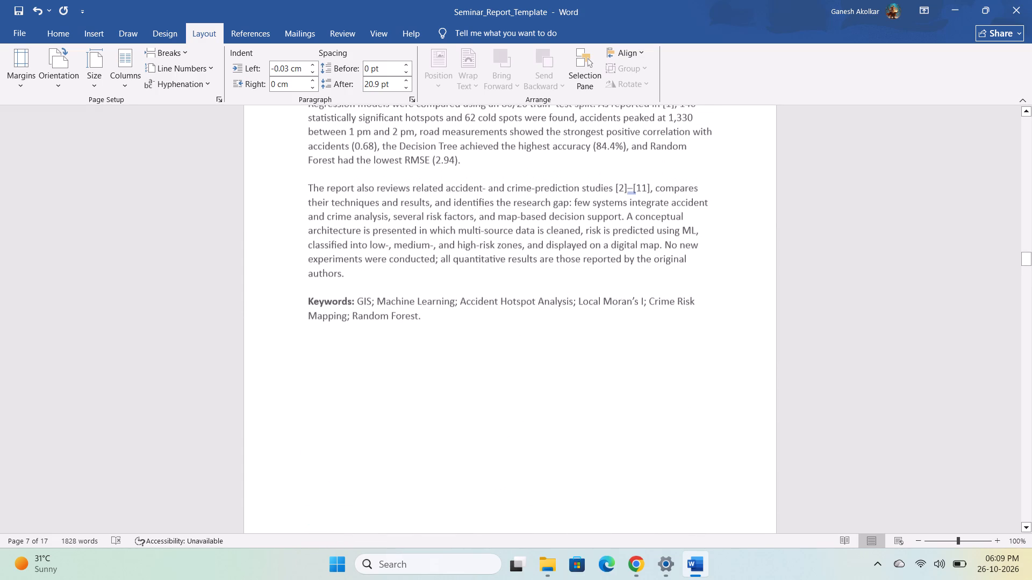
scroll(492, 322, "down", 3)
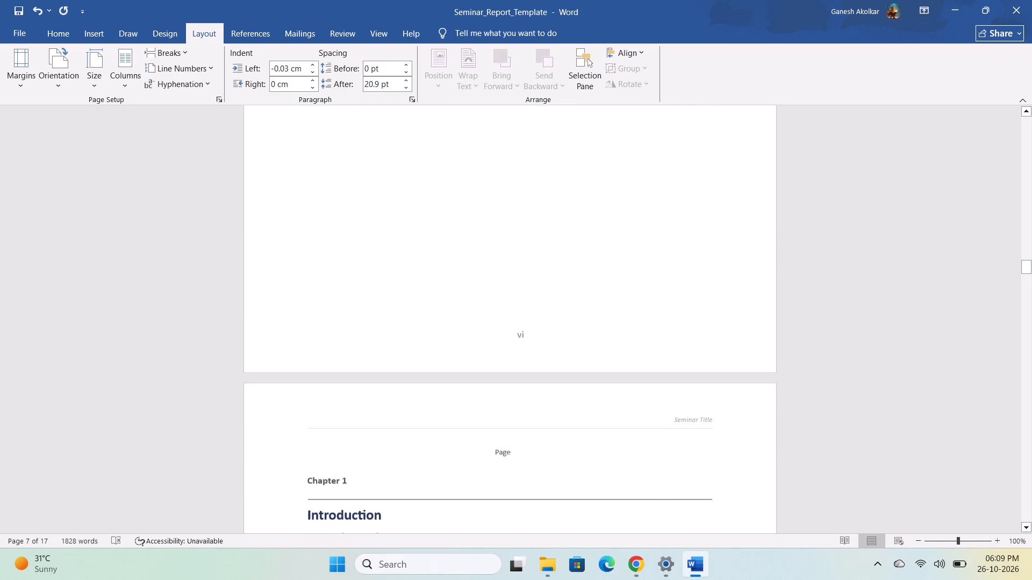
scroll(492, 322, "down", 2)
Undo the recent Chapter 1 spacing and Background text edits, back through the deletion of the List of Tables page.
left_click(547, 270)
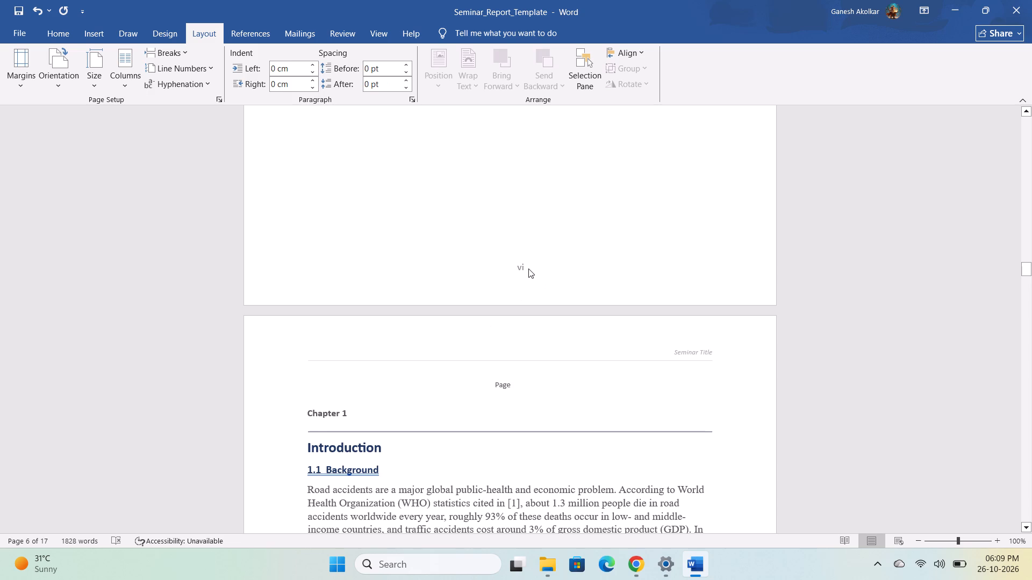
key("ctrl+z")
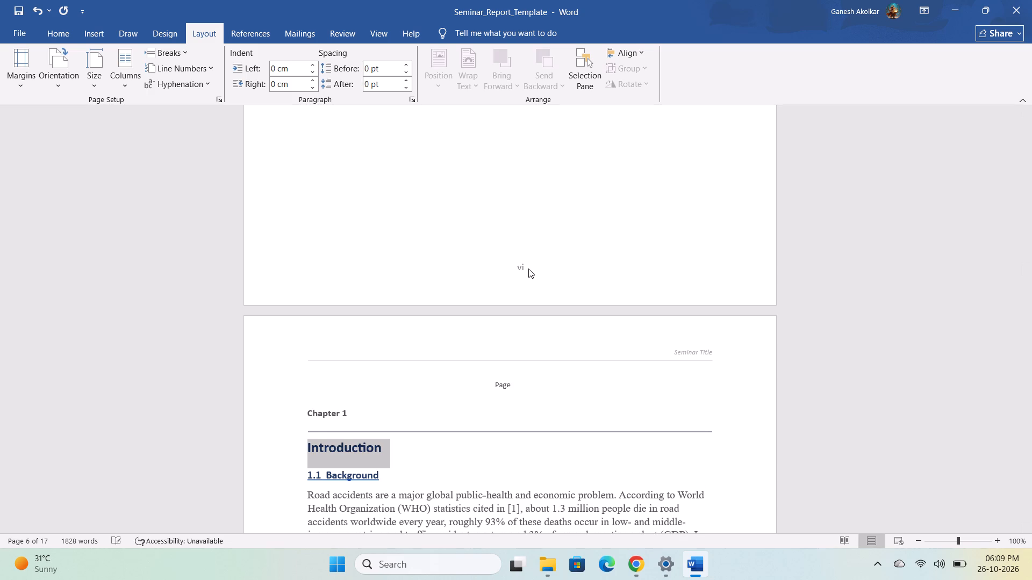
key("ctrl+z")
key("ctrl+z")
key("ctrl+z")
key("ctrl+z")
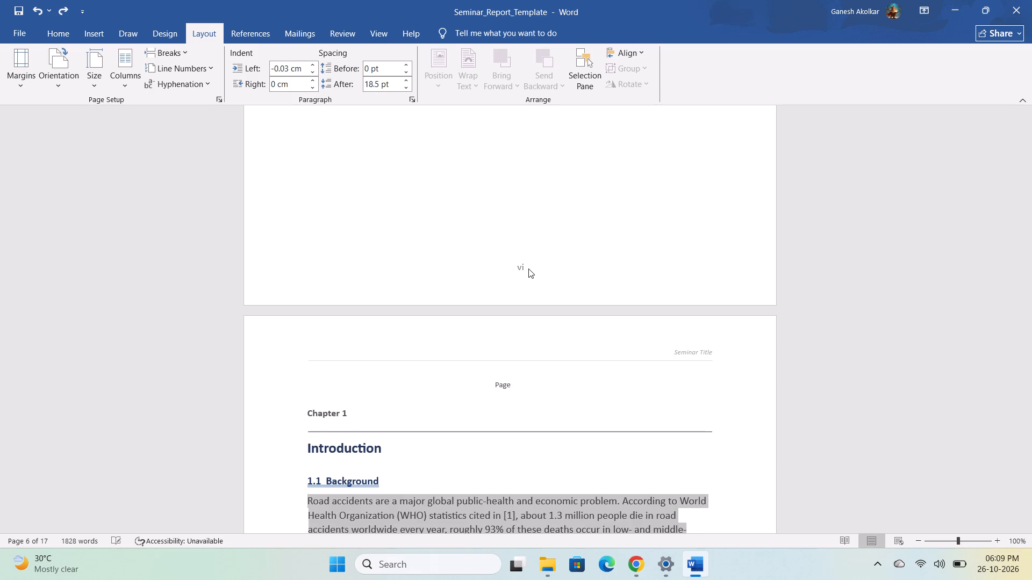
key("ctrl+z")
key("ctrl+z")
key("ctrl+z")
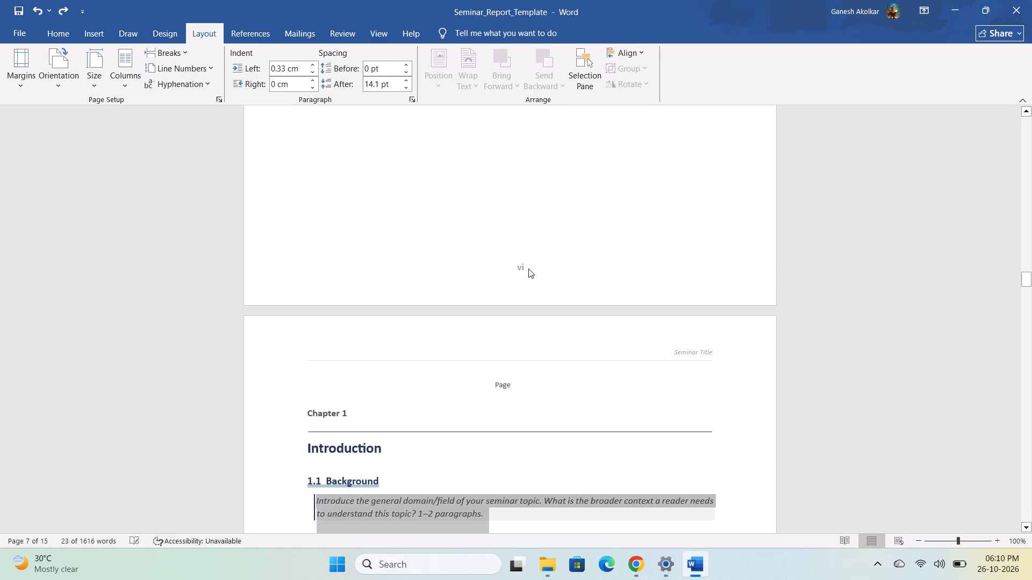
key("ctrl+z")
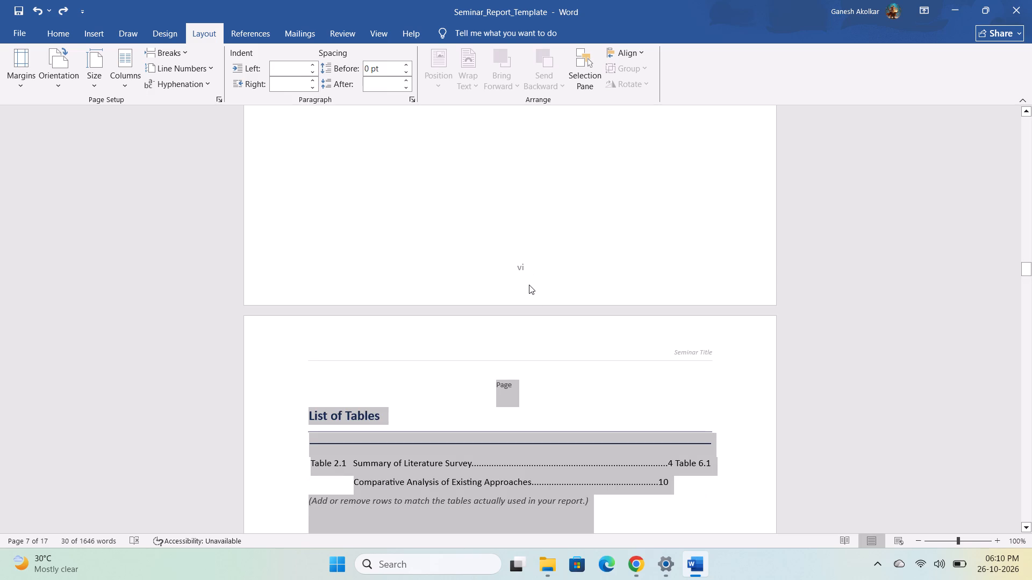
Examine the restored List of Tables page and compare the heading lines and page layout of Chapters 1 to 4.
scroll(529, 355, "down", 1)
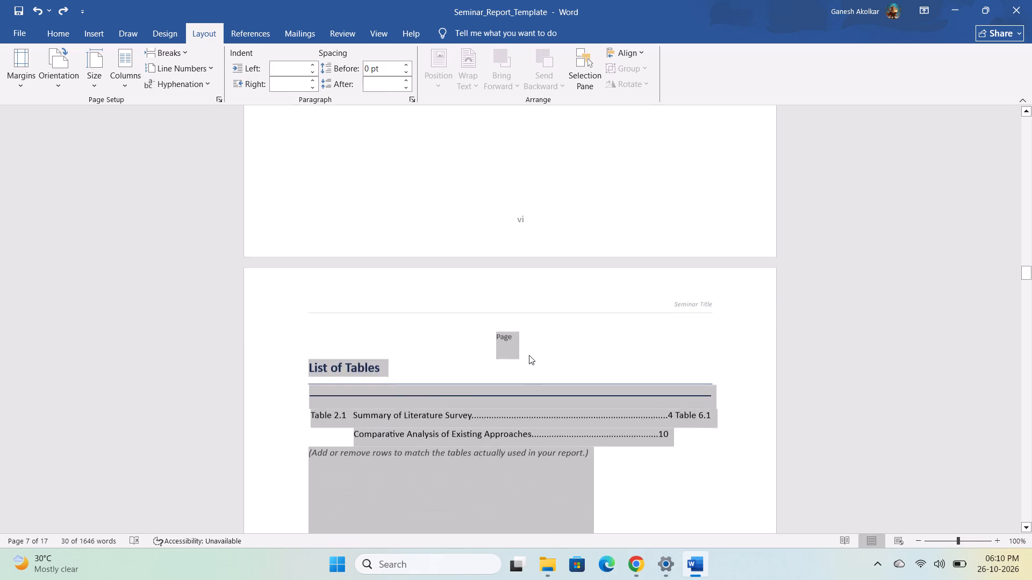
scroll(529, 355, "down", 5)
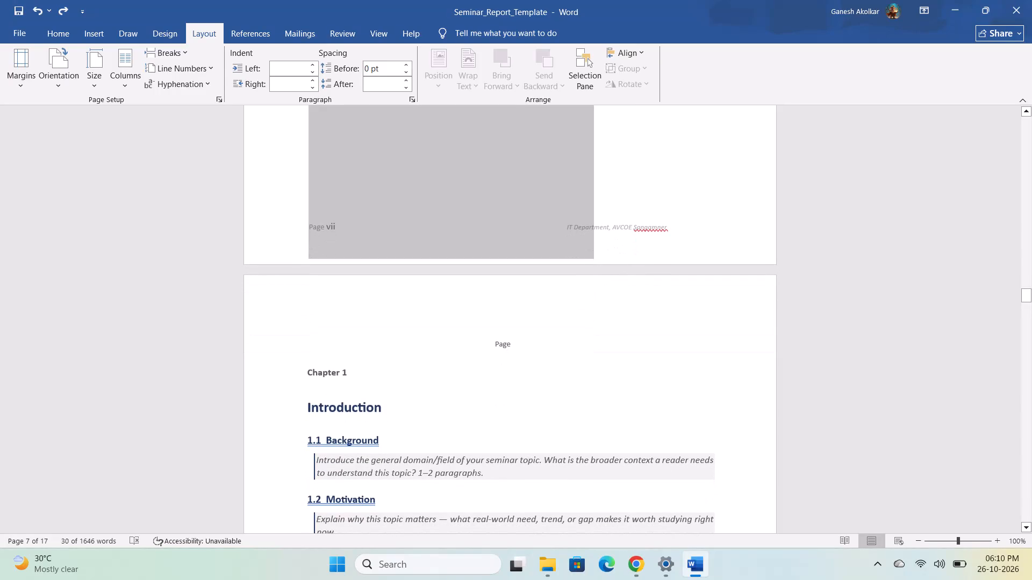
scroll(529, 355, "down", 2)
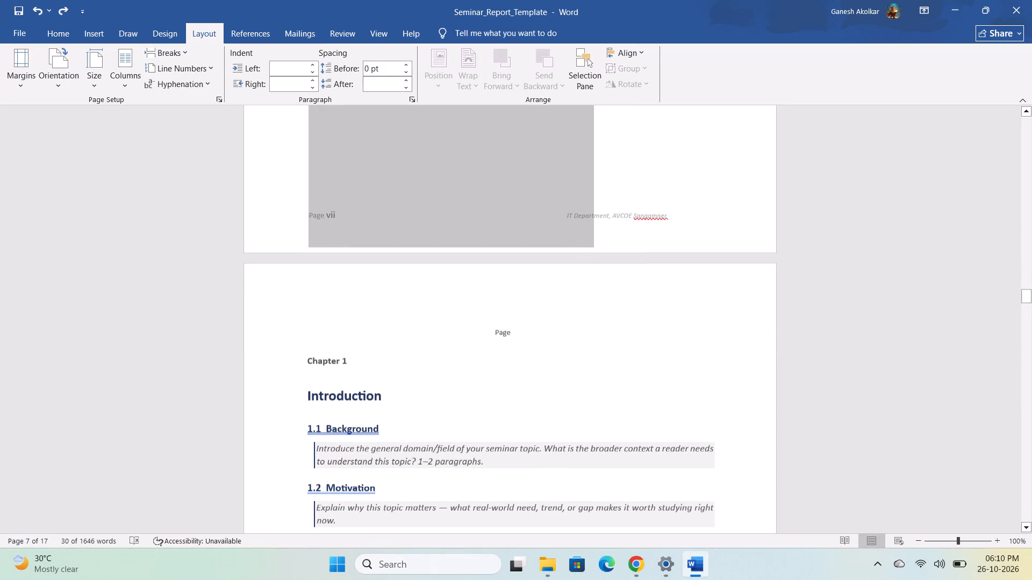
scroll(529, 355, "up", 1)
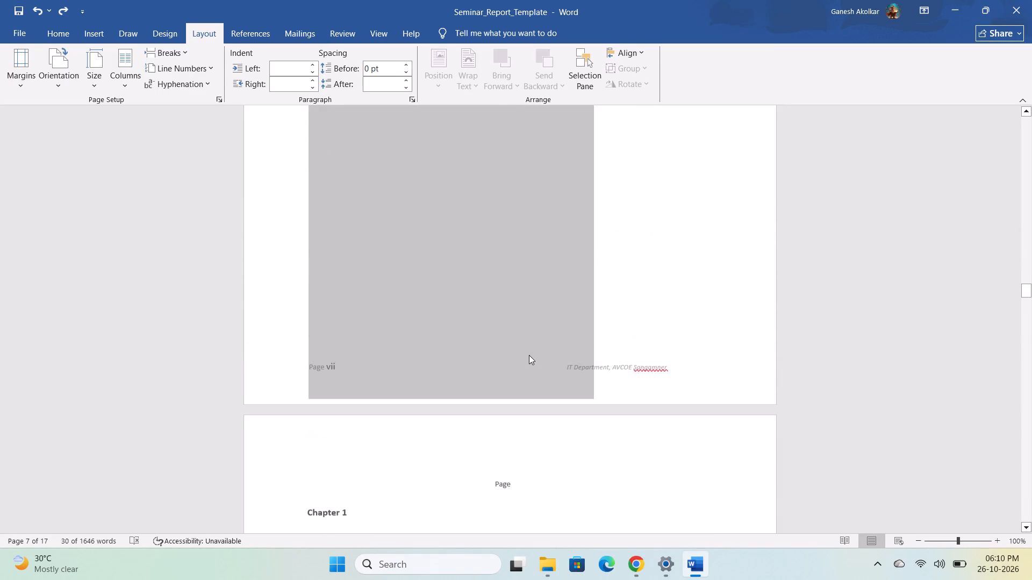
scroll(529, 355, "down", 2)
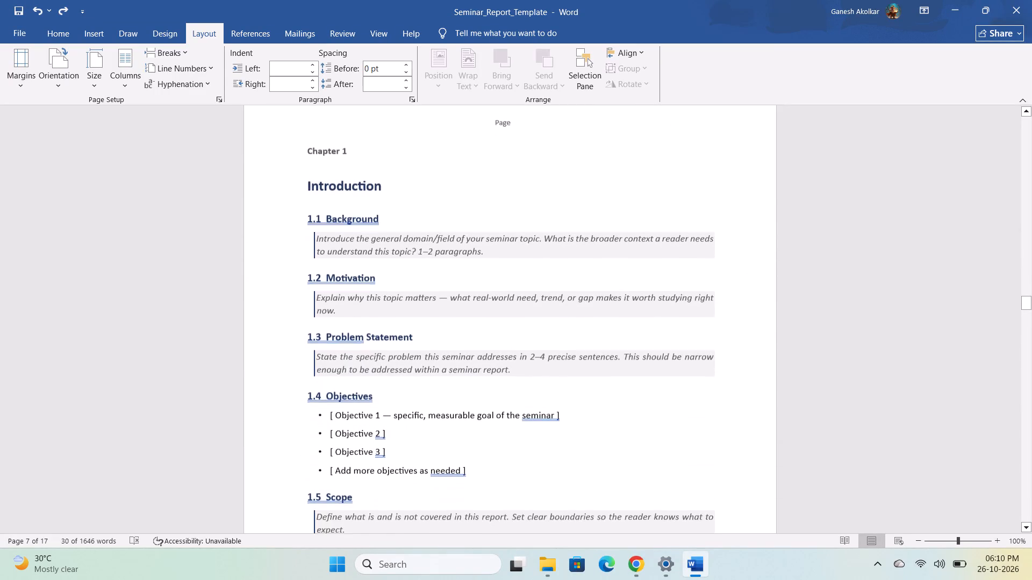
scroll(529, 355, "down", 2)
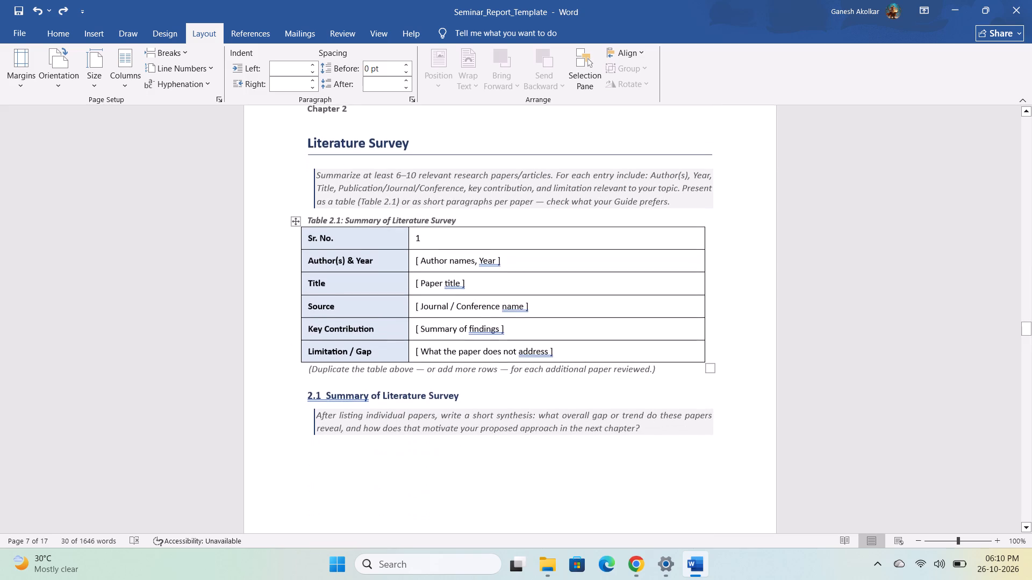
scroll(529, 355, "down", 2)
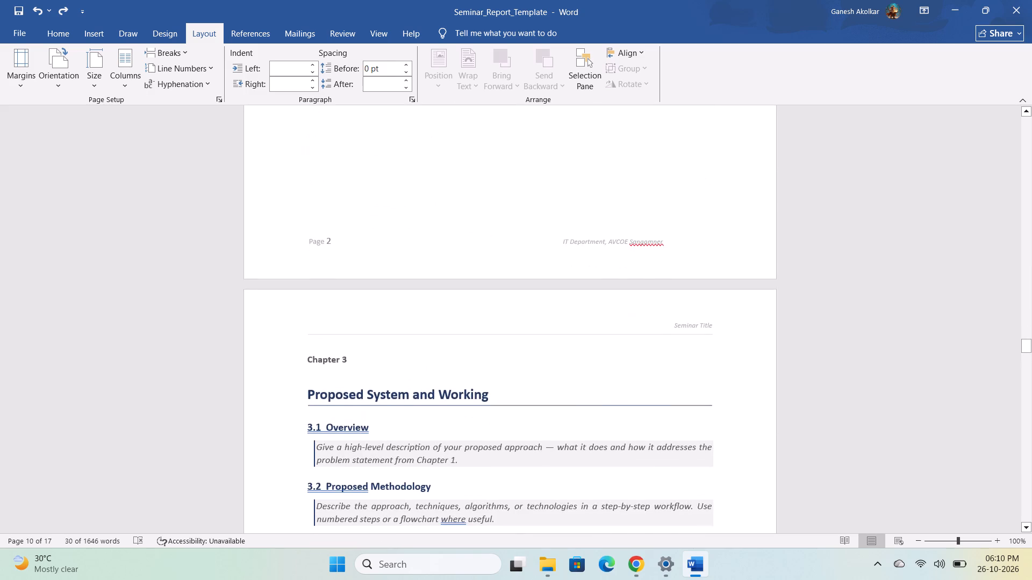
scroll(529, 355, "down", 3)
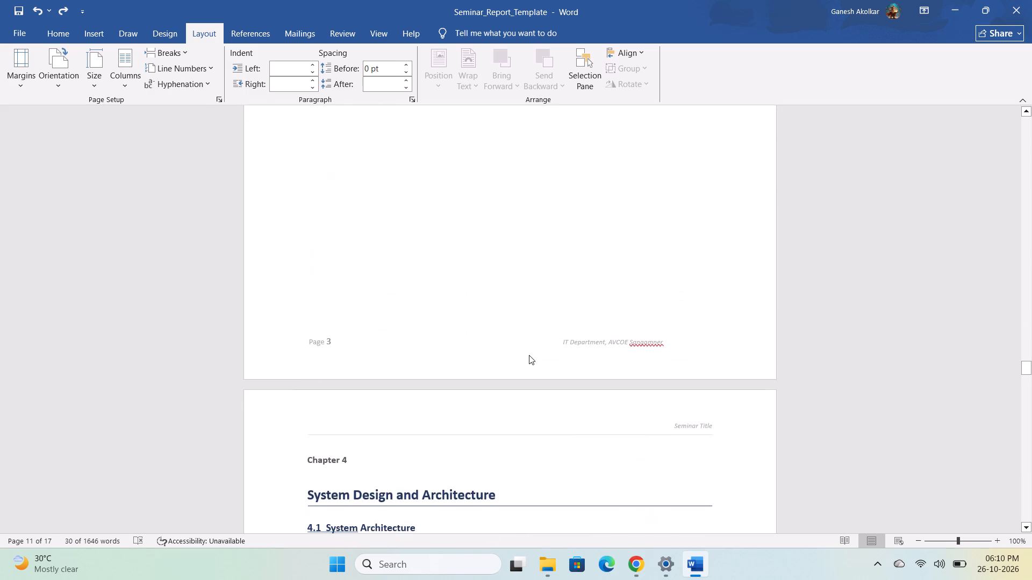
scroll(529, 355, "down", 2)
scroll(529, 355, "up", 10)
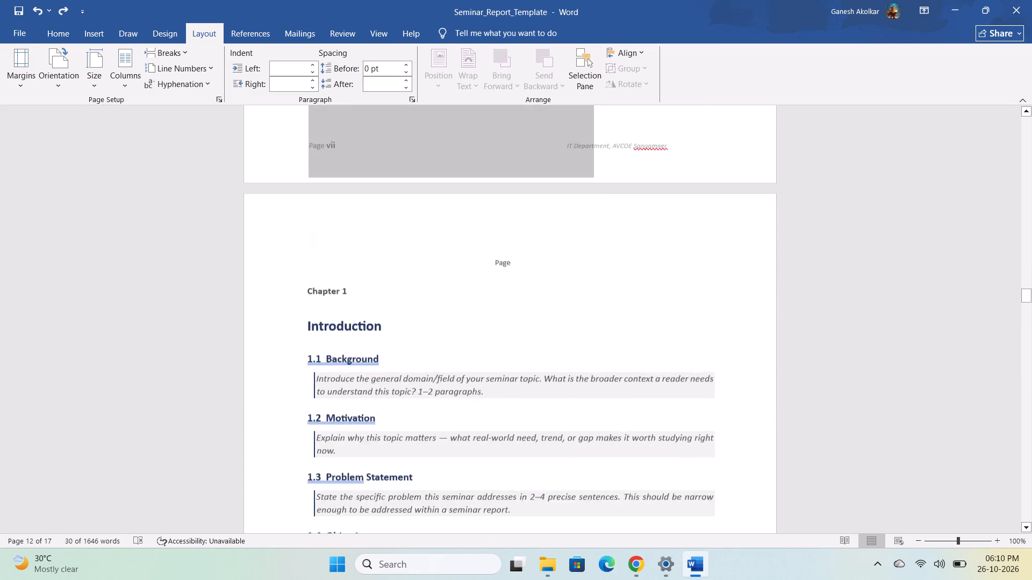
scroll(529, 355, "up", 4)
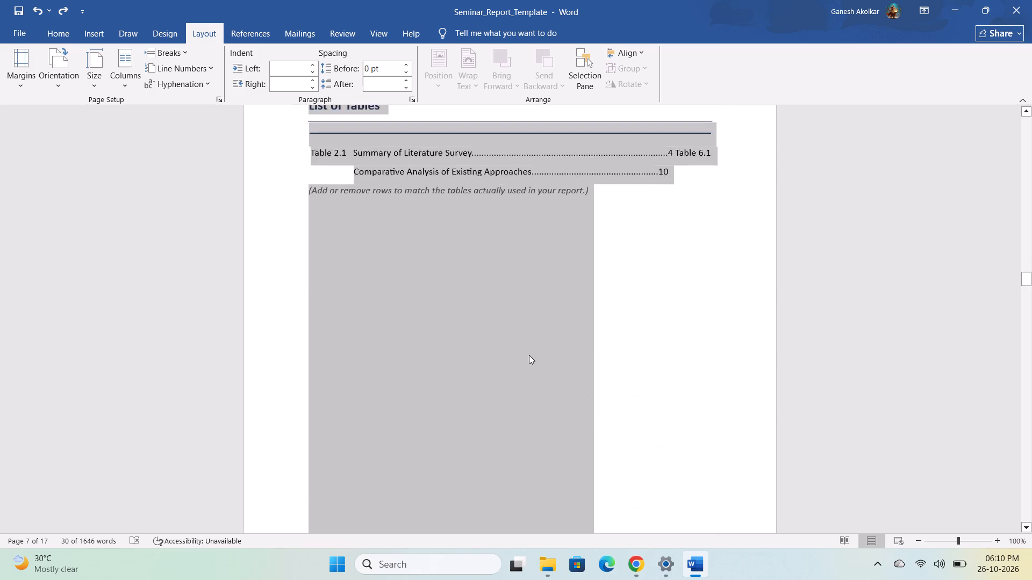
scroll(529, 355, "up", 1)
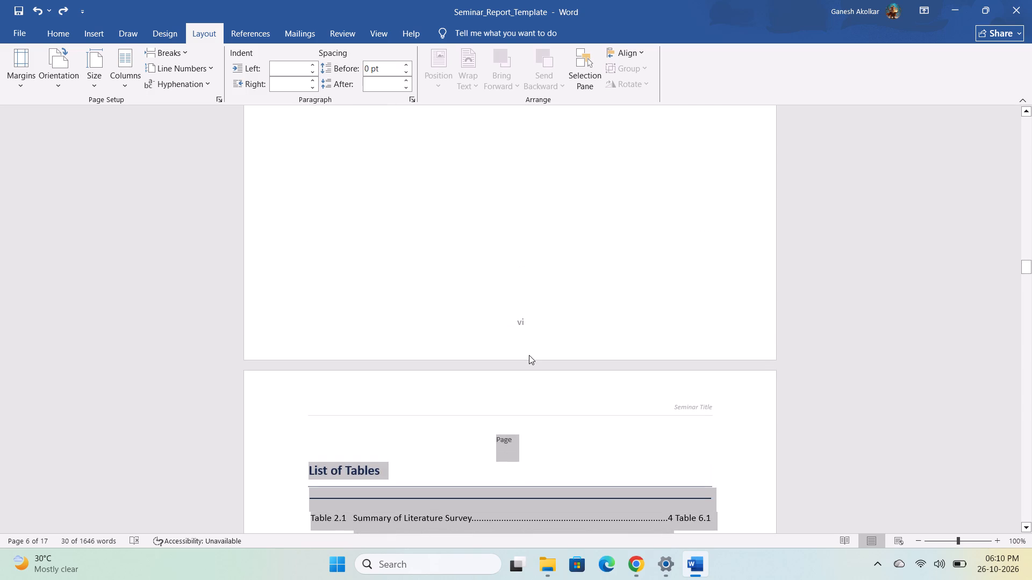
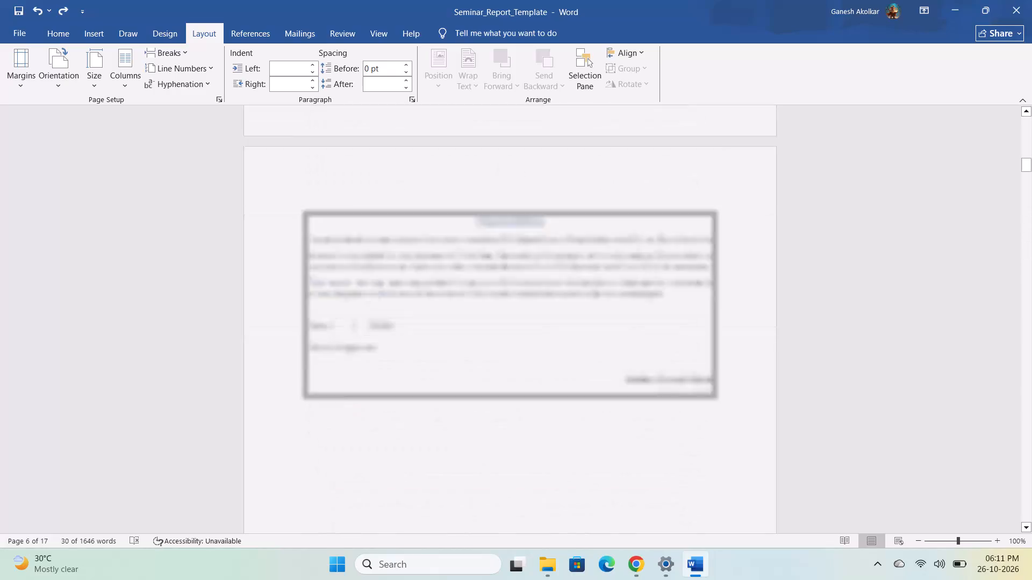
Examine the report's page layout from the cover page through the abstract to the Chapter 5 headings.
scroll(529, 355, "up", 4)
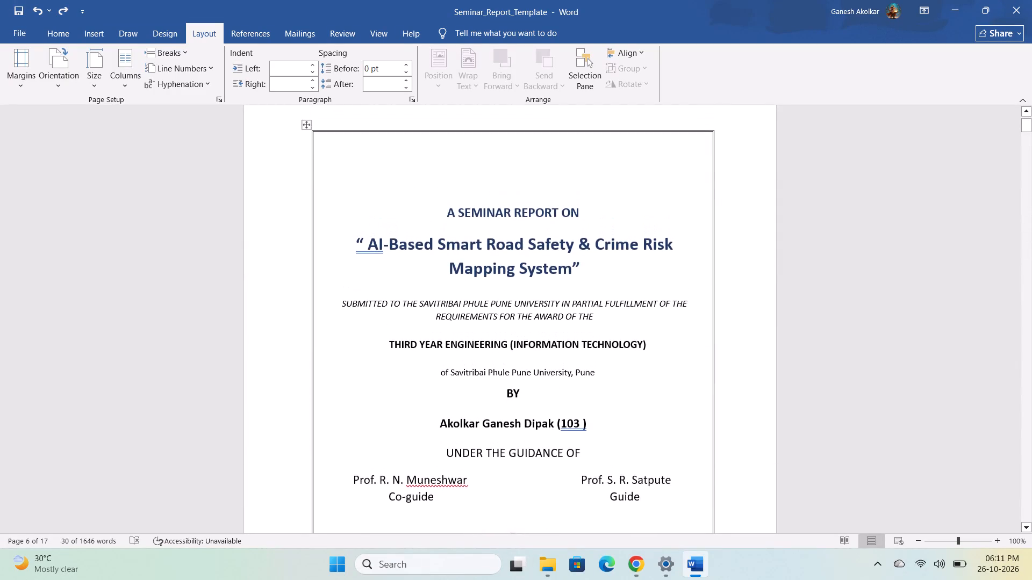
scroll(529, 355, "up", 4)
scroll(529, 355, "down", 12)
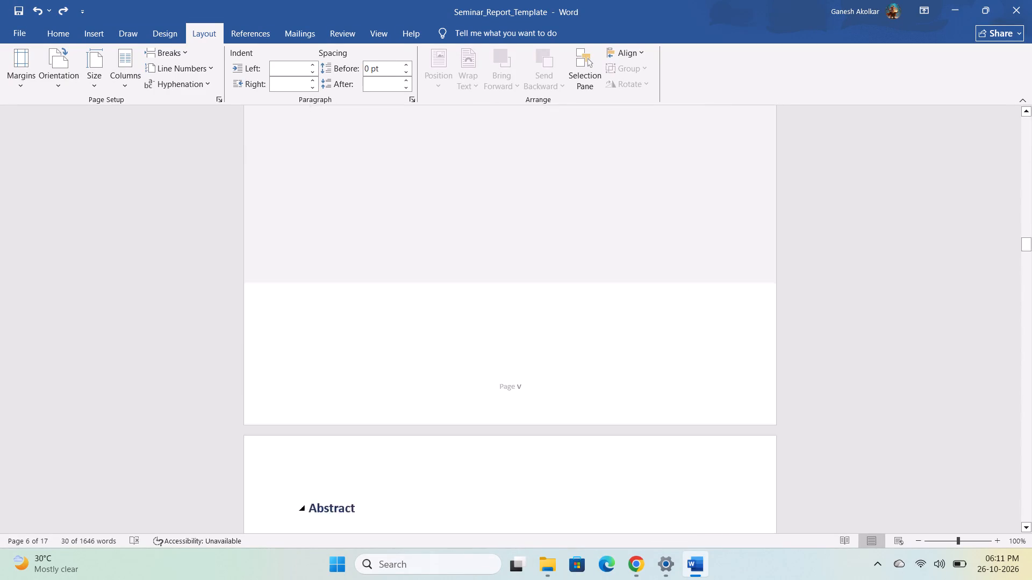
scroll(529, 355, "down", 18)
scroll(529, 355, "down", 3)
scroll(529, 355, "up", 16)
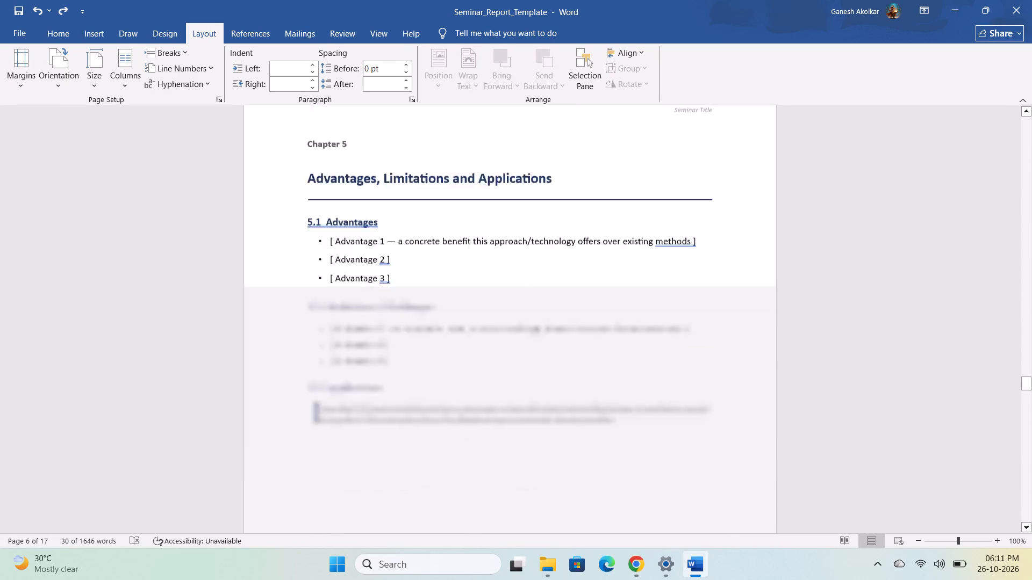
scroll(529, 355, "up", 7)
Close the Seminar_Report_Template document without saving its changes.
left_click(1031, 13)
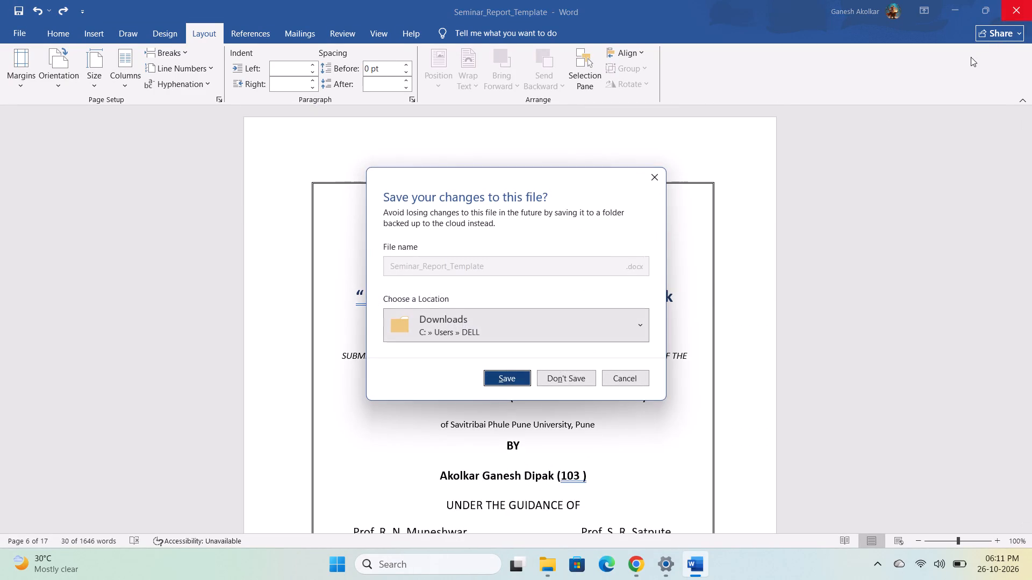
left_click(567, 379)
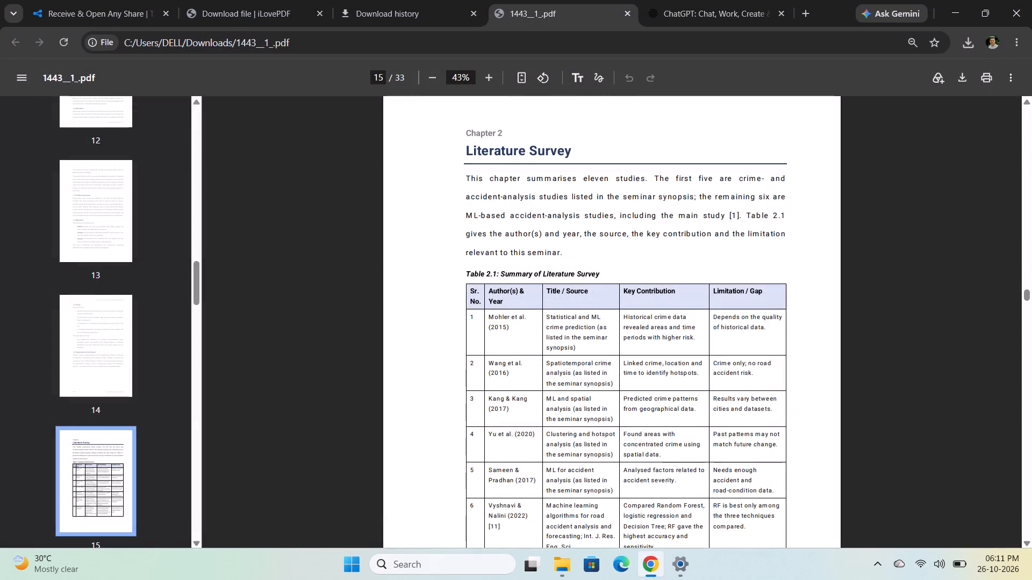
Switch to the TShare site in Chrome and open an empty Receive Content form for a 4-character code.
left_click(131, 7)
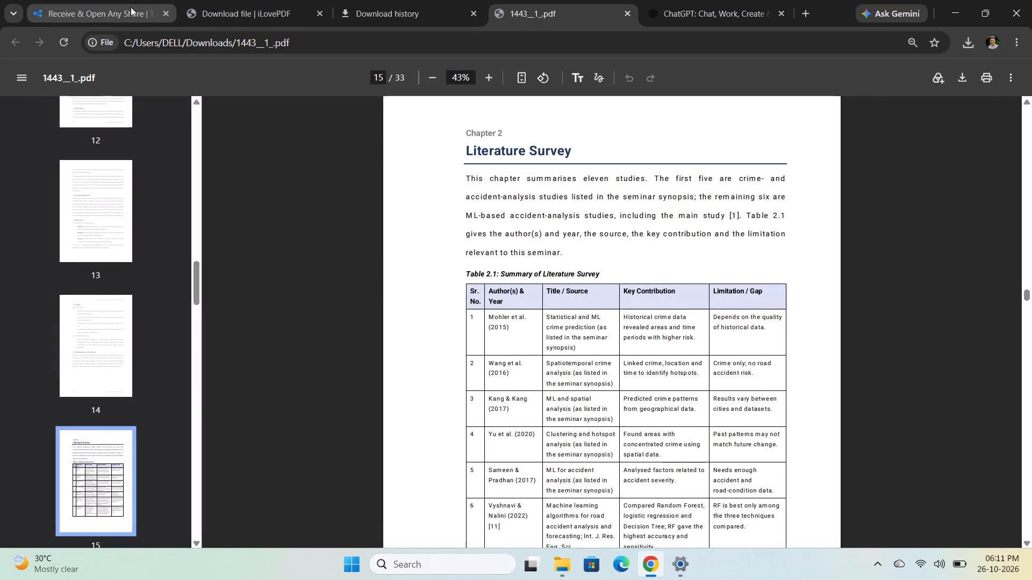
scroll(578, 367, "down", 2)
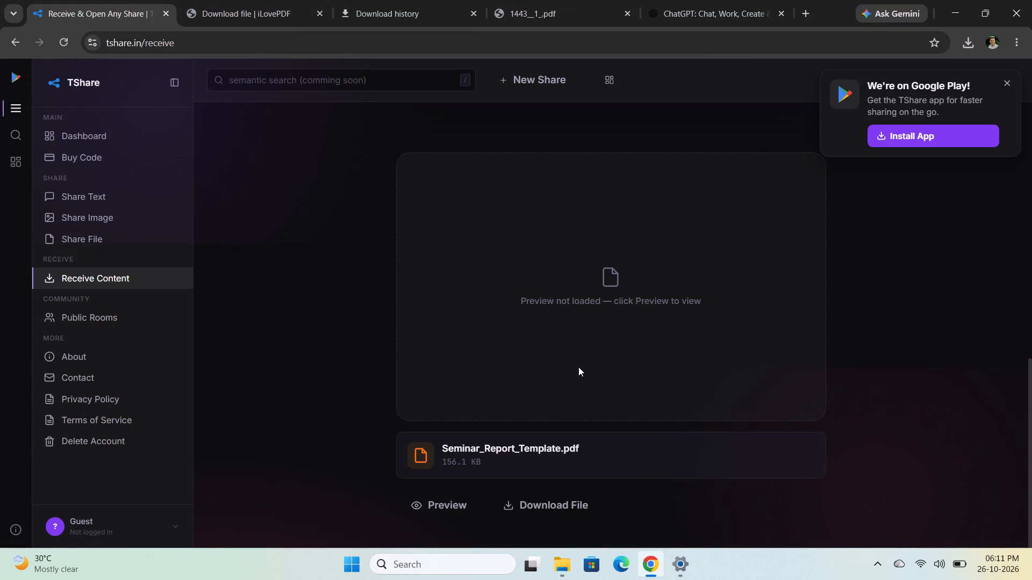
left_click(68, 234)
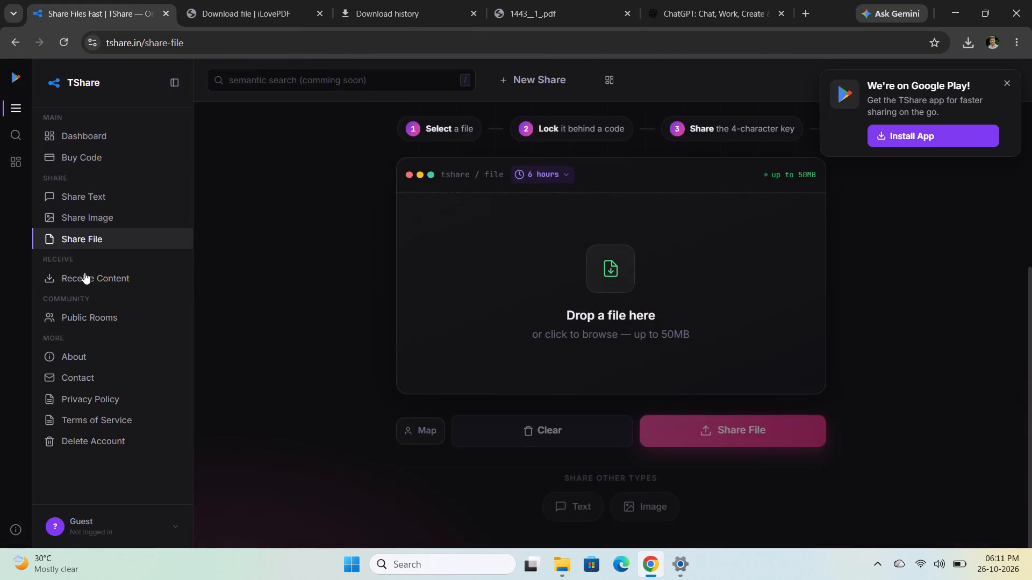
left_click(85, 277)
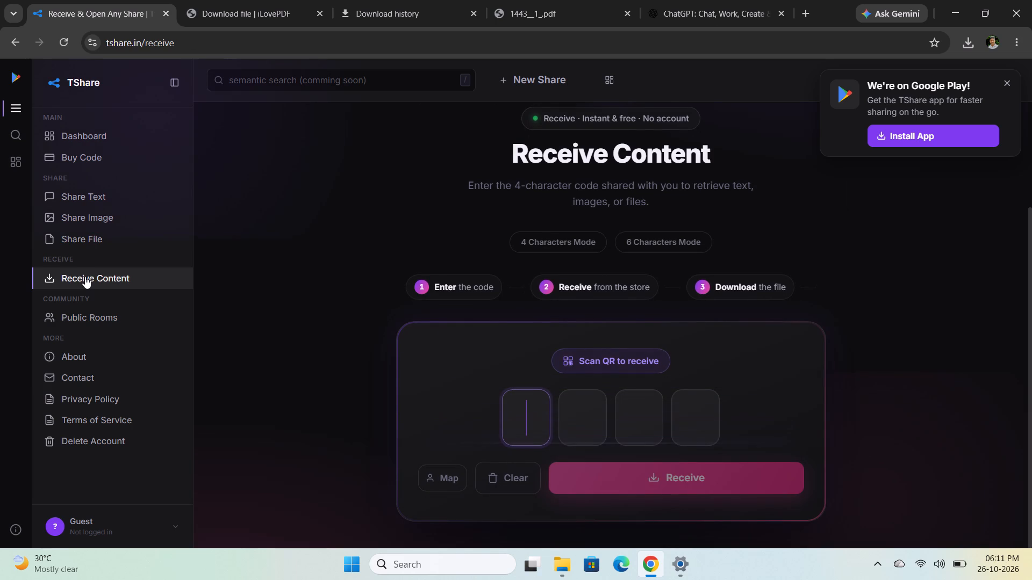